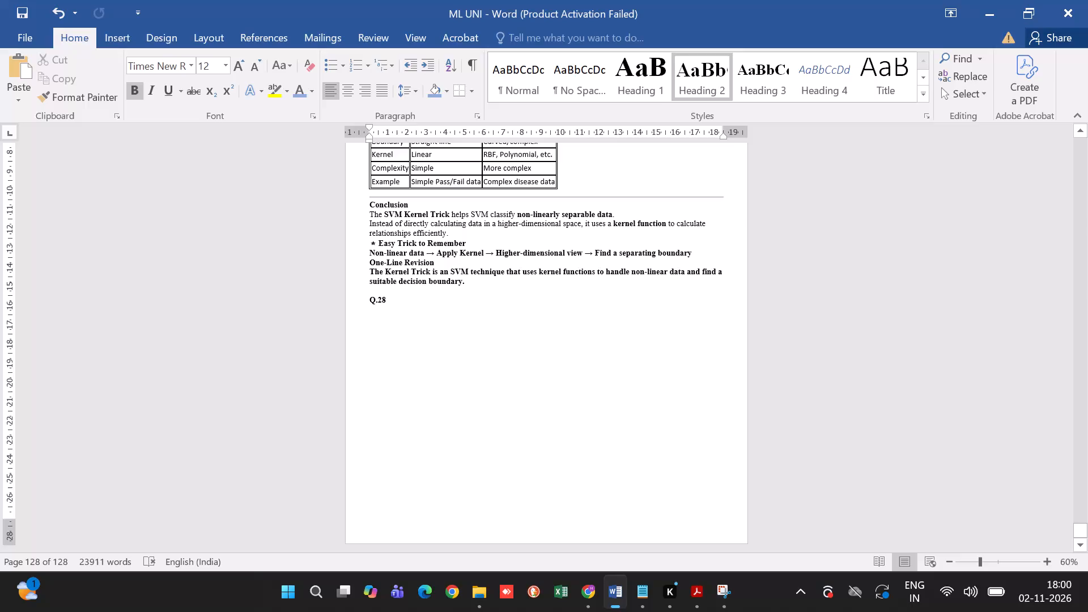
Switch to Chrome and increase the zoom of the SVM Kernel Trick search page to 110%.
left_click(589, 589)
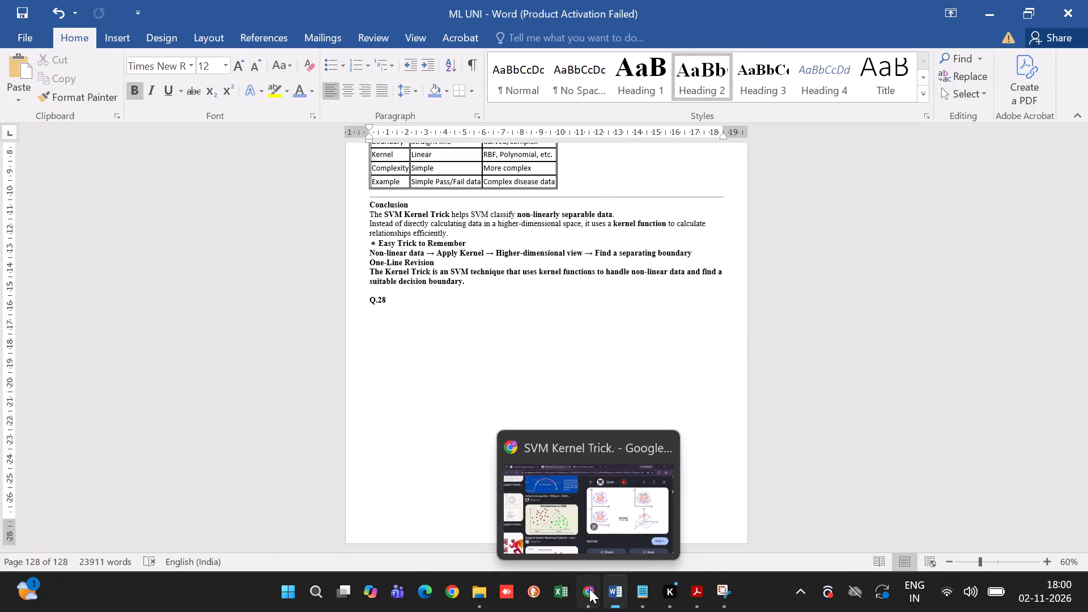
left_click(1068, 54)
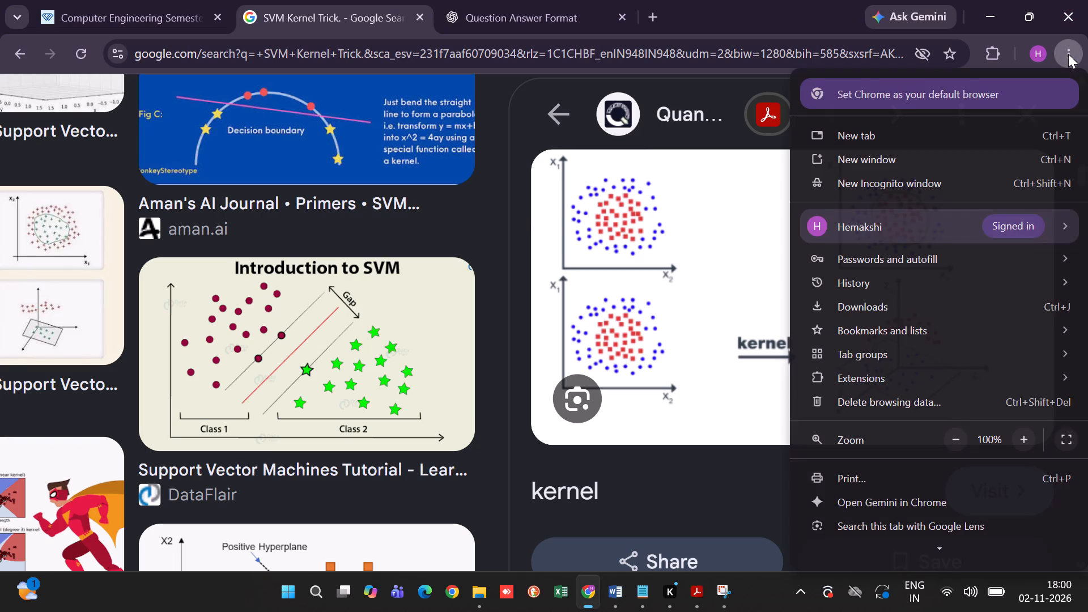
left_click(1028, 446)
left_click(490, 7)
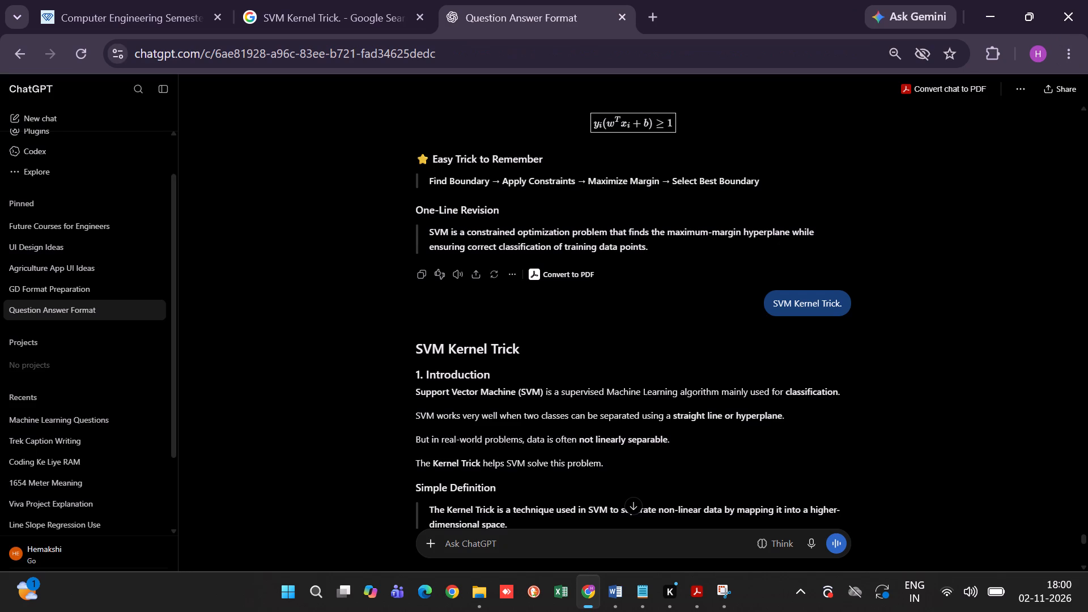
left_click(1011, 92)
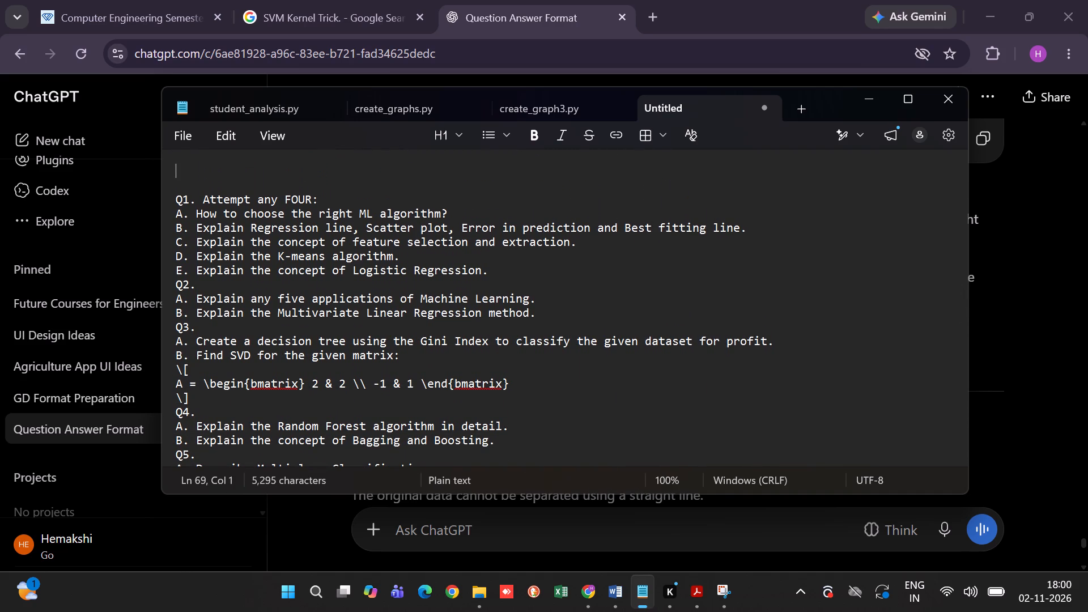
scroll(535, 295, "up", 8)
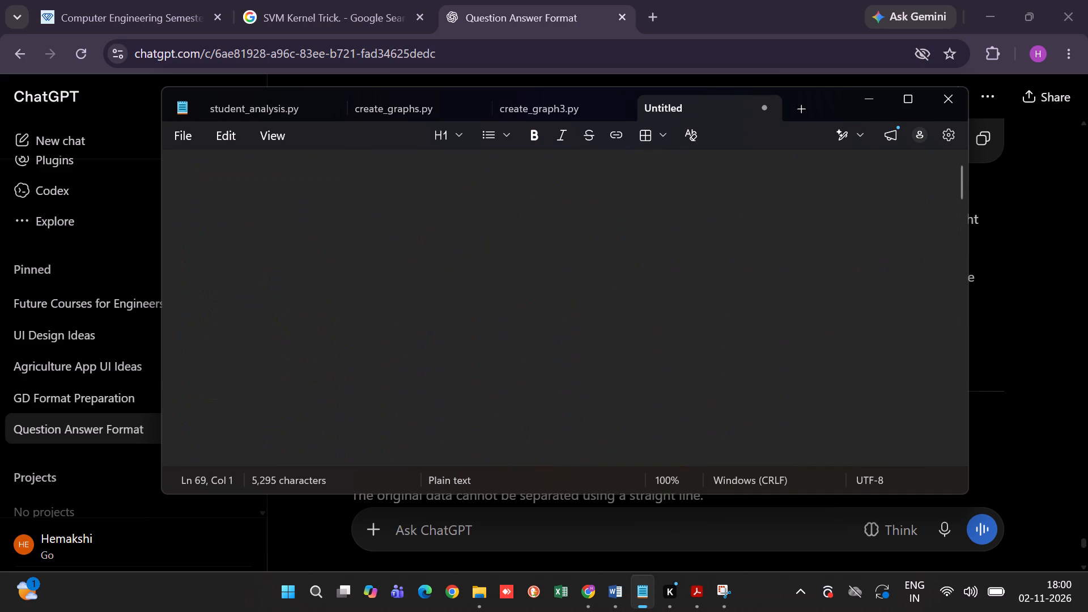
scroll(535, 295, "up", 4)
scroll(535, 295, "down", 3)
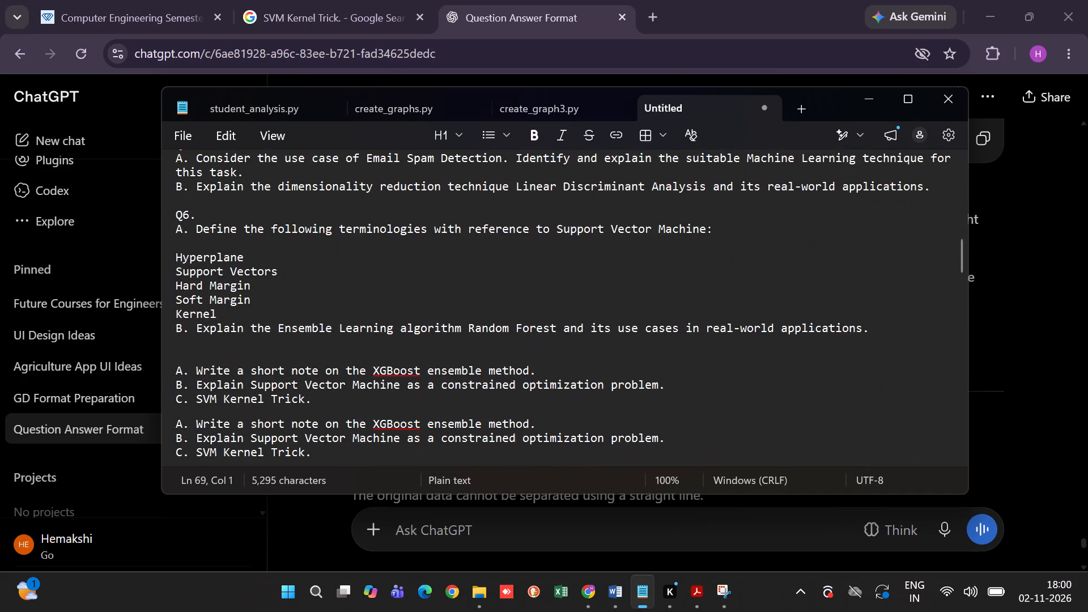
scroll(535, 295, "down", 1)
scroll(535, 295, "up", 1)
scroll(535, 295, "down", 1)
scroll(535, 295, "up", 2)
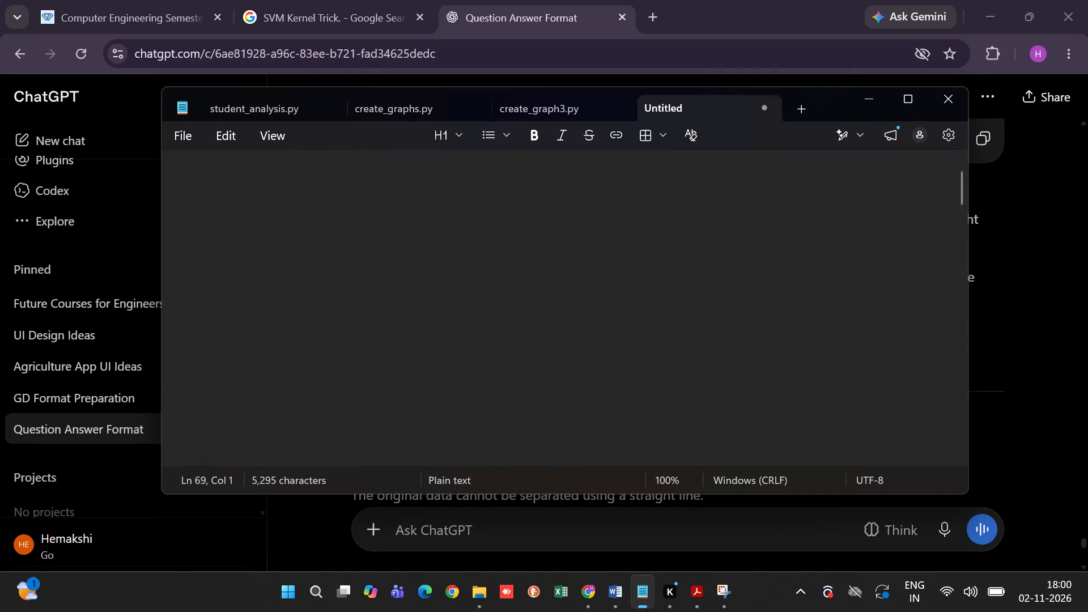
scroll(535, 295, "up", 11)
scroll(535, 295, "down", 4)
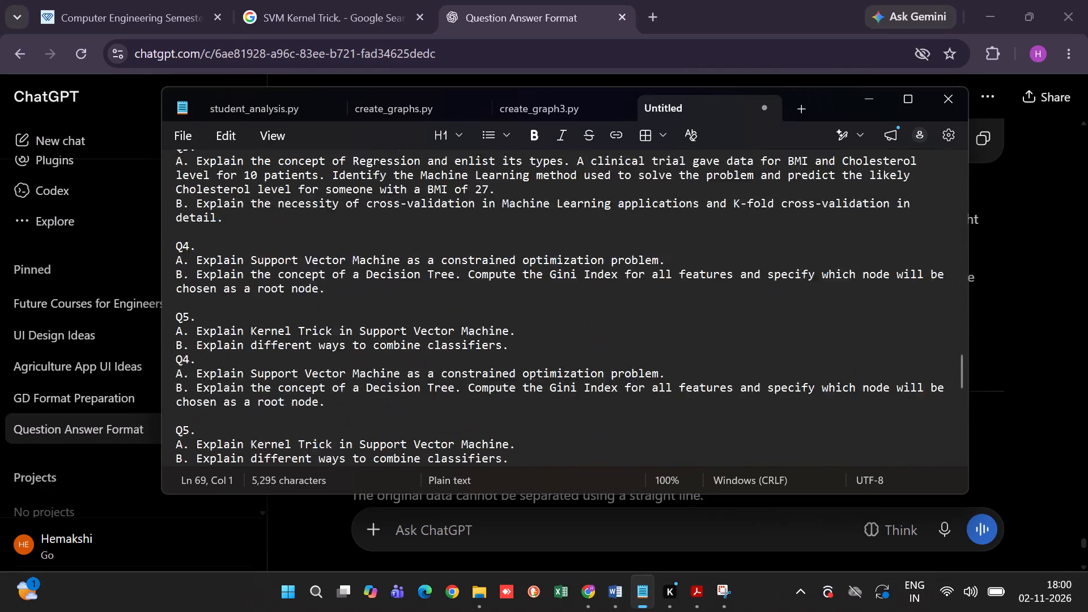
scroll(535, 295, "down", 6)
scroll(535, 295, "up", 4)
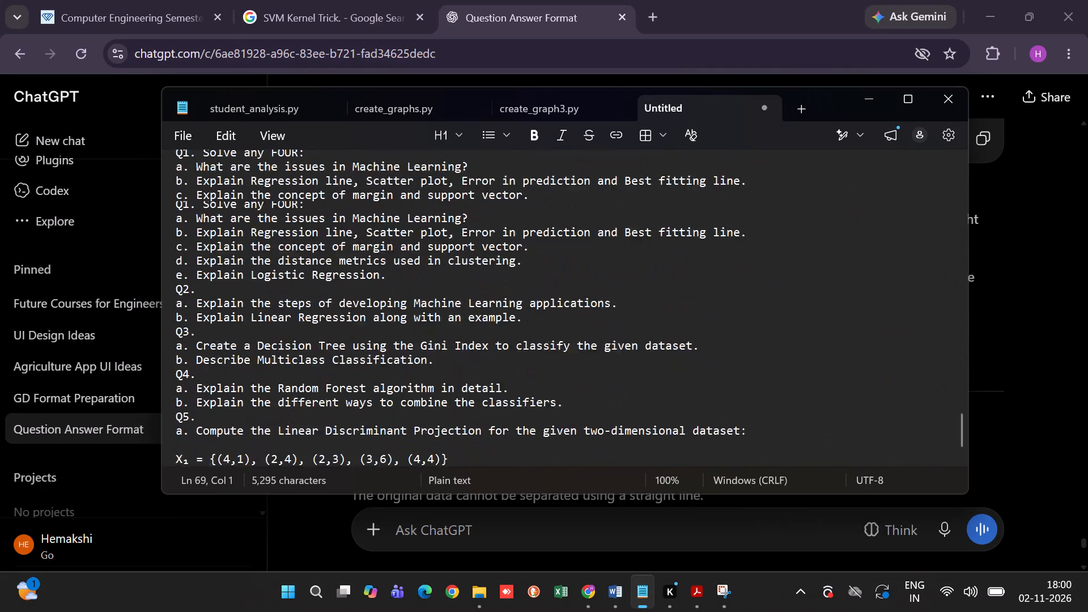
scroll(535, 295, "up", 1)
scroll(535, 295, "right", 1)
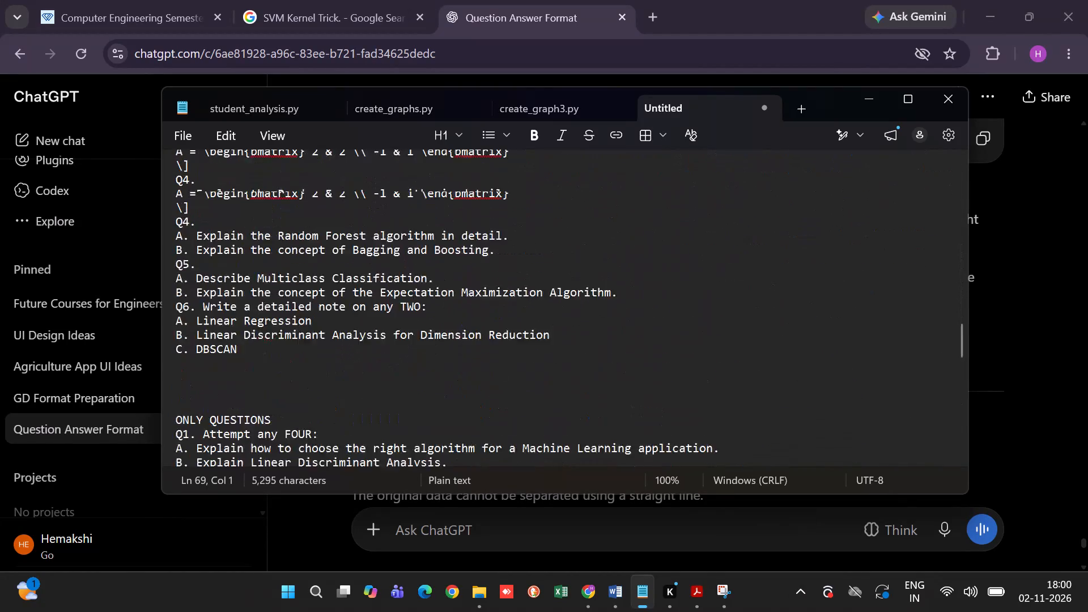
scroll(535, 295, "right", 1)
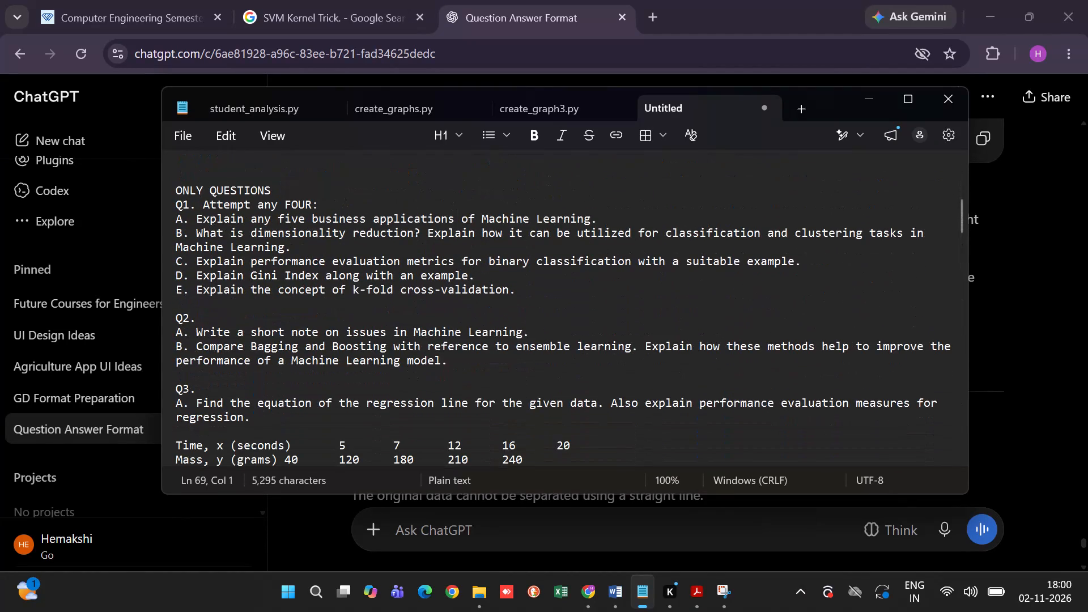
scroll(535, 295, "right", 1)
Delete the three questions on XGBoost, Support Vector Machine as constrained optimization and SVM Kernel Trick after the Random Forest use-case question.
scroll(535, 295, "down", 1)
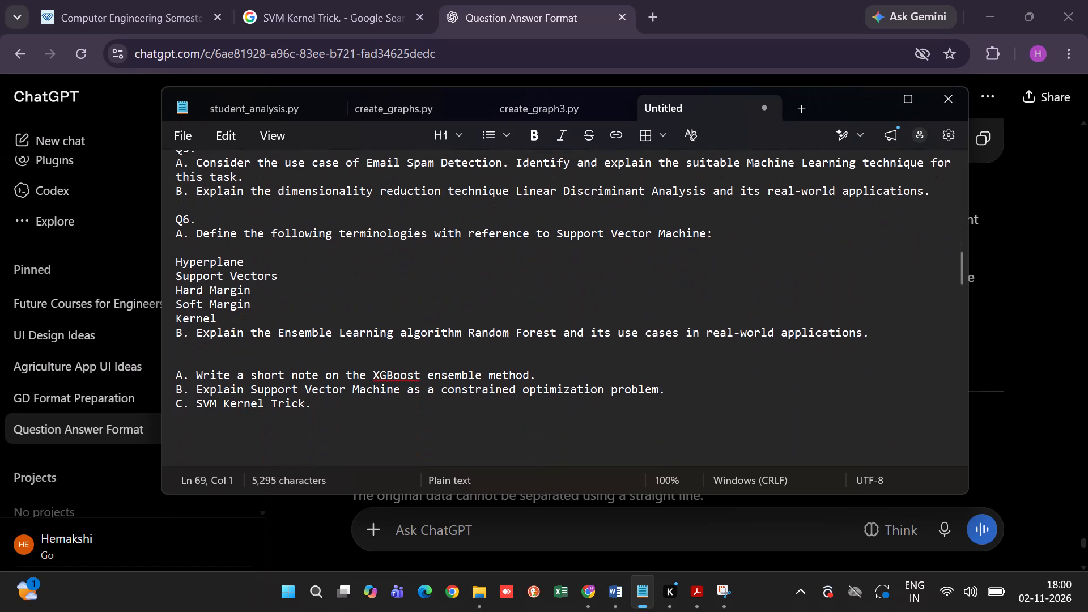
scroll(535, 295, "down", 1)
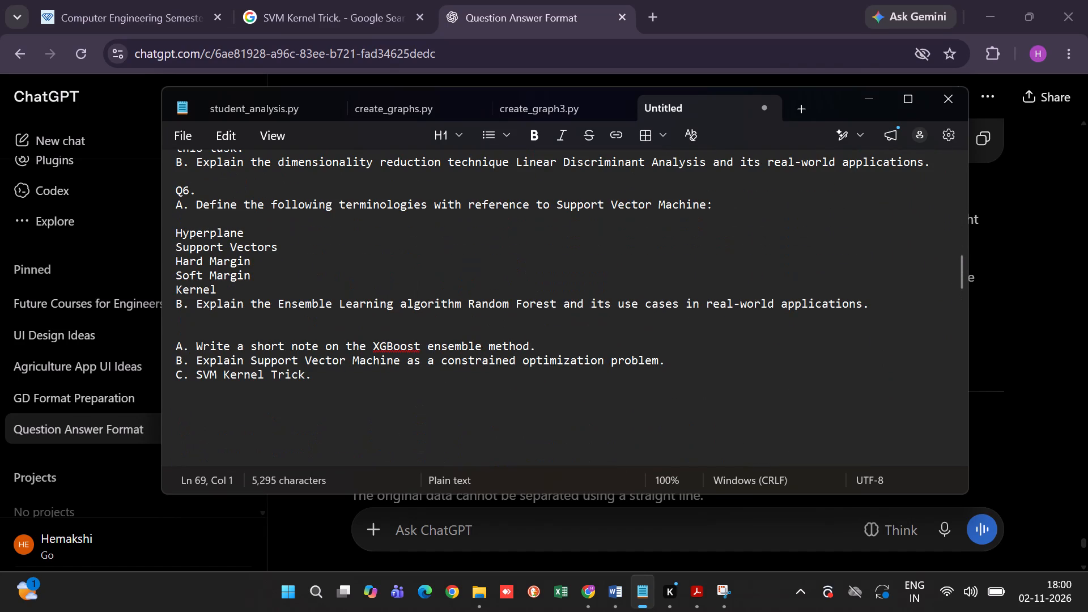
left_click_drag(318, 376, 193, 354)
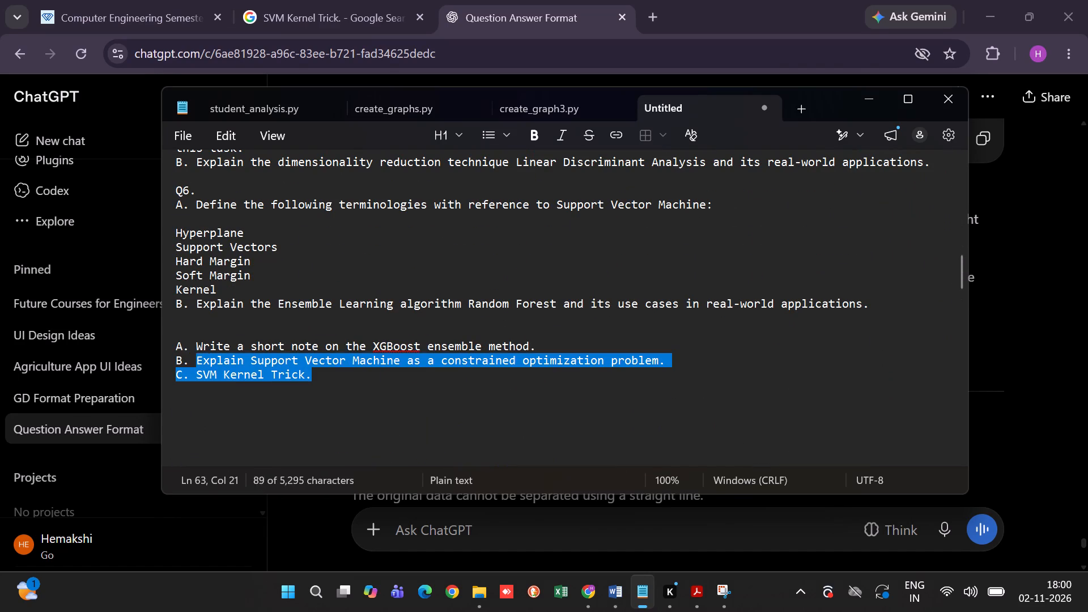
left_click_drag(193, 354, 165, 350)
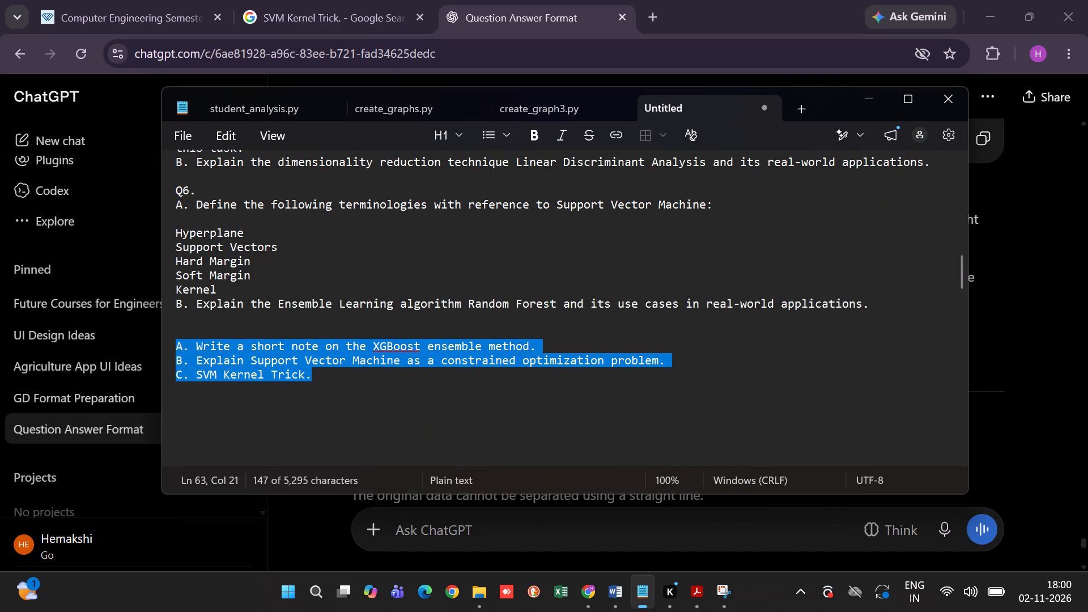
key("BackSpace")
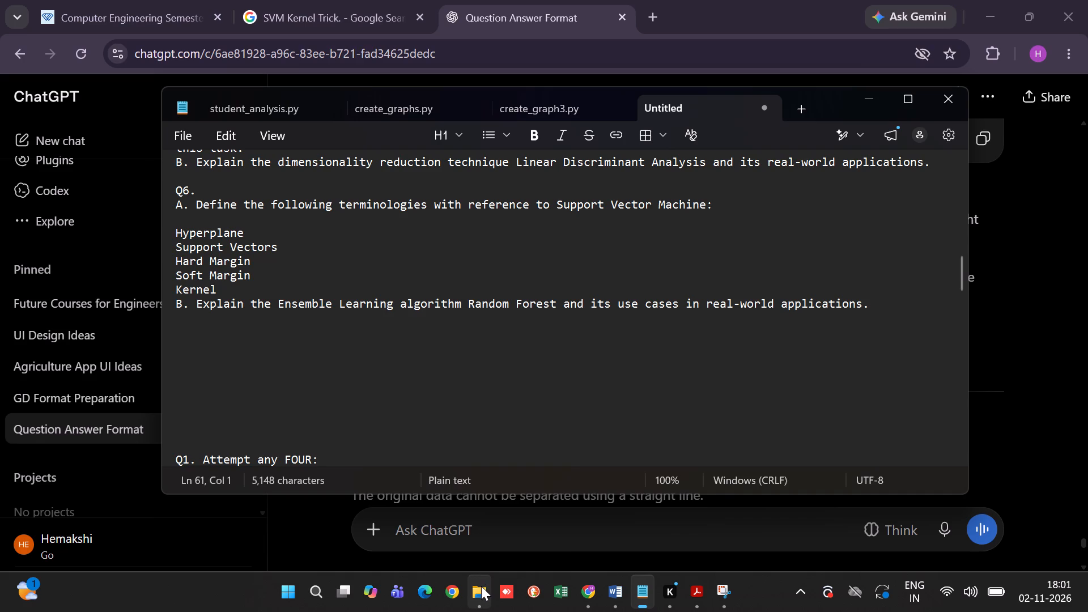
Open the be_computer-engineering_semester-7_2024_ma… PDF from the Downloads folder and hide the All tools sidebar.
left_click(481, 586)
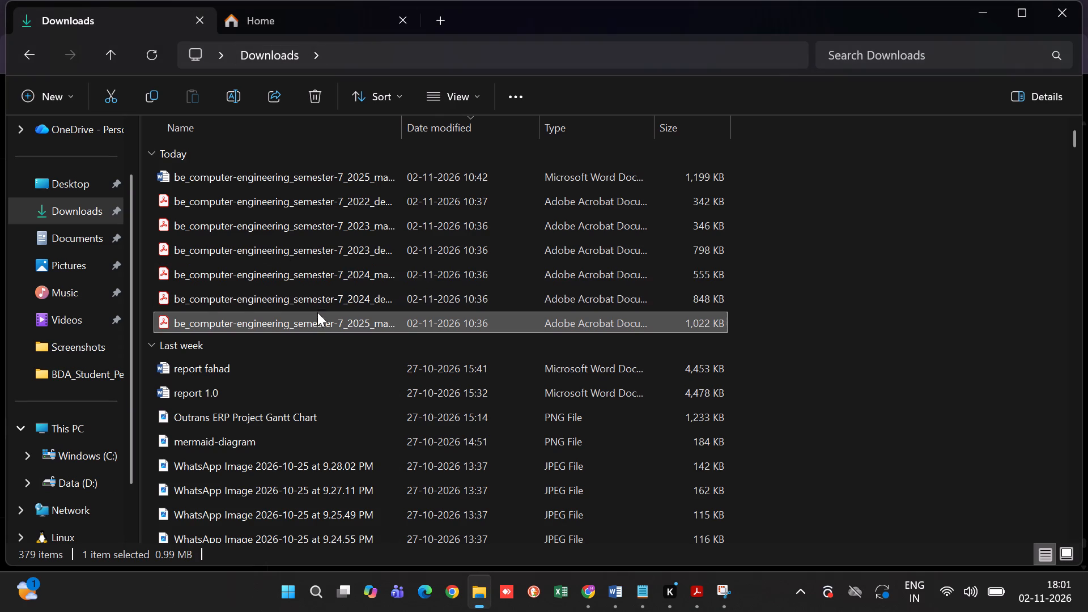
double_click(337, 284)
double_click(340, 273)
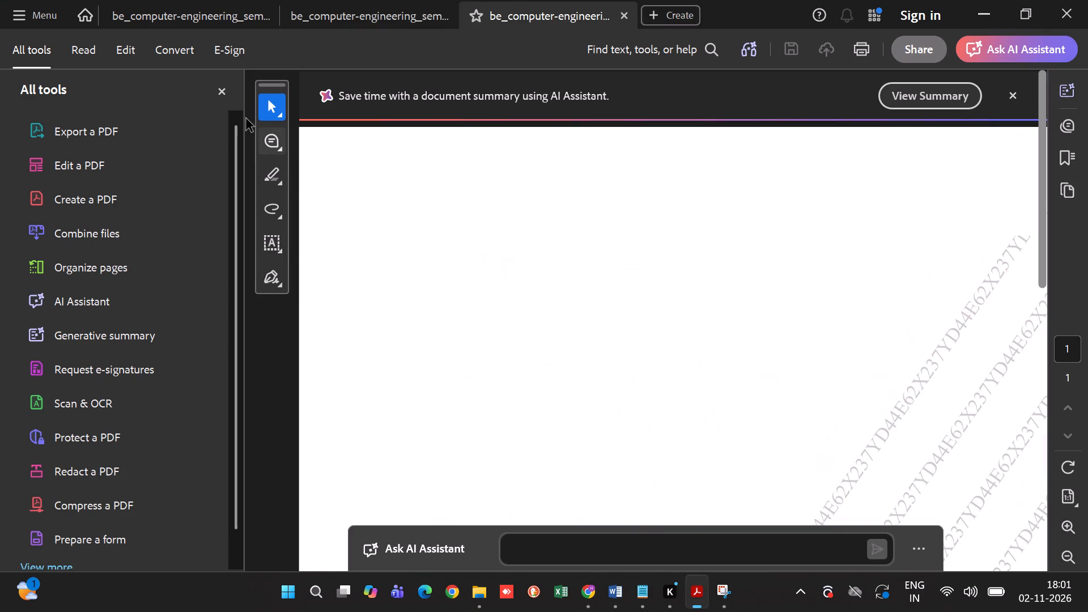
left_click(220, 85)
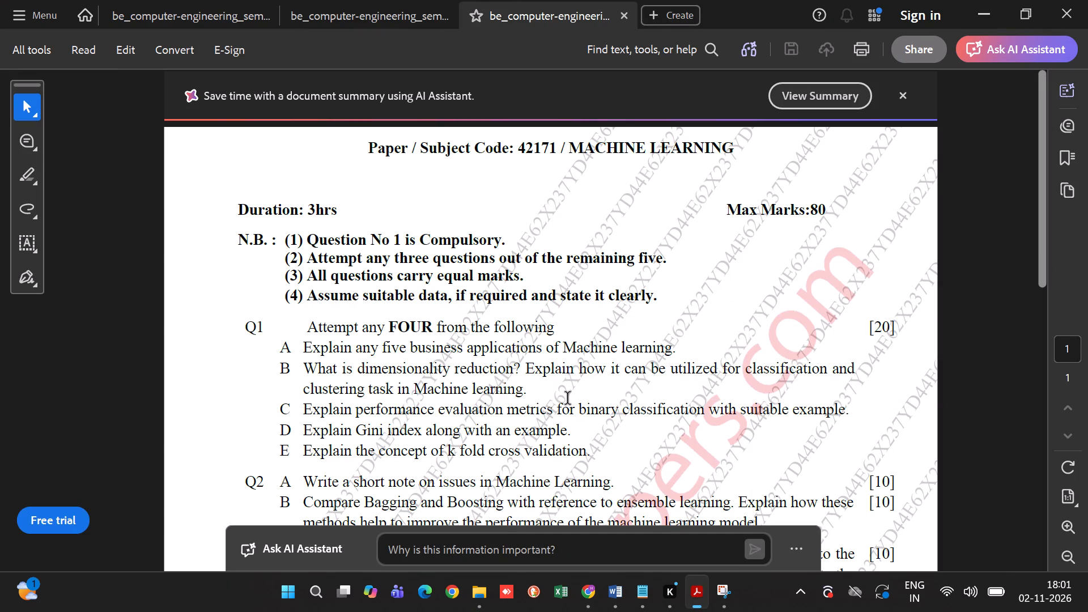
Read through the Machine Learning question paper from Q1 to Q6.
scroll(568, 399, "down", 1)
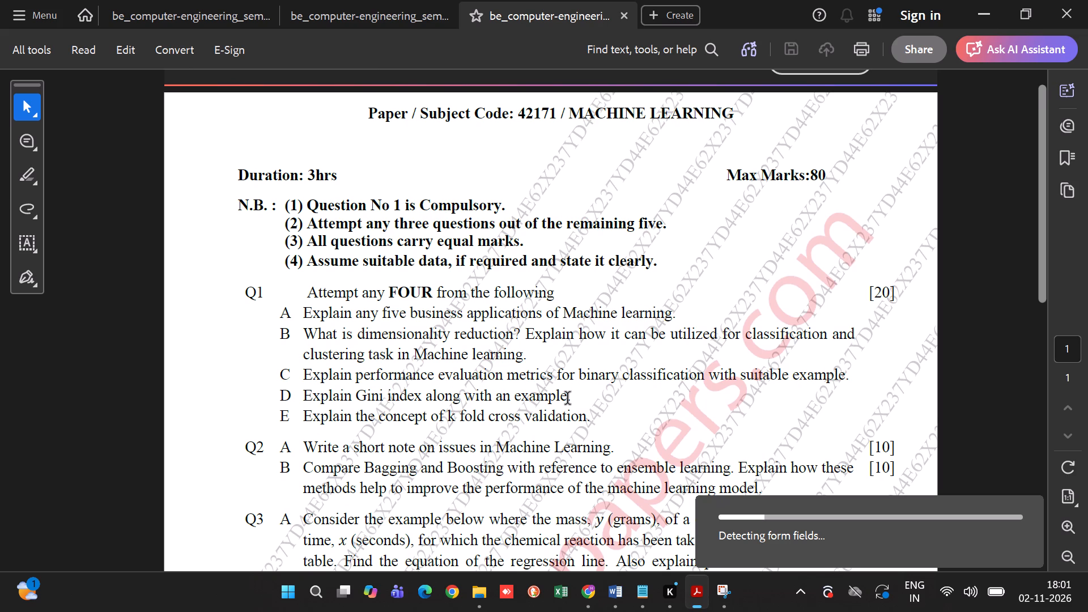
scroll(568, 399, "down", 1)
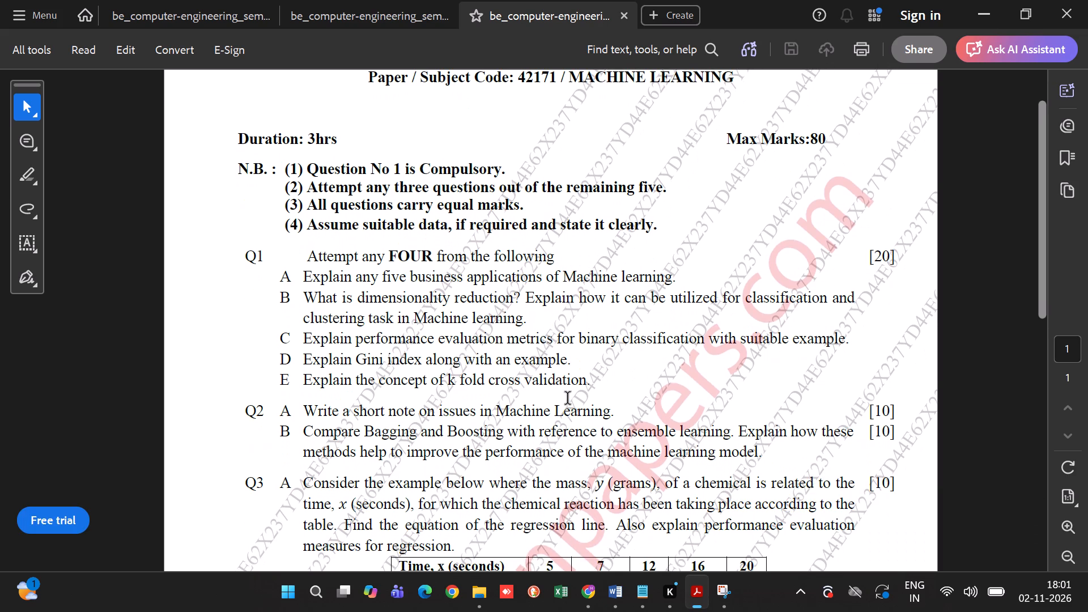
scroll(568, 399, "down", 2)
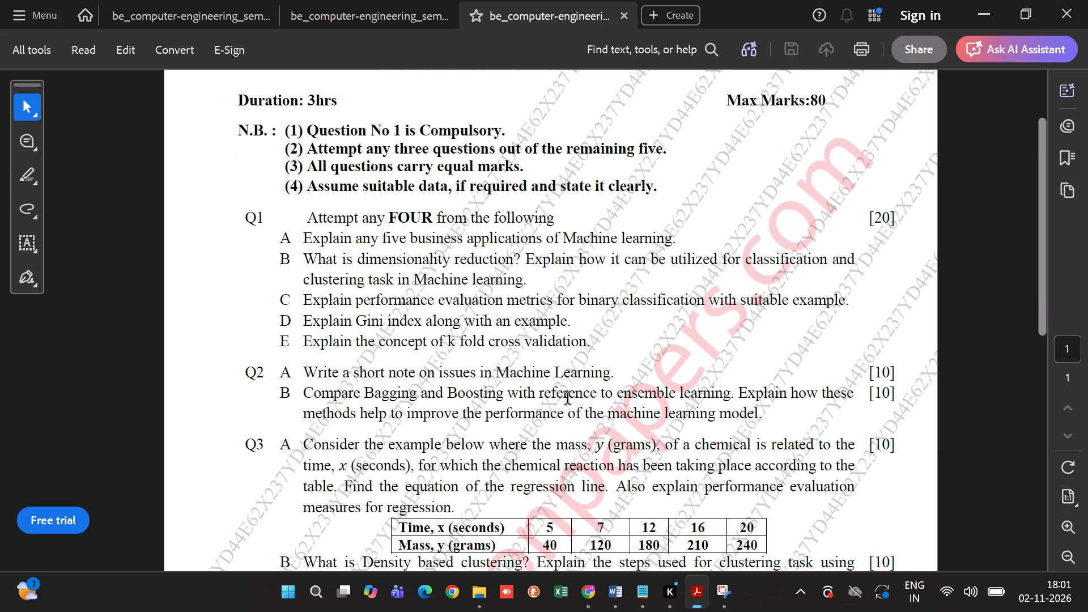
scroll(568, 399, "down", 2)
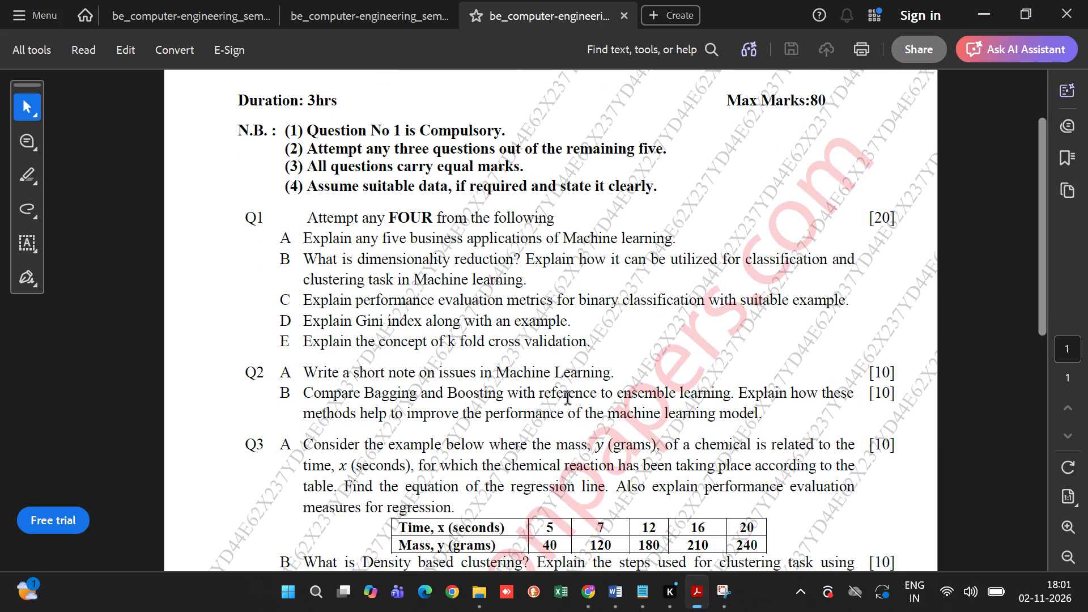
left_click(568, 399)
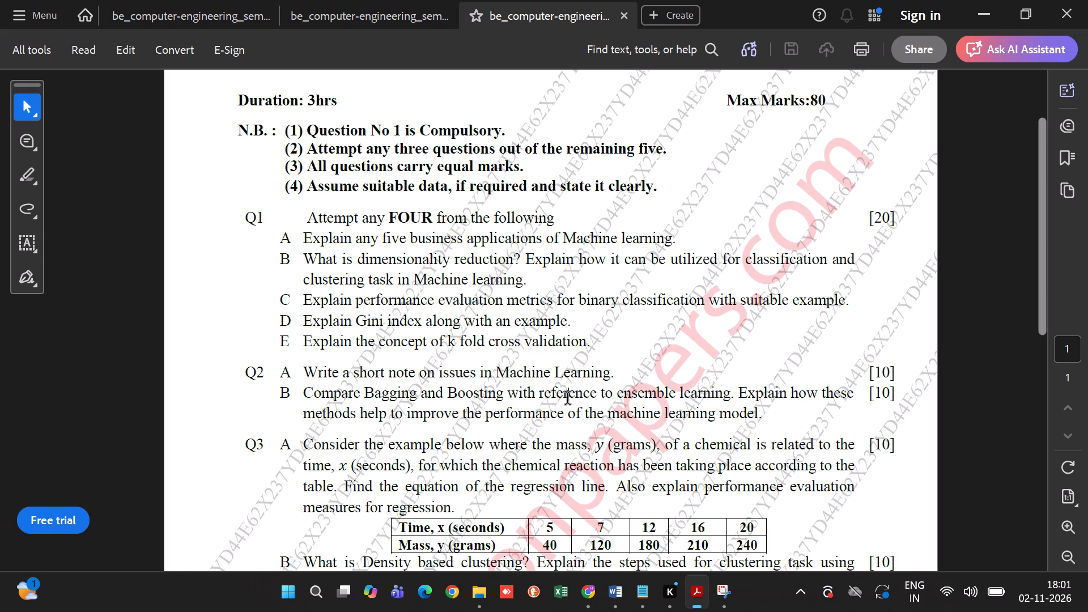
scroll(568, 399, "down", 1)
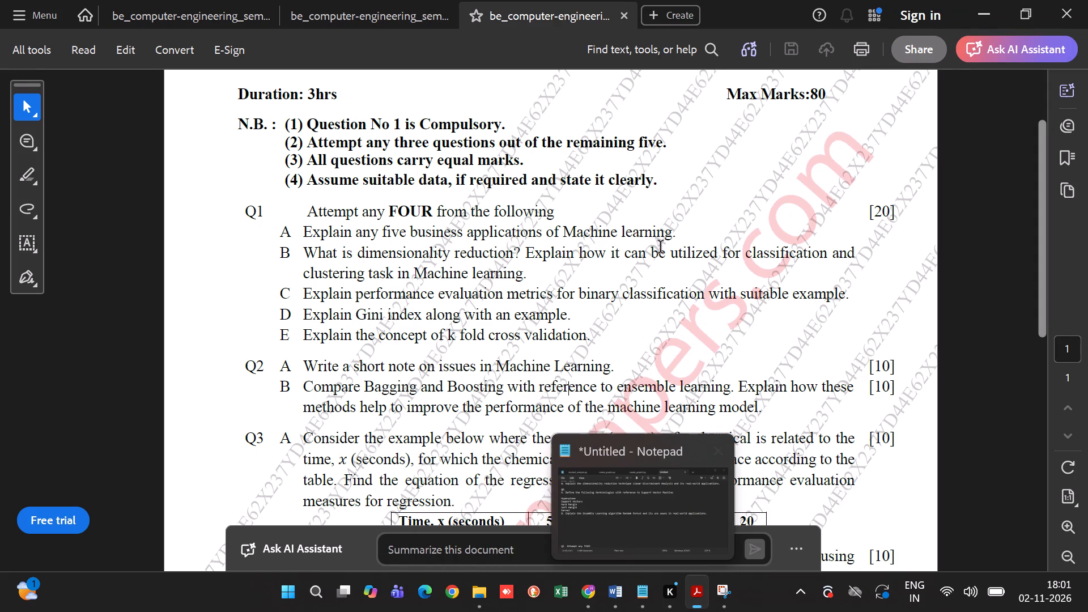
scroll(664, 326, "down", 7)
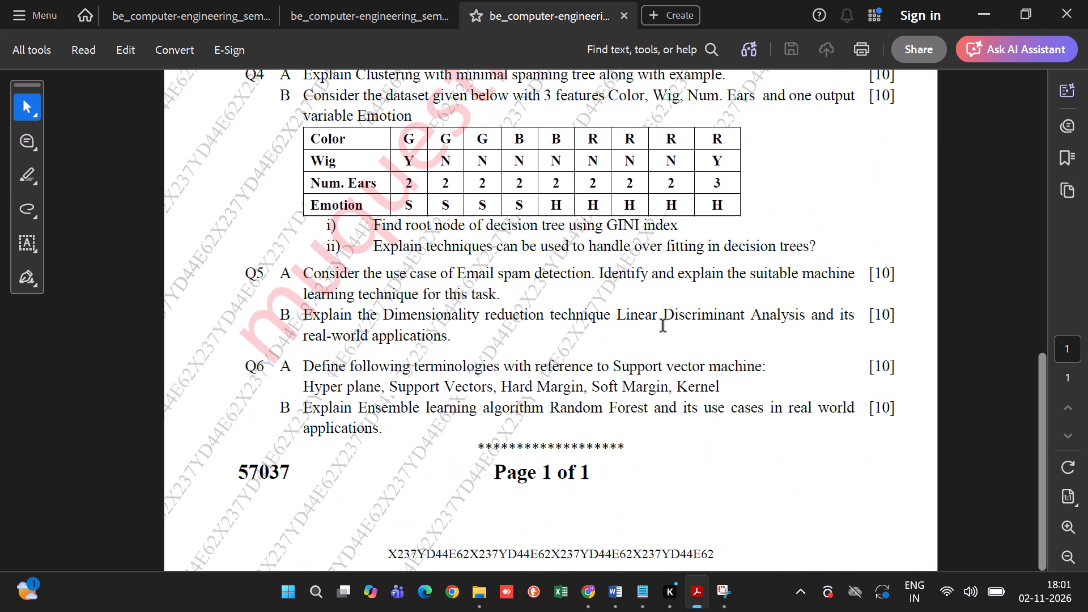
Look back over the open Machine Learning question paper from Q6 up to Q1.
scroll(664, 326, "down", 1)
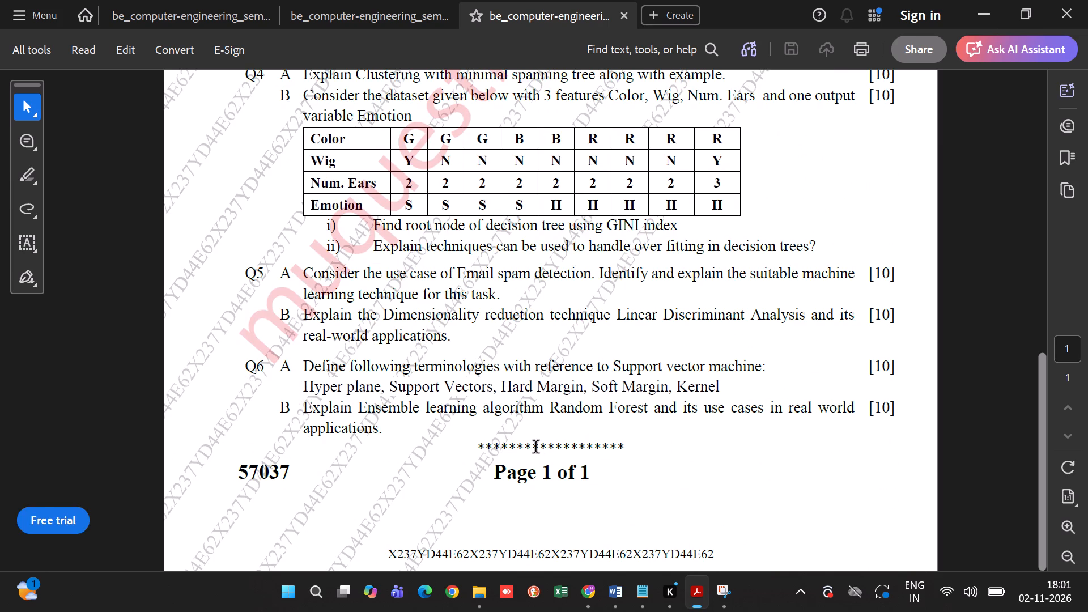
scroll(537, 448, "up", 1)
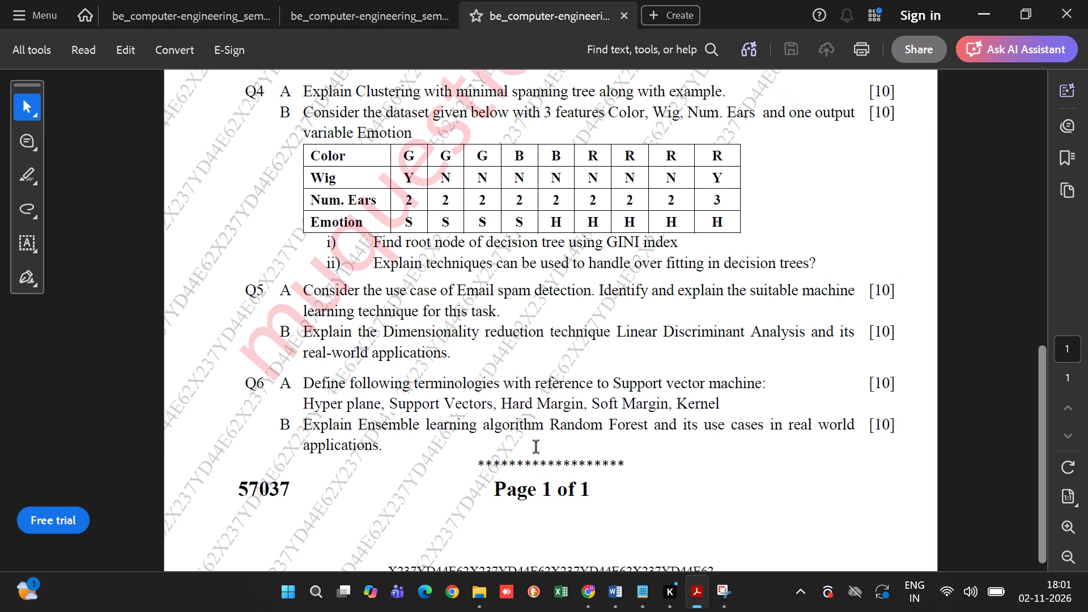
scroll(537, 448, "up", 2)
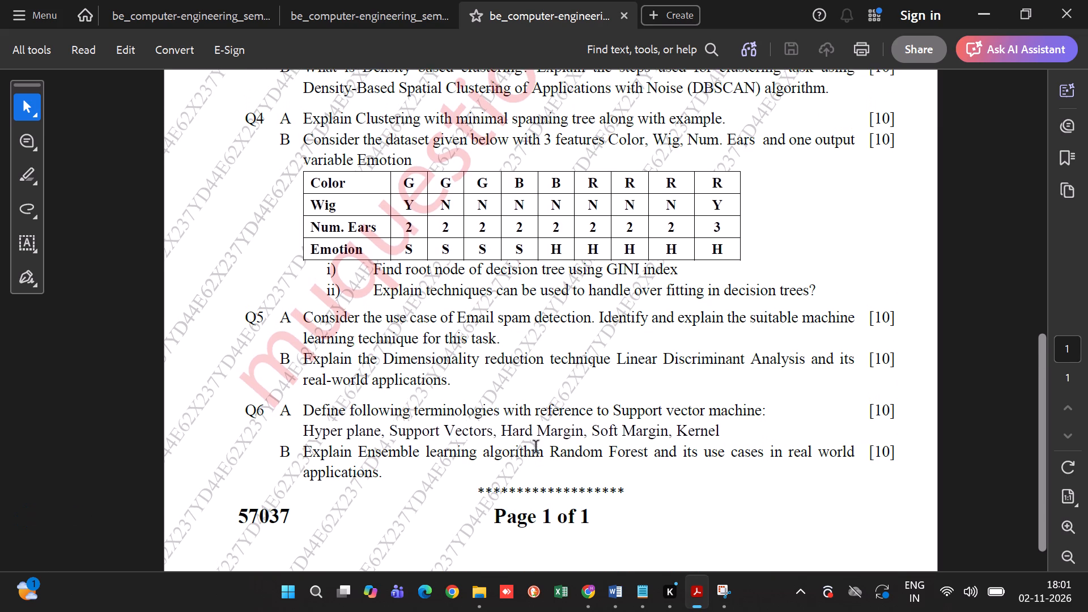
scroll(537, 448, "up", 6)
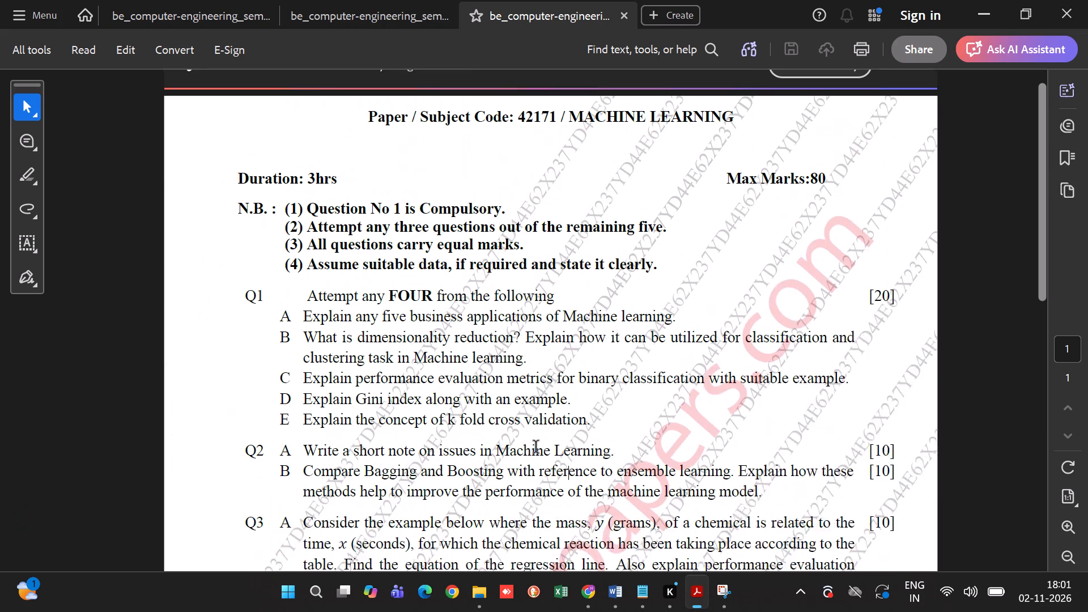
Open the be_computer-engineering_semester-7_2023_de… PDF from the Downloads folder and read through its Machine Learning questions from Q1 to Q6.
left_click(471, 590)
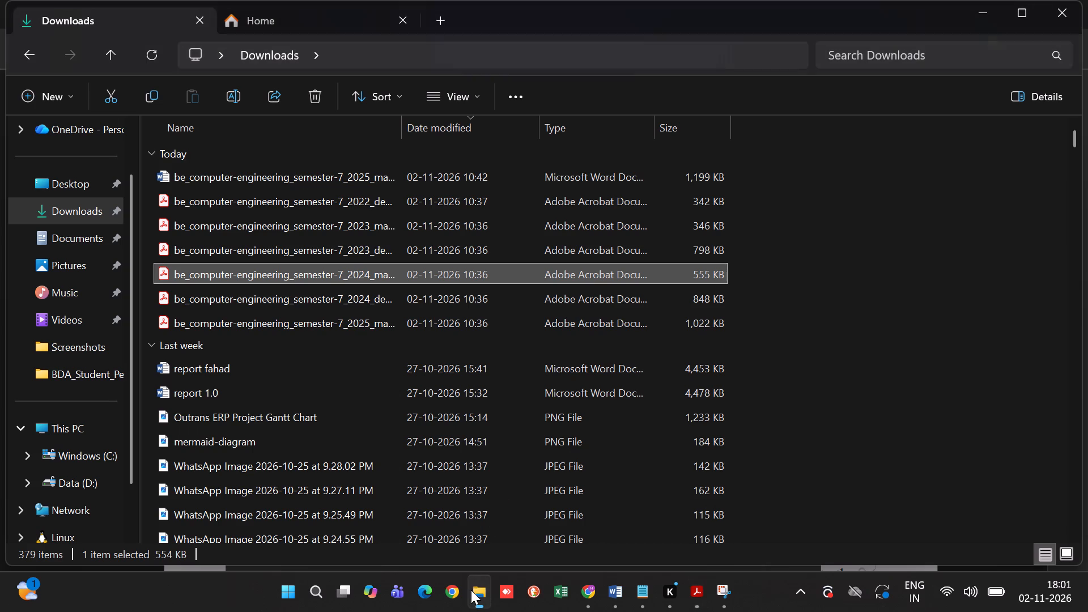
double_click(322, 256)
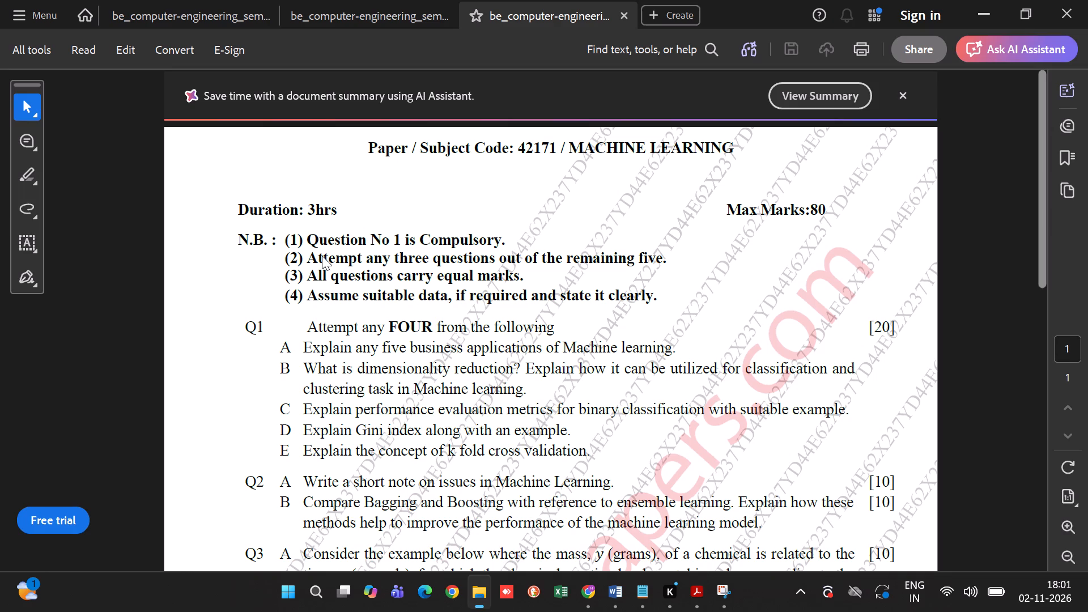
scroll(490, 378, "down", 1)
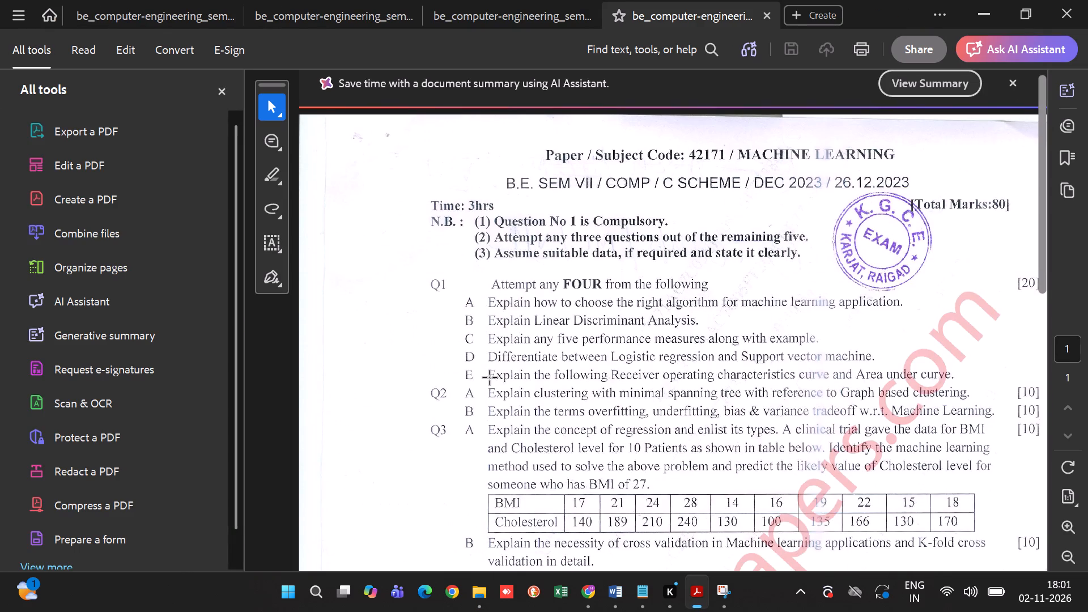
scroll(490, 378, "left", 1)
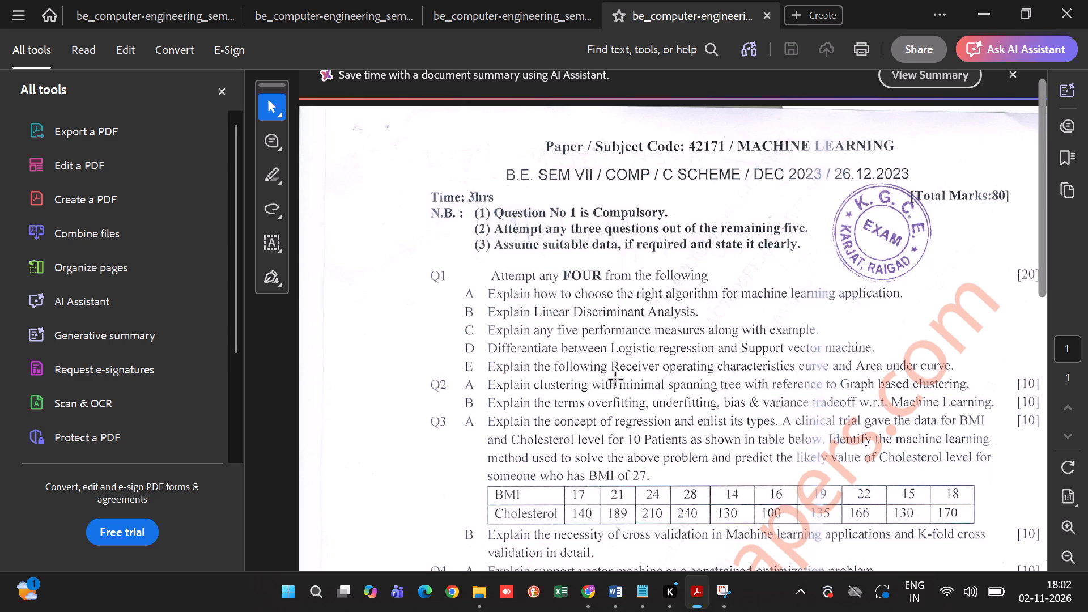
scroll(616, 380, "down", 2)
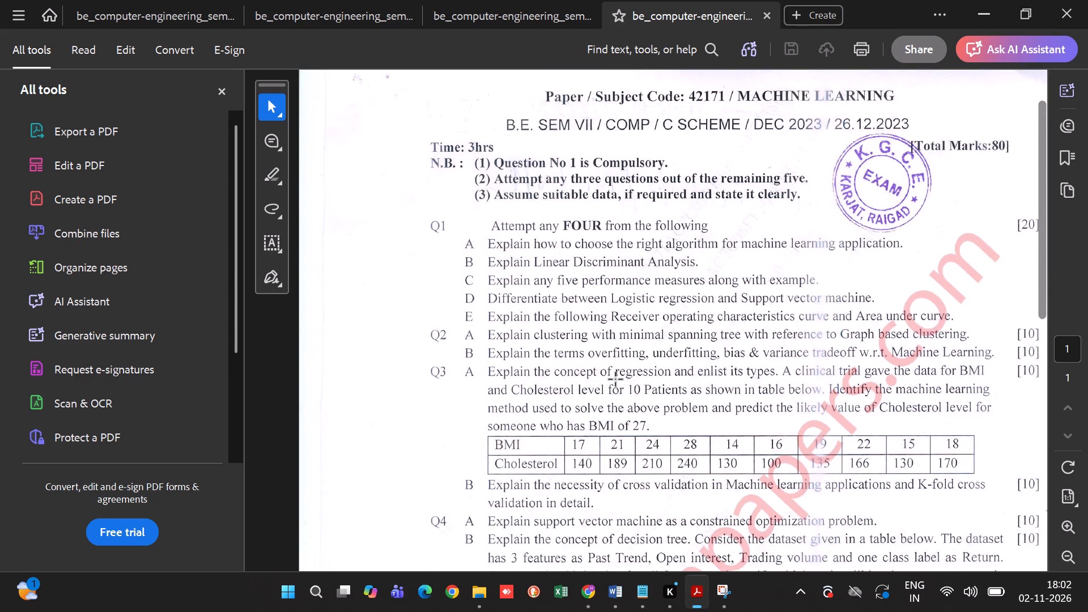
scroll(616, 380, "down", 1)
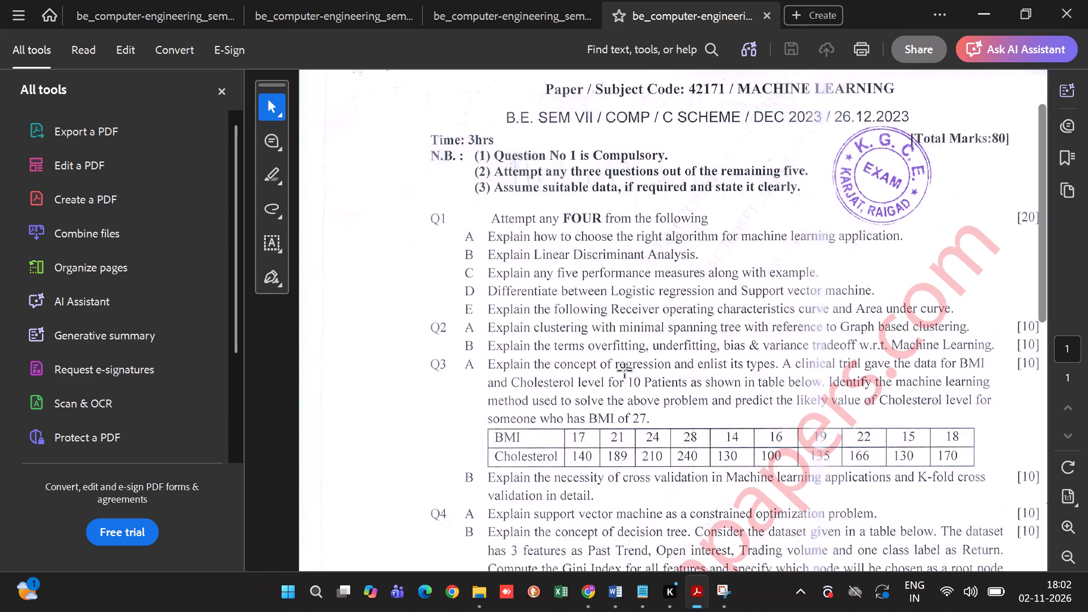
scroll(625, 371, "down", 3)
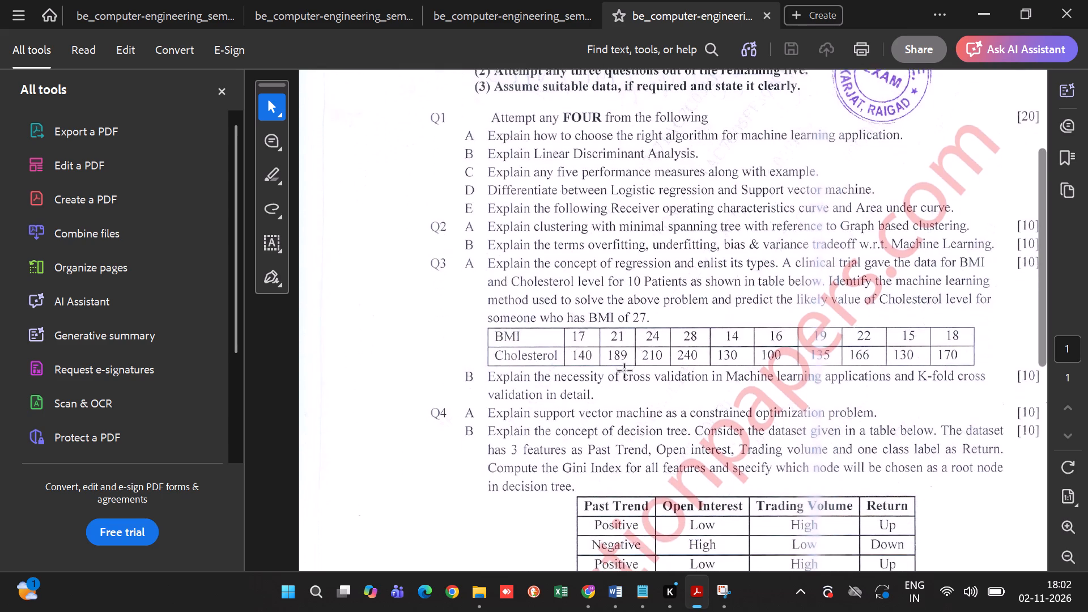
scroll(625, 371, "down", 4)
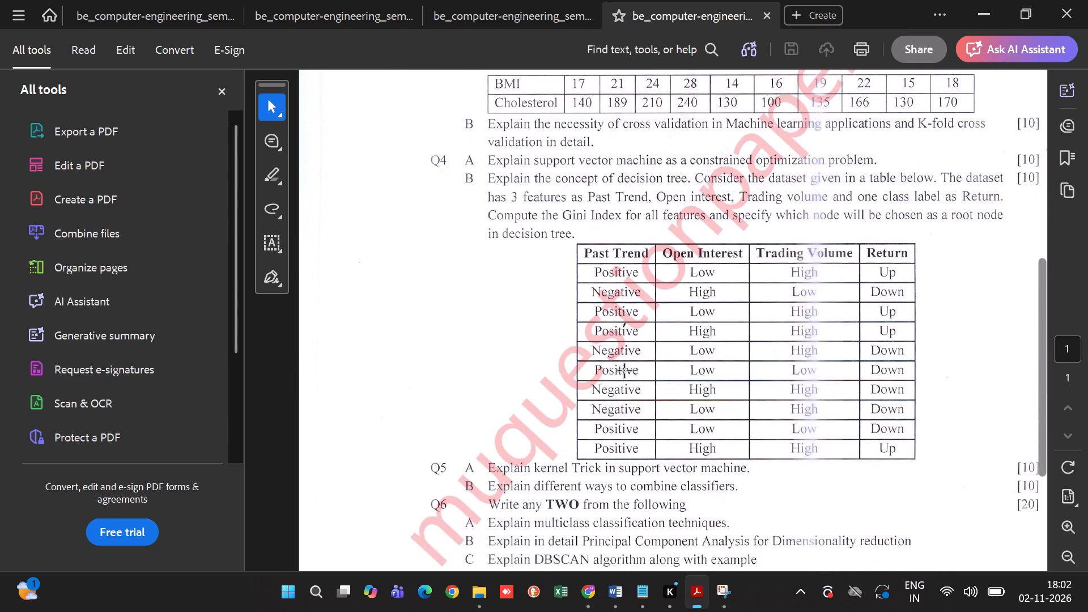
scroll(625, 371, "down", 2)
scroll(625, 371, "up", 5)
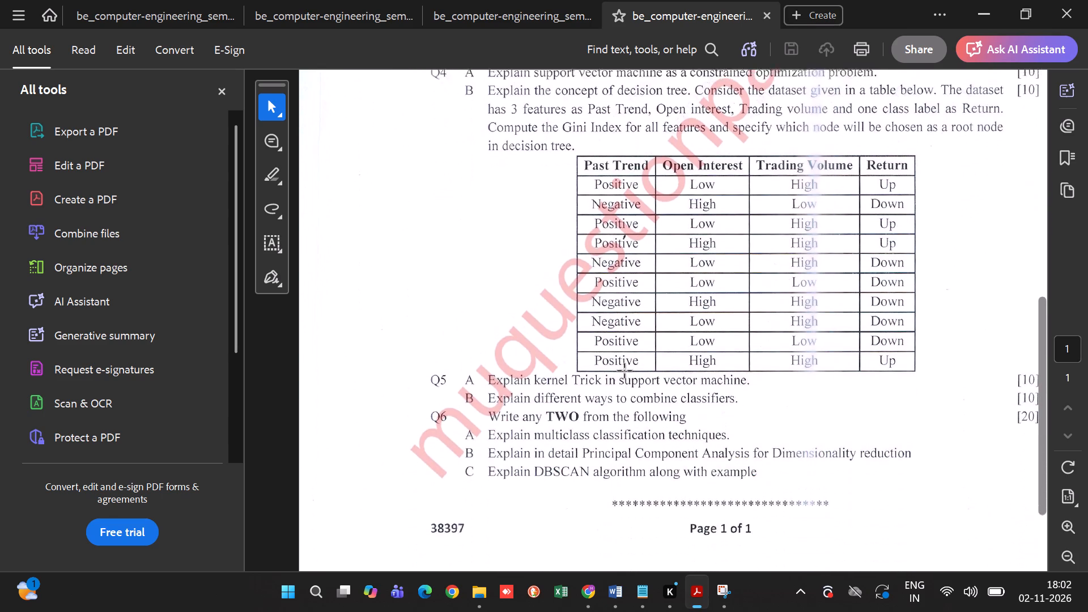
scroll(625, 371, "up", 3)
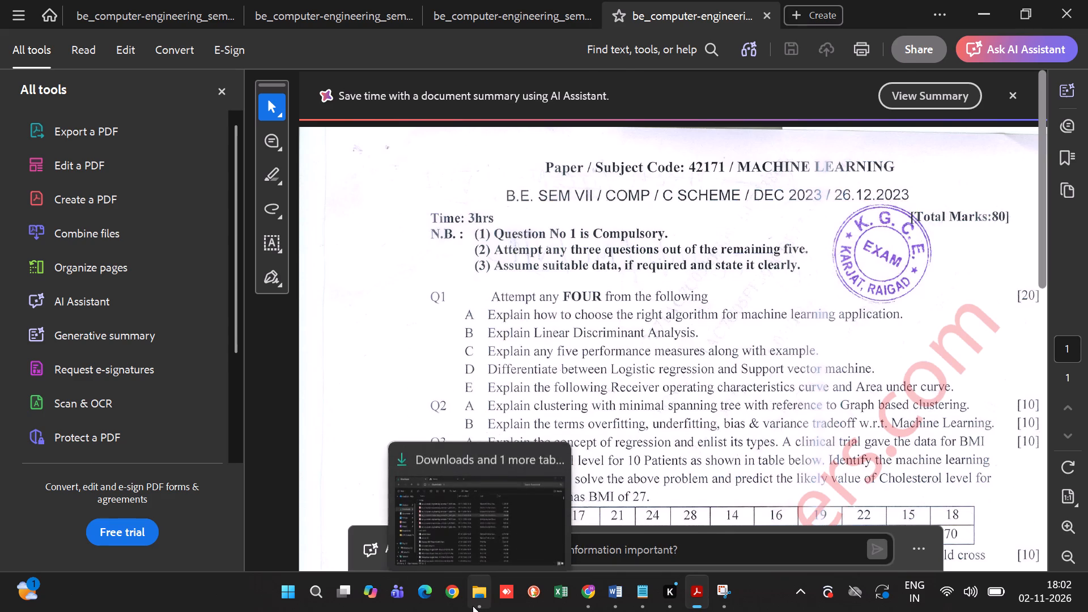
Open the be_computer-engineering_semester-7_2023_ma… PDF from Downloads, hide the All tools sidebar and read through questions Q1 to Q6.
left_click(473, 606)
double_click(370, 219)
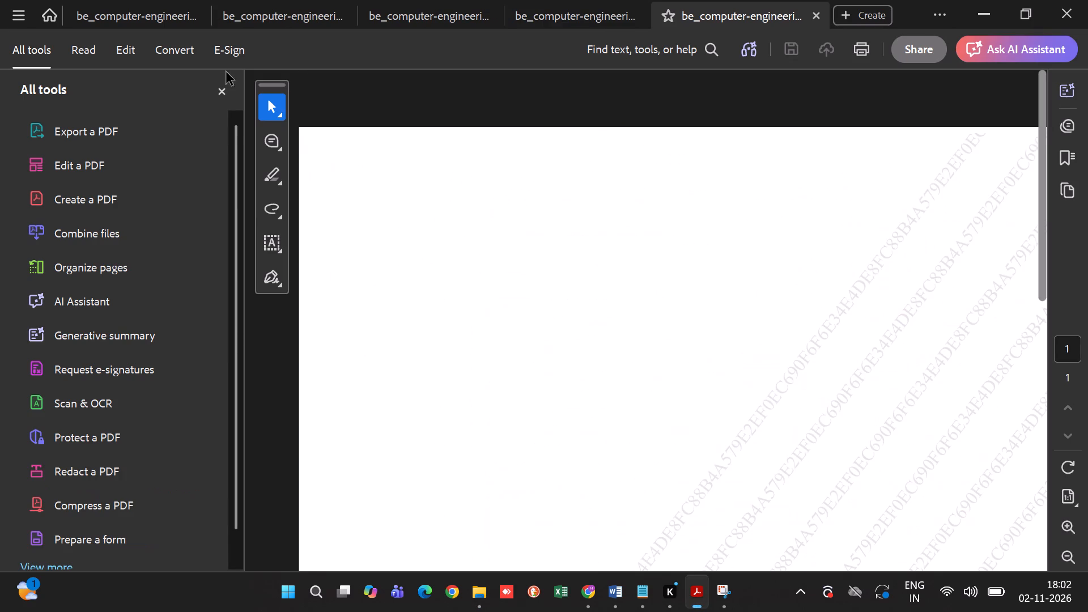
left_click(226, 87)
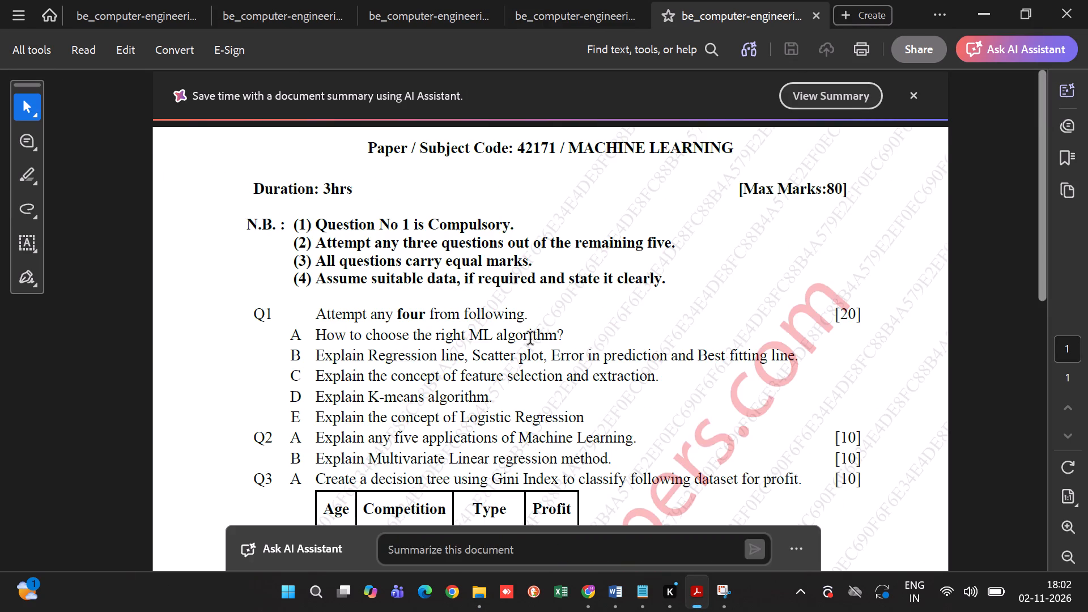
scroll(531, 339, "down", 2)
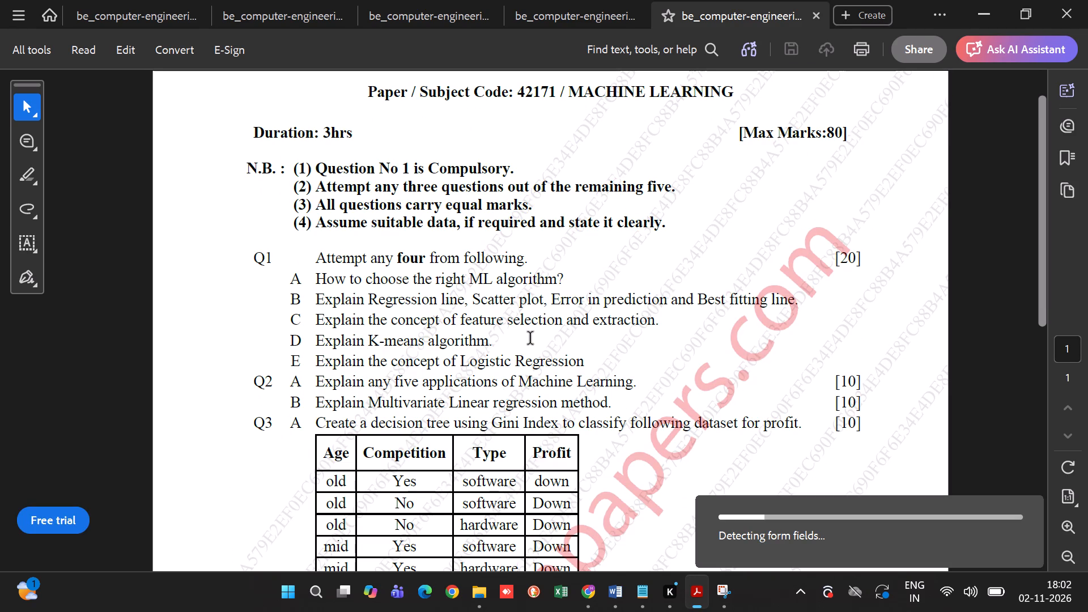
scroll(531, 339, "down", 1)
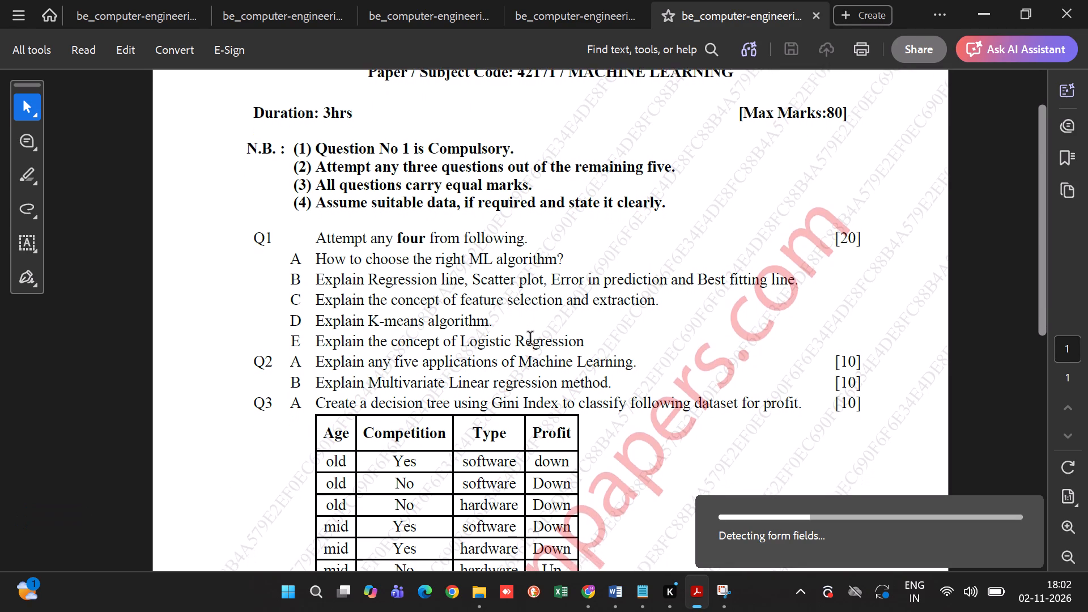
scroll(531, 339, "down", 3)
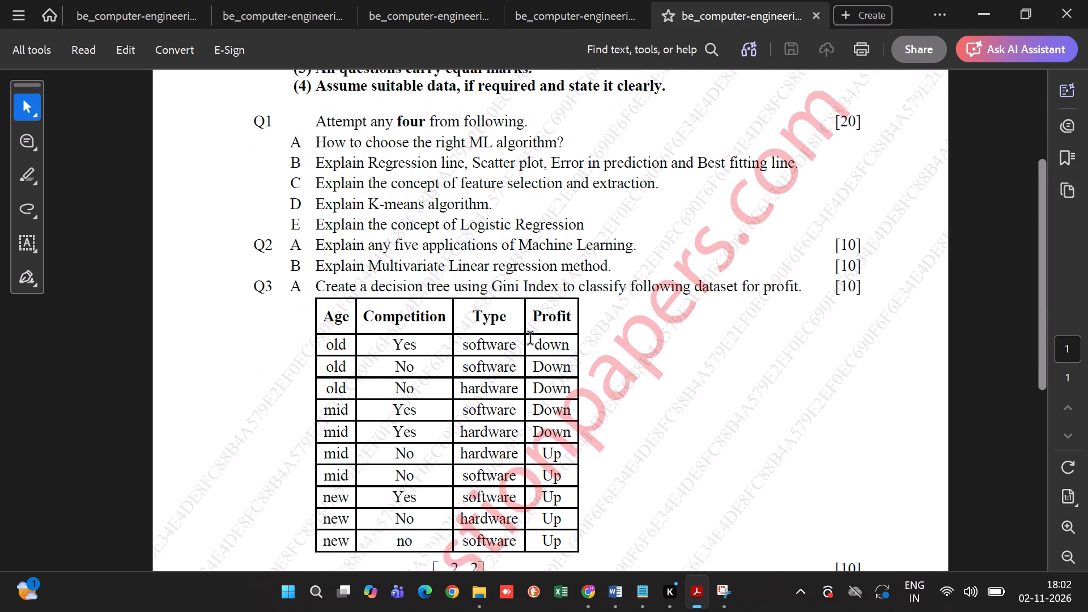
scroll(531, 339, "down", 2)
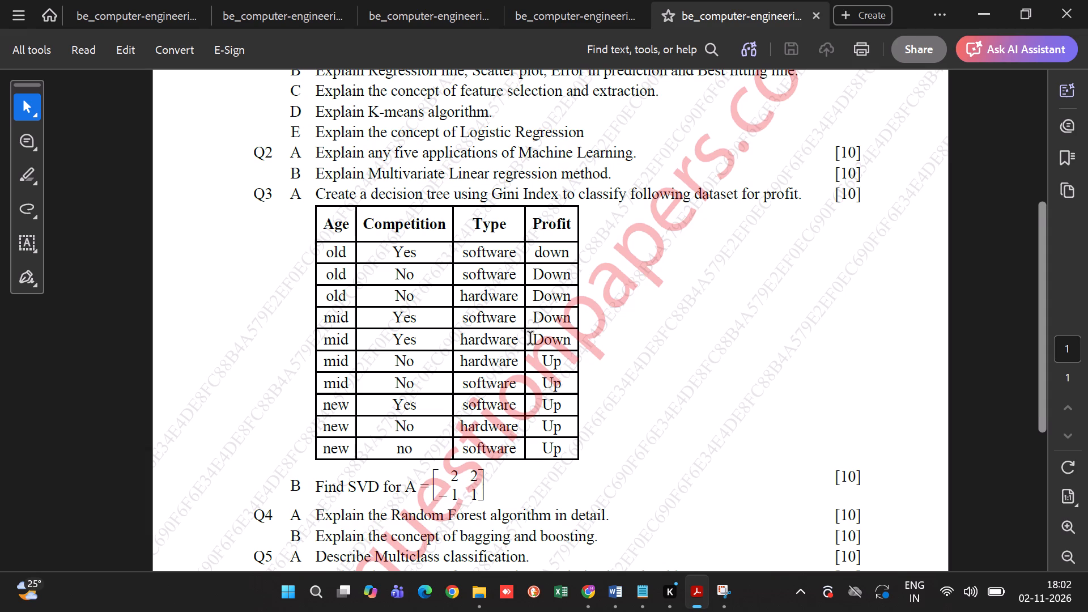
scroll(531, 339, "down", 2)
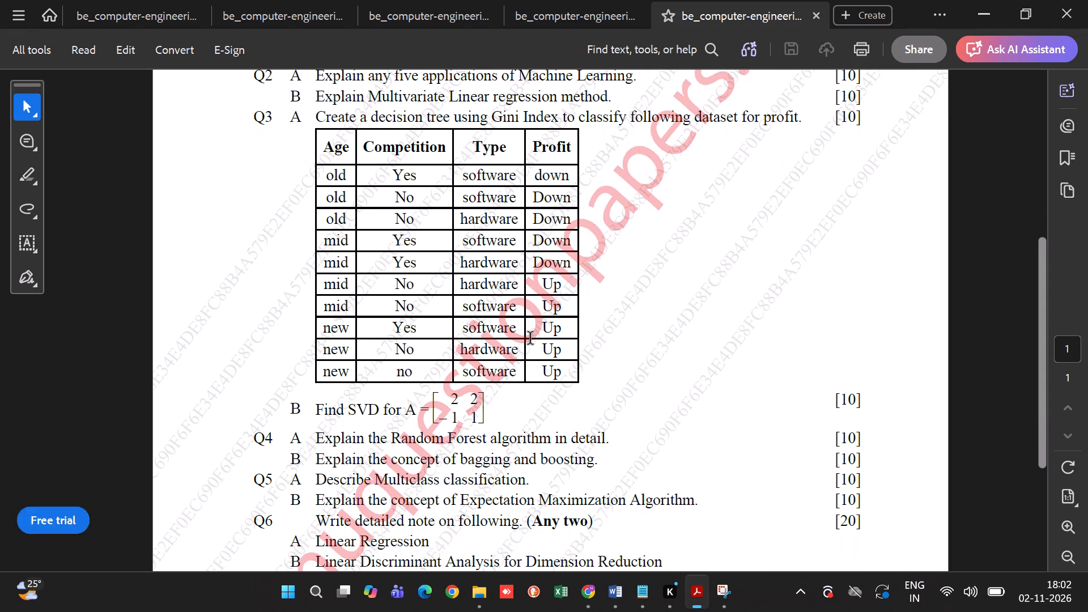
scroll(531, 339, "down", 4)
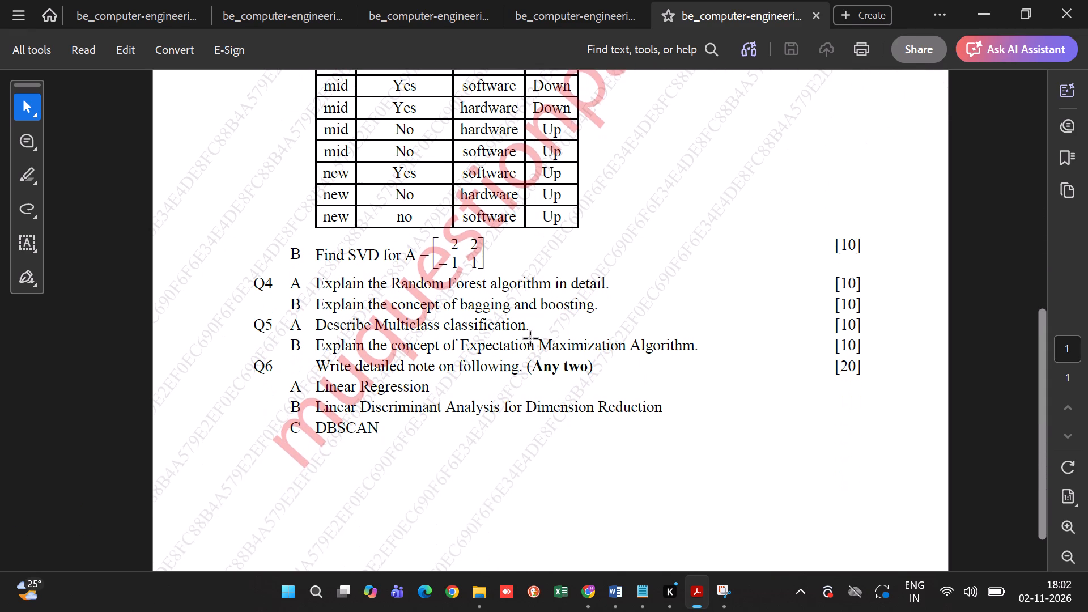
scroll(531, 339, "down", 1)
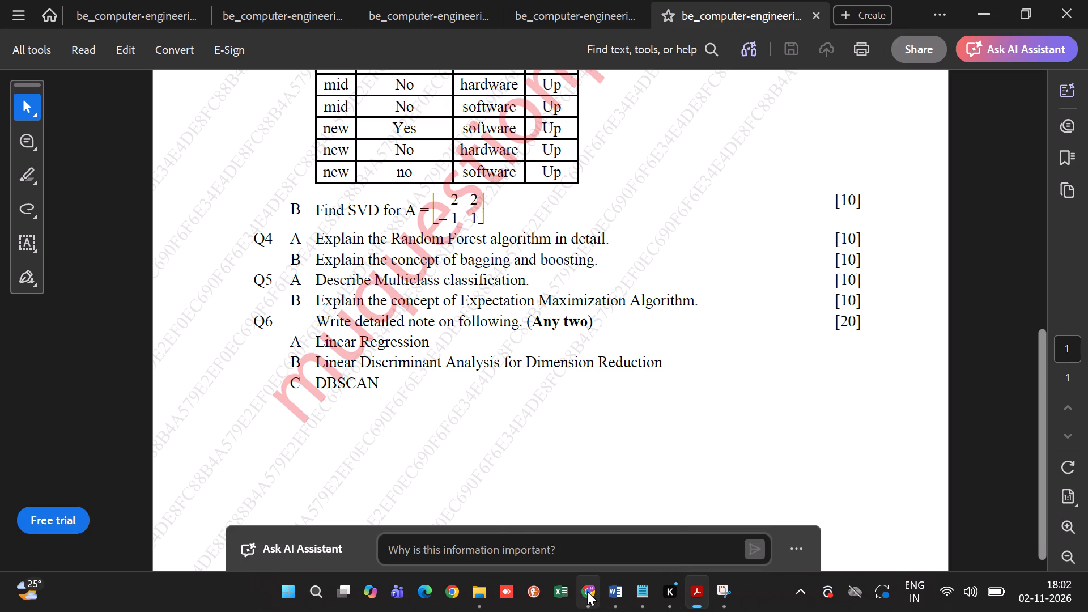
Open the be_computer-engineering_semester-7_2022_de… PDF from Downloads, hide the All tools sidebar and read through questions Q1 to Q6.
left_click(486, 590)
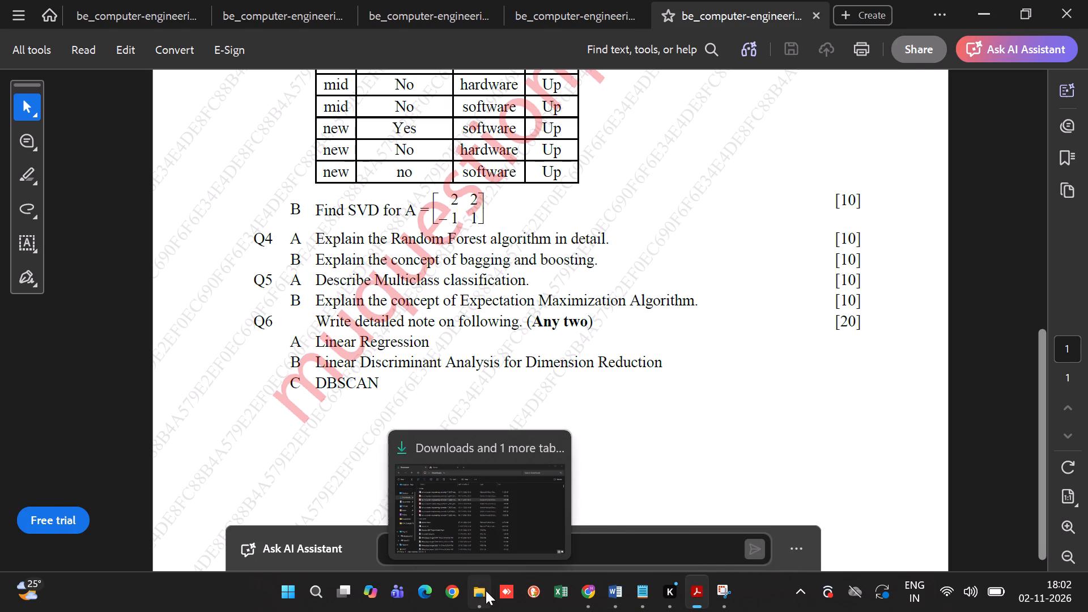
double_click(377, 193)
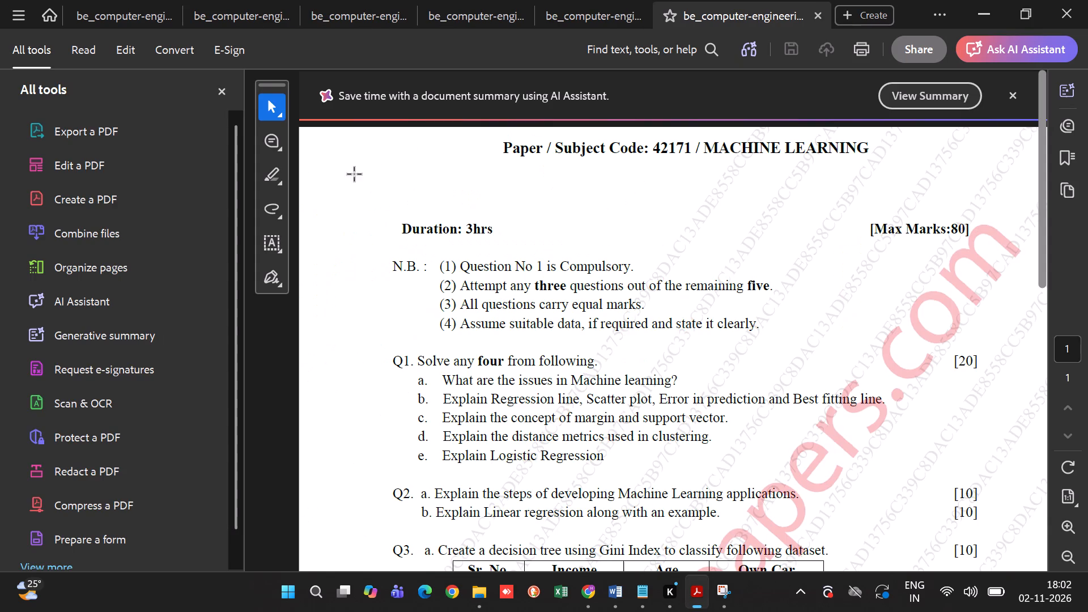
left_click(224, 103)
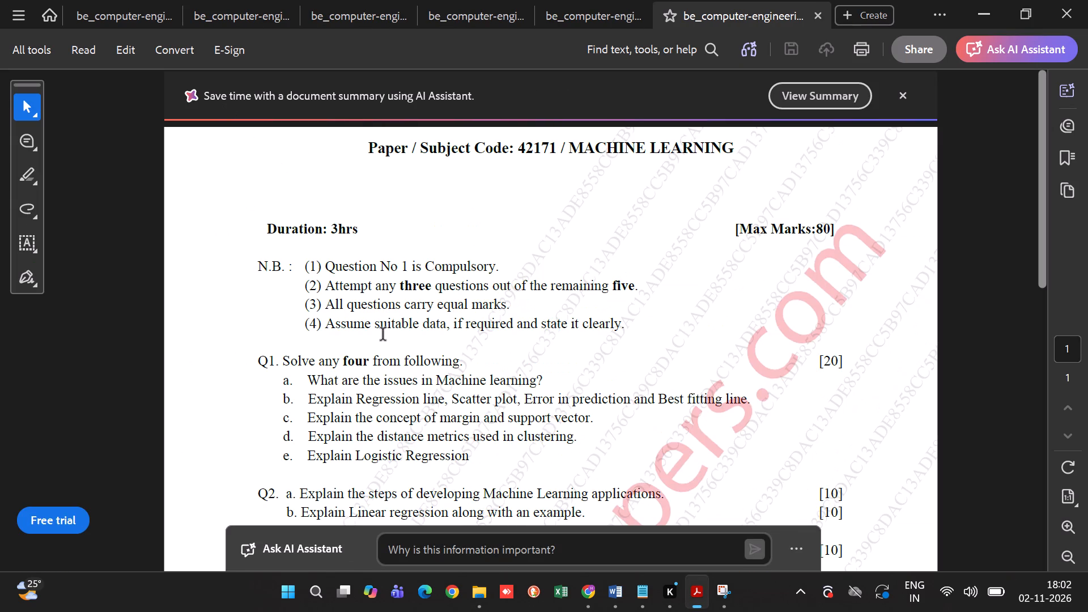
scroll(384, 335, "down", 2)
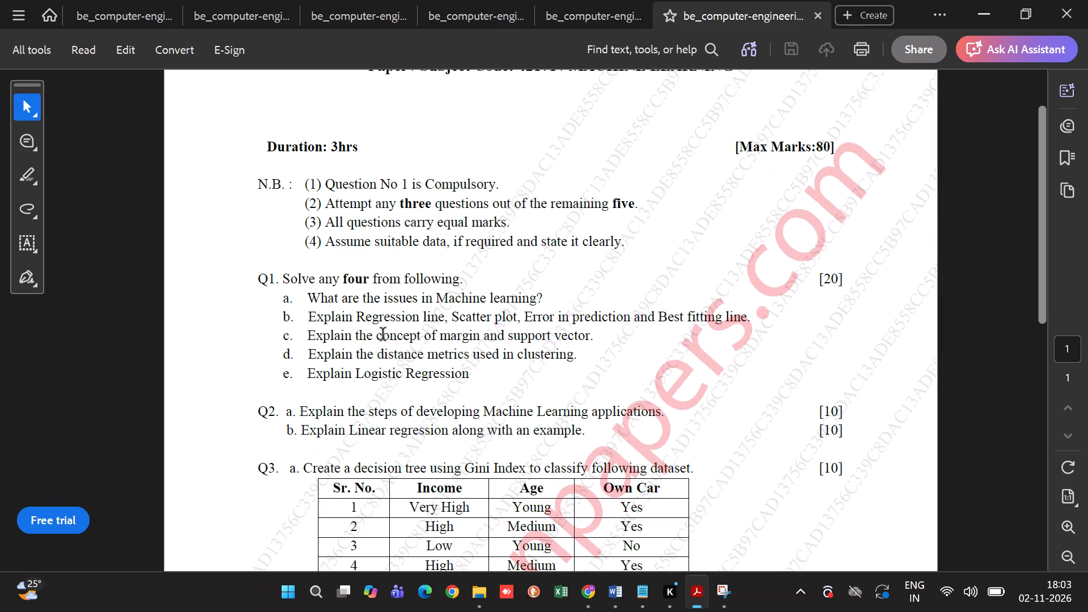
scroll(384, 321, "down", 2)
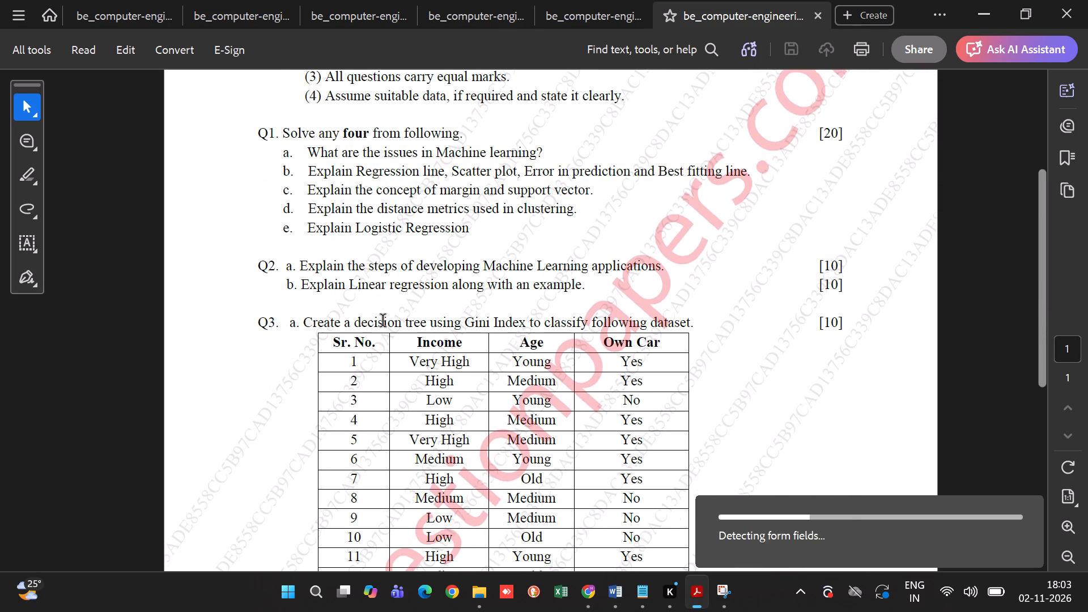
scroll(384, 321, "down", 1)
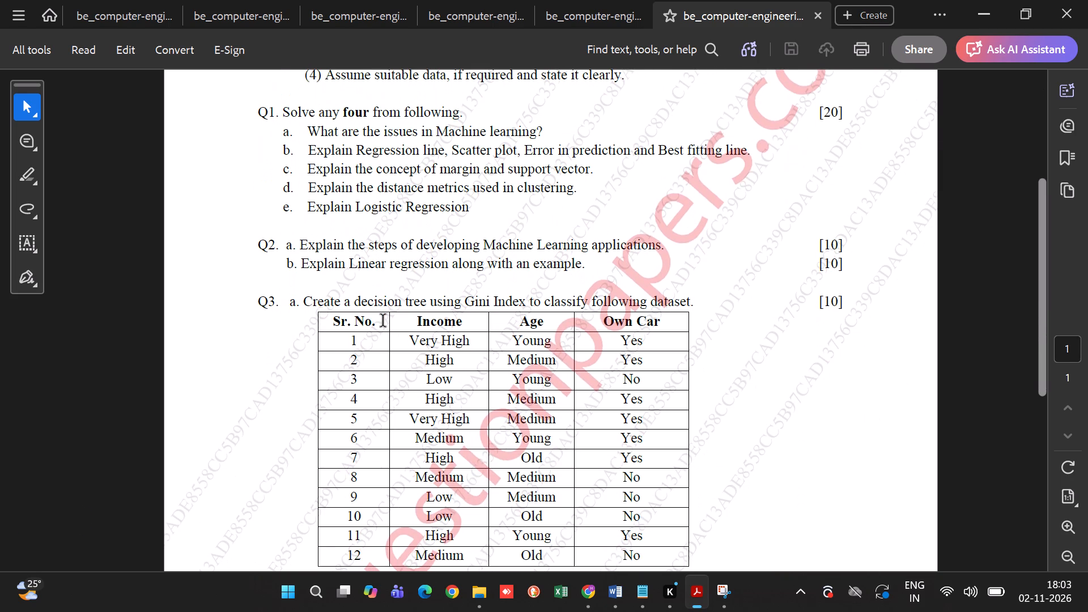
scroll(384, 321, "down", 3)
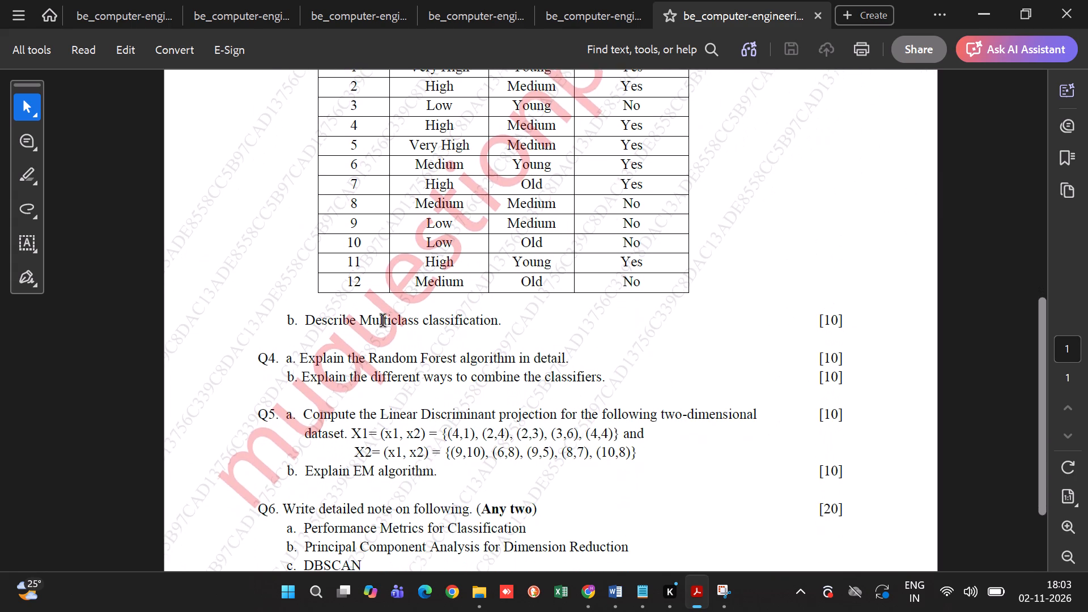
scroll(384, 321, "down", 2)
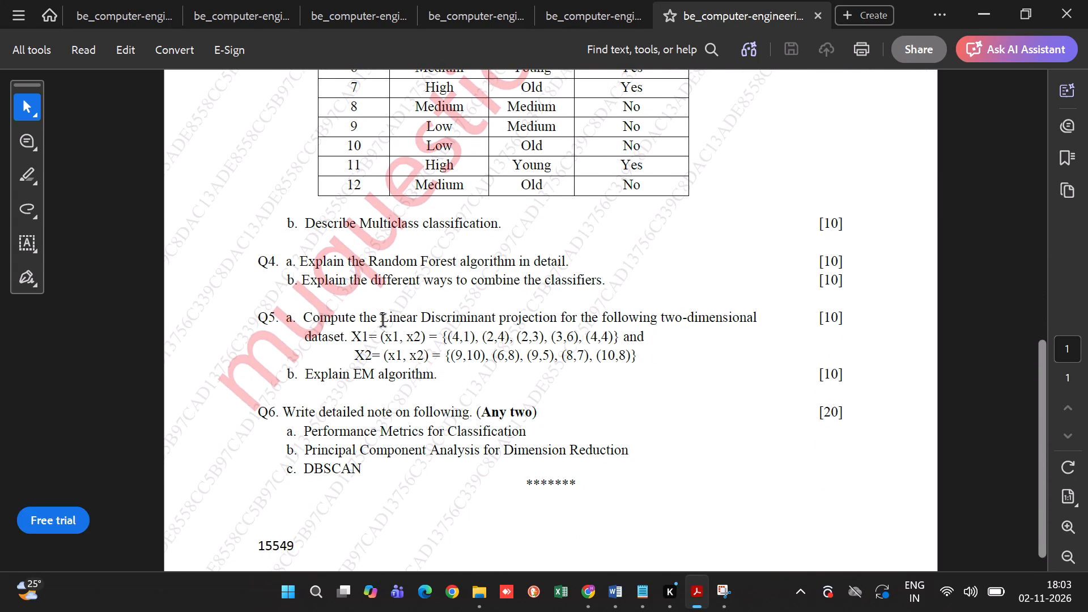
scroll(384, 321, "up", 7)
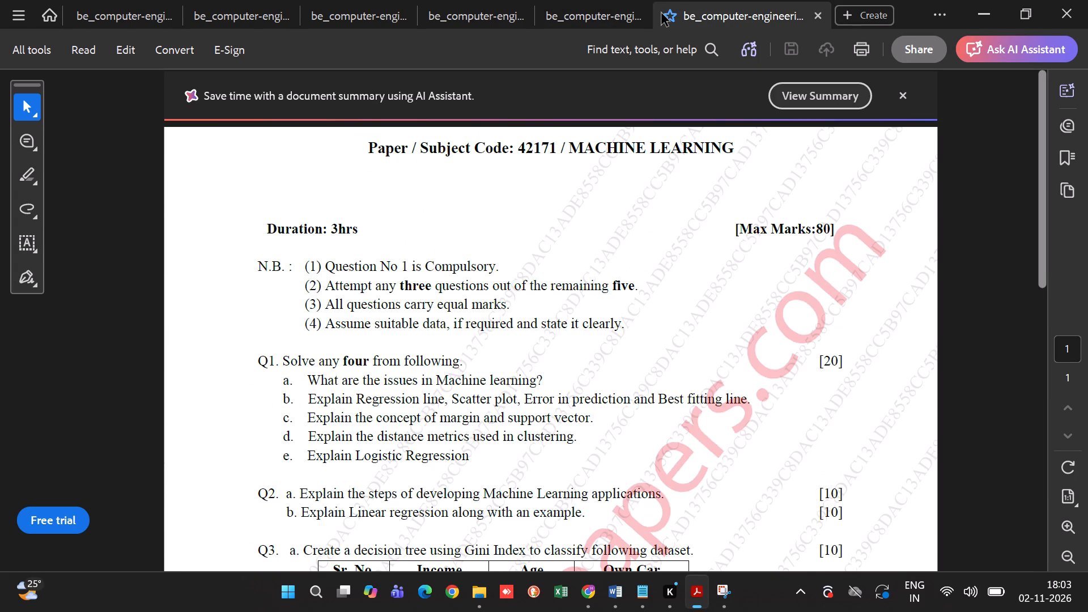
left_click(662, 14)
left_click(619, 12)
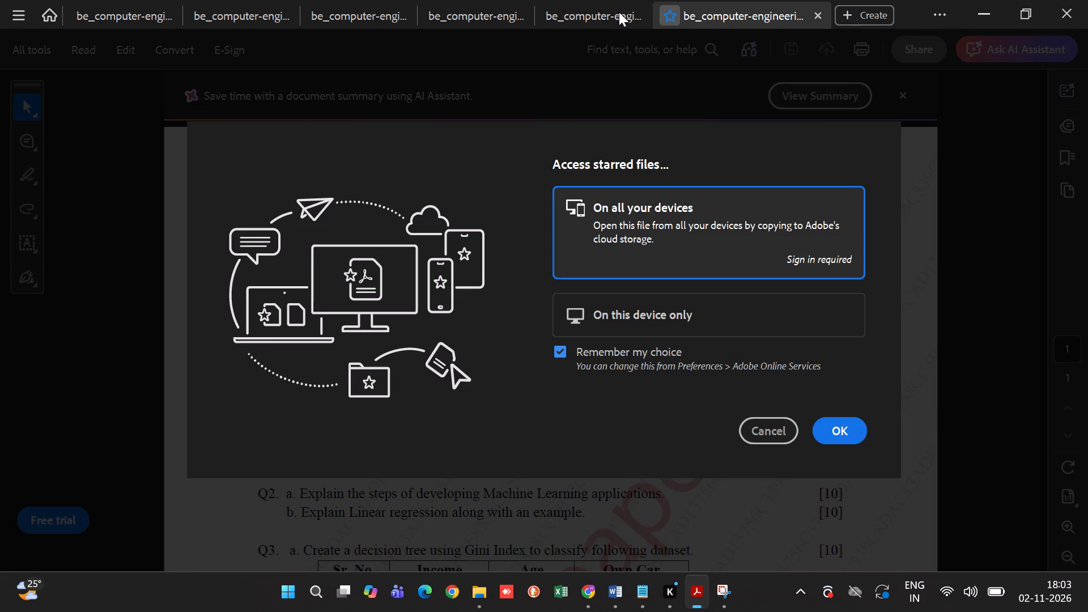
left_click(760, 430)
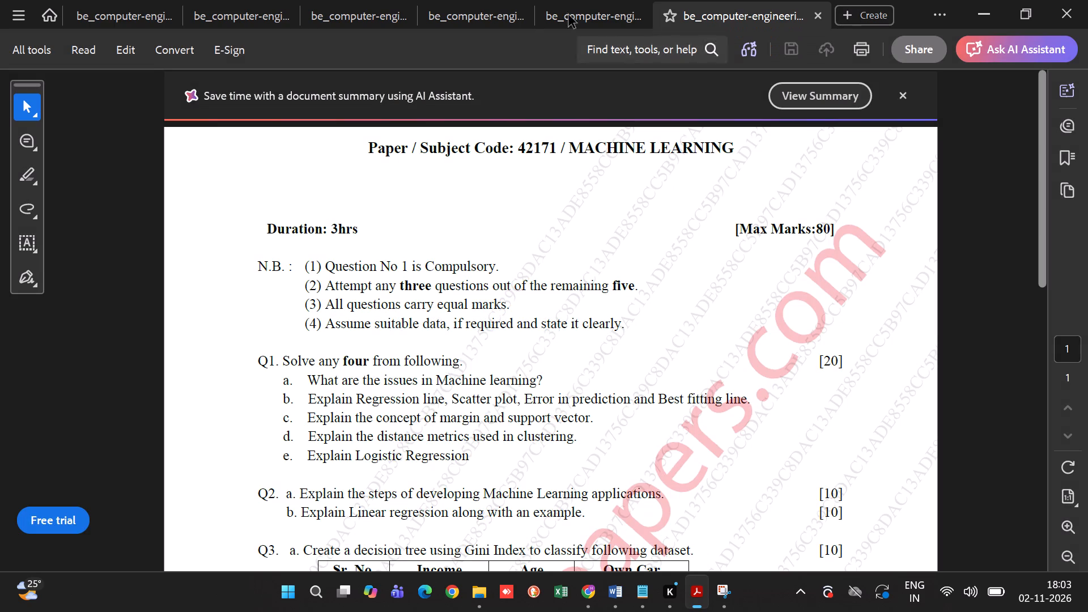
Switch back to the open be_computer-engineering_semester-7_2023_ma… question paper.
left_click(566, 15)
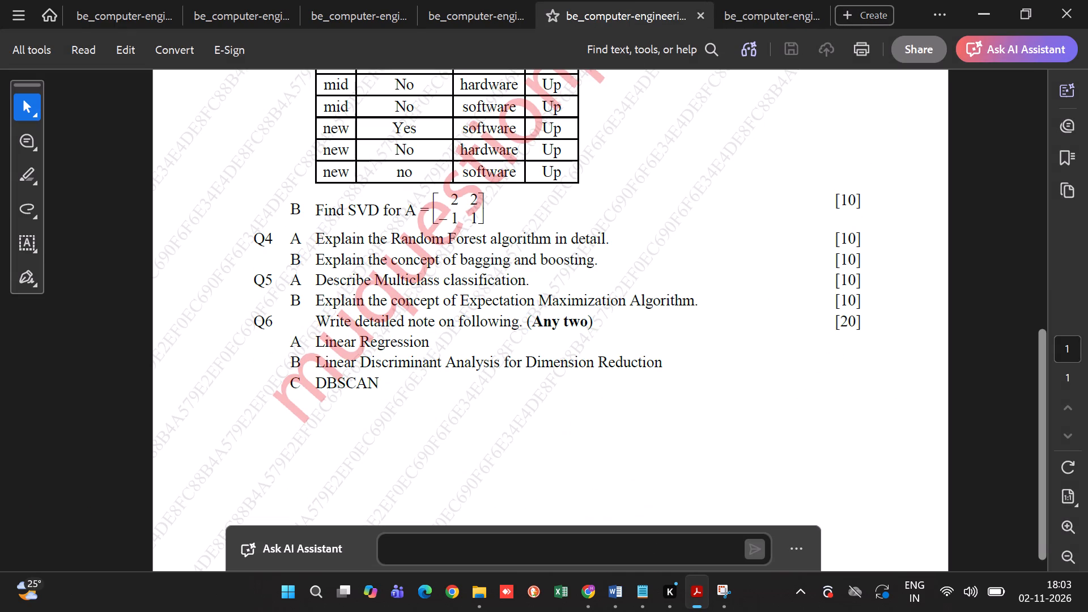
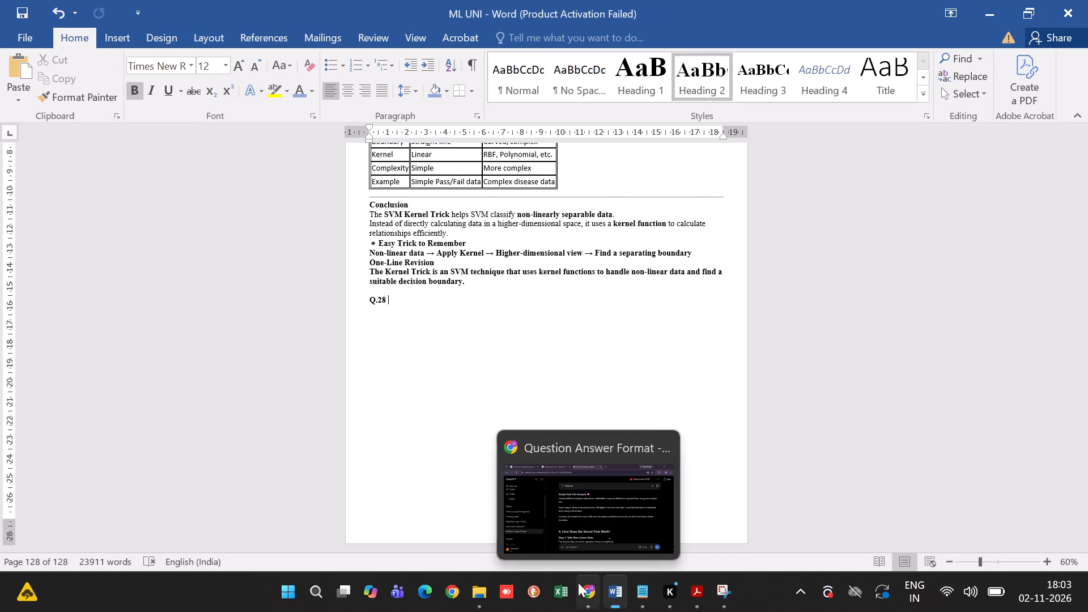
Switch to the untitled Notepad question list and review questions Q2 to Q6.
left_click(648, 603)
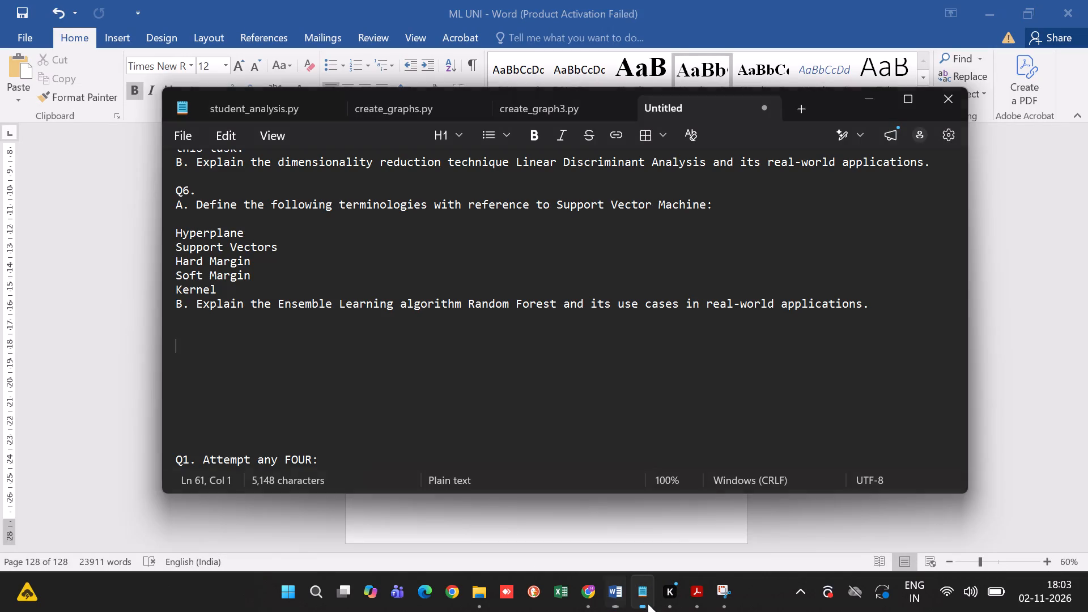
scroll(621, 294, "up", 1)
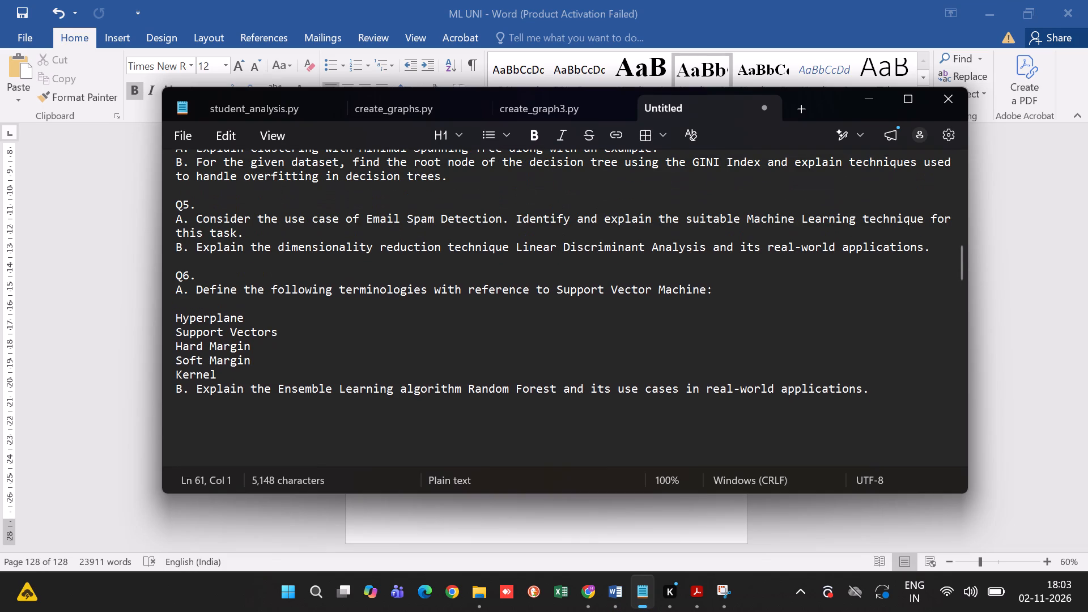
scroll(621, 294, "up", 1)
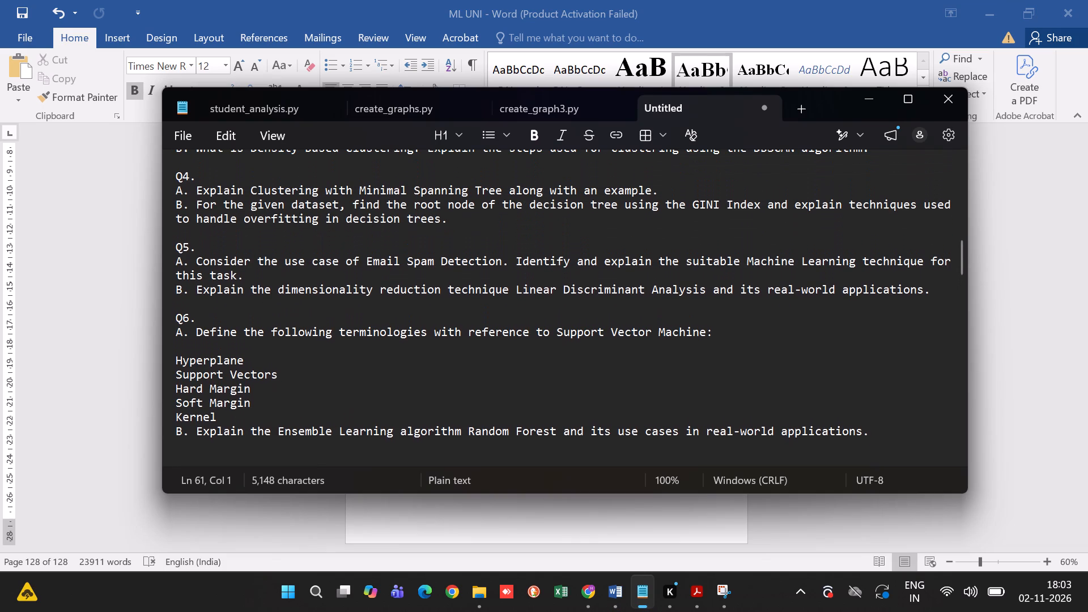
scroll(621, 294, "up", 1)
scroll(621, 294, "down", 2)
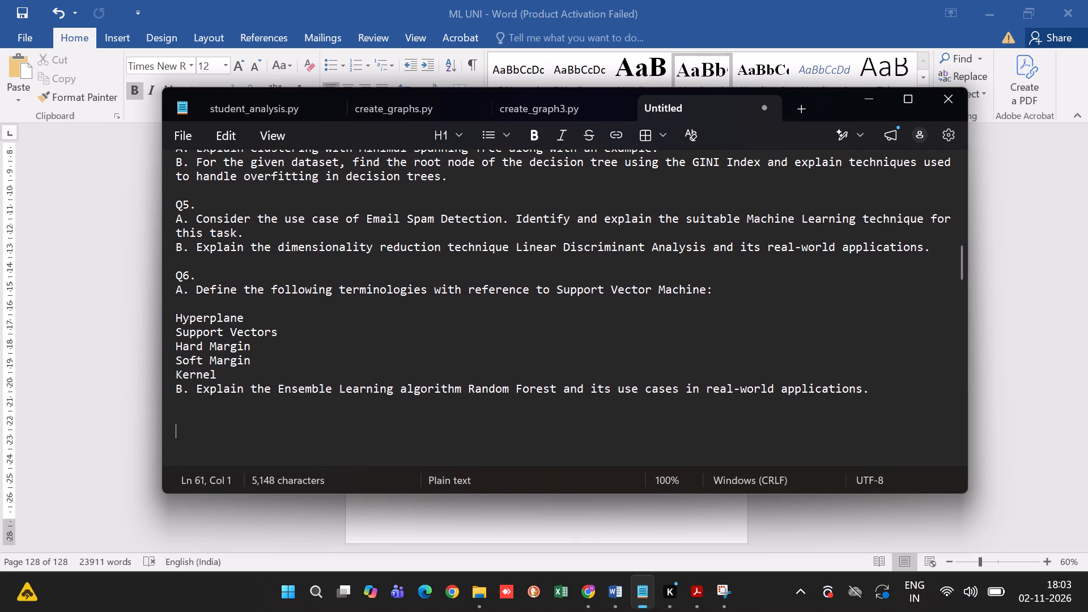
scroll(621, 294, "down", 1)
scroll(621, 294, "up", 1)
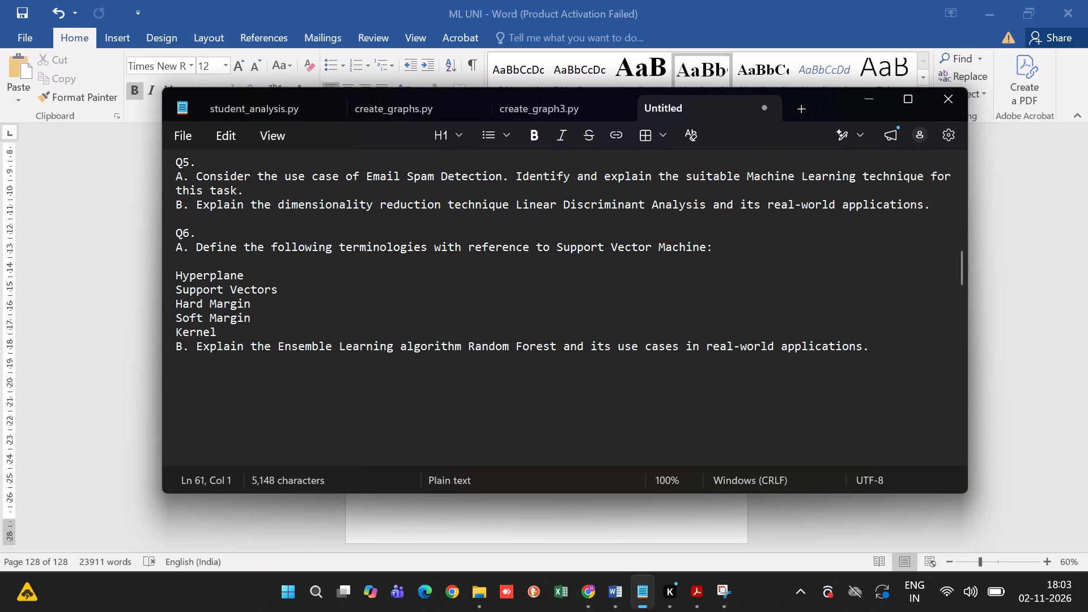
scroll(621, 294, "up", 2)
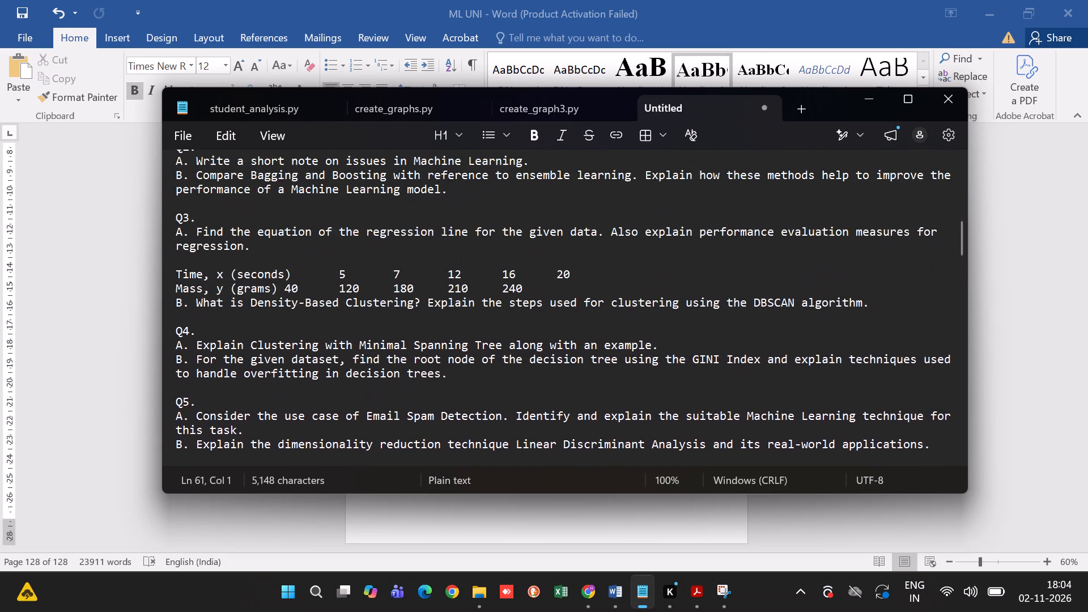
Delete the "ONLY QUESTIONS" heading, the "Q1. Attempt any FOUR:" line and the blank lines above them in the Notepad list.
scroll(621, 294, "up", 6)
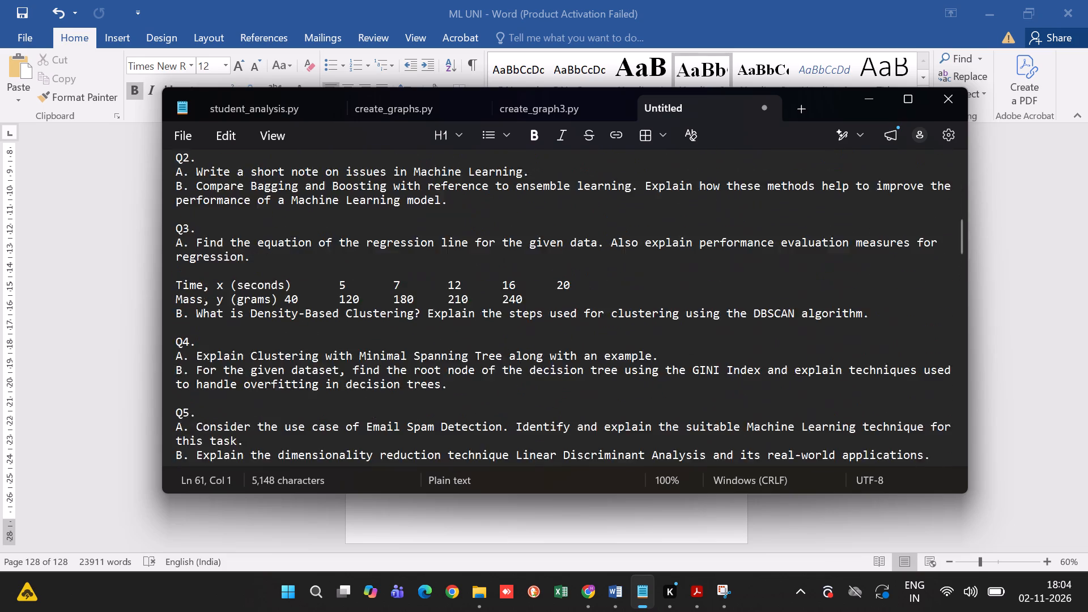
scroll(621, 294, "up", 2)
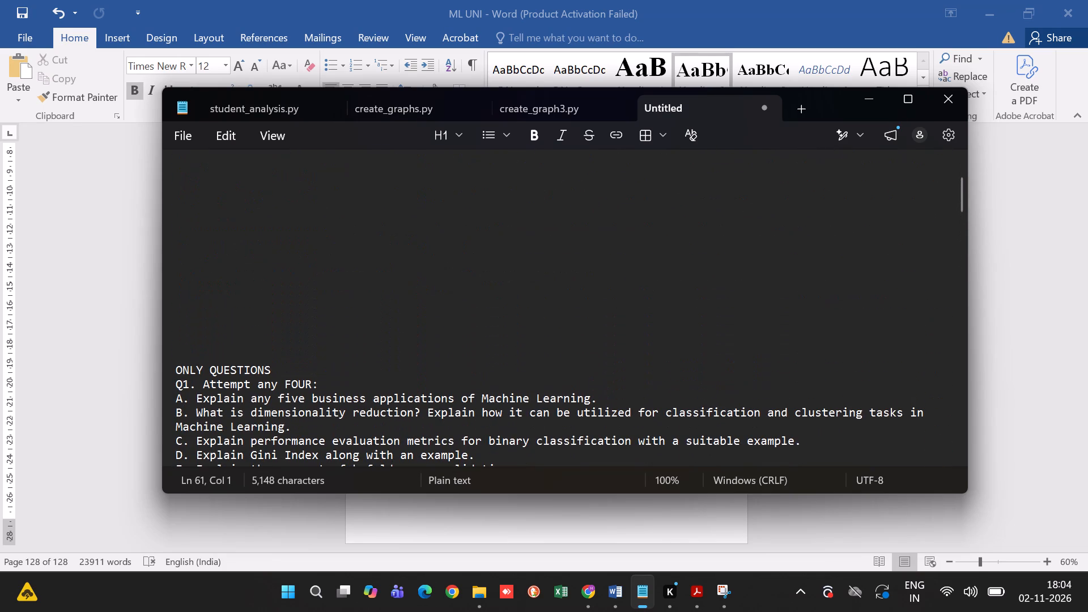
left_click_drag(326, 381, 204, 367)
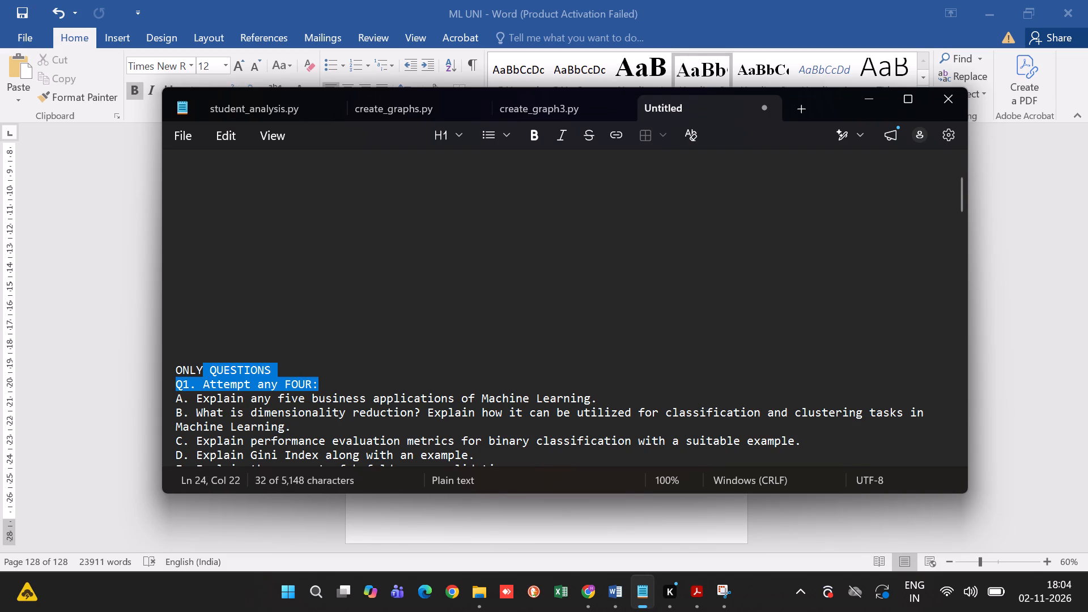
left_click_drag(204, 367, 214, 31)
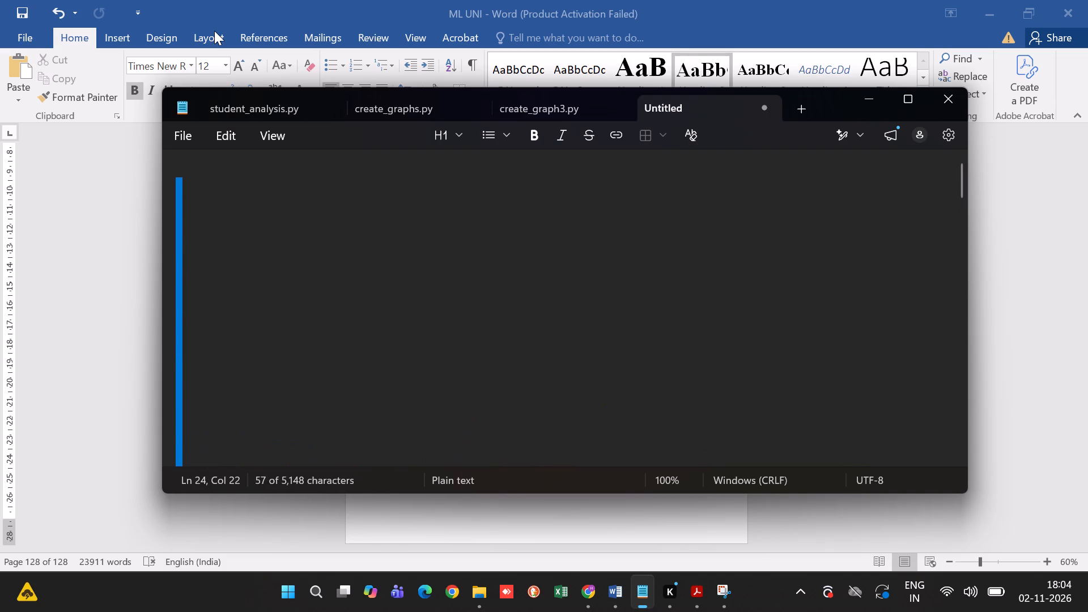
key("BackSpace")
key("BackSpace")
key("BackSpace")
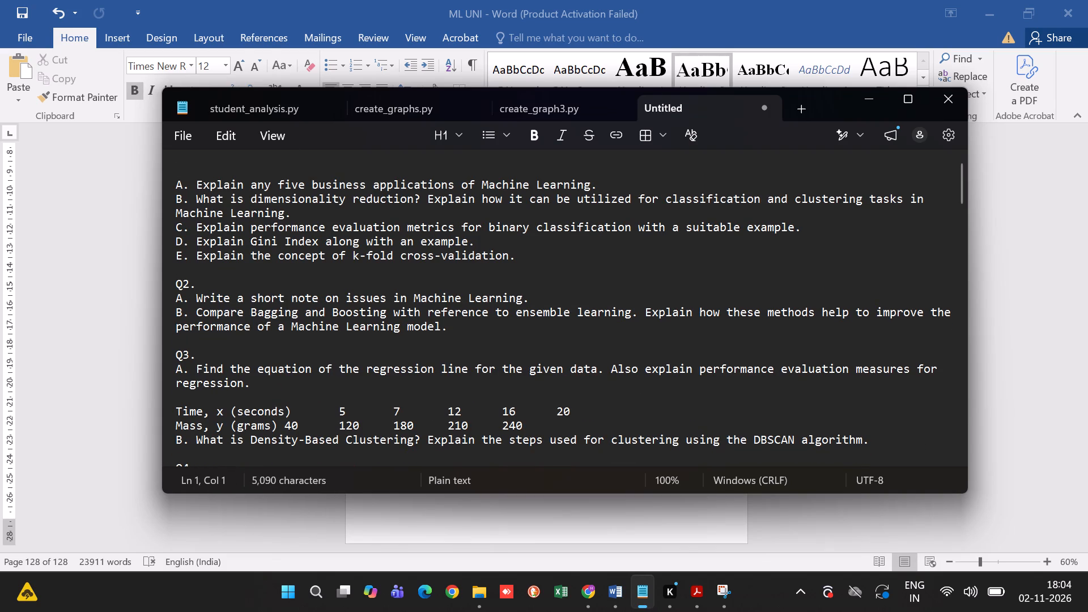
Copy question A, "Explain any five business applications of Machine Learning.", from Notepad and submit it in the Question Answer Format ChatGPT chat.
left_click_drag(192, 182, 597, 183)
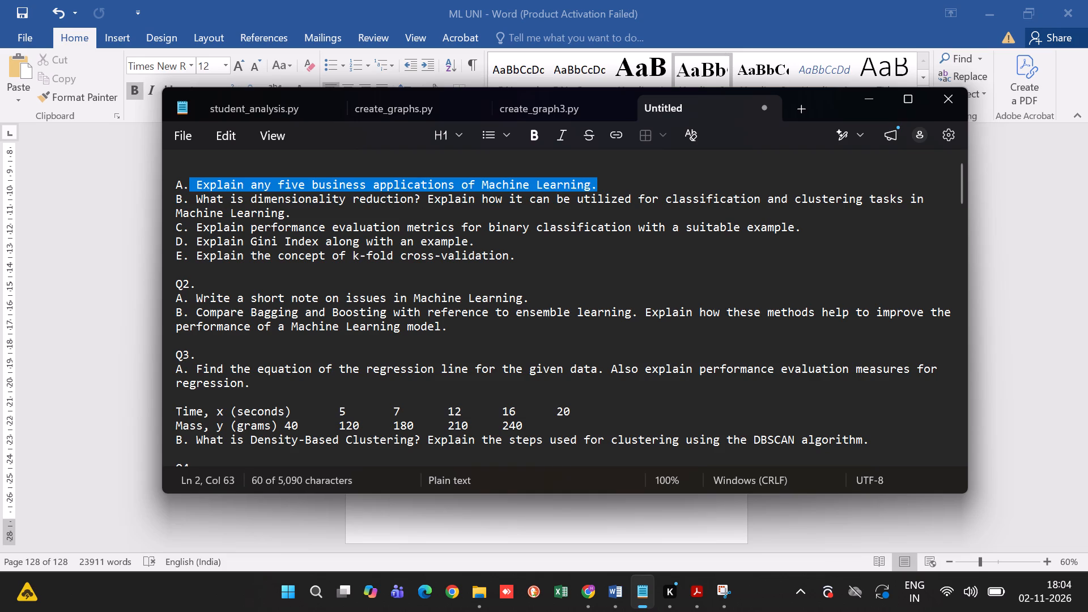
left_click_drag(597, 183, 601, 185)
key("ctrl+c")
left_click(458, 596)
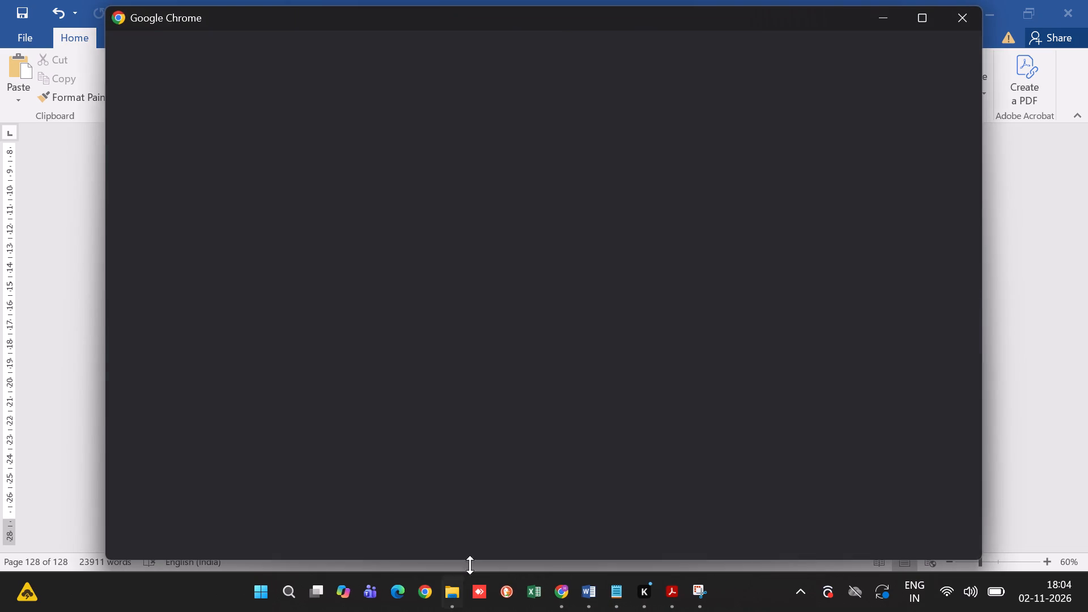
left_click(963, 10)
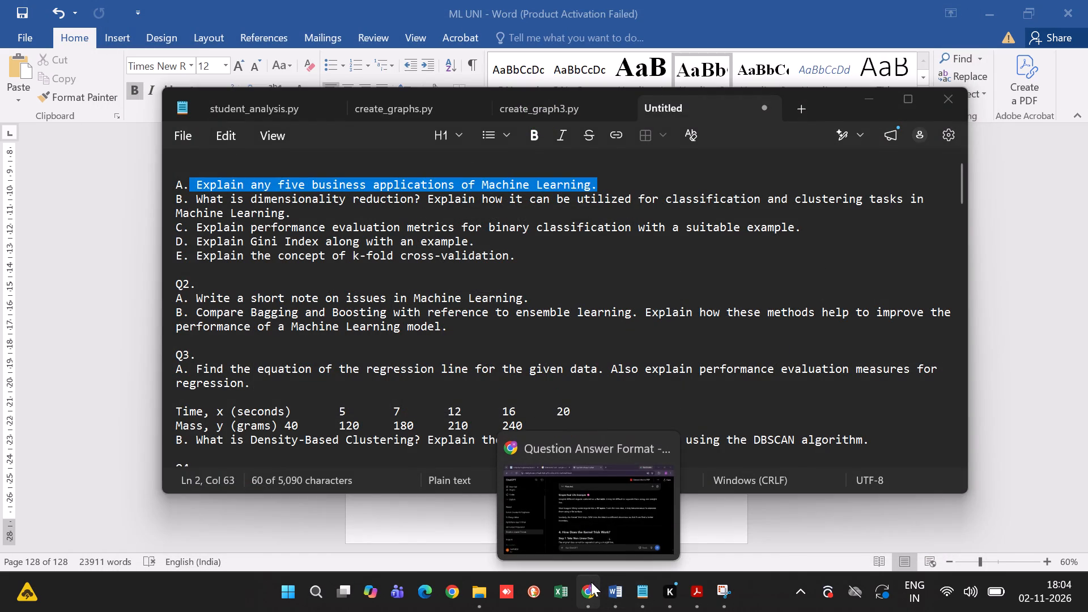
left_click(591, 582)
left_click(508, 535)
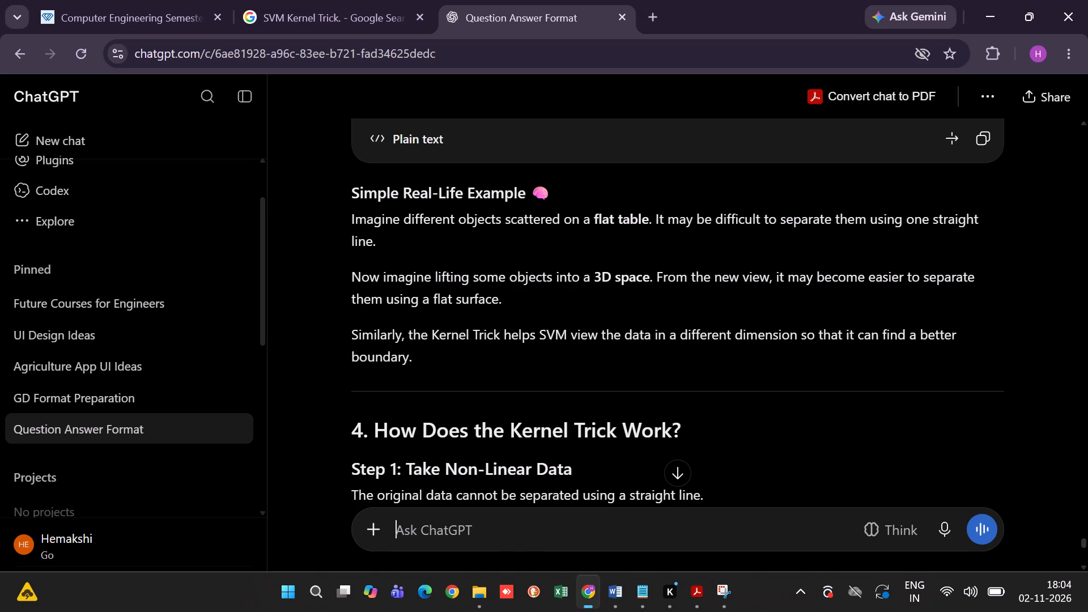
key("ctrl+v")
key("ctrl+Return")
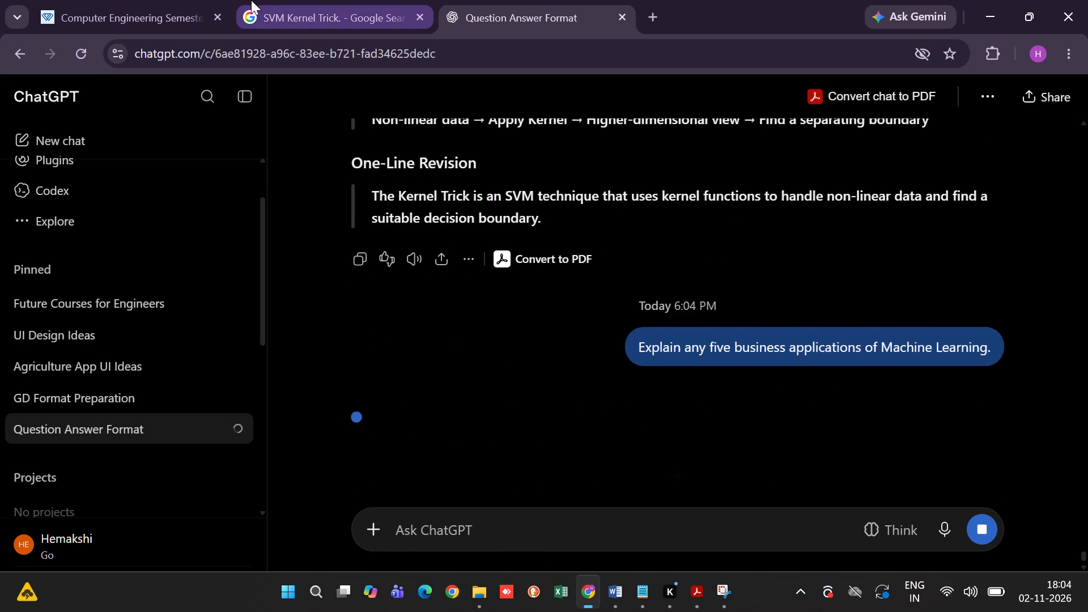
Search Google Images for the copied business applications question in place of SVM Kernel Trick, and set the page zoom to 100%.
left_click(279, 14)
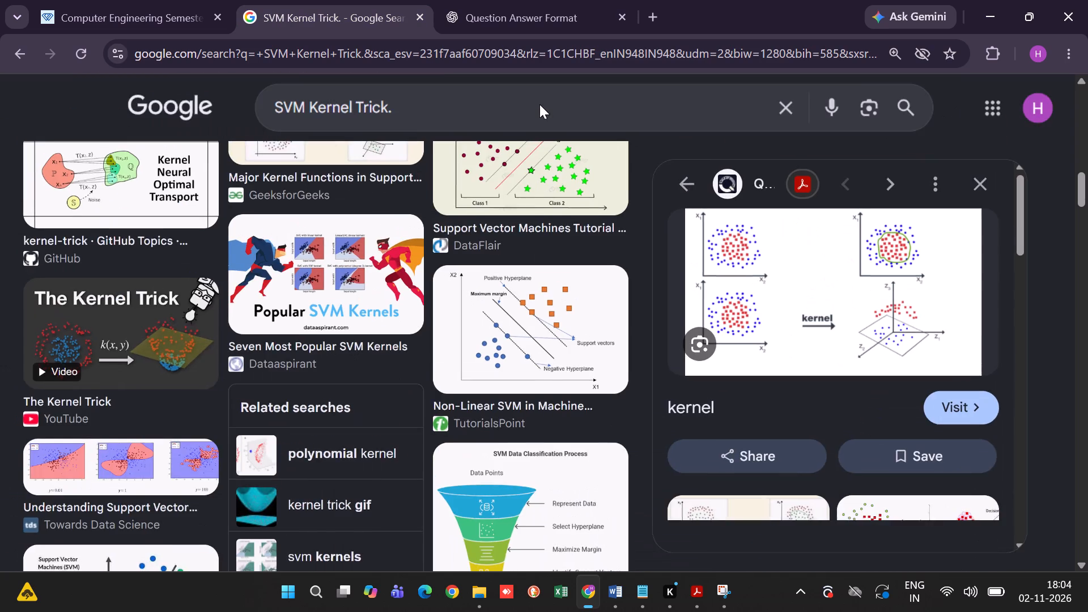
left_click(790, 108)
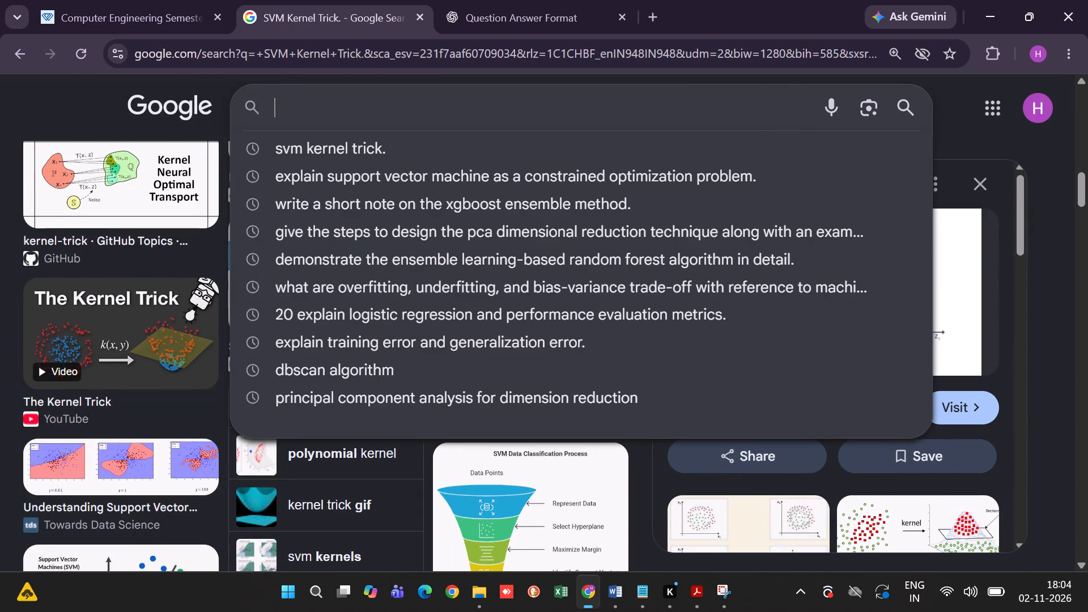
key("ctrl+v")
key("Return")
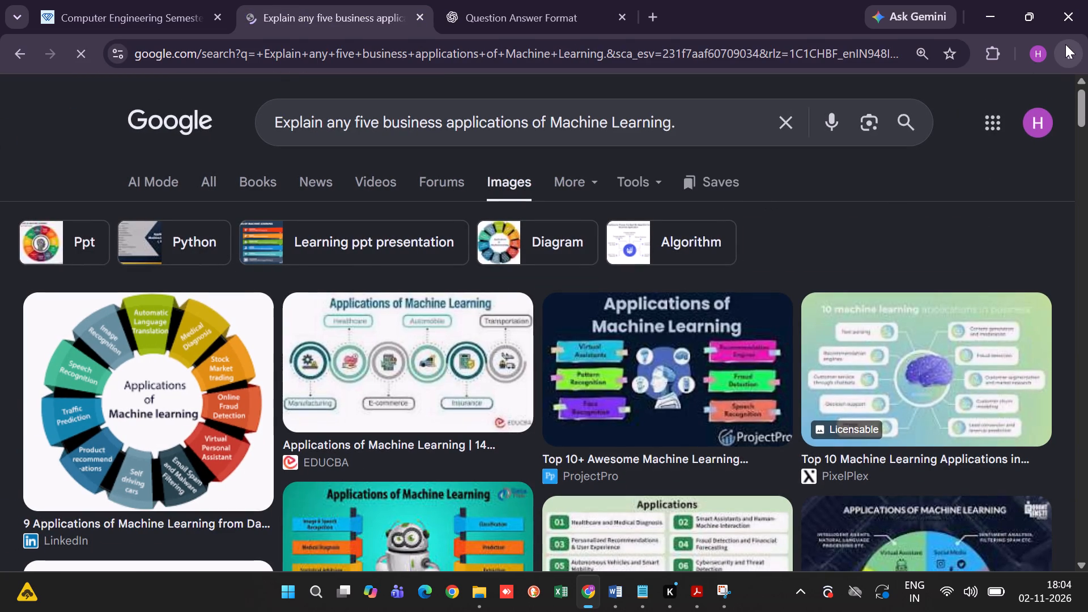
left_click(1065, 44)
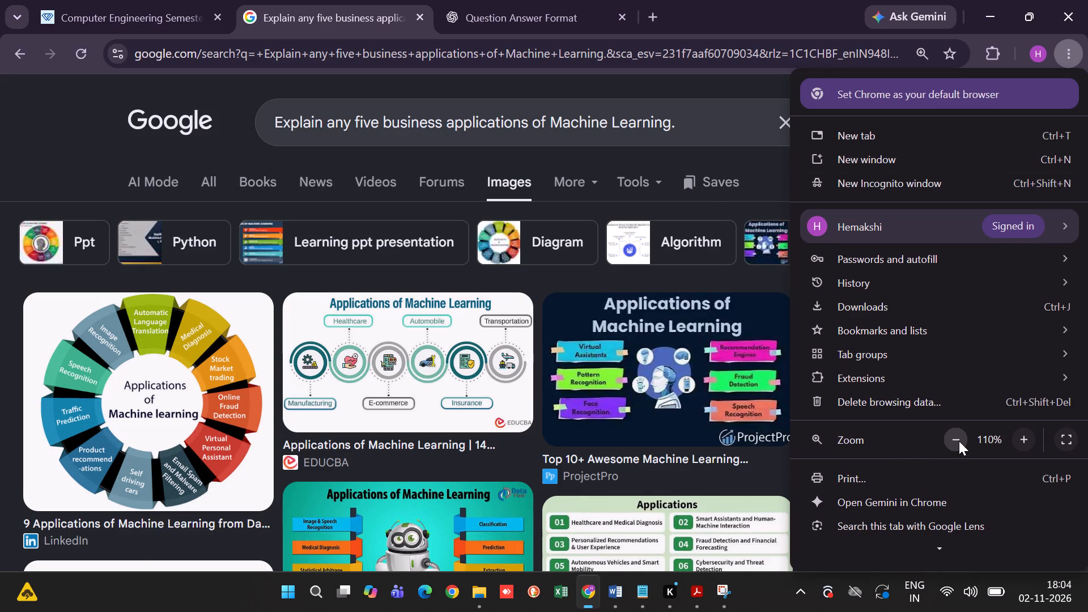
left_click(959, 441)
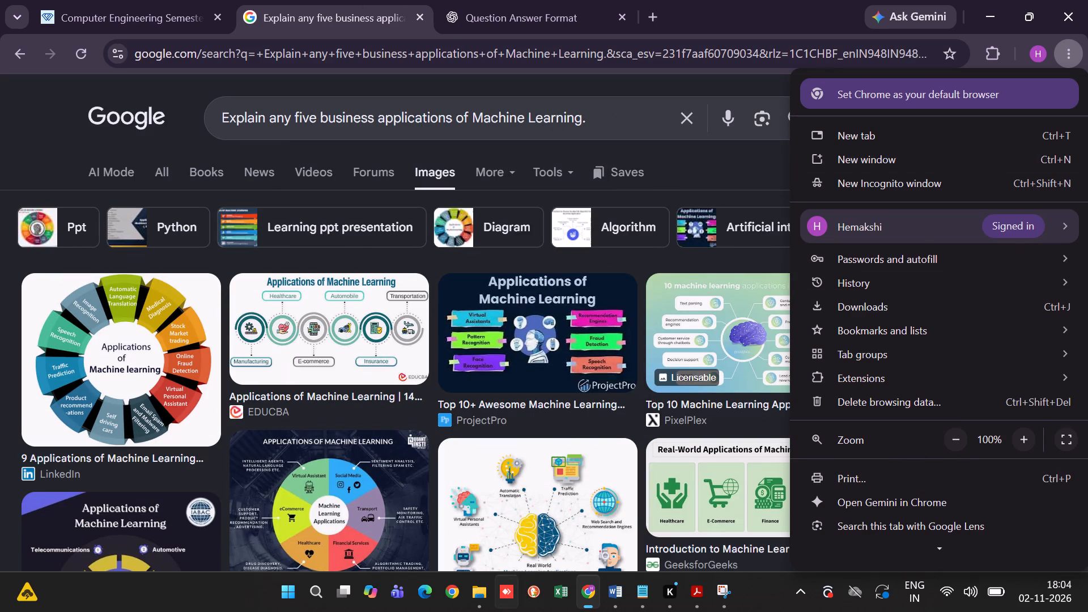
Switch to the ML UNI Word document, insert the copied business applications question after "Q.28" and start a new line.
left_click(620, 595)
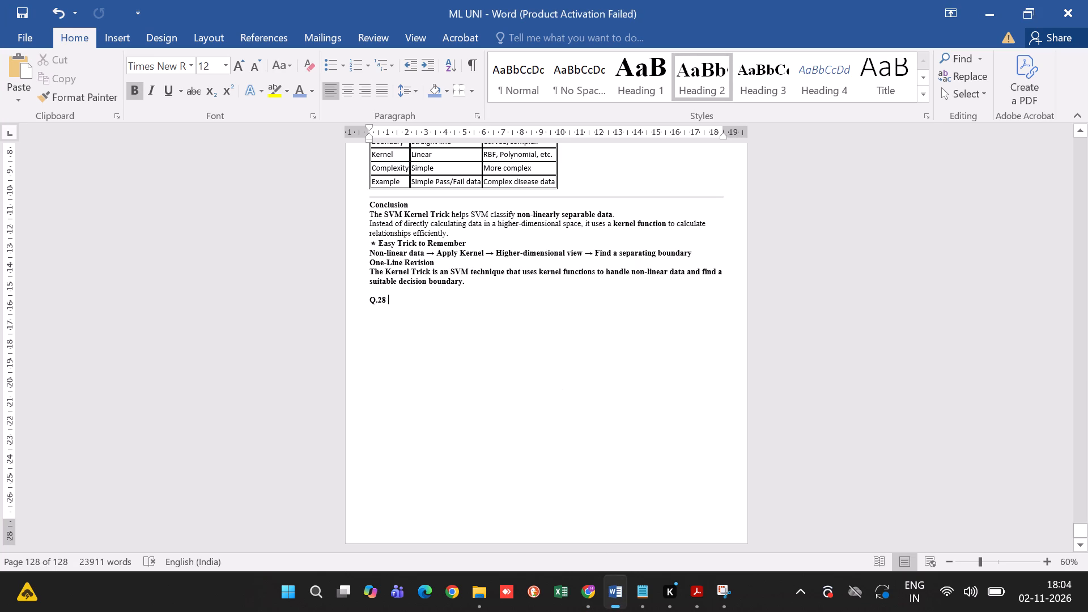
key("ctrl+v")
key("Return")
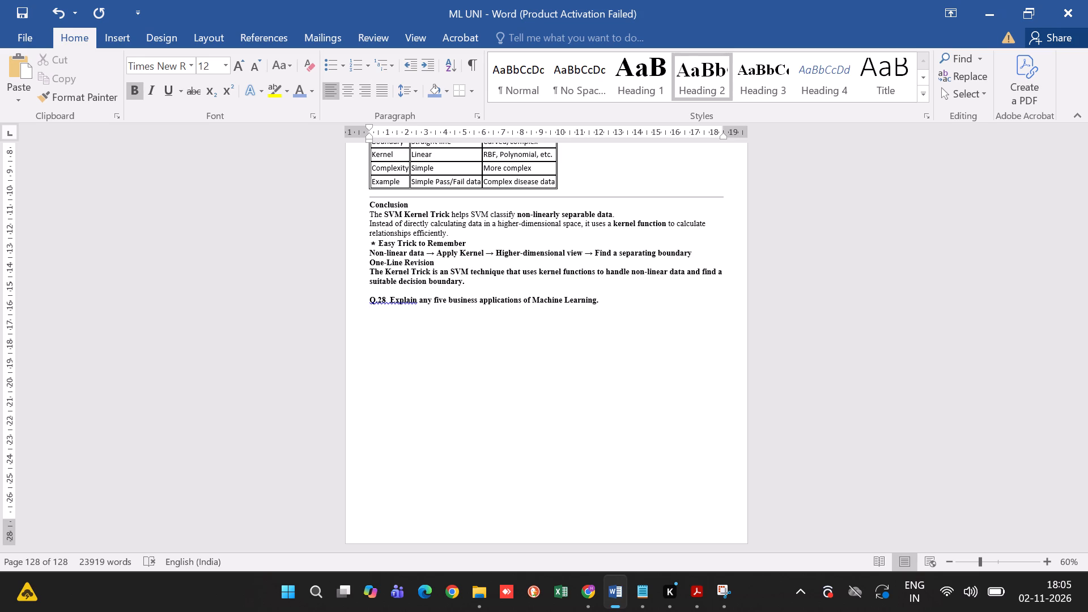
scroll(536, 352, "up", 1, "ctrl")
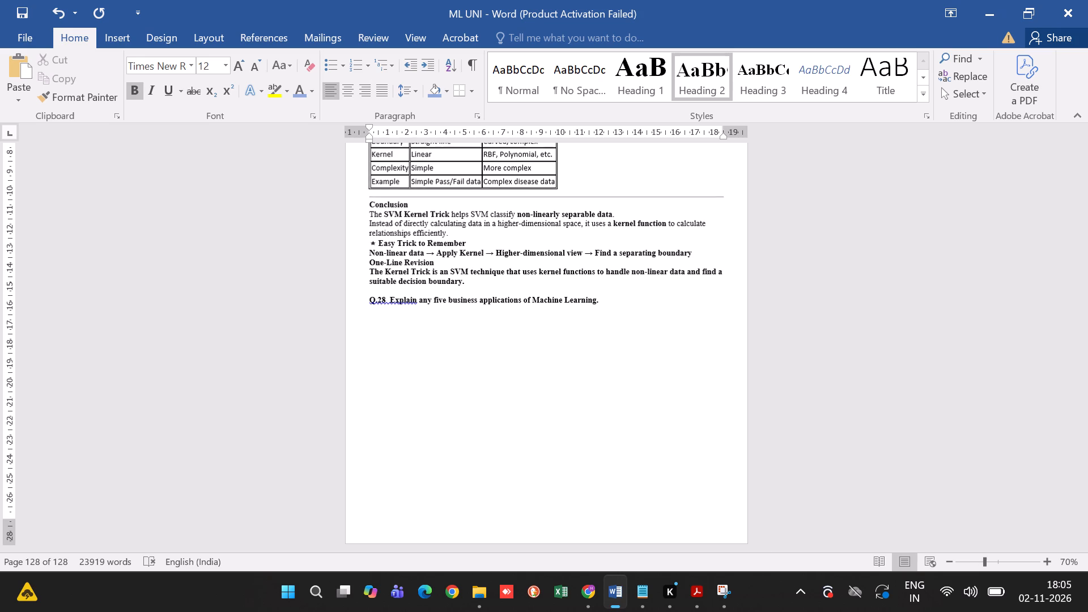
scroll(536, 352, "up", 1, "ctrl")
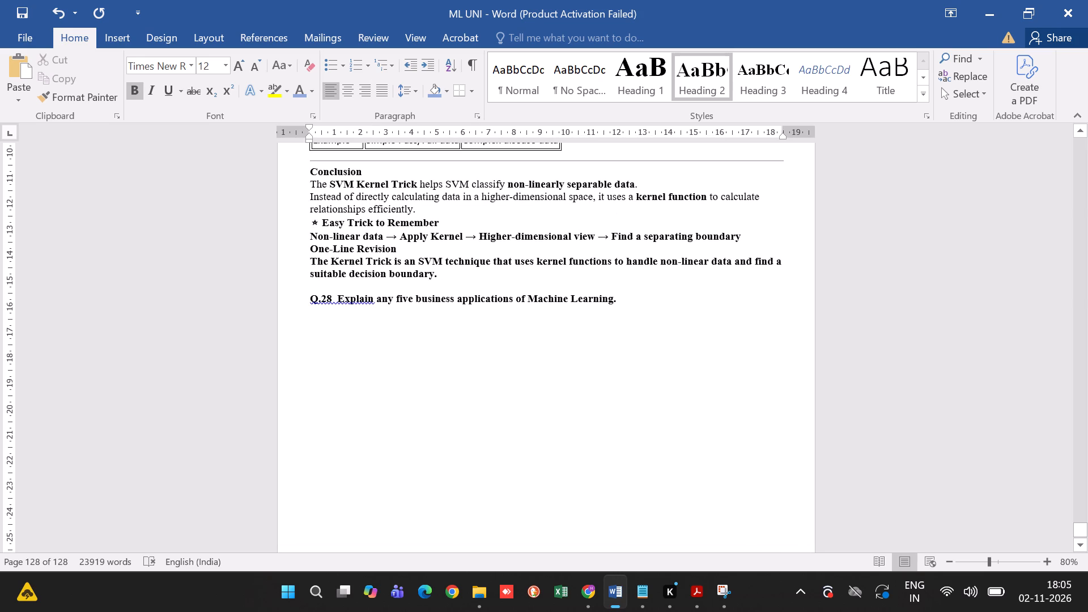
left_click(579, 596)
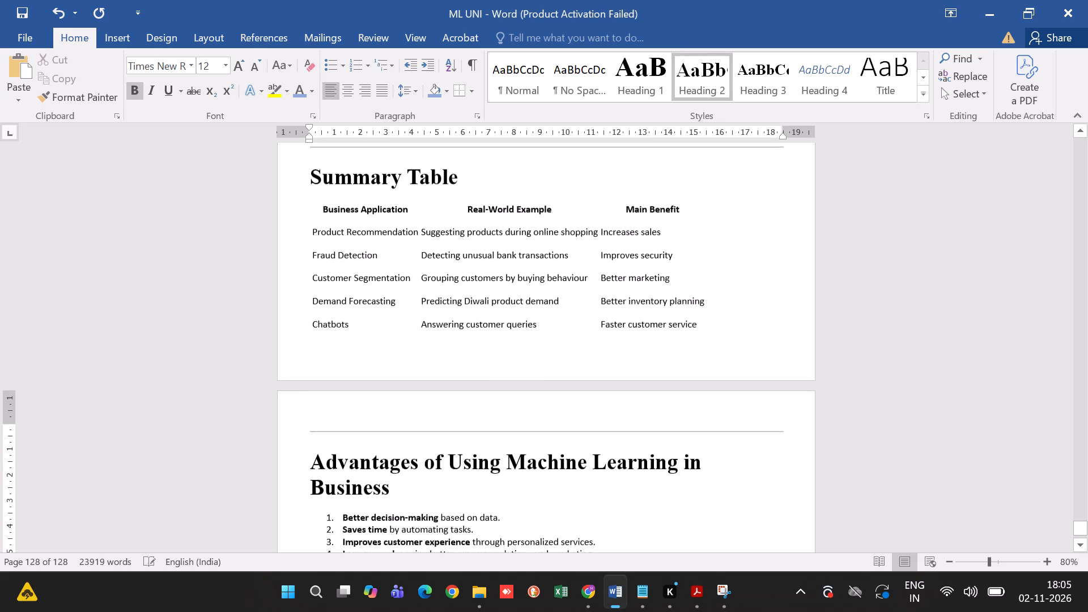
scroll(512, 350, "up", 1)
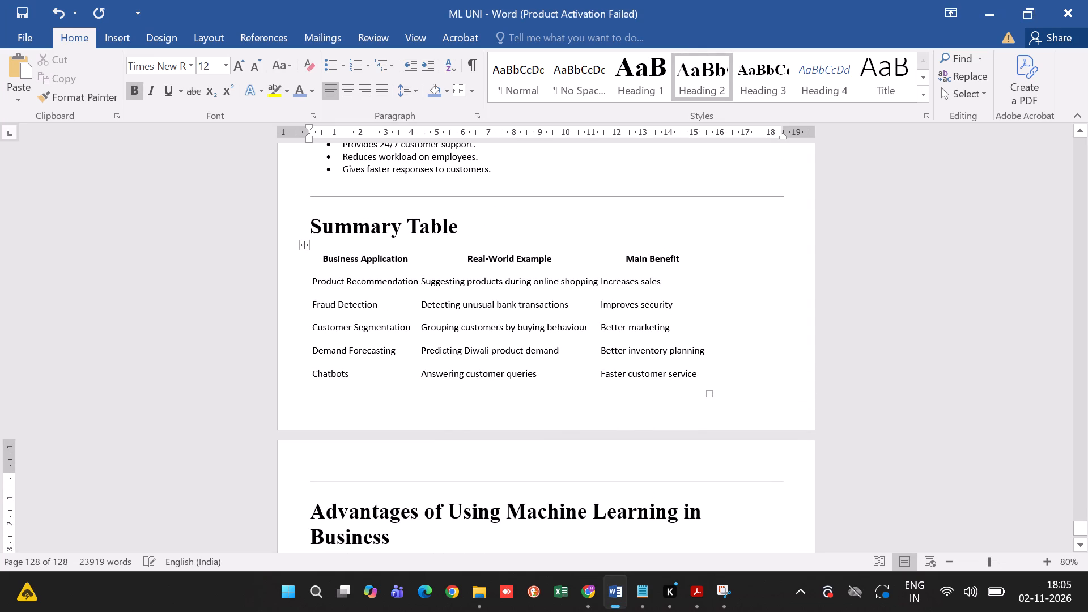
Apply All Borders to the Summary Table of business applications in the Q.28 answer.
left_click(305, 246)
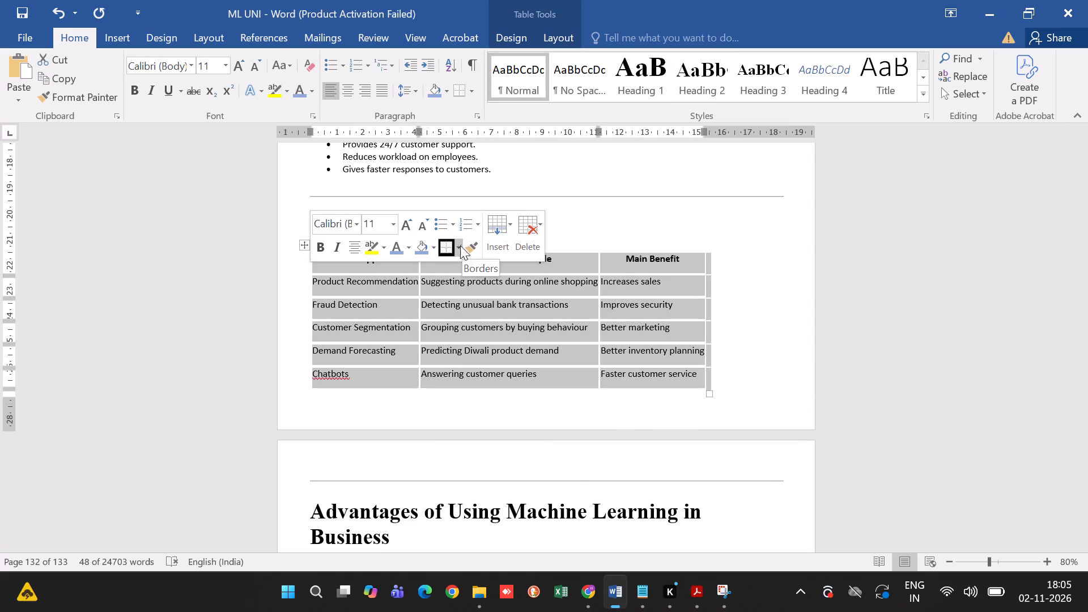
left_click(458, 246)
left_click(496, 361)
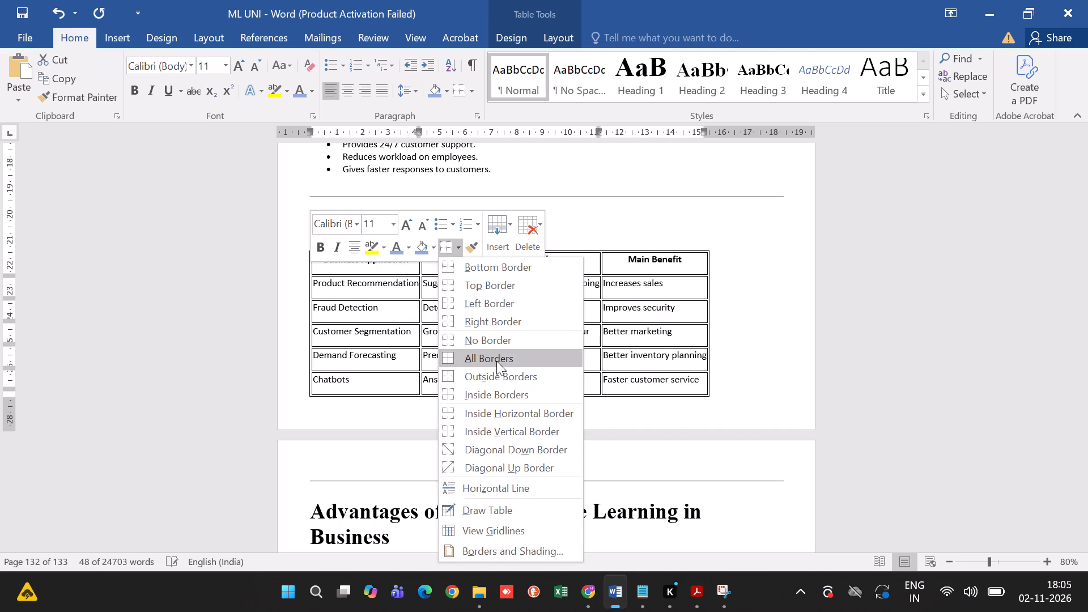
Set the font size of the entire Q.28 answer, from "1. Introduction" to its closing sentence, to 12.
scroll(496, 361, "up", 8)
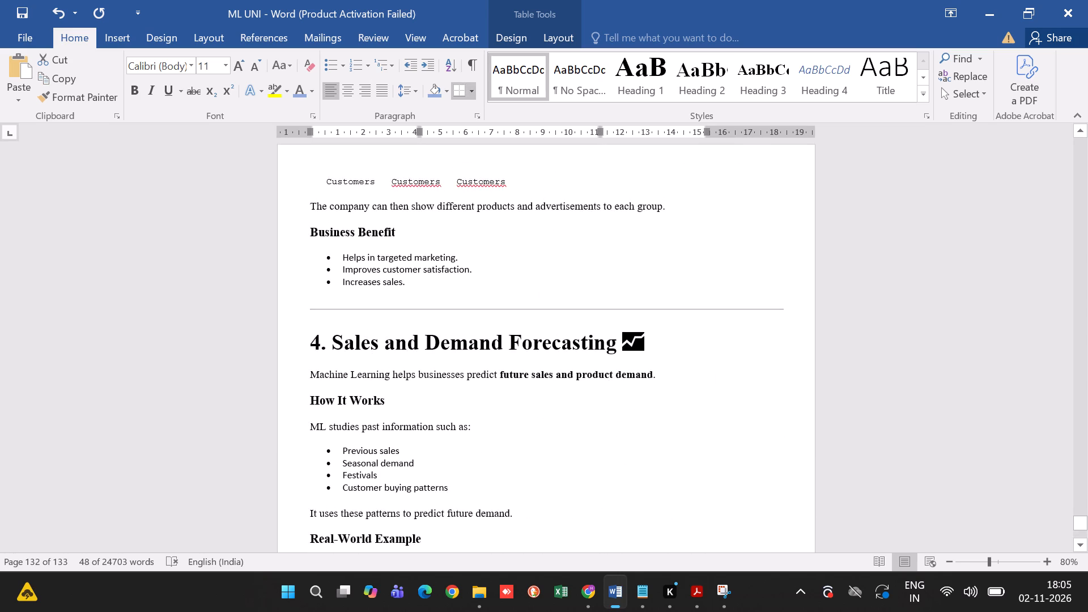
scroll(496, 361, "up", 10)
scroll(496, 361, "up", 18)
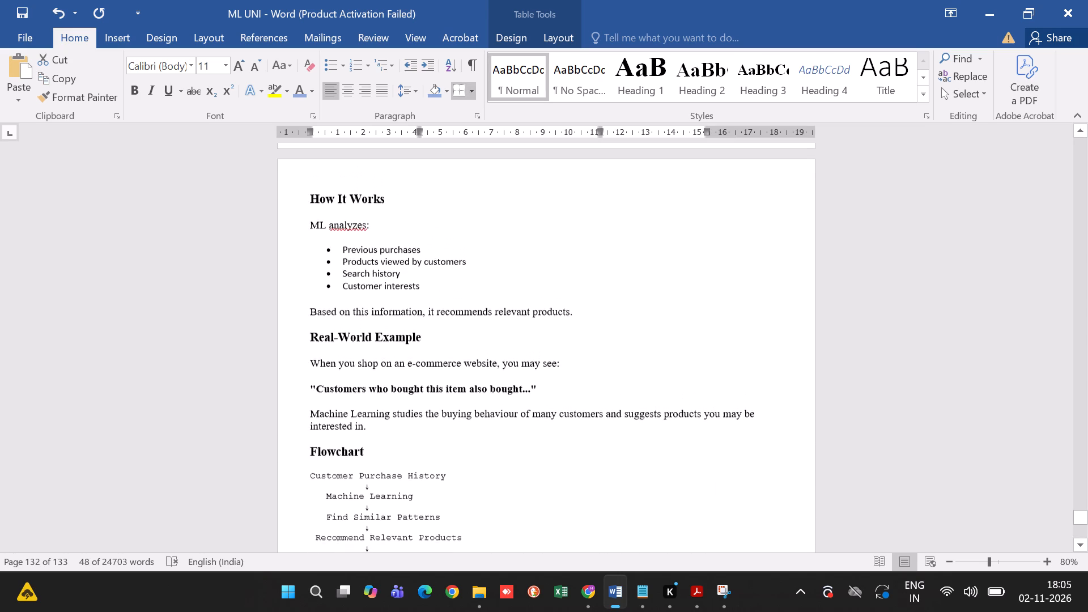
scroll(496, 361, "up", 8)
scroll(496, 361, "down", 3)
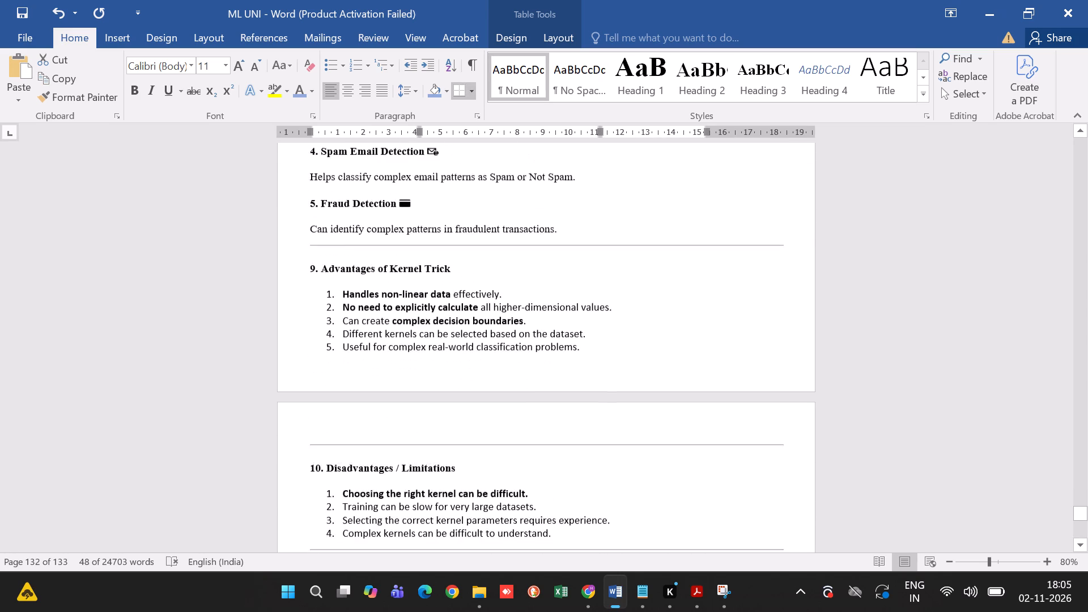
scroll(496, 361, "down", 5)
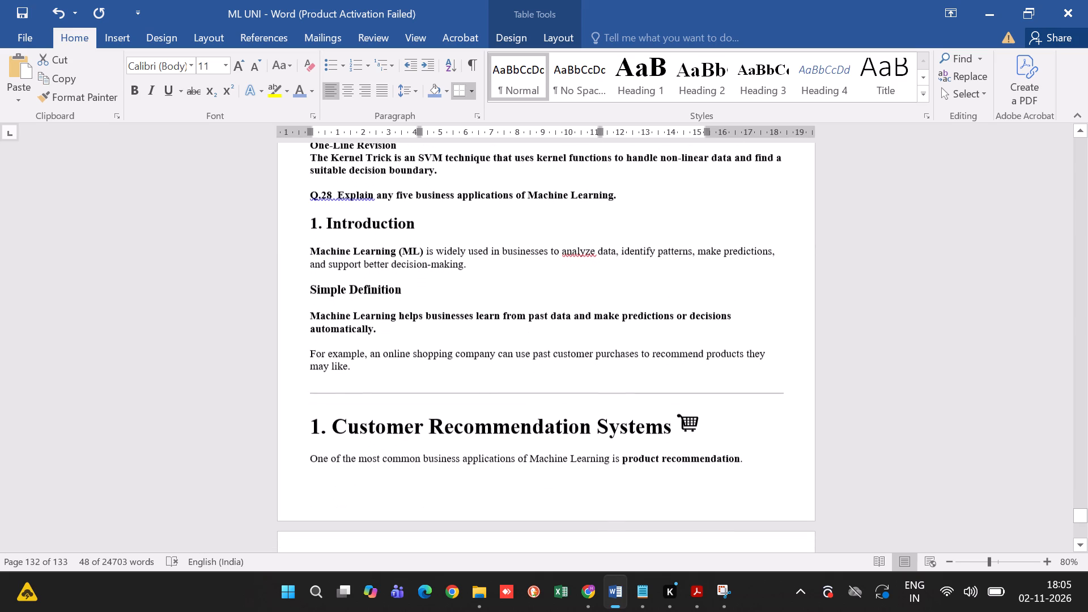
scroll(496, 361, "down", 1)
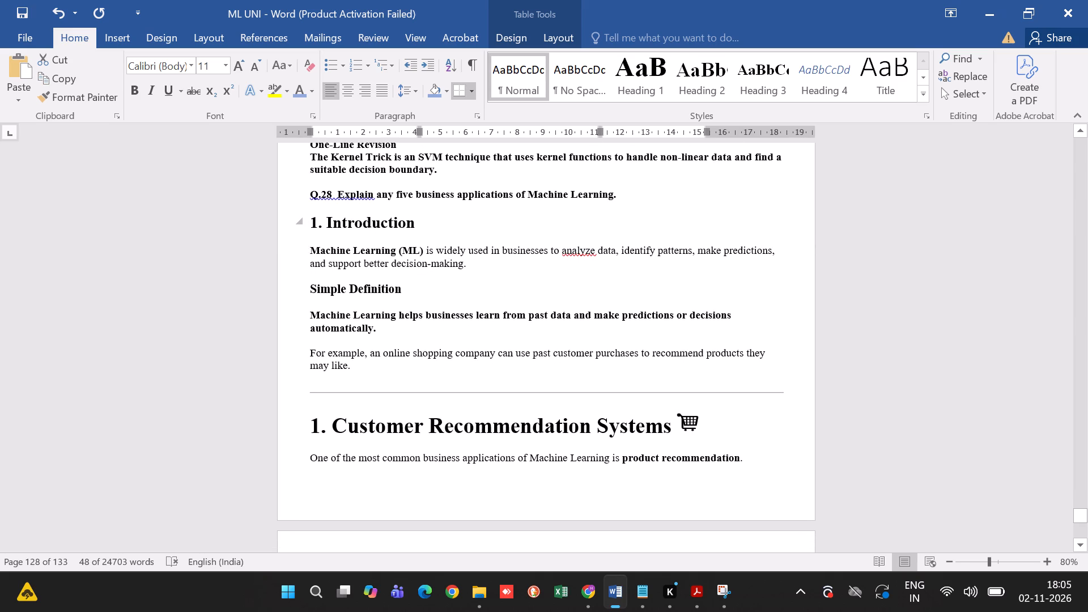
left_click_drag(312, 218, 608, 611)
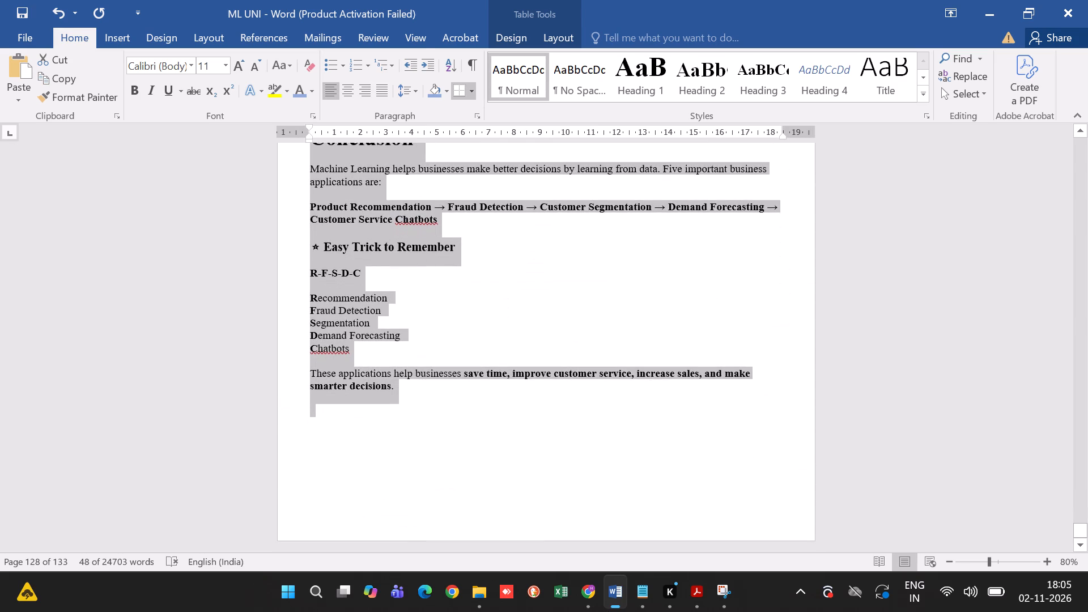
left_click(206, 67)
type("12")
key("Return")
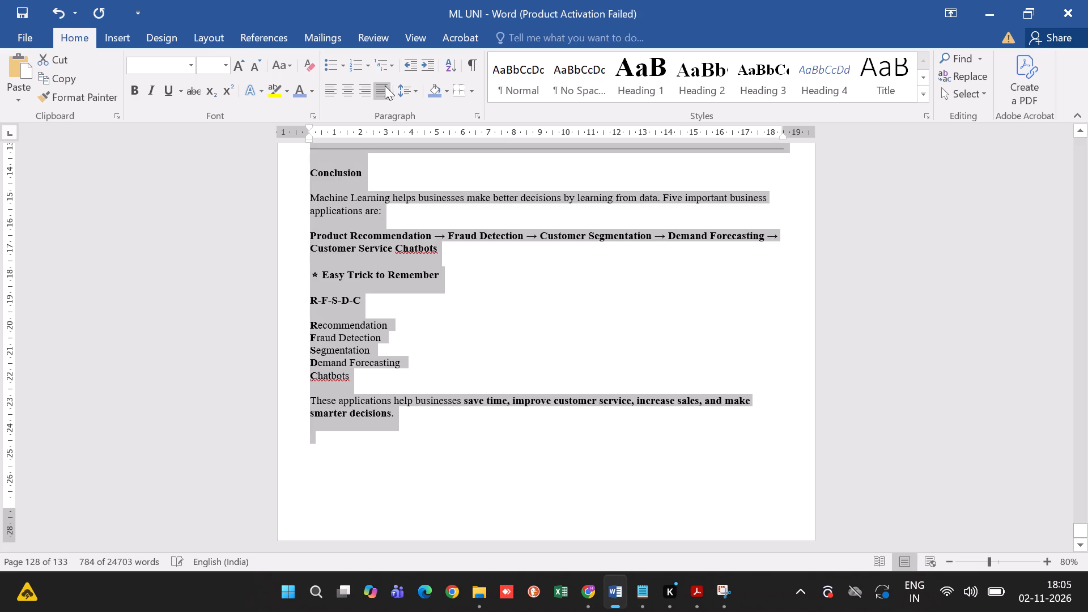
Remove the space after paragraphs throughout the selected Q.28 answer, check it back to the question line and deselect it.
left_click(413, 88)
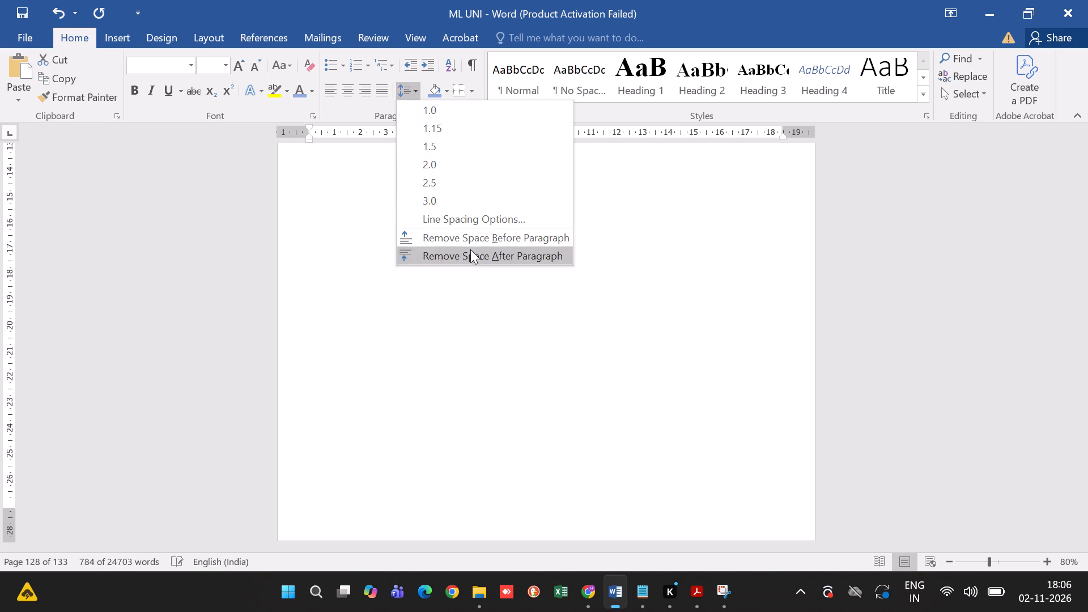
left_click(470, 249)
scroll(470, 249, "up", 6)
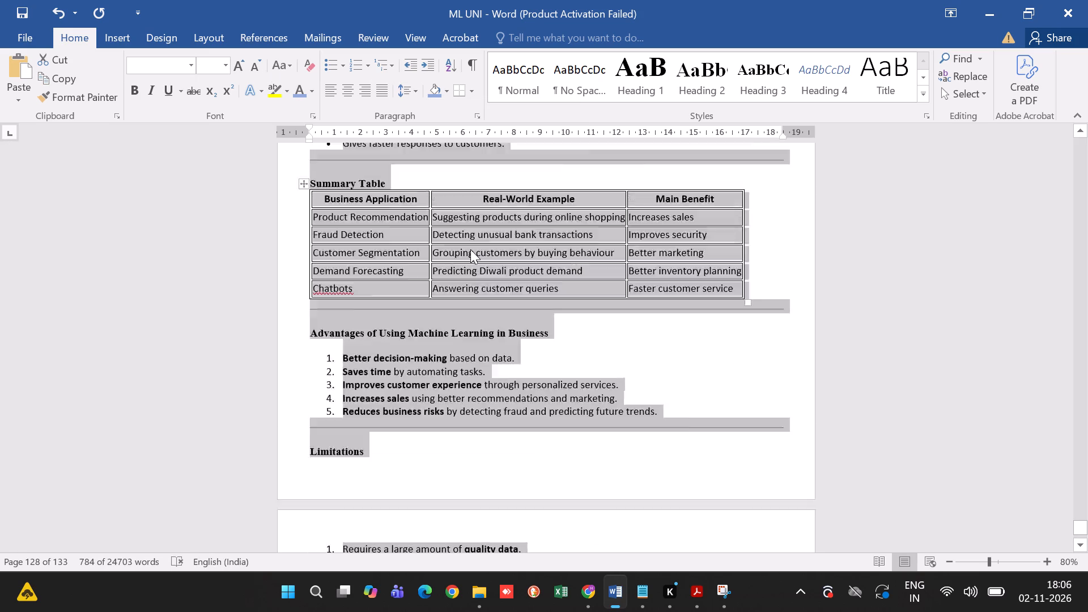
scroll(470, 249, "up", 3)
scroll(470, 249, "up", 20)
scroll(470, 249, "up", 6)
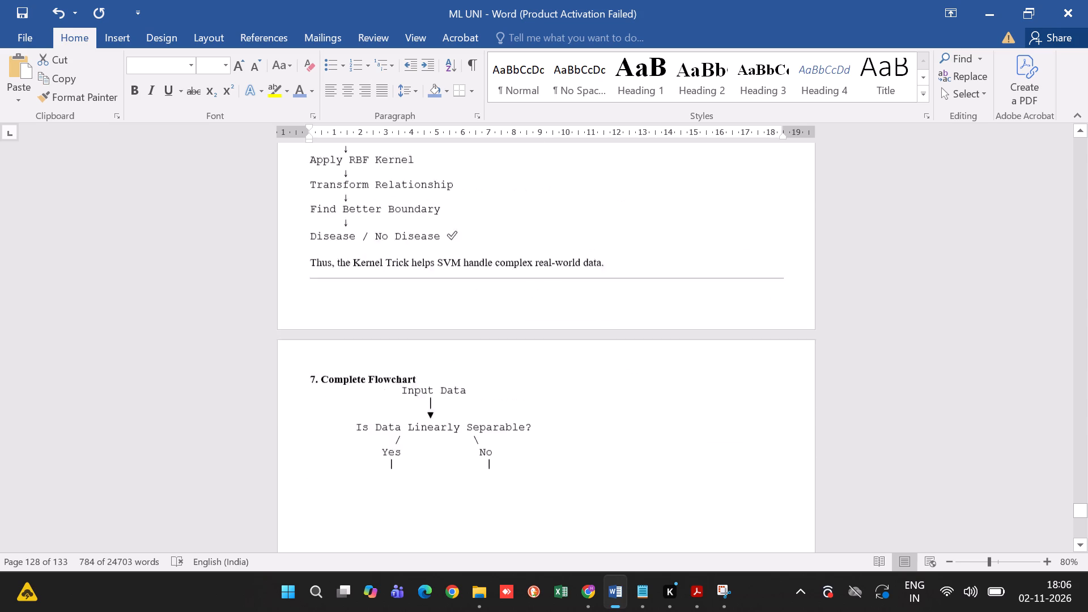
scroll(470, 249, "down", 4)
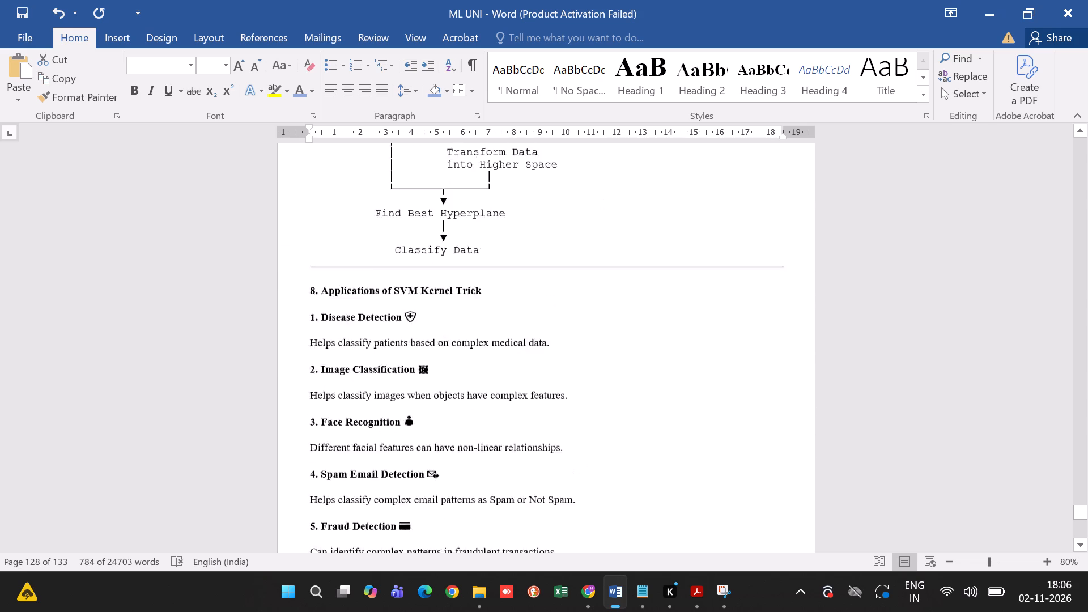
scroll(470, 249, "down", 6)
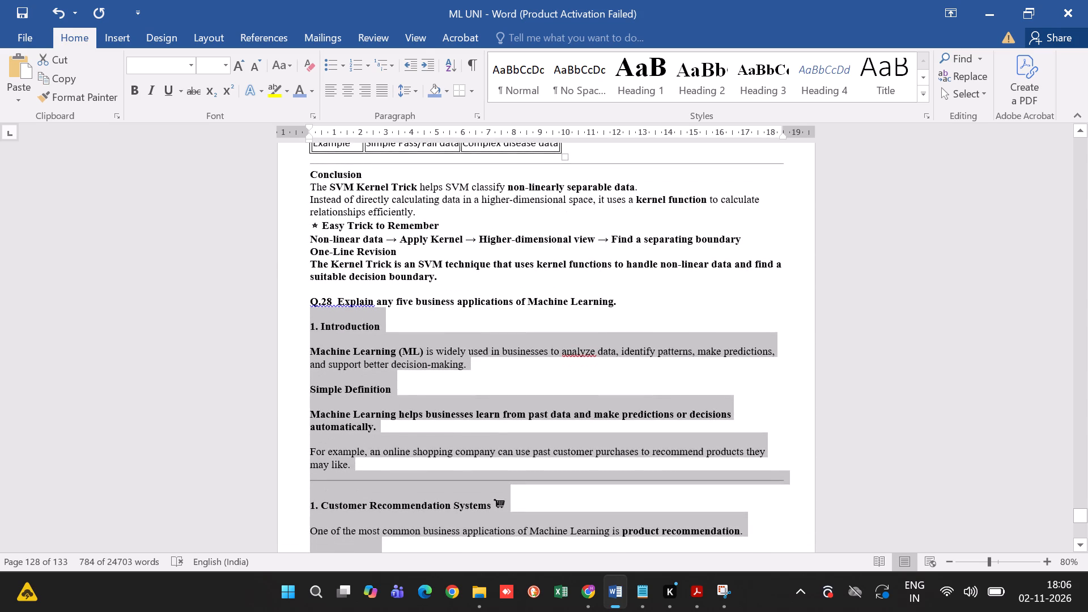
scroll(470, 249, "down", 1)
left_click(483, 284)
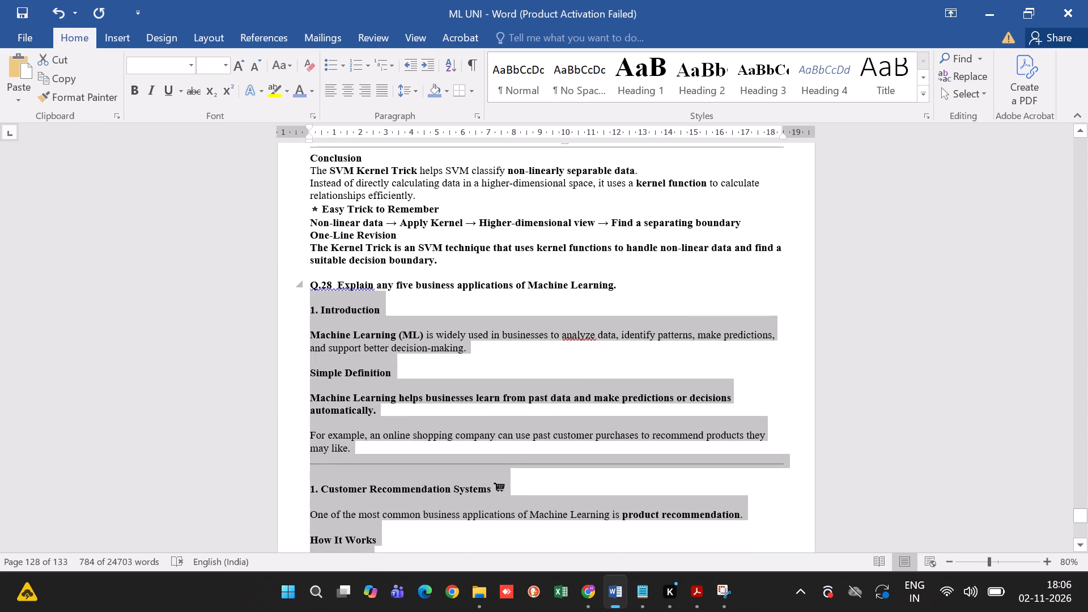
Start a new line at the end of the document, below the Q.28 answer's closing sentence.
scroll(564, 390, "down", 12)
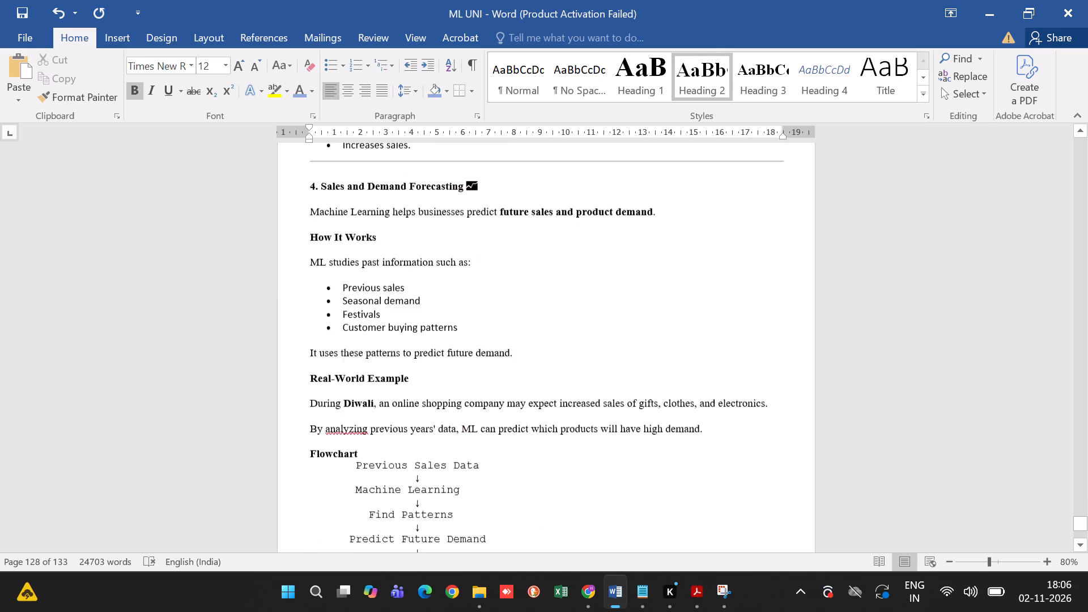
scroll(564, 390, "down", 20)
scroll(564, 390, "down", 13)
left_click(379, 219)
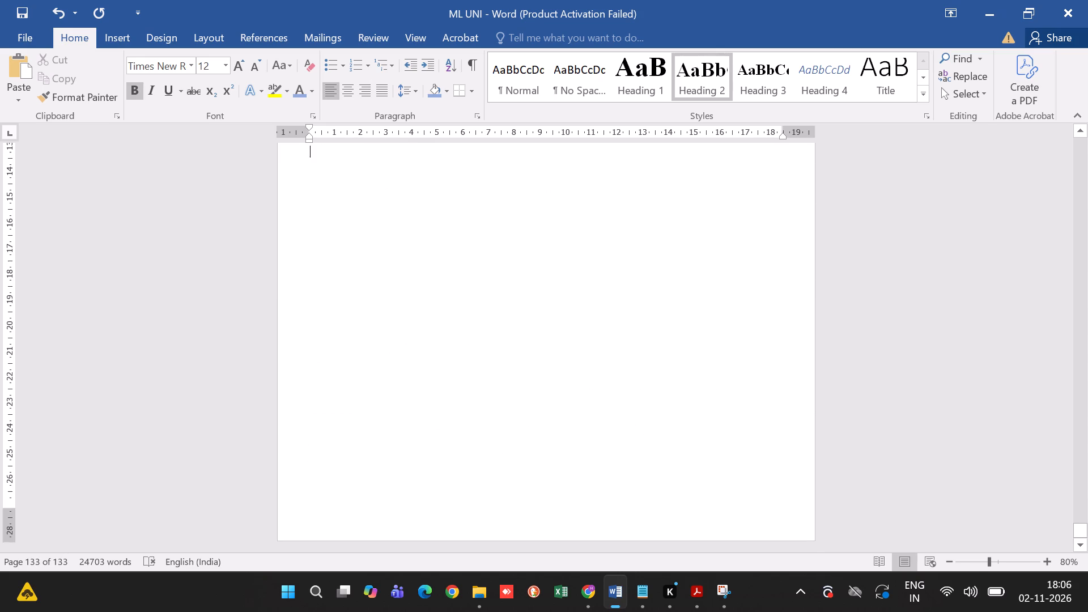
scroll(379, 219, "up", 1)
key("Return")
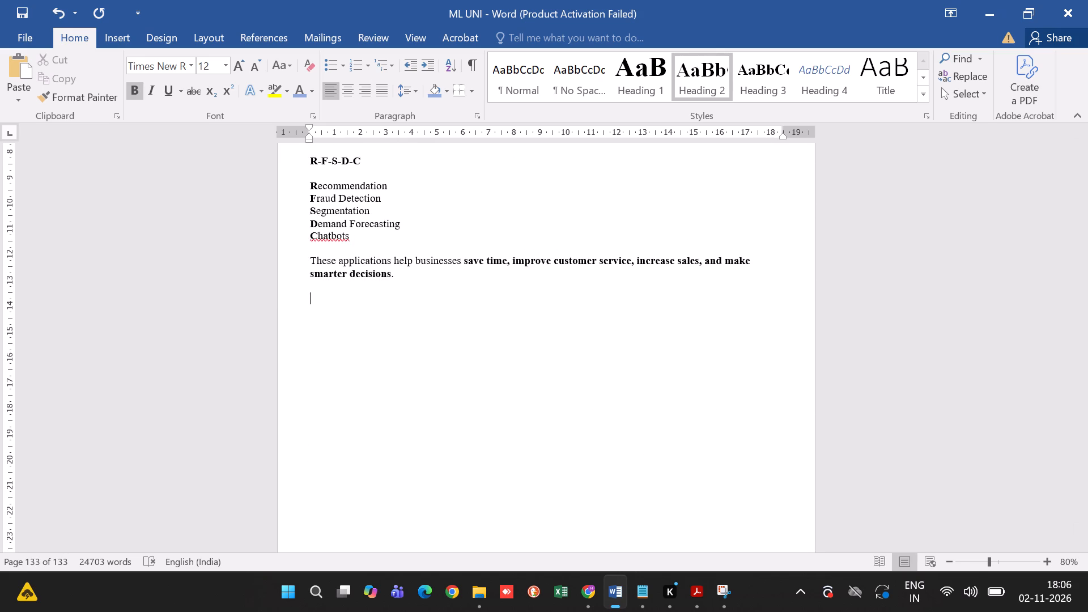
Look through the formatted Q.28 answer from its end up to the introduction and return to the document's end.
scroll(379, 219, "up", 10)
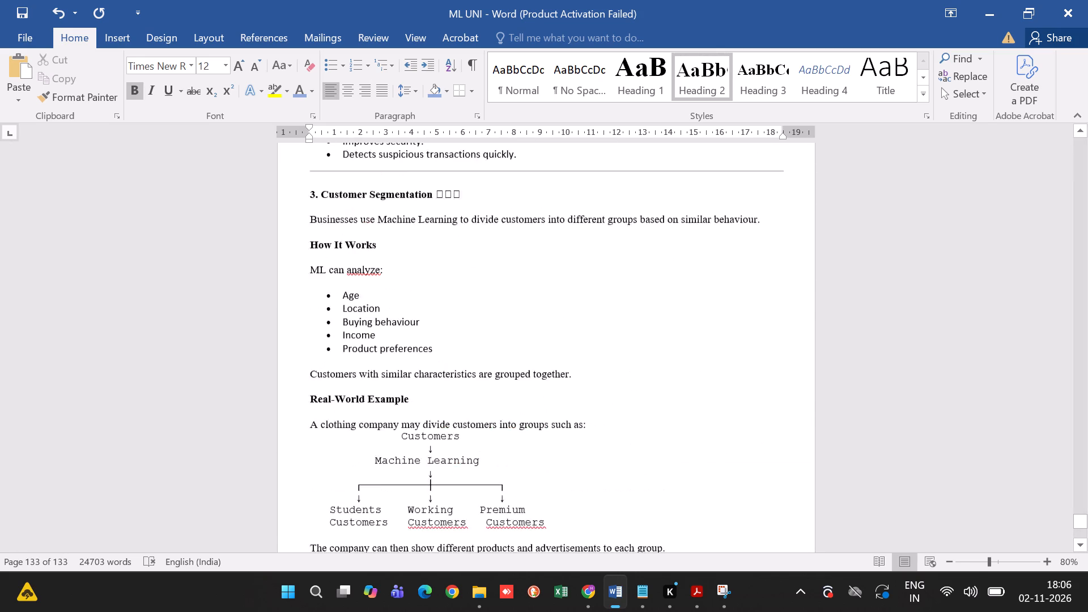
scroll(379, 219, "up", 2)
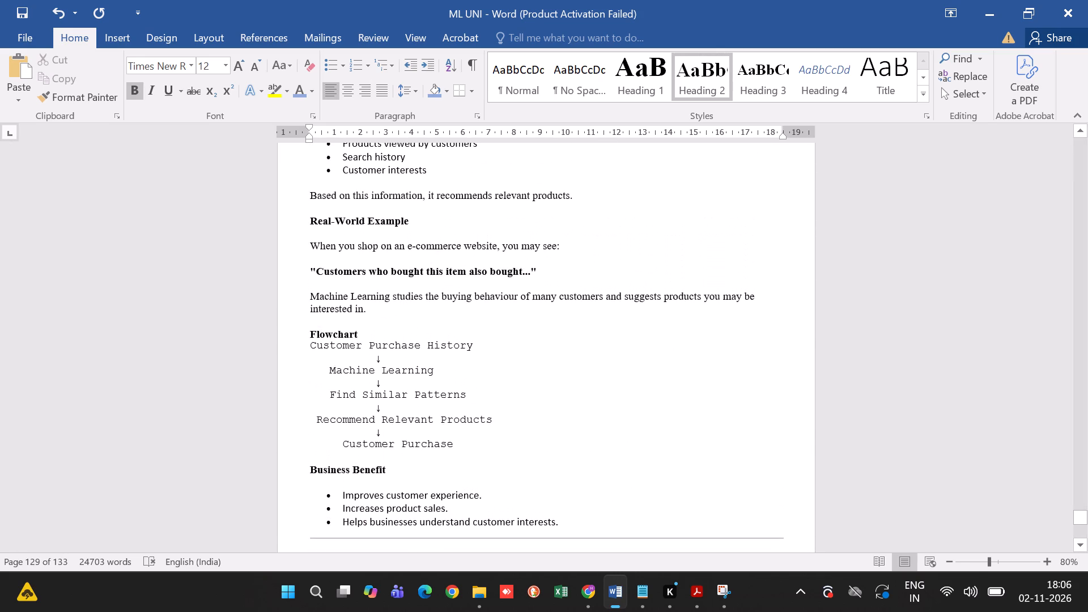
scroll(379, 219, "up", 4)
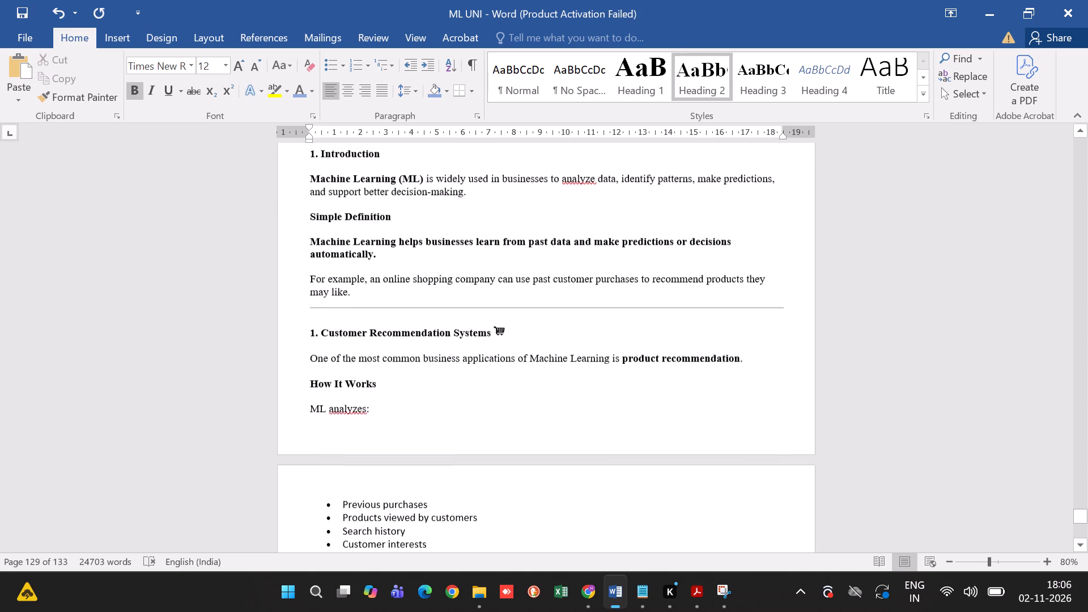
scroll(379, 219, "up", 2)
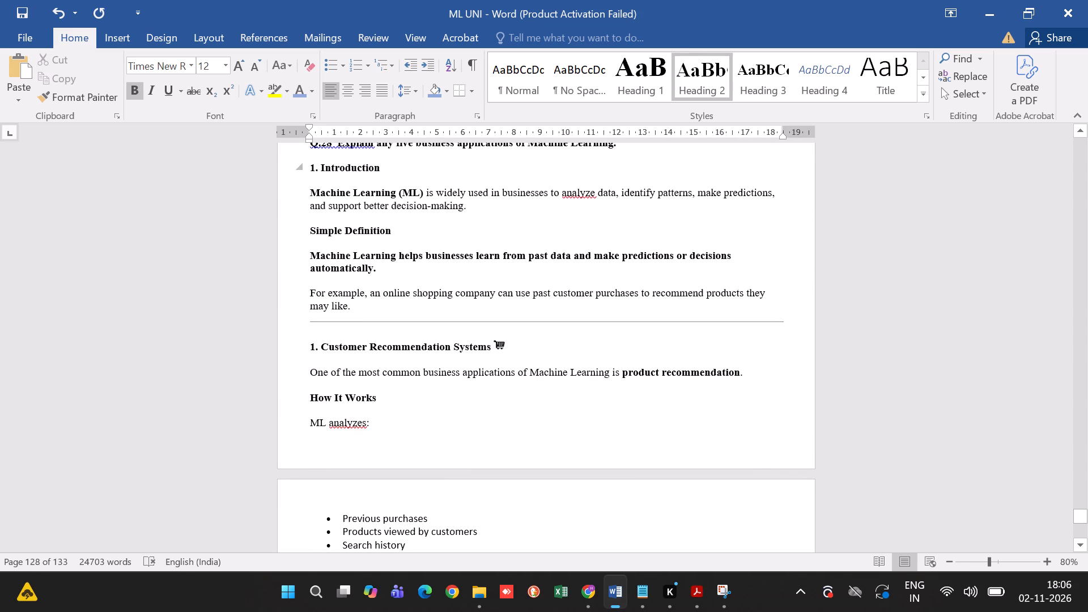
scroll(371, 330, "down", 13)
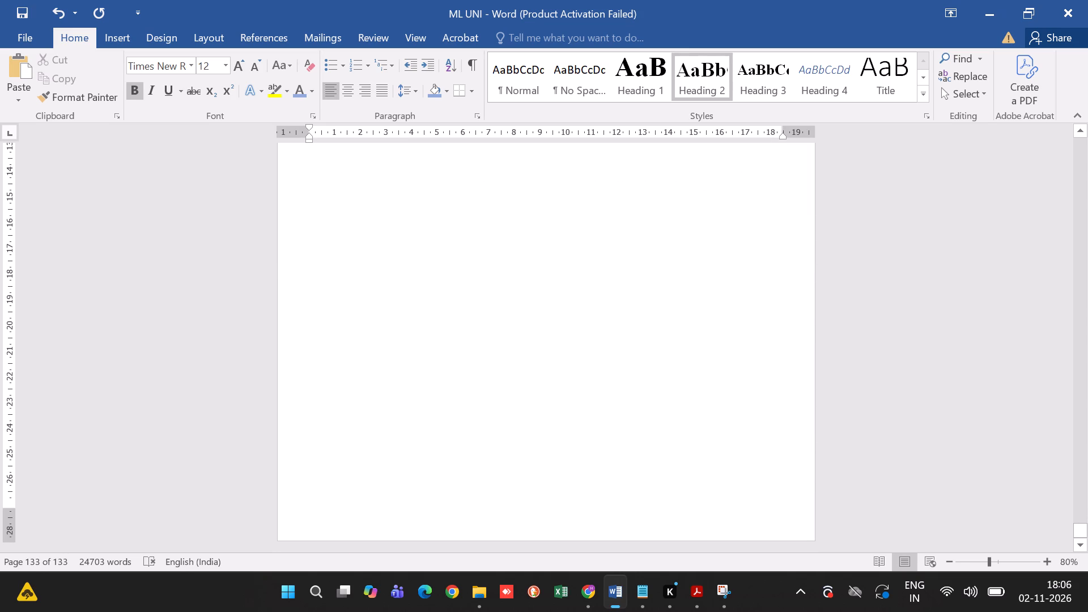
Enter the question label "Q.29" followed by a space on the new line, with a capital Q.
type("q.2")
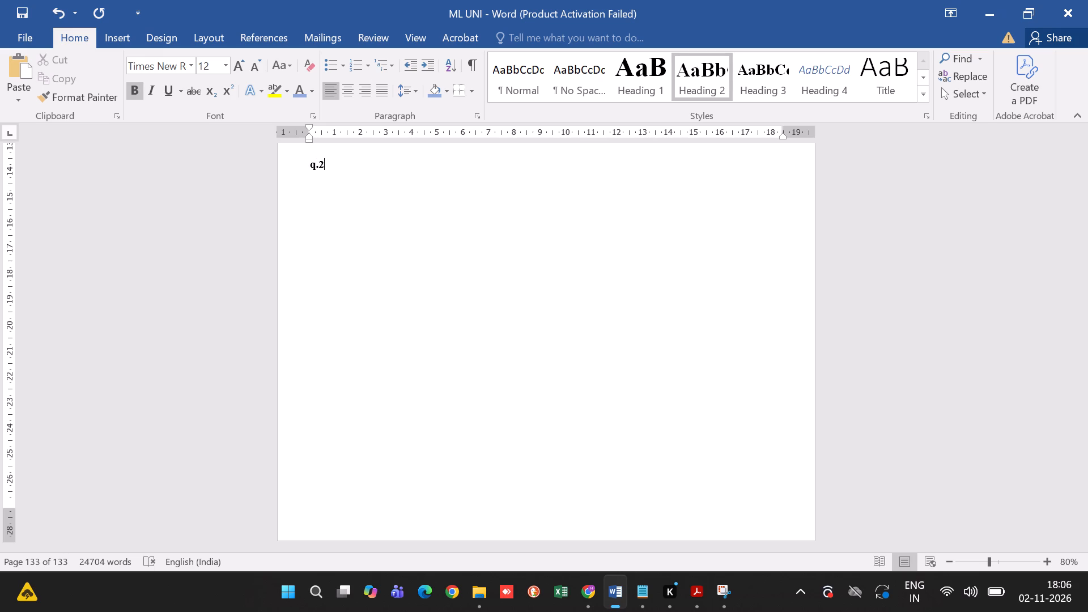
key("BackSpace")
key("BackSpace")
key("BackSpace")
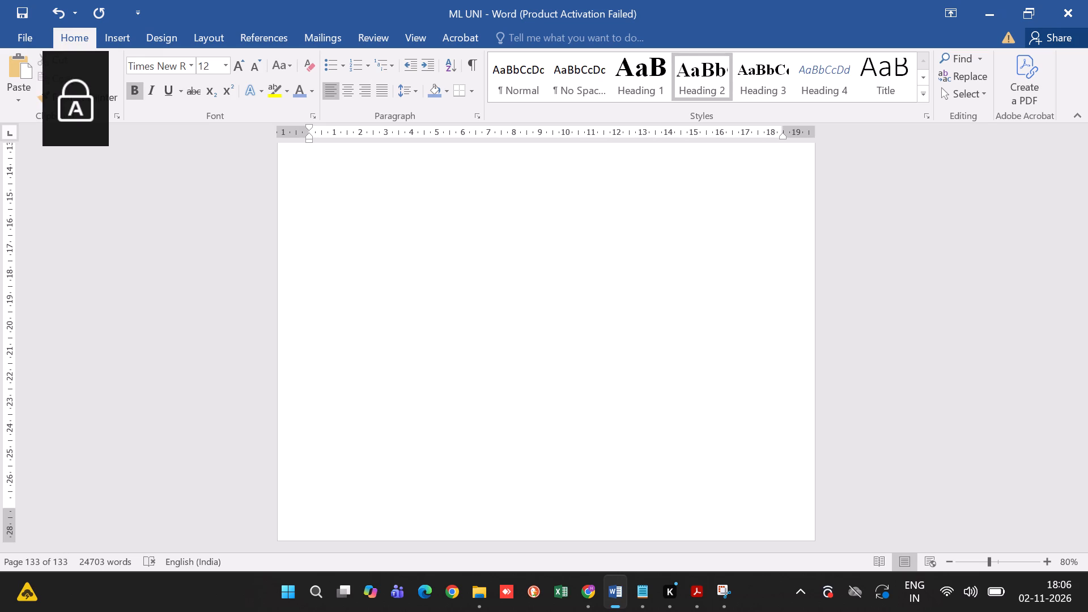
type("Q.29")
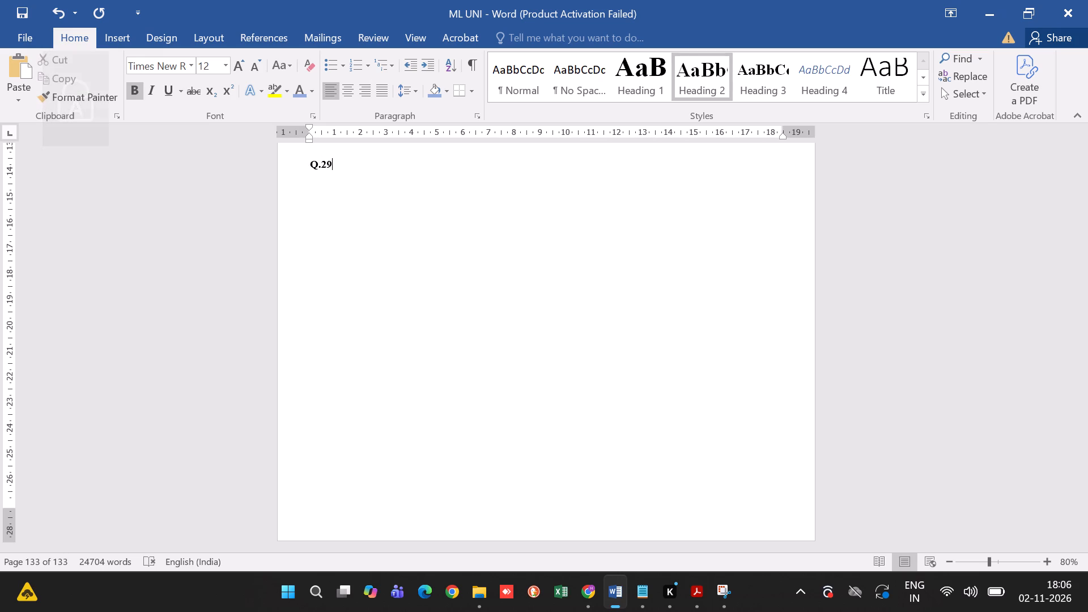
key("space")
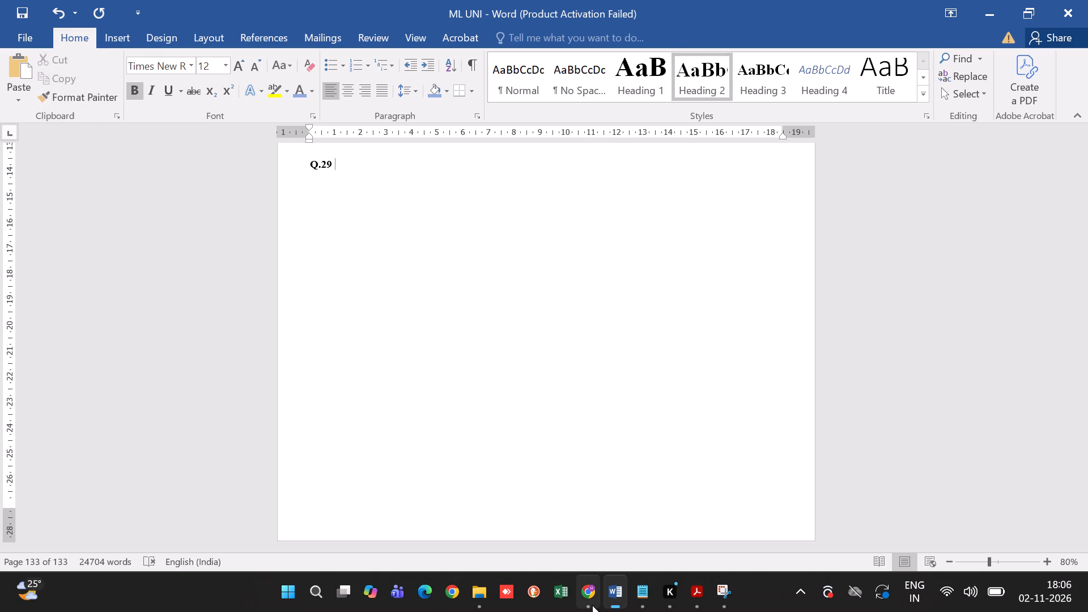
Copy the LinkedIn "Applications of Machine learning" wheel image from Google Images in Chrome and paste it after "Q.29" in Word.
left_click(592, 605)
left_click(335, 0)
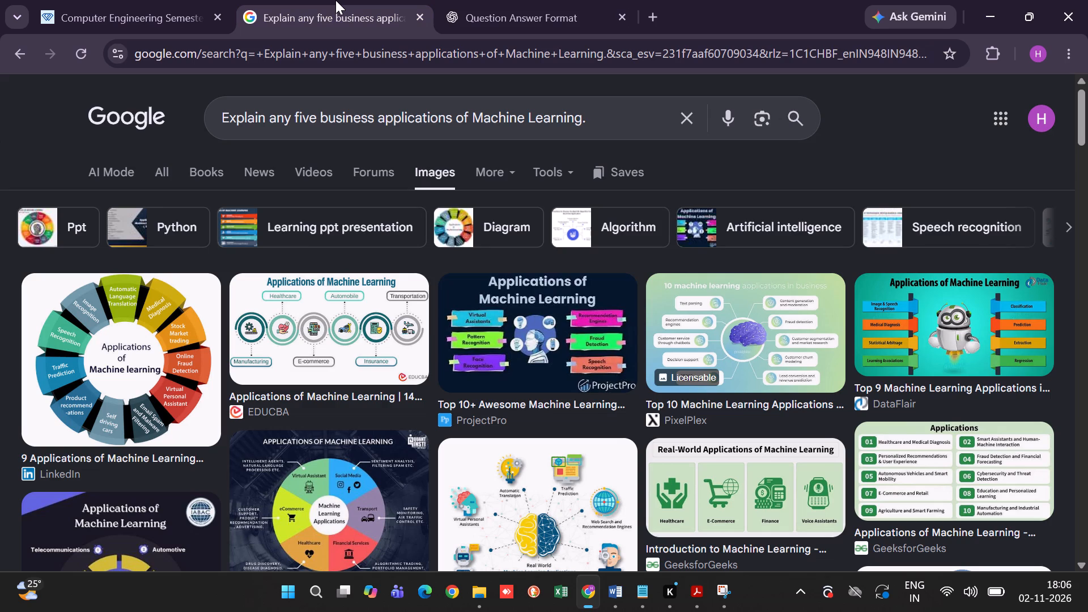
right_click(175, 338)
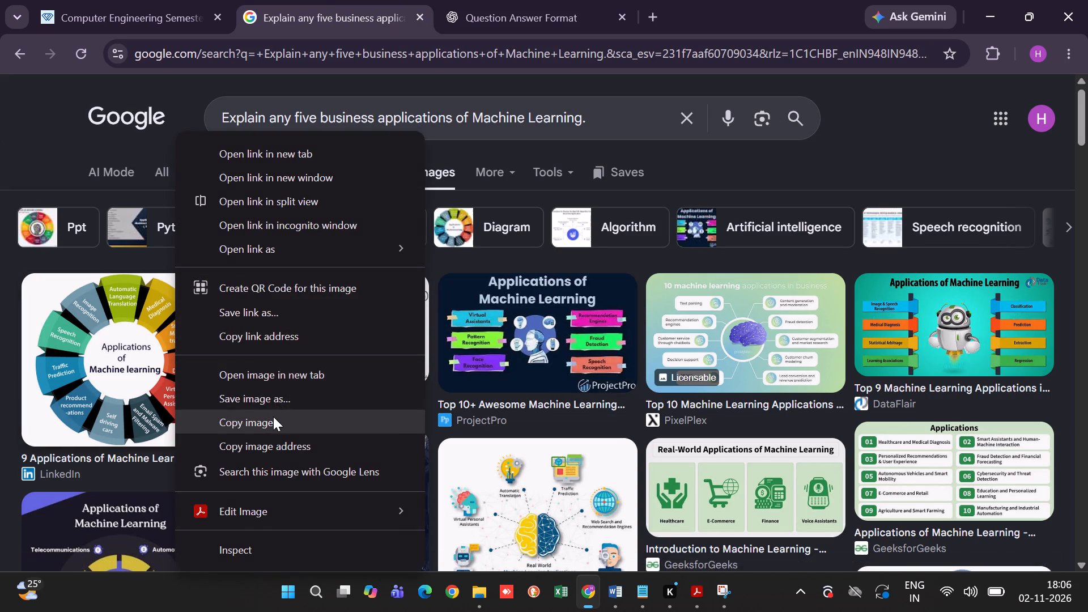
left_click(274, 415)
left_click(613, 590)
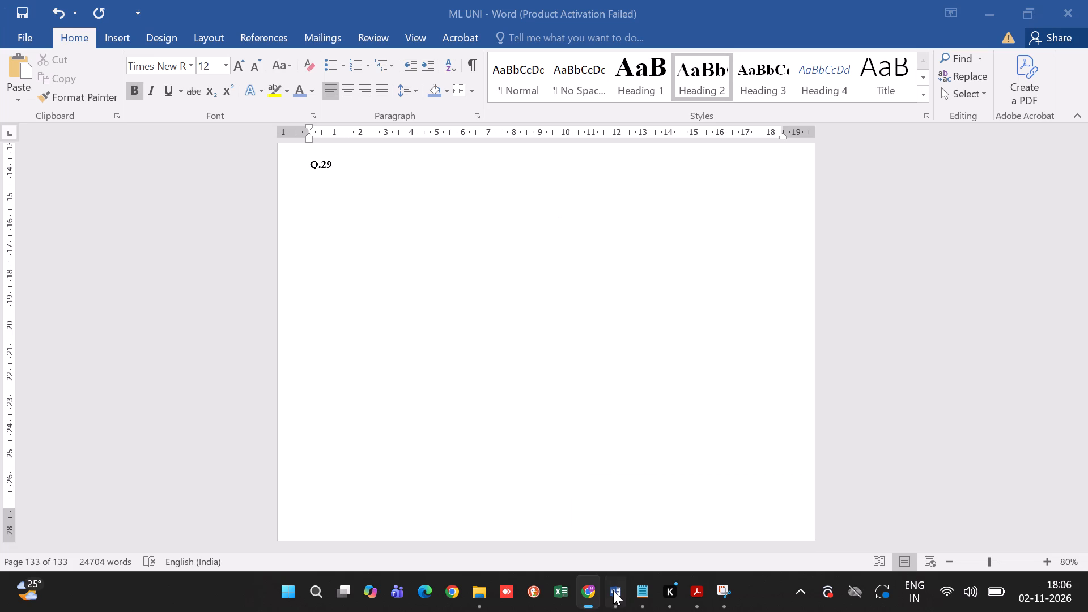
scroll(613, 324, "up", 1)
key("ctrl+v")
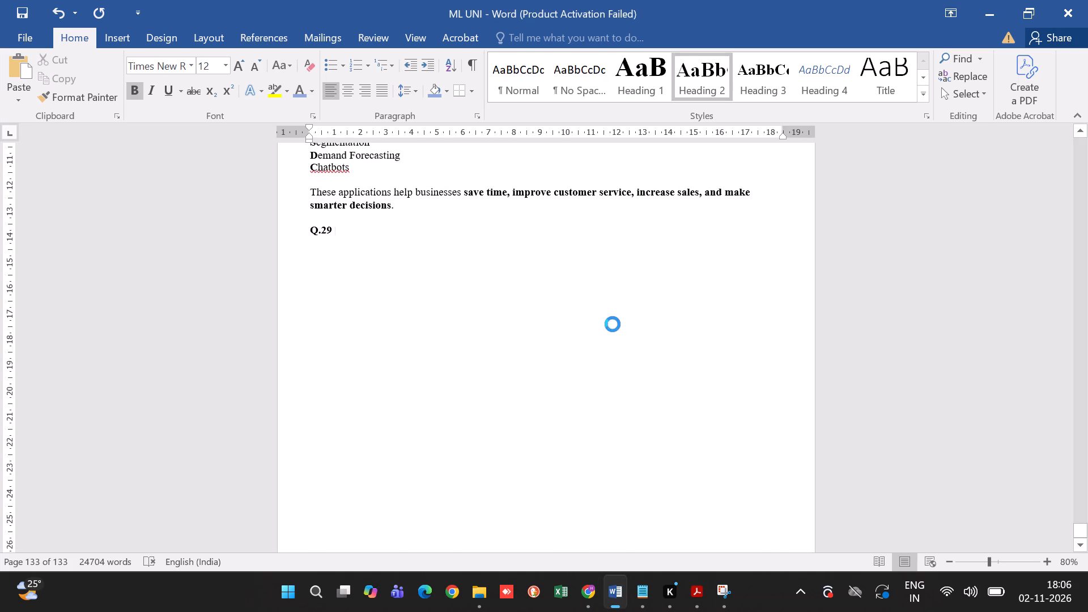
Shrink the pasted applications wheel picture proportionally to about 7 cm wide.
left_click(568, 313)
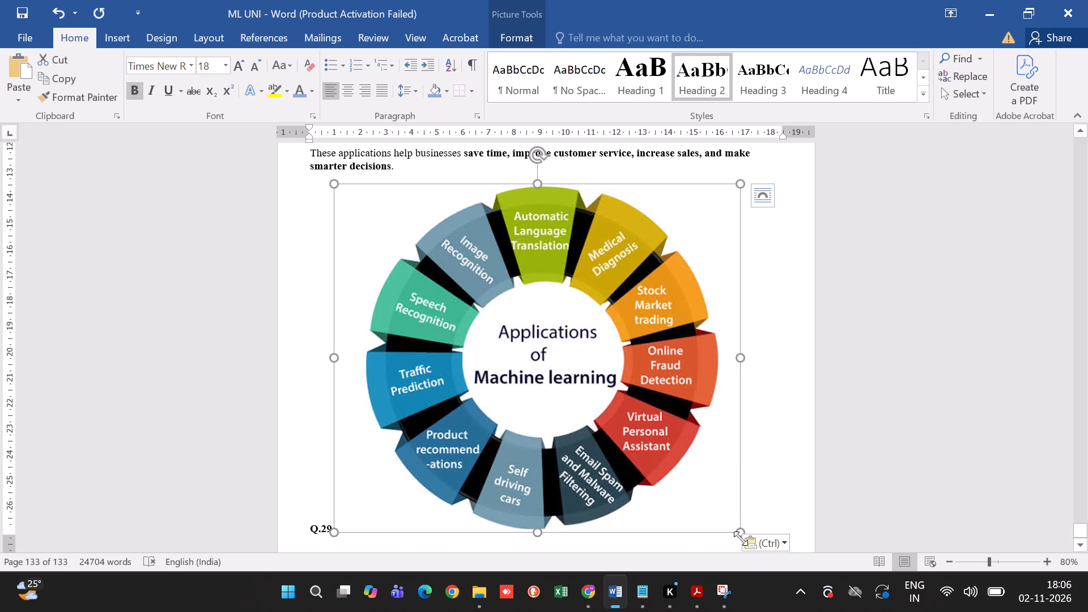
left_click_drag(741, 538, 507, 318)
scroll(507, 318, "up", 1)
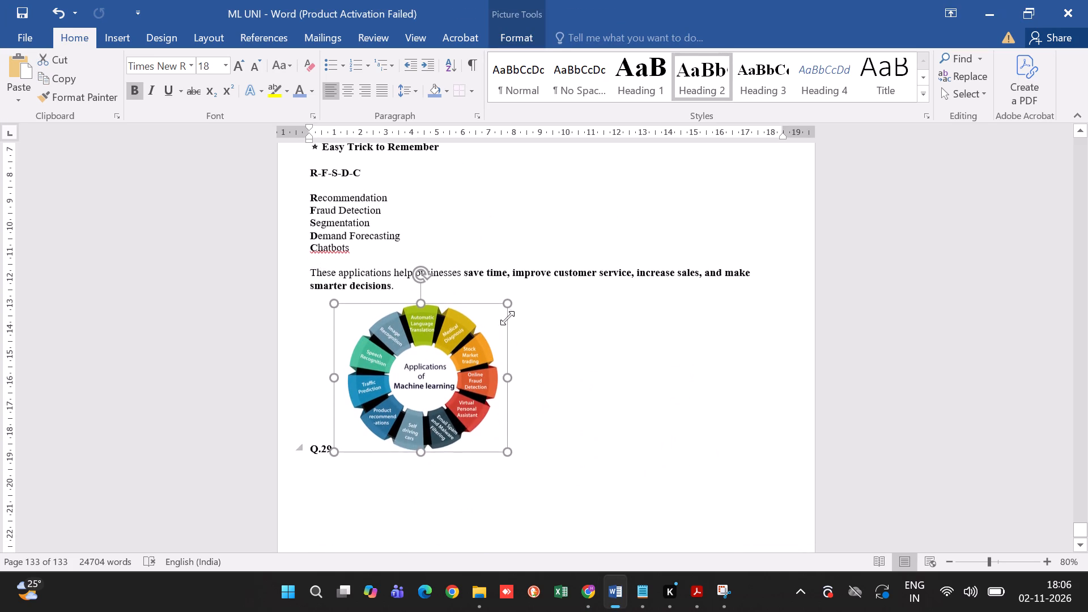
Set the applications wheel picture's text wrapping to Through.
scroll(507, 318, "up", 1)
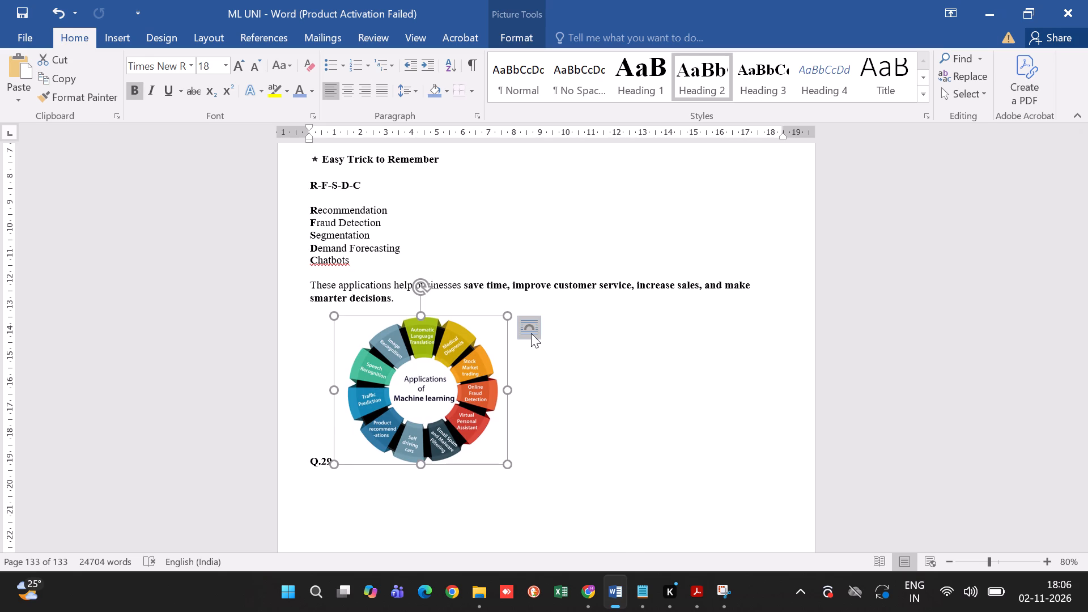
left_click(531, 333)
left_click(664, 437)
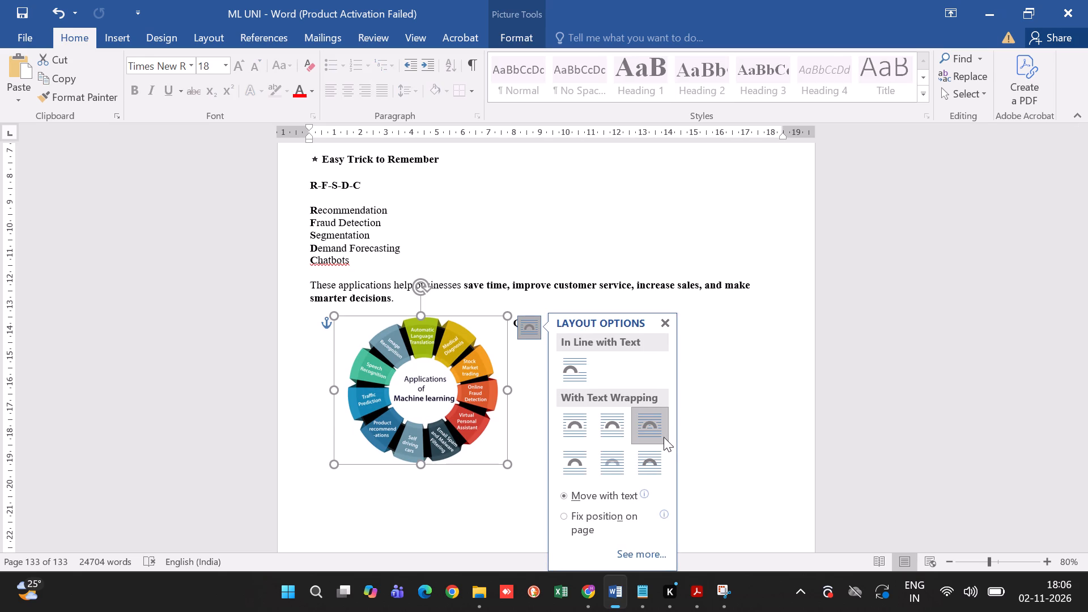
Move the applications wheel picture beside the "Easy Trick to Remember" list and shrink it proportionally to about 6 cm wide.
left_click_drag(462, 415, 694, 232)
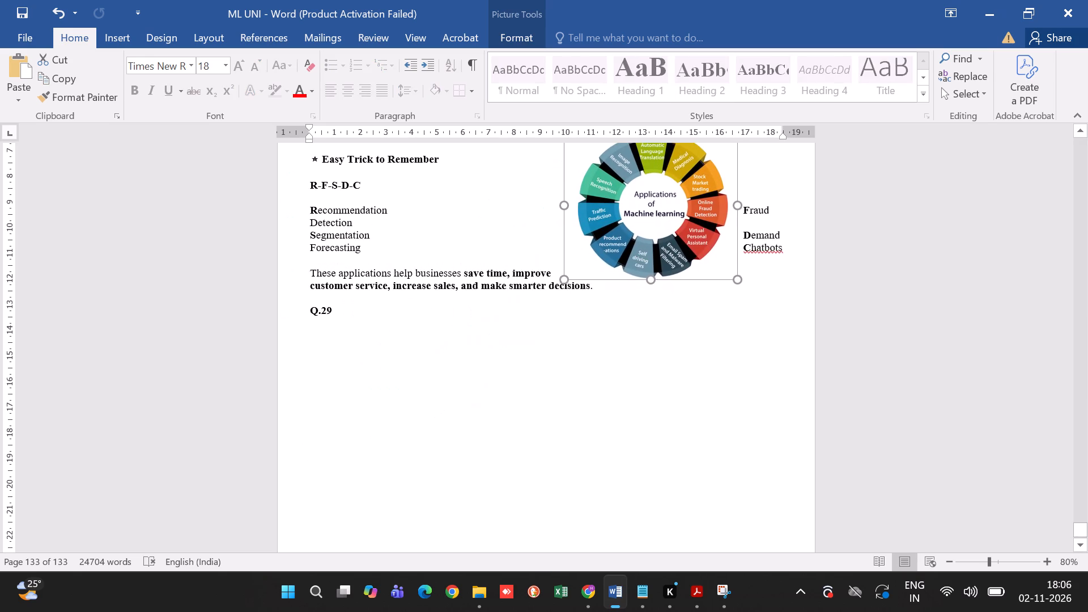
left_click_drag(694, 232, 694, 233)
scroll(694, 233, "up", 1)
left_click_drag(653, 473, 704, 448)
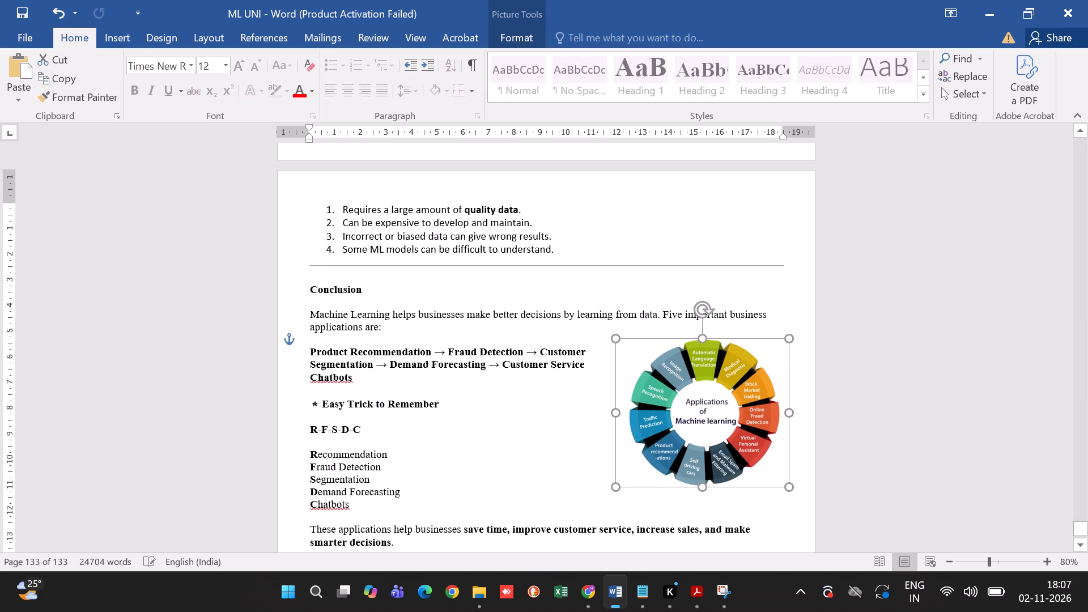
left_click_drag(704, 448, 726, 478)
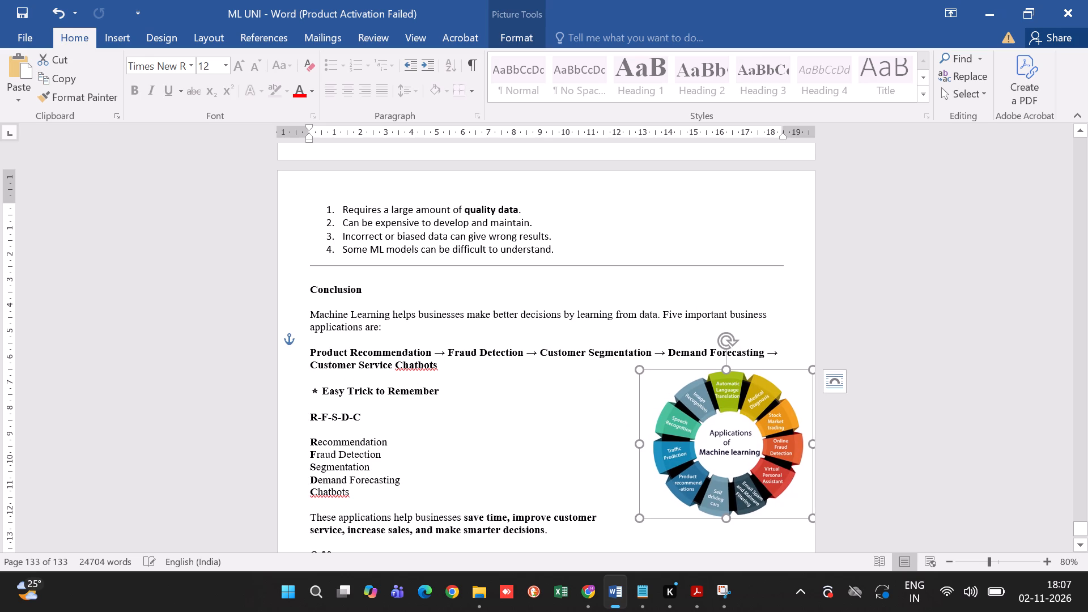
left_click_drag(640, 373, 666, 392)
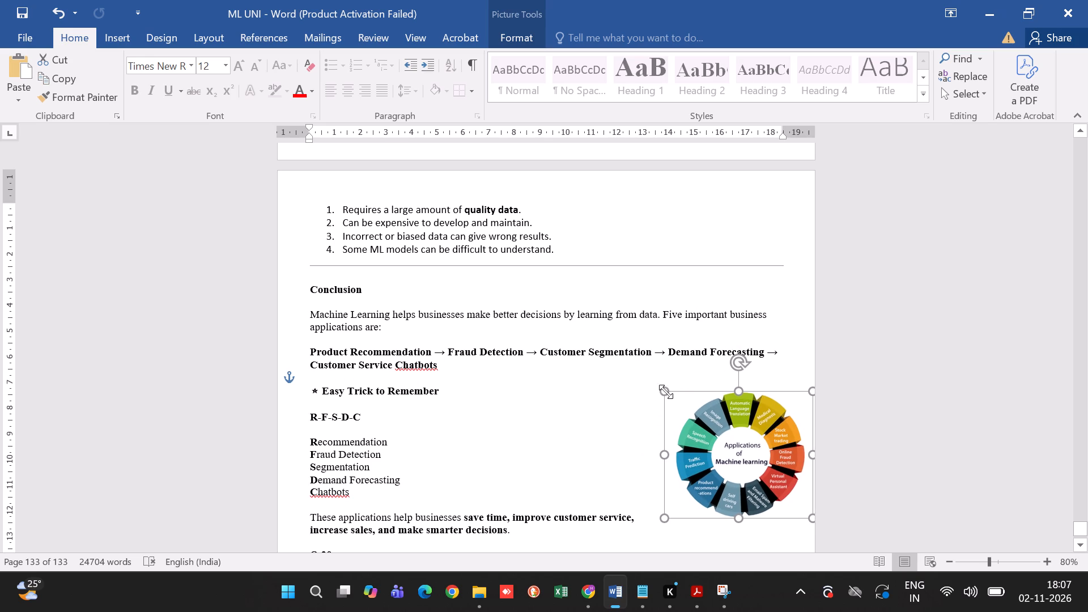
left_click_drag(733, 433, 713, 416)
Copy question B on dimensionality reduction for classification and clustering from the Notepad list and paste it after "Q.29" in Word.
scroll(713, 416, "down", 1)
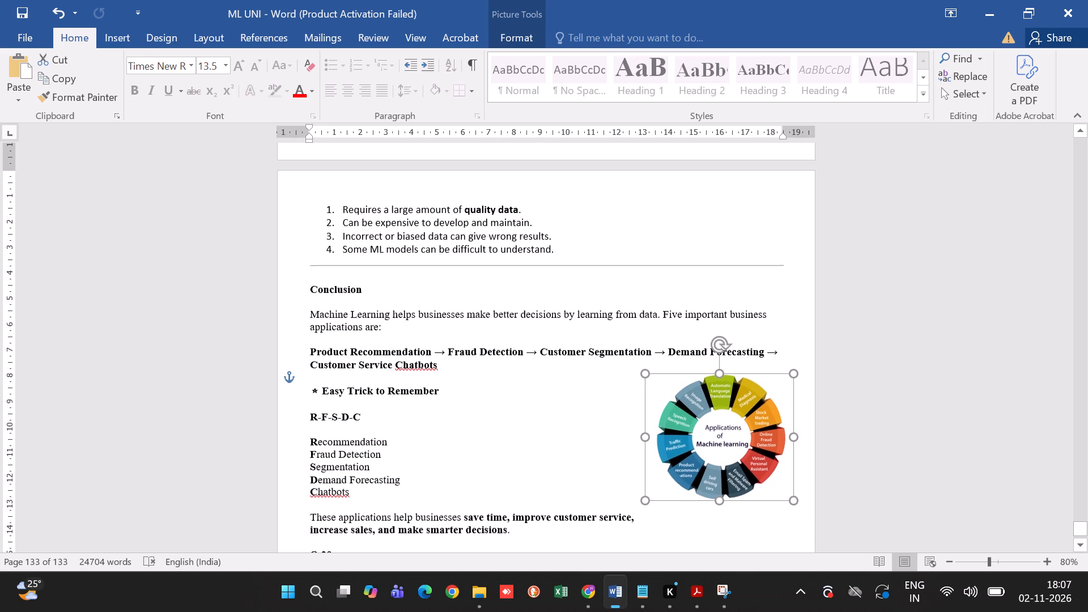
scroll(713, 416, "down", 1)
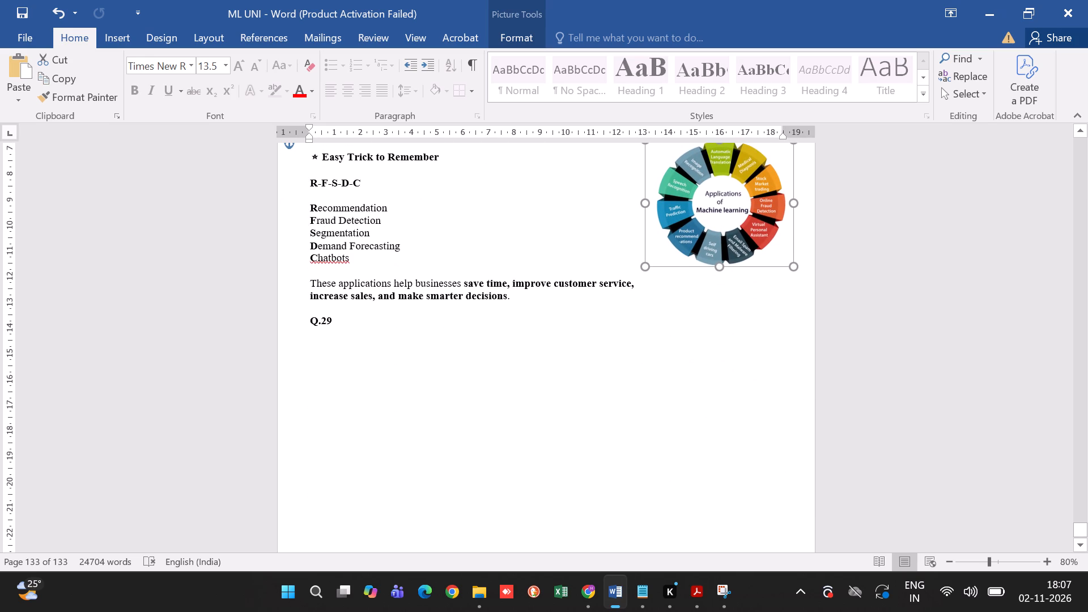
left_click(390, 340)
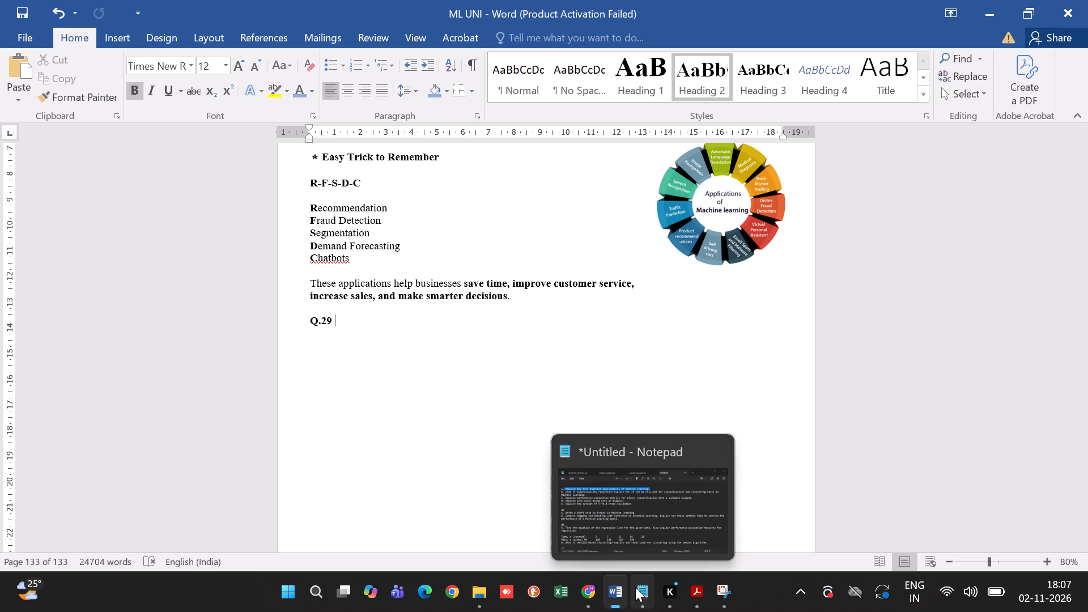
left_click(637, 590)
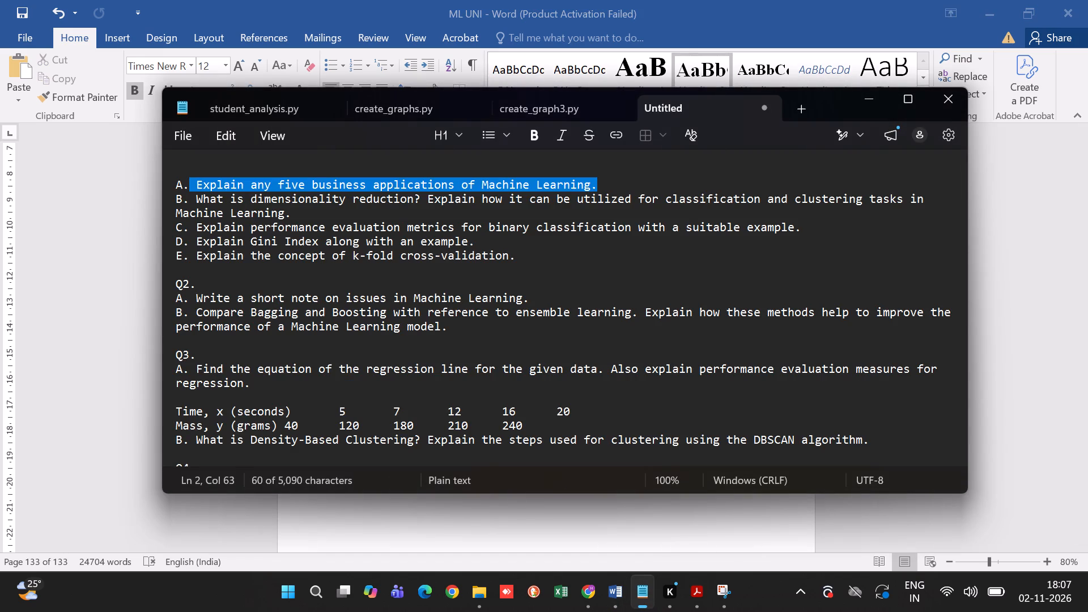
left_click_drag(192, 194, 286, 204)
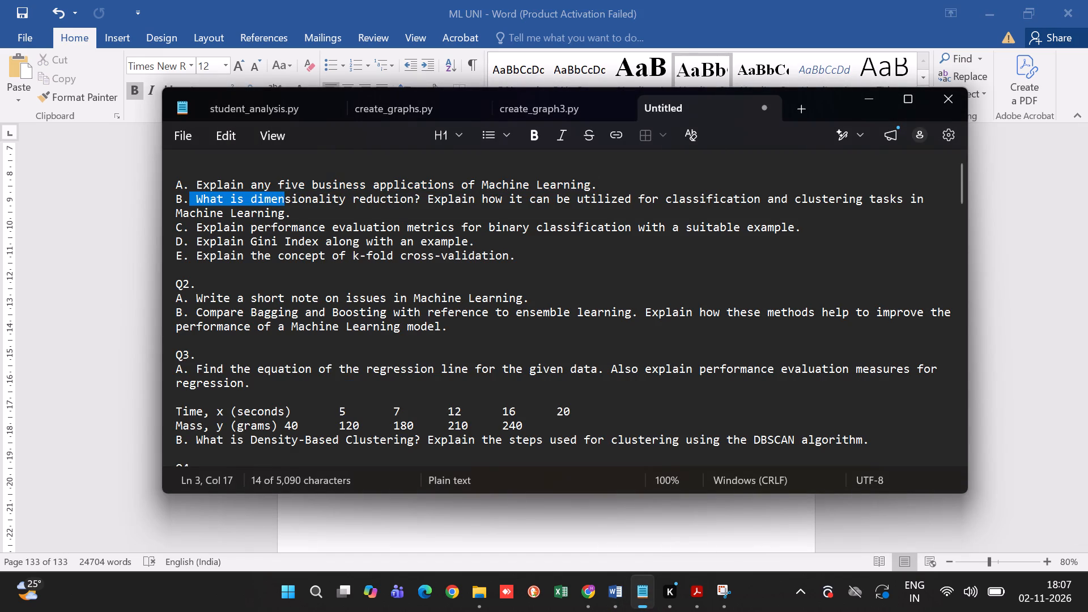
left_click_drag(286, 204, 295, 210)
key("ctrl+c")
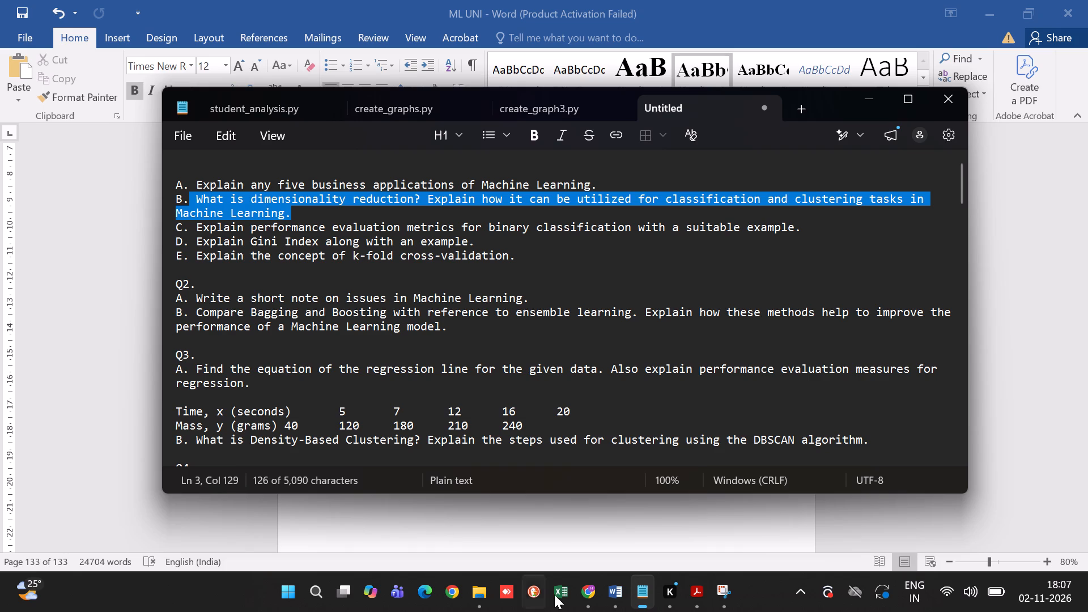
left_click(615, 602)
left_click(615, 602)
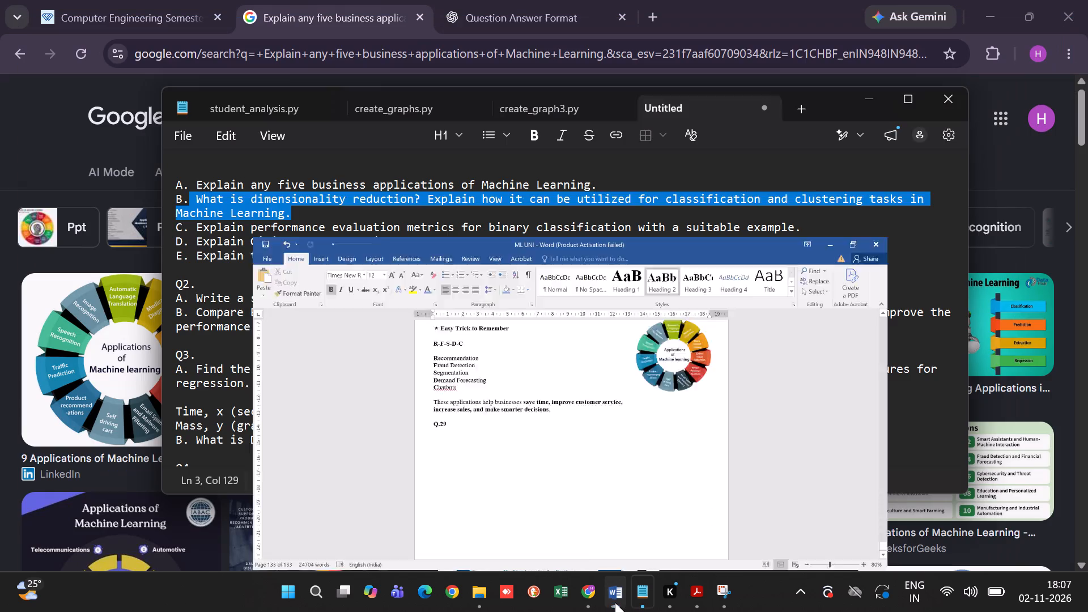
key("ctrl+v")
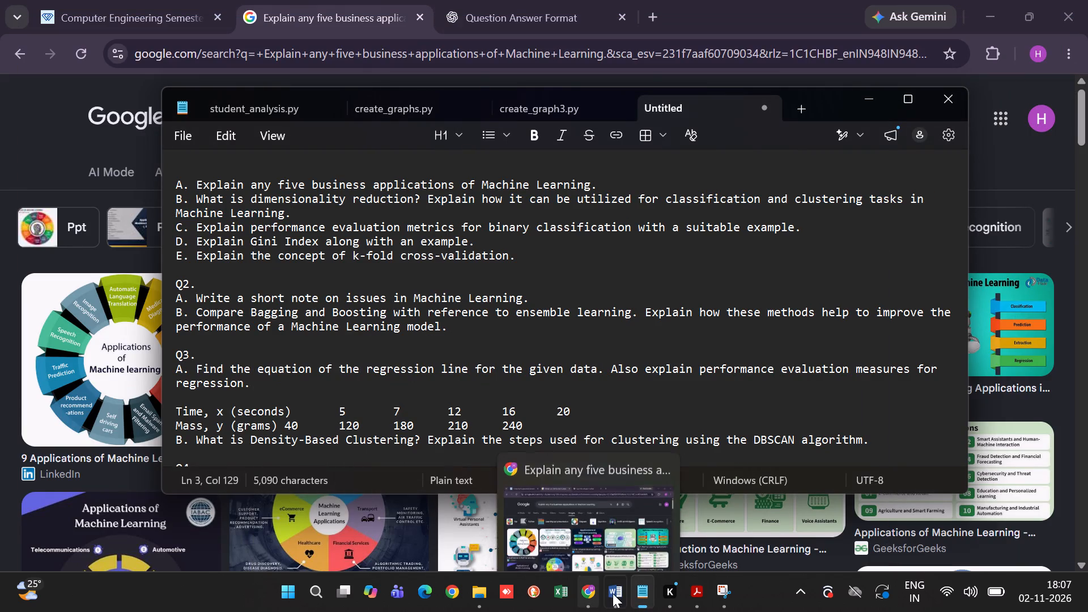
left_click(615, 593)
key("ctrl+v")
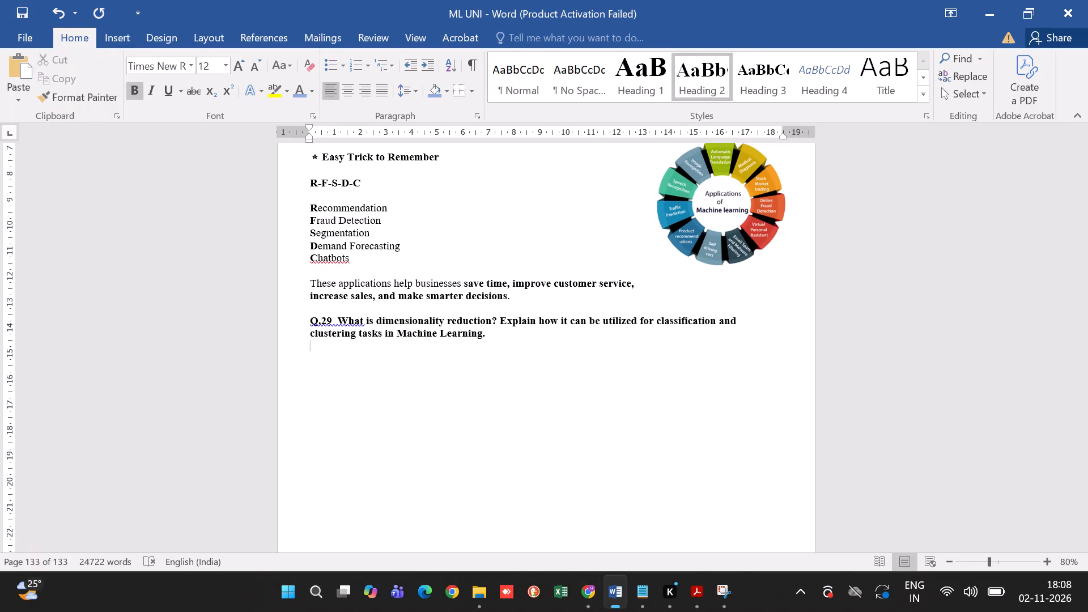
key("ctrl+v")
Apply All Borders to the "Classification vs Clustering After Dimensionality Reduction" table in section 13.
scroll(478, 316, "up", 3)
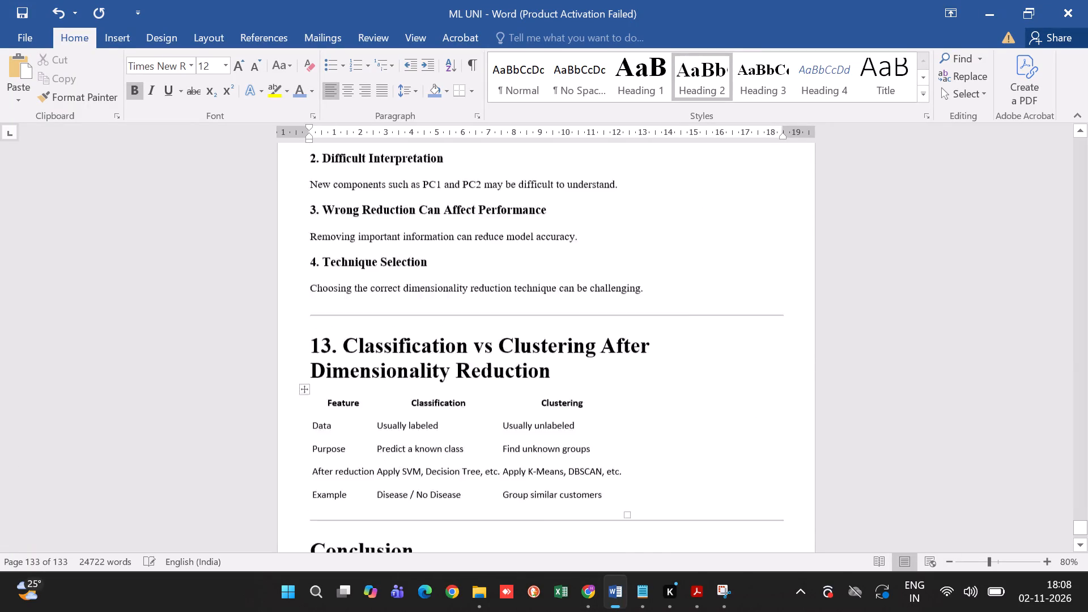
scroll(478, 316, "up", 1)
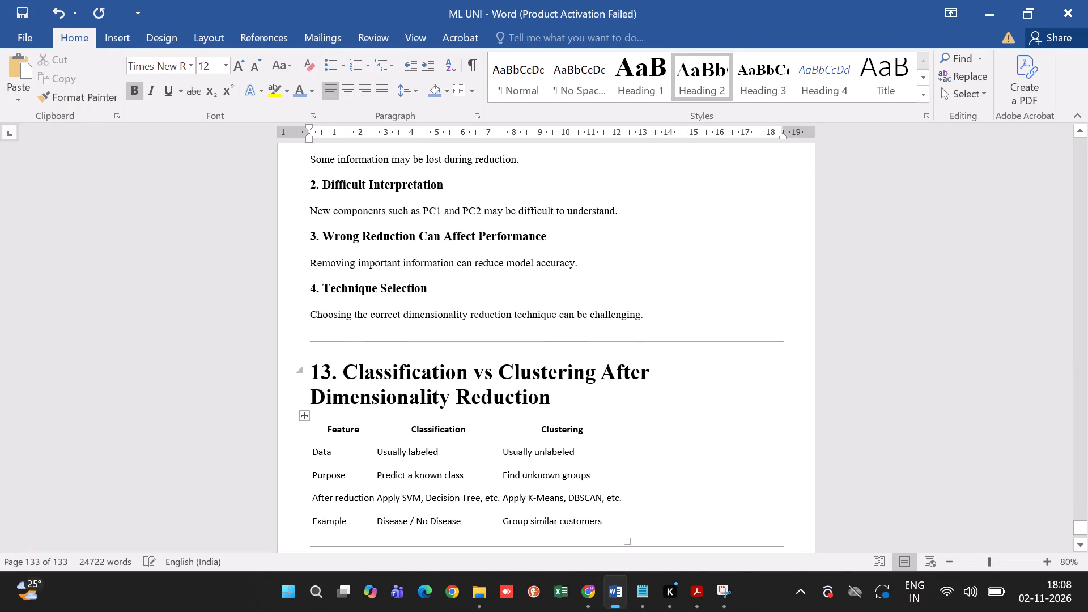
left_click(308, 416)
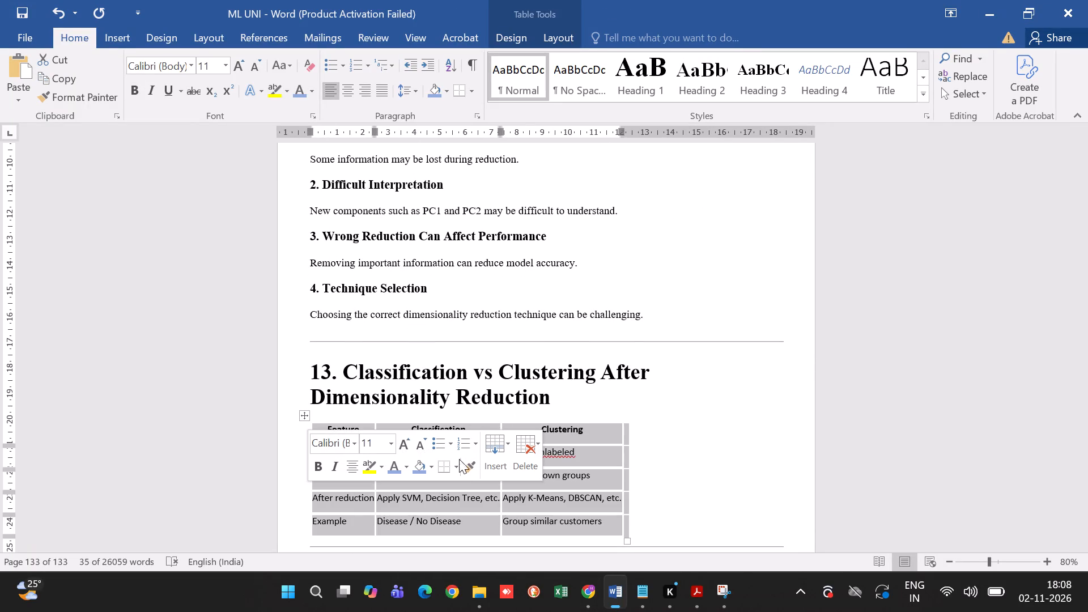
left_click(456, 464)
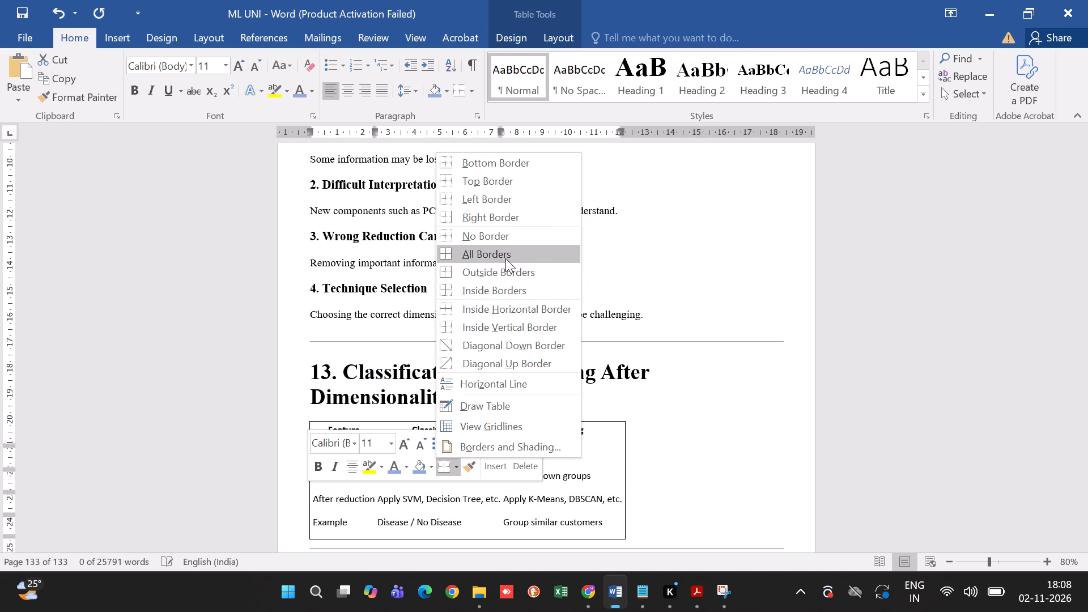
left_click(505, 258)
Look back through the pasted Q.29 answer from the section 13 table up to its title below the question.
scroll(505, 258, "up", 6)
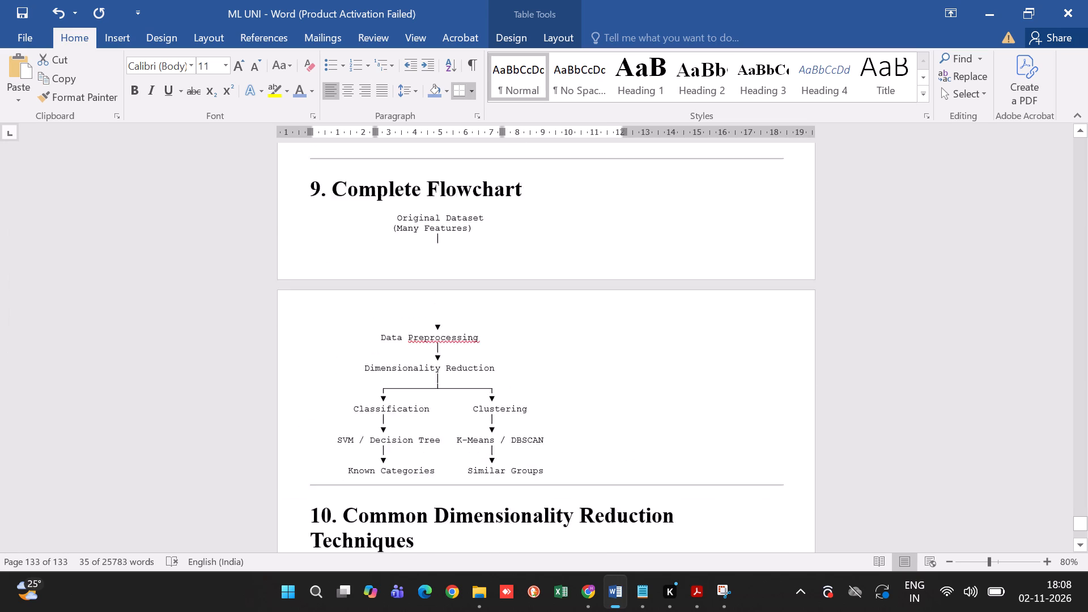
scroll(505, 258, "up", 5)
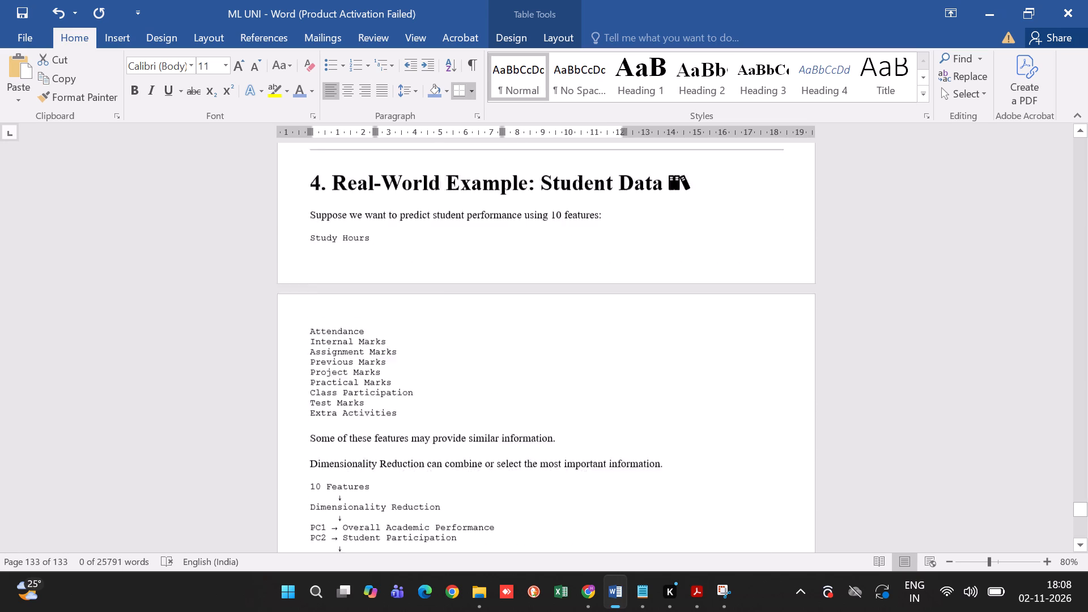
scroll(505, 258, "up", 3)
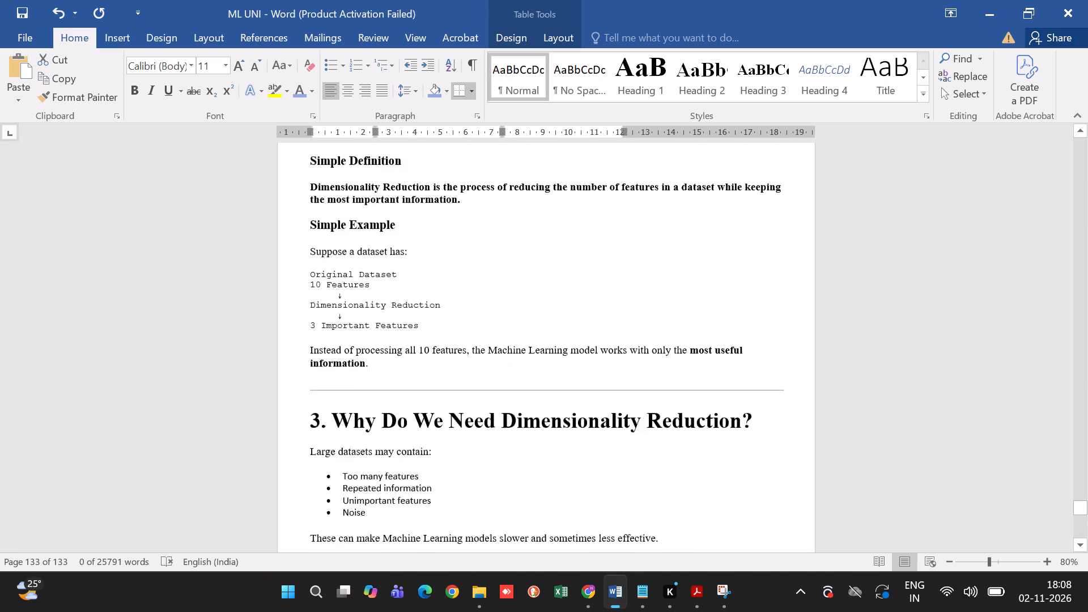
scroll(505, 258, "up", 1)
scroll(388, 225, "up", 5)
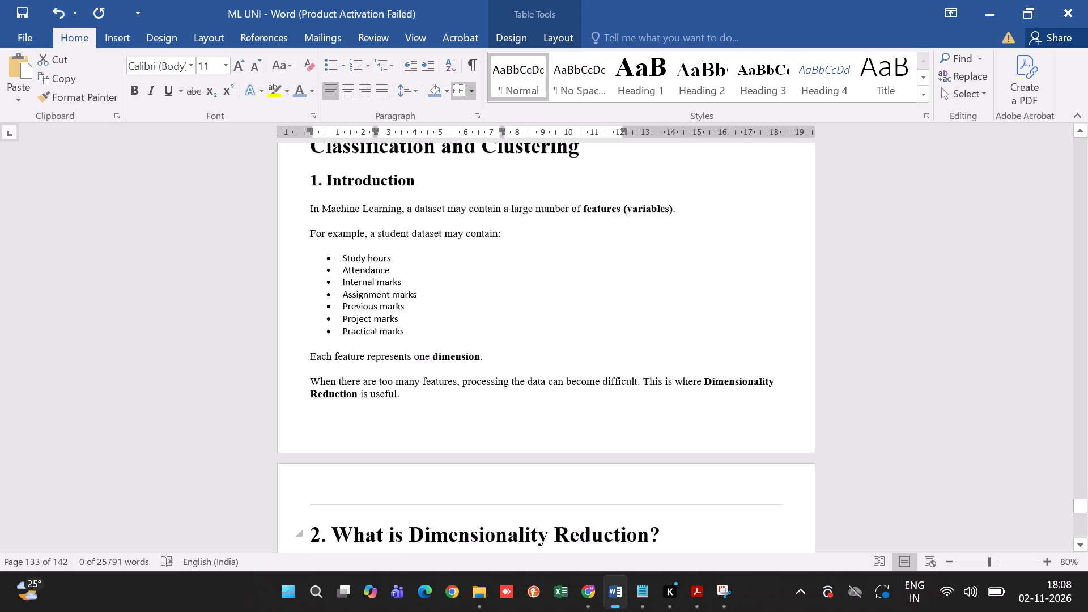
scroll(388, 225, "up", 2)
scroll(388, 225, "right", 1)
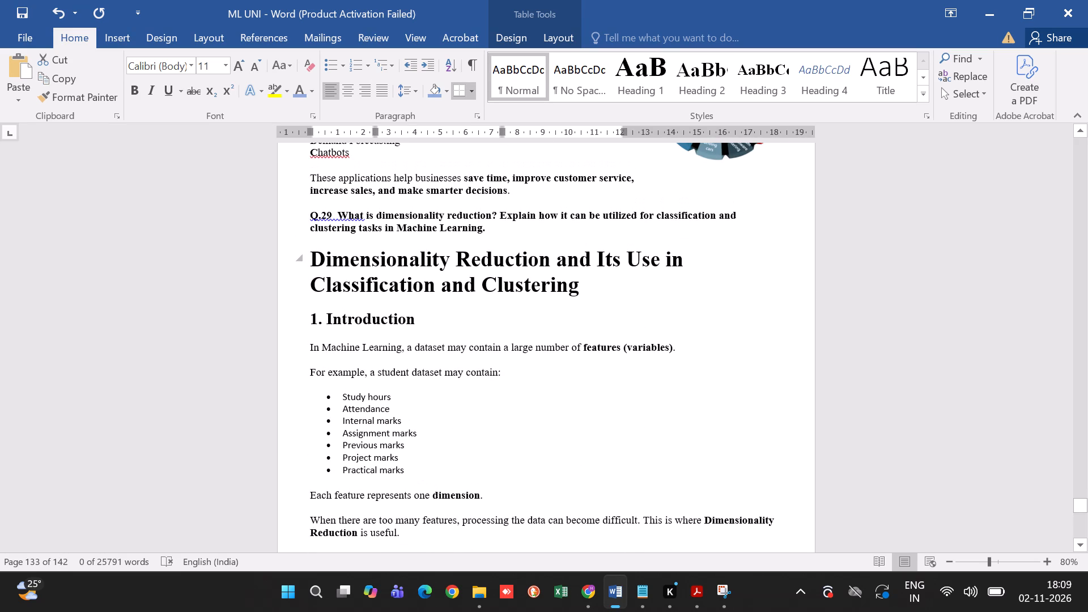
Set the whole pasted Q.29 answer, from the title below the question to its last line, to font size 12.
left_click_drag(312, 243, 675, 611)
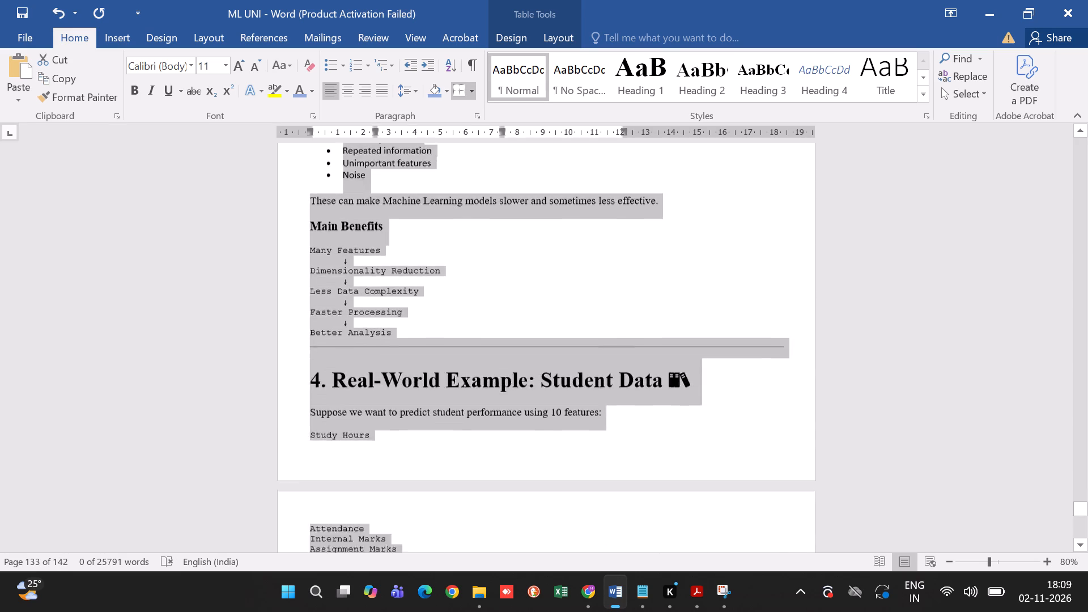
left_click_drag(675, 611, 665, 611)
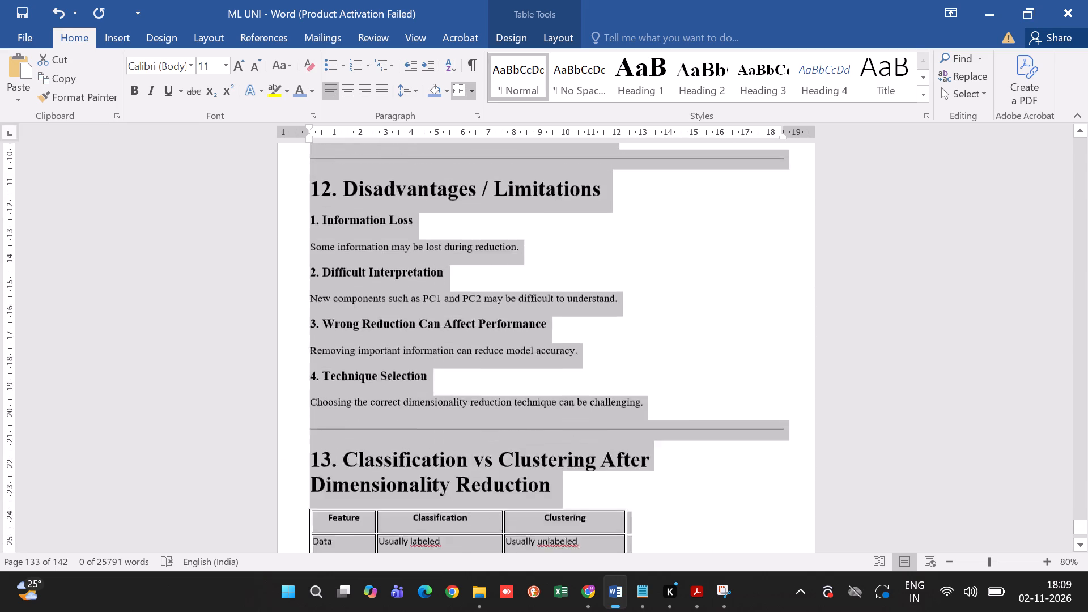
left_click_drag(665, 611, 645, 611)
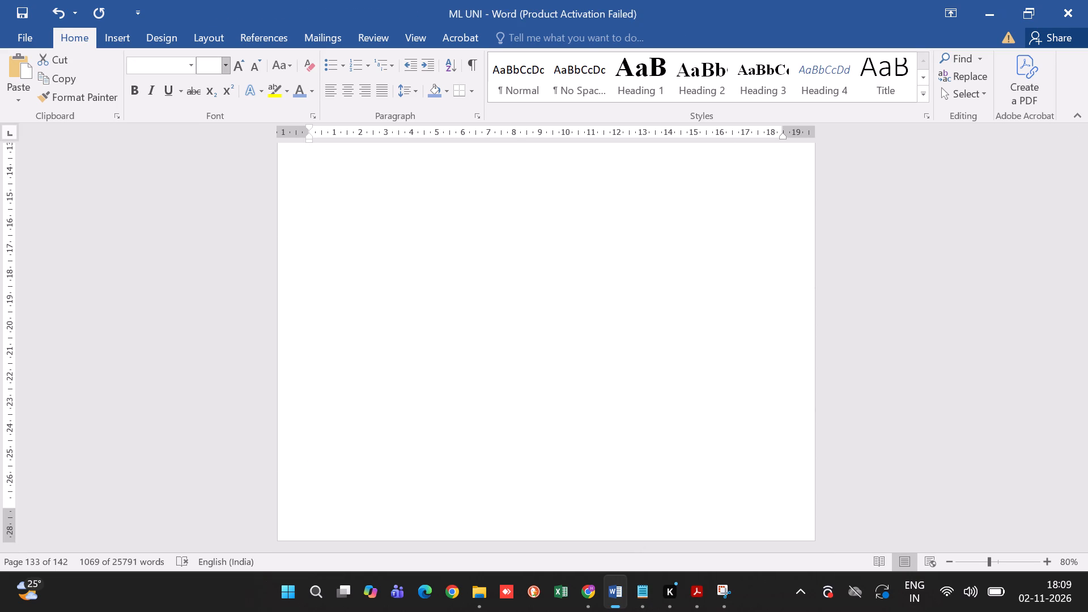
left_click(210, 65)
type("12")
key("Return")
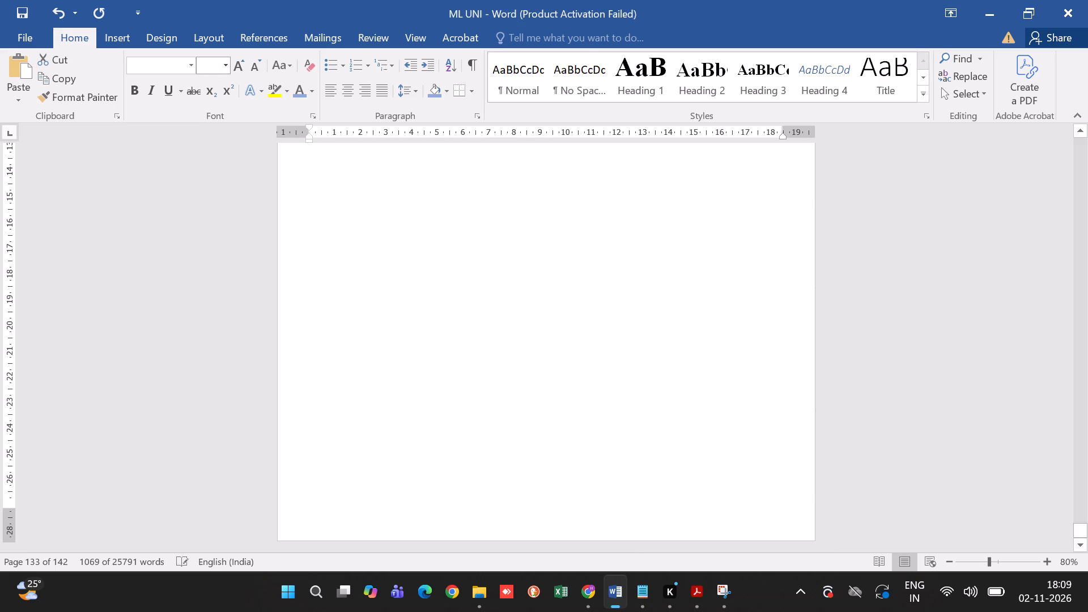
Remove the space after and before paragraphs throughout the selected Q.29 answer.
left_click(415, 88)
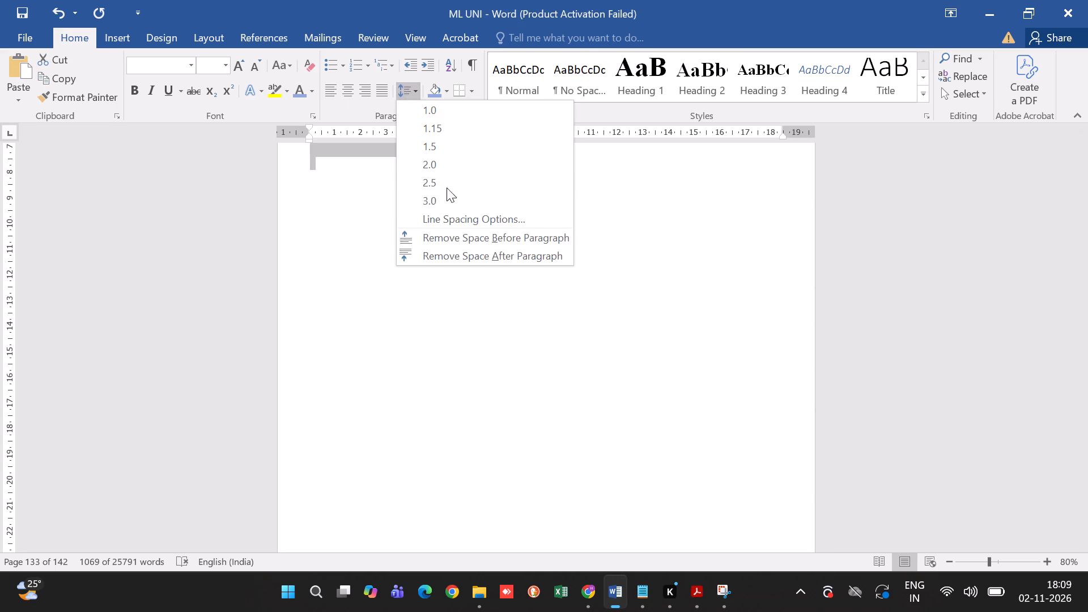
left_click(452, 261)
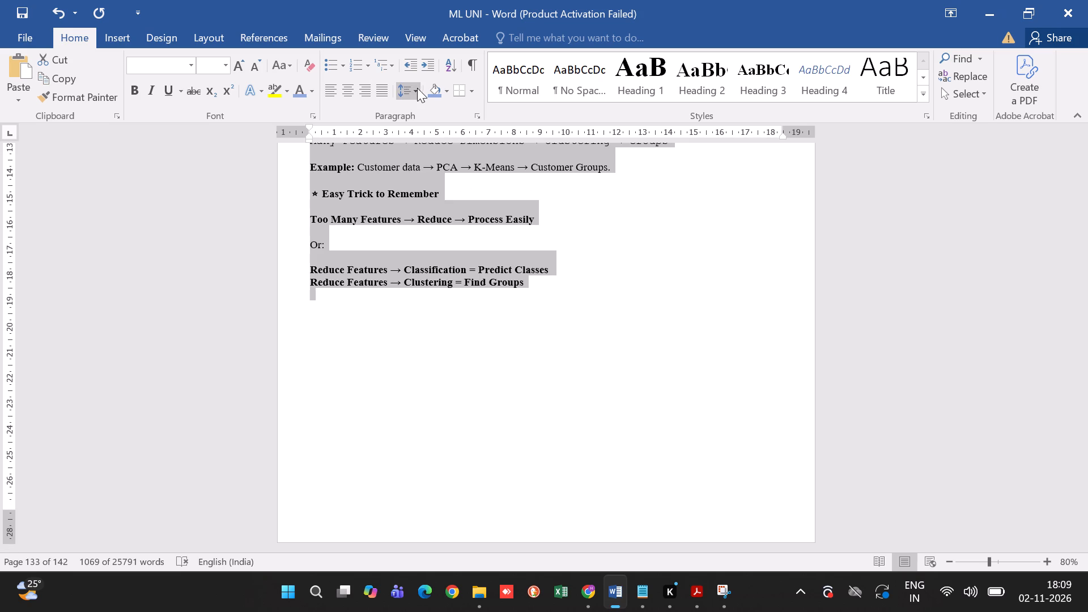
left_click(416, 89)
left_click(441, 233)
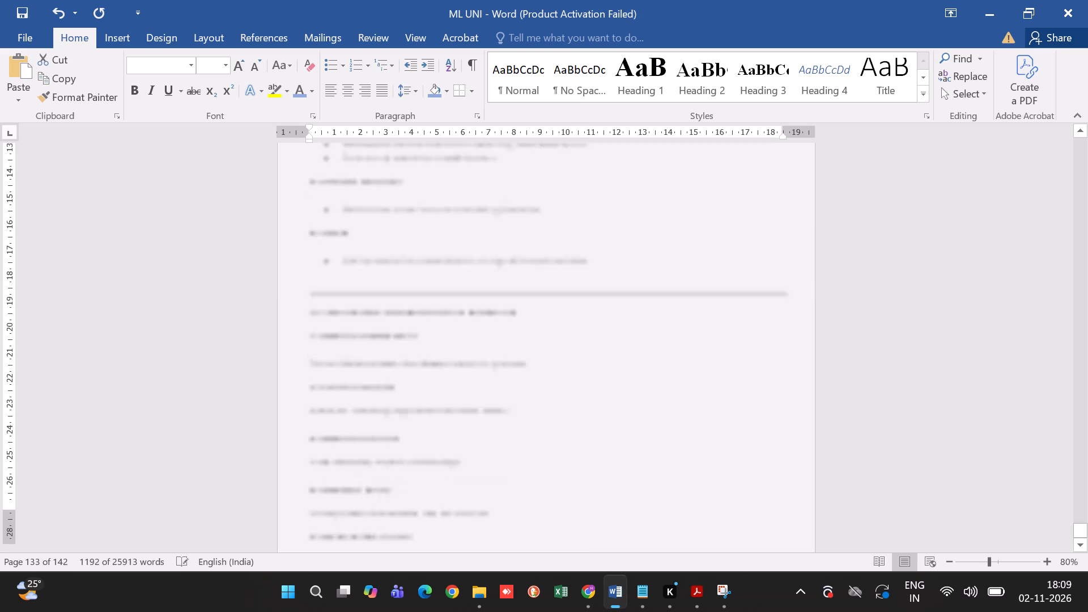
Copy the GeeksforGeeks "Dimensionality Reduction" axes diagram from Google Images and paste it into the section 9 flowchart above "Dimensionality Reduction" in Word.
scroll(638, 297, "up", 5)
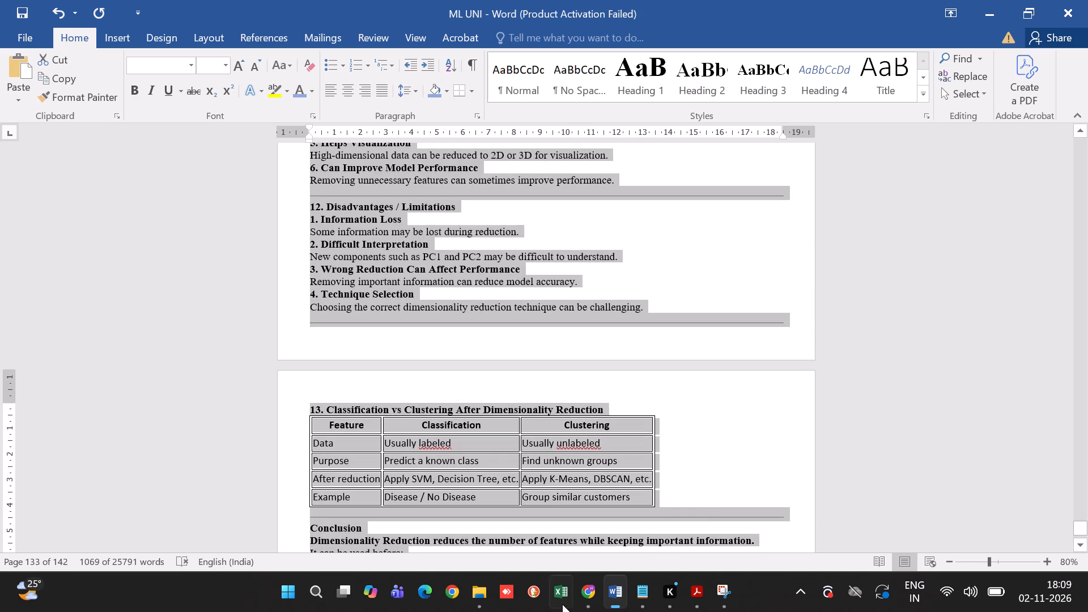
left_click(595, 590)
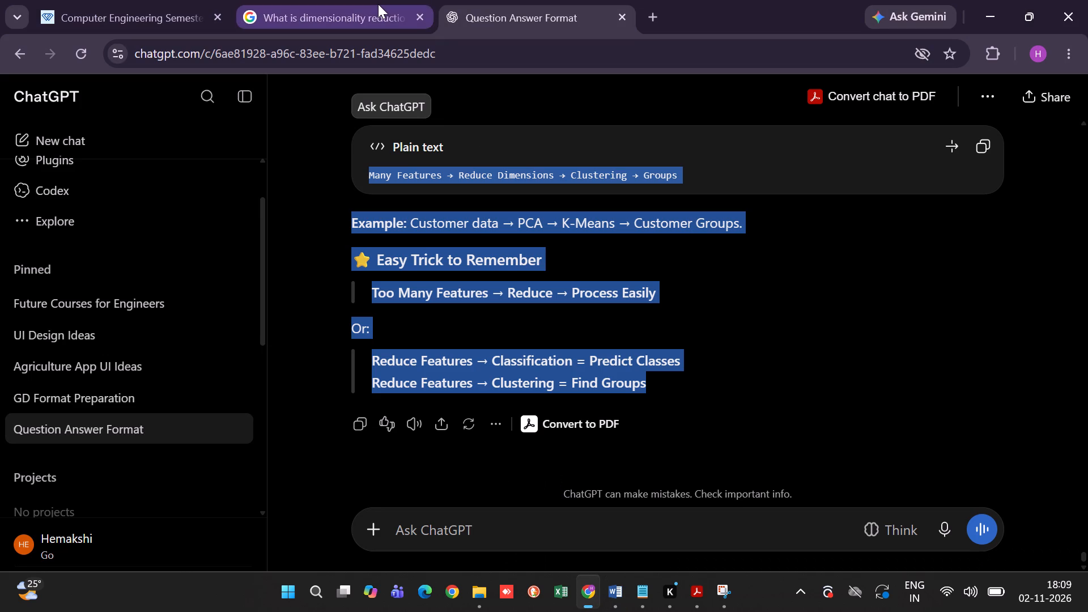
left_click(377, 4)
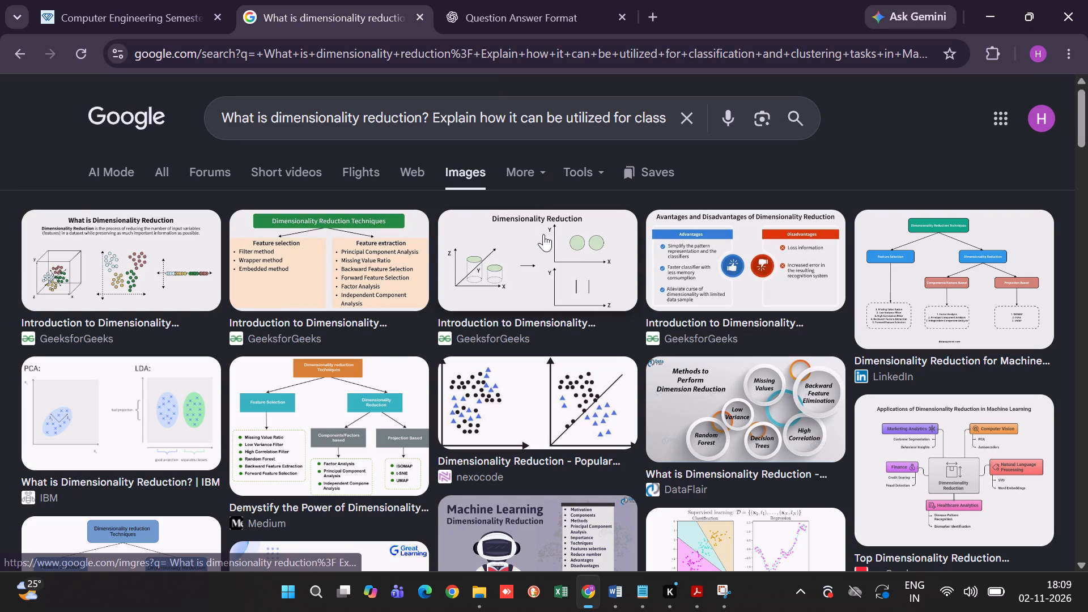
right_click(543, 234)
left_click(635, 423)
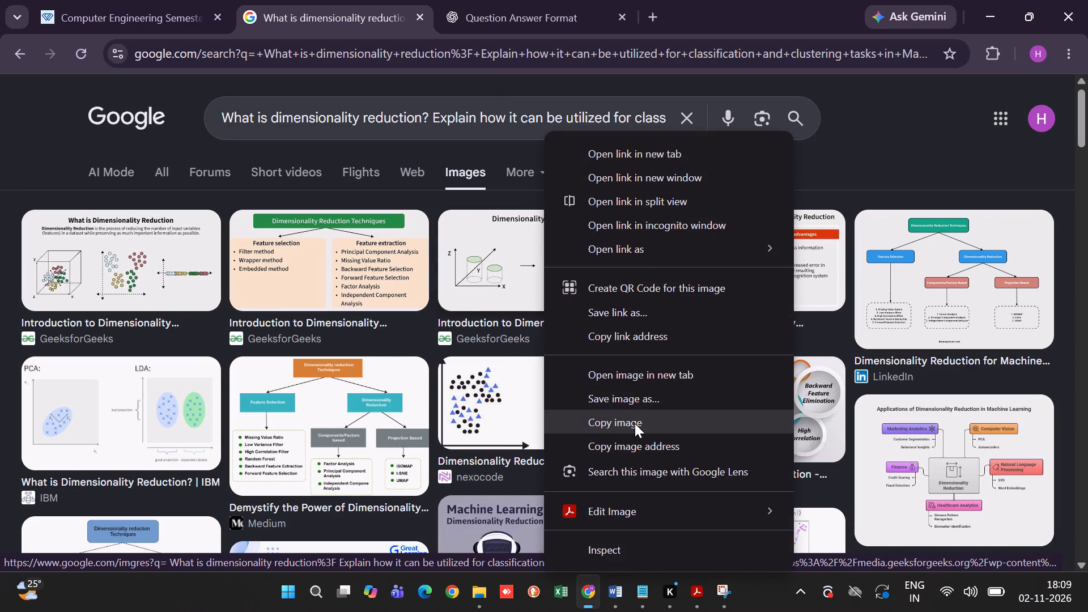
left_click(611, 596)
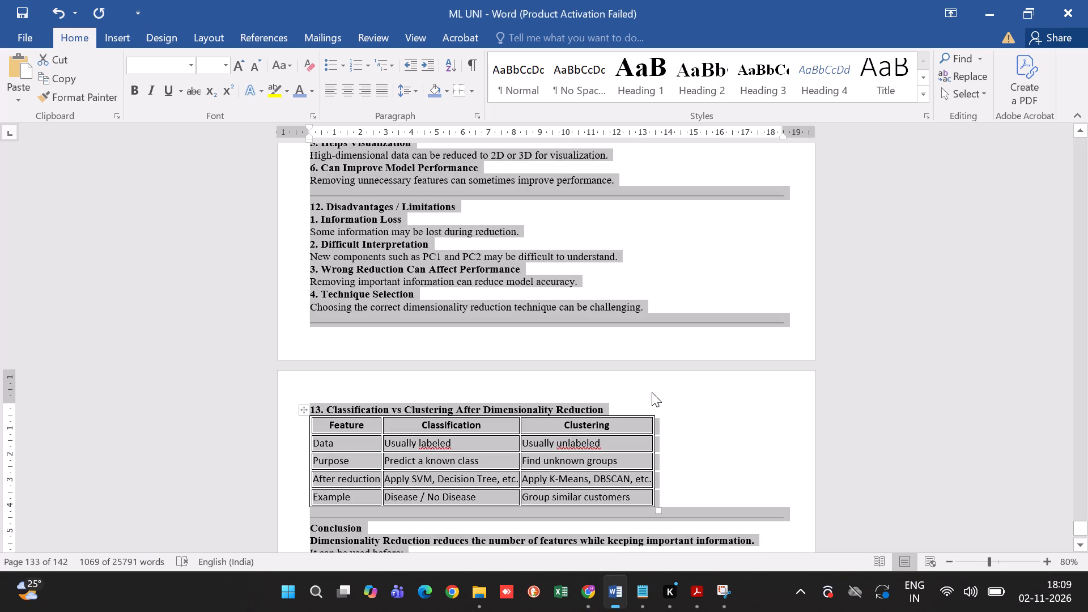
scroll(654, 375, "up", 5)
left_click(591, 320)
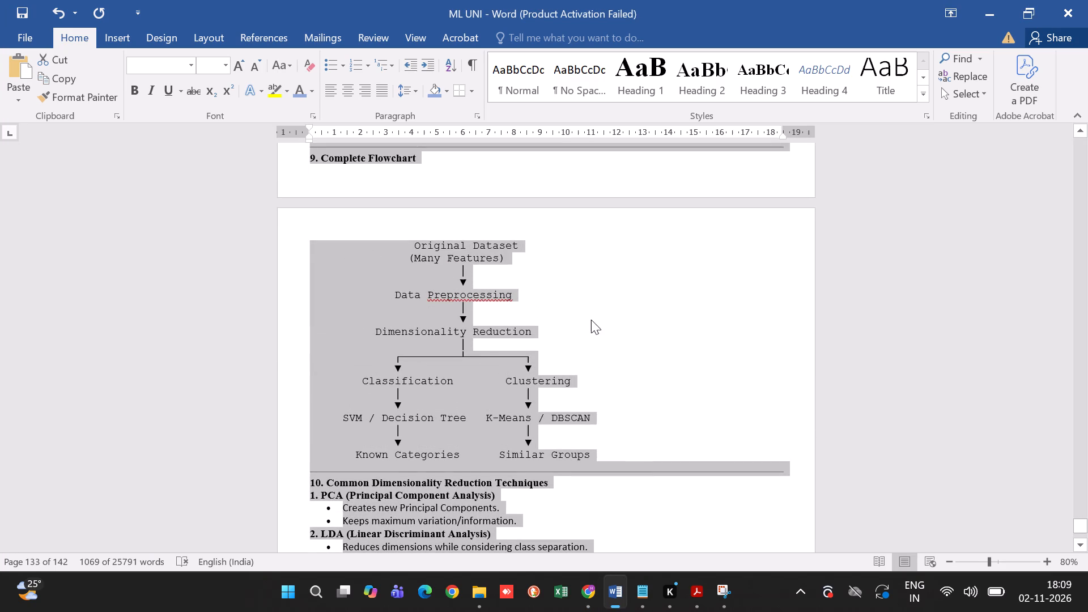
left_click(591, 320)
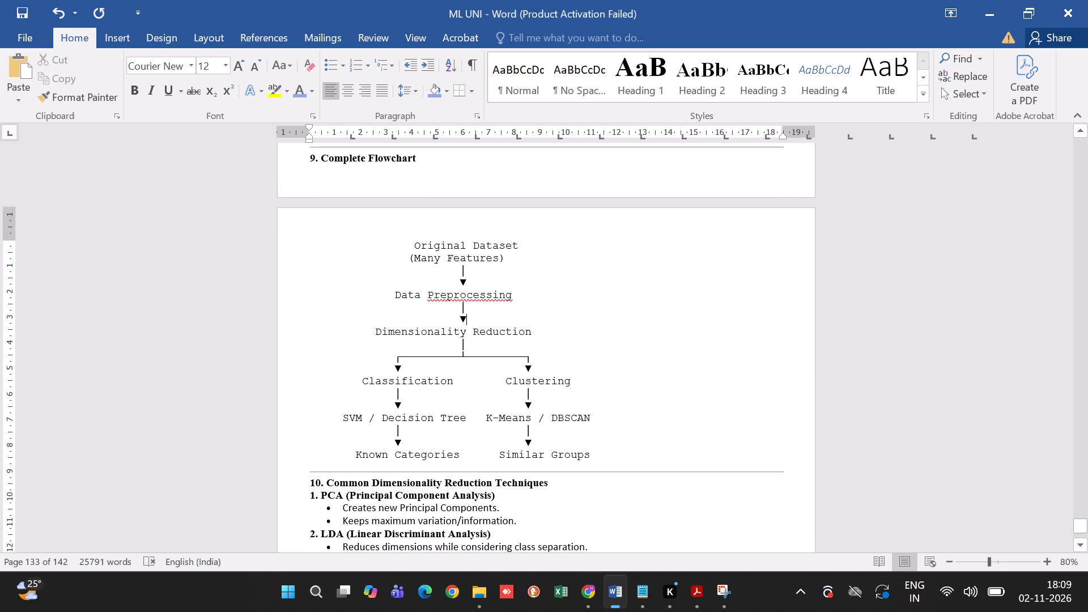
key("ctrl+v")
Shrink the pasted axes diagram to about half its width, set Through text wrapping, and place it beside the top of the section 9 flowchart.
left_click(591, 320)
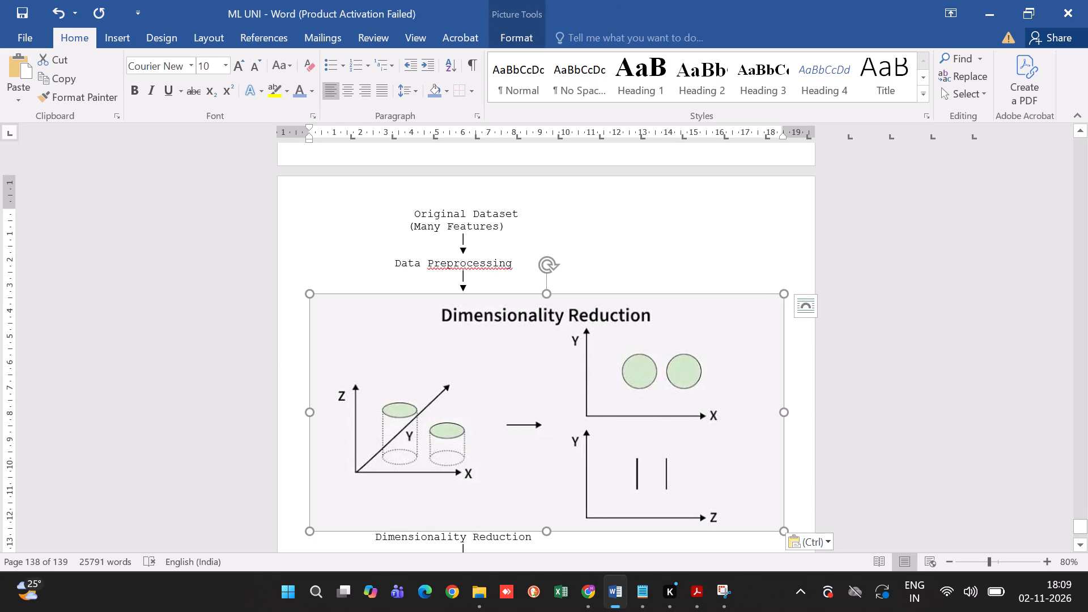
left_click_drag(784, 534, 567, 410)
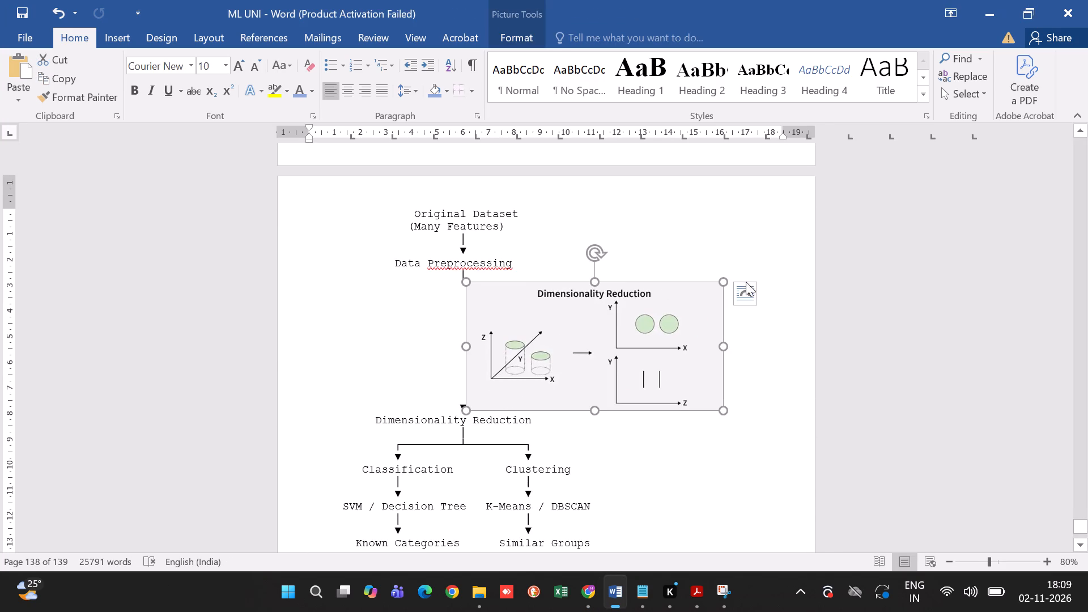
left_click(746, 294)
left_click(858, 389)
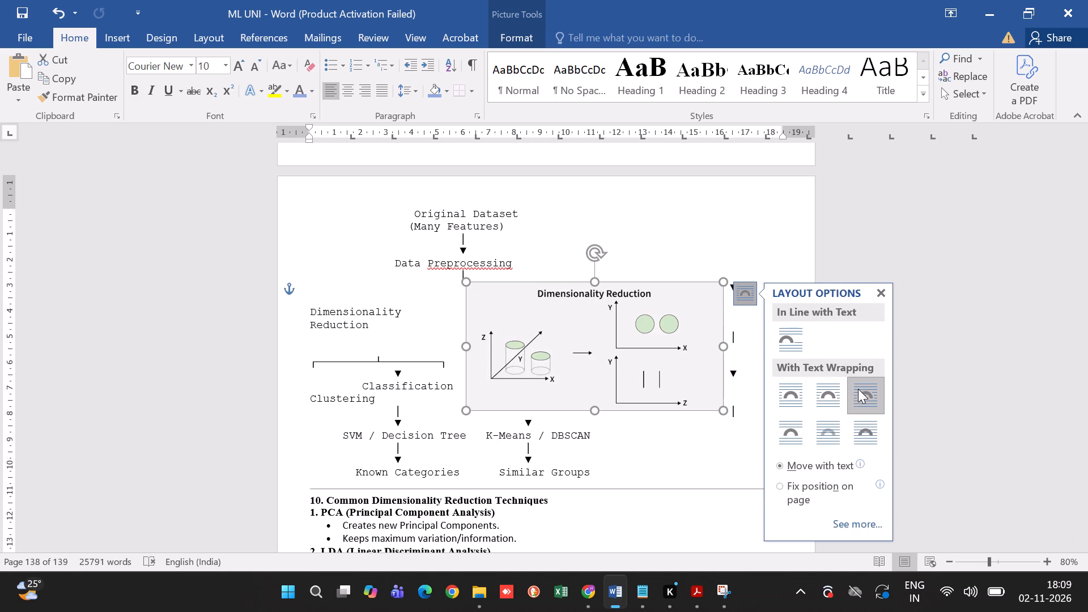
left_click_drag(622, 316, 732, 255)
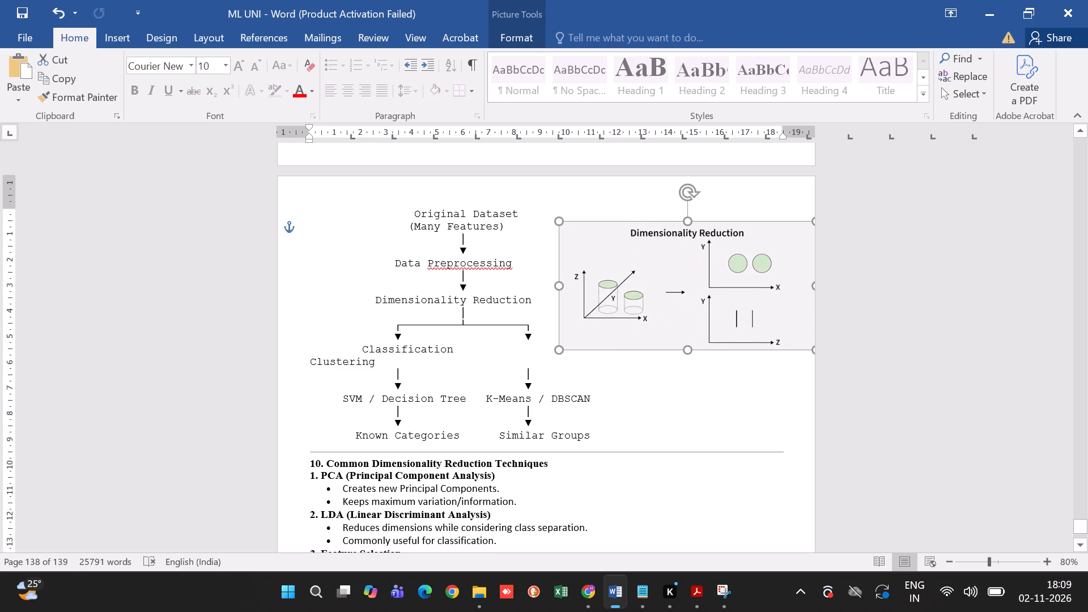
left_click_drag(732, 255, 743, 212)
Copy the nexocode two-panel scatter plot from Google Images and paste it after "This creates high-dimensional data." in section 8 in Word.
left_click(589, 590)
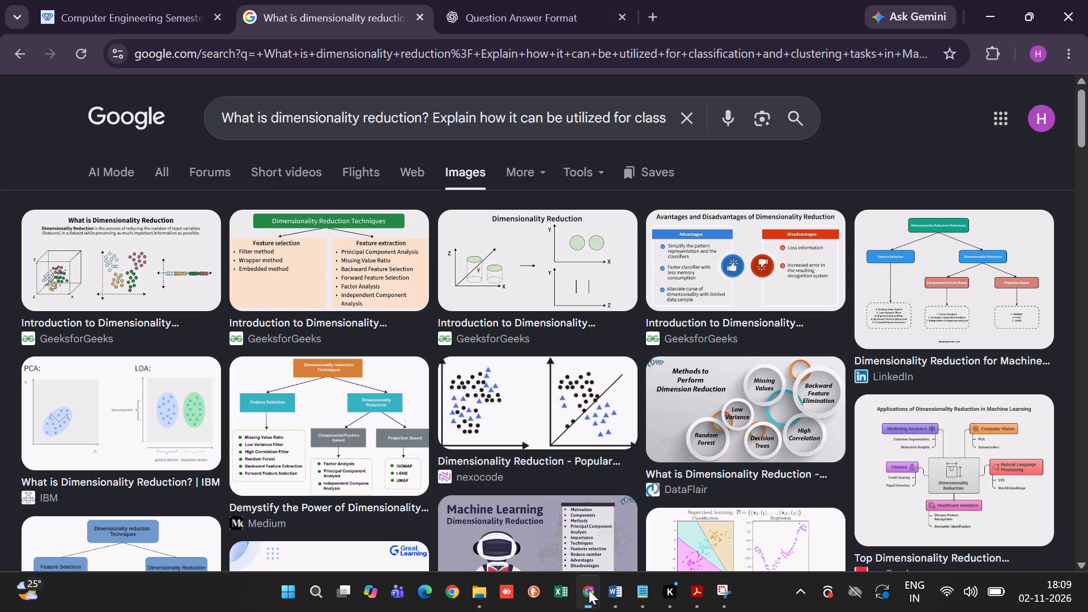
right_click(501, 379)
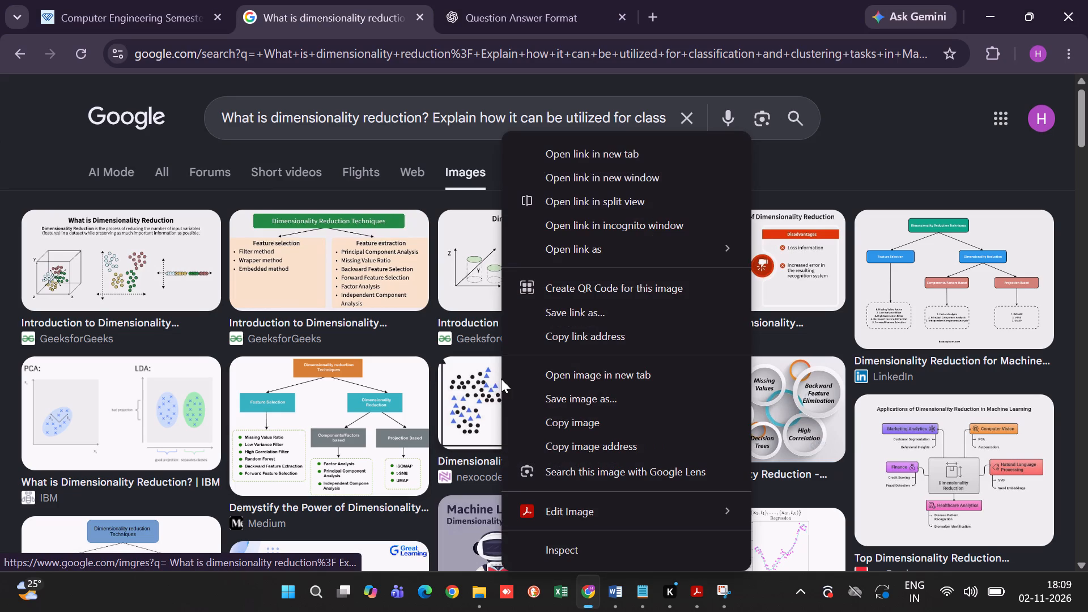
left_click(635, 420)
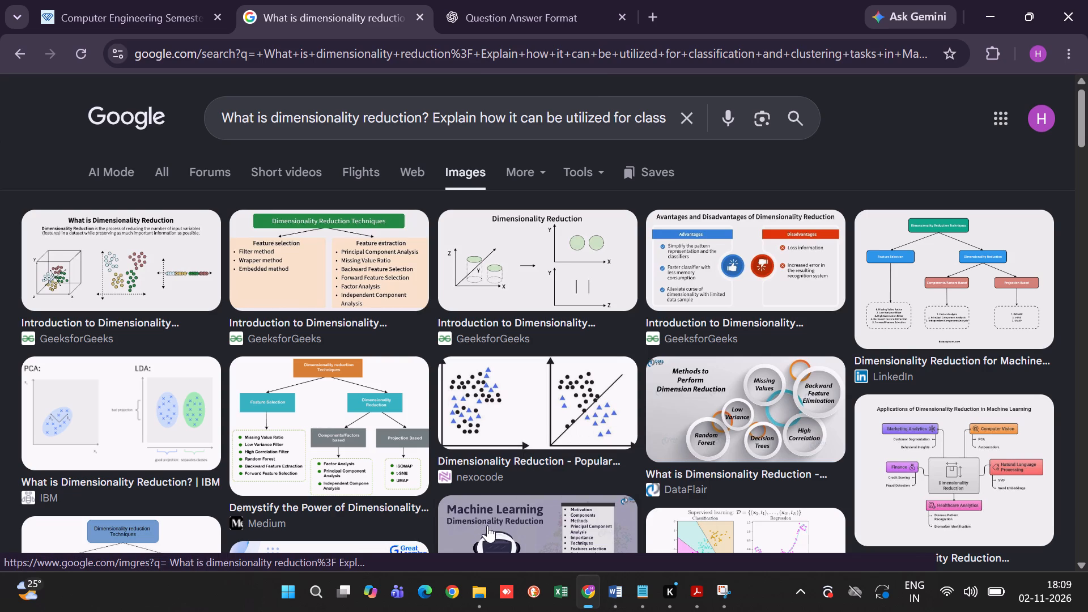
left_click(624, 593)
scroll(603, 299, "up", 5)
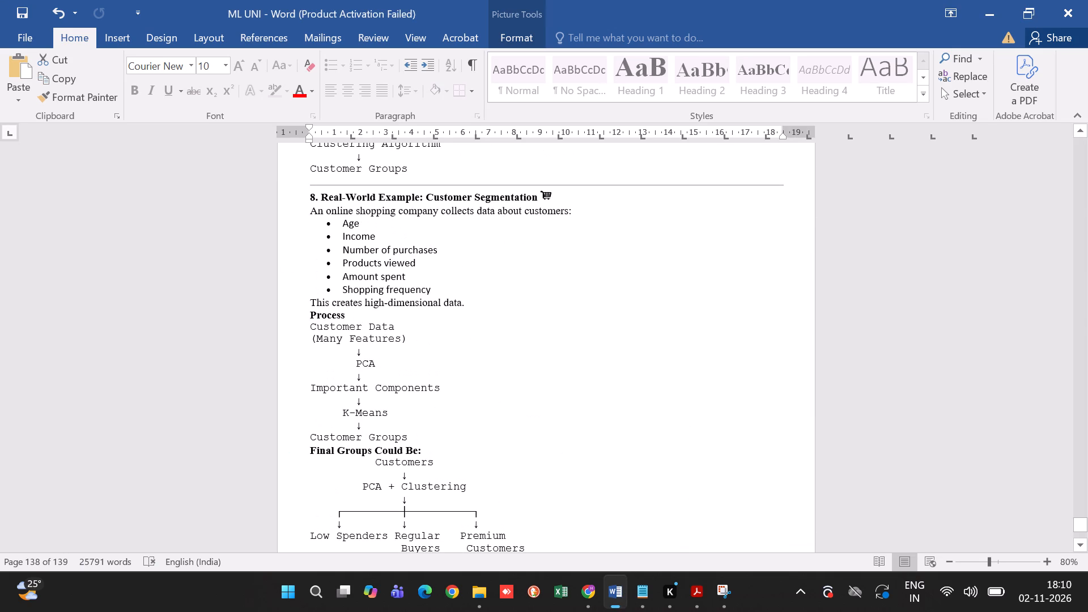
left_click(603, 299)
key("ctrl+v")
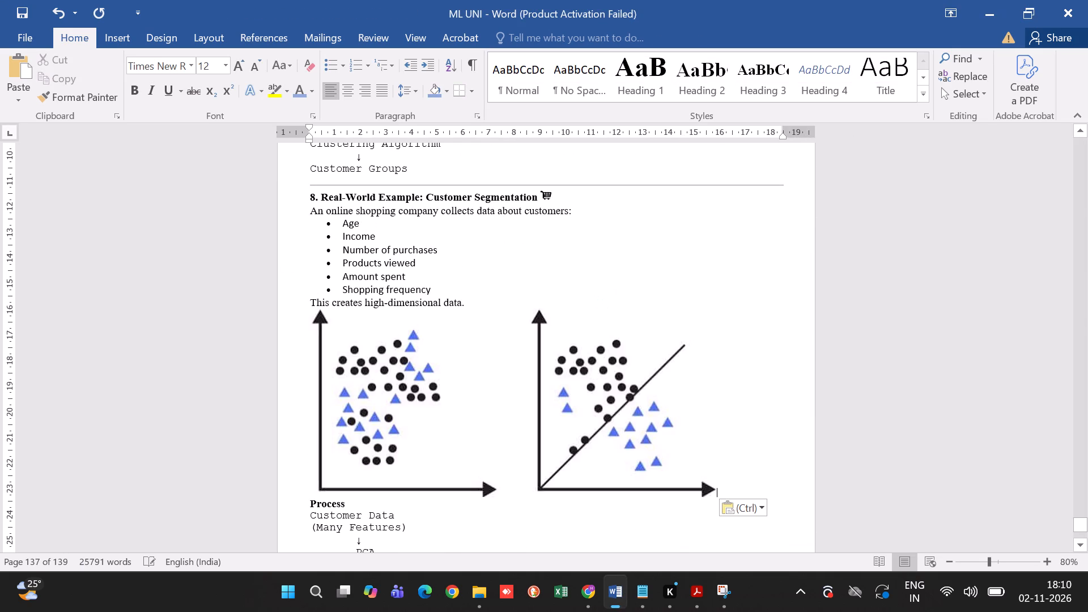
Shrink the scatter plot picture to under half its width, set Through text wrapping, and place it beside the section 8 customer feature list.
left_click(630, 424)
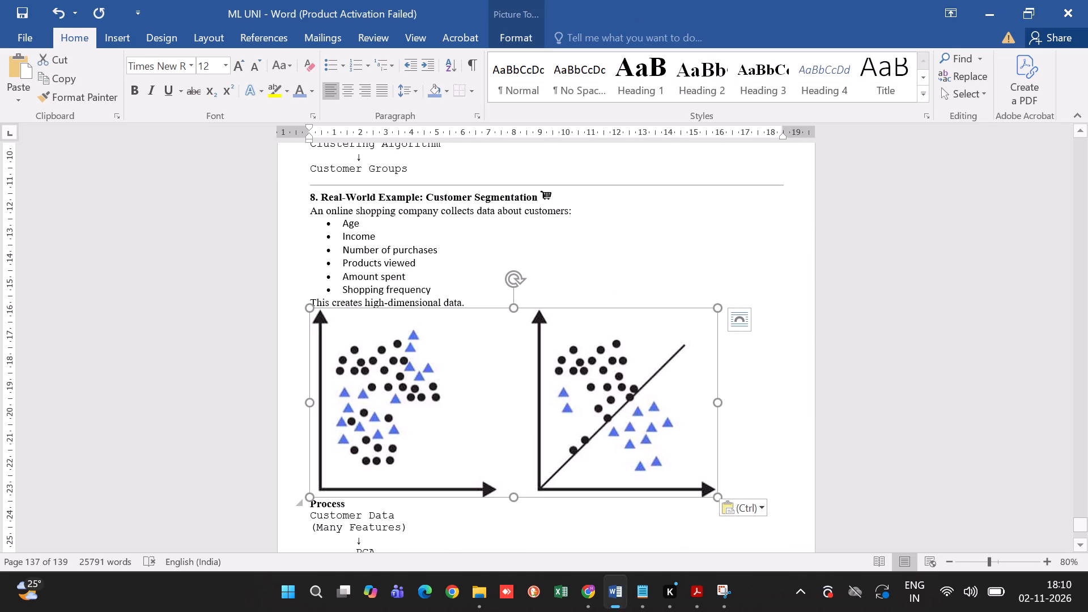
left_click_drag(717, 497, 447, 387)
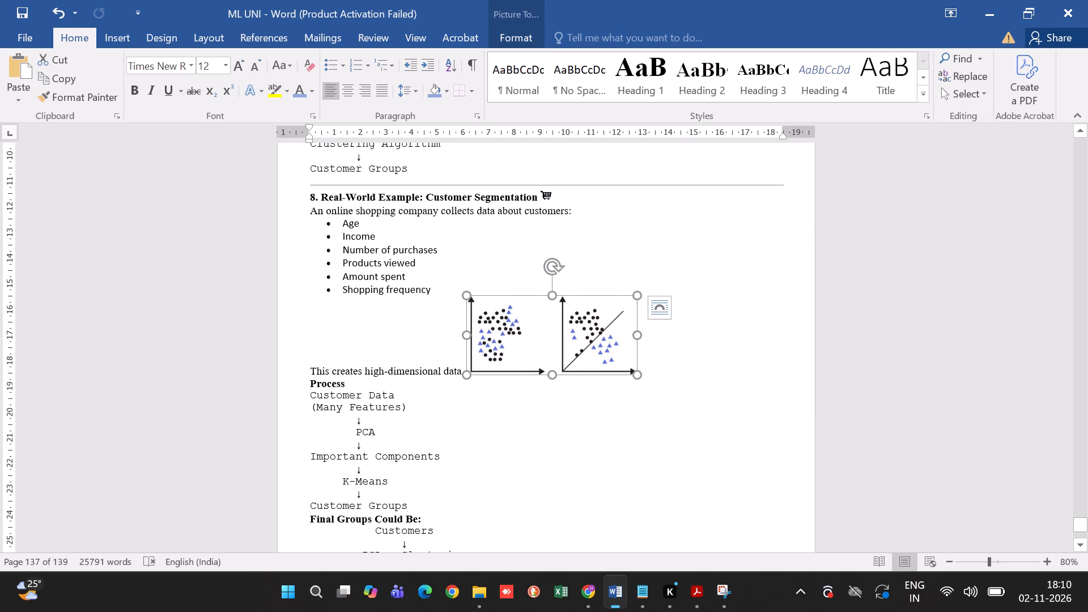
left_click(651, 307)
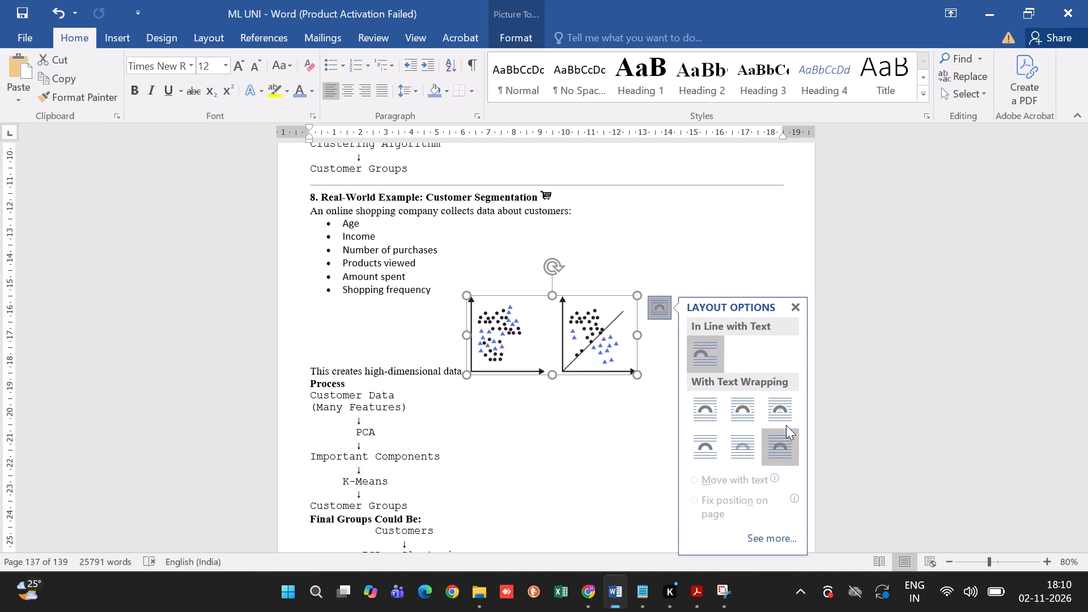
left_click(786, 423)
left_click_drag(588, 343, 713, 286)
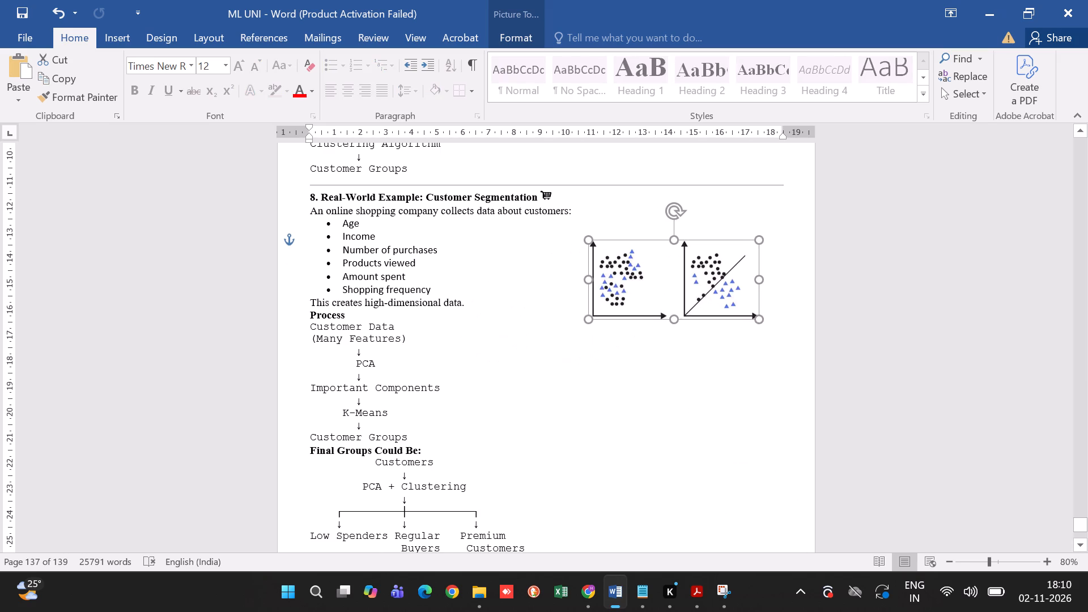
left_click_drag(713, 286, 719, 284)
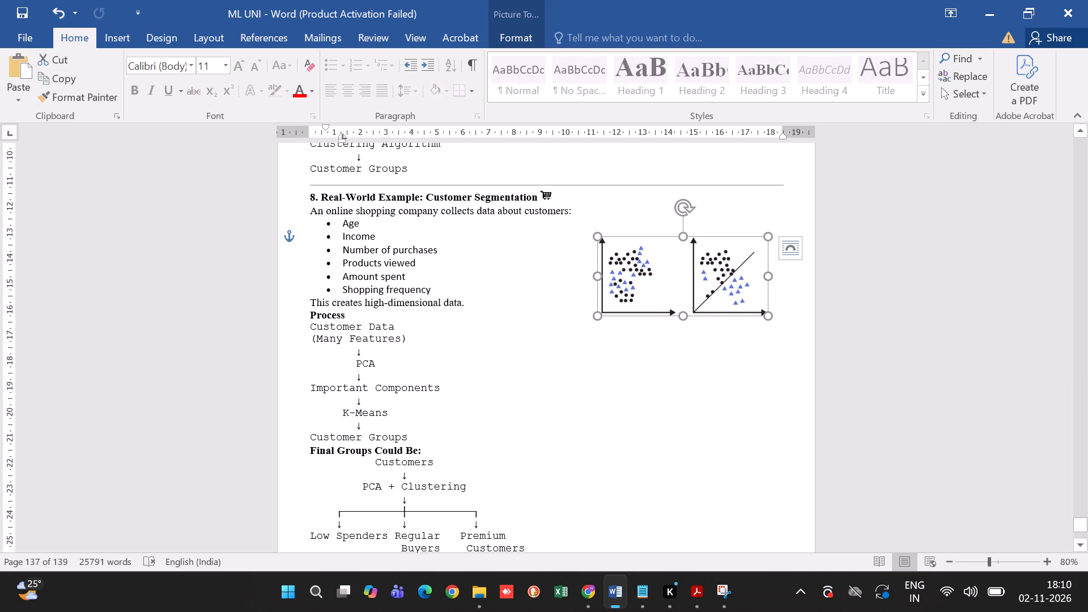
Copy the IBM PCA and LDA picture from Google Images and paste it below "Important Components" in the section 8 process in Word.
left_click(589, 589)
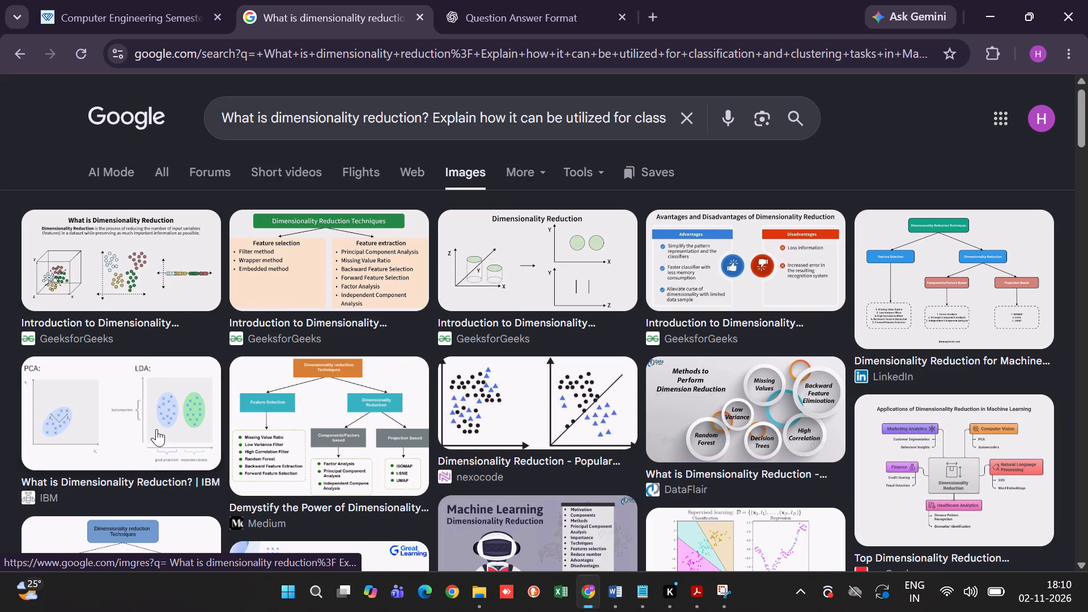
right_click(156, 429)
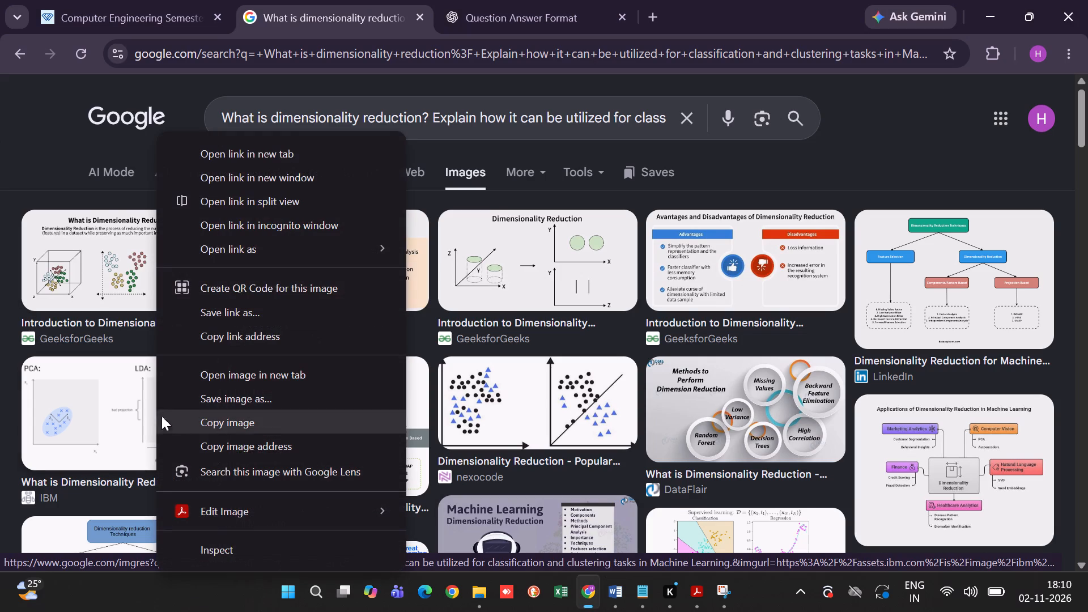
left_click(252, 421)
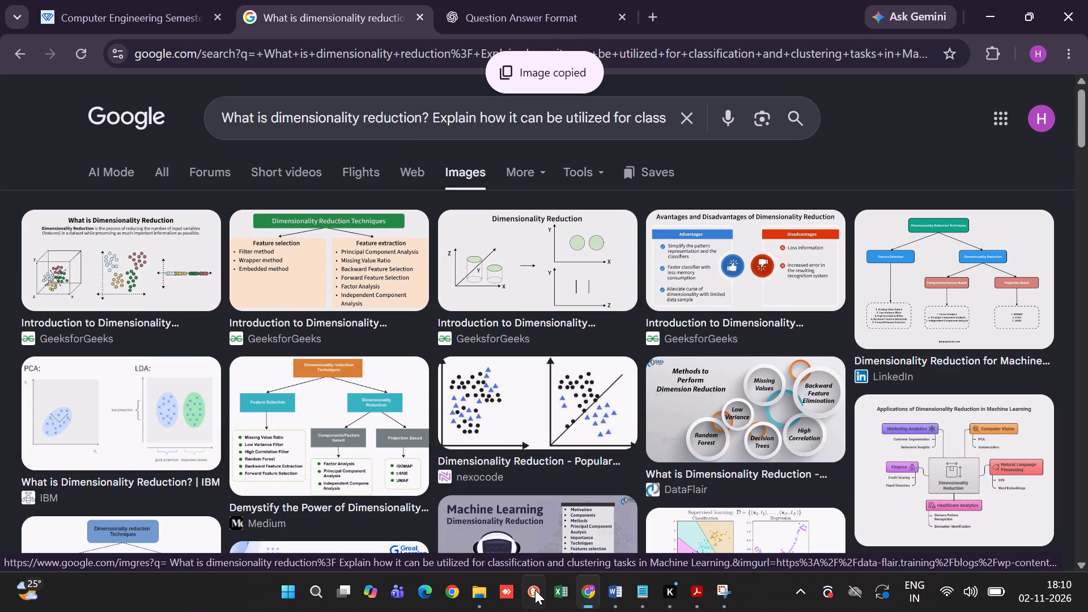
left_click(612, 593)
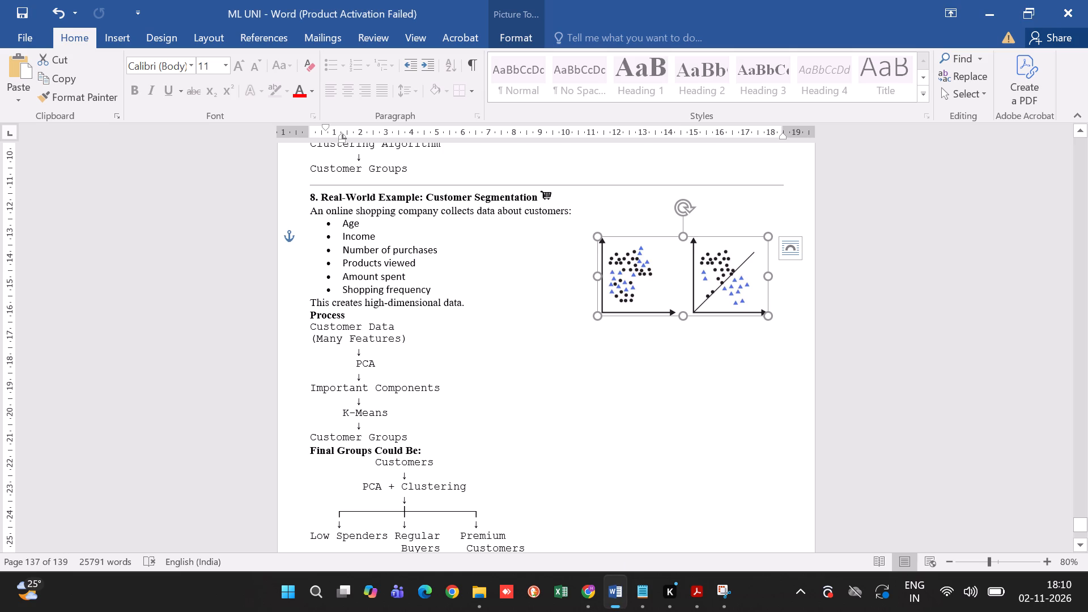
left_click(544, 405)
key("ctrl+v")
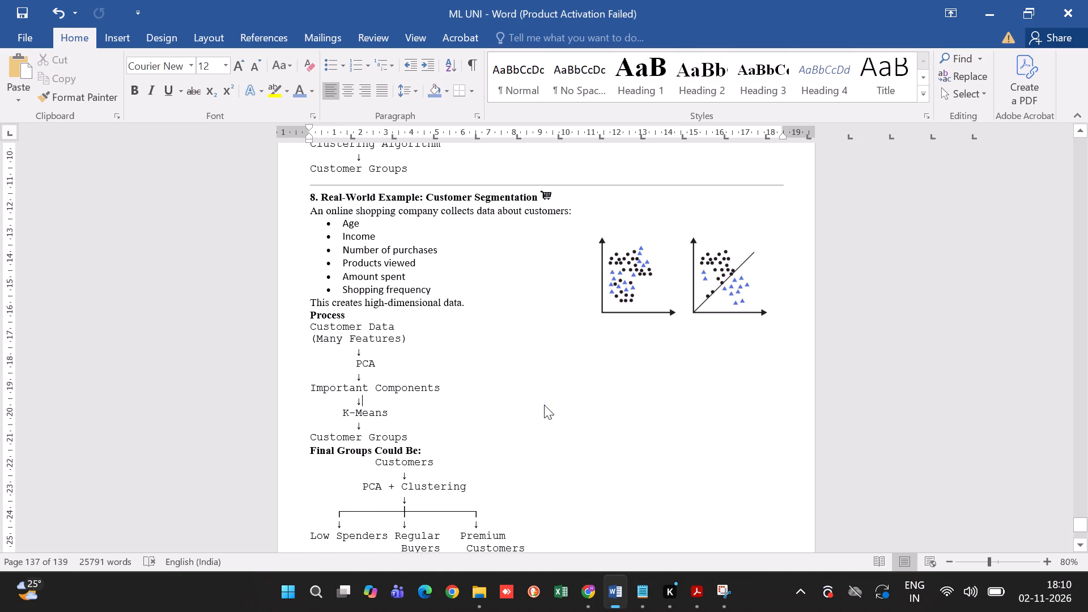
Set Through text wrapping on the pasted PCA and LDA picture and place it beside the section 8 process flow, below the scatter plot.
left_click(513, 495)
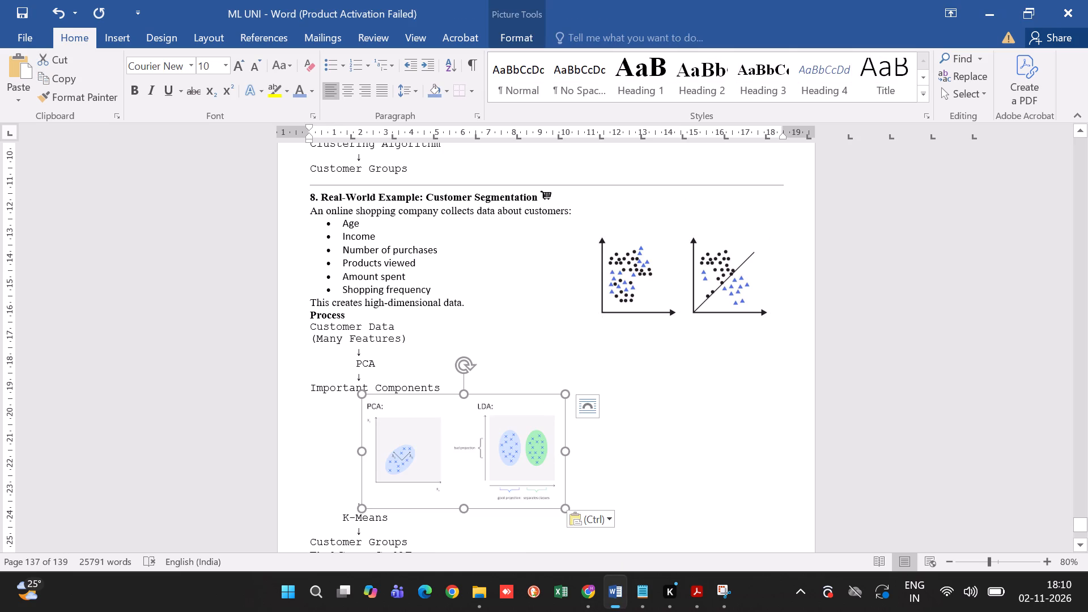
left_click(588, 413)
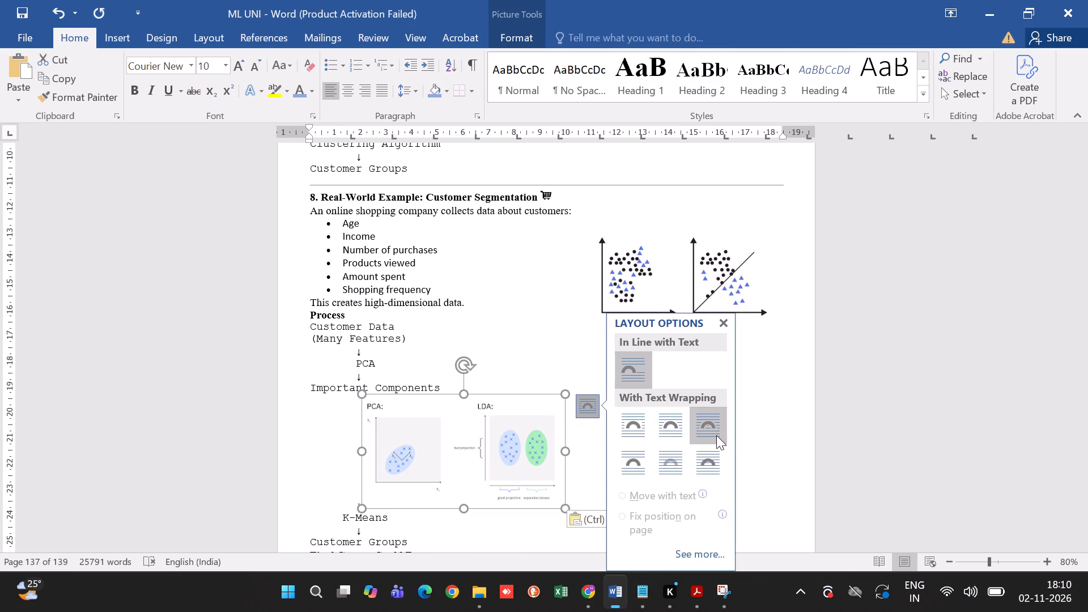
left_click(716, 435)
left_click_drag(537, 428, 634, 409)
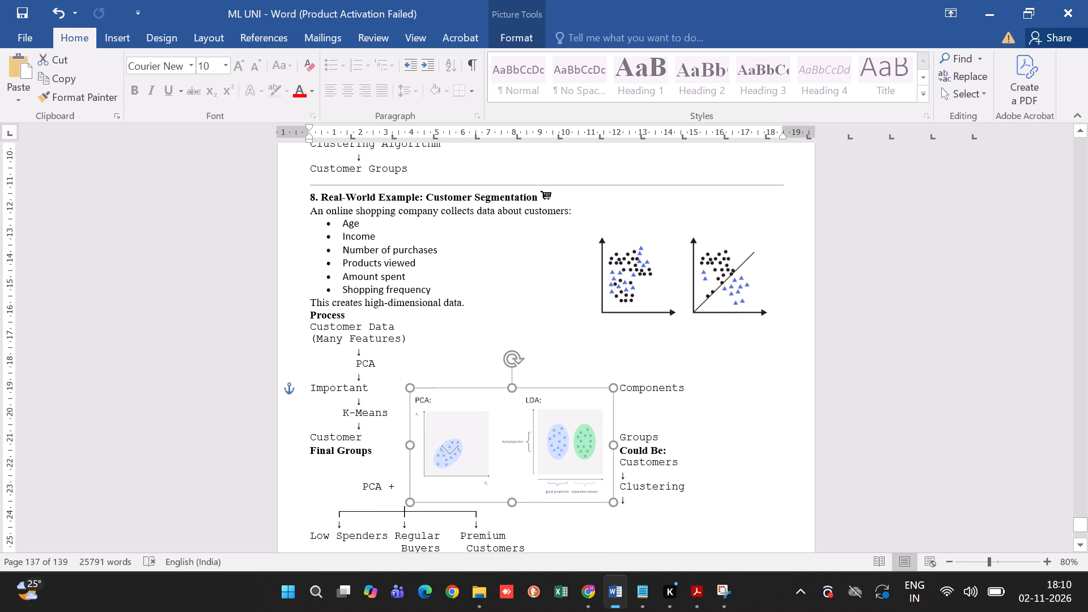
left_click_drag(634, 409, 742, 377)
Add a new line at the end of the Q.29 answer and enter the label "Q.30" for the next question.
scroll(742, 377, "down", 1)
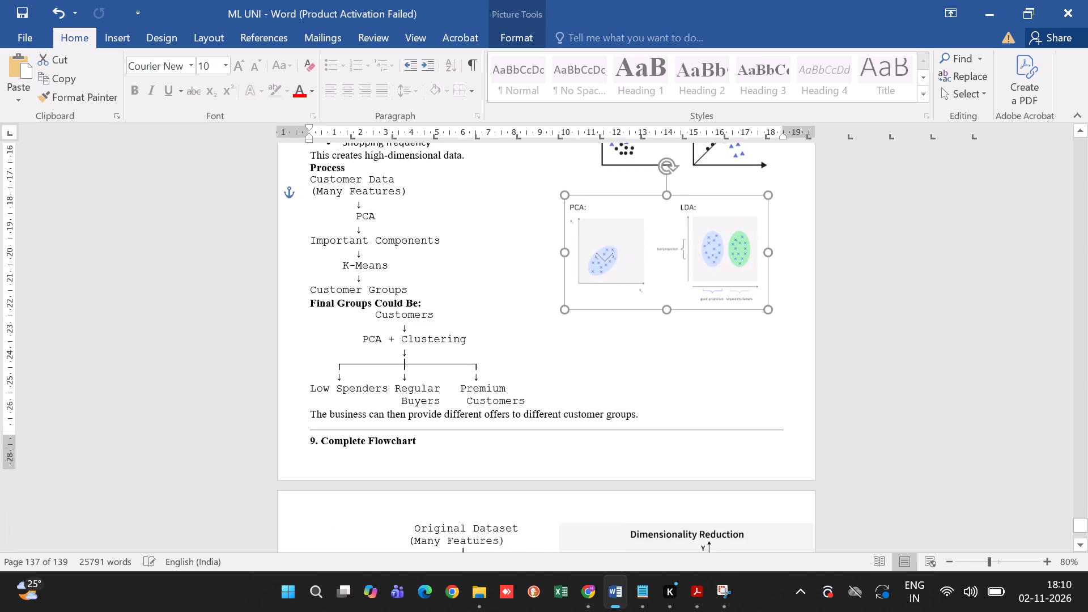
scroll(742, 377, "down", 2)
scroll(742, 377, "right", 1)
scroll(742, 377, "up", 1)
scroll(742, 377, "down", 6)
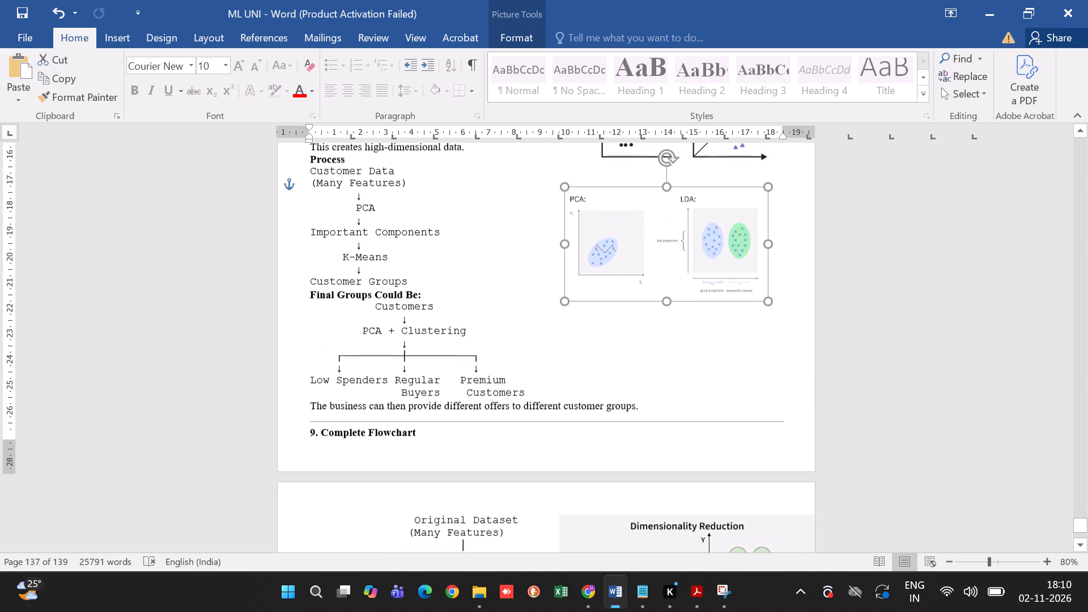
scroll(742, 377, "down", 20)
scroll(742, 377, "down", 7)
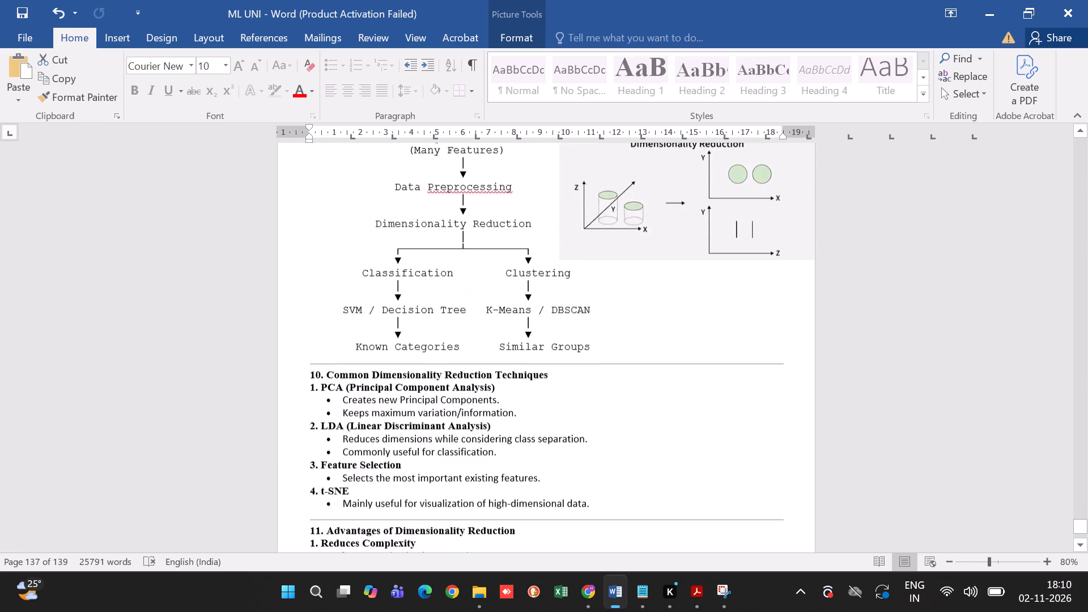
scroll(742, 377, "down", 8)
scroll(742, 377, "up", 1)
left_click(371, 469)
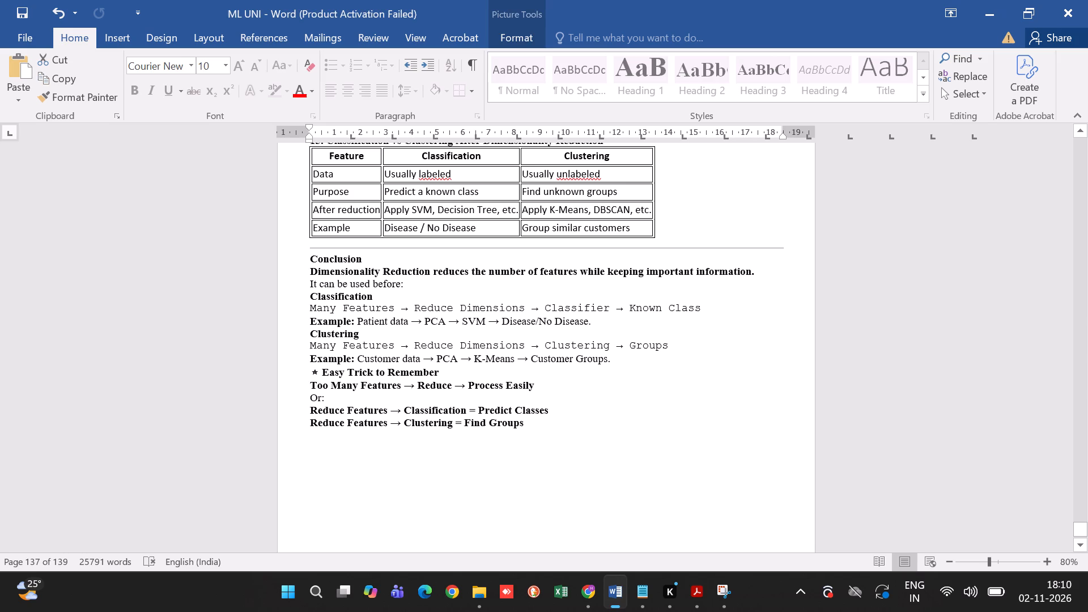
key("Return")
type("Q.3")
key("Right")
type("0")
key("space")
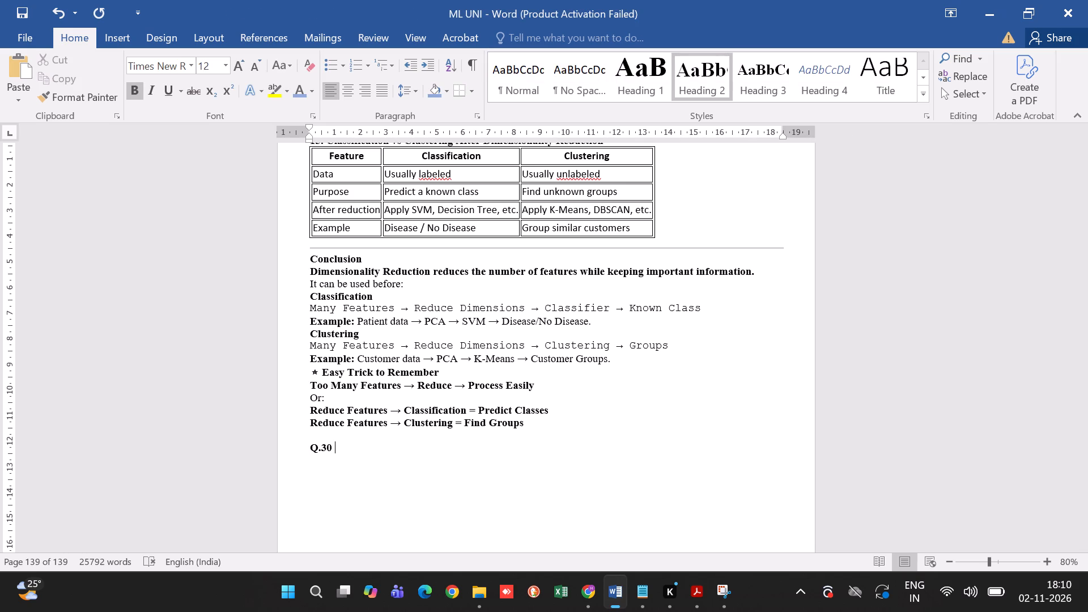
In Notepad, delete questions A and B on business applications and dimensionality reduction from the top of the question list.
left_click(645, 589)
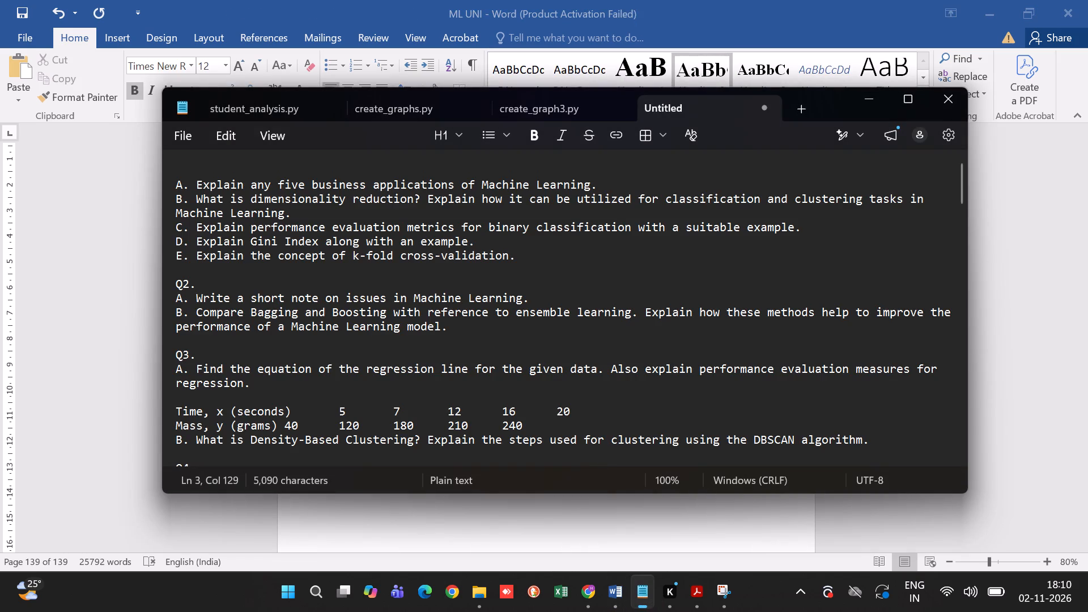
left_click_drag(304, 206, 168, 180)
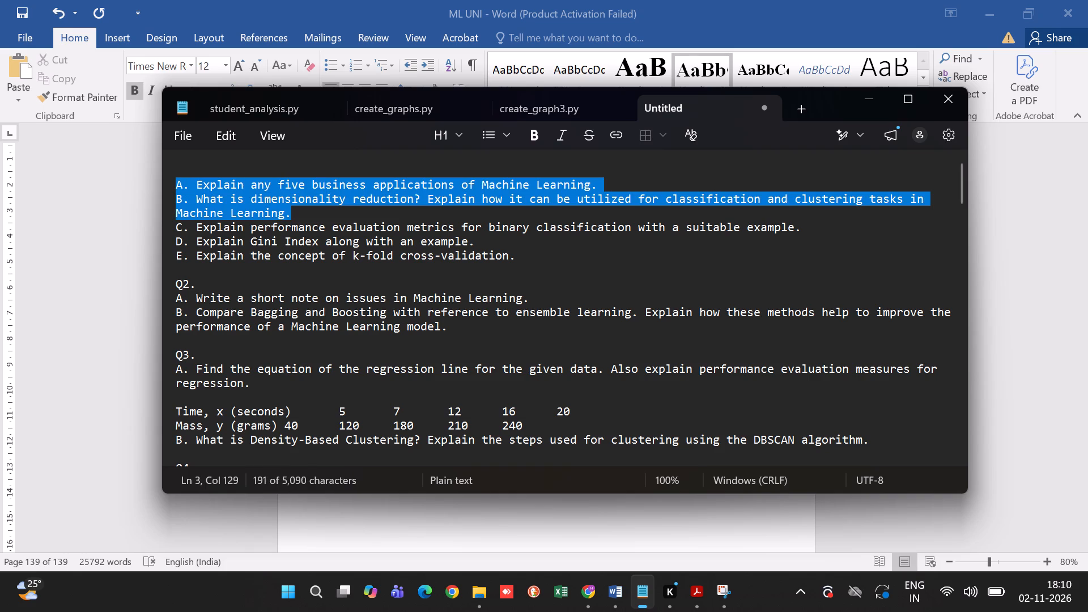
left_click_drag(168, 180, 169, 180)
key("BackSpace")
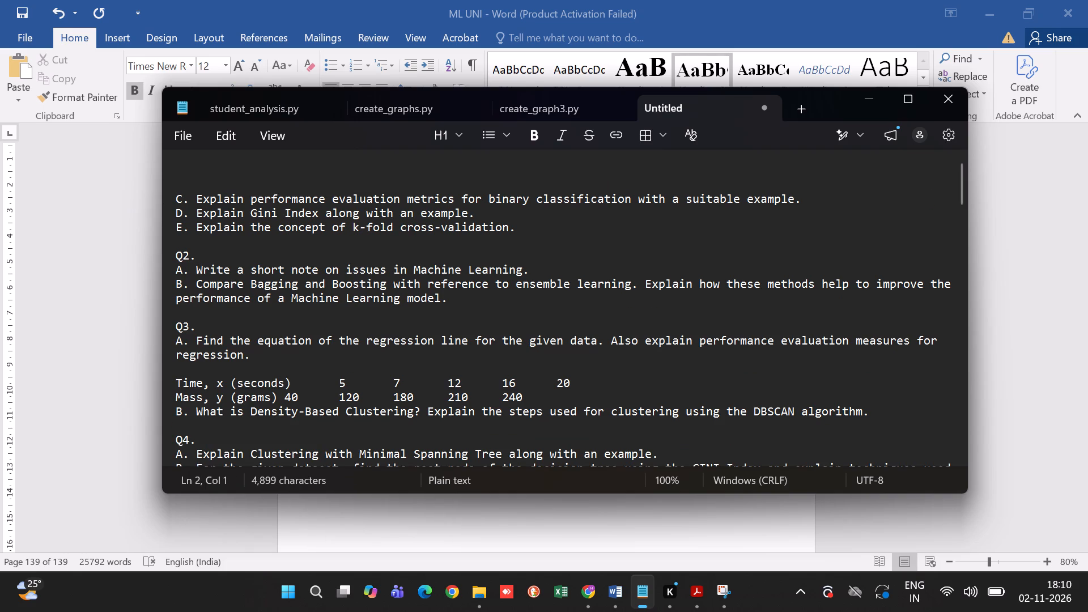
Copy the text of question C, "Explain performance evaluation metrics for binary classification with a suitable example.", without its letter.
left_click_drag(194, 192, 823, 198)
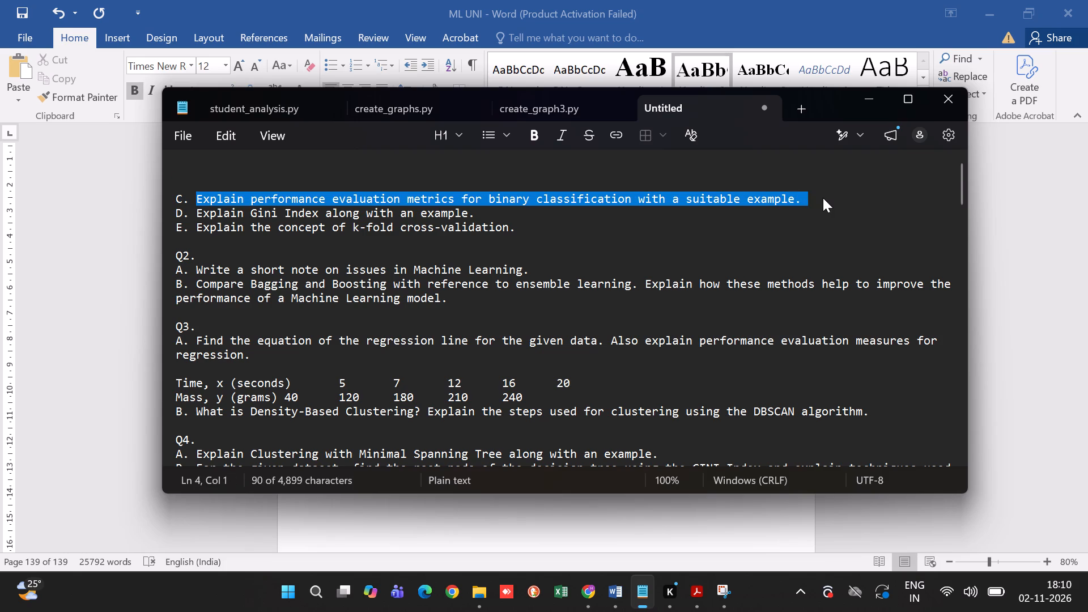
key("ctrl+c")
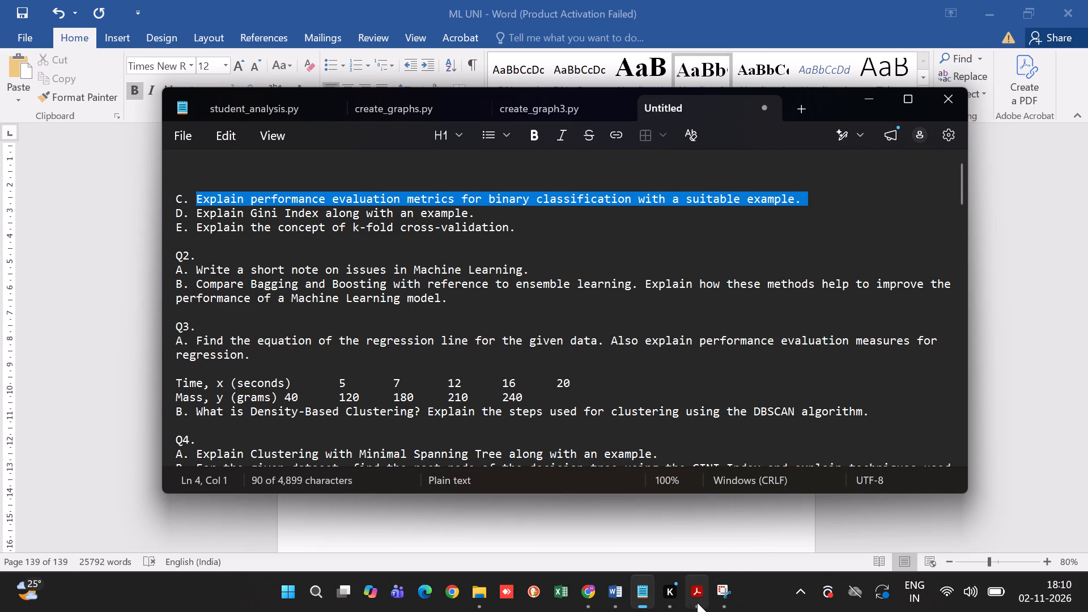
In Acrobat, examine the questions in the last and first open Machine Learning question papers.
left_click(697, 603)
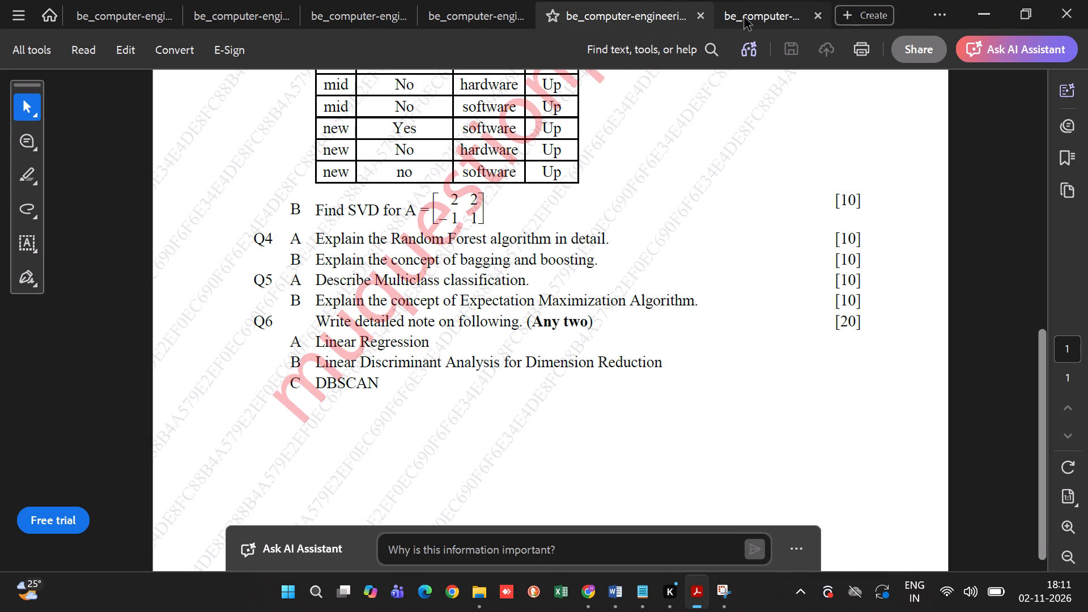
left_click(745, 18)
scroll(474, 250, "down", 1)
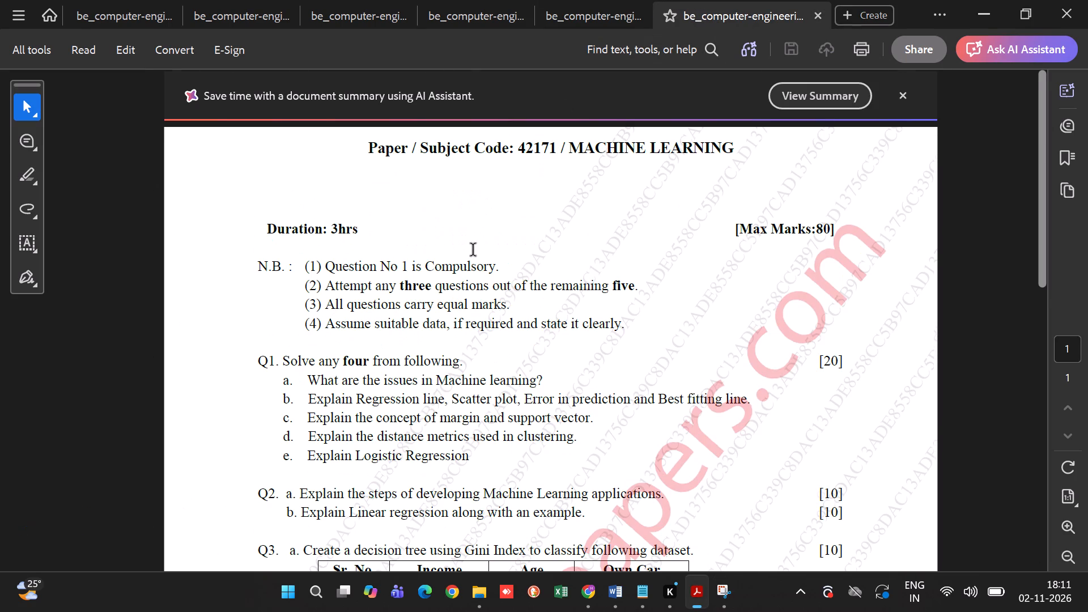
scroll(474, 250, "down", 2)
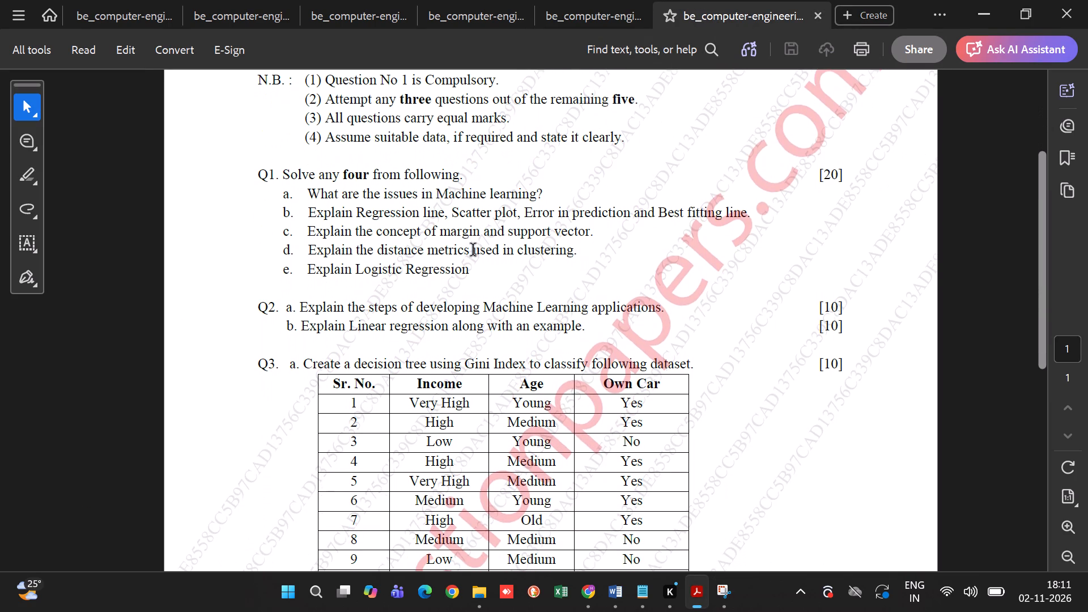
left_click(155, 22)
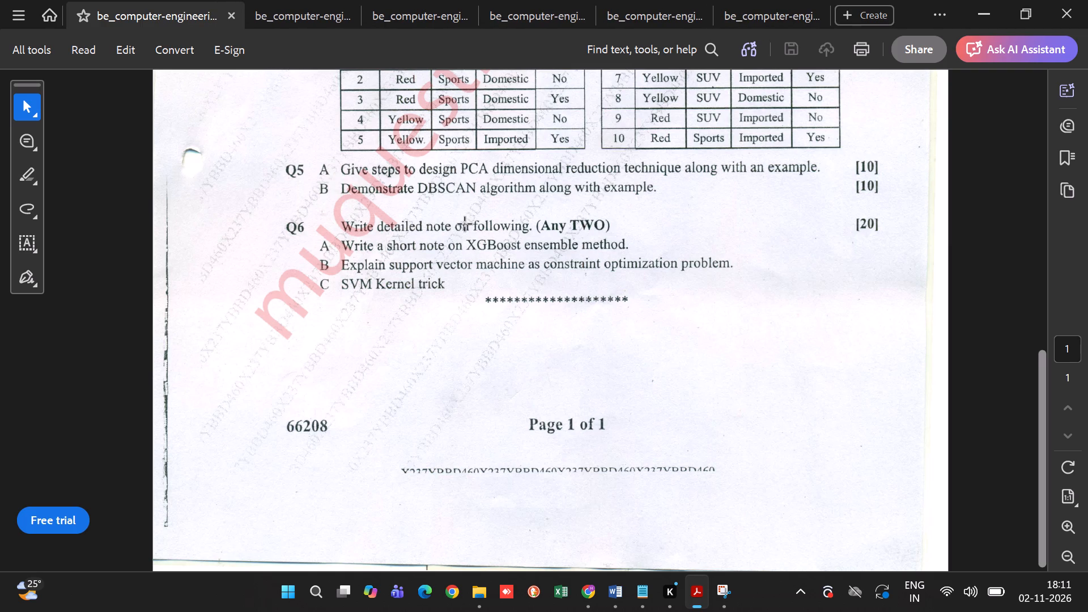
scroll(465, 224, "up", 2)
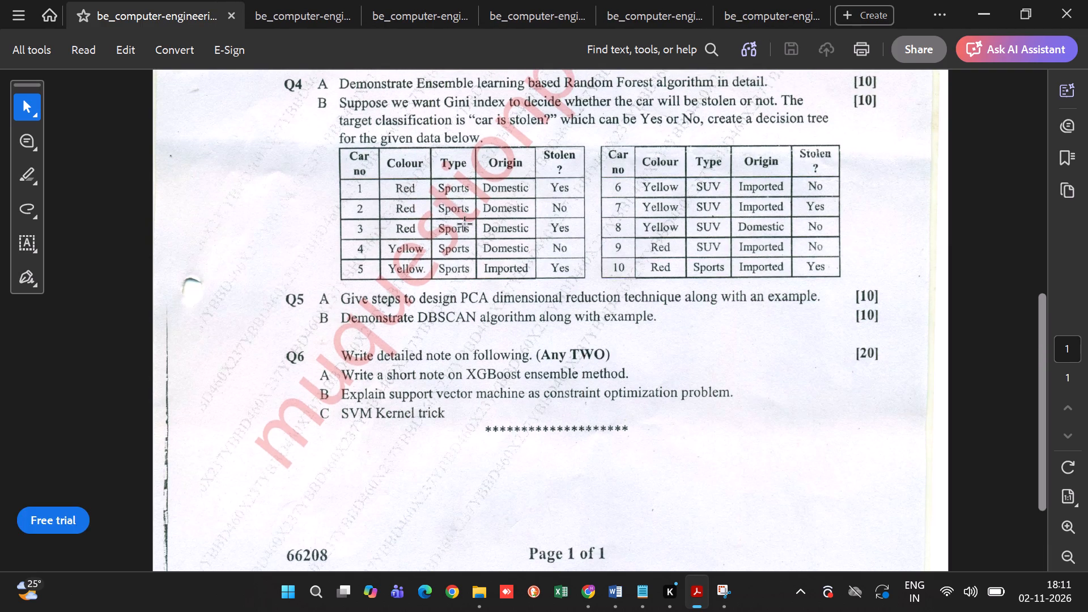
scroll(465, 224, "up", 4)
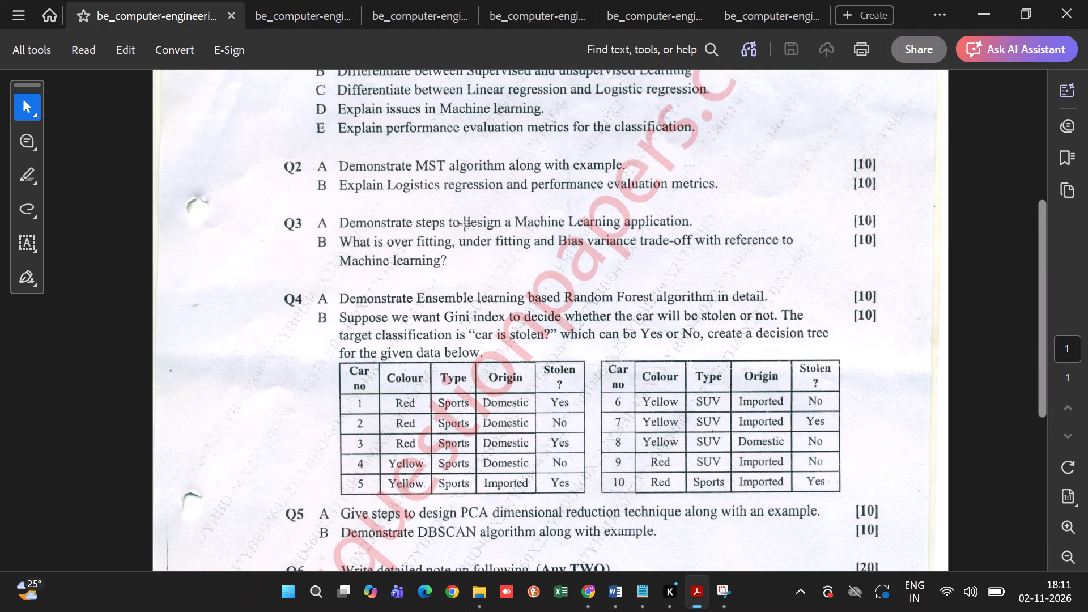
scroll(465, 224, "up", 2)
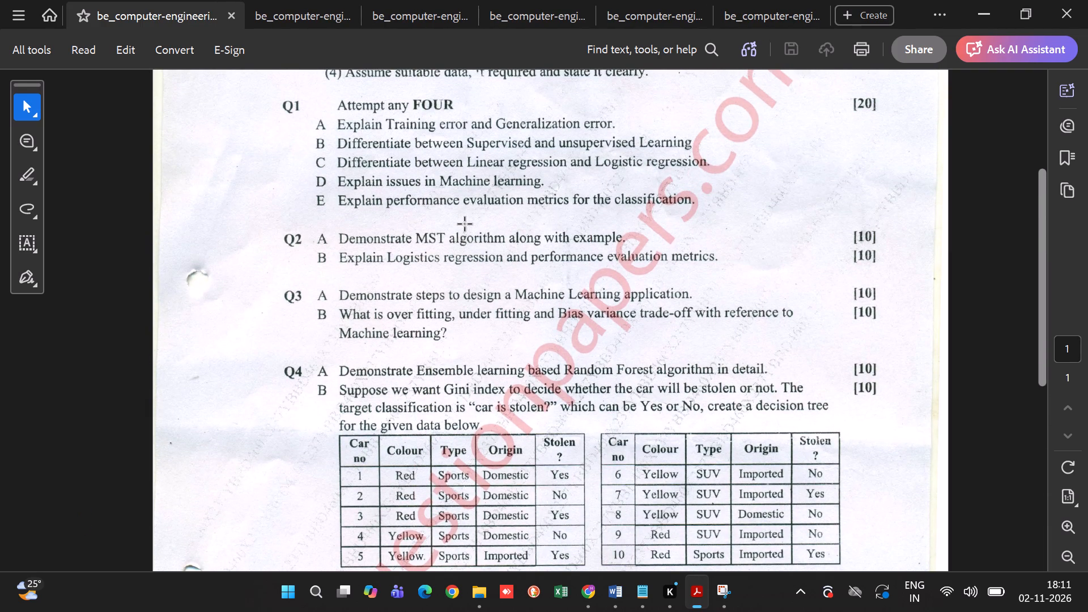
scroll(465, 224, "up", 1)
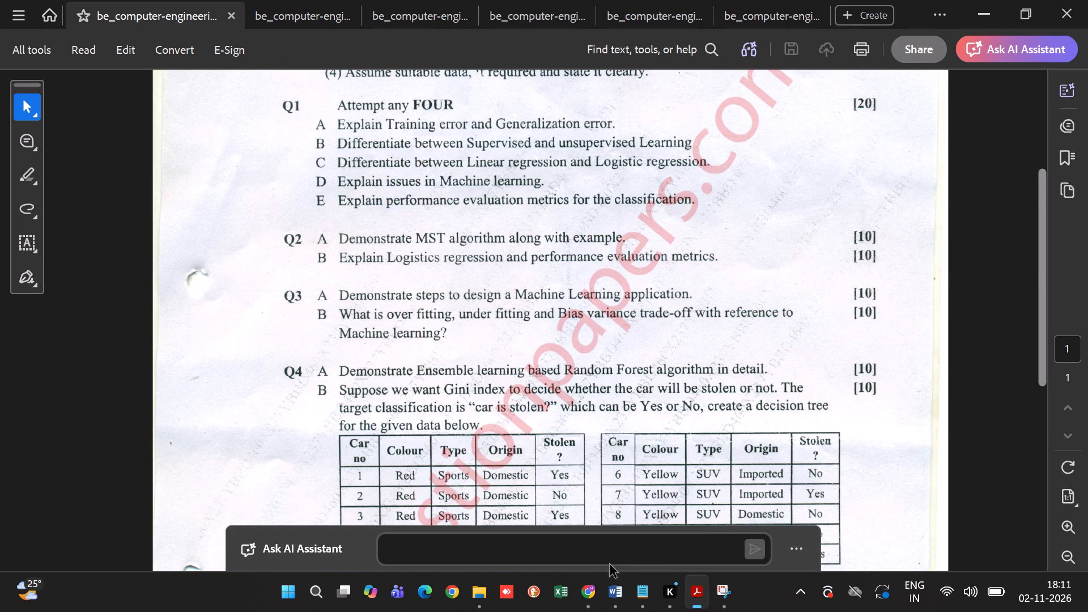
left_click(592, 593)
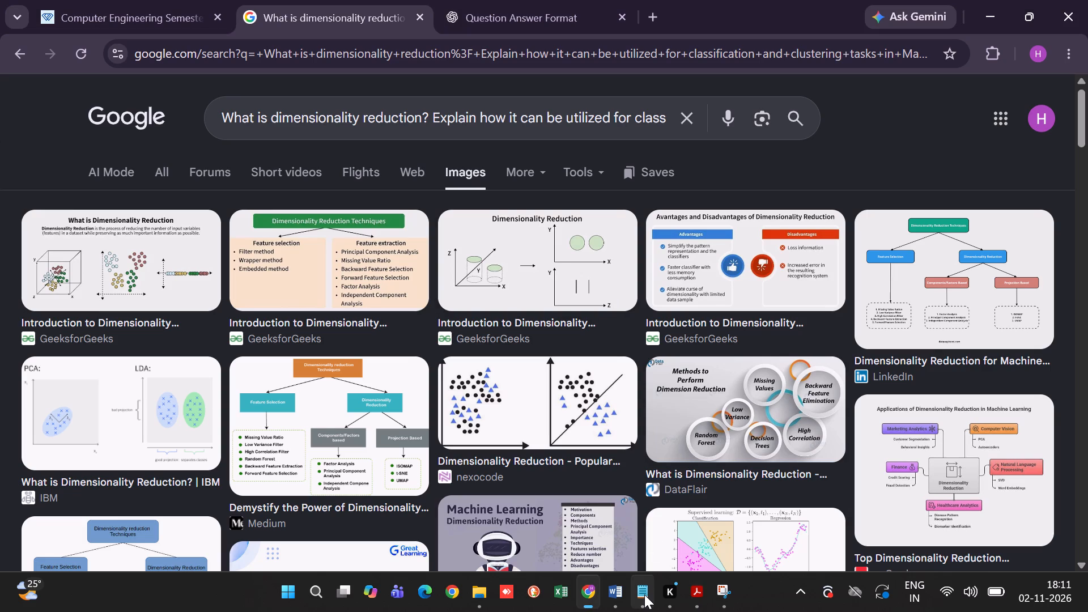
left_click(644, 597)
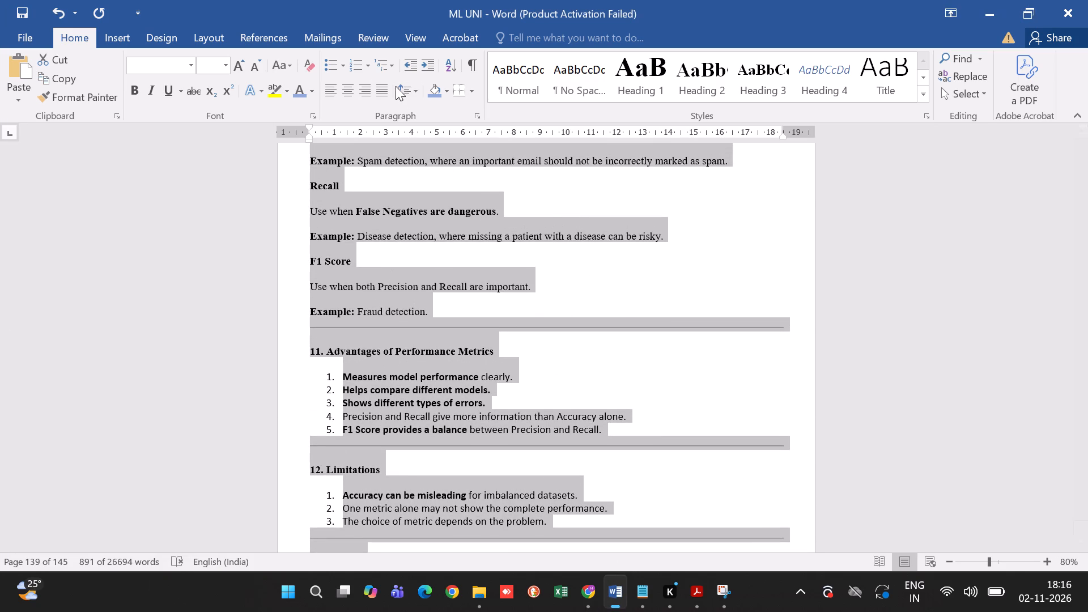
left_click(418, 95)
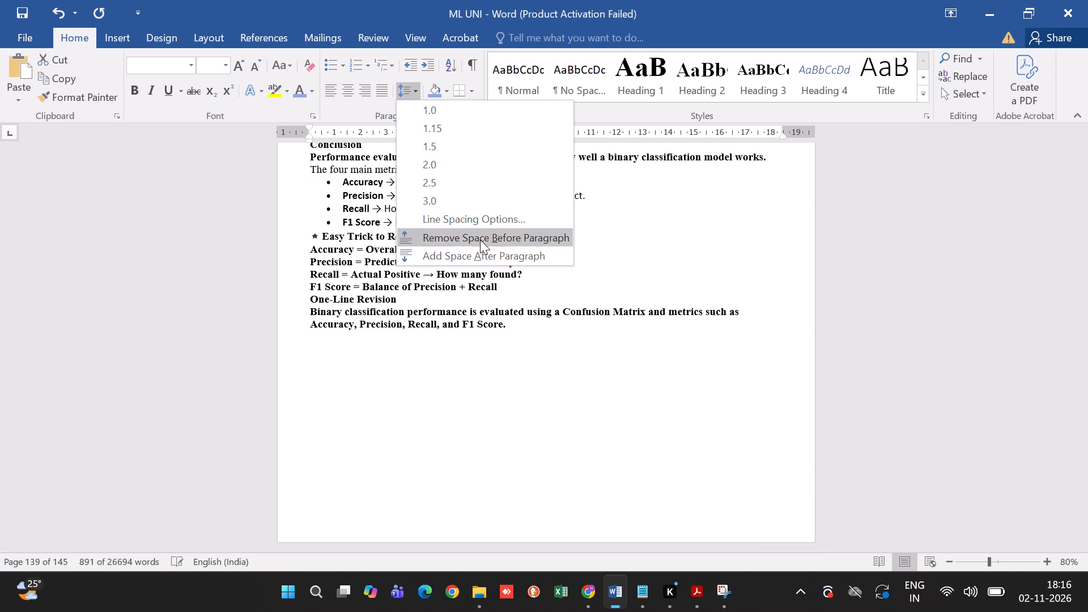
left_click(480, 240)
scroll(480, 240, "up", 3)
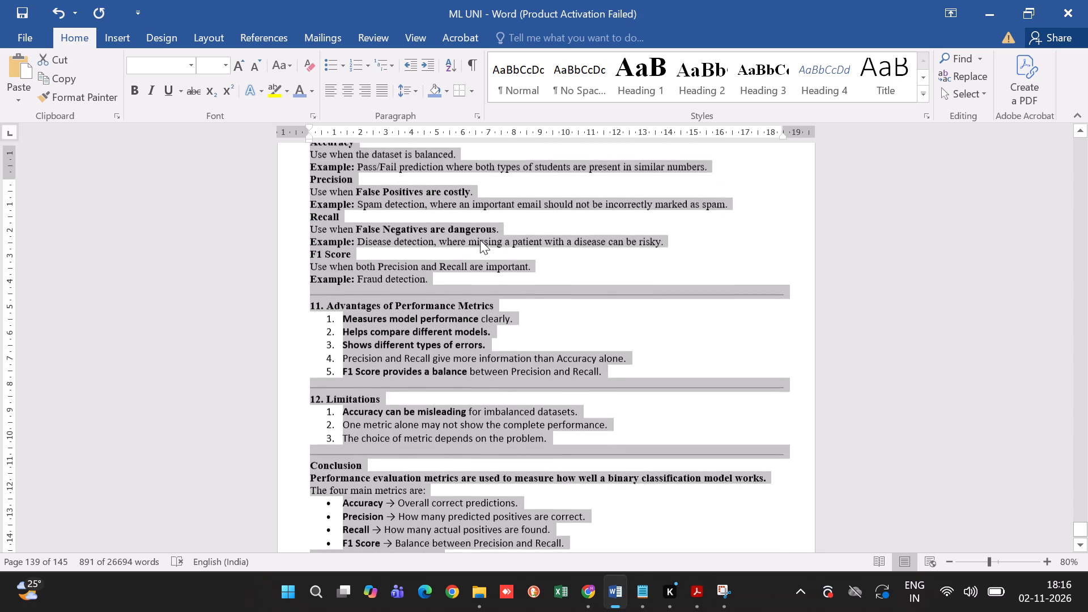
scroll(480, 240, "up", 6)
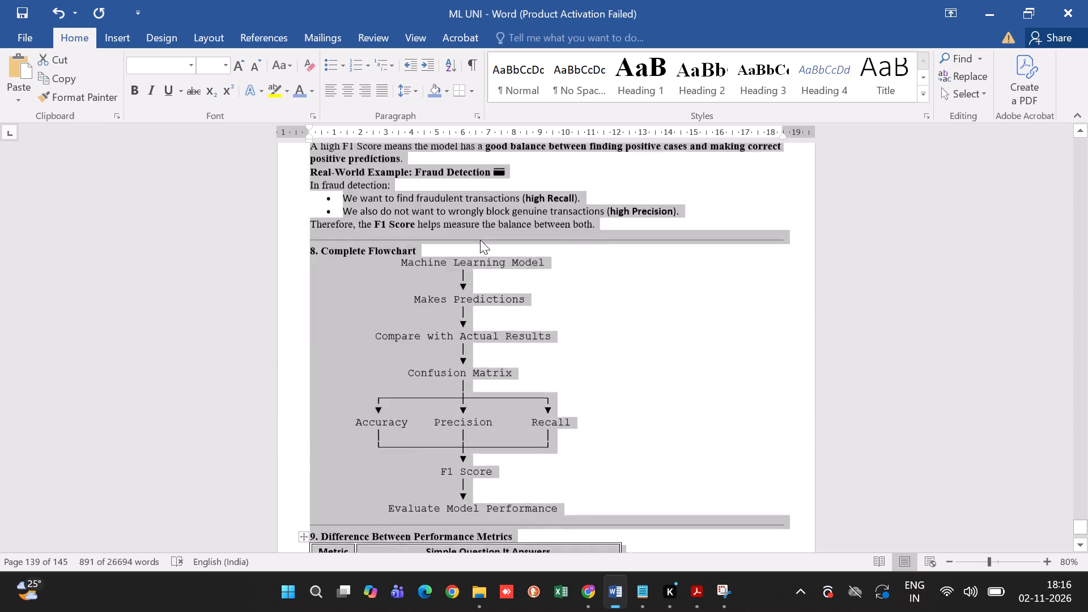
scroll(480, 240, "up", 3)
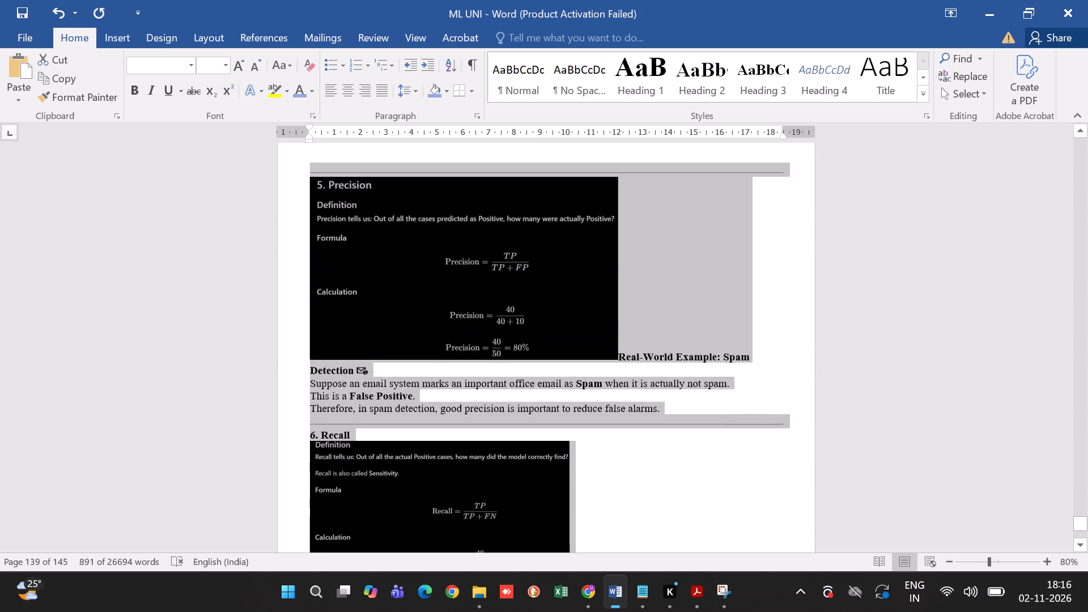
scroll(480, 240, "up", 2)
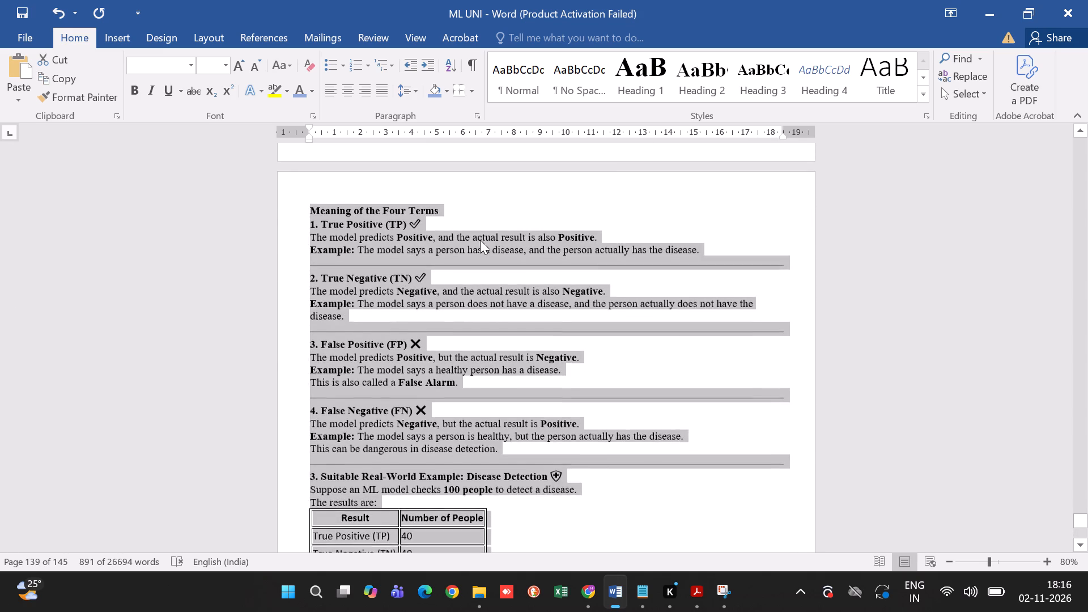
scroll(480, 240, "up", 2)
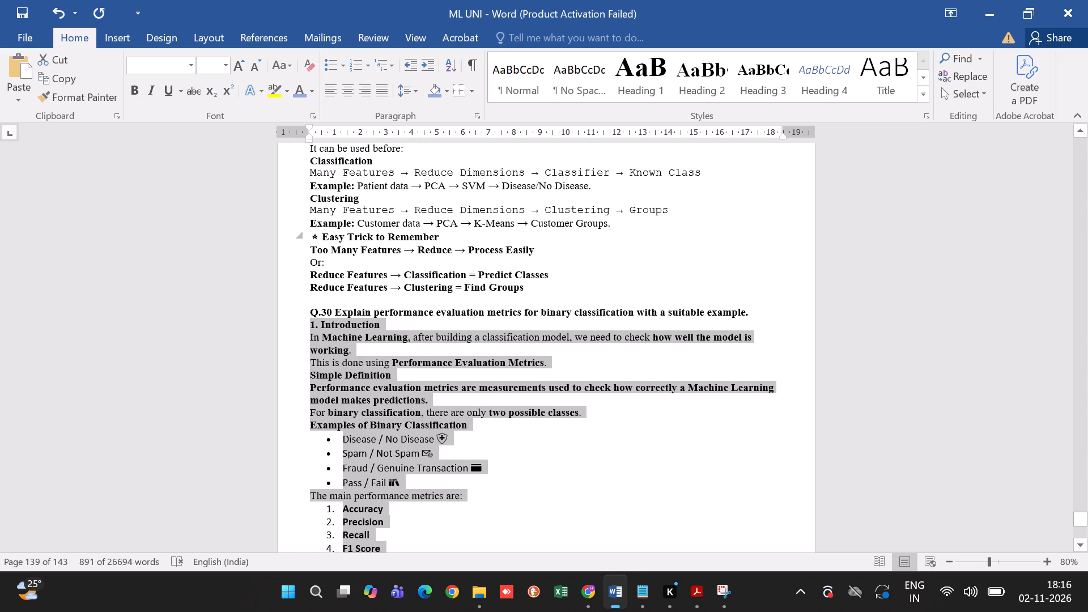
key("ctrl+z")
Paste the ROC curve image at the "Spam / Not Spam" bullet and shrink it to about 7.5 cm wide.
scroll(636, 371, "down", 1)
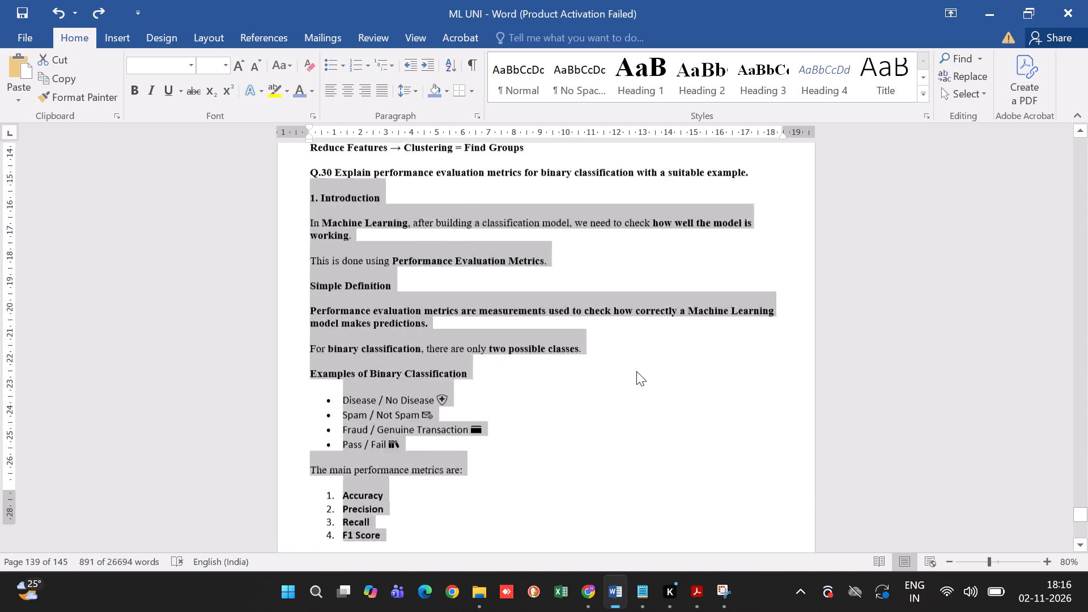
scroll(636, 371, "down", 1)
left_click(635, 240)
scroll(635, 240, "up", 1)
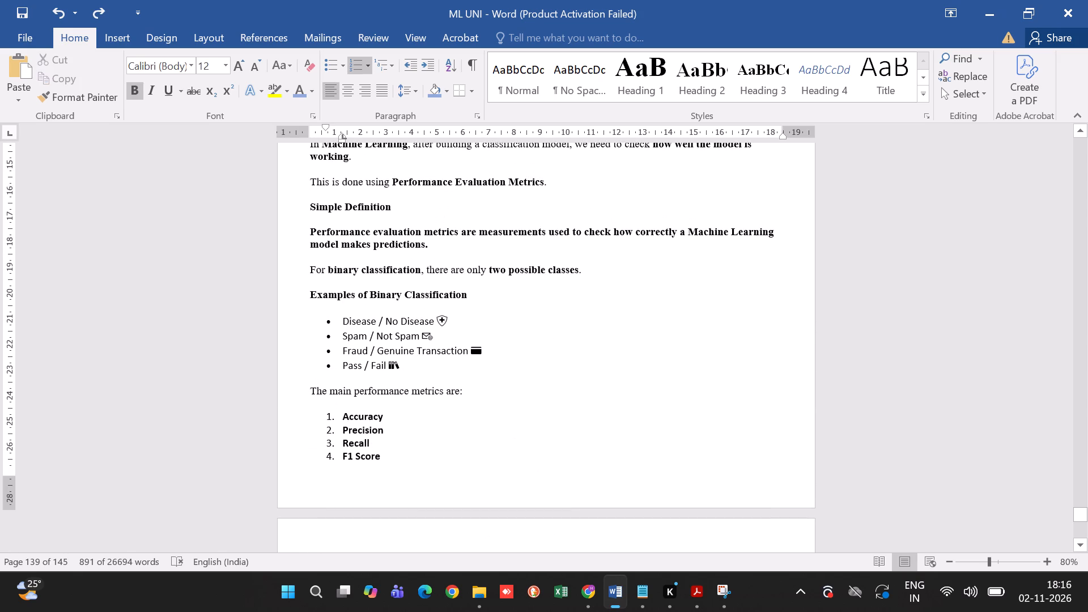
left_click(511, 341)
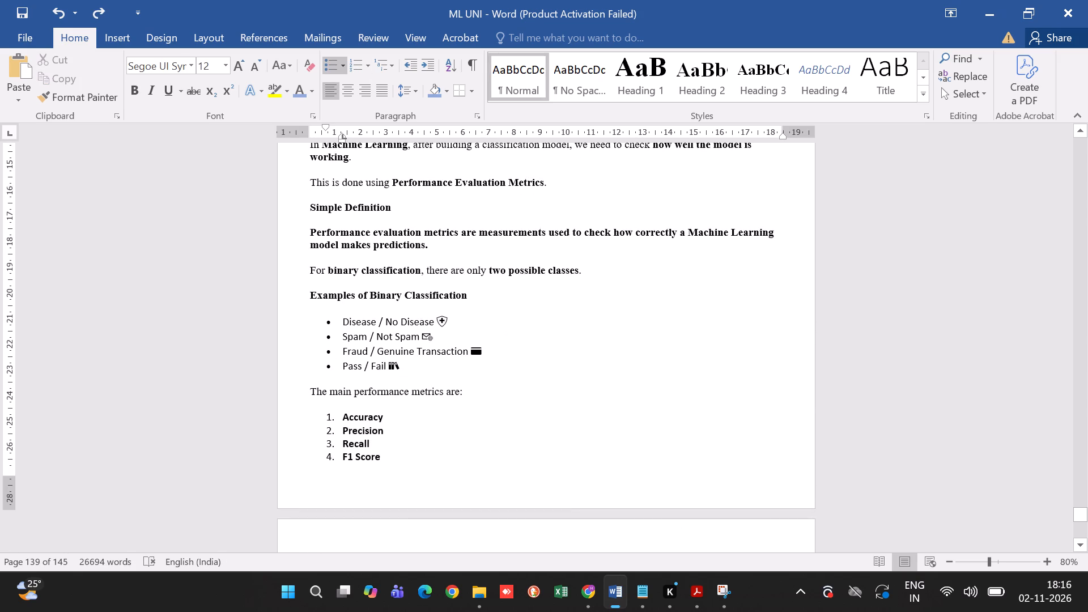
key("ctrl+v")
left_click(514, 361)
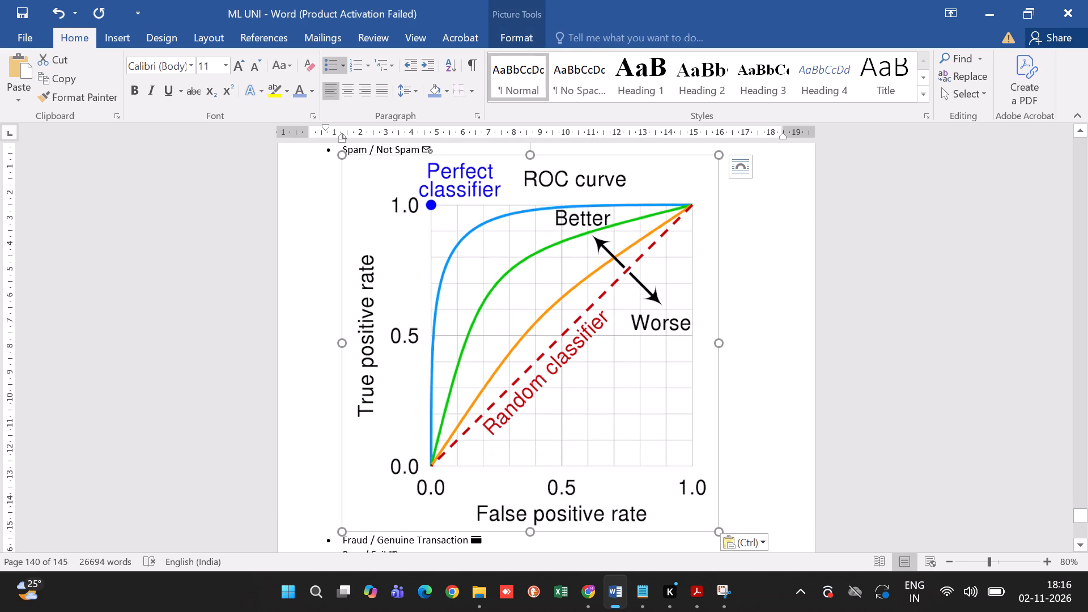
left_click_drag(717, 530, 536, 333)
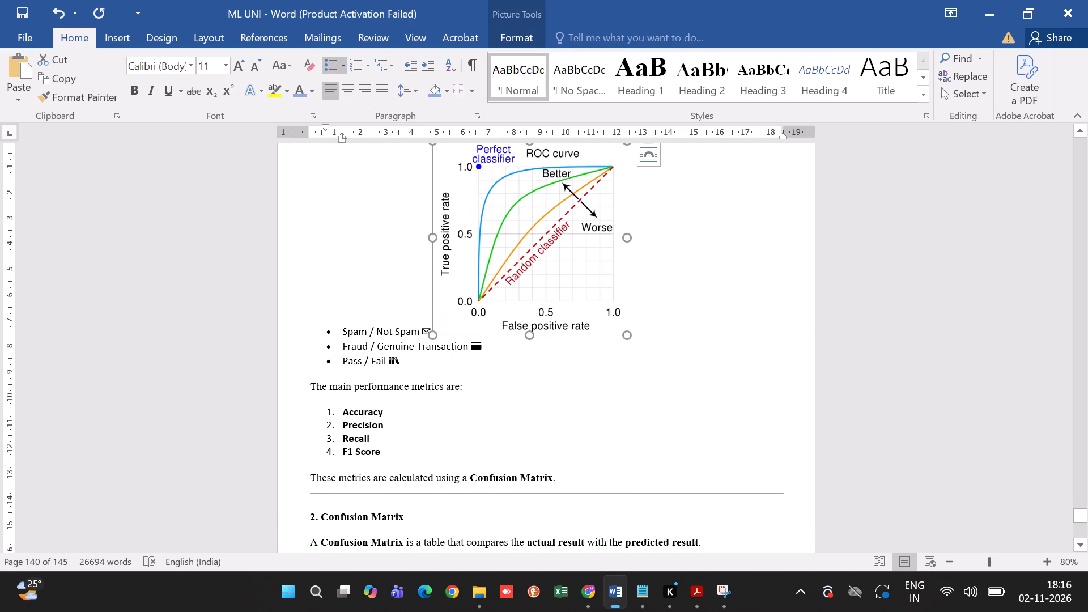
Give the ROC curve image Through text wrapping and place it to the right of the "Examples of Binary Classification" and metrics lists.
left_click(649, 155)
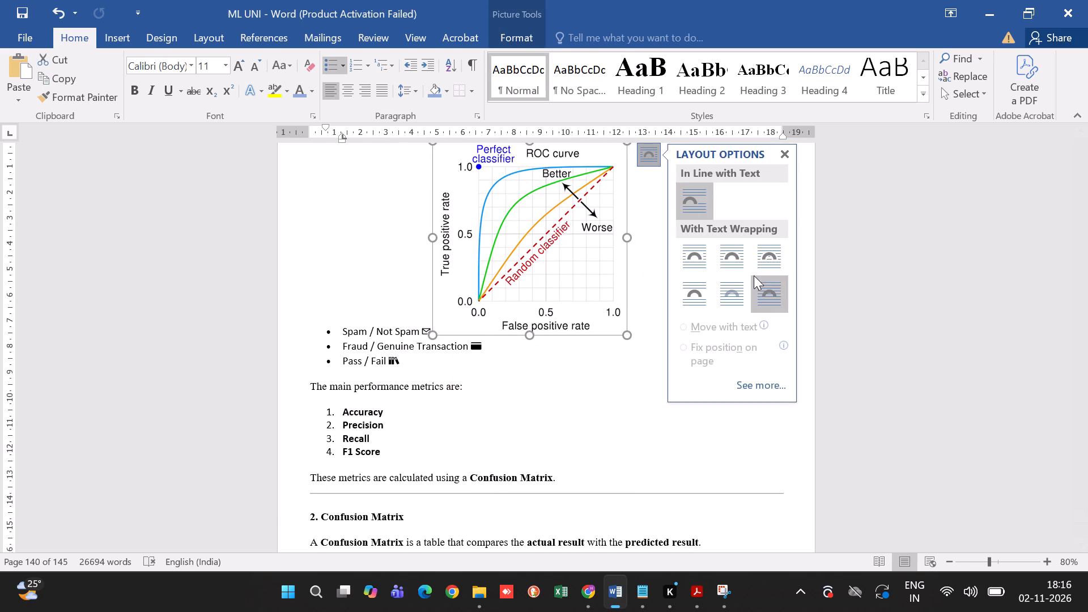
left_click(759, 262)
scroll(520, 265, "up", 2)
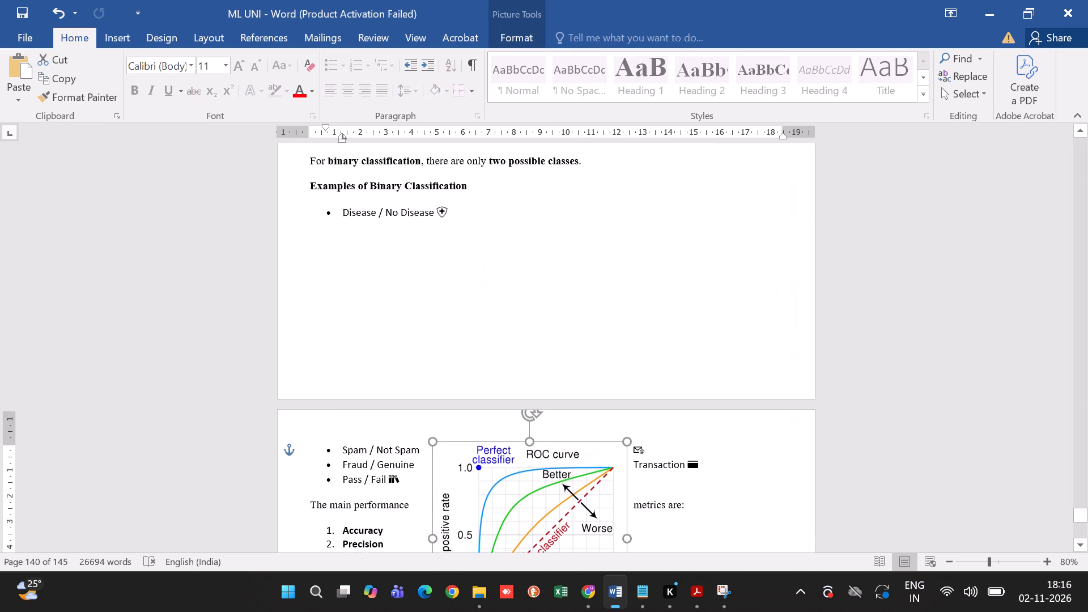
left_click_drag(566, 488, 732, 233)
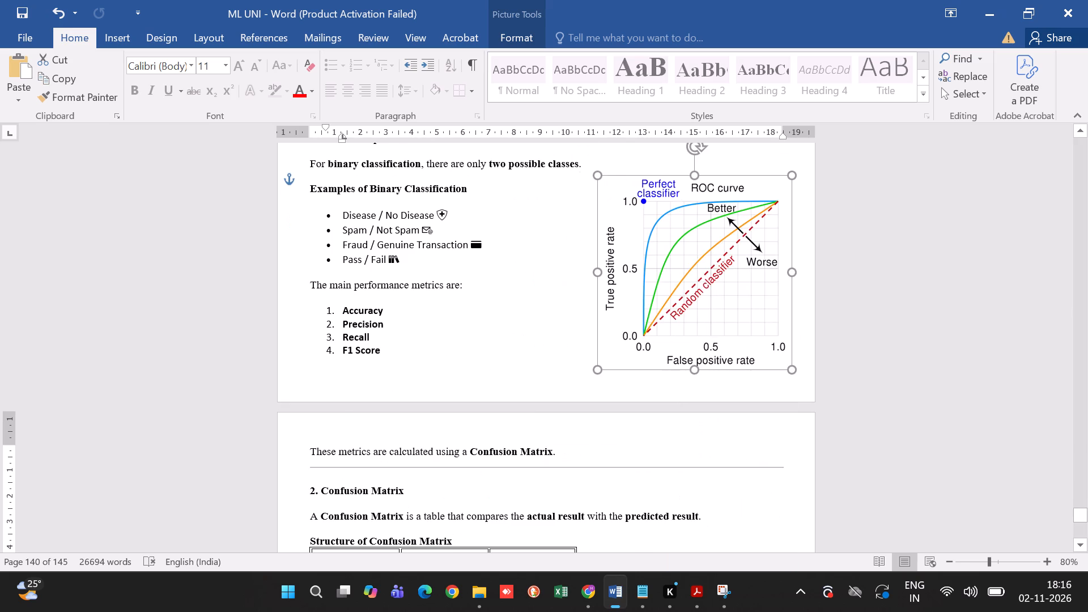
left_click_drag(732, 233, 731, 235)
scroll(731, 235, "up", 1)
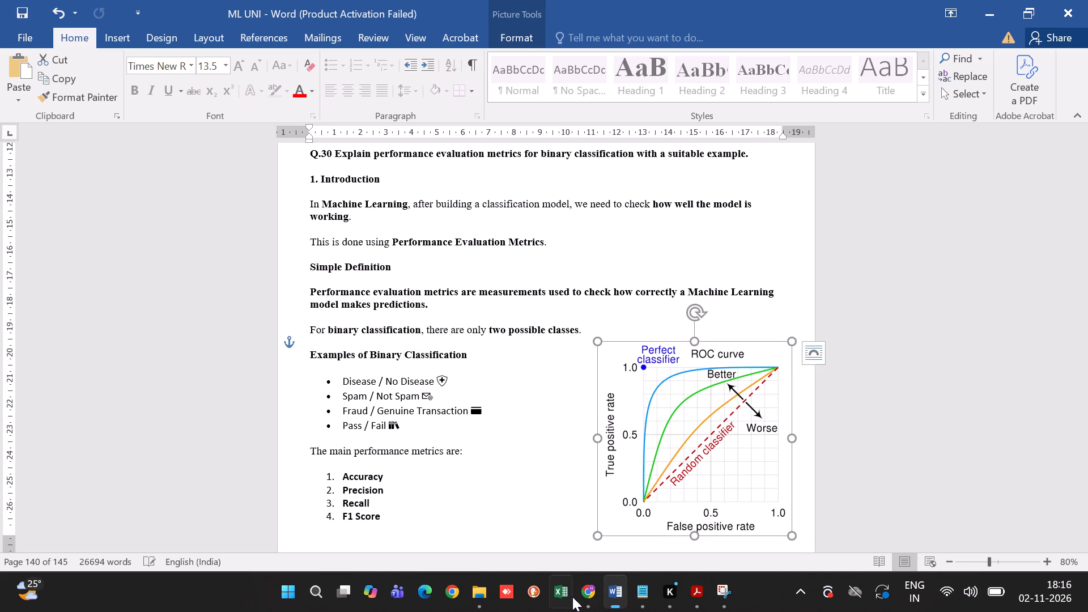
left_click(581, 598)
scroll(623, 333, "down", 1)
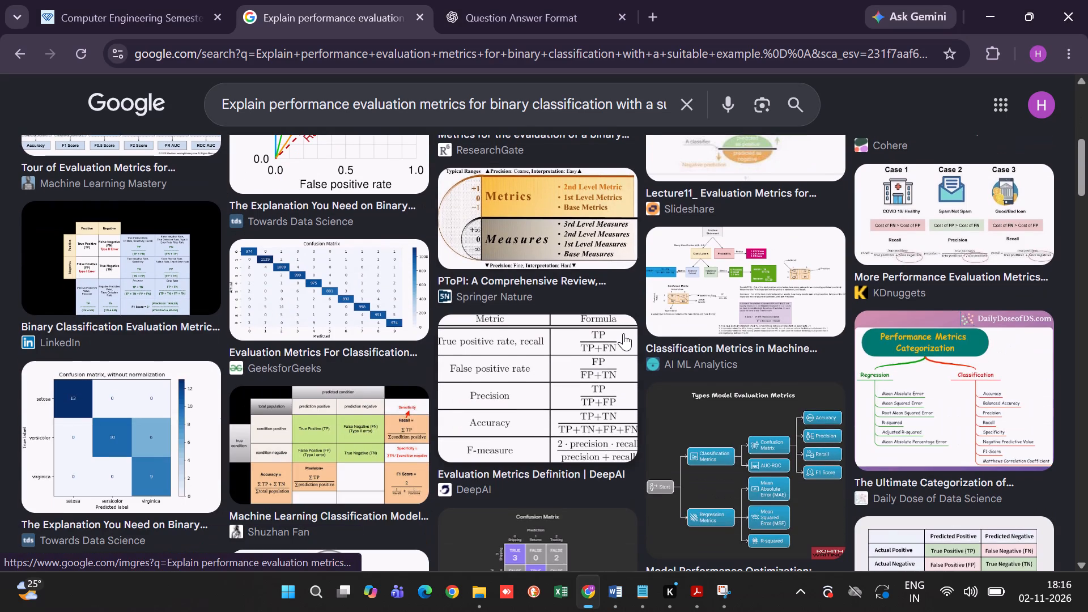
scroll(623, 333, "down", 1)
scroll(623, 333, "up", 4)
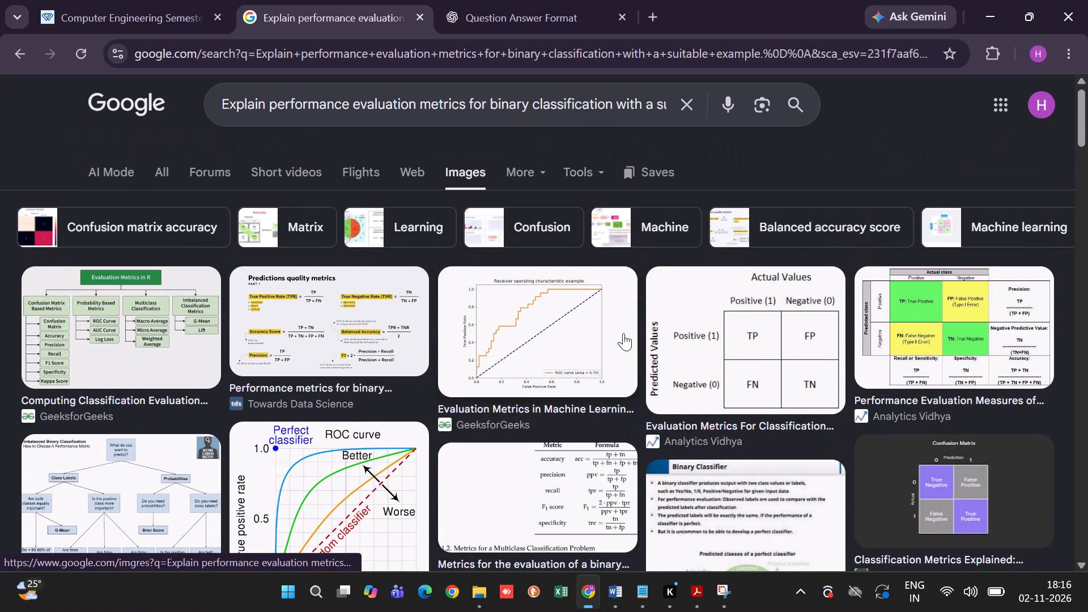
In Notepad, delete the text of the finished question after "C." in the question list.
left_click(646, 589)
key("BackSpace")
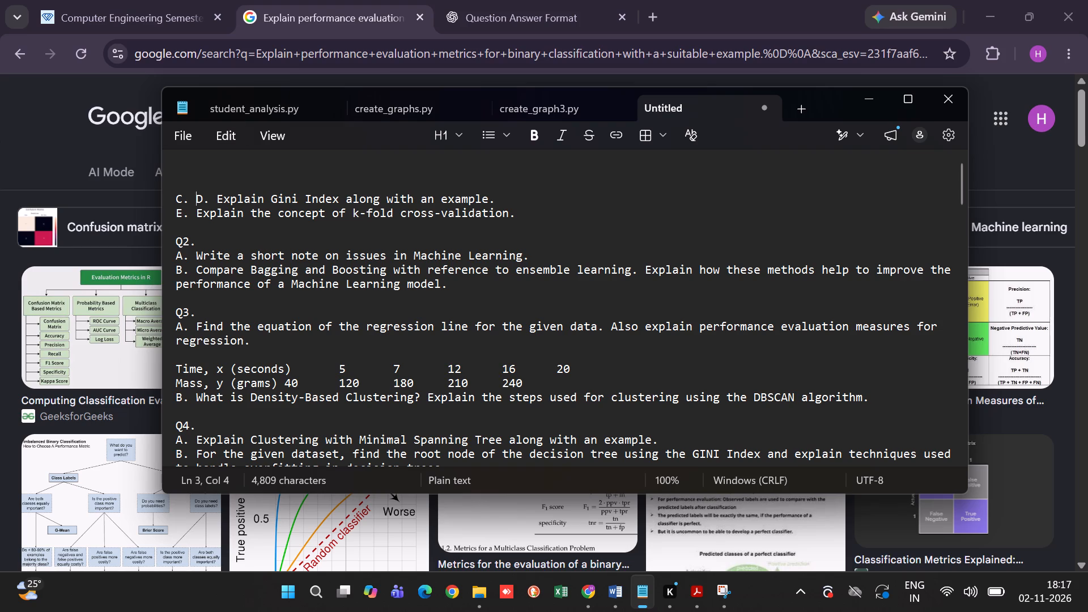
Copy "Explain Gini Index along with an example." from the Notepad question list and submit it to ChatGPT in Chrome.
left_click_drag(214, 198, 499, 207)
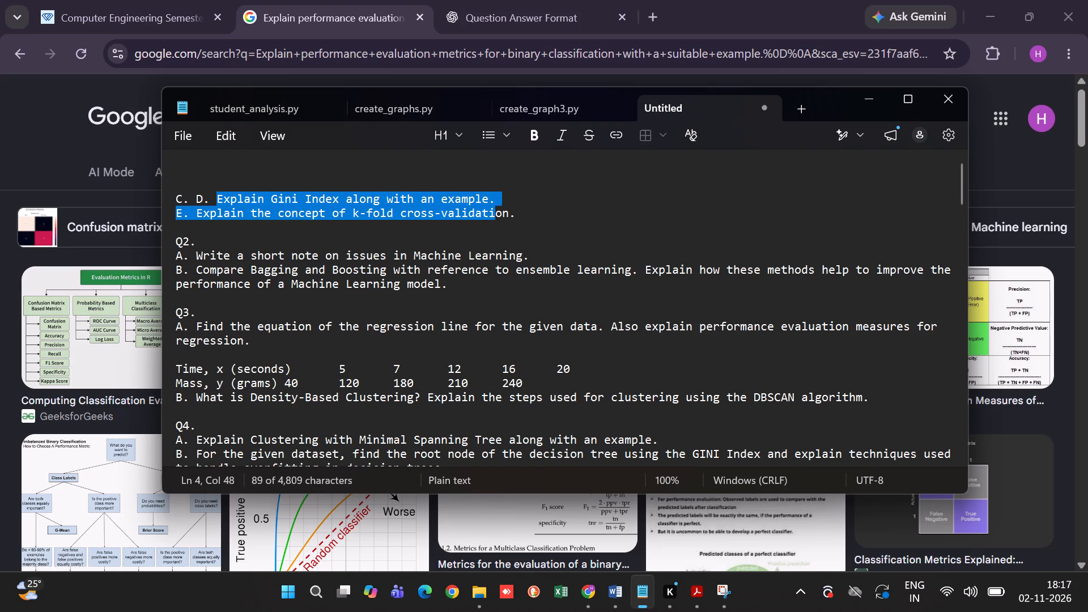
left_click_drag(499, 207, 498, 207)
left_click(530, 202)
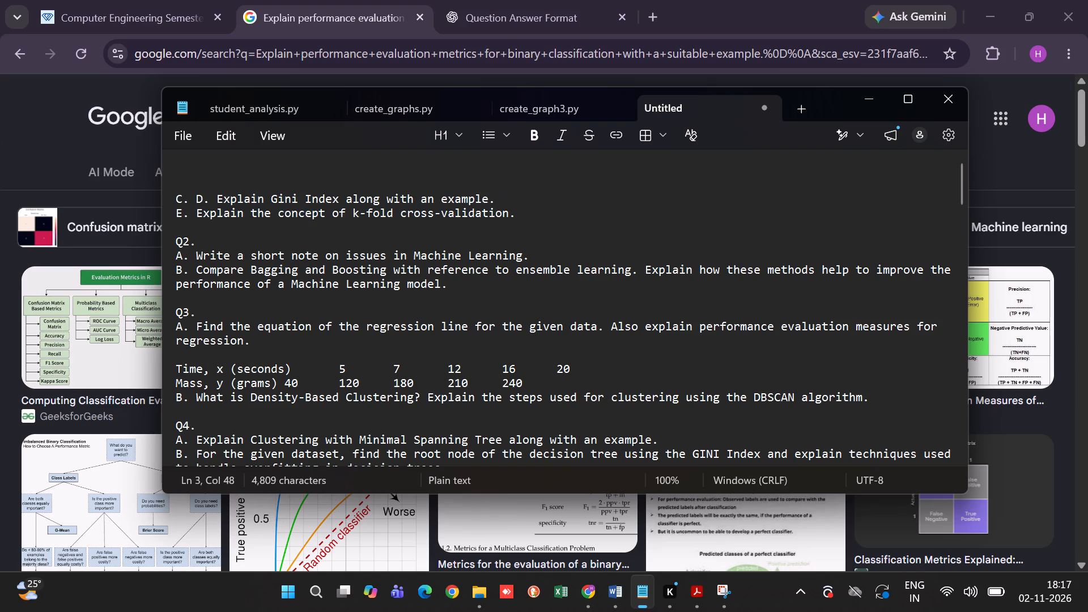
left_click_drag(498, 202, 214, 206)
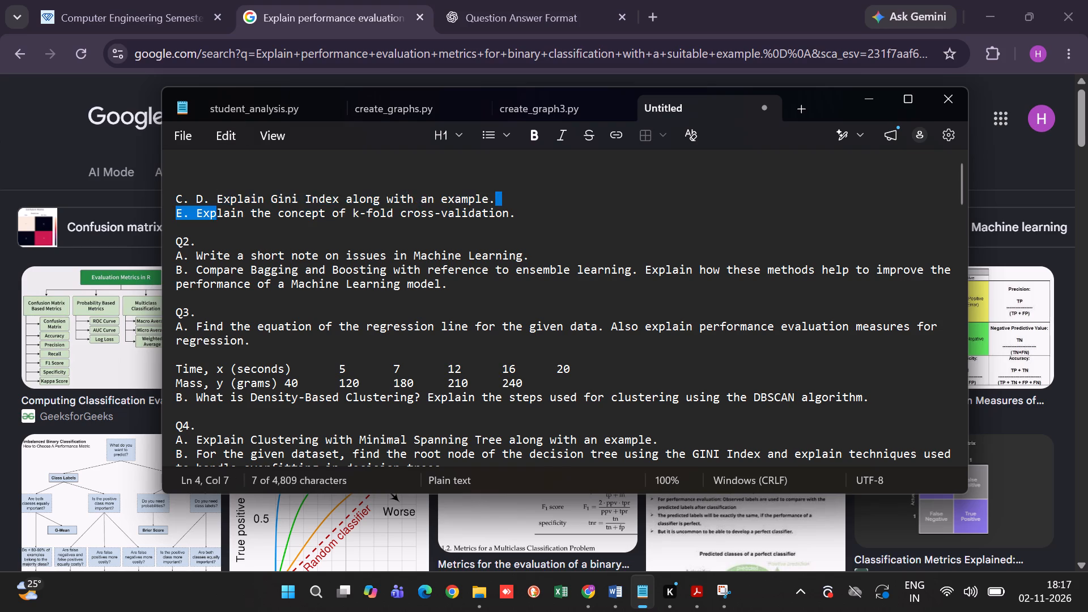
left_click_drag(214, 206, 215, 197)
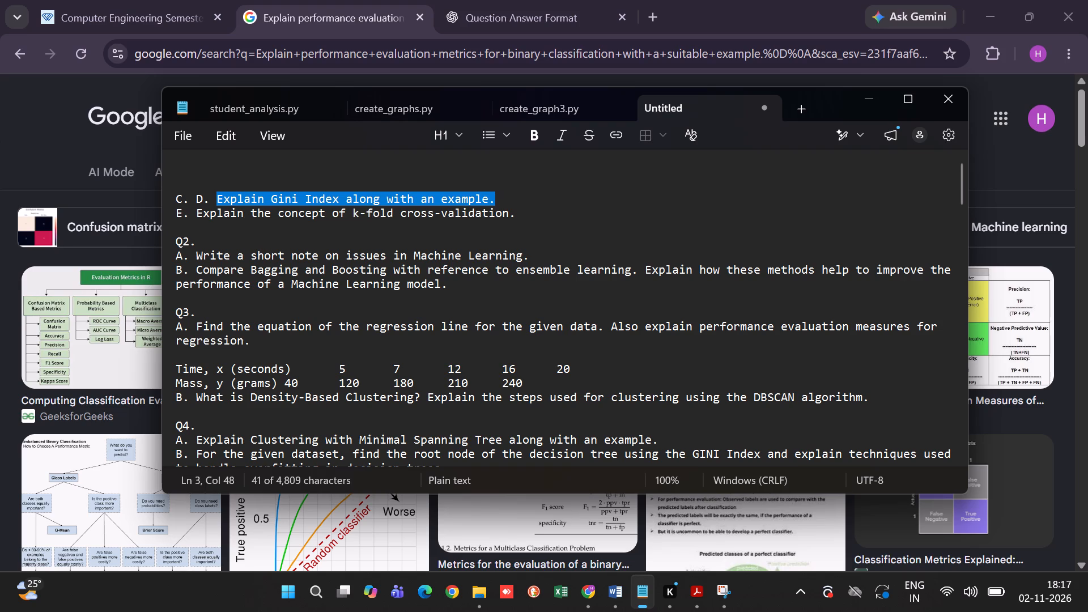
key("ctrl+c")
left_click(589, 600)
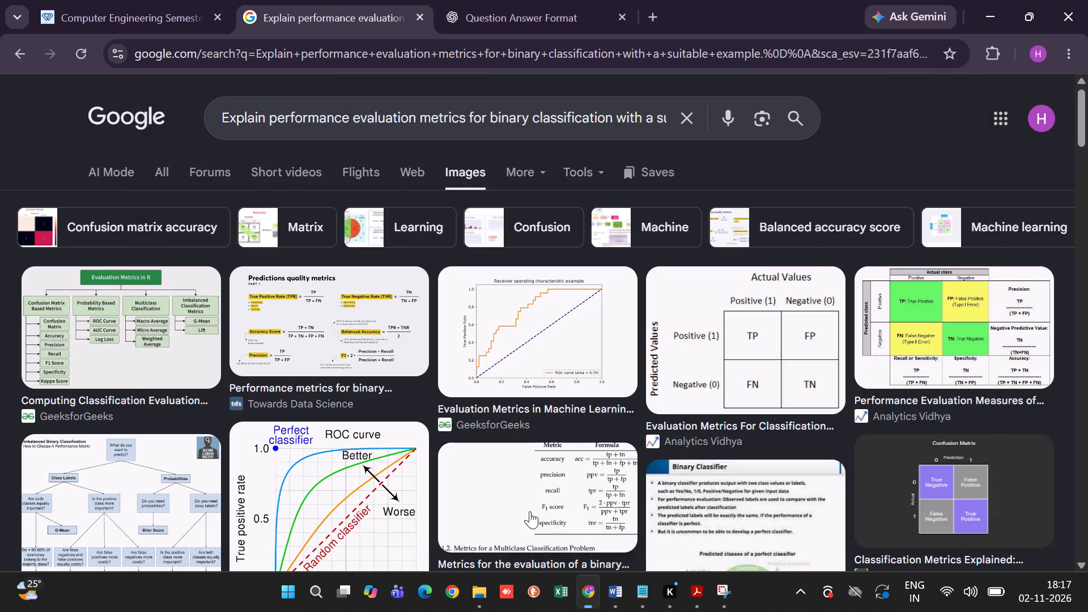
left_click(524, 2)
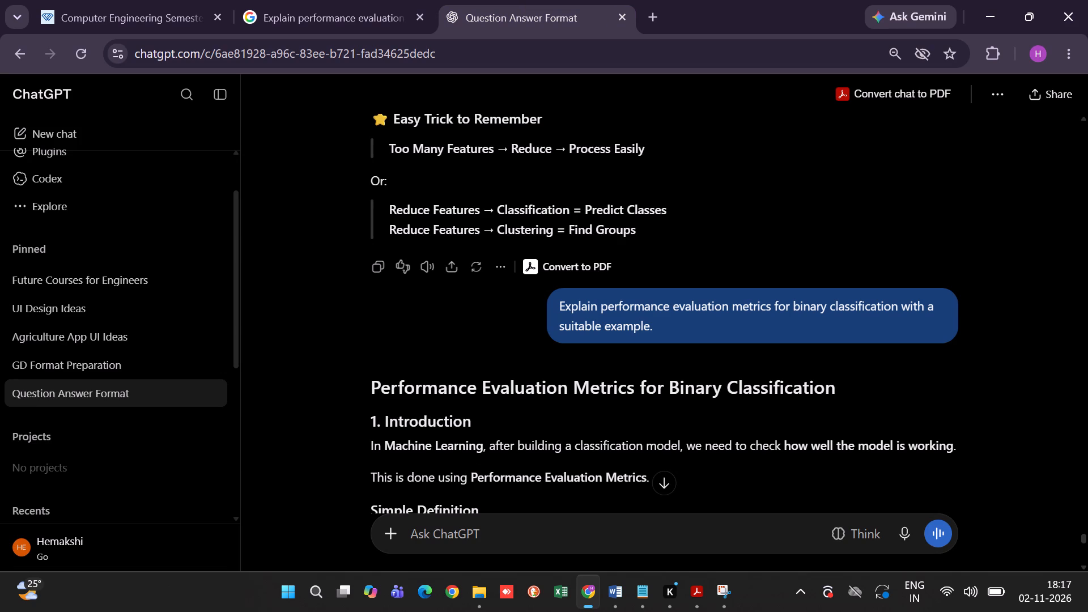
left_click(464, 545)
key("ctrl+v")
key("Return")
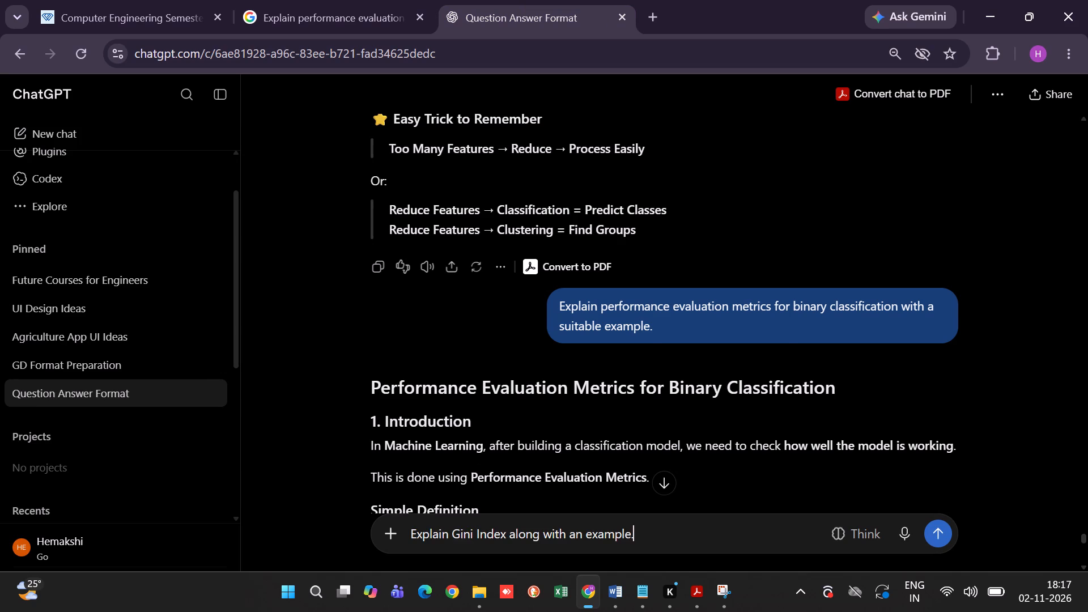
Search Google Images for "Explain Gini Index along with an example.".
left_click(334, 8)
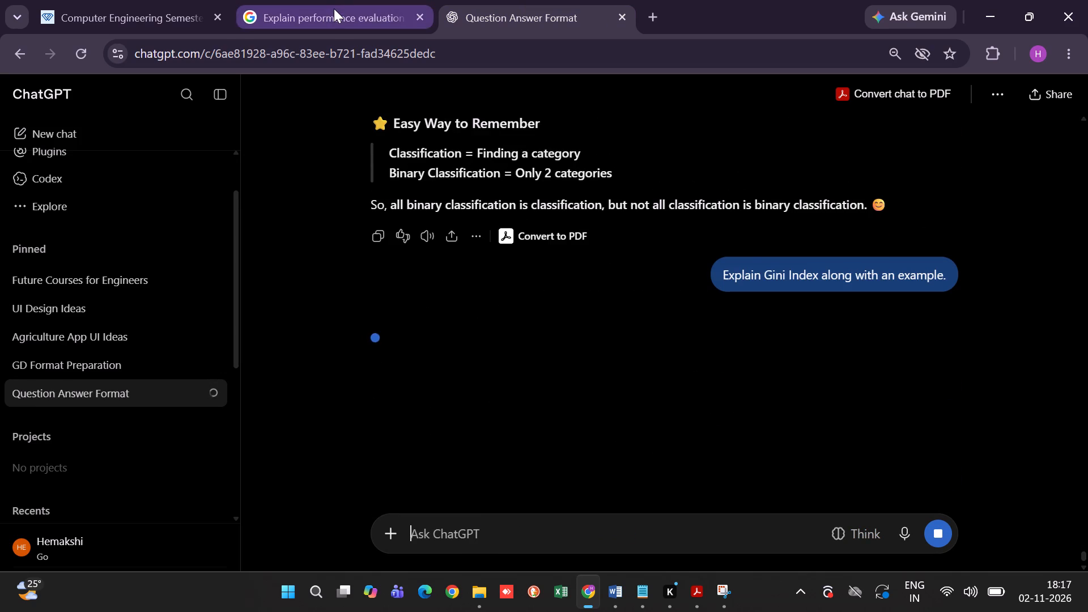
left_click(686, 117)
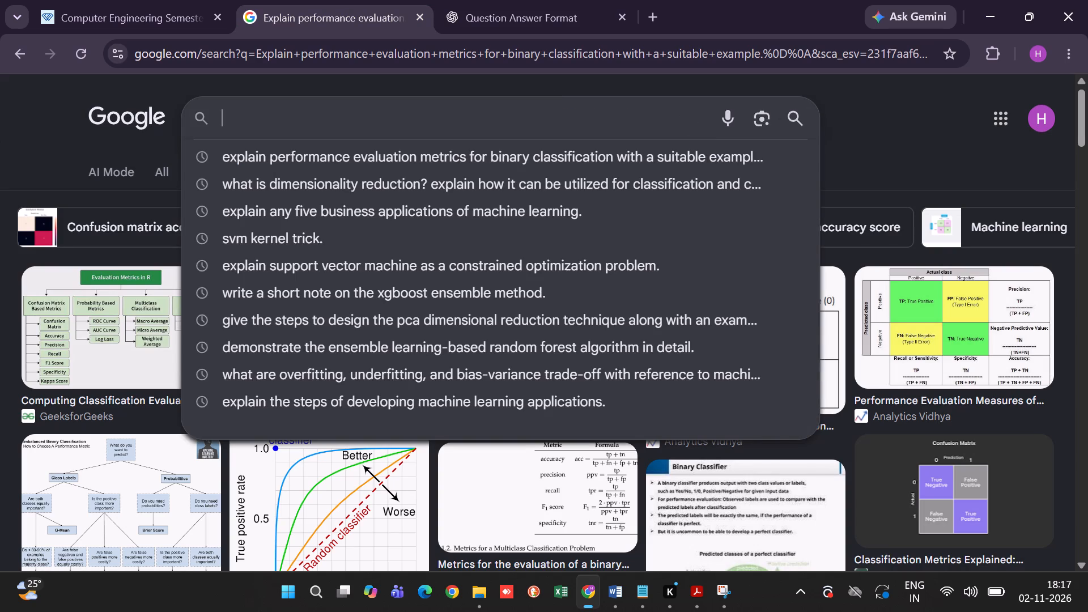
key("ctrl+v")
key("Return")
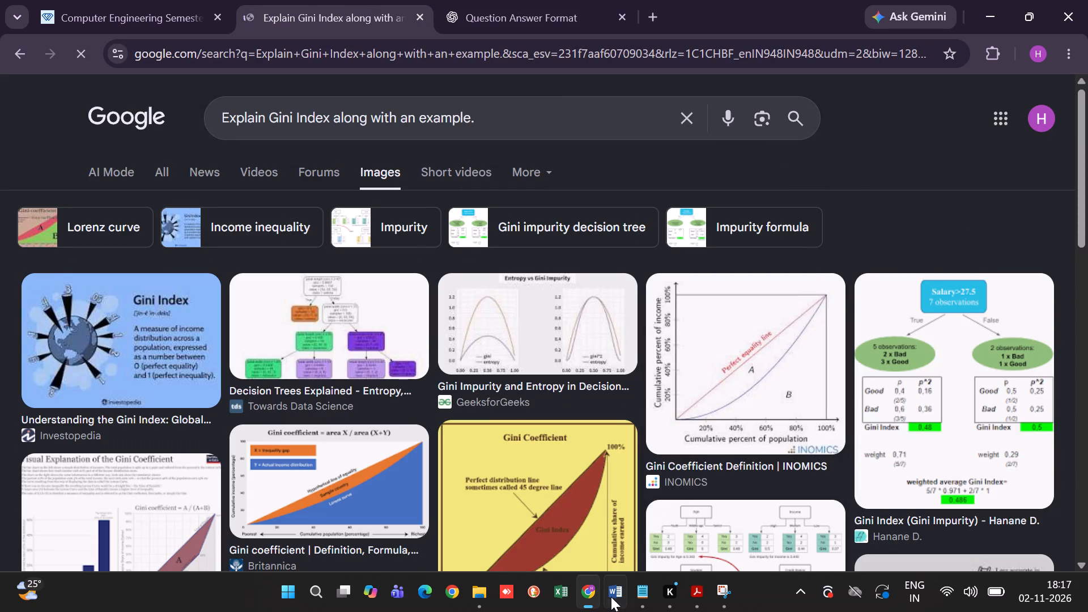
In Word, add the heading "Q.31 Explain Gini Index along with an example." below Q.30's One-Line Revision, followed by a new line.
left_click(610, 597)
scroll(482, 358, "down", 20)
scroll(482, 358, "down", 20)
scroll(482, 358, "down", 20)
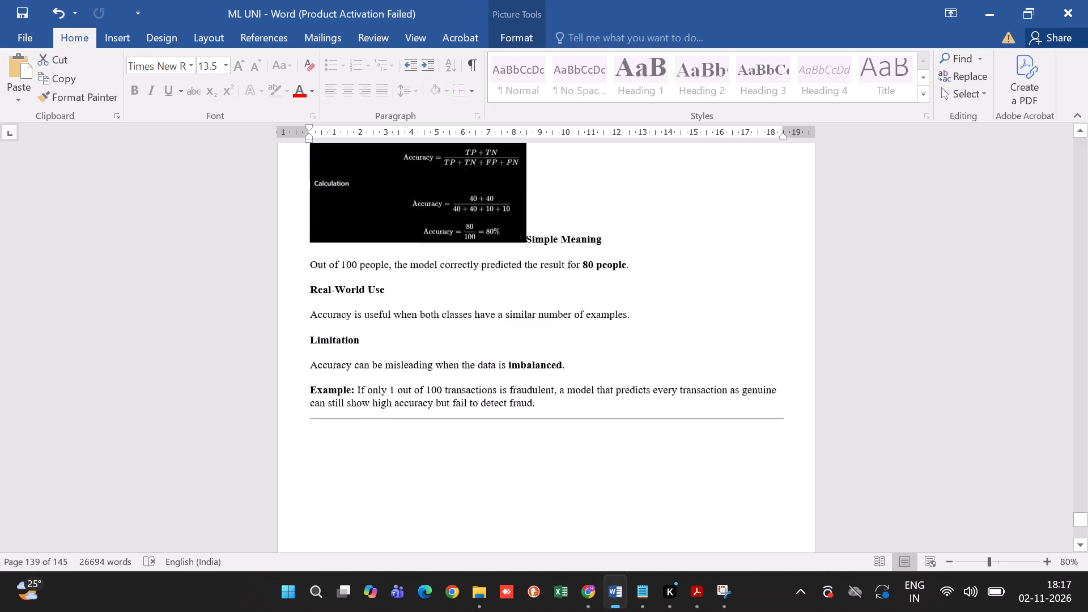
scroll(482, 358, "down", 20)
scroll(482, 358, "down", 20)
scroll(482, 358, "down", 20)
scroll(380, 236, "up", 1)
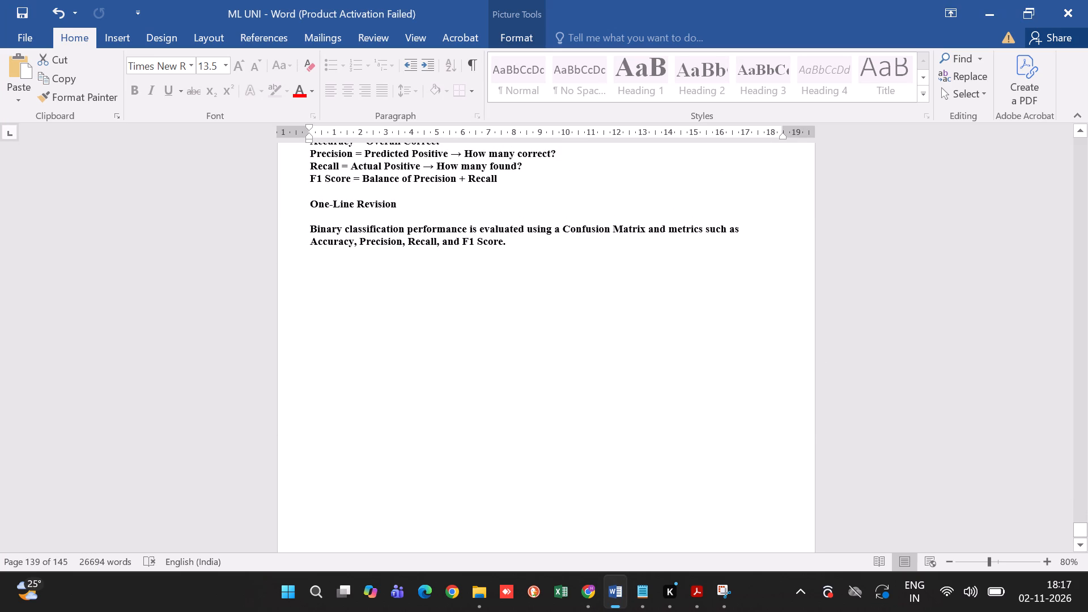
left_click(358, 301)
key("Return")
type("Q.31")
key("space")
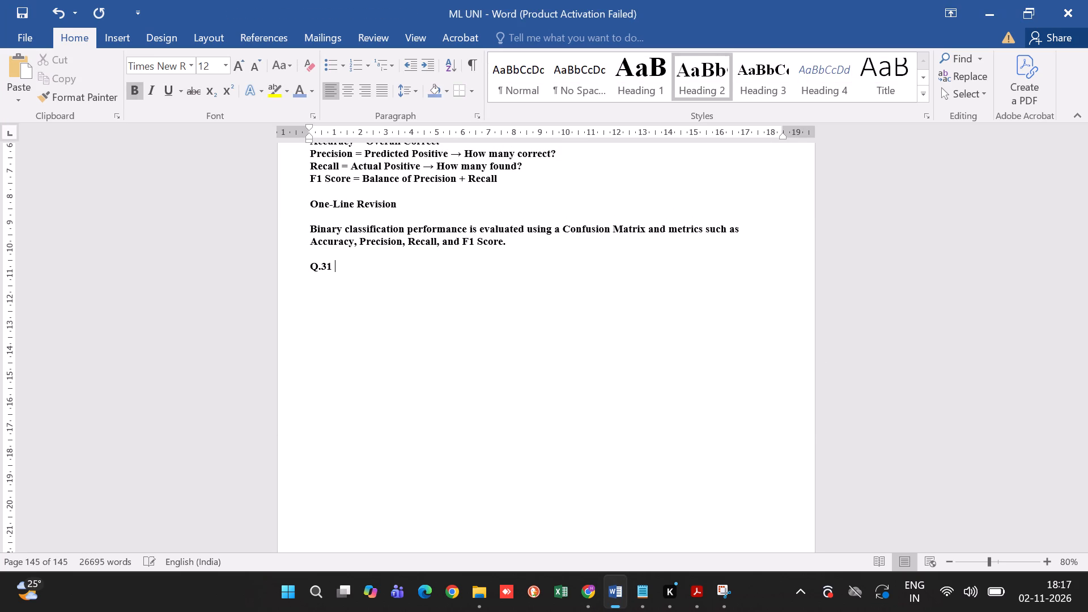
key("ctrl+v")
key("Return")
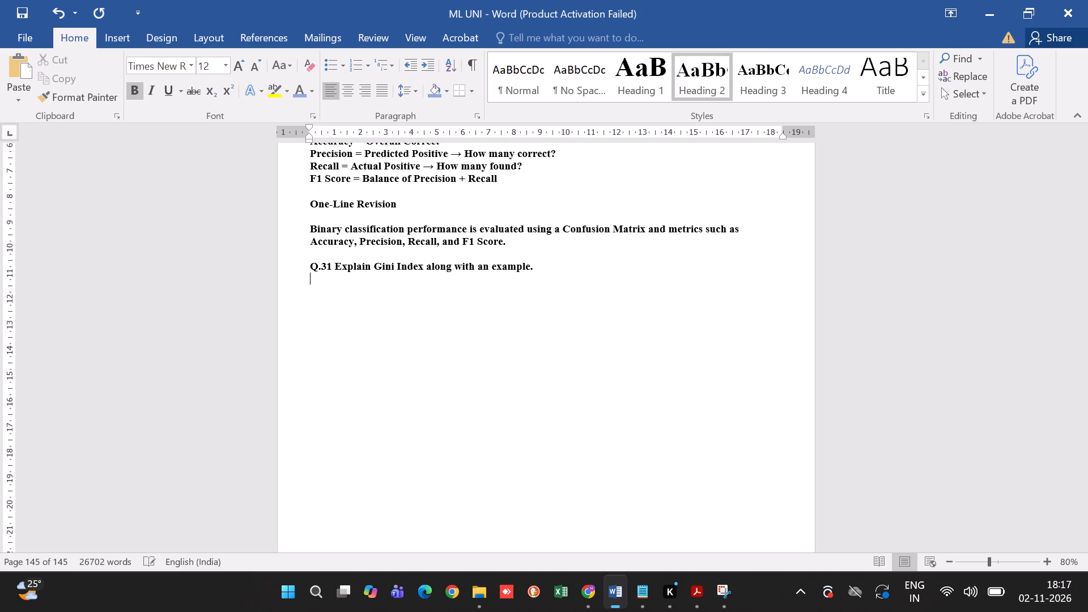
left_click(589, 586)
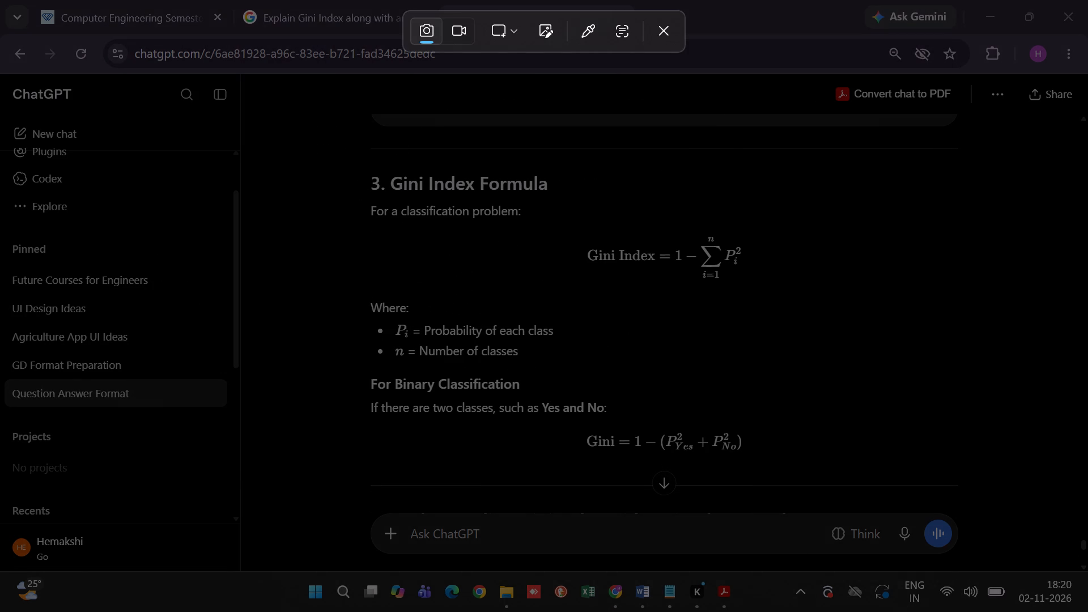
left_click_drag(363, 163, 766, 445)
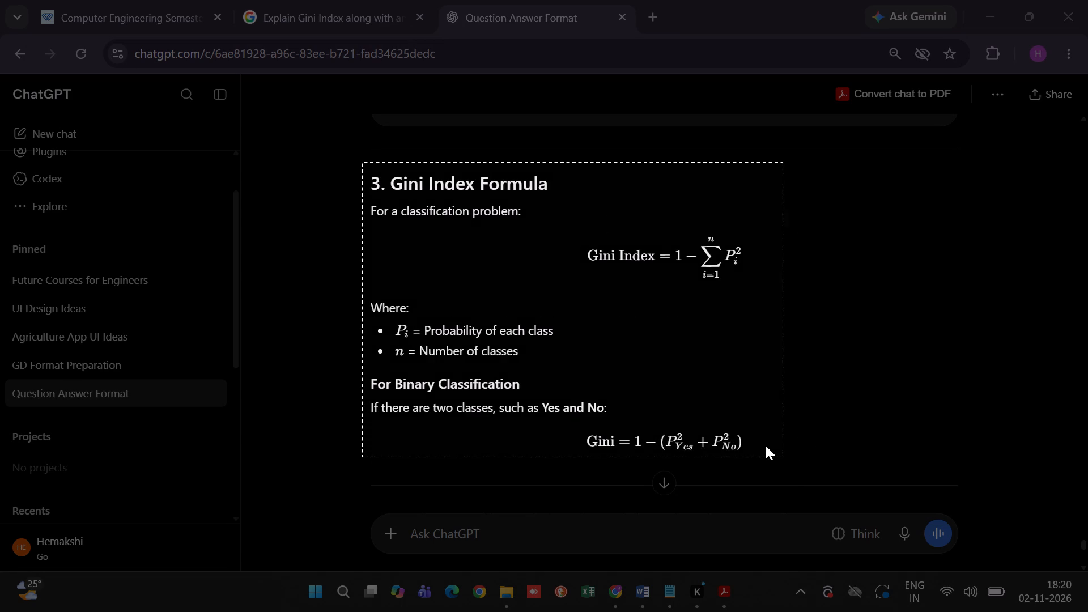
left_click_drag(766, 445, 754, 458)
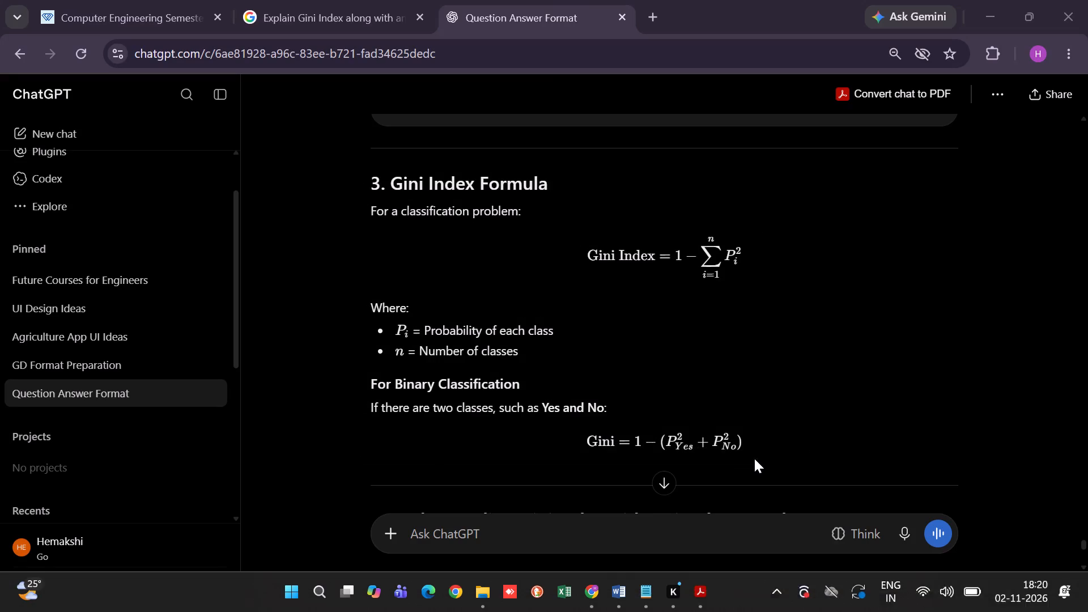
In Word, replace section 3's text from its heading through the raw binary classification formula with the snipped image.
left_click(614, 586)
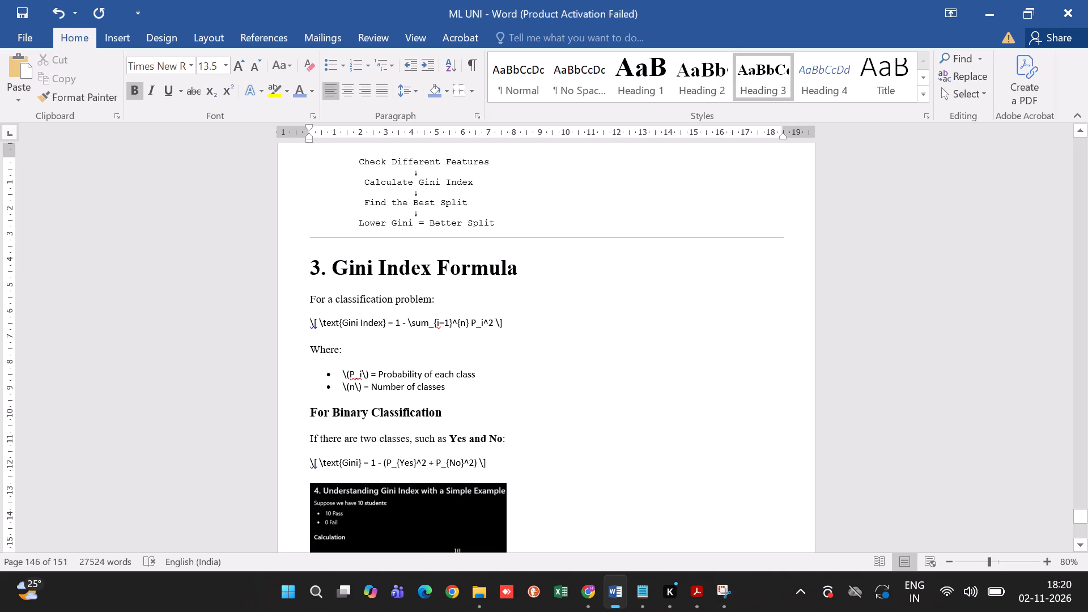
left_click_drag(504, 458, 278, 259)
key("ctrl+v")
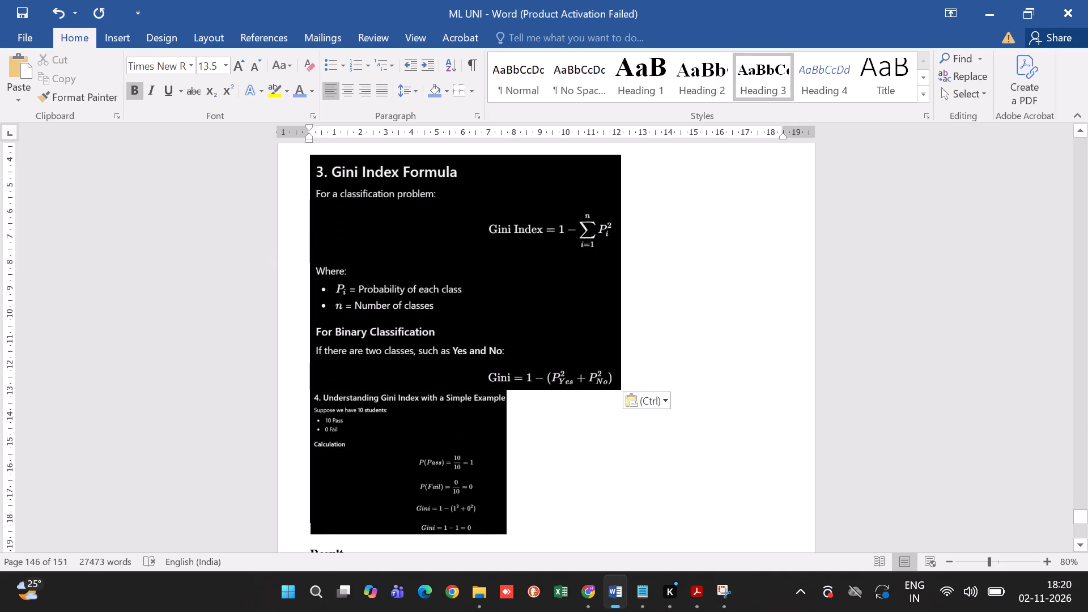
Shrink the section 3 image proportionally to about 8.6 cm wide so the section 4 image sits beside it.
left_click(521, 316)
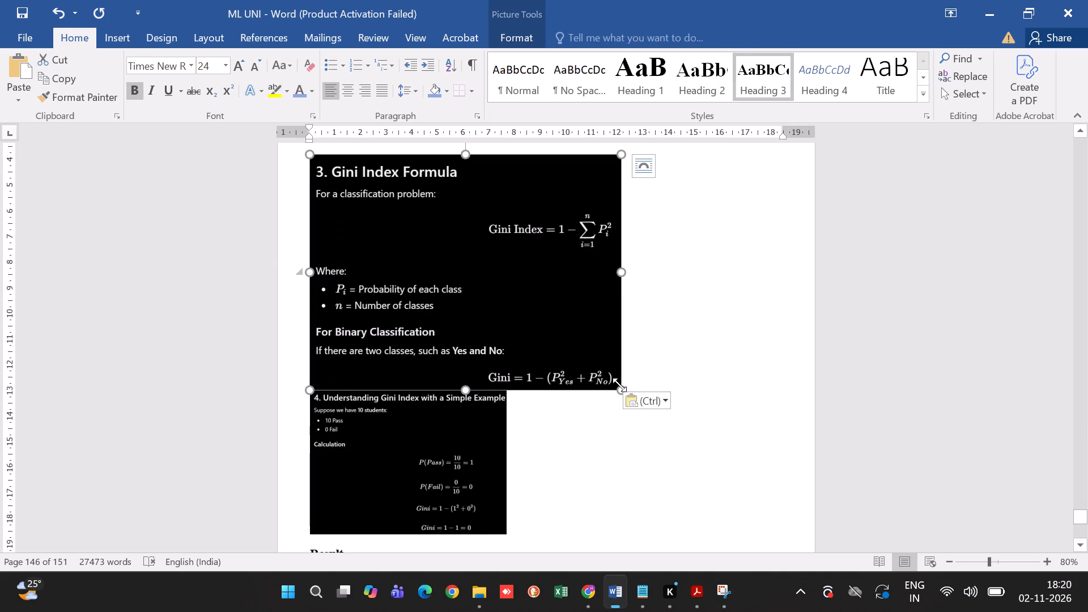
left_click_drag(619, 385, 525, 323)
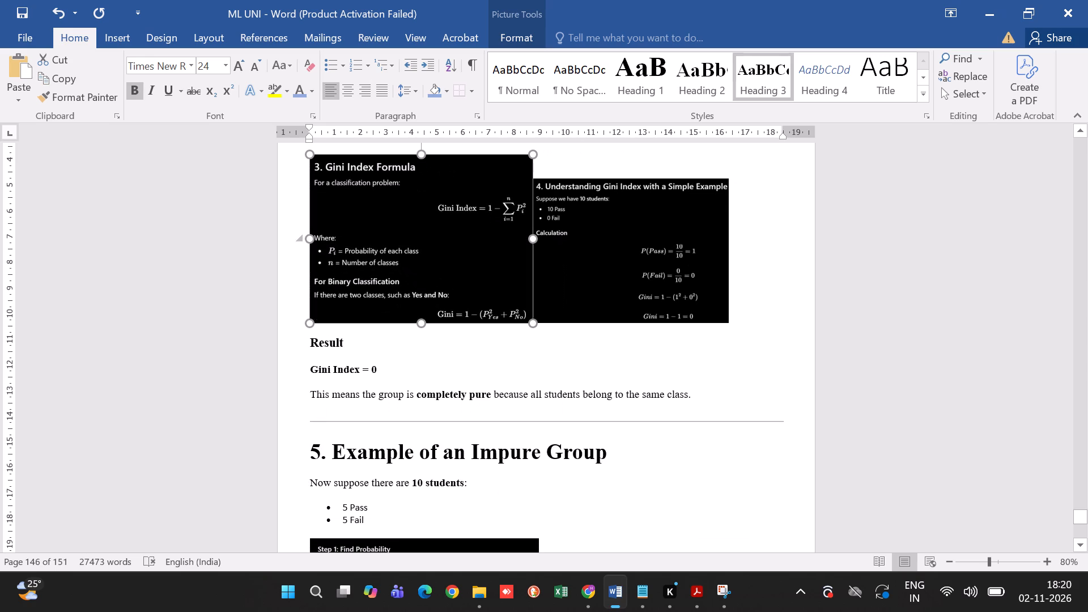
left_click_drag(525, 323, 515, 319)
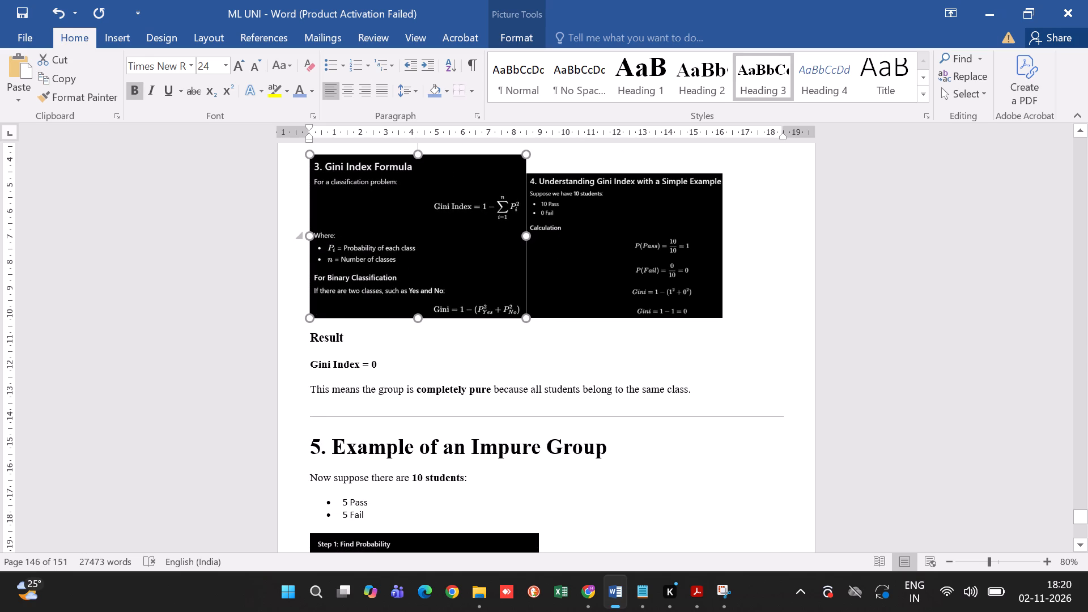
left_click_drag(515, 319, 594, 341)
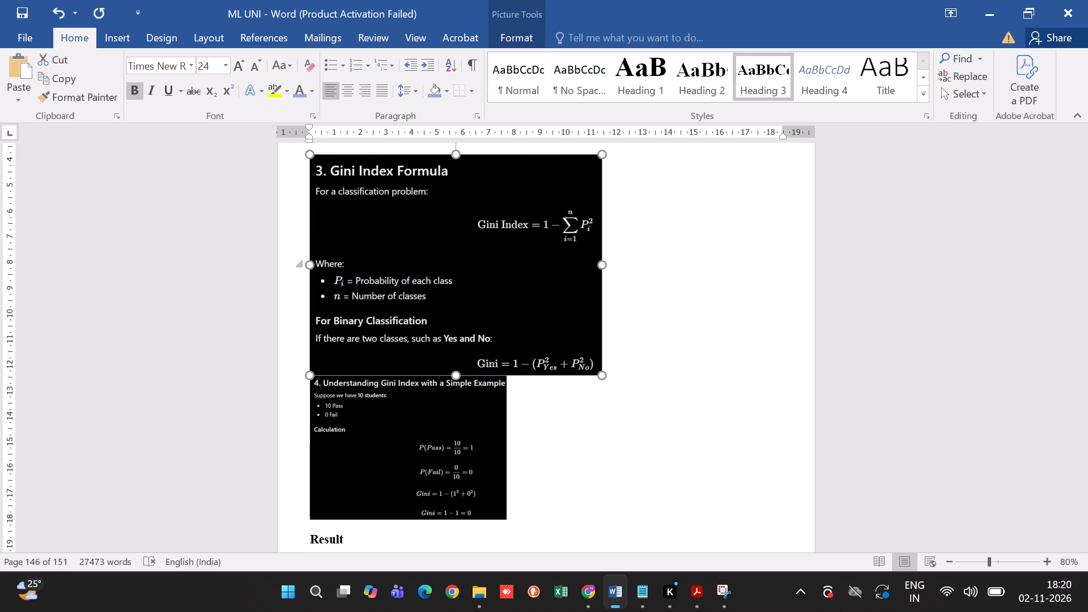
left_click_drag(594, 341, 584, 337)
scroll(584, 337, "up", 2)
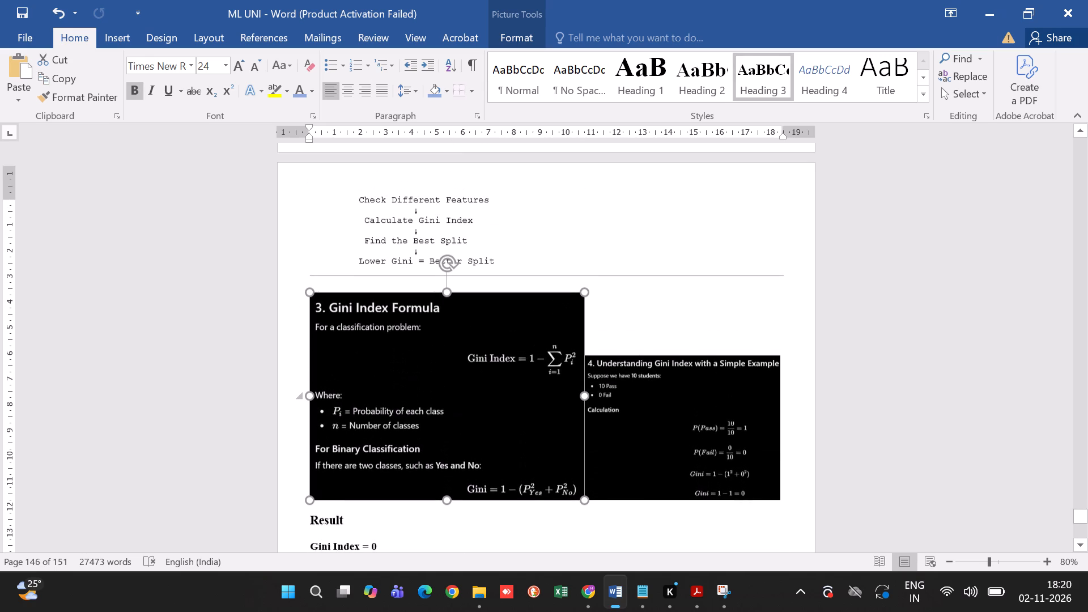
scroll(584, 337, "up", 1)
left_click_drag(584, 294, 554, 309)
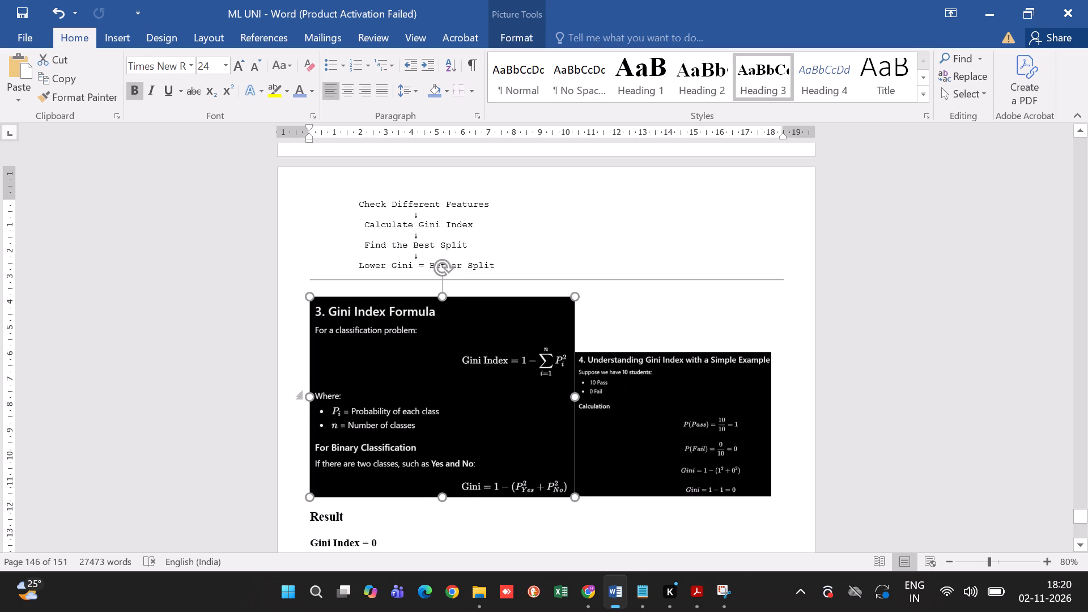
left_click_drag(554, 309, 517, 337)
Set the font size of the whole Q.31 answer, from "1. Introduction" to the document's end, to 12.
scroll(517, 337, "up", 1)
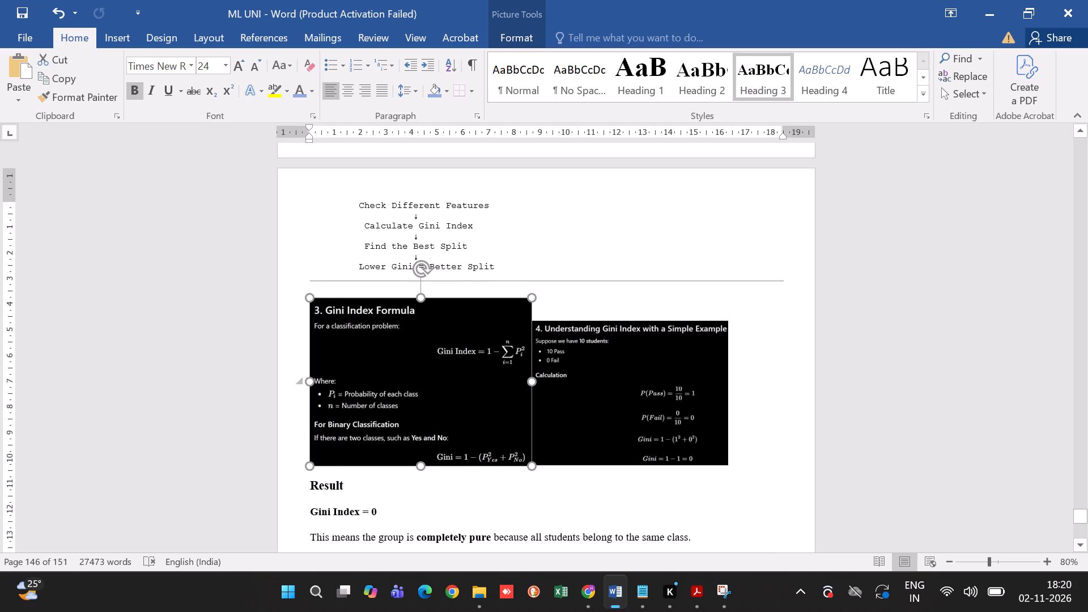
scroll(517, 337, "up", 3)
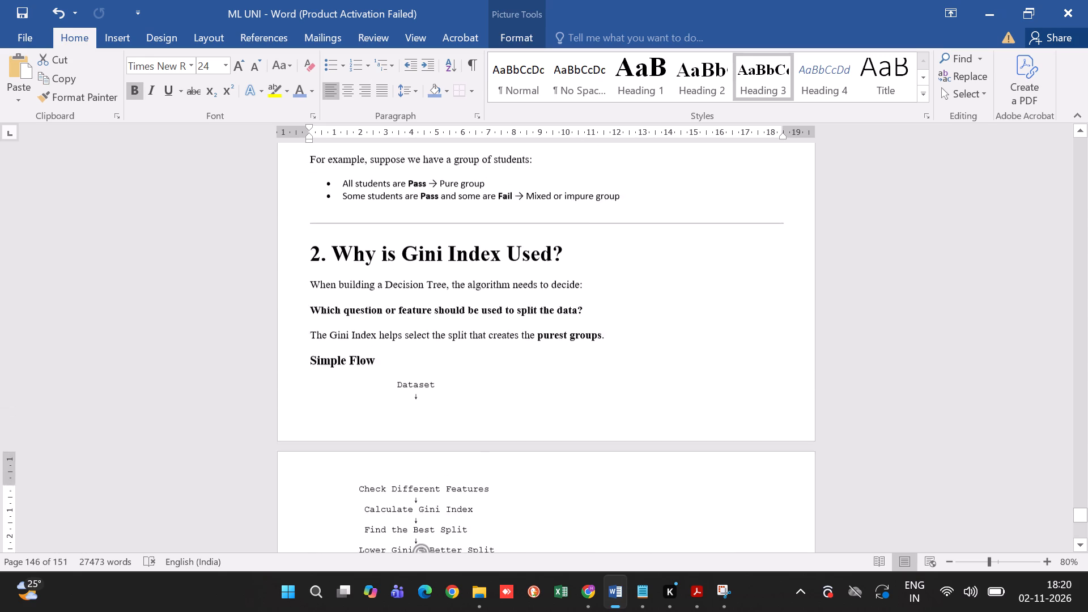
scroll(517, 337, "up", 2)
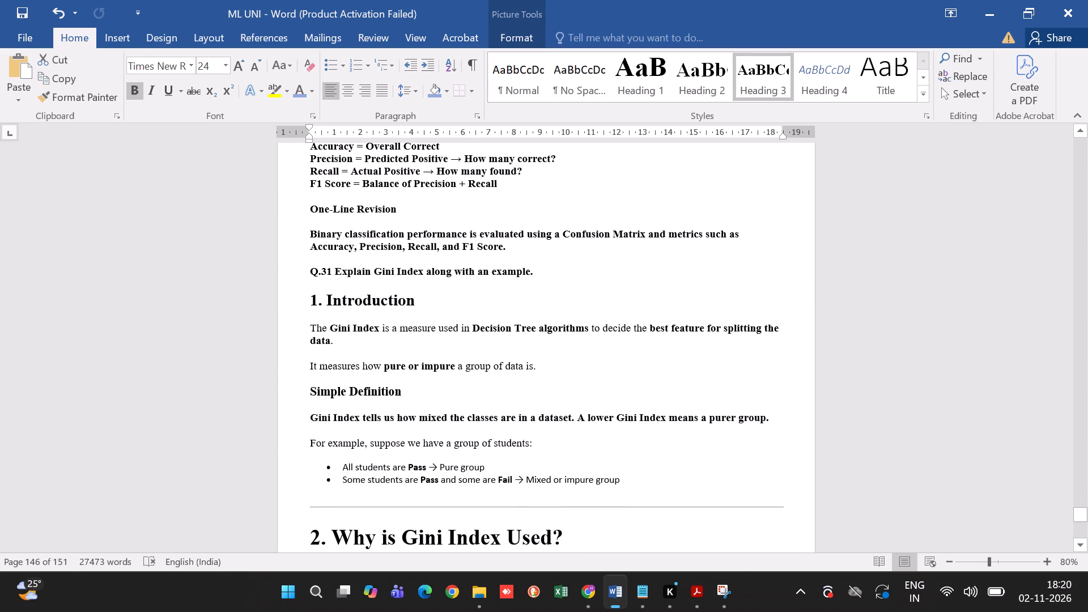
left_click_drag(311, 297, 659, 611)
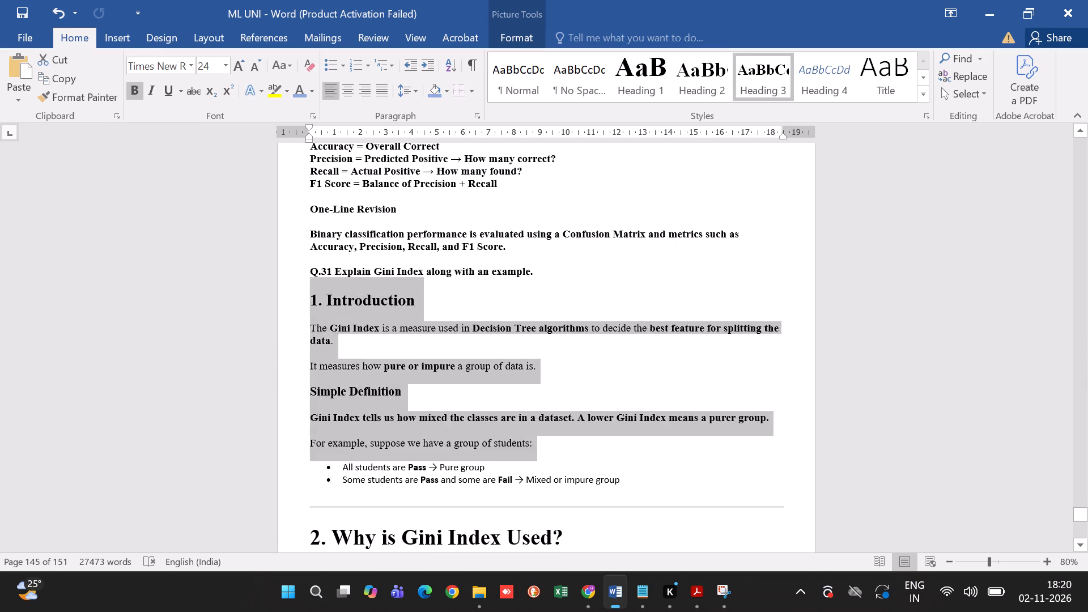
left_click_drag(659, 611, 644, 611)
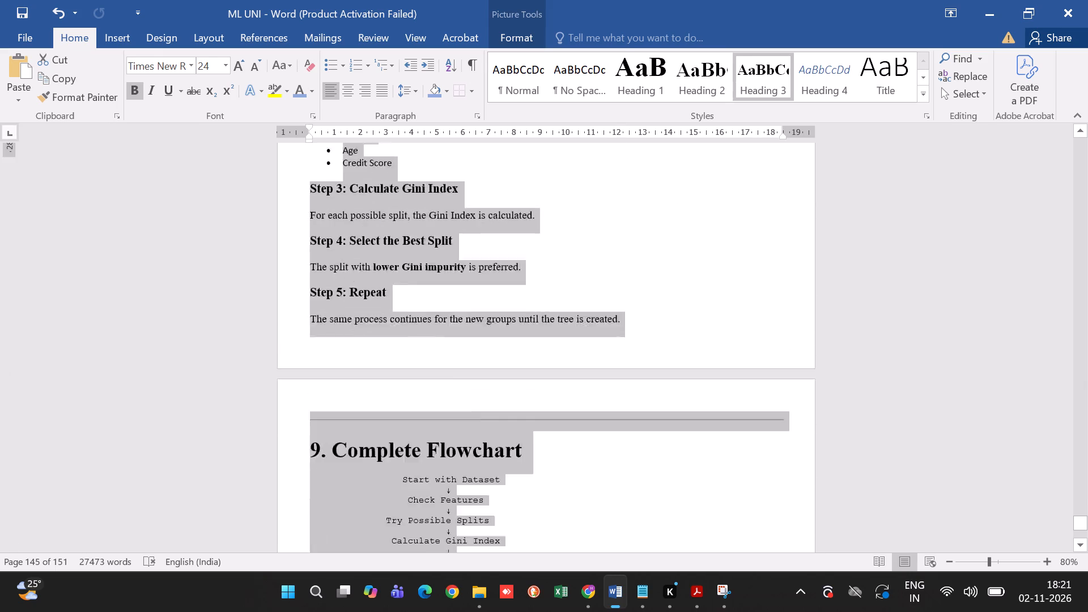
left_click_drag(644, 611, 643, 611)
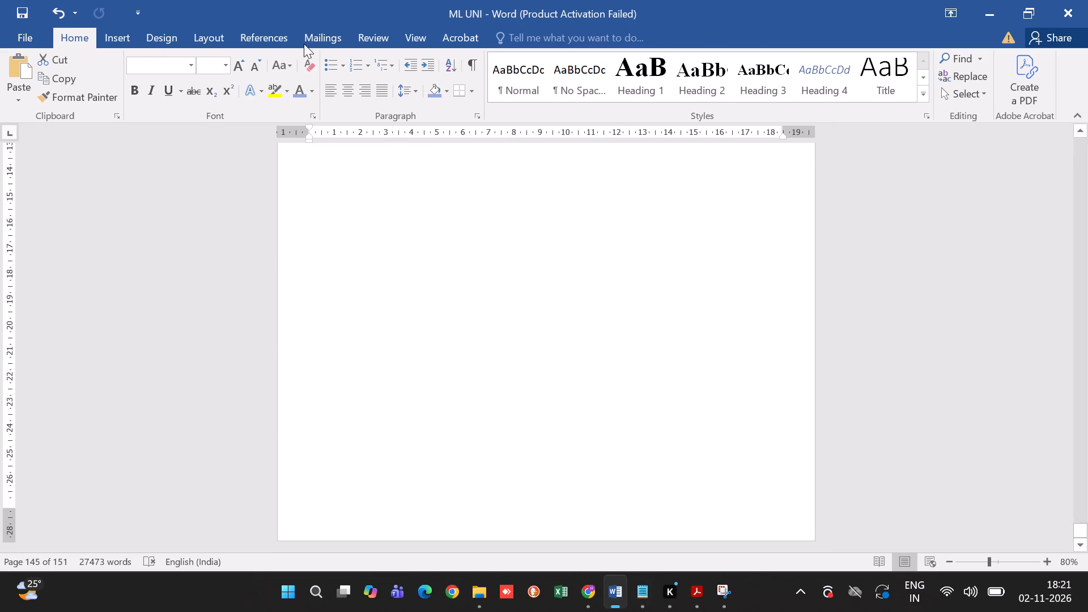
left_click(205, 62)
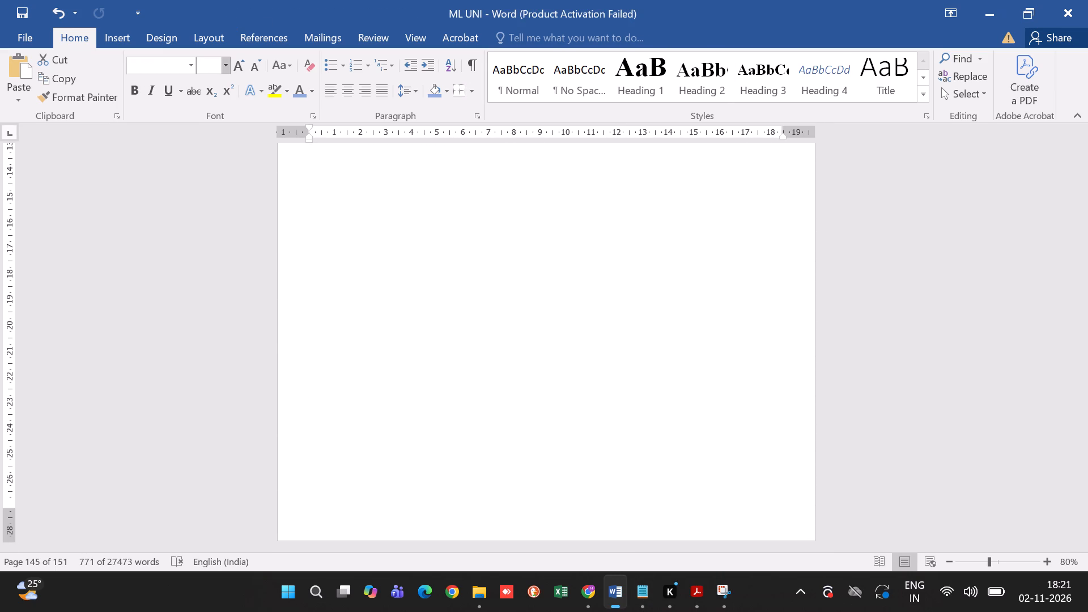
type("12")
key("Return")
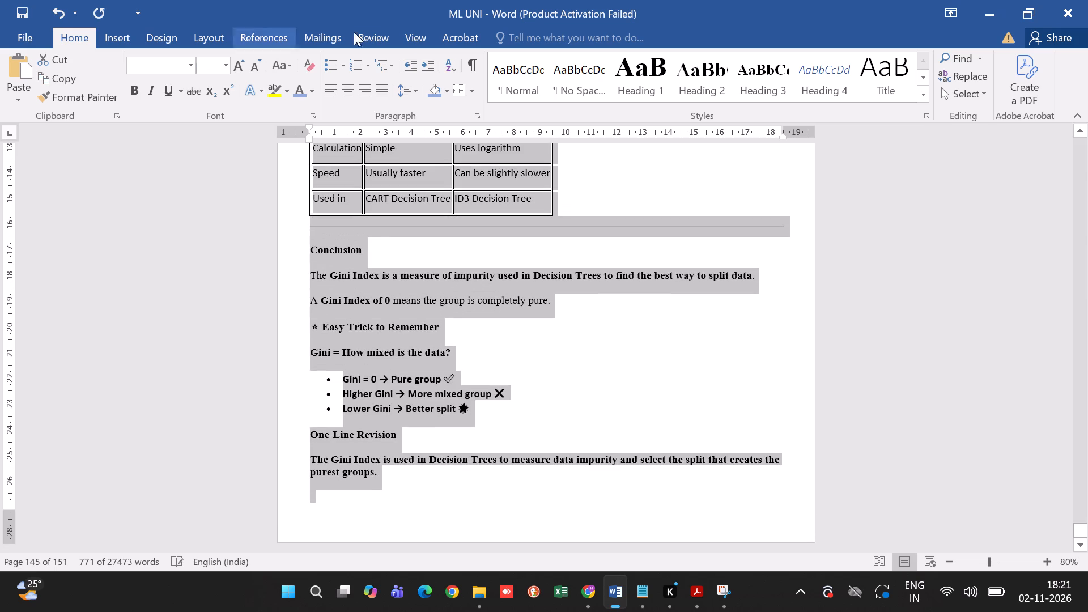
Remove the space after and before paragraphs throughout the selected Q.31 answer.
left_click(416, 97)
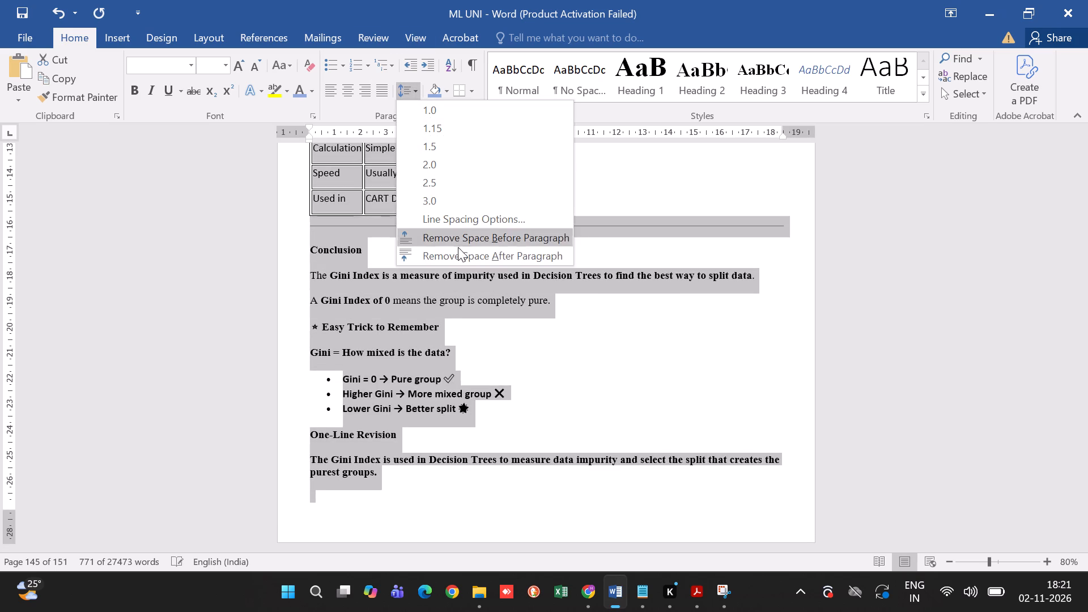
left_click(460, 250)
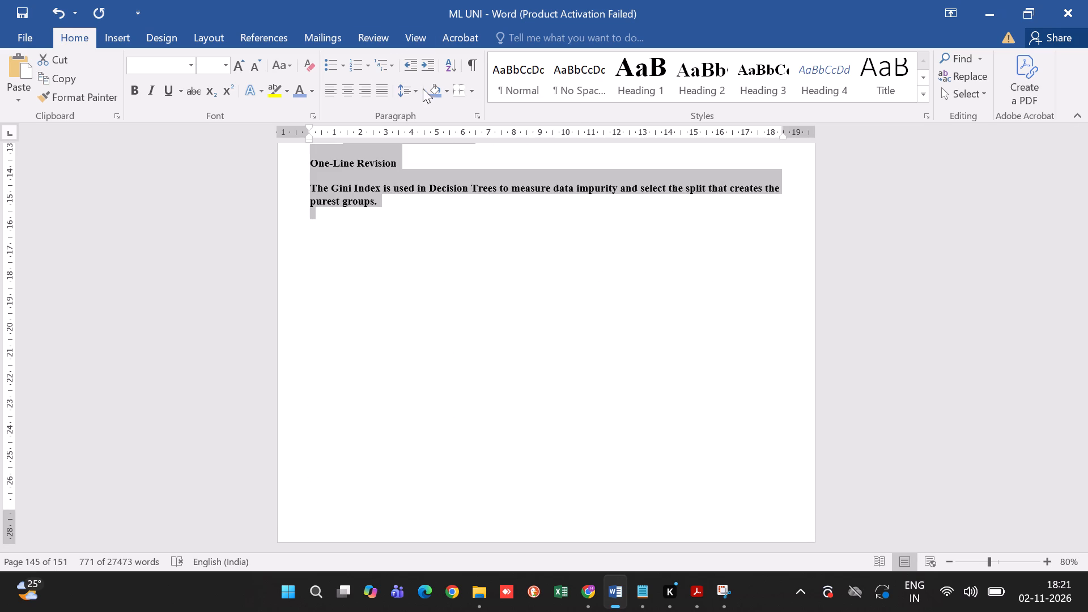
left_click(414, 92)
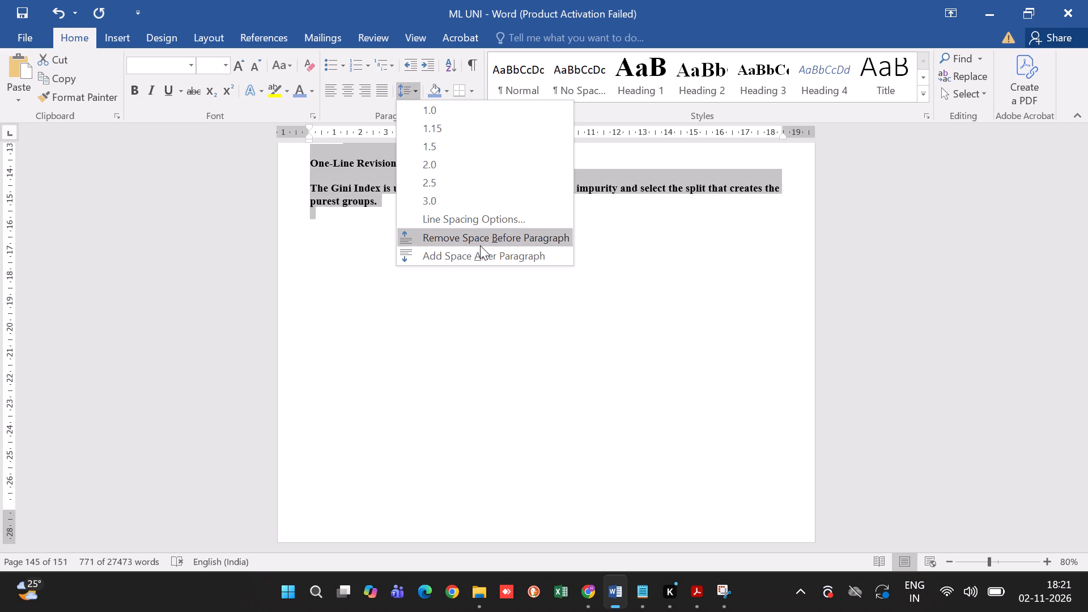
left_click(480, 245)
Review the layout of the reformatted Q.31 answer, including its flow diagram and pasted formula images.
scroll(480, 245, "up", 7)
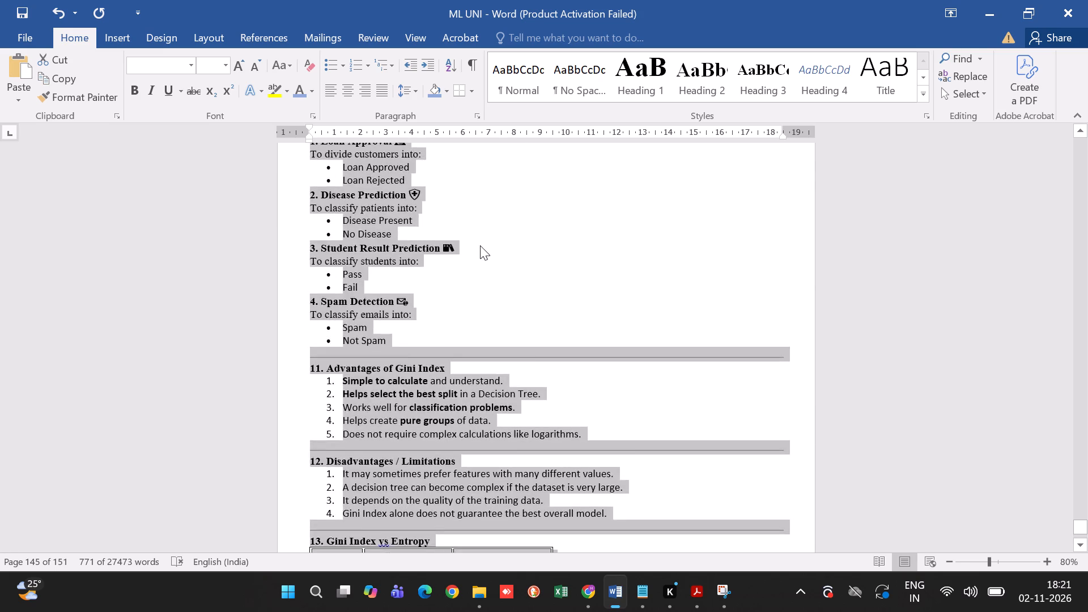
scroll(480, 245, "up", 20)
scroll(480, 245, "up", 20)
scroll(480, 245, "up", 3)
scroll(480, 245, "down", 3)
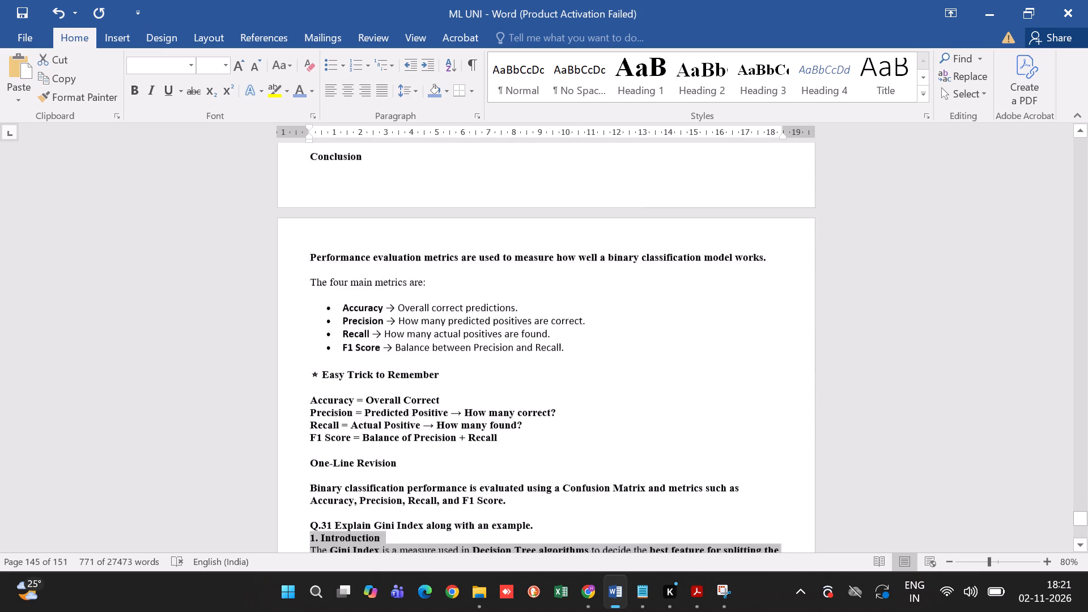
scroll(480, 245, "down", 5)
scroll(480, 245, "up", 1)
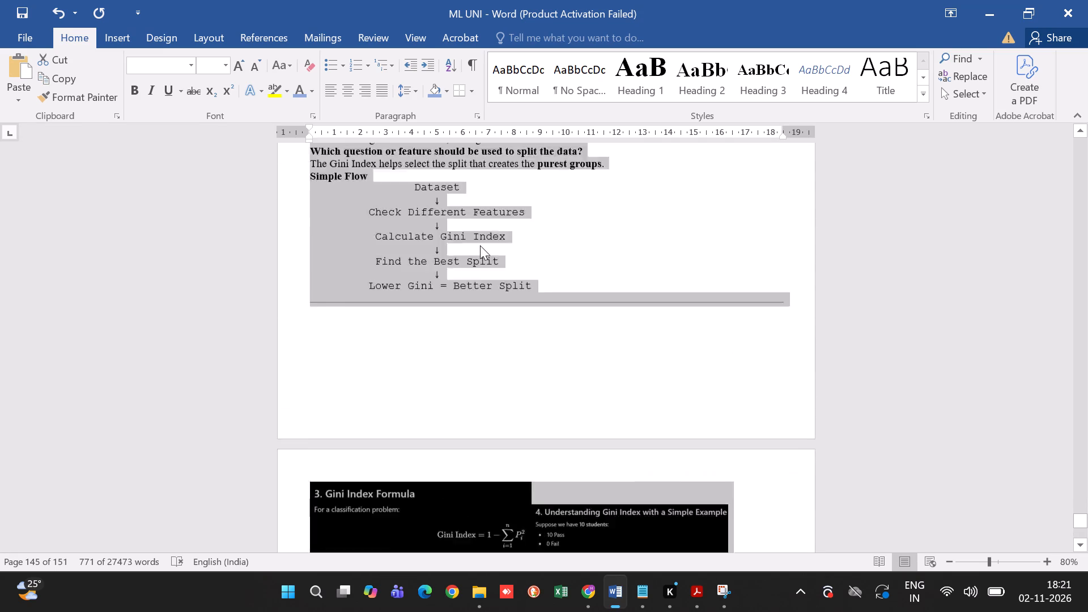
scroll(480, 245, "down", 2)
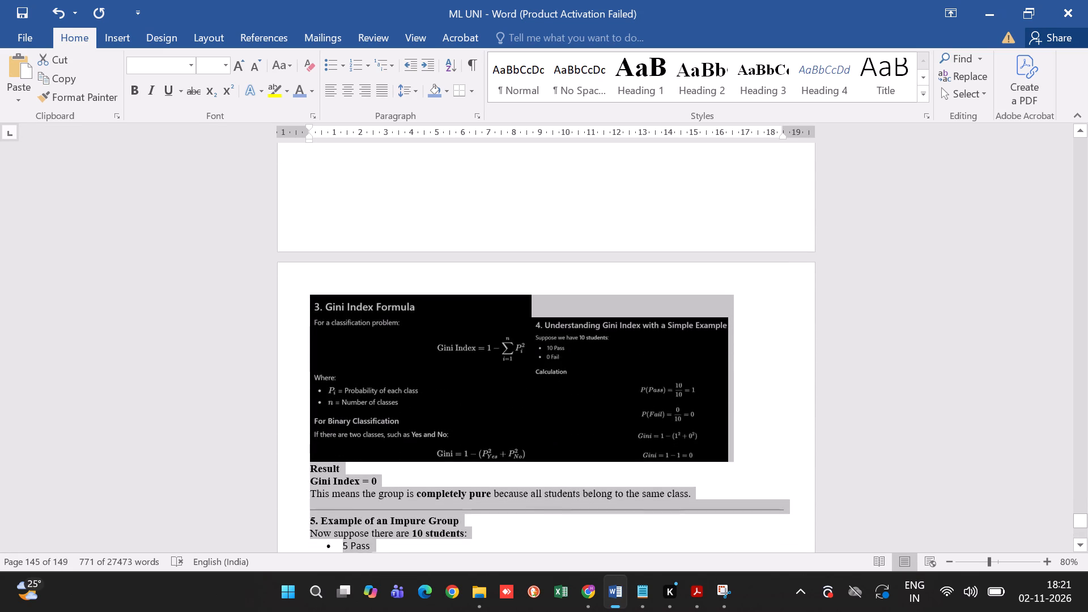
scroll(480, 245, "down", 1)
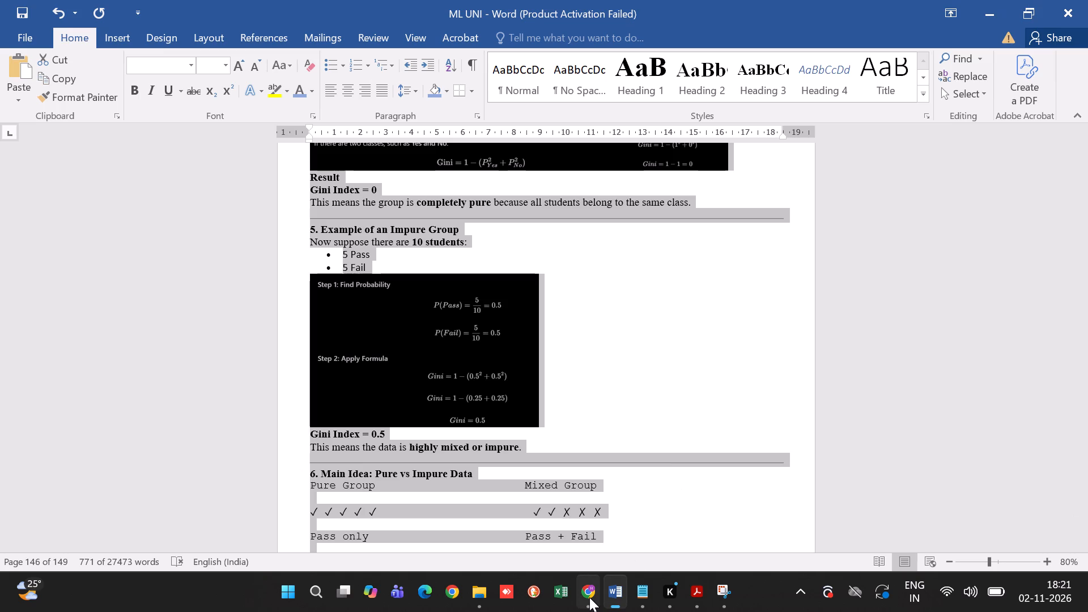
Switch to Chrome and copy the INOMICS Gini Coefficient Definition graph from the Google Images results.
left_click(589, 597)
left_click(320, 2)
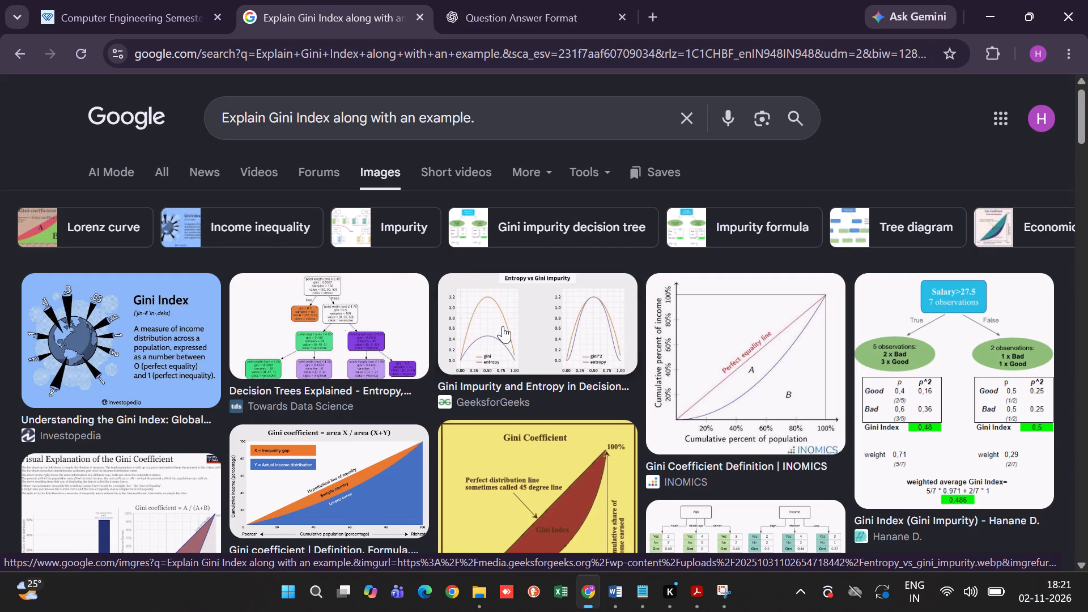
right_click(805, 369)
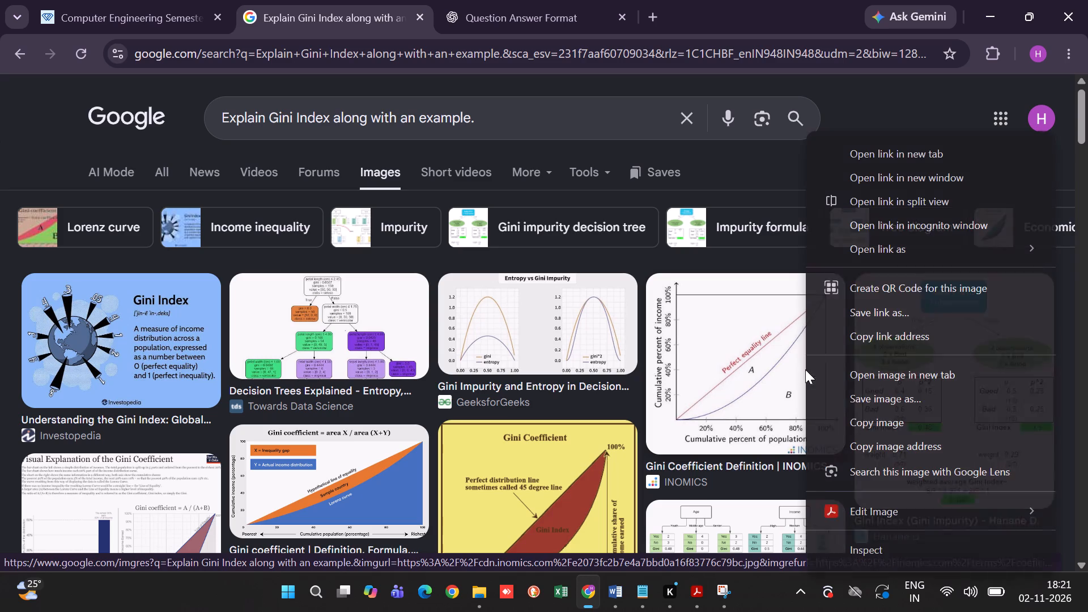
left_click(855, 421)
Look through further Google Images results for Gini Index illustrations.
scroll(855, 421, "down", 2)
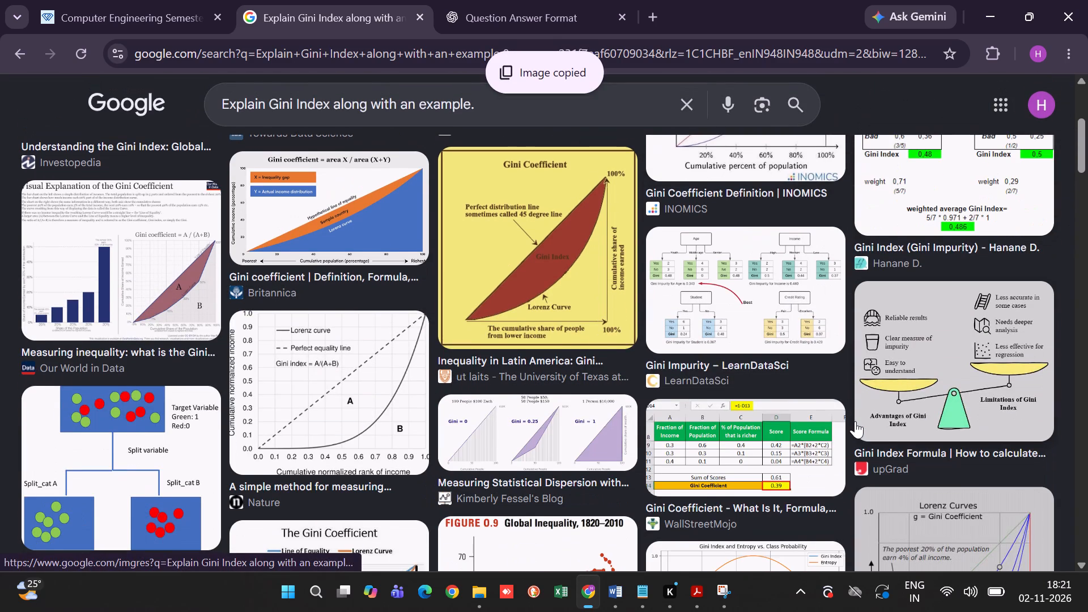
scroll(855, 421, "down", 2)
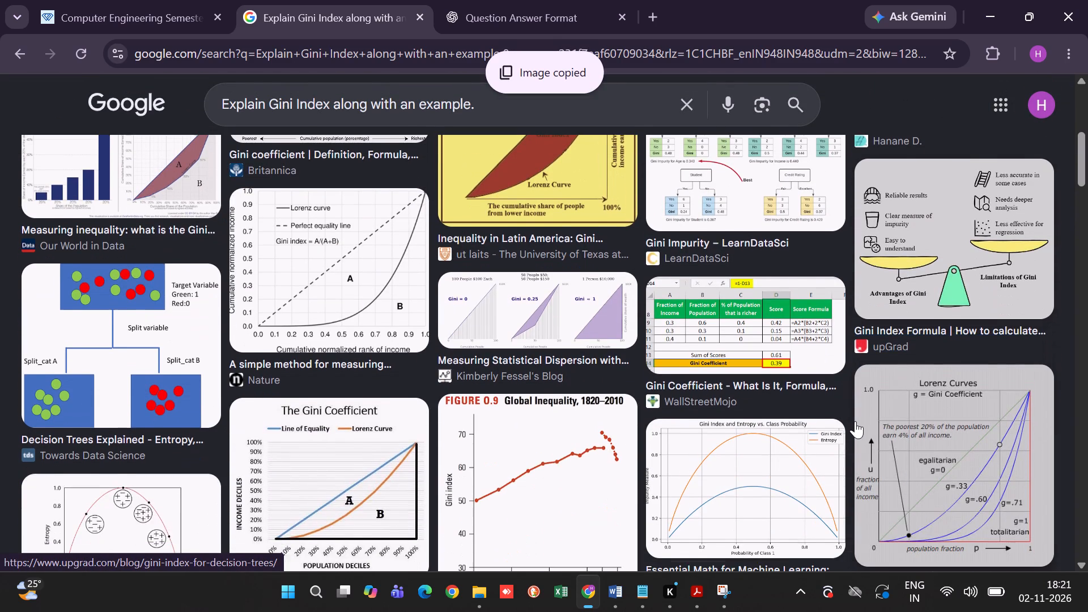
scroll(855, 421, "down", 4)
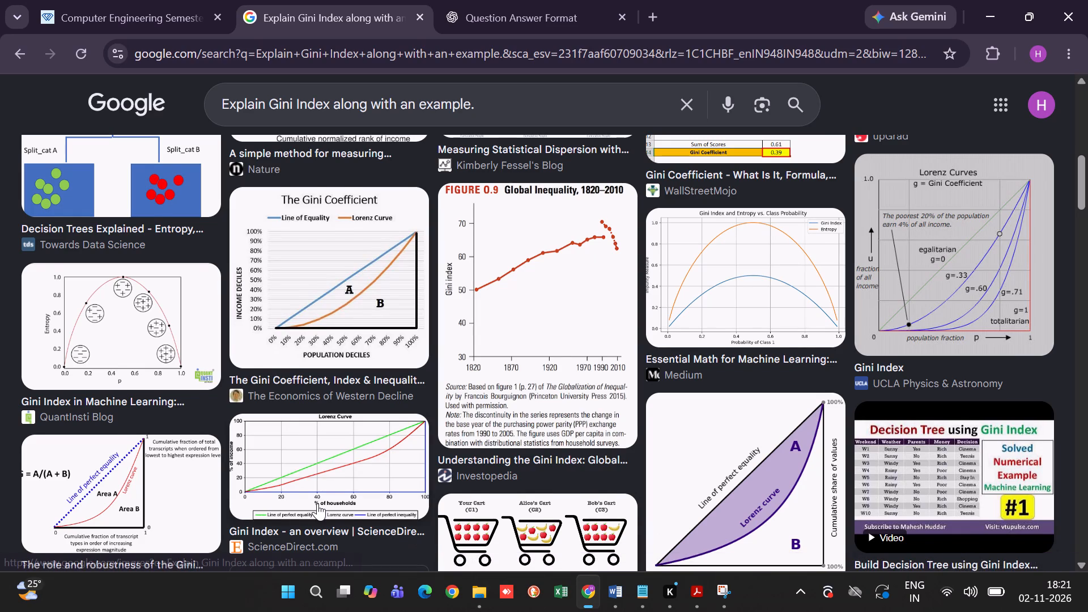
scroll(317, 503, "down", 1)
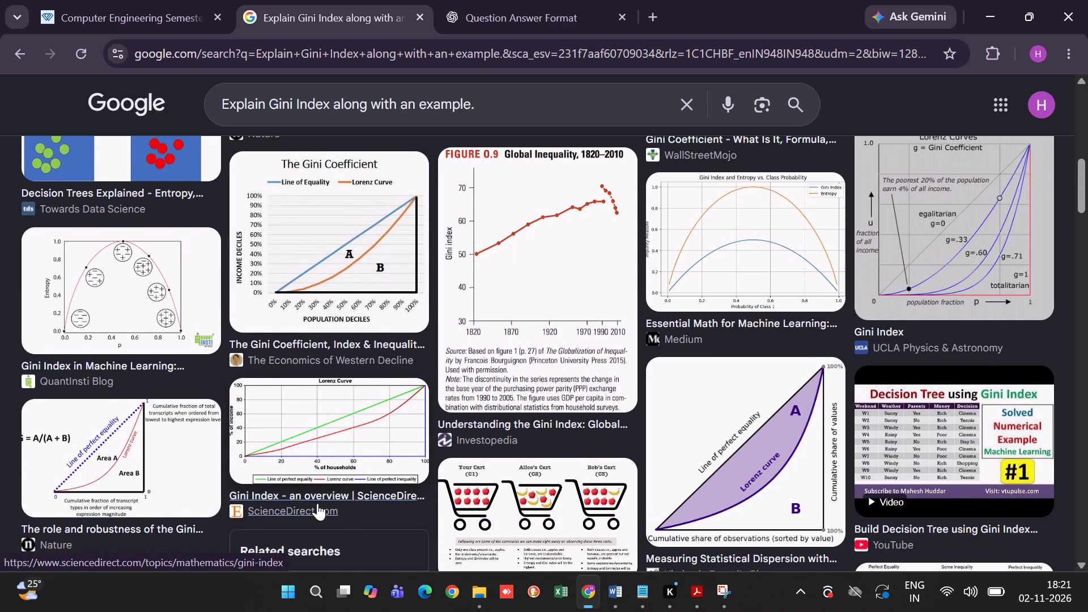
scroll(317, 503, "down", 1)
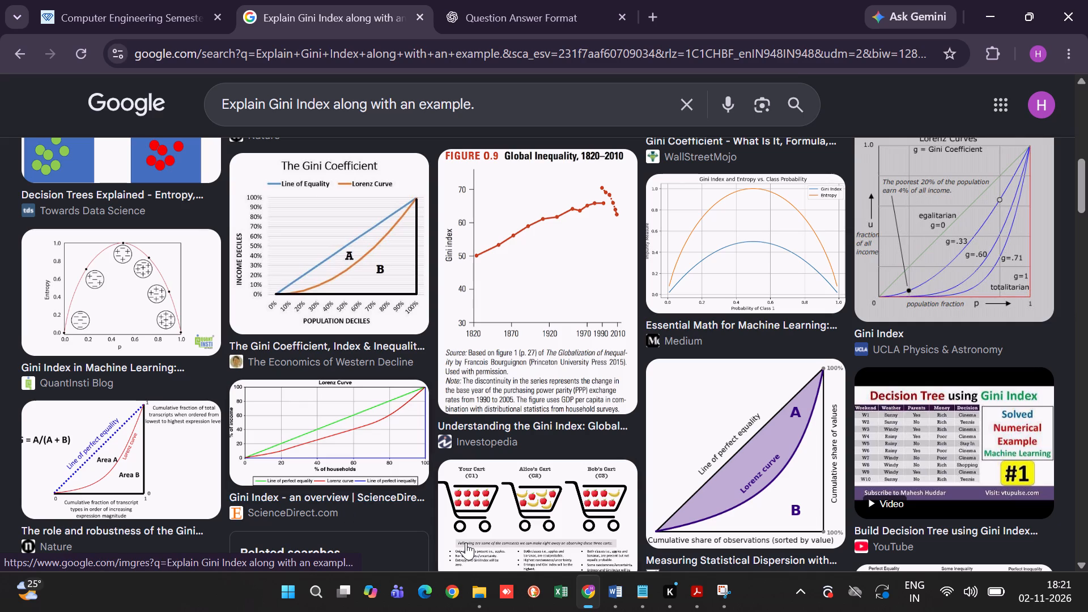
Paste the copied graph into Word after "Find the Best Split" in the Q.31 Simple Flow diagram.
left_click(619, 591)
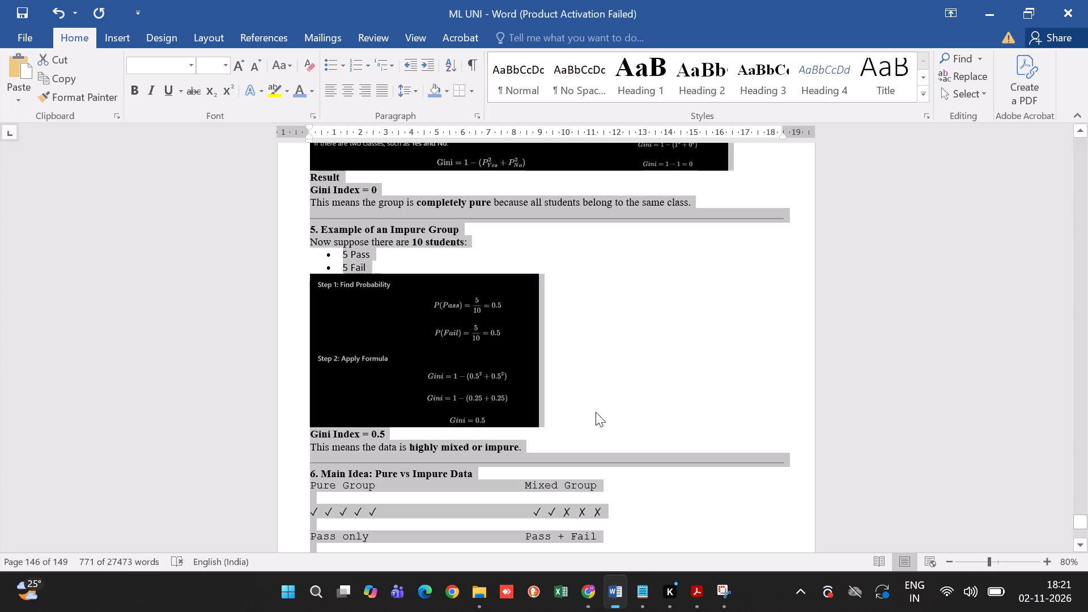
scroll(599, 347, "up", 5)
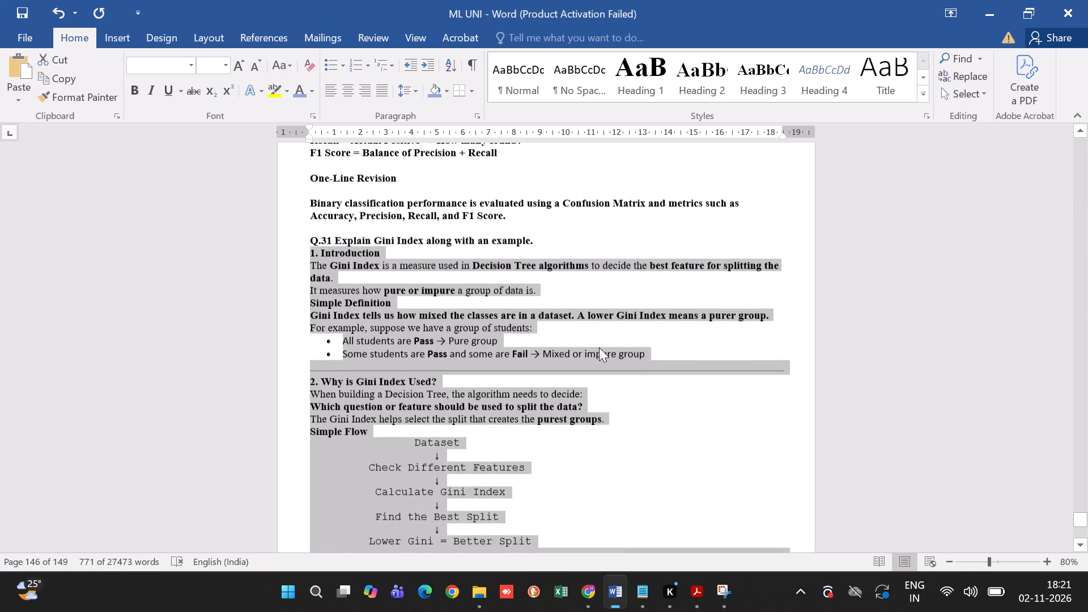
scroll(599, 347, "up", 1)
left_click(608, 490)
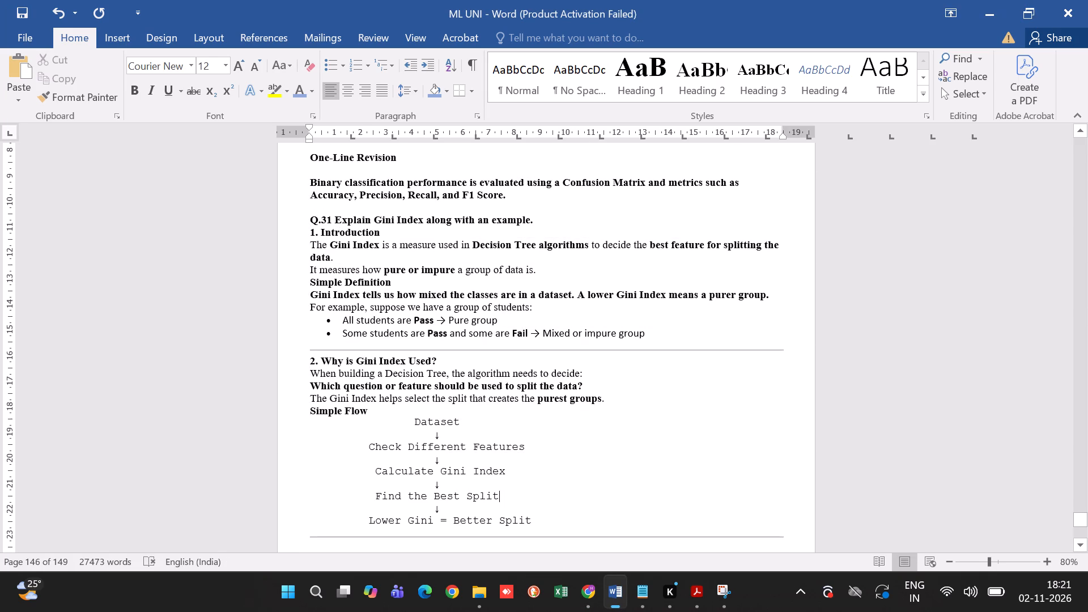
key("ctrl+v")
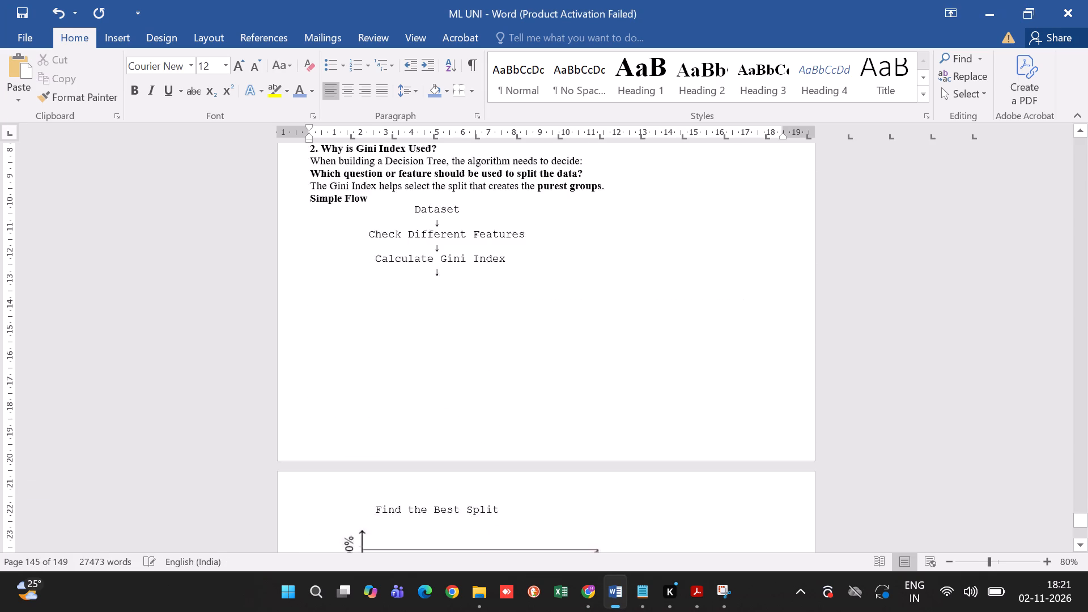
left_click(608, 490)
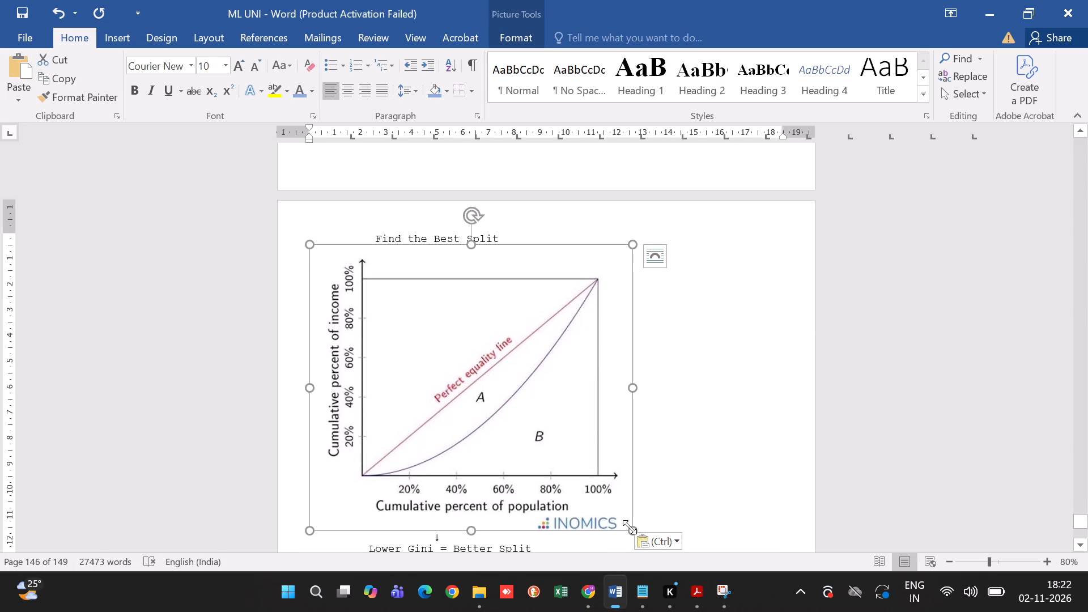
Shrink the pasted graph proportionally to about 6.8 cm wide and give it a text-wrapping layout.
left_click_drag(630, 527, 484, 295)
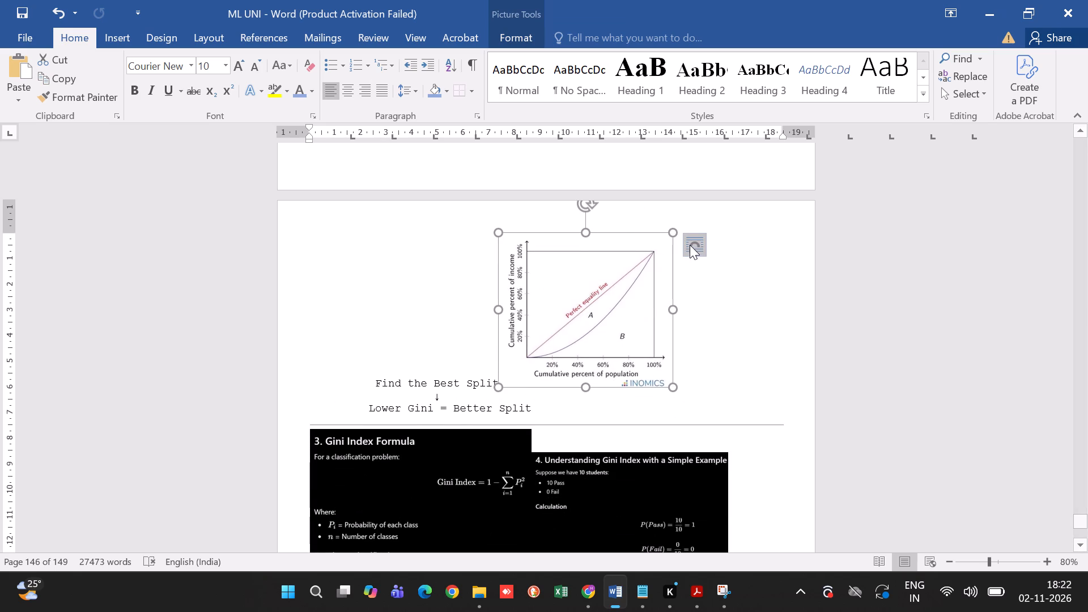
left_click(694, 246)
left_click(817, 346)
Move the graph into section 2 of Q.31, beside the Simple Flow diagram near the page's outer margin.
scroll(586, 248, "up", 7)
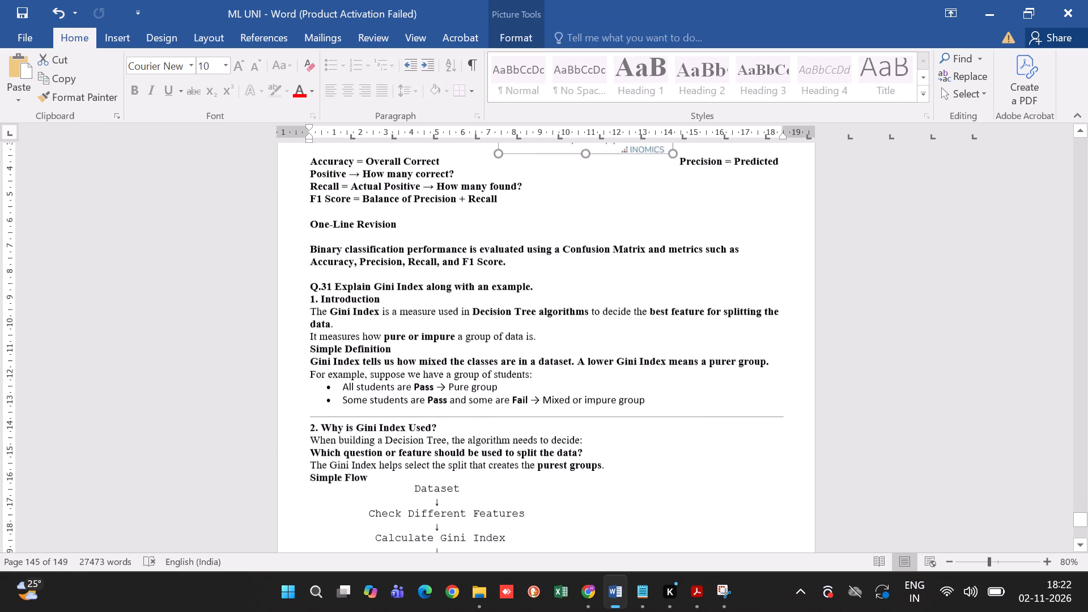
scroll(586, 248, "up", 2)
scroll(586, 248, "right", 1)
left_click_drag(589, 171, 635, 403)
scroll(635, 403, "down", 1)
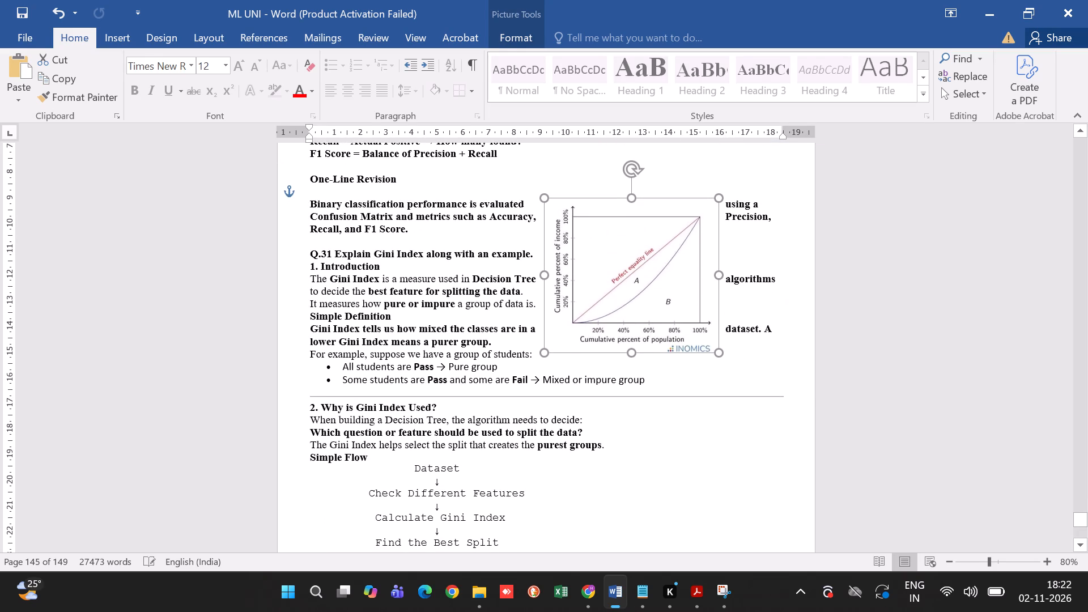
left_click_drag(634, 240, 711, 446)
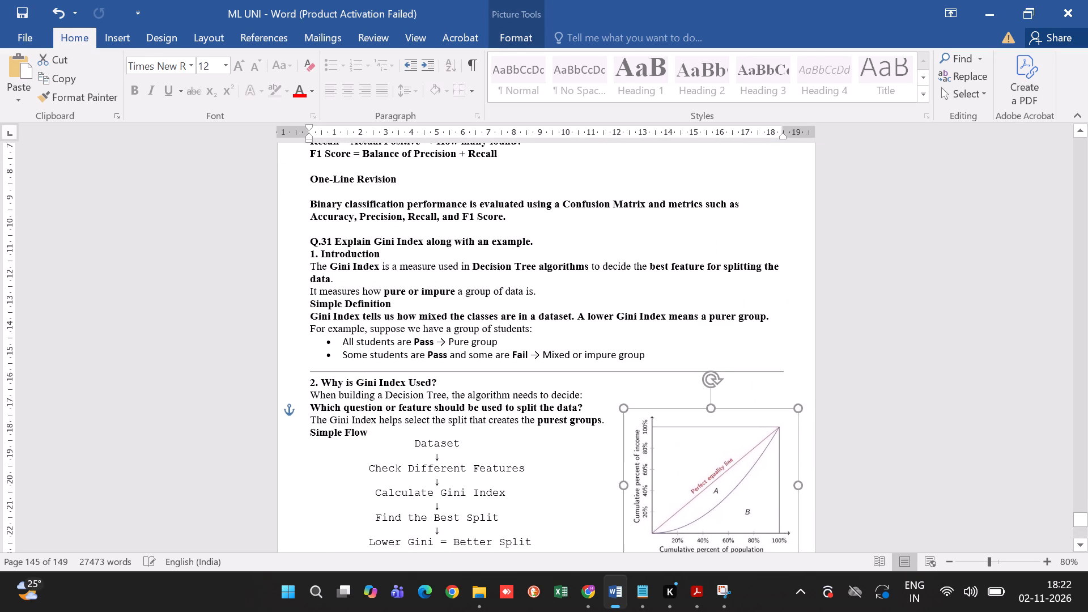
left_click_drag(711, 446, 715, 438)
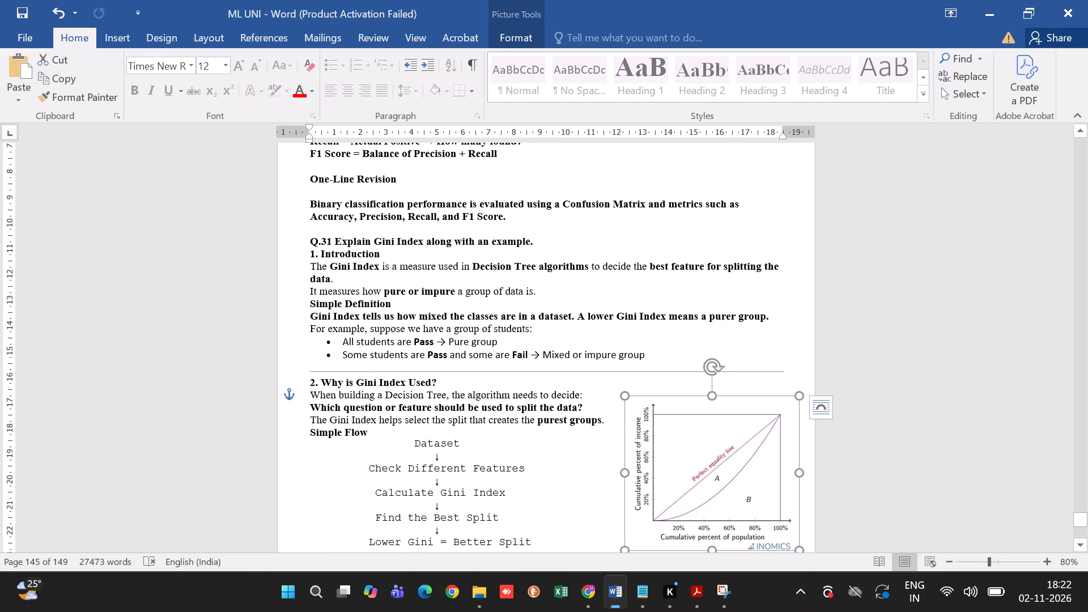
scroll(715, 438, "down", 1)
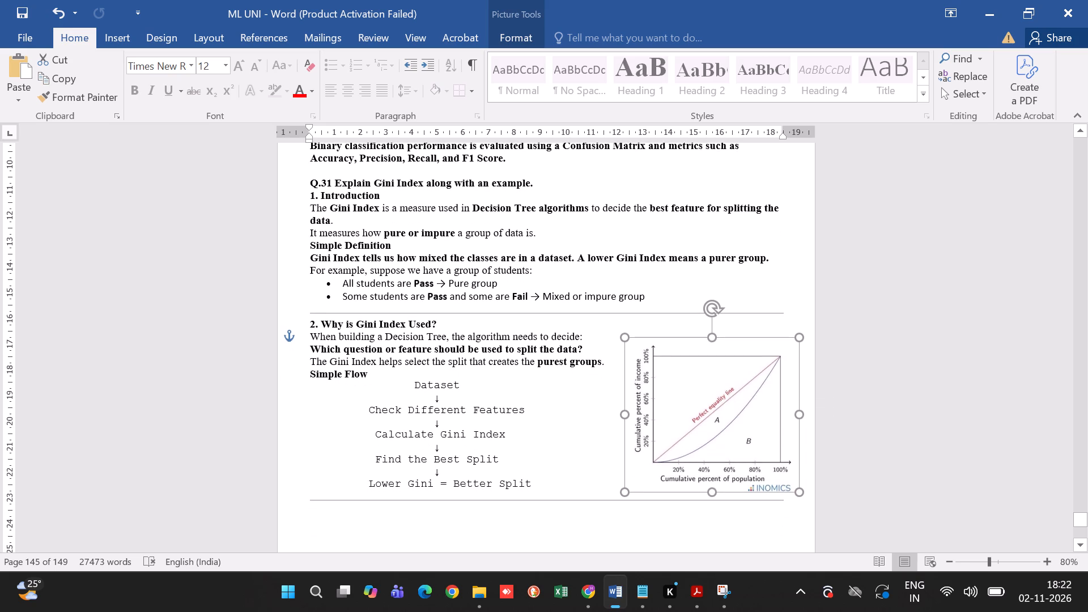
Insert an extra blank line above the "Q.31 Explain Gini Index along with an example." heading.
left_click(379, 173)
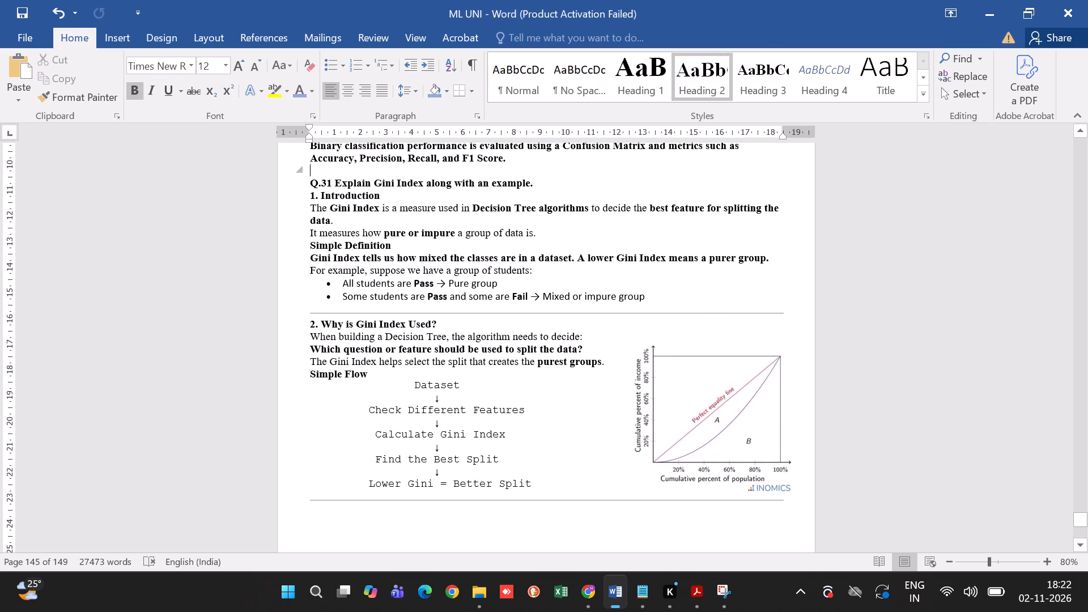
key("Return")
Add two blank lines after the Q.31 One-Line Revision at the document's end and enter the question number "Q.32".
scroll(379, 173, "down", 19)
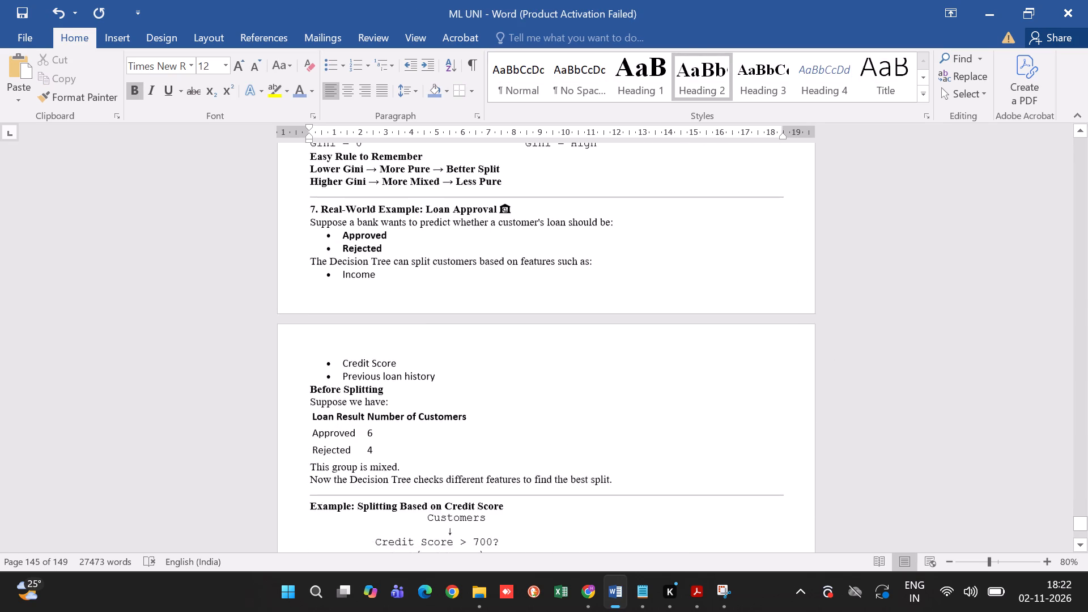
scroll(379, 173, "up", 3)
scroll(379, 173, "down", 20)
scroll(379, 173, "down", 14)
scroll(298, 146, "up", 1)
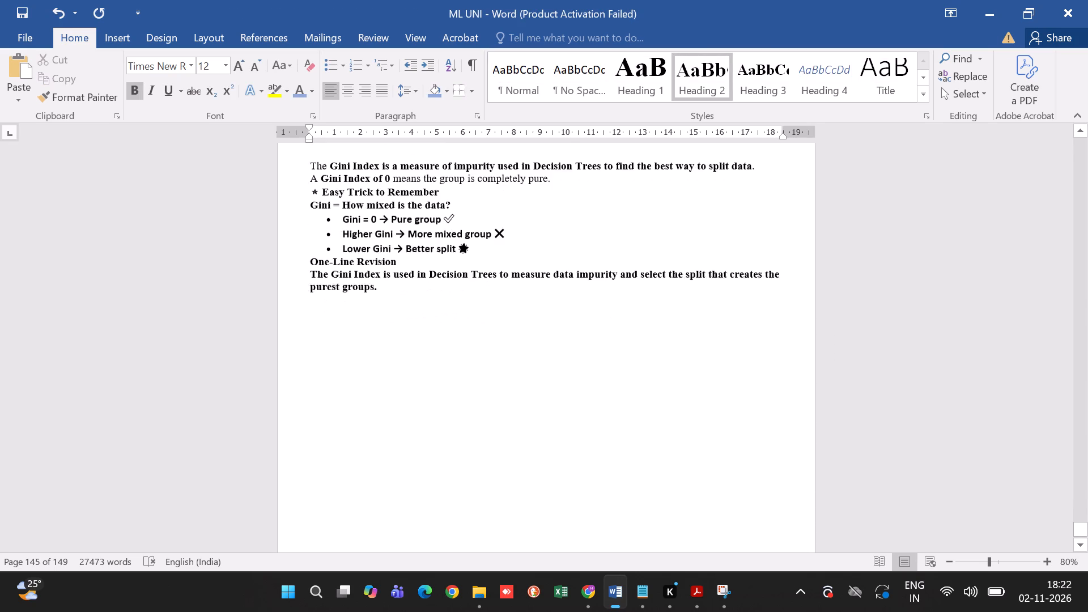
scroll(298, 146, "up", 1)
left_click(351, 372)
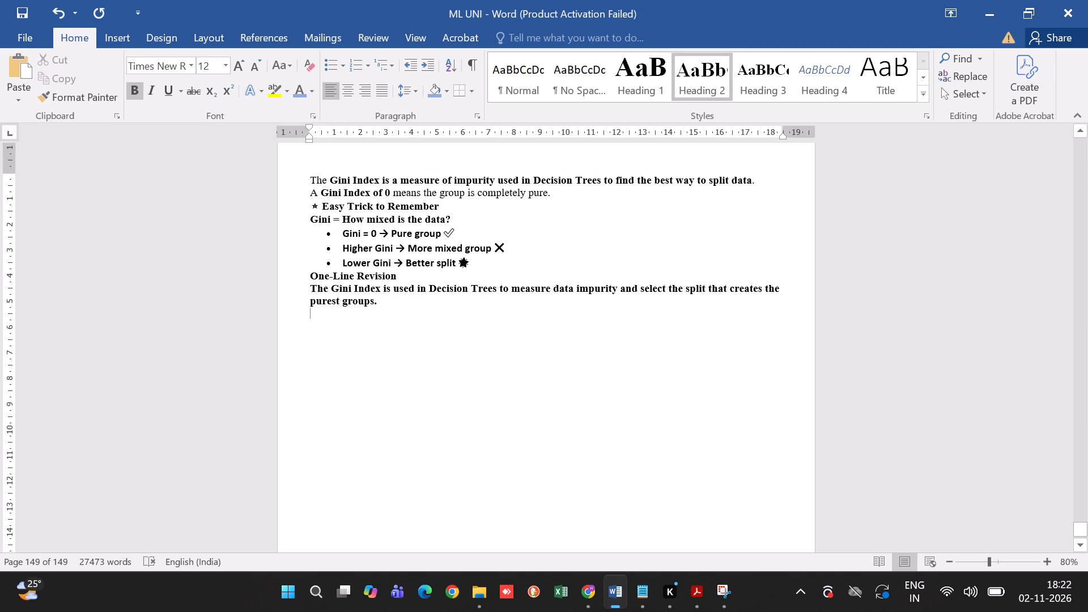
key("Return")
key("Return")
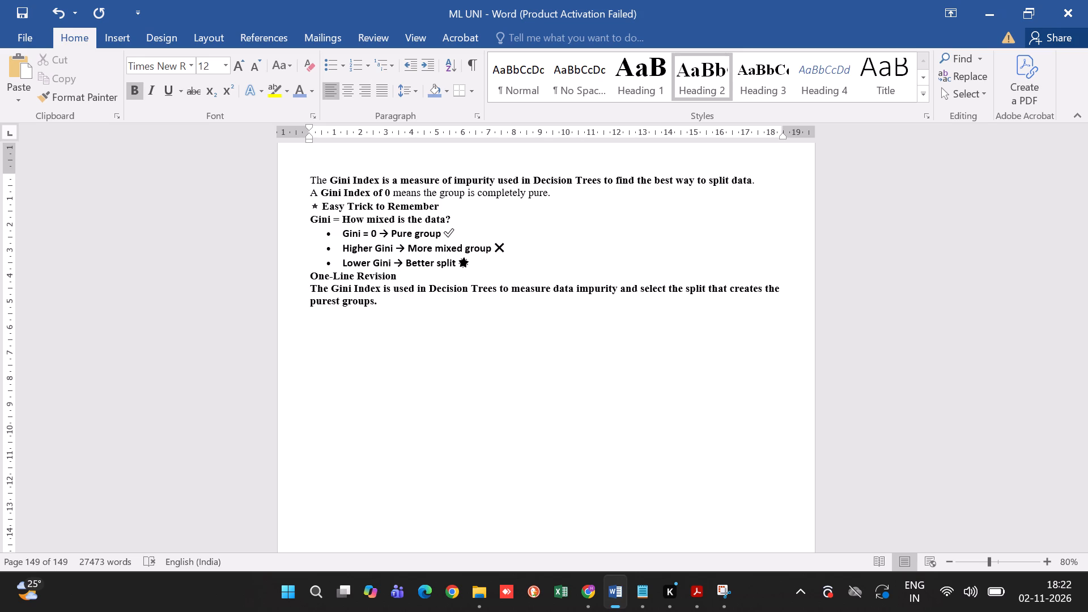
type("Q.32")
key("space")
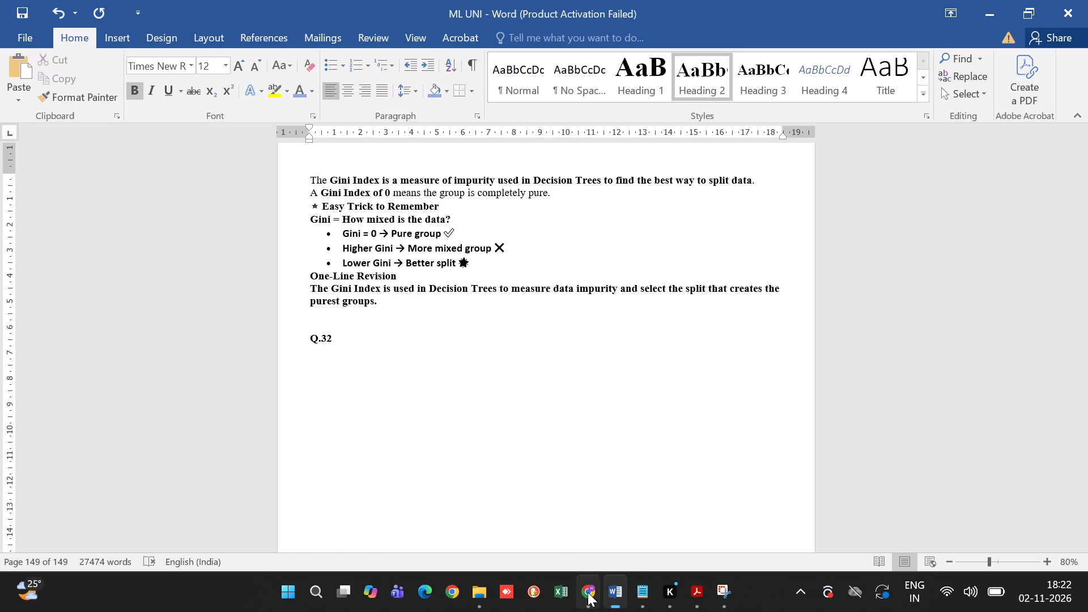
left_click(588, 592)
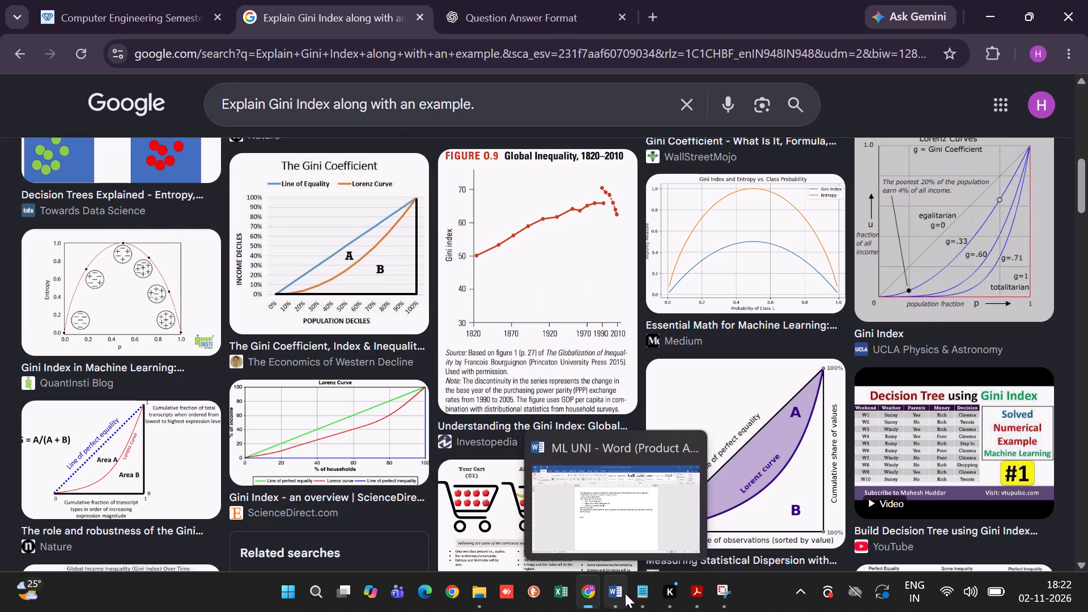
left_click(645, 589)
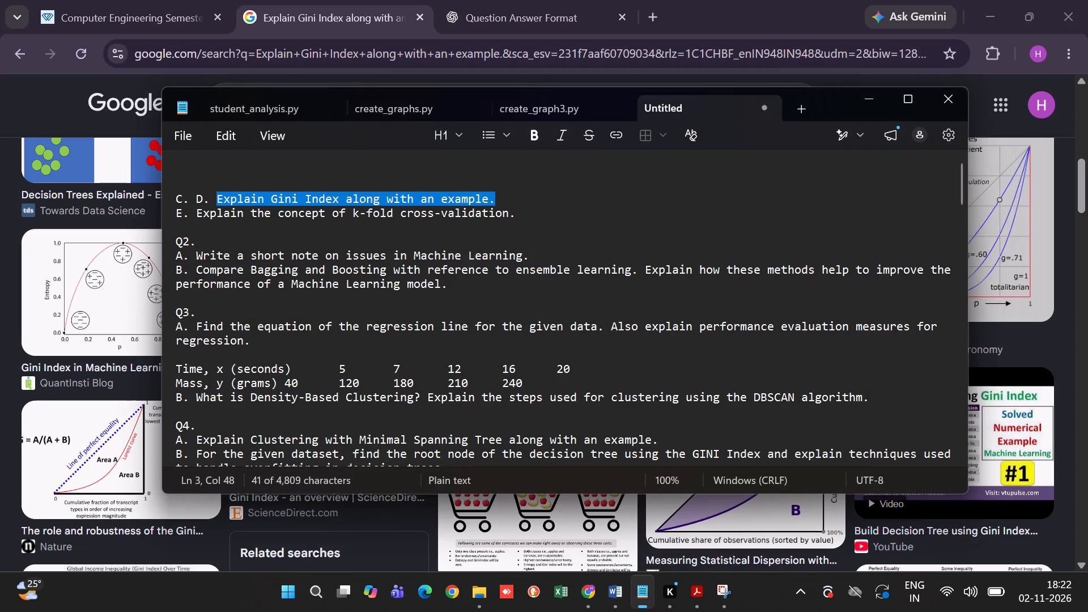
left_click_drag(192, 214, 518, 218)
key("ctrl+c")
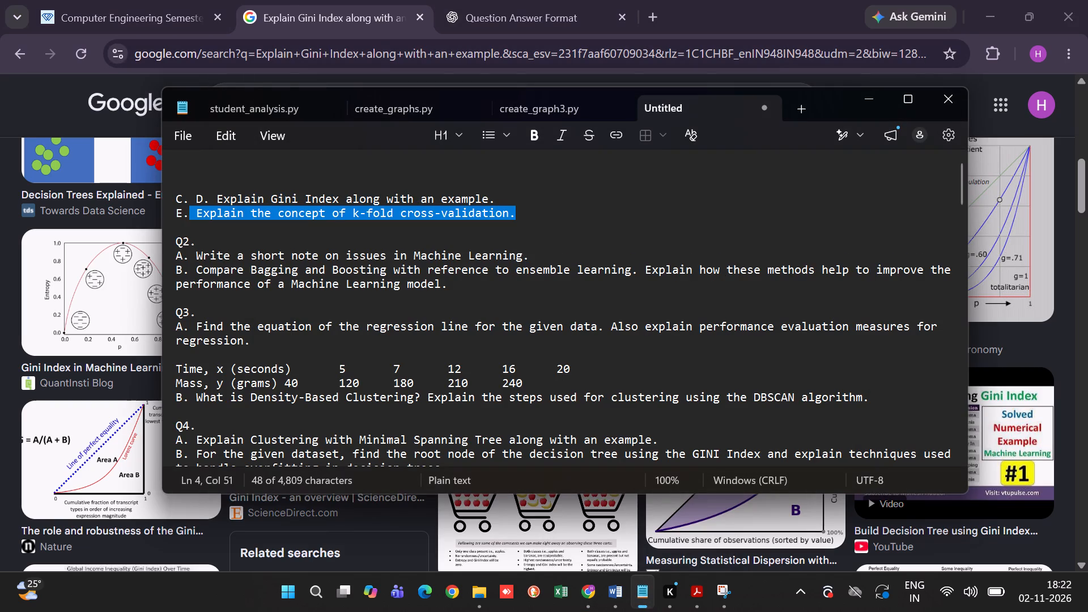
left_click(466, 12)
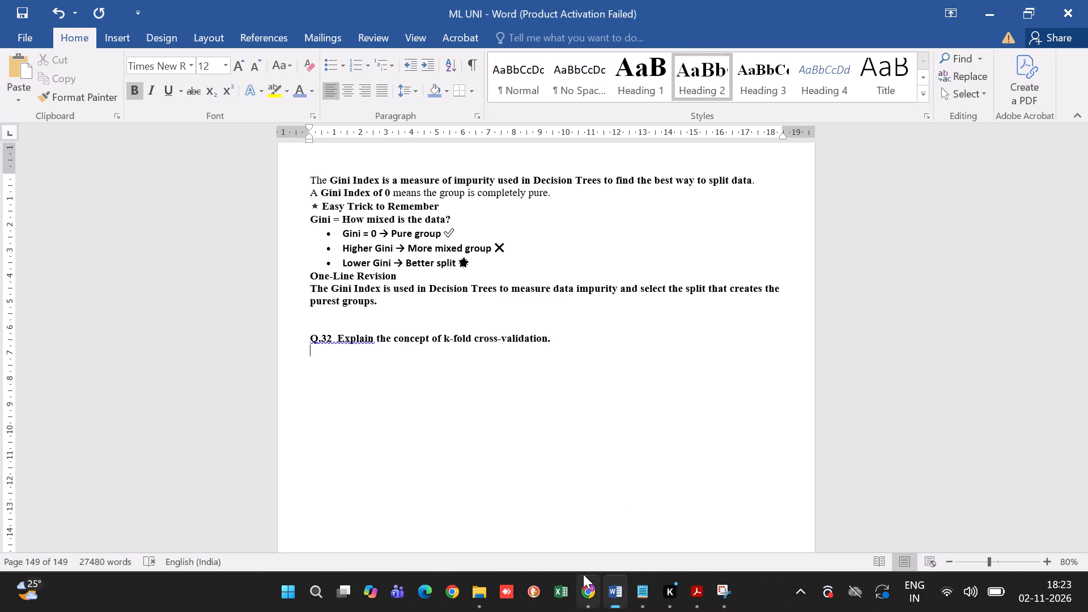
Delete the finished questions from the Notepad list, from the Gini Index question through Q2 A on issues in Machine Learning.
left_click(649, 592)
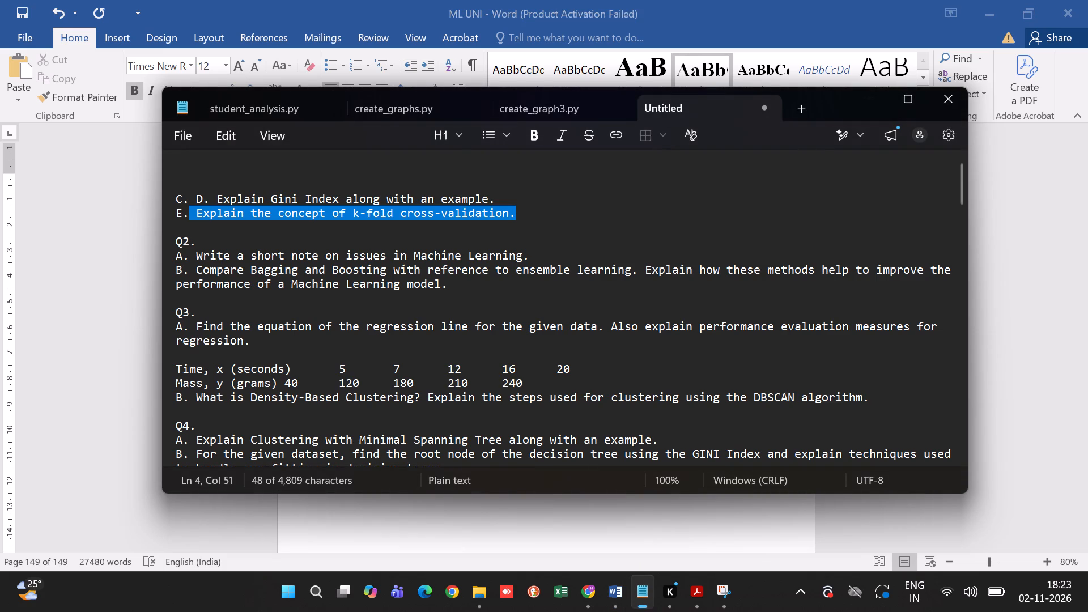
left_click(695, 585)
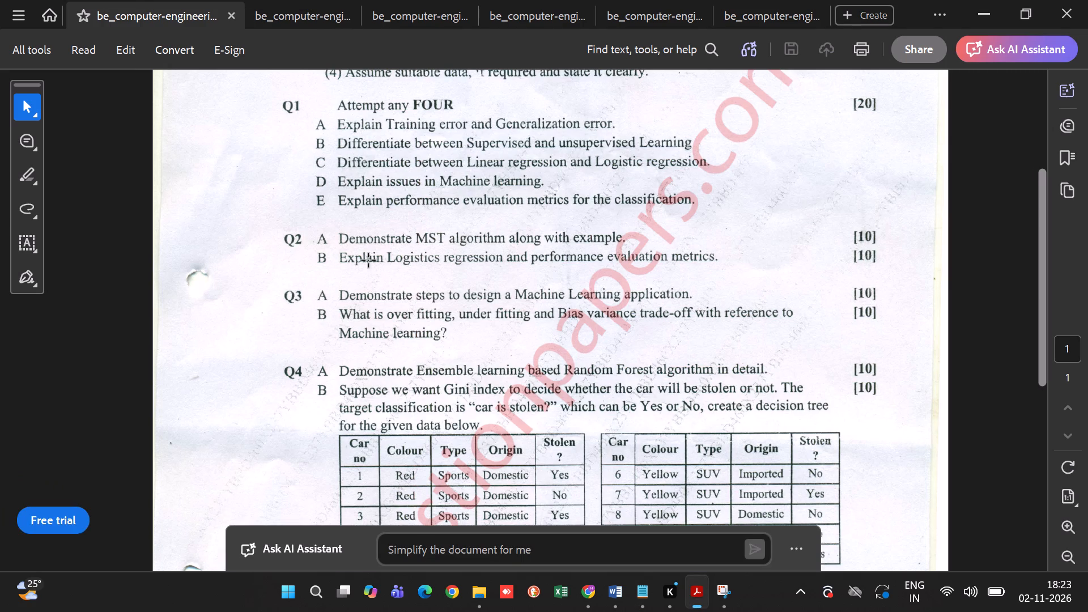
scroll(445, 274, "up", 1)
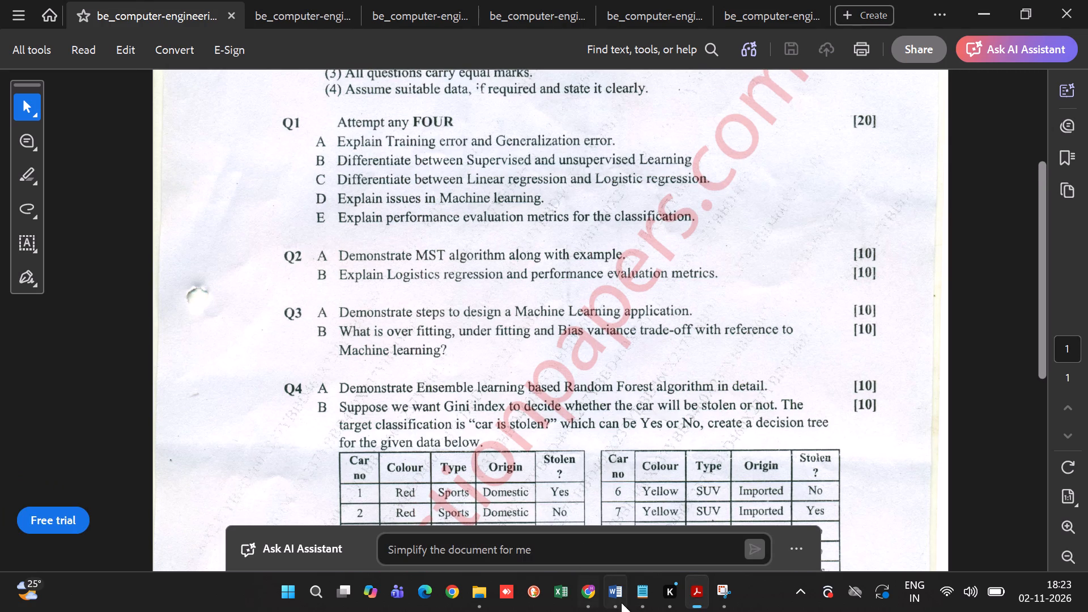
left_click(641, 600)
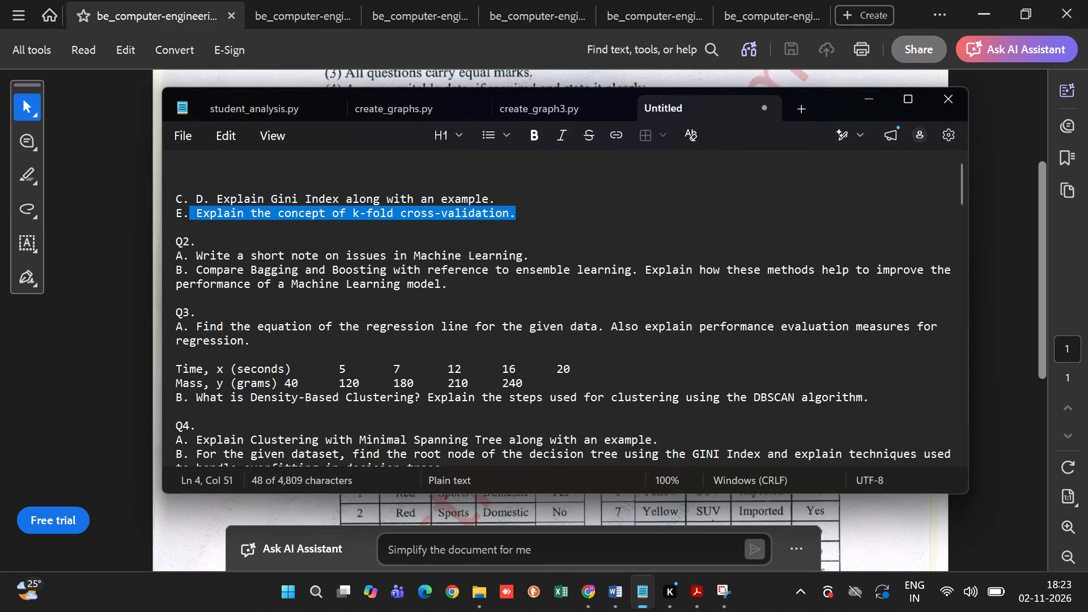
left_click_drag(528, 251, 211, 181)
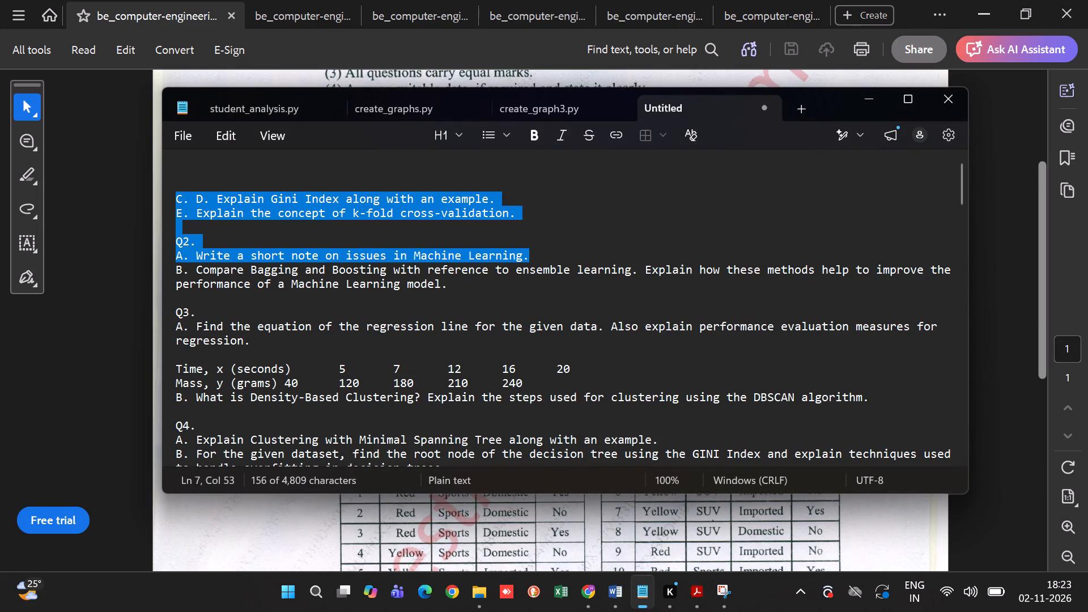
key("BackSpace")
key("BackSpace")
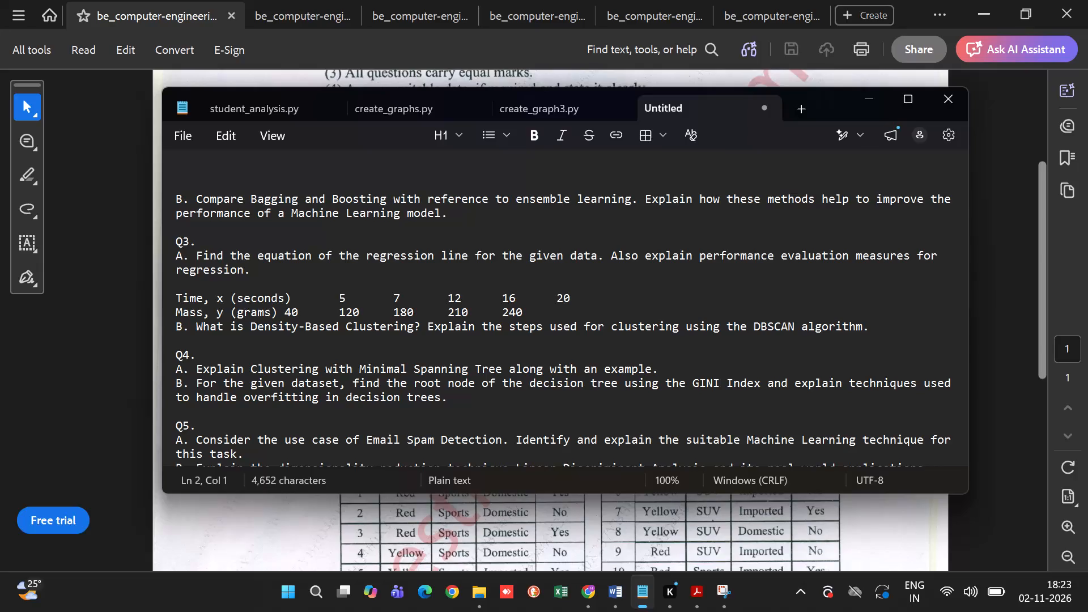
Review the remaining questions in the Notepad list from Q3 through Q6.
scroll(211, 181, "down", 2)
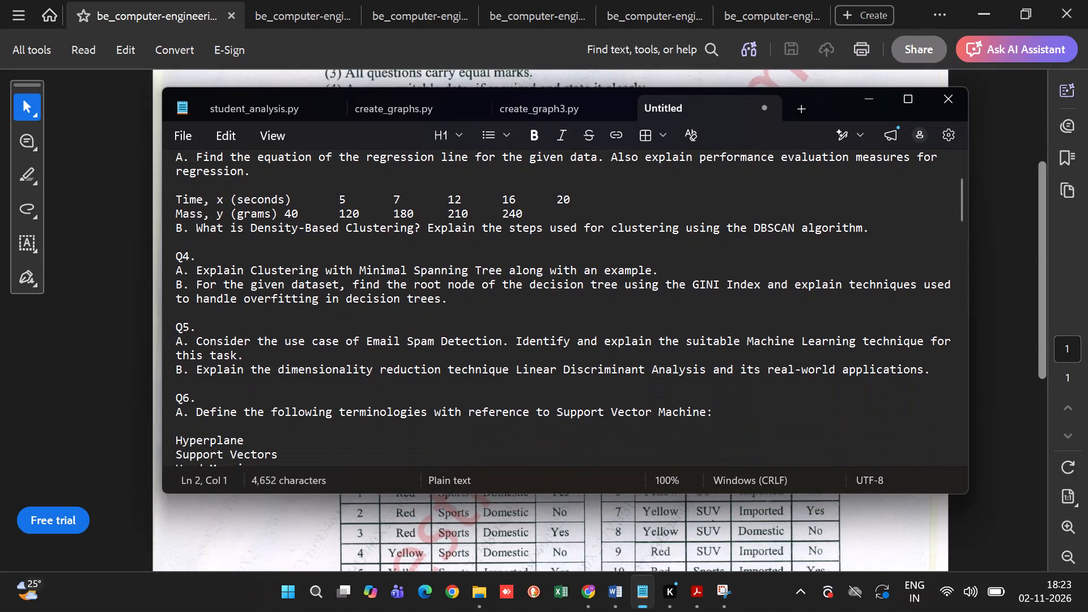
scroll(211, 181, "down", 3)
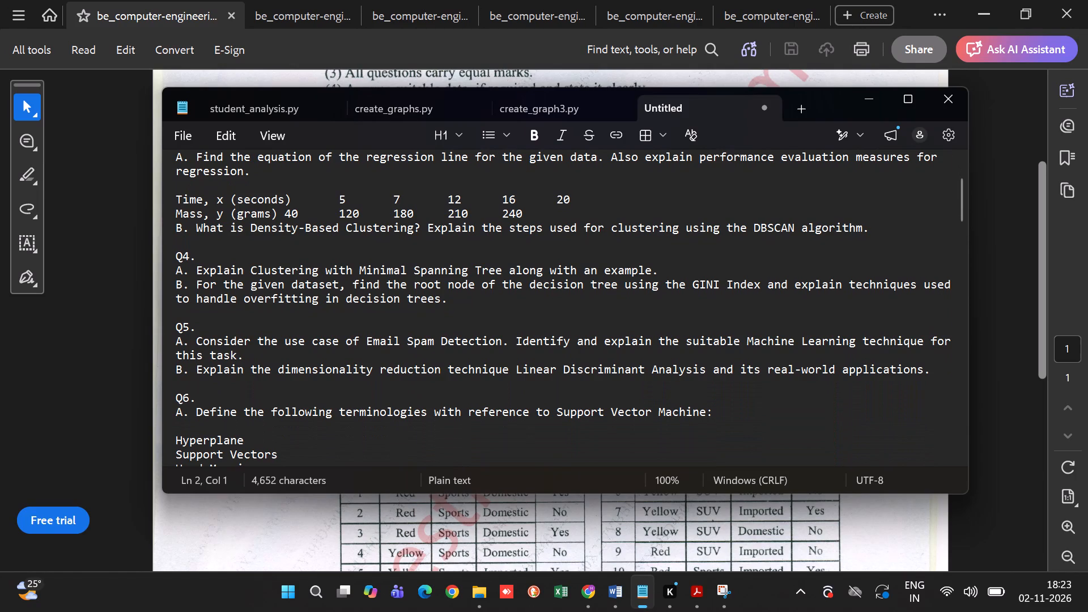
scroll(211, 181, "down", 4)
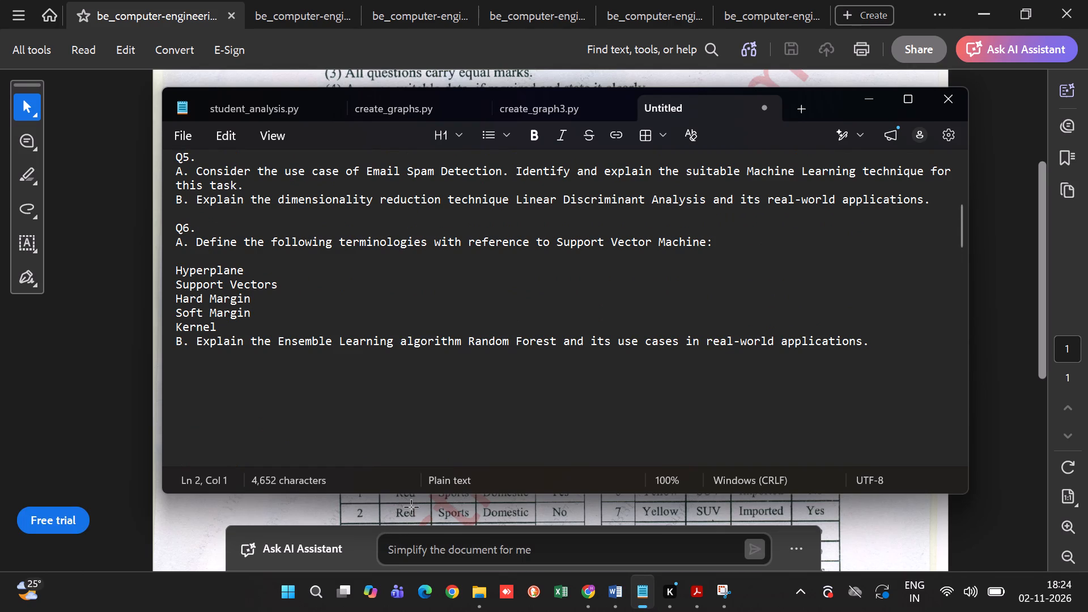
Switch to the second question paper PDF in Acrobat and read through its questions from Q1 to Q6.
left_click(266, 14)
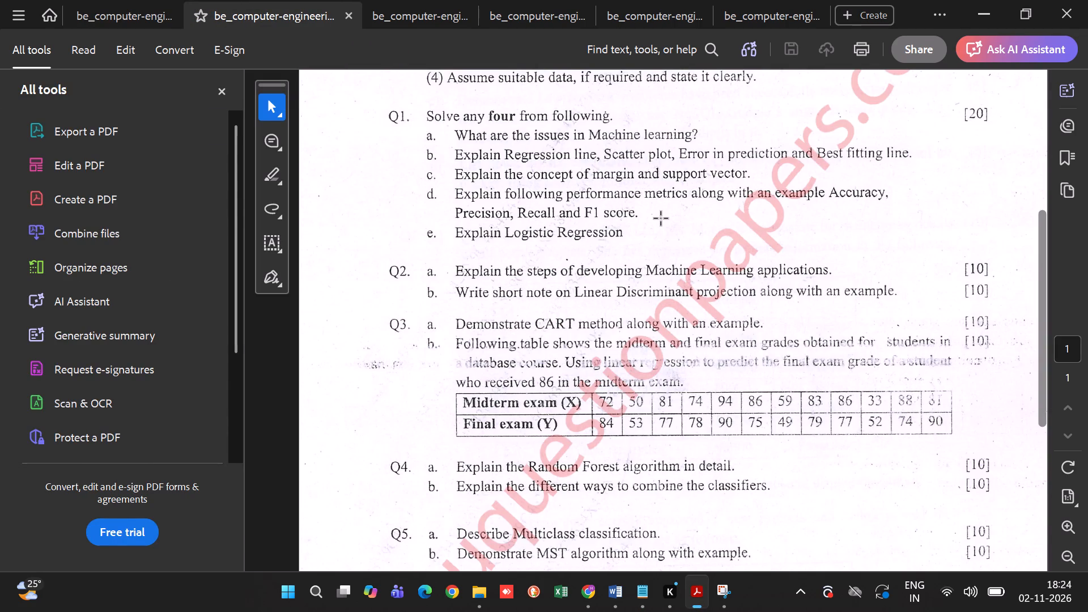
scroll(661, 219, "down", 2)
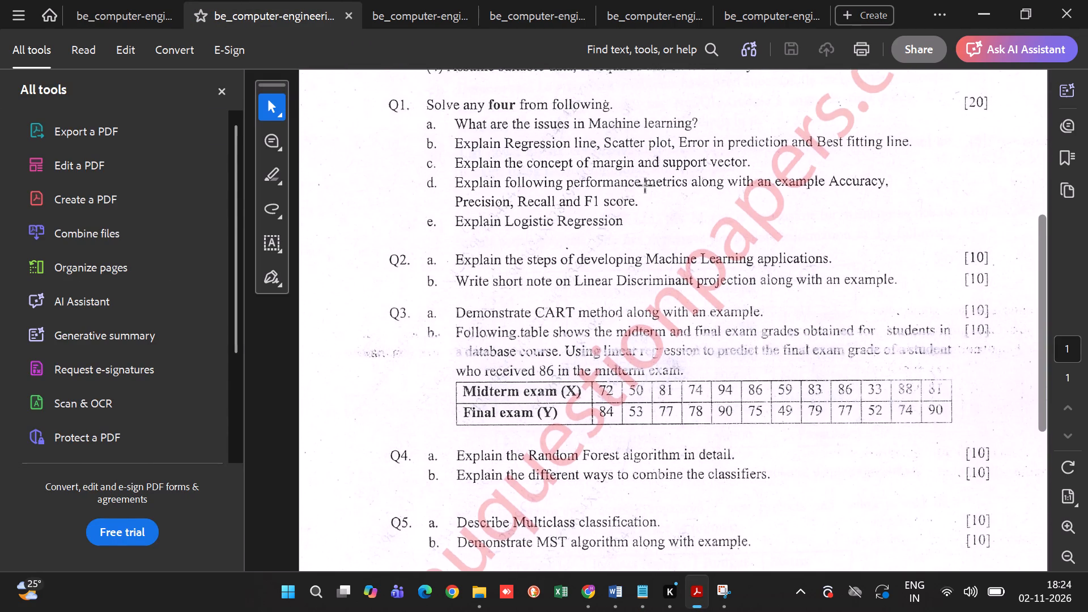
scroll(645, 186, "down", 2)
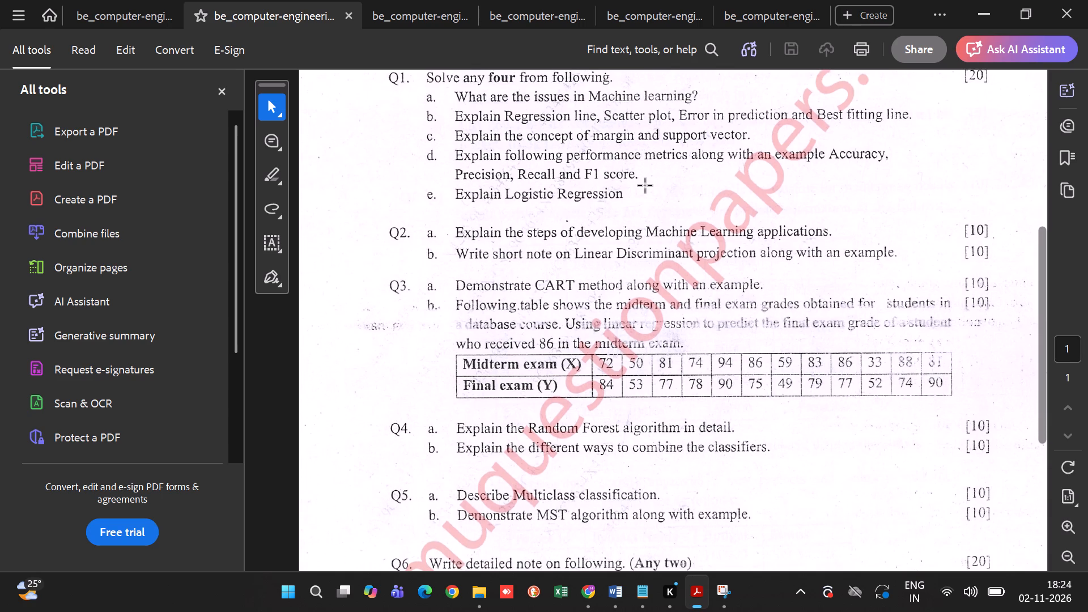
scroll(645, 186, "down", 1)
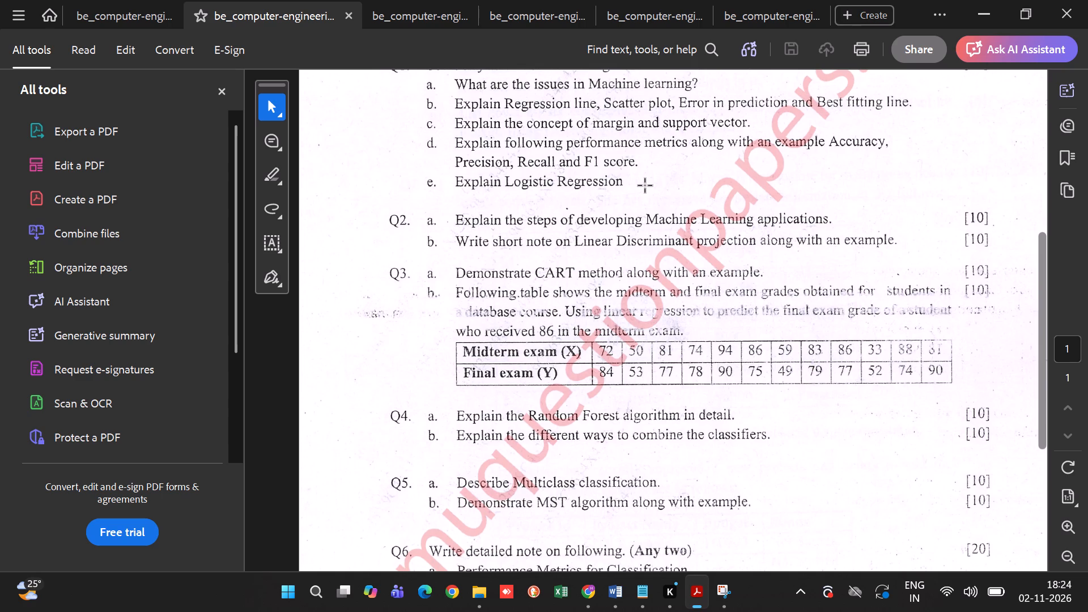
scroll(645, 186, "down", 2)
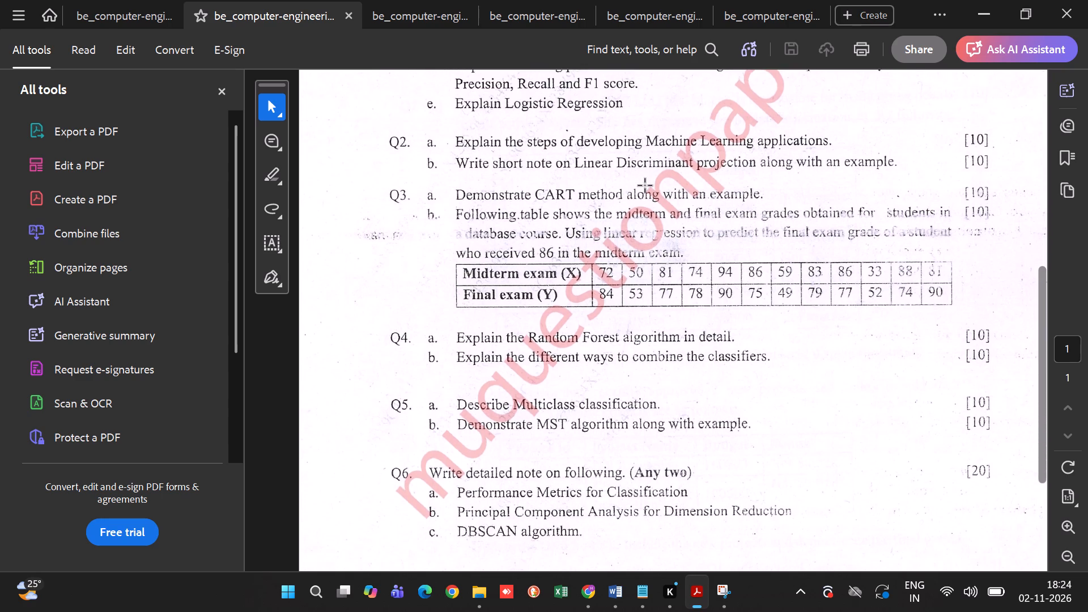
scroll(645, 186, "down", 1)
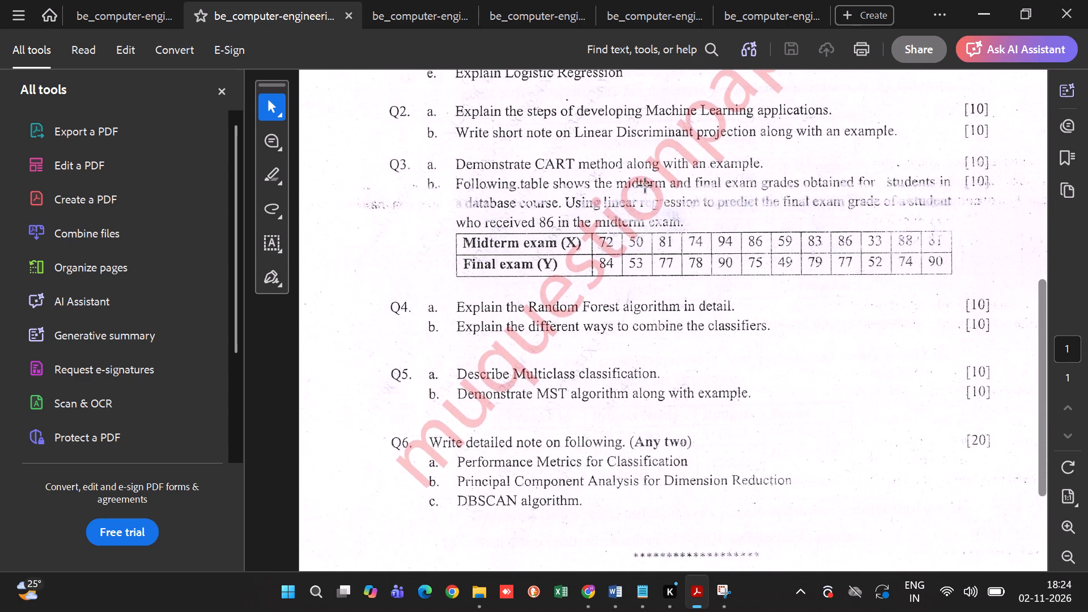
scroll(645, 186, "down", 11)
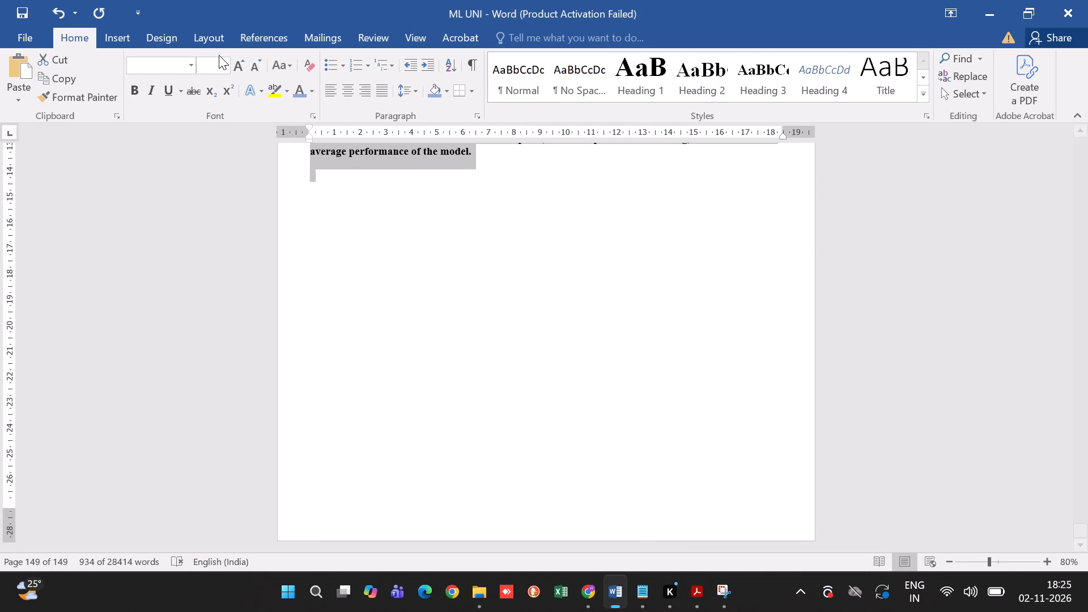
left_click(206, 66)
type("12")
key("Return")
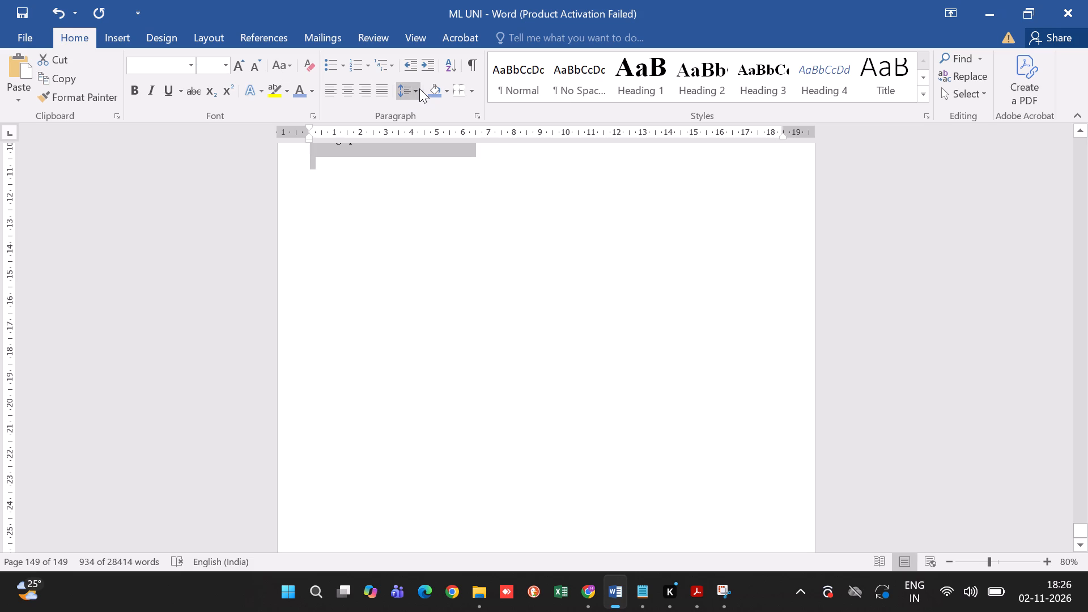
left_click(419, 88)
left_click(468, 260)
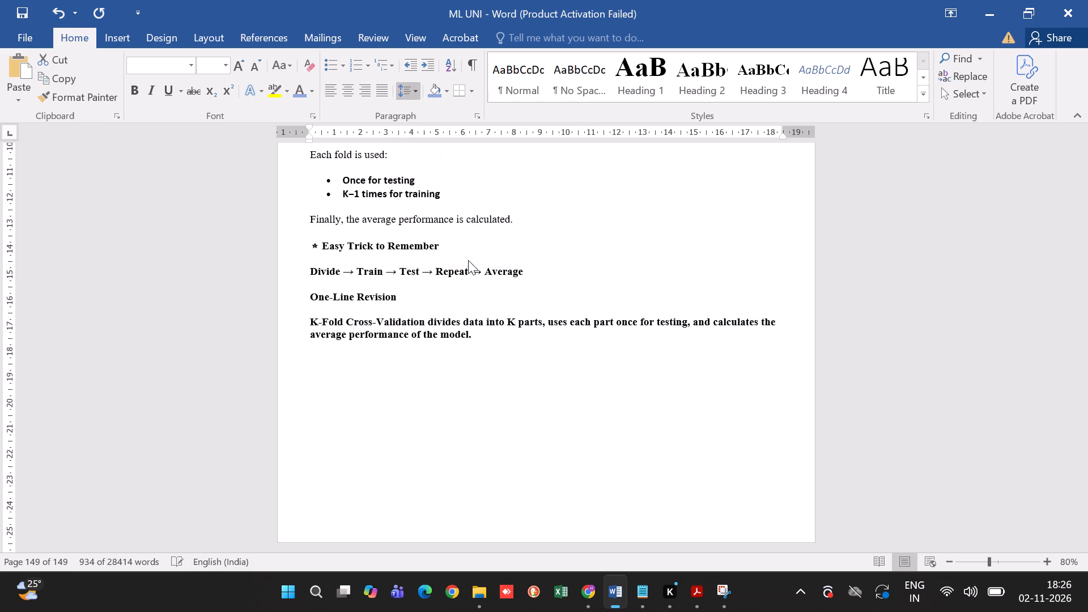
Copy the GeeksforGeeks Dataset Training/Test diagram from Google Images and paste it after "500 Student Records" in the Word answer.
left_click(581, 594)
left_click(553, 405)
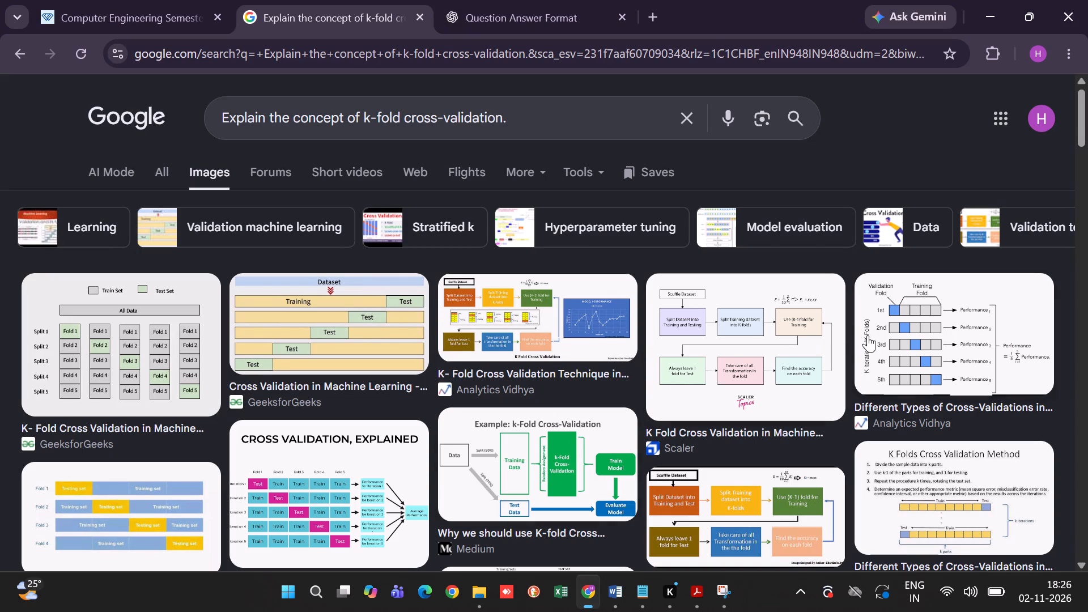
right_click(360, 331)
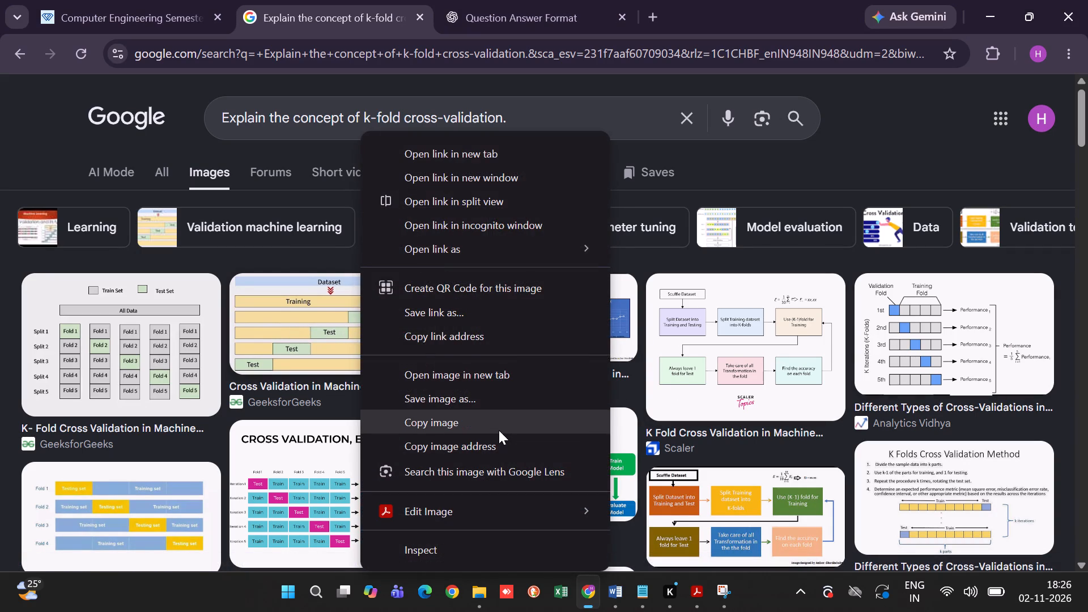
left_click(499, 430)
left_click(606, 598)
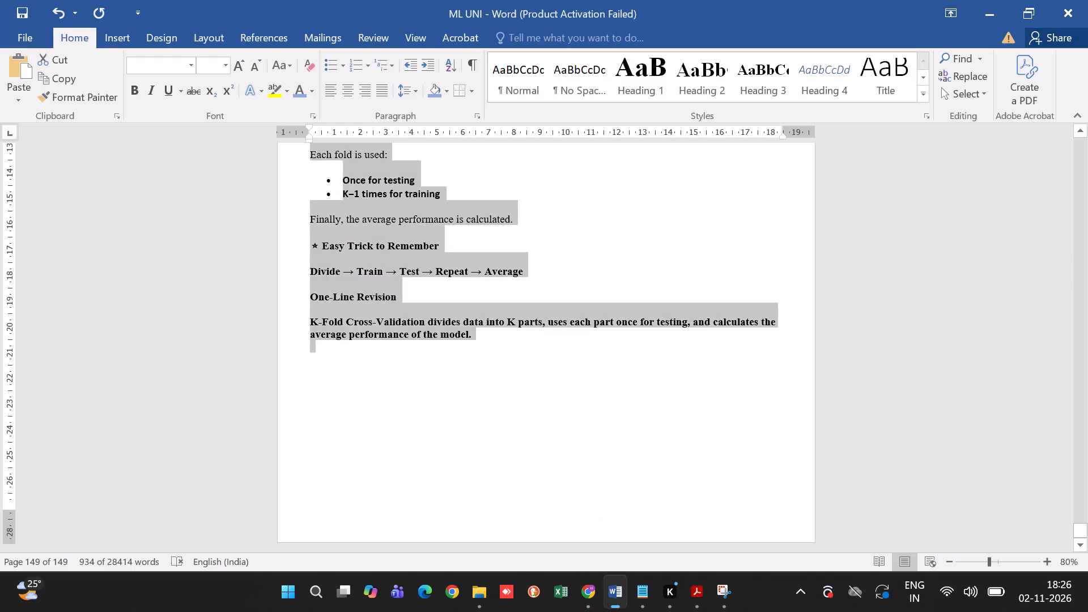
scroll(618, 437, "up", 2)
scroll(563, 487, "up", 3)
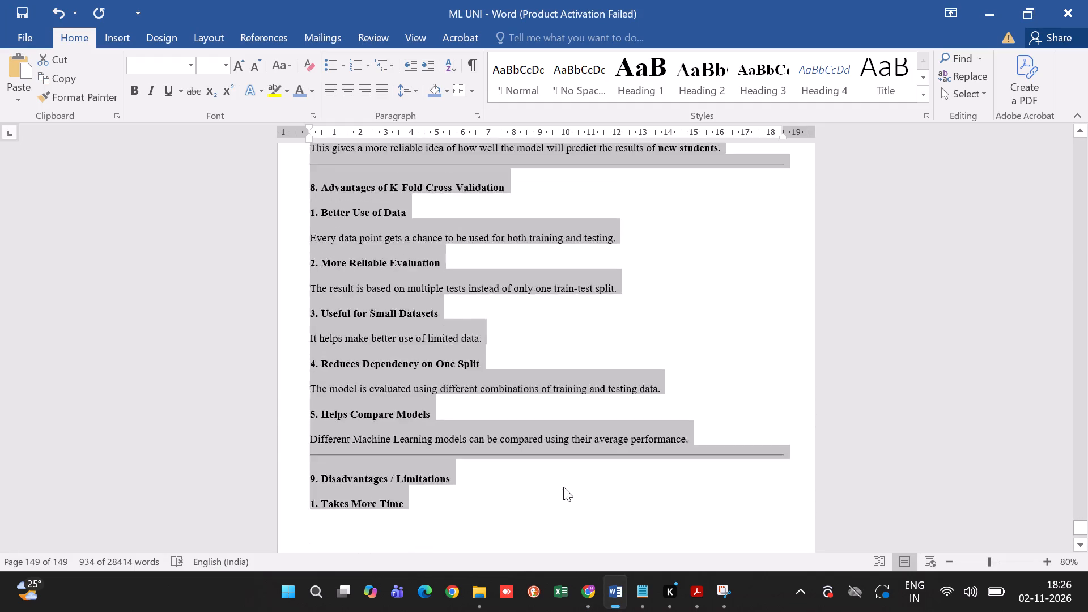
scroll(563, 487, "up", 3)
left_click(563, 487)
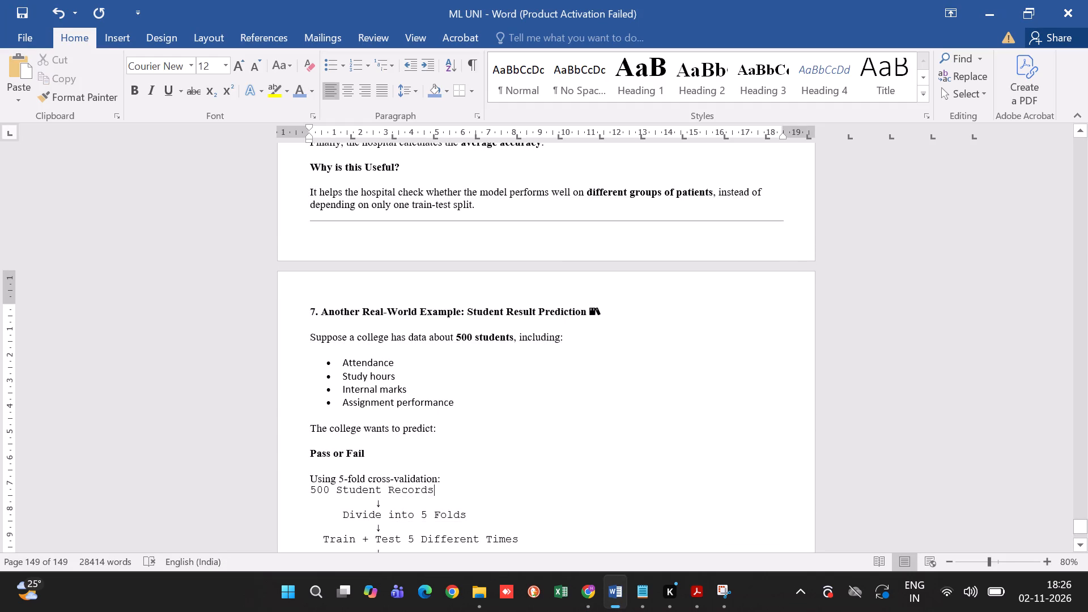
left_click(563, 487)
key("ctrl+v")
Shrink the pasted diagram to under half the text width, apply text wrapping, and move it beside the student attributes list in section 7.
left_click(617, 389)
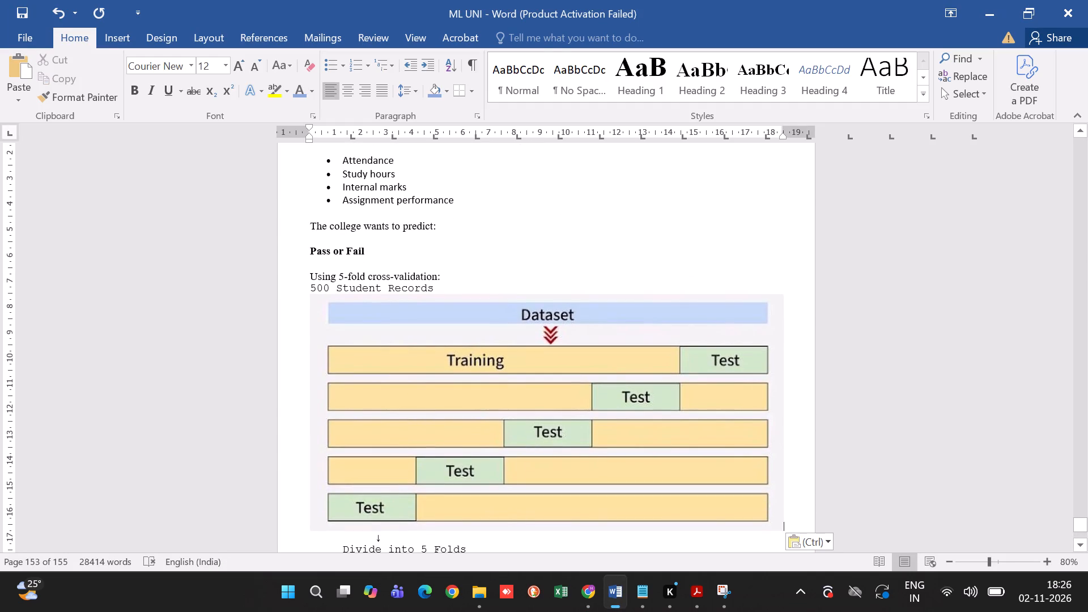
left_click_drag(782, 530, 671, 474)
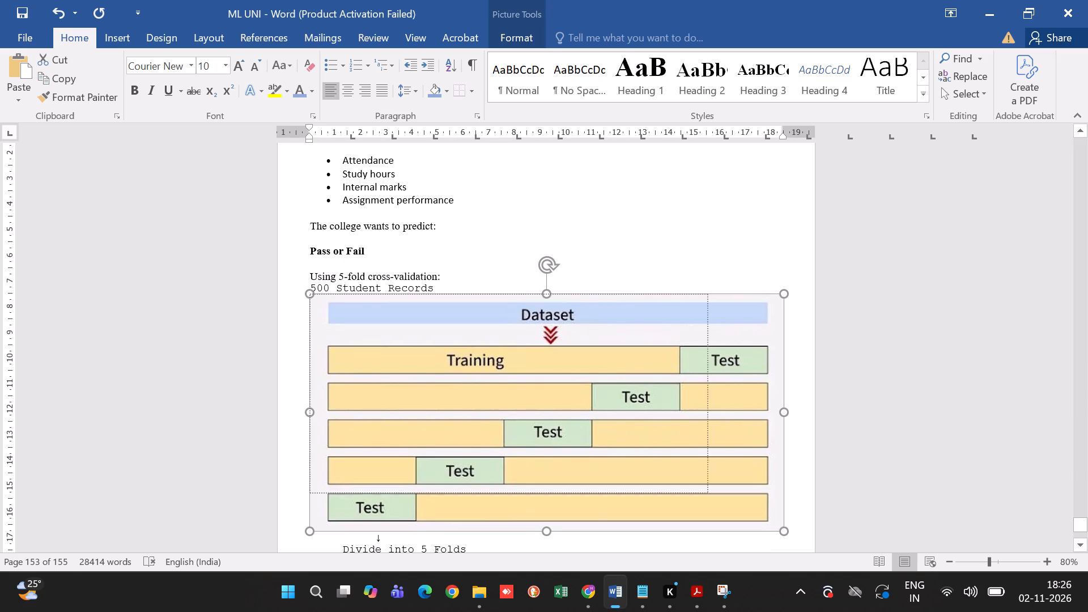
left_click_drag(671, 474, 528, 388)
left_click(674, 292)
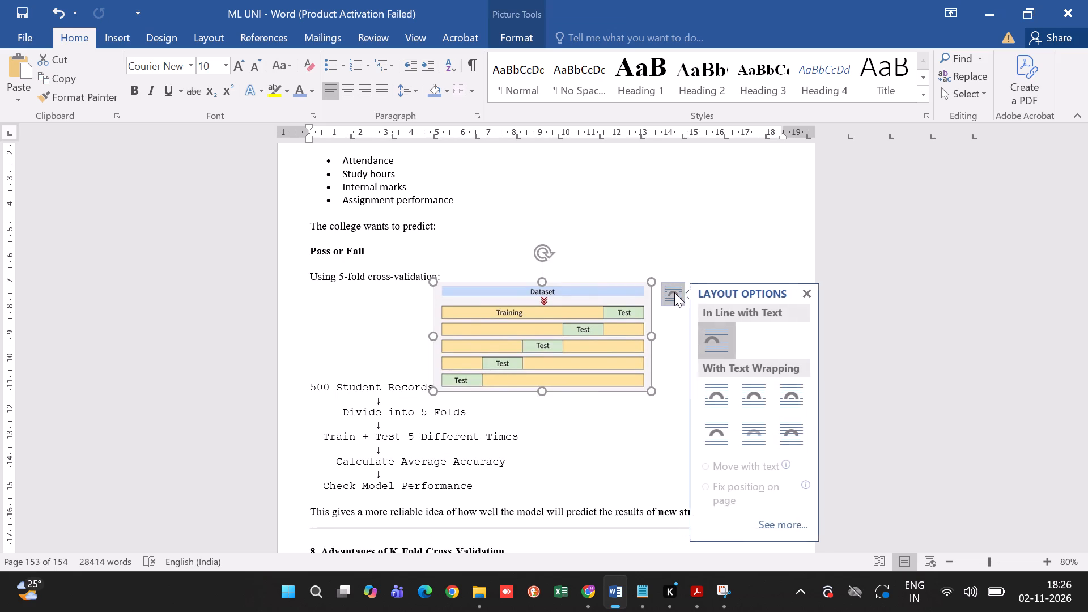
left_click(803, 407)
left_click_drag(569, 346, 708, 236)
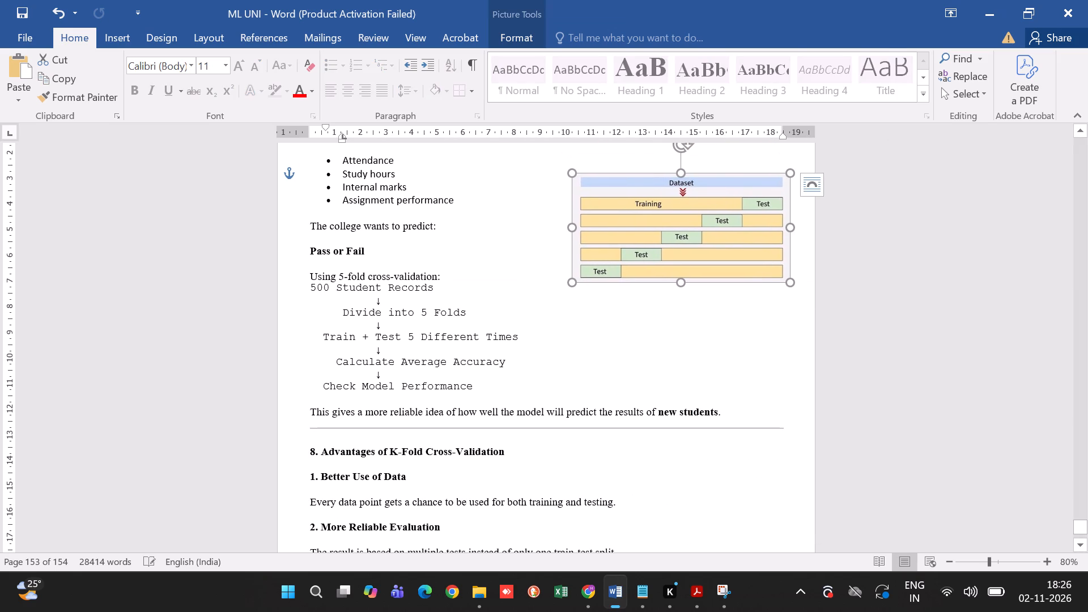
Copy the KDnuggets K-Fold Cross-Validation diagram from Google Images and paste it after the "First Round" heading in section 6 of the Word answer.
left_click(592, 600)
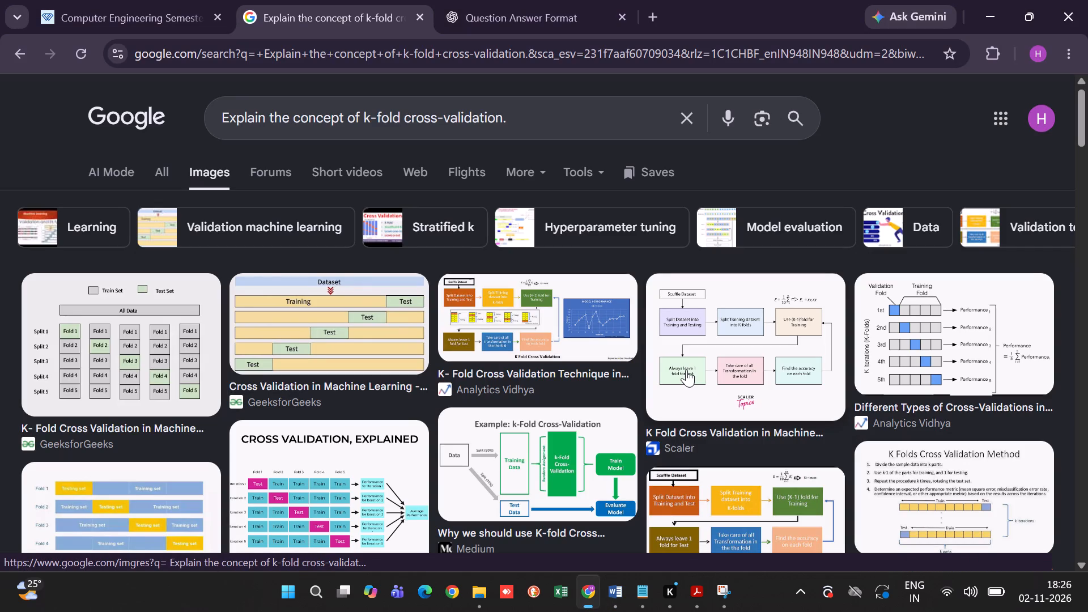
scroll(686, 369, "down", 1)
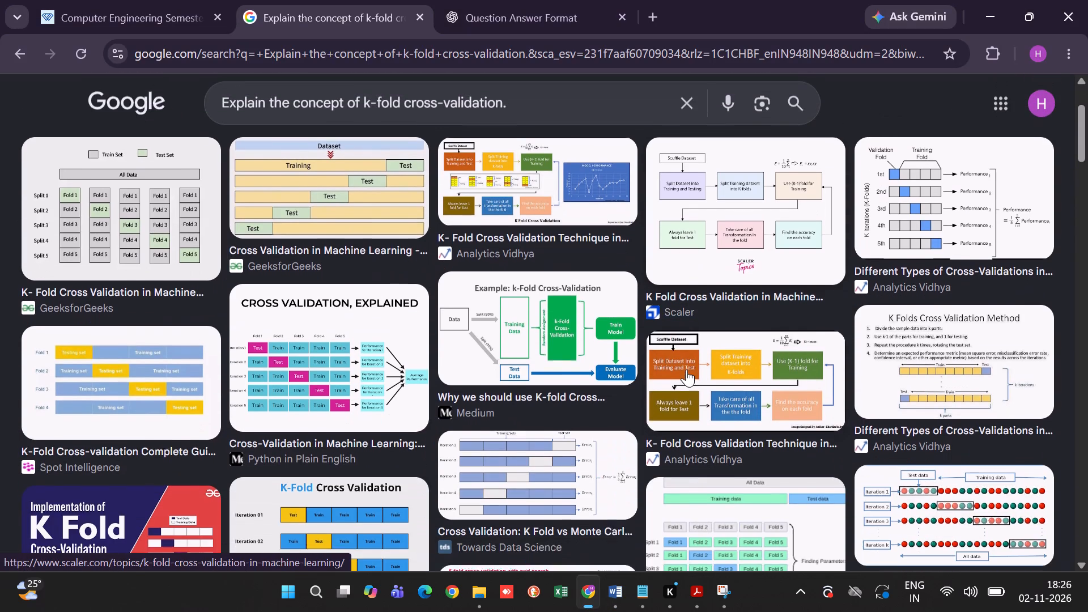
scroll(686, 369, "down", 3)
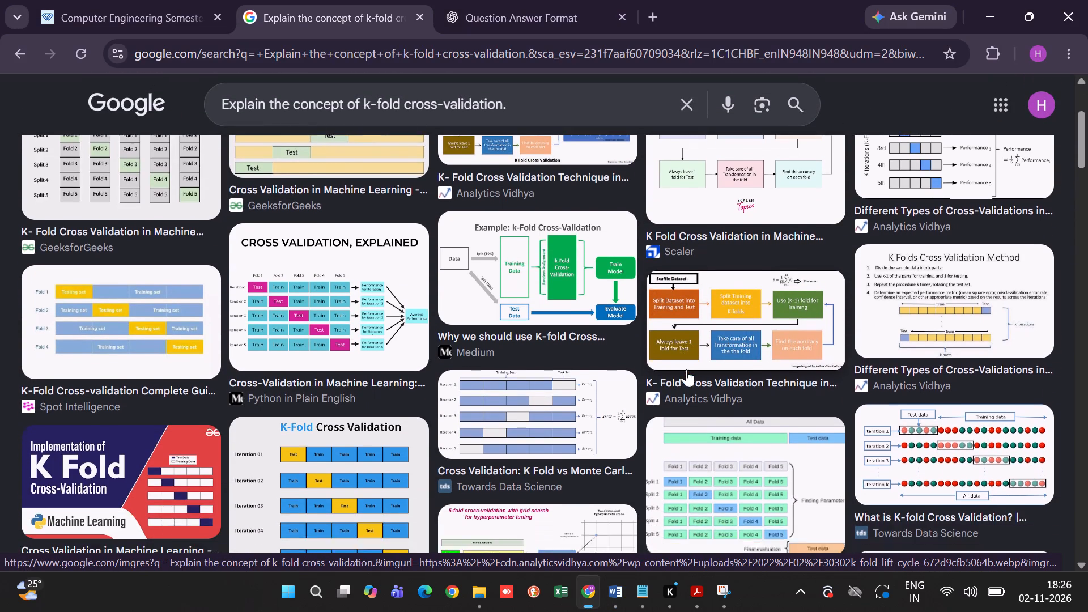
scroll(686, 369, "down", 1)
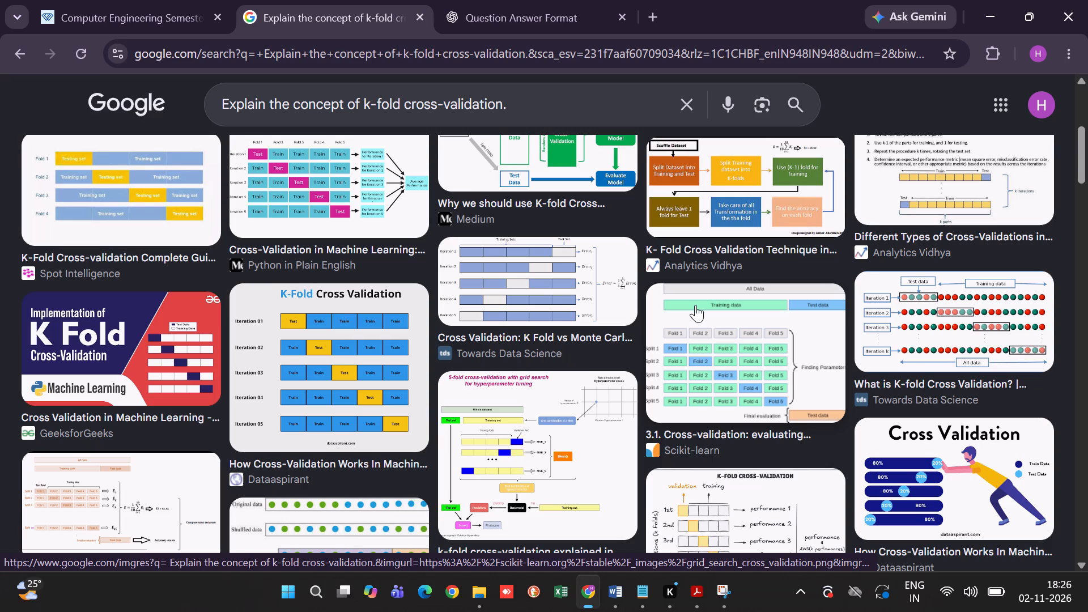
scroll(690, 382, "down", 1)
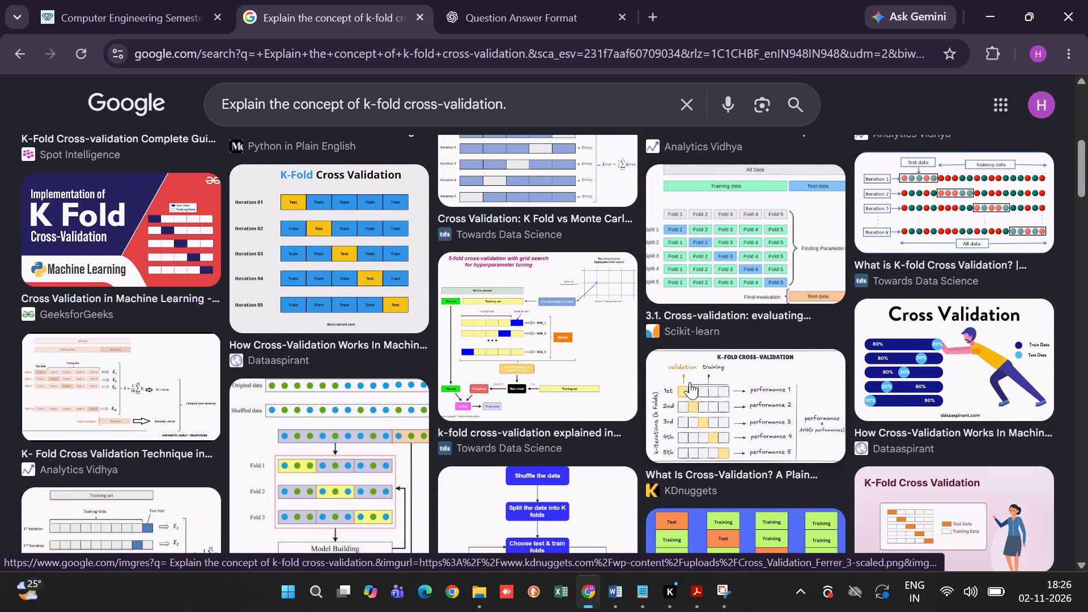
right_click(723, 380)
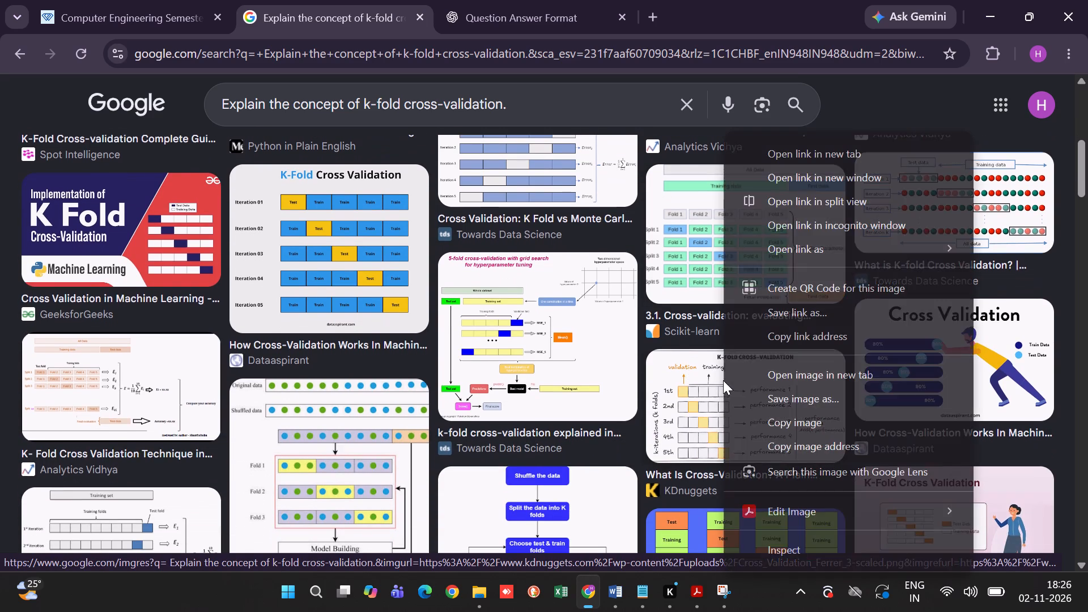
left_click(783, 418)
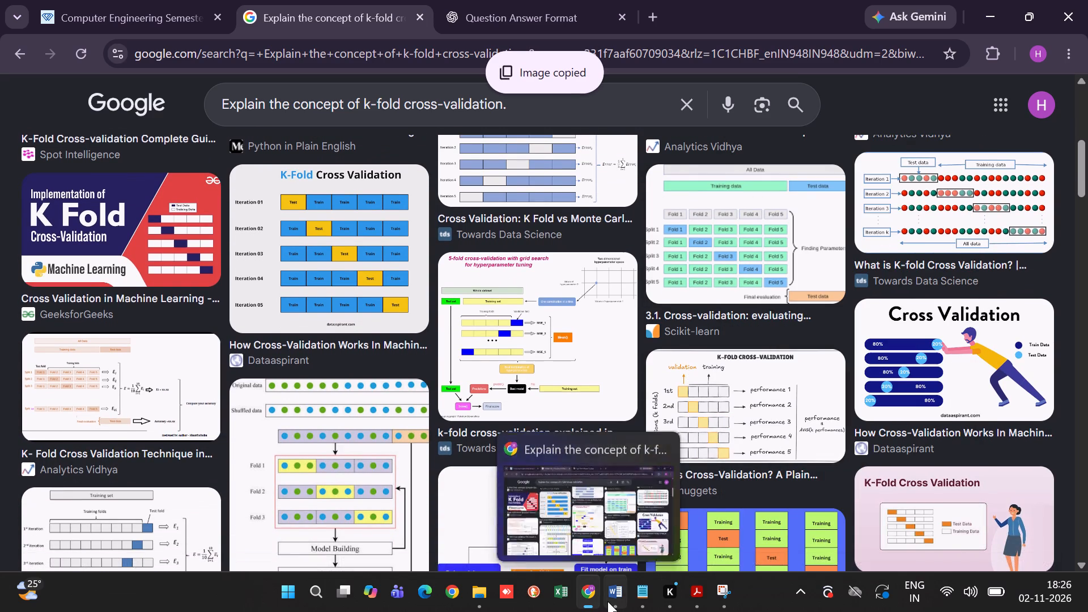
left_click(607, 601)
scroll(646, 387, "up", 4)
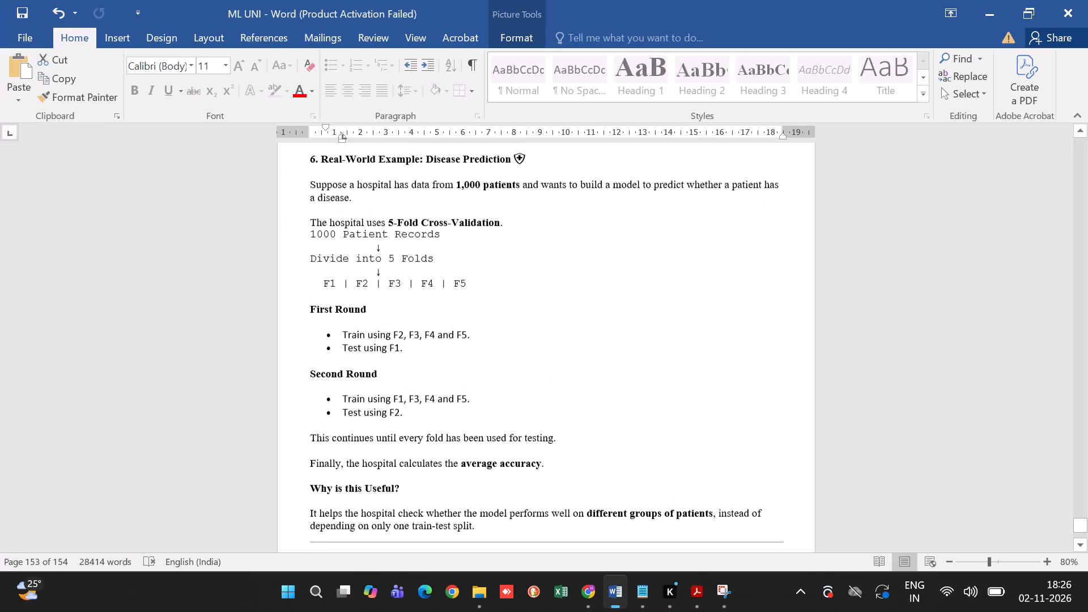
left_click(537, 310)
double_click(537, 310)
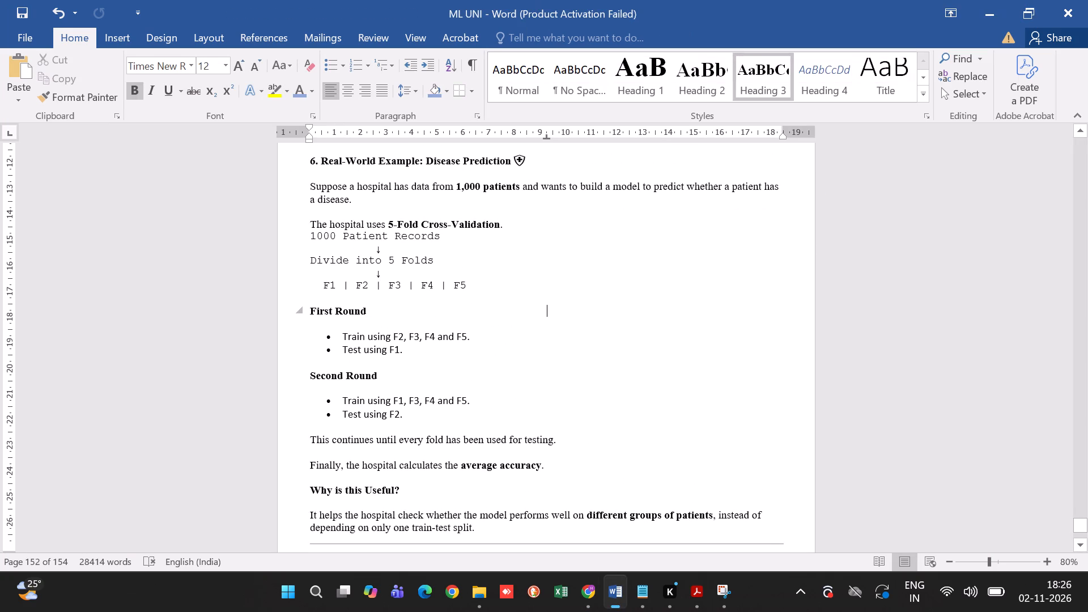
key("ctrl+v")
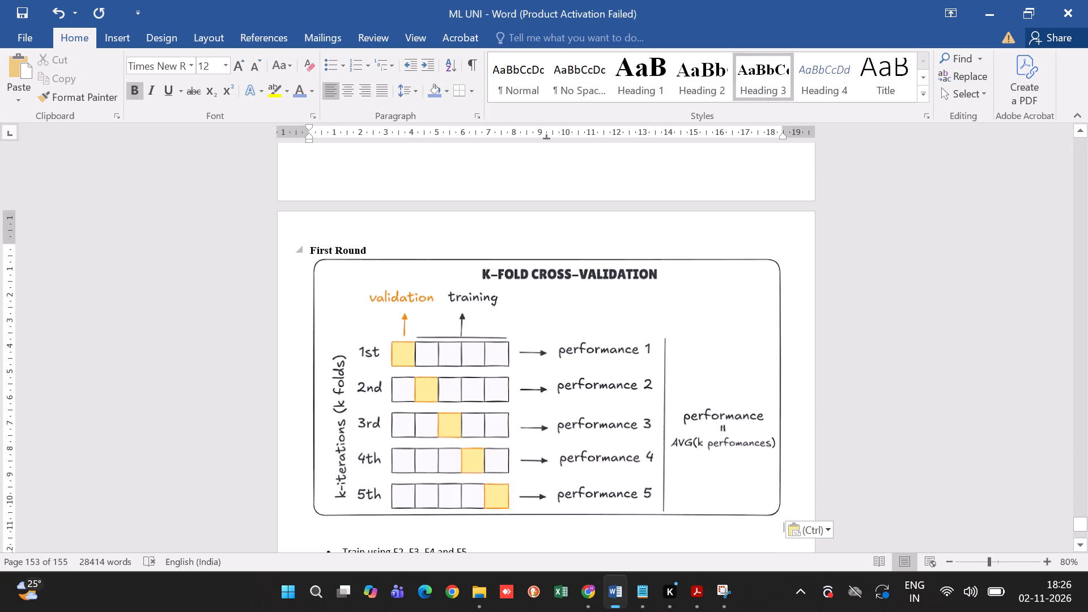
Shrink the pasted K-Fold Cross-Validation diagram to a little over half the text width.
left_click(634, 367)
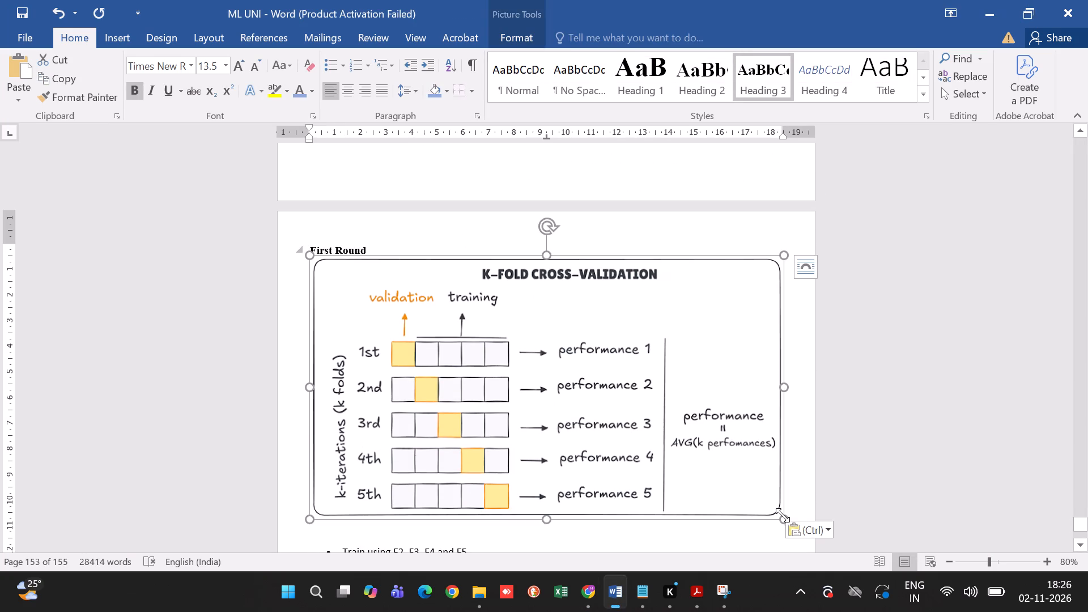
left_click_drag(788, 525, 782, 516)
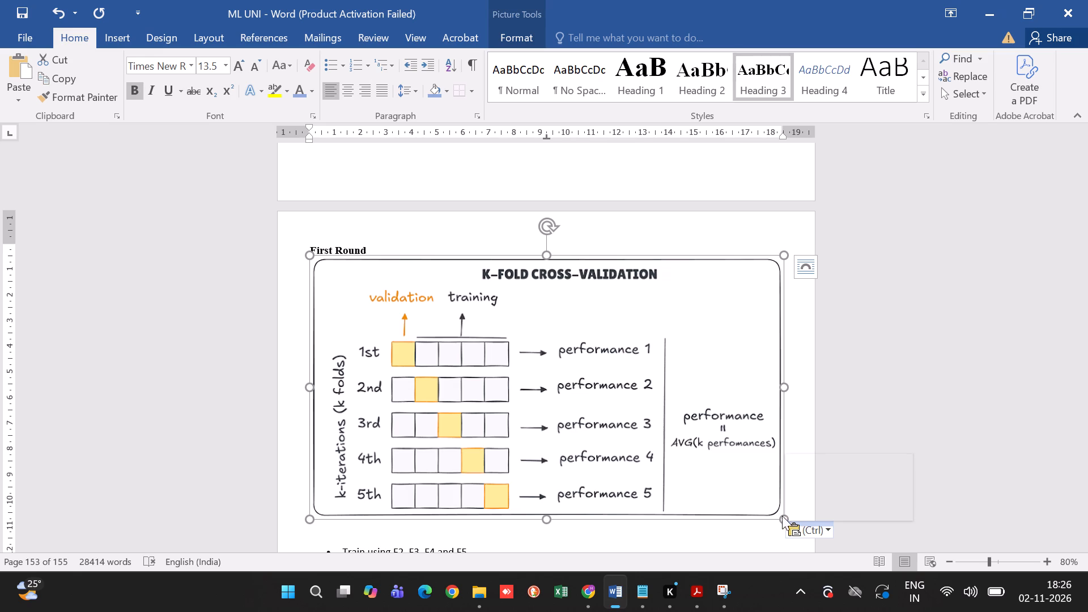
left_click_drag(782, 516, 783, 254)
left_click(789, 238)
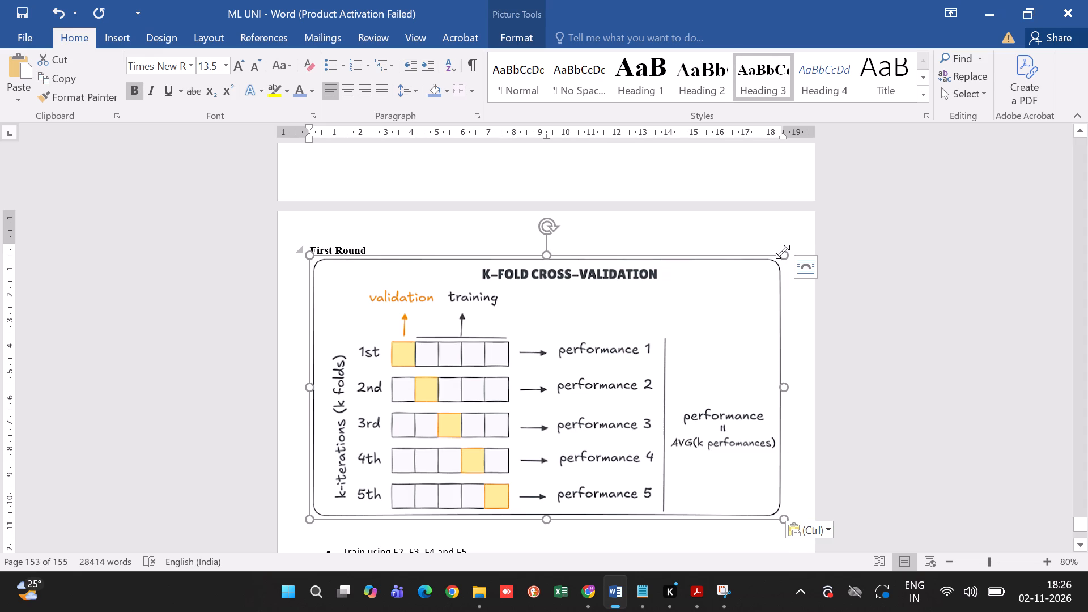
left_click_drag(783, 252, 678, 281)
scroll(728, 270, "left", 1)
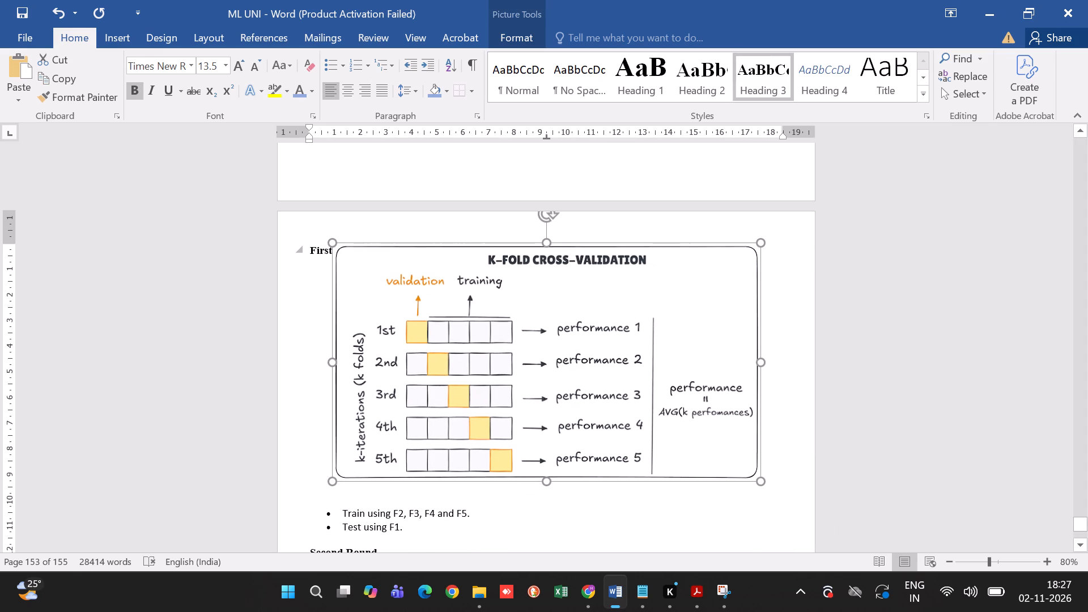
left_click_drag(678, 281, 529, 300)
scroll(678, 281, "left", 1)
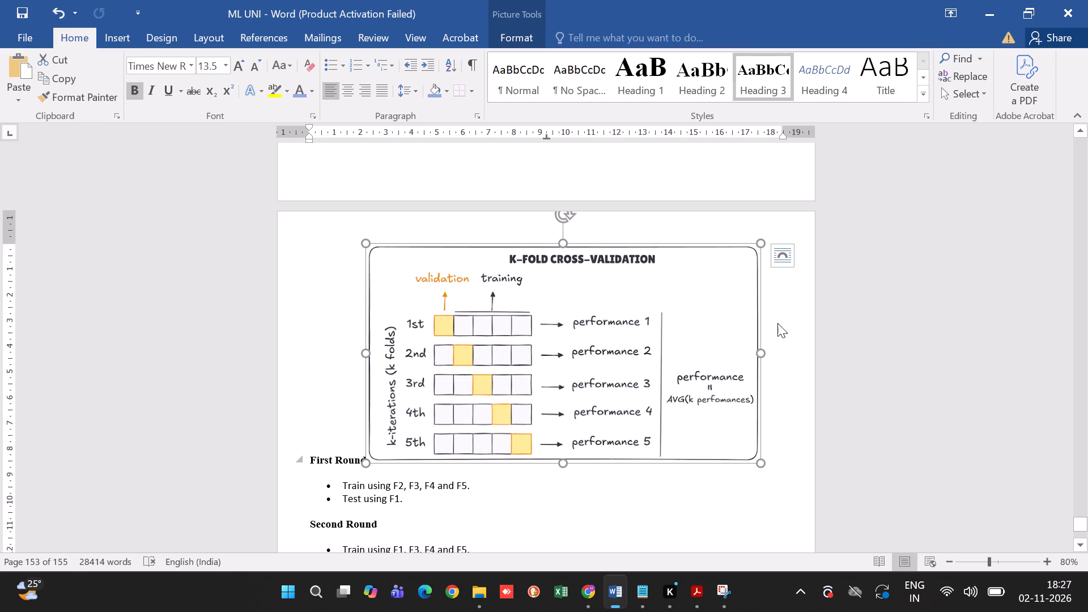
left_click_drag(762, 461, 679, 348)
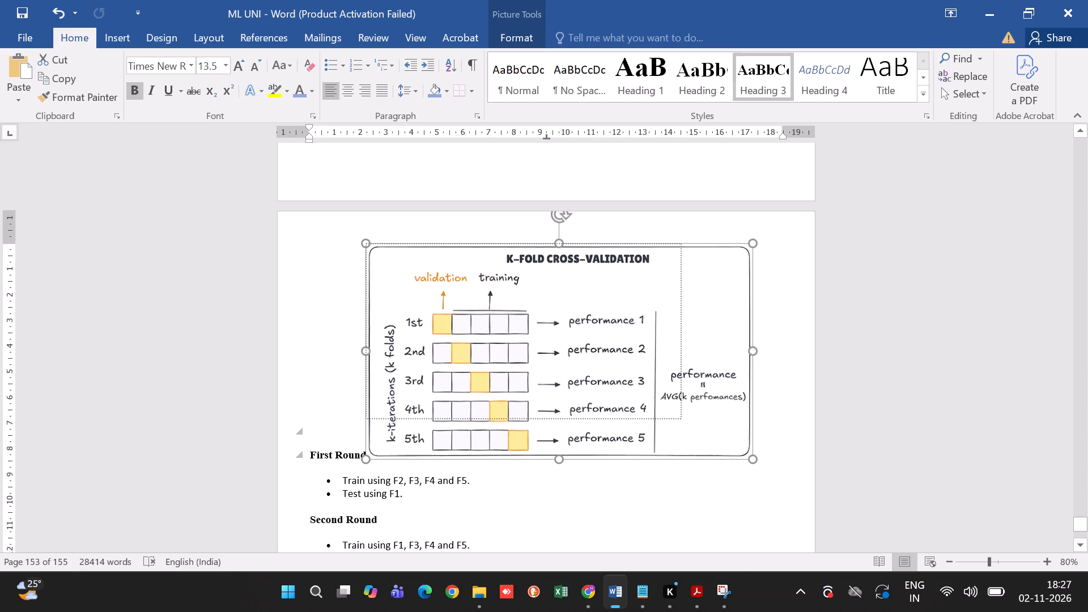
left_click_drag(679, 348, 631, 306)
Apply Through text wrapping to the diagram and place it beside the fold breakdown and "First Round" list in section 6.
left_click(700, 251)
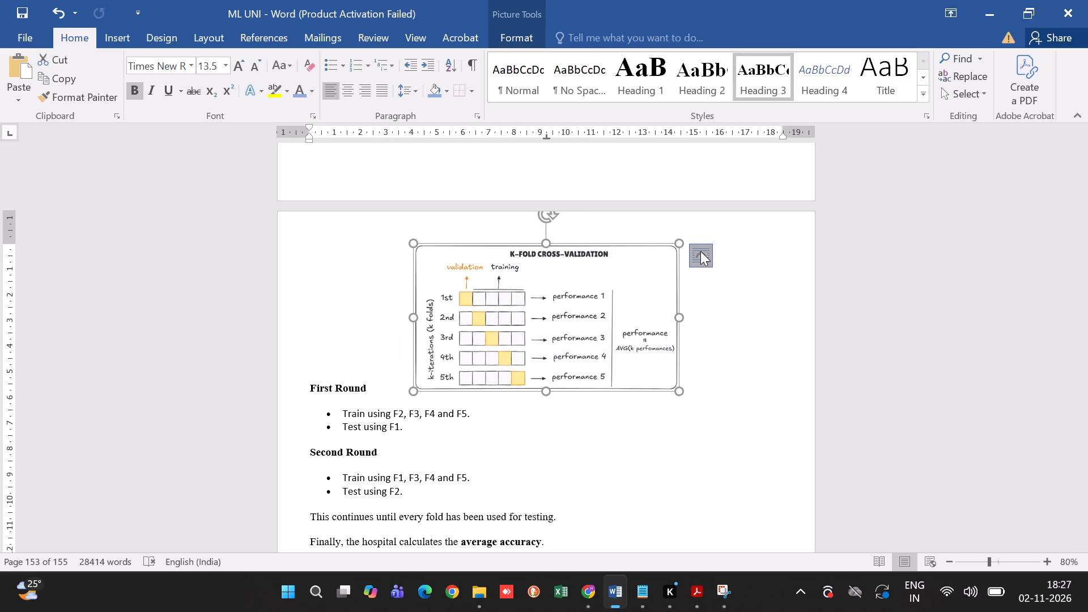
left_click(835, 345)
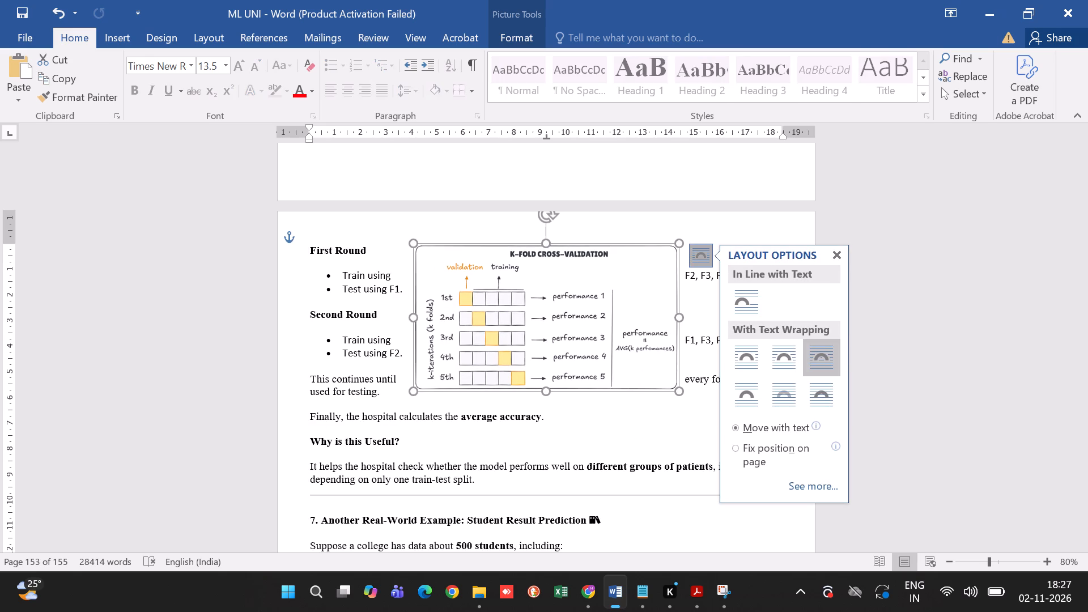
left_click_drag(614, 286, 678, 182)
scroll(678, 182, "up", 1)
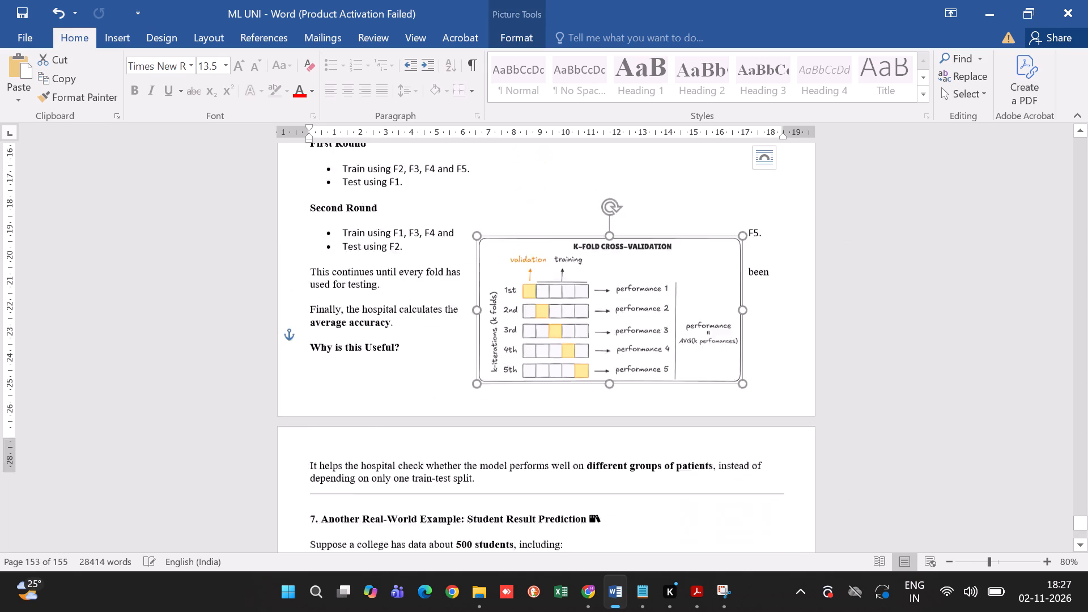
scroll(678, 182, "up", 1)
left_click_drag(672, 491, 729, 422)
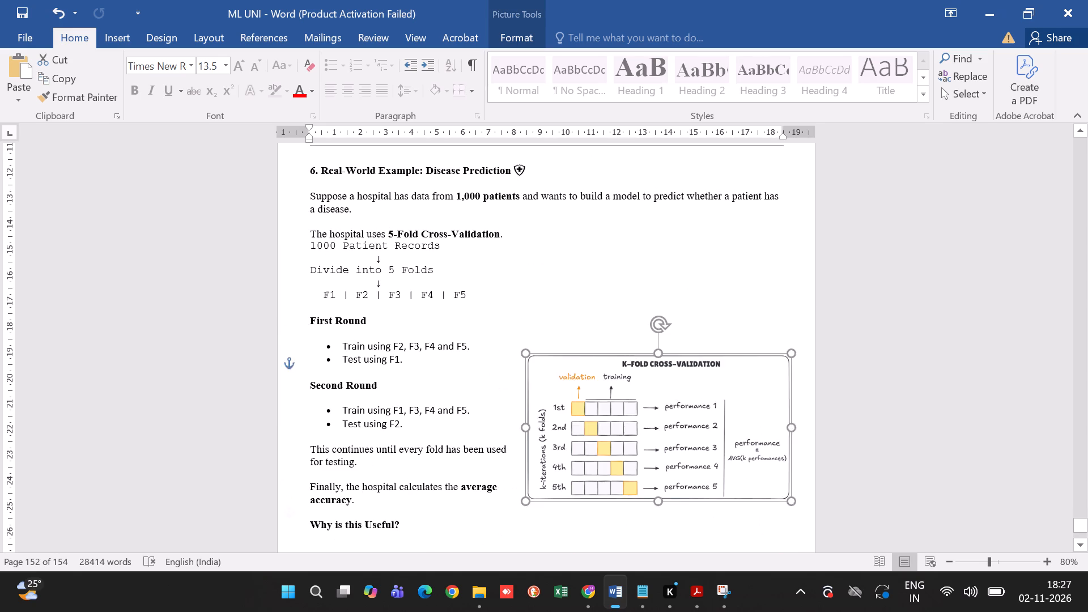
left_click_drag(729, 422, 736, 338)
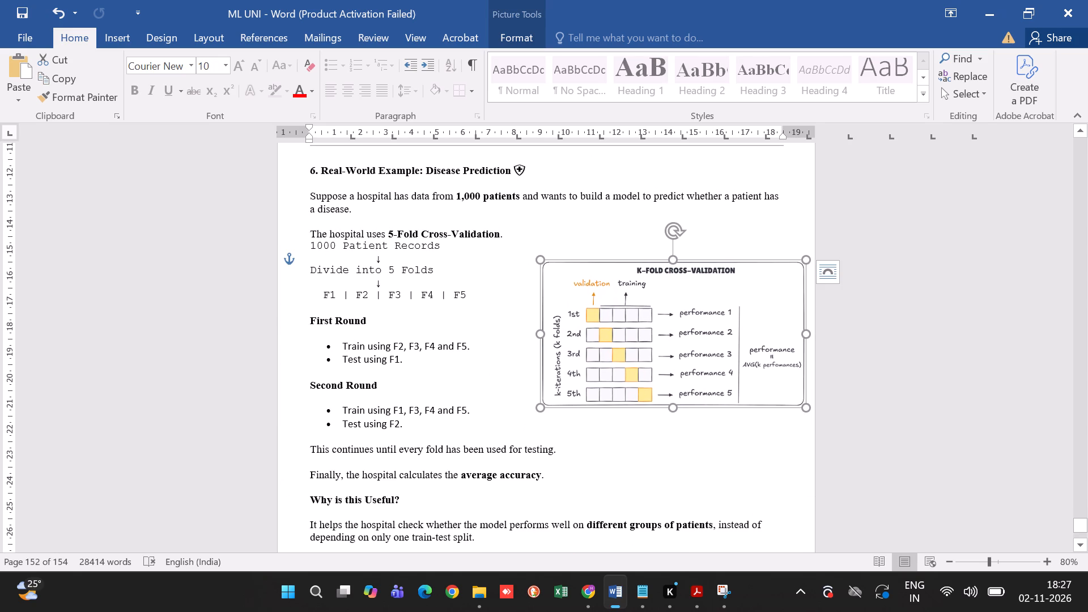
Look through the question list in Notepad and the exam paper PDF in Acrobat to find which question to answer next.
left_click(588, 594)
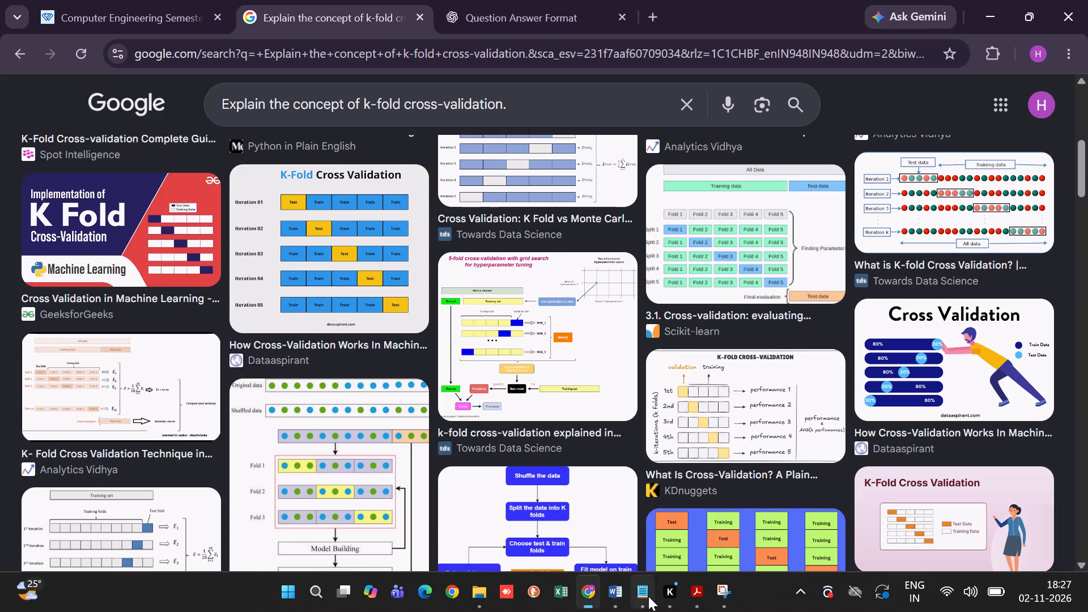
left_click(648, 596)
scroll(607, 379, "up", 4)
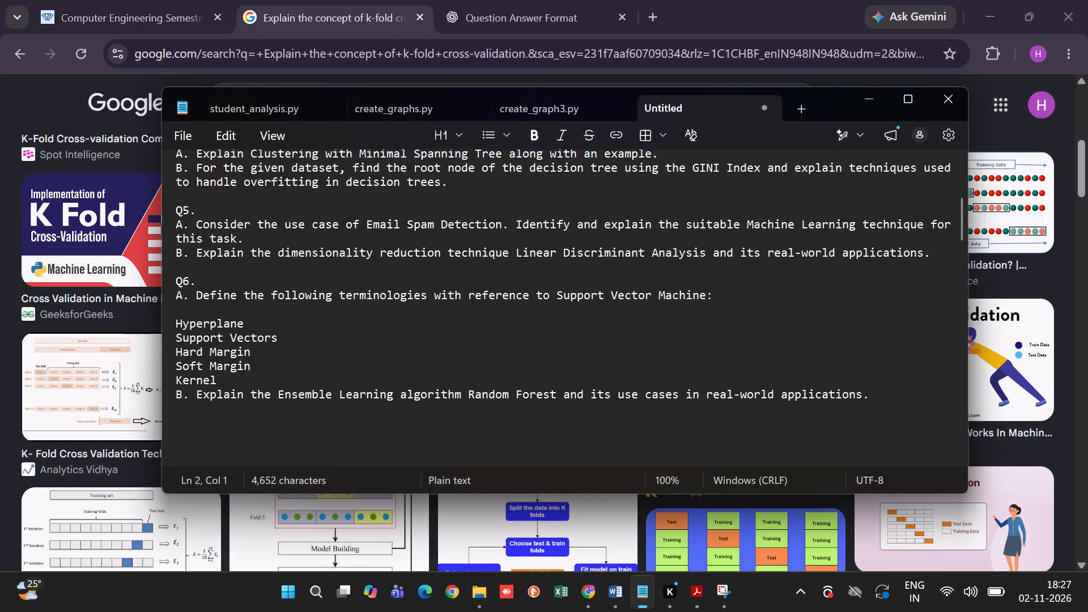
scroll(607, 379, "up", 3)
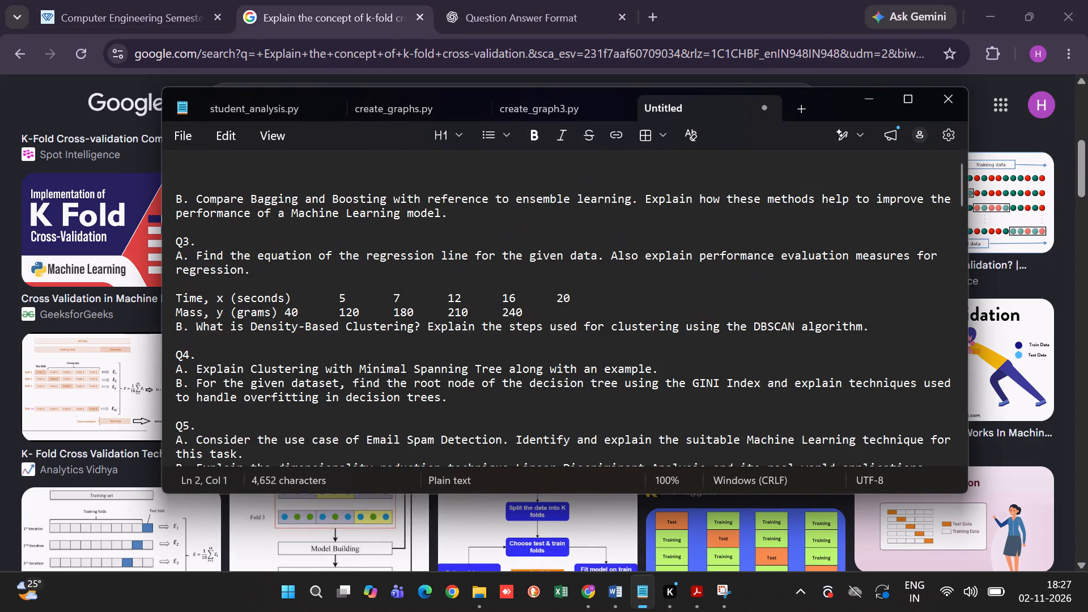
scroll(607, 379, "down", 1)
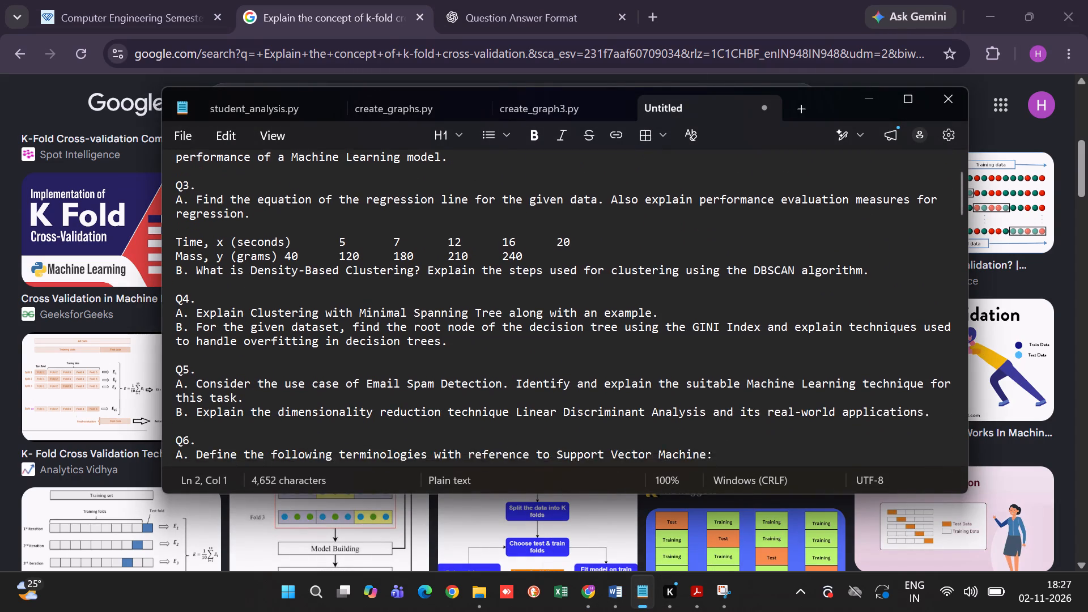
scroll(607, 379, "down", 2)
scroll(607, 379, "right", 1)
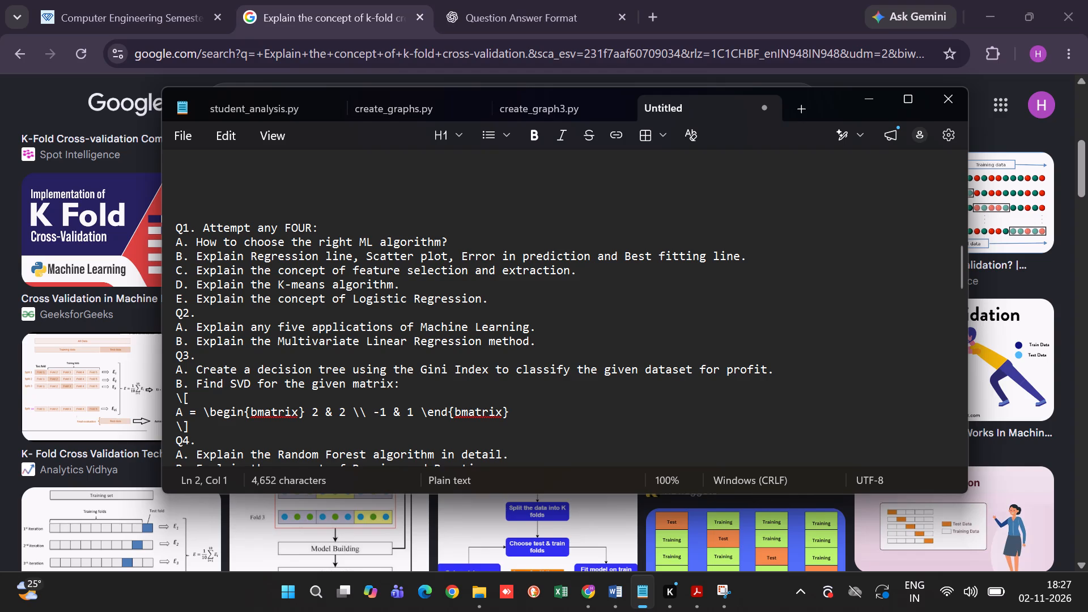
left_click(692, 596)
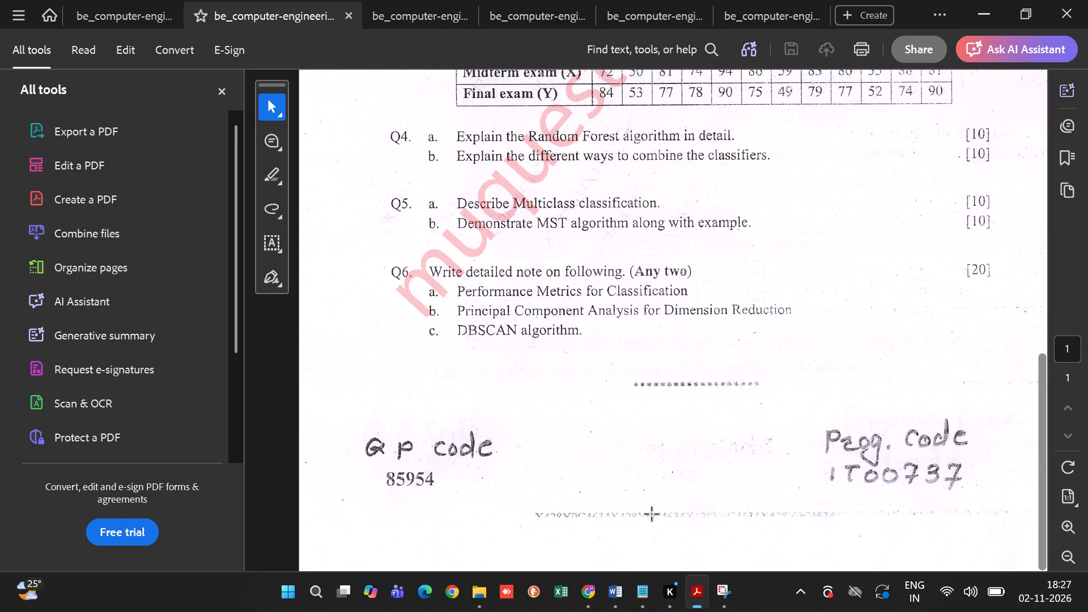
scroll(593, 321, "up", 2)
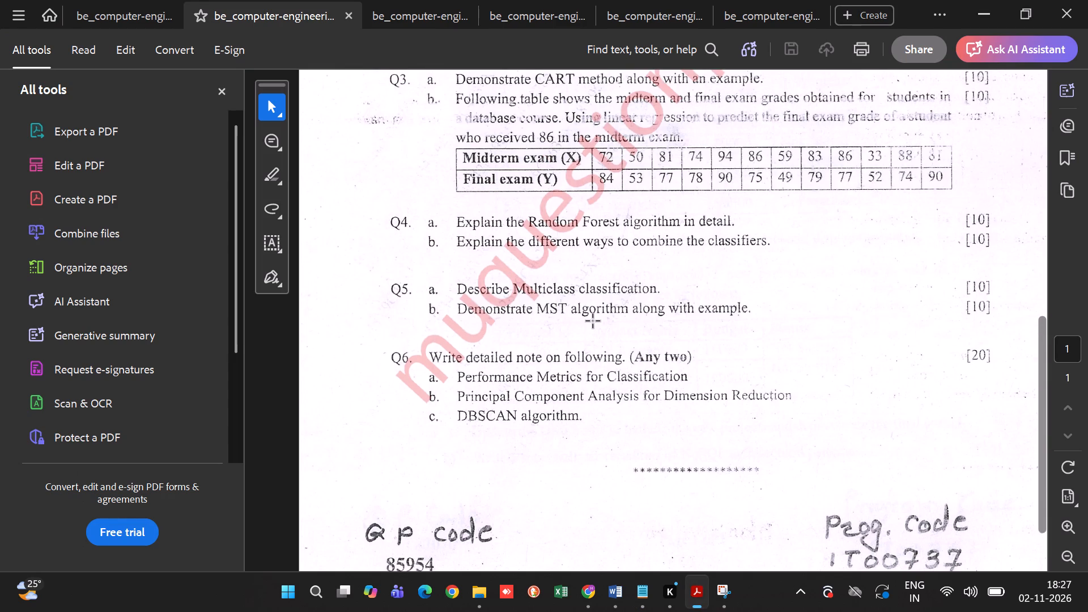
scroll(593, 321, "up", 3)
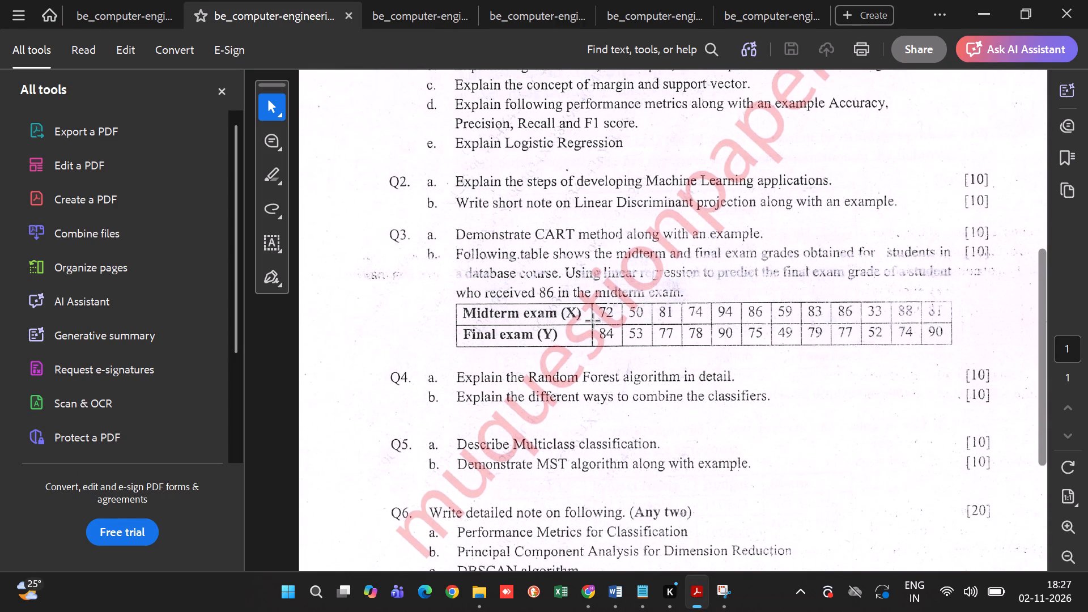
scroll(593, 321, "up", 1)
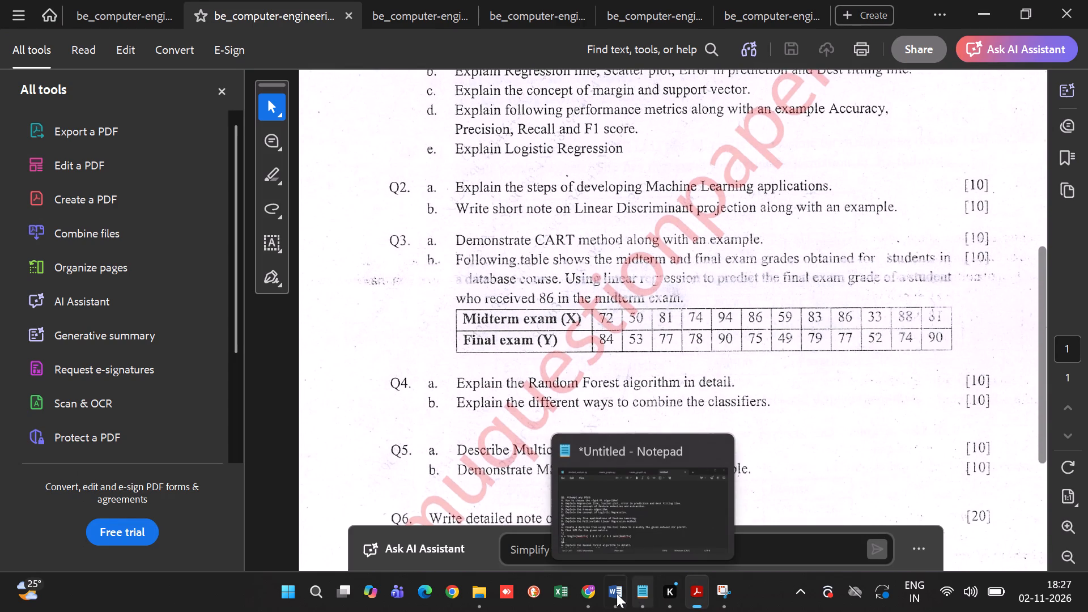
In the Notepad question list, delete the text "Explain the concept of Logistic Regression." from Q1 item E.
left_click(613, 594)
left_click(636, 598)
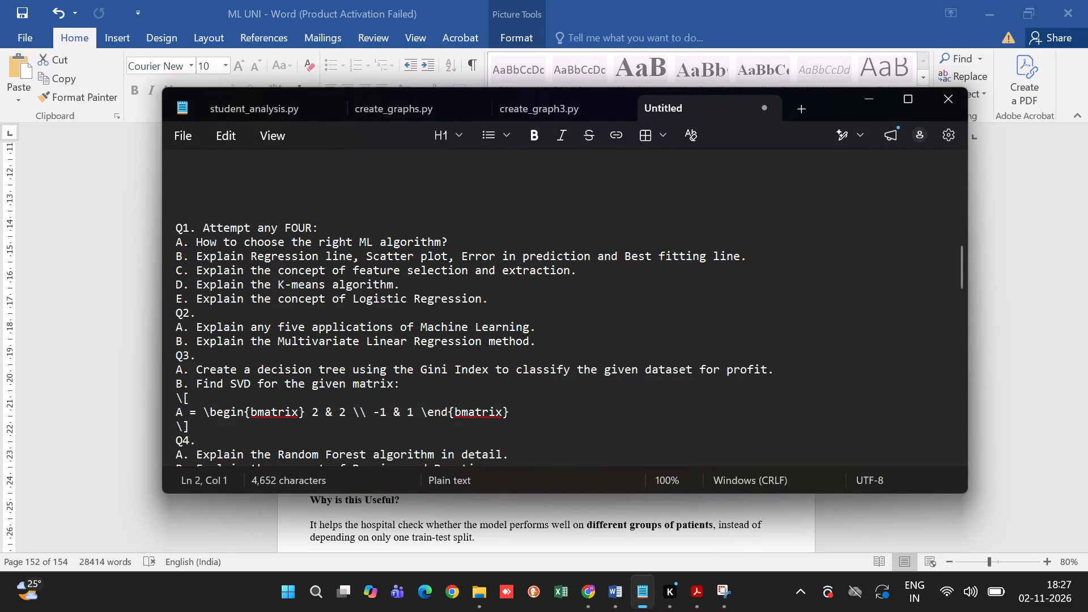
left_click_drag(490, 305, 203, 299)
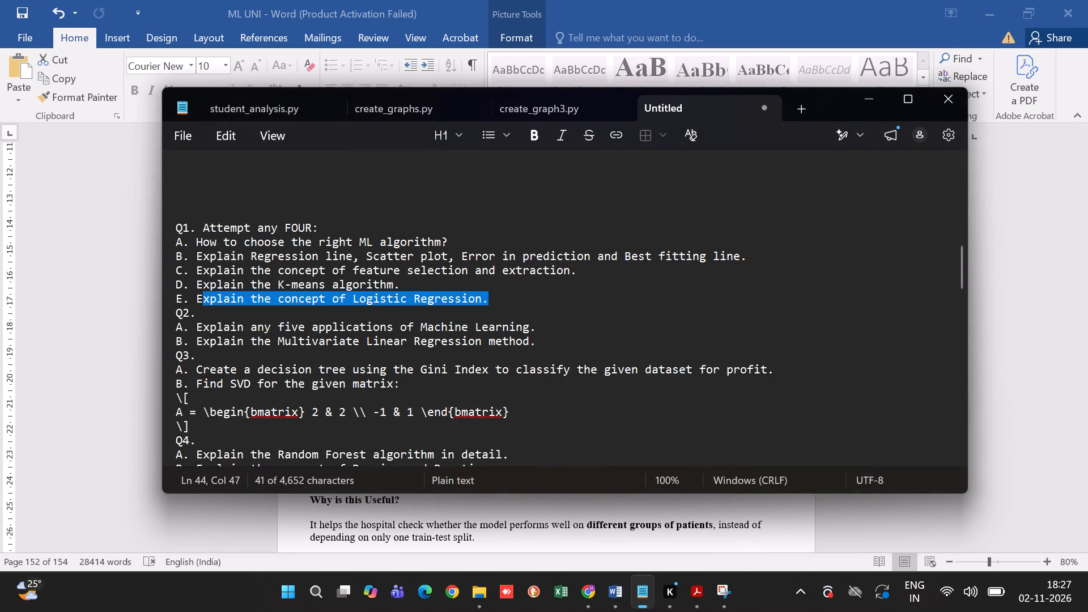
left_click_drag(203, 299, 195, 296)
key("BackSpace")
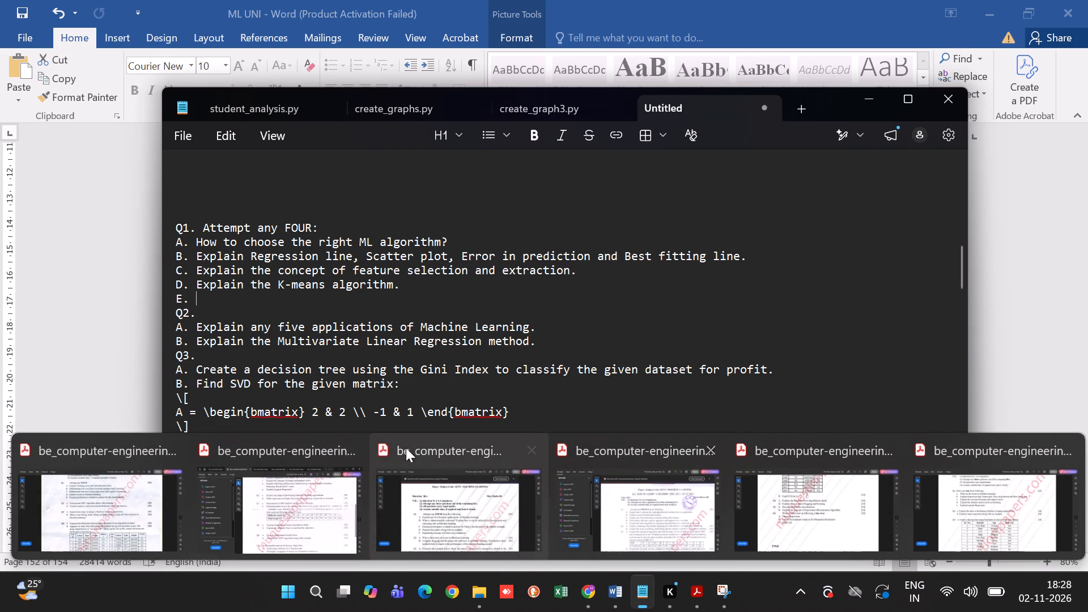
Check the second exam paper's Q1, and delete item B on regression line, scatter plot and best fitting line from the Notepad question list.
left_click(328, 495)
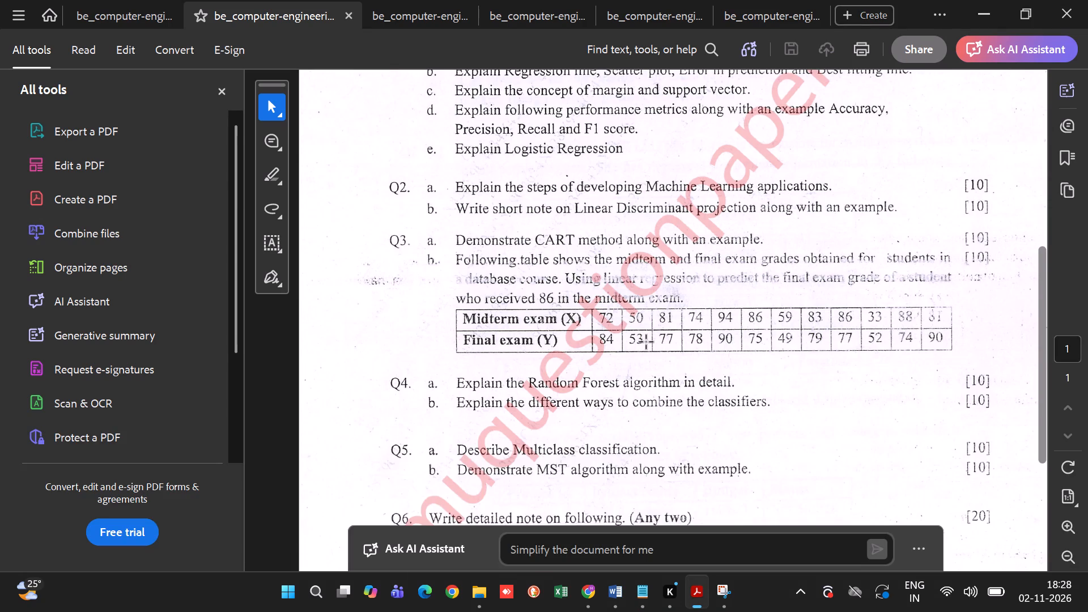
scroll(647, 342, "up", 1)
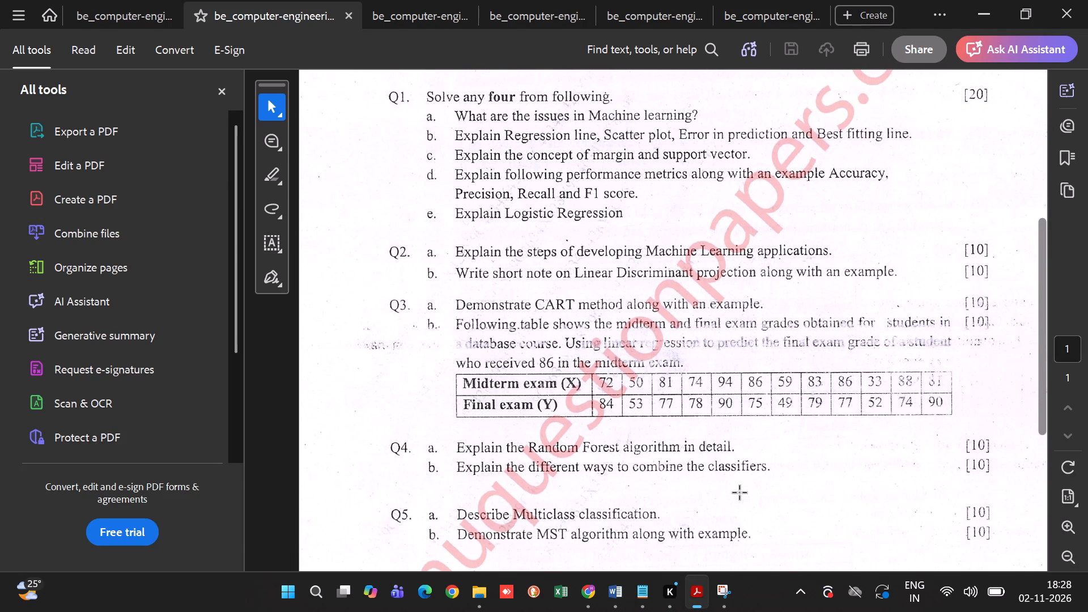
left_click(632, 591)
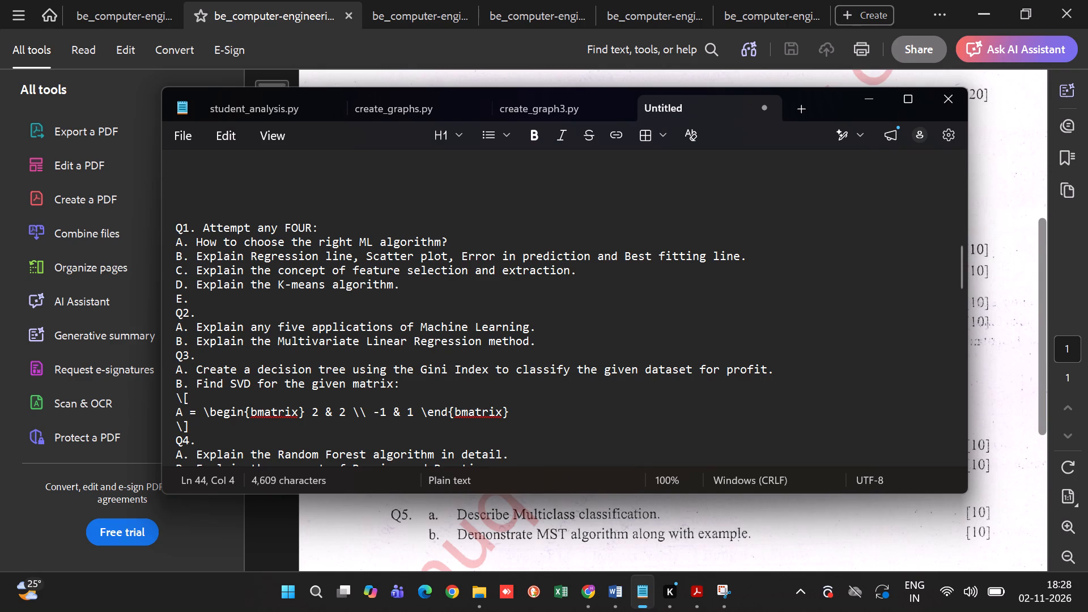
left_click_drag(749, 249, 246, 253)
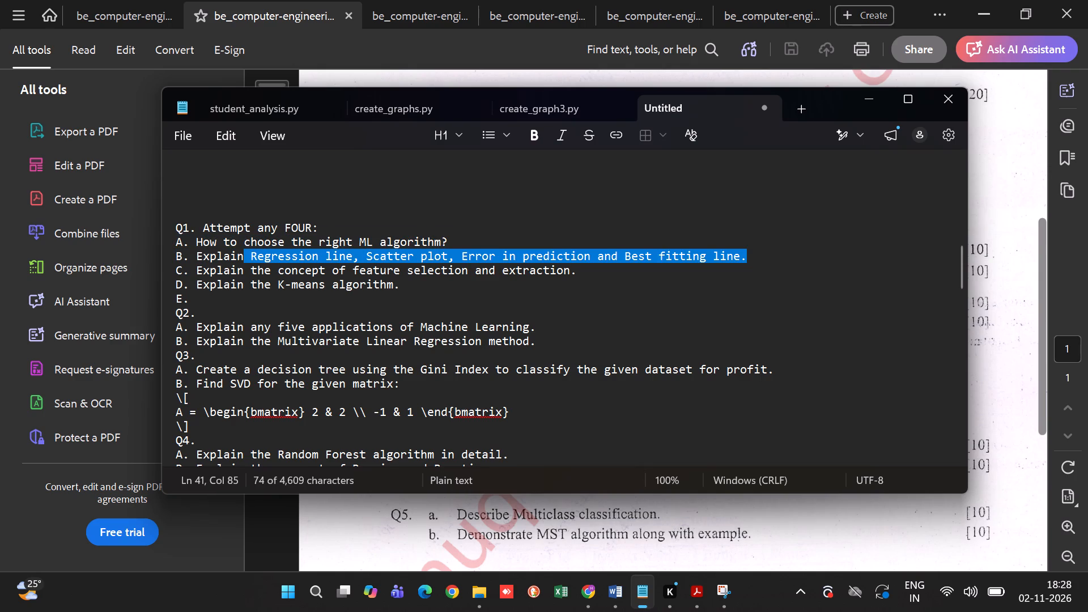
left_click_drag(246, 253, 186, 258)
key("BackSpace")
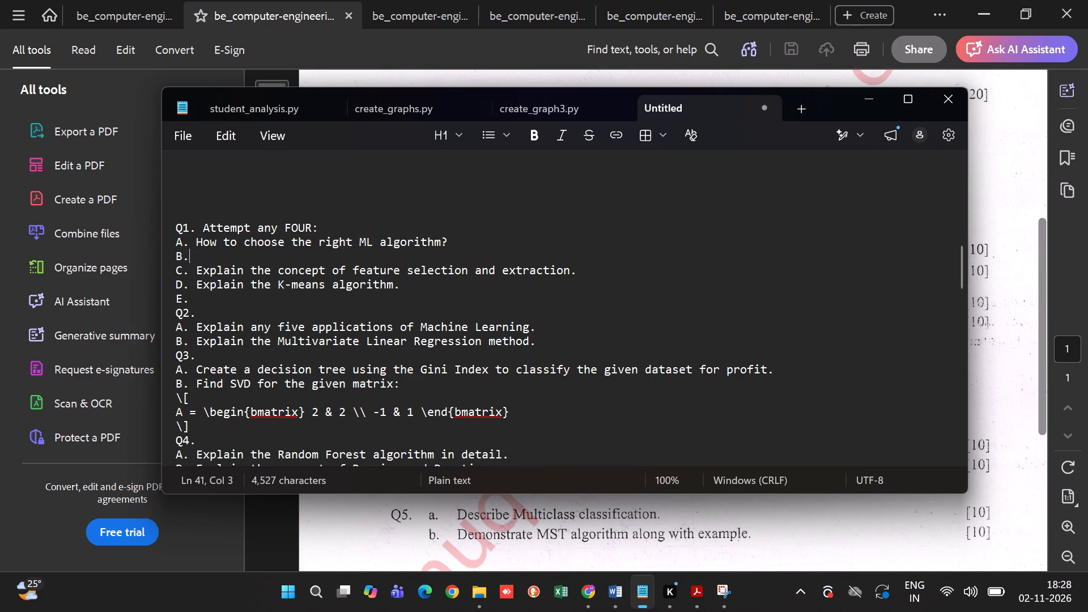
key("BackSpace")
key("BackSpace")
Delete the empty item E and the Q2 heading from the Notepad question list.
left_click(217, 299)
left_click_drag(203, 311, 167, 296)
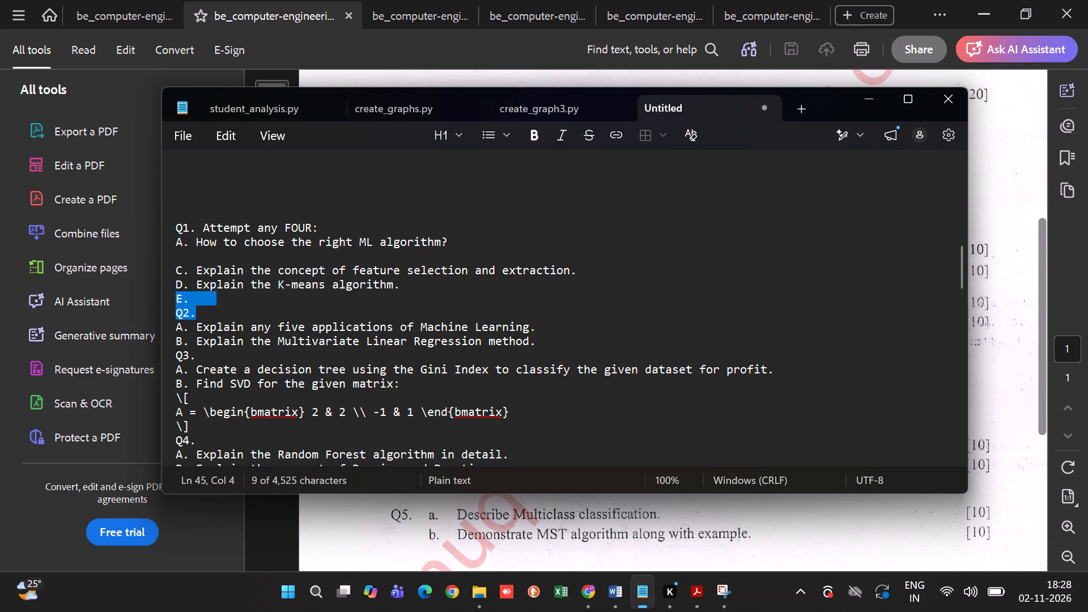
key("BackSpace")
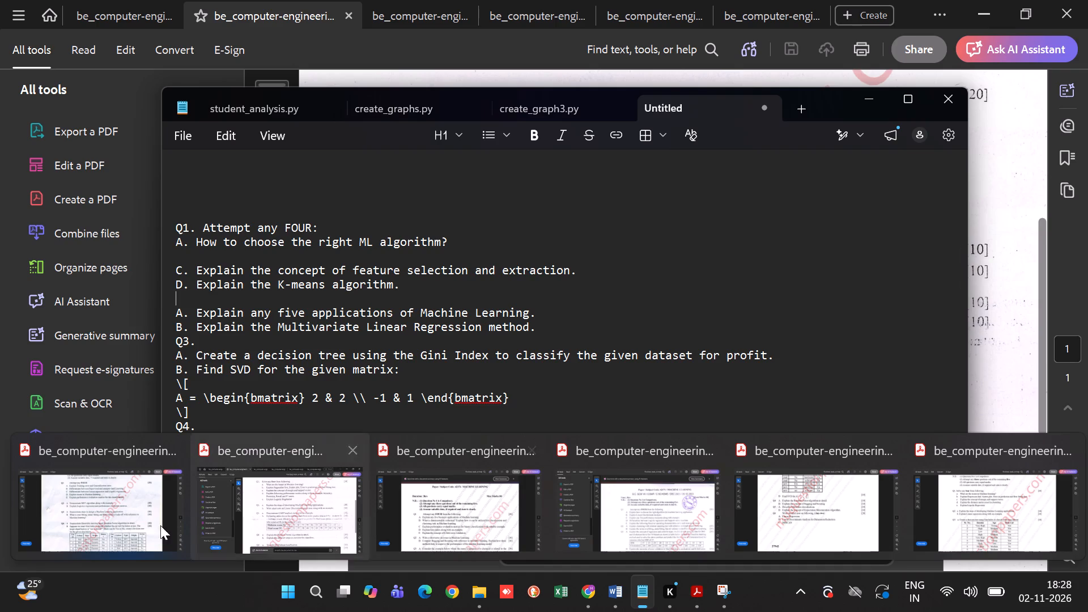
Read through the first three Machine Learning exam papers in Acrobat to find questions that match the Notepad list.
left_click(143, 498)
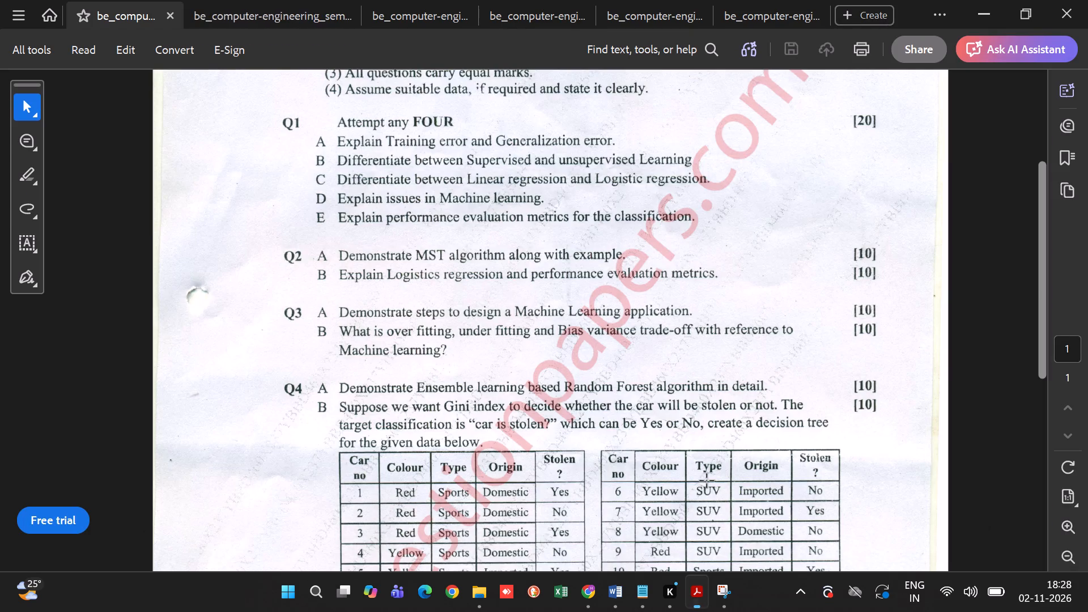
scroll(664, 224, "right", 2)
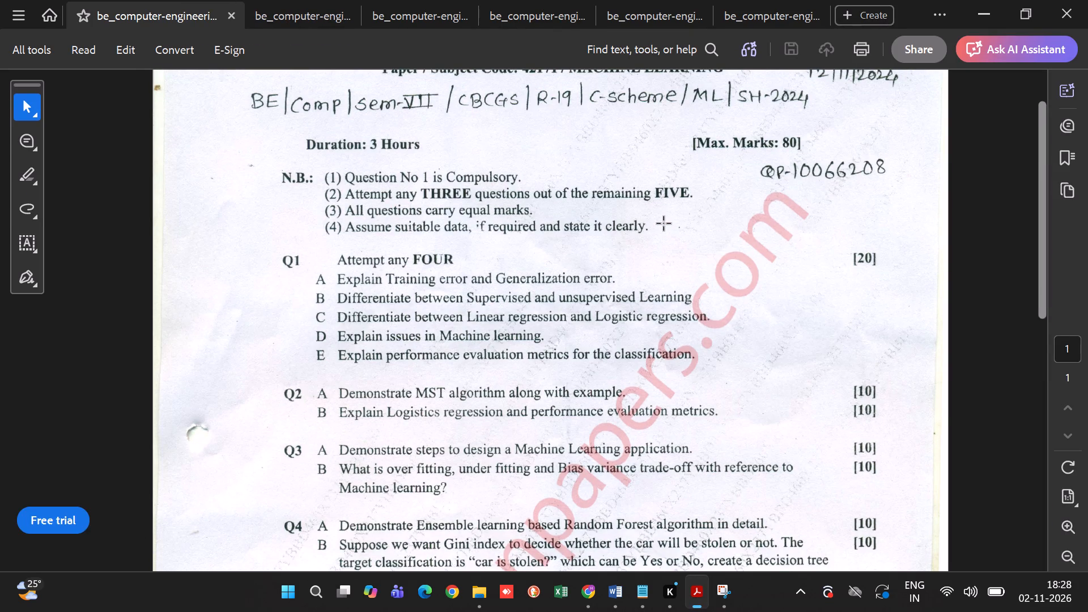
scroll(664, 224, "right", 1)
scroll(664, 224, "down", 1)
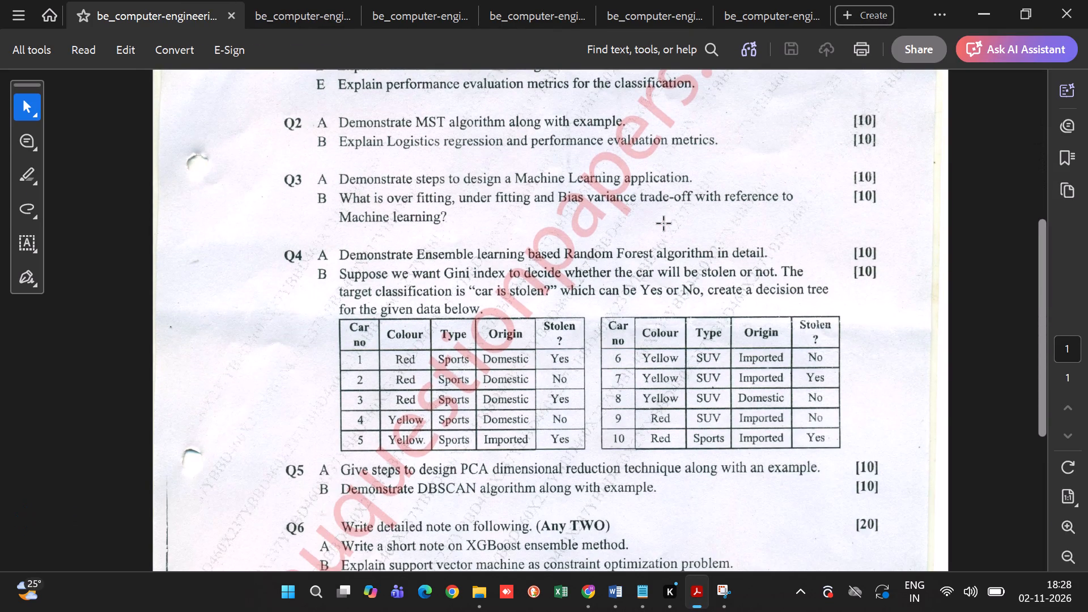
scroll(664, 224, "down", 2)
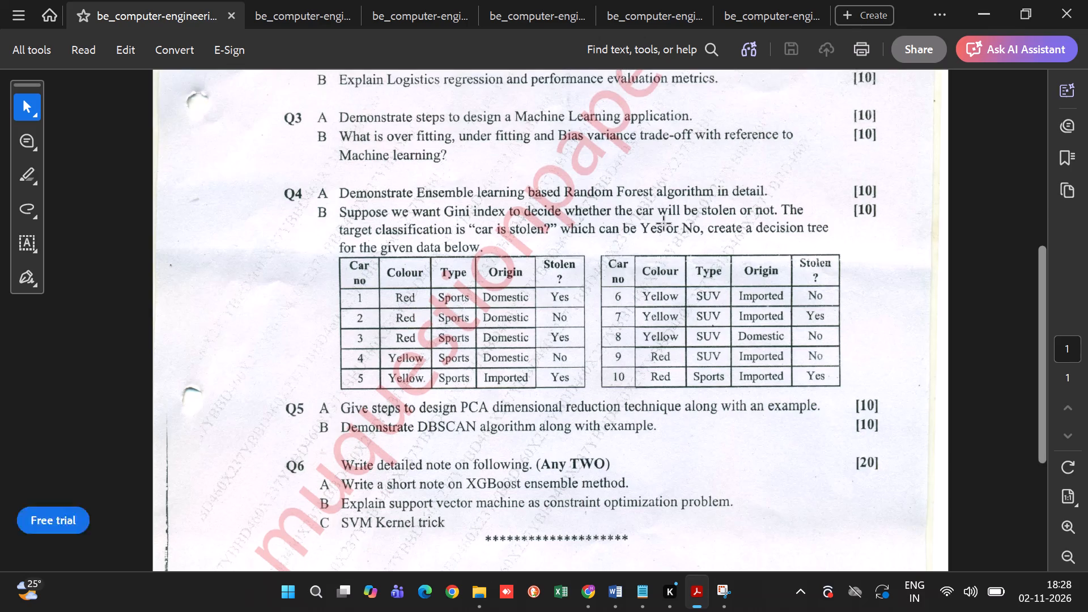
scroll(664, 224, "down", 1)
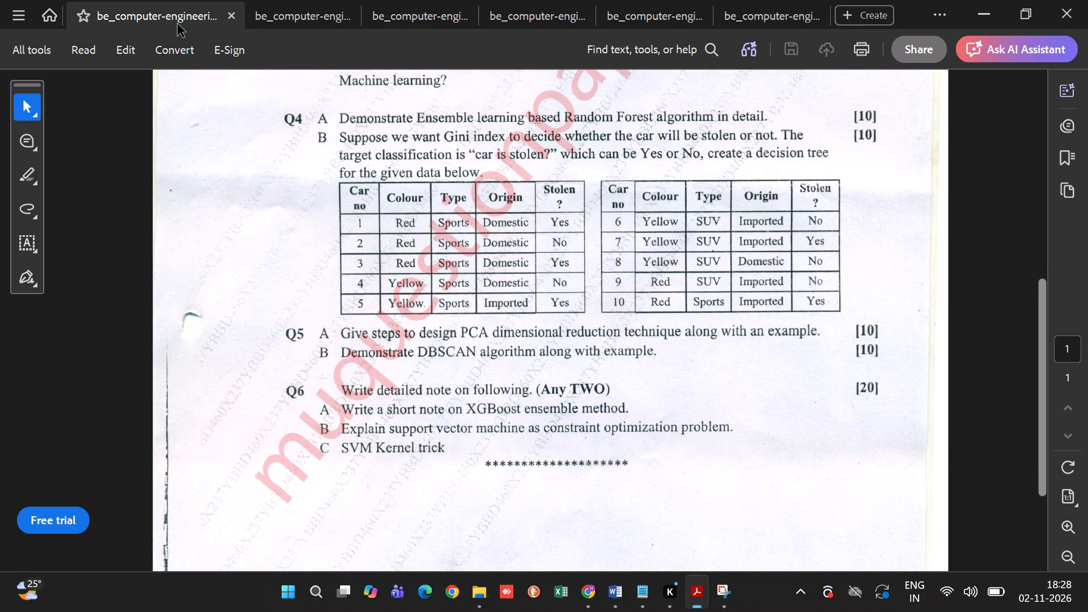
left_click(274, 12)
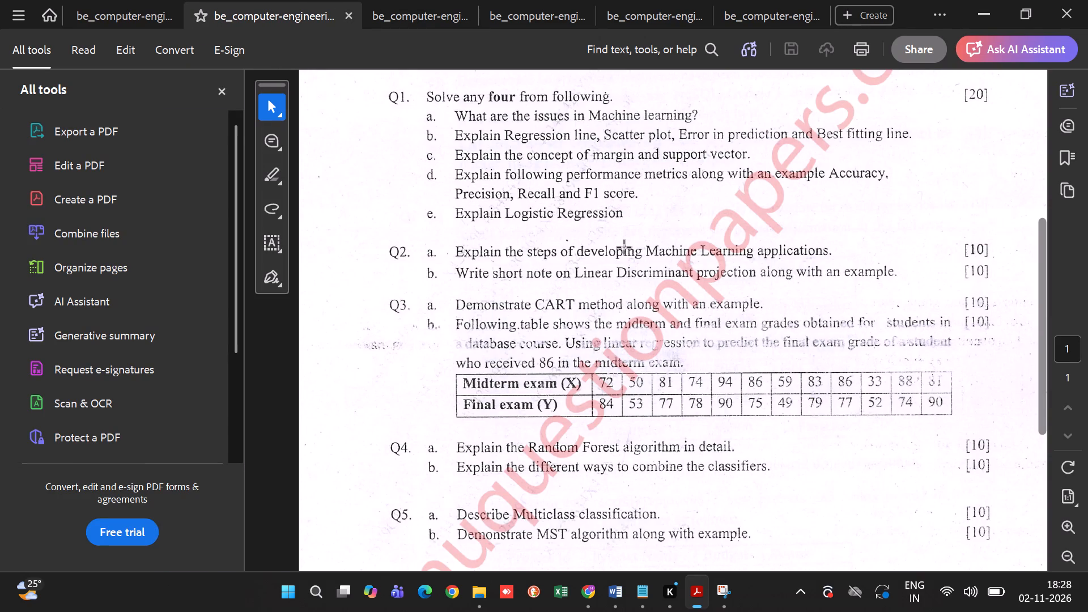
scroll(624, 248, "left", 1)
scroll(624, 248, "down", 1)
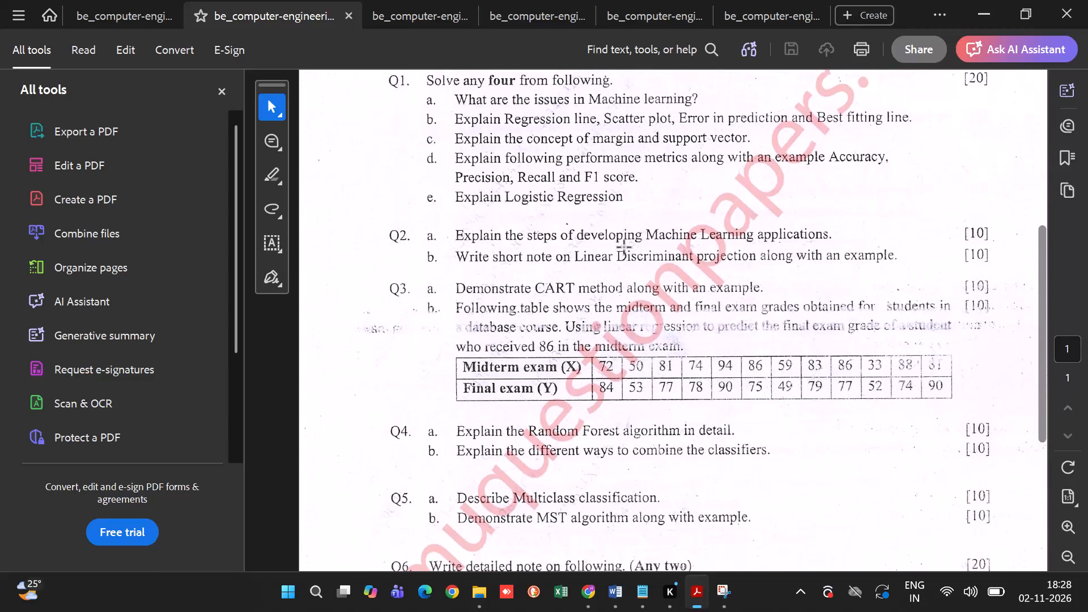
scroll(624, 248, "down", 1)
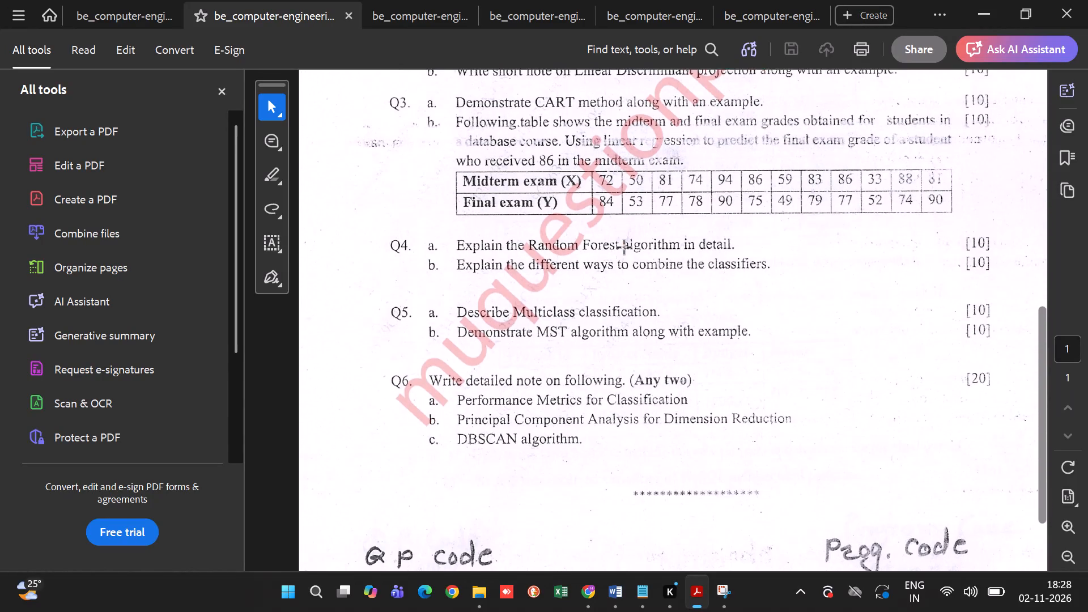
scroll(624, 248, "down", 1)
left_click(405, 22)
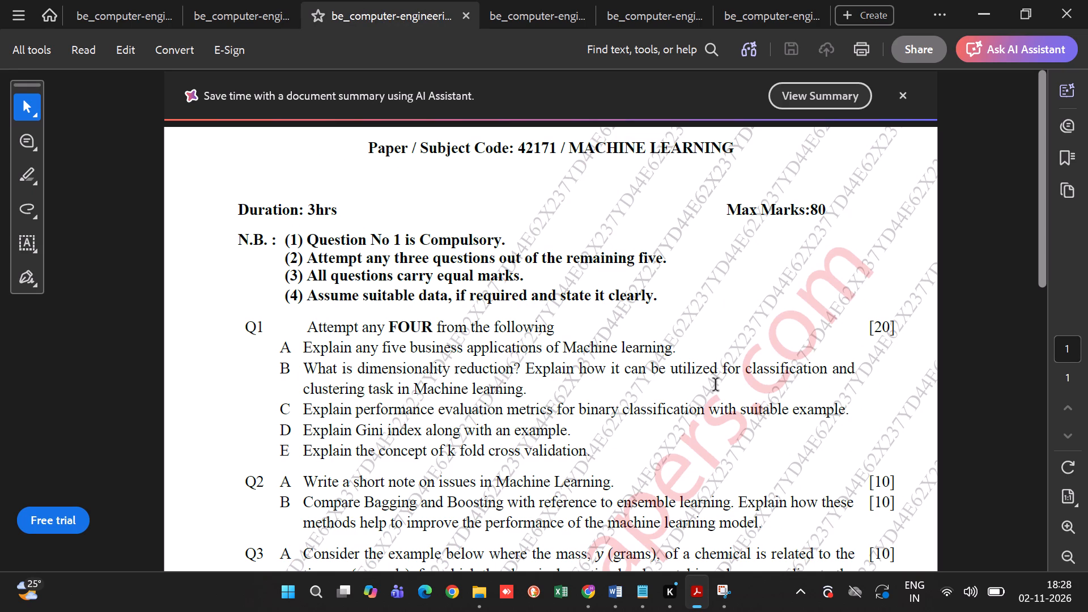
In the Notepad question list, delete the line "A. Explain any five applications of Machine Learning." and its leftover blank line.
left_click(611, 593)
left_click(636, 603)
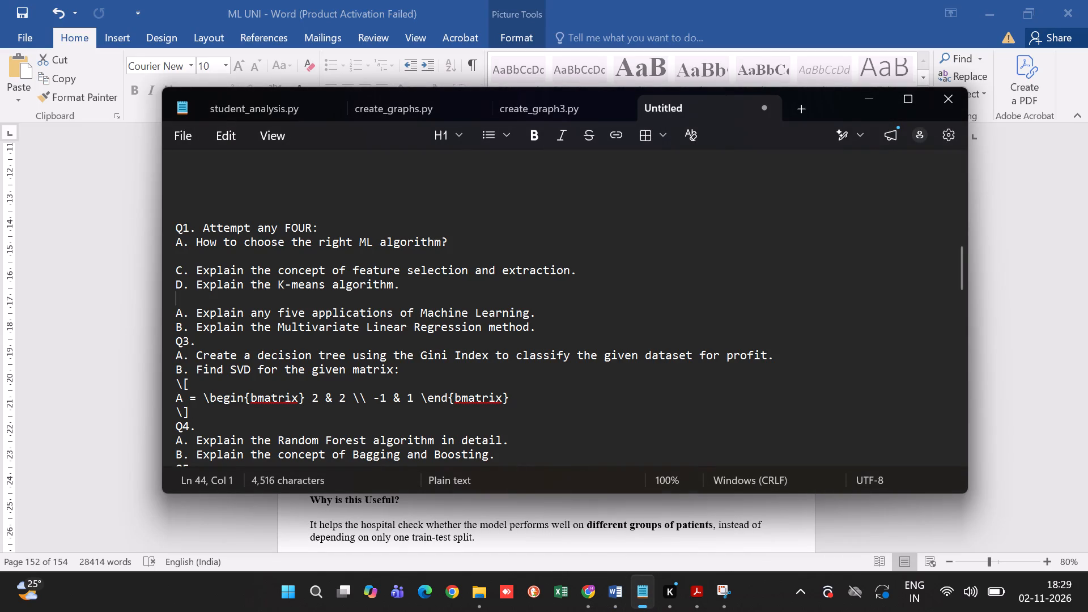
left_click_drag(547, 313, 216, 318)
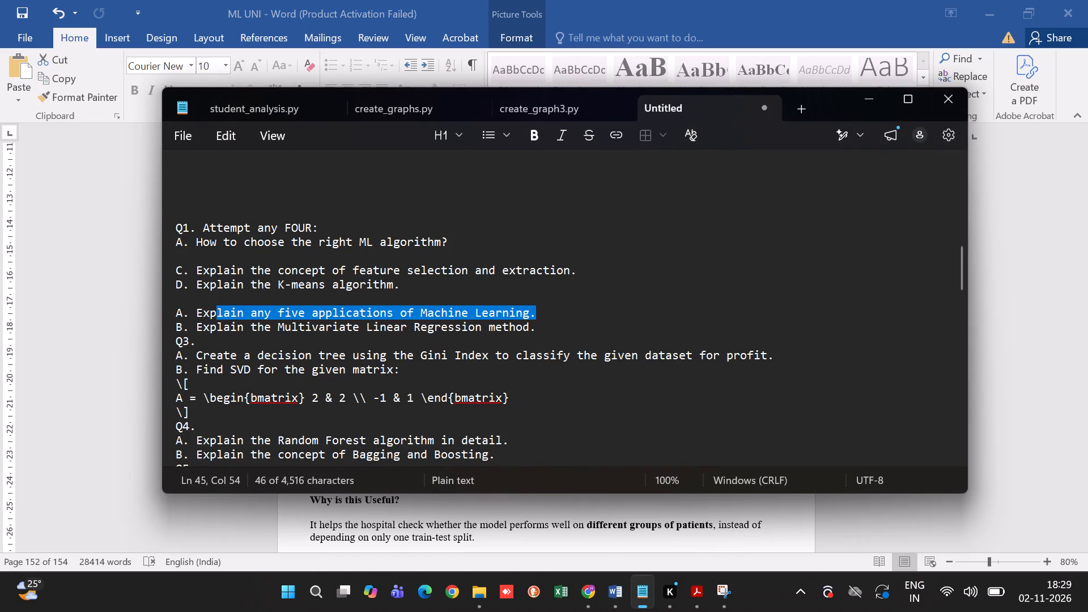
left_click_drag(216, 318, 178, 312)
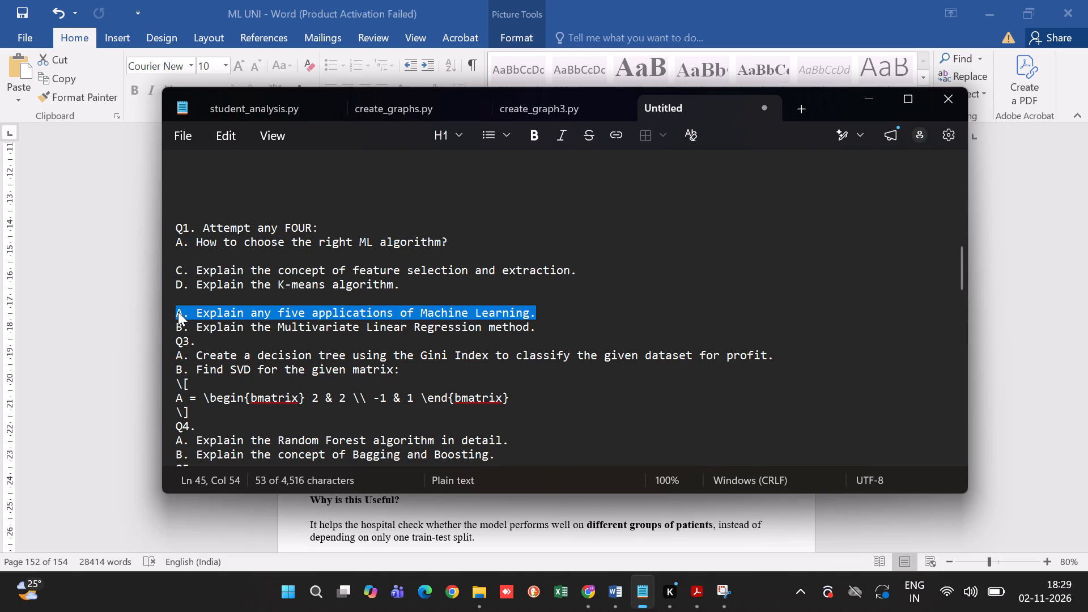
key("BackSpace")
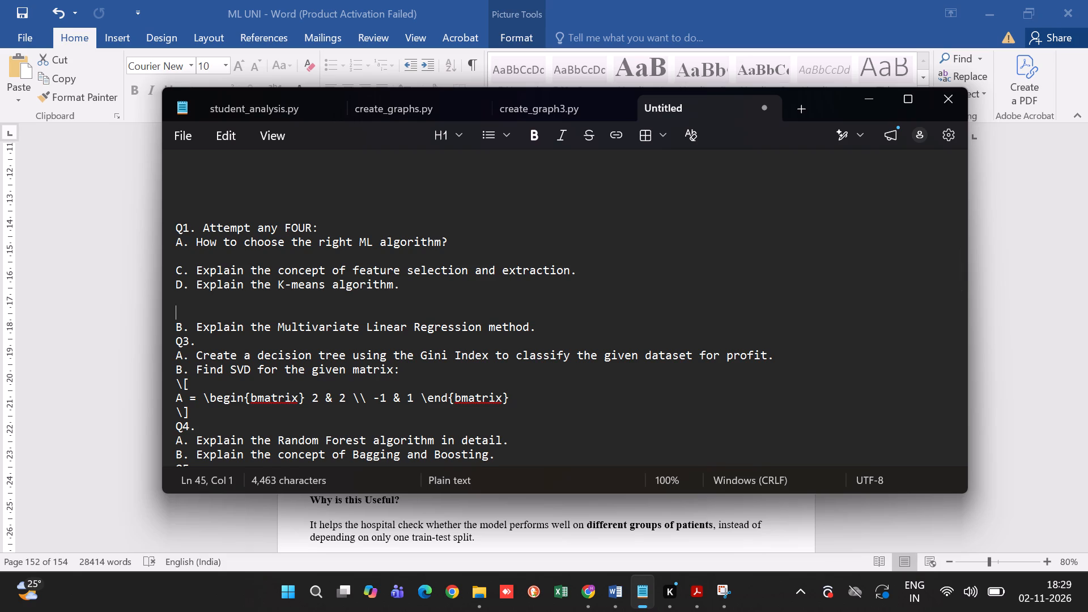
key("BackSpace")
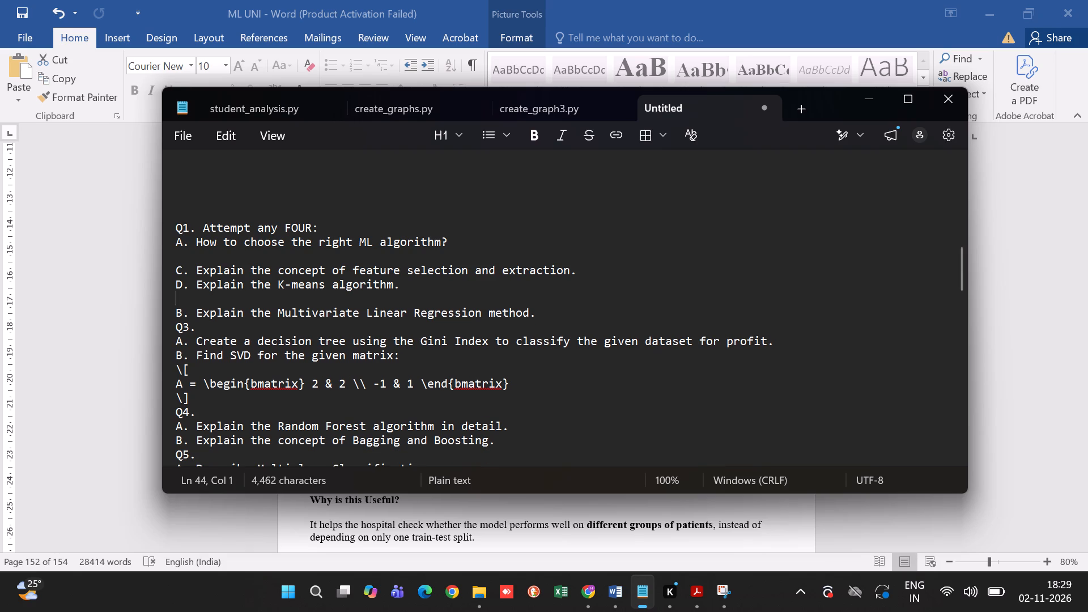
Compare the rest of the Notepad question list with the questions in the first three exam papers in Acrobat.
scroll(396, 371, "down", 1)
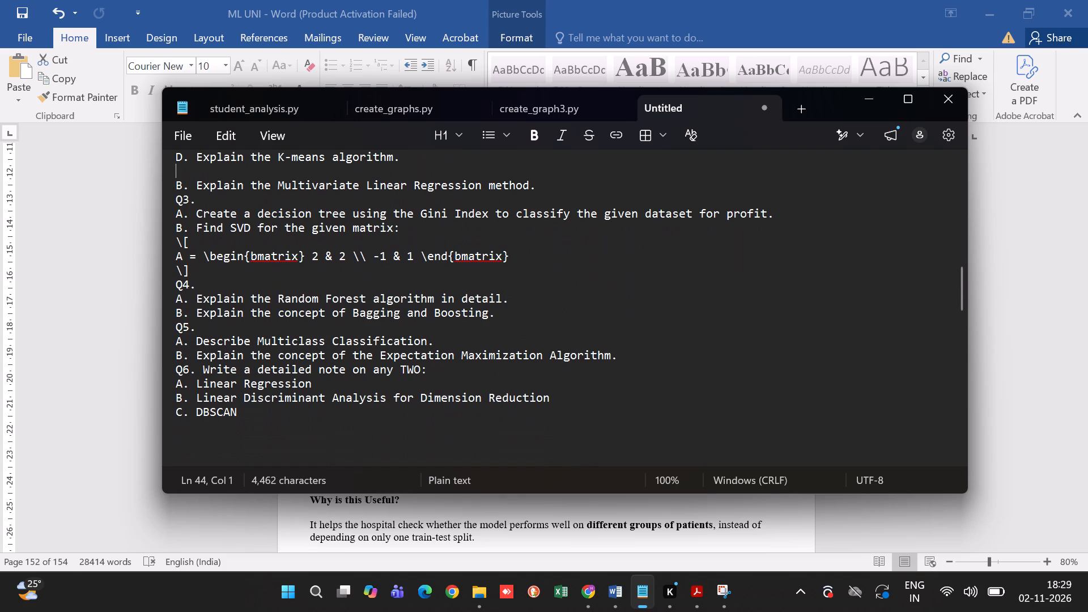
left_click(707, 590)
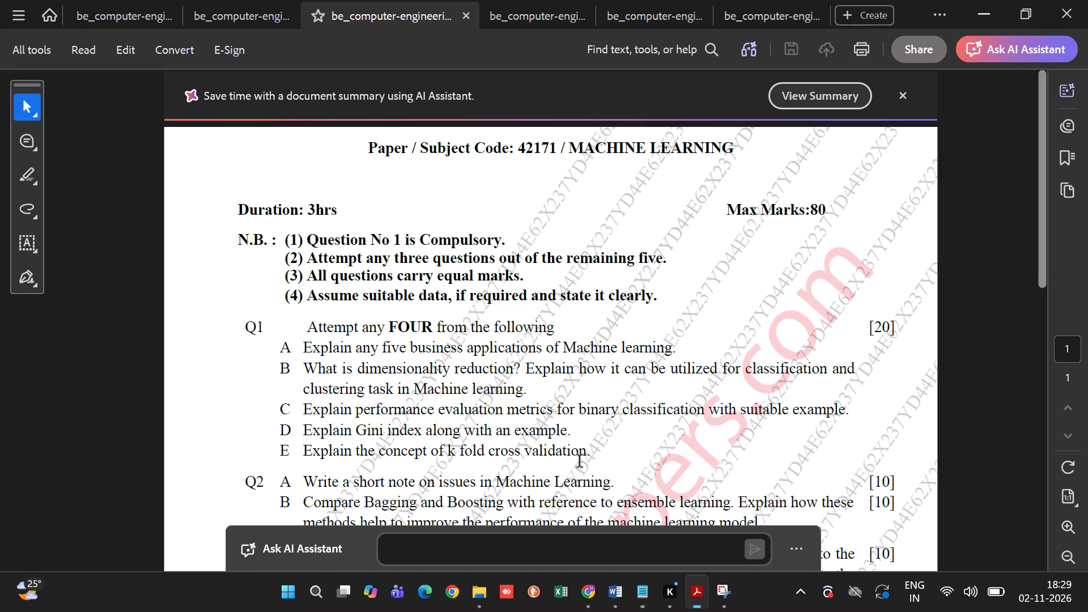
scroll(549, 409, "down", 2)
left_click(549, 409)
scroll(549, 409, "down", 3)
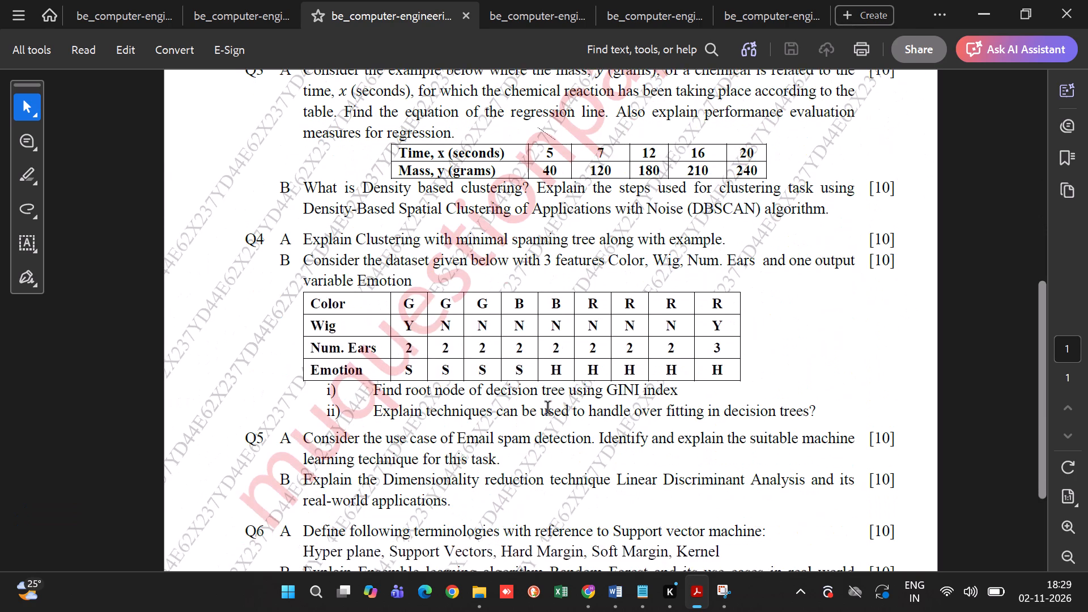
scroll(549, 409, "down", 1)
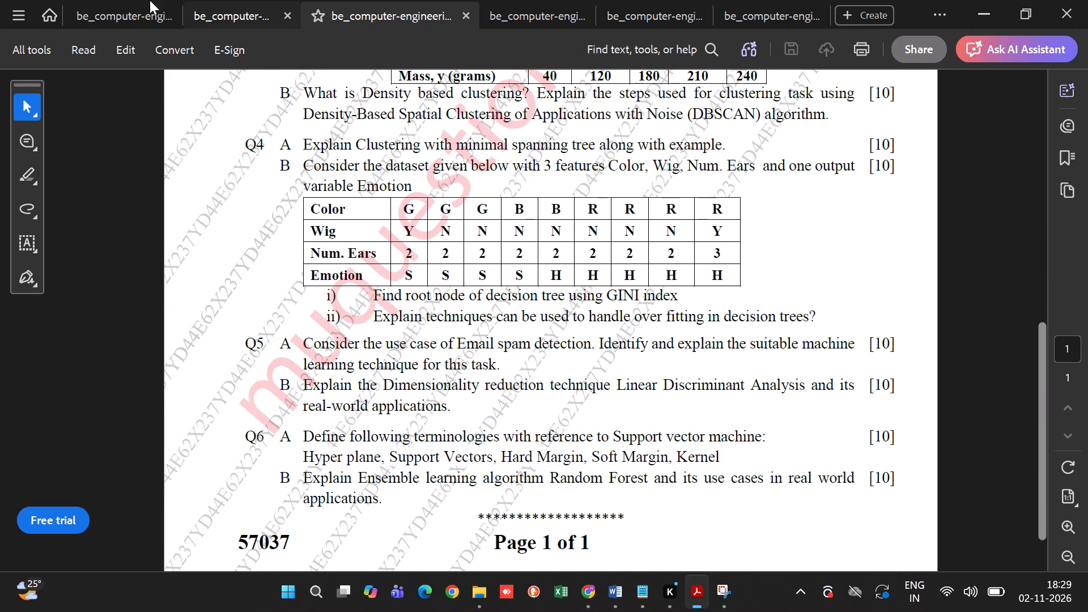
left_click(95, 24)
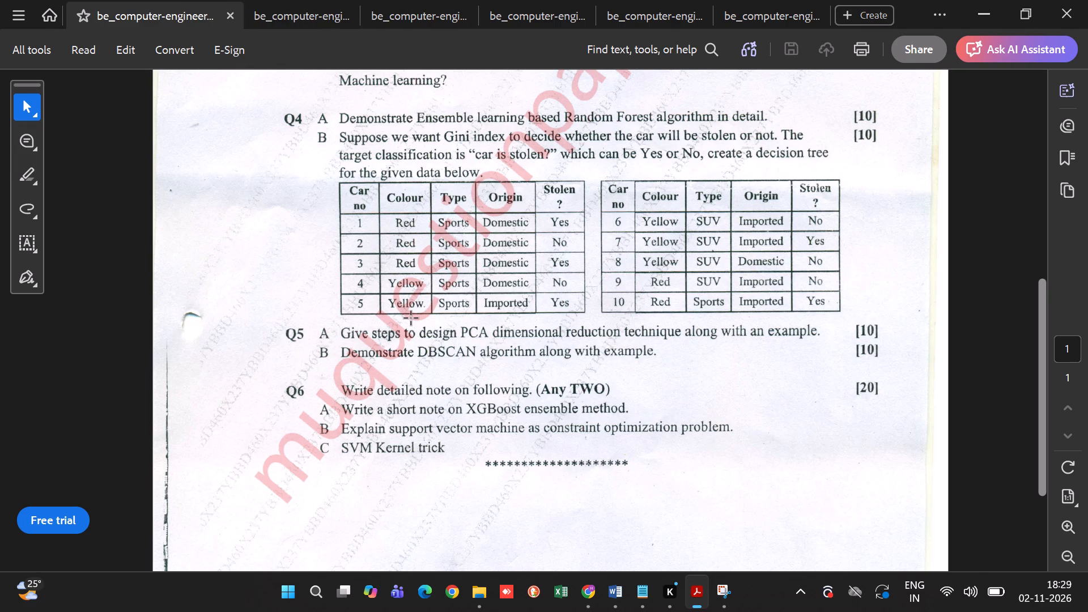
scroll(494, 401, "up", 1)
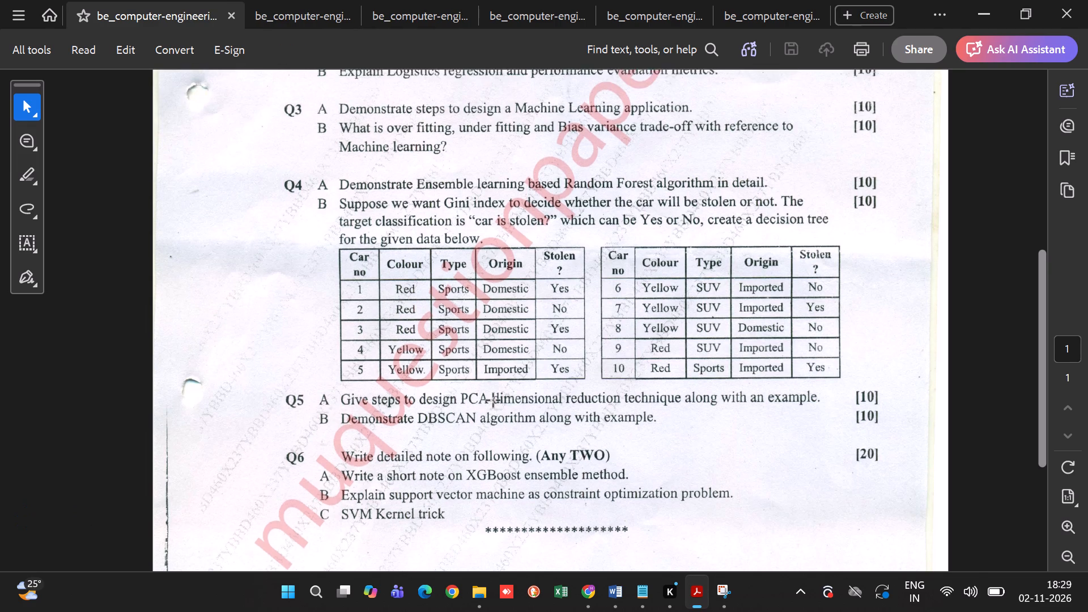
scroll(494, 401, "up", 3)
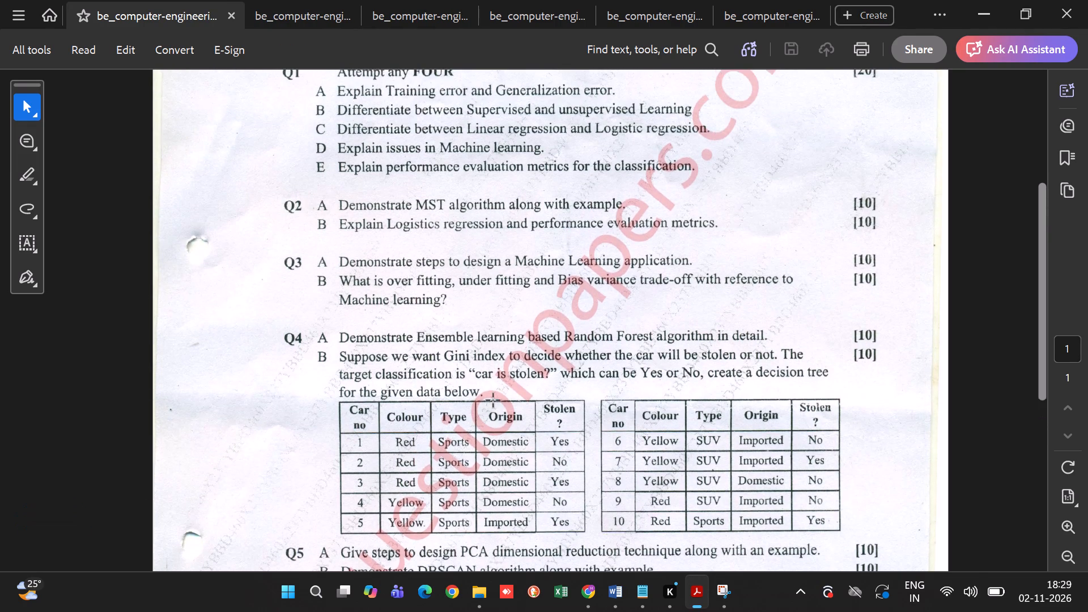
scroll(494, 401, "up", 1)
left_click(297, 19)
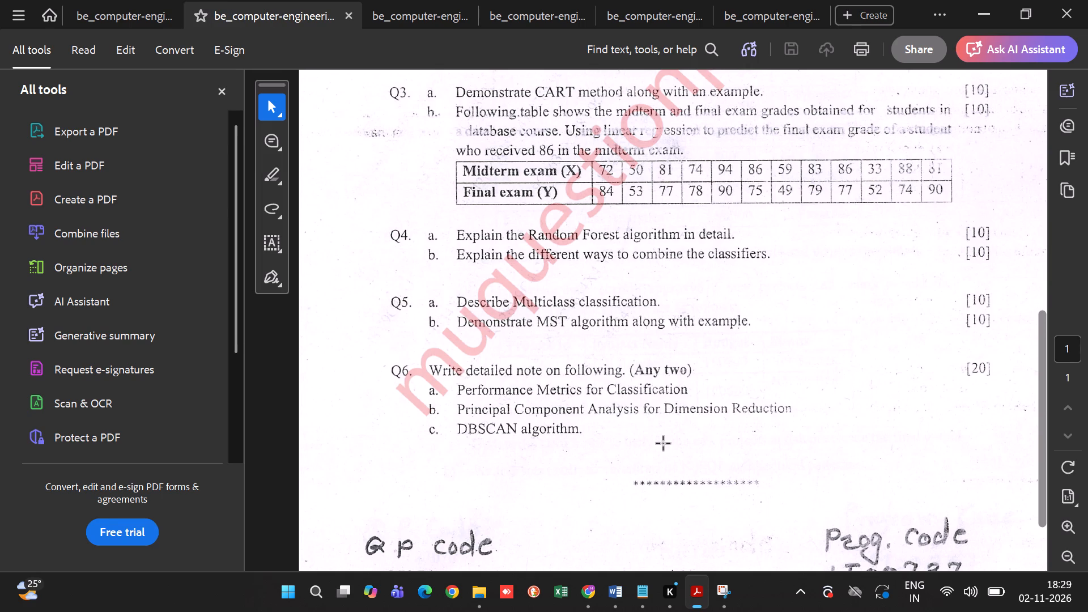
In the Notepad question list, delete the line "A. Explain the Random Forest algorithm in detail." together with the Q4 heading.
left_click(639, 596)
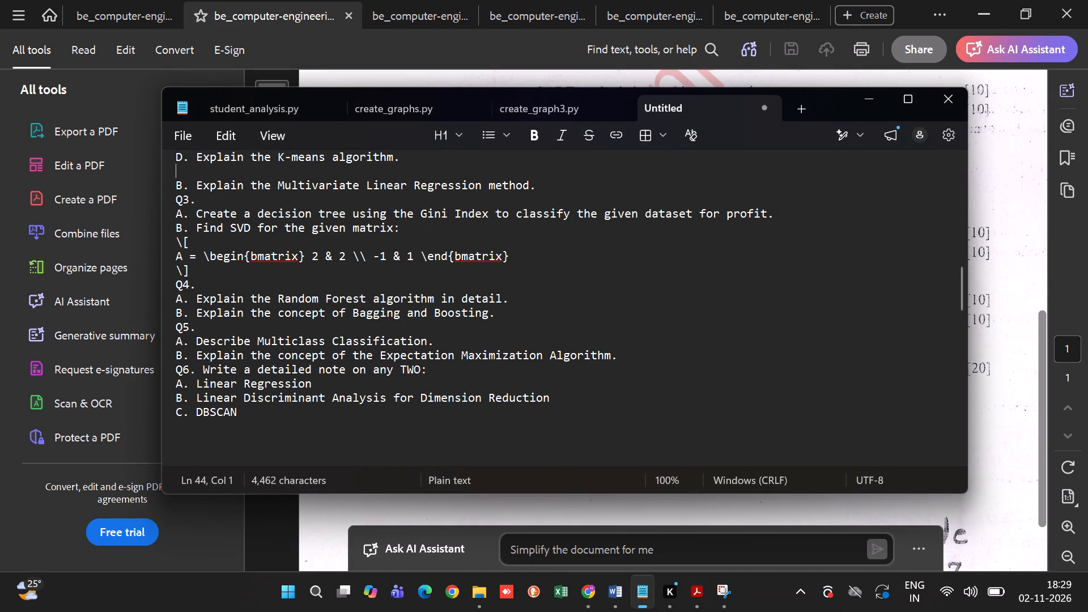
left_click_drag(519, 295, 235, 289)
key("BackSpace")
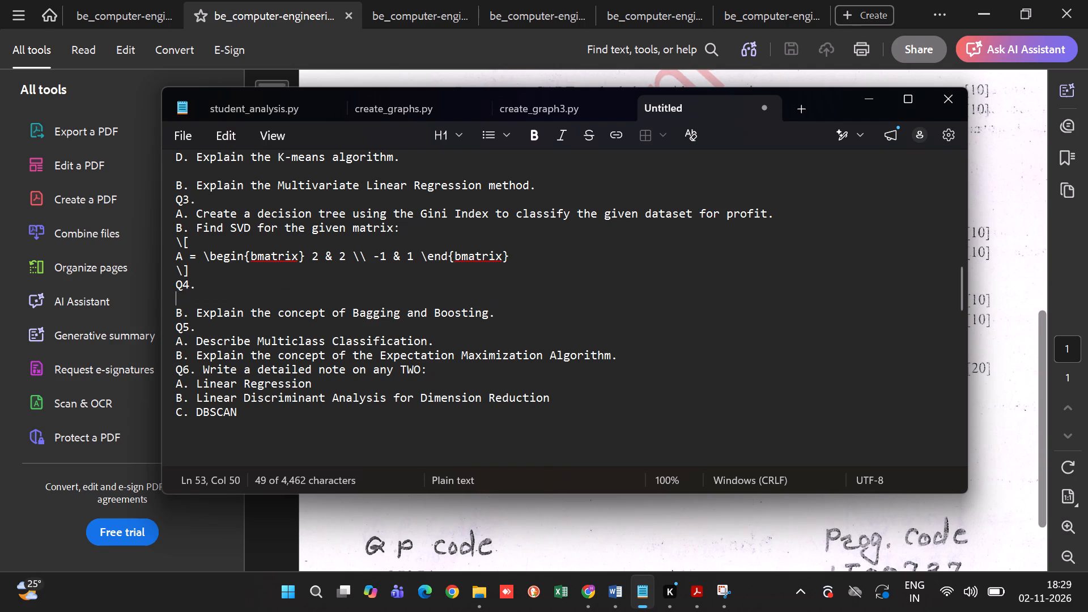
key("BackSpace")
key("BackSpace")
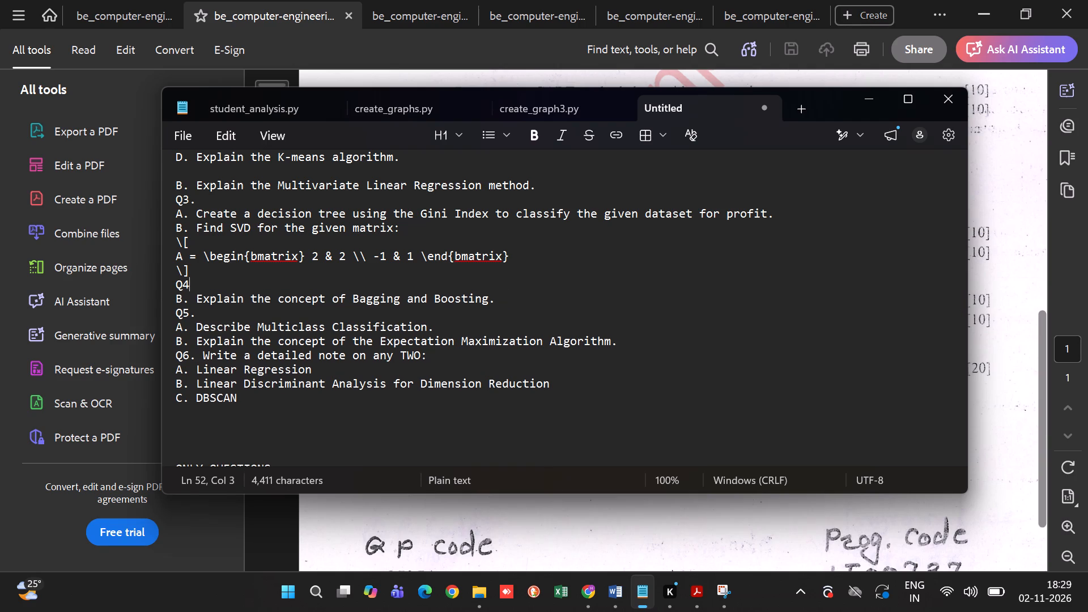
key("BackSpace")
key("BackSpace")
scroll(235, 289, "down", 1)
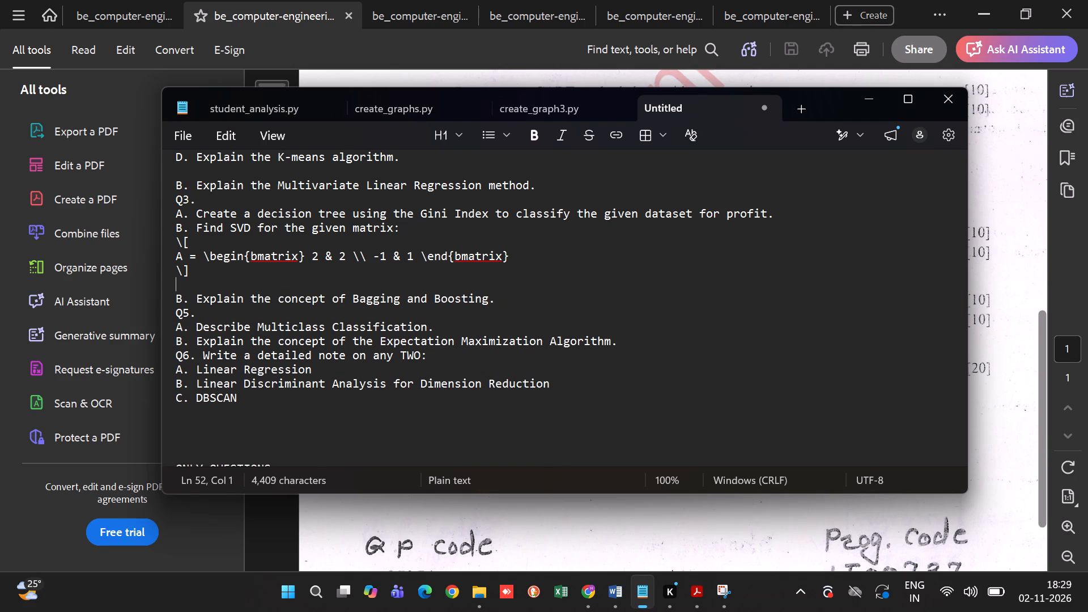
Compare the remaining Q5 and Q6 questions in the Notepad list with the first three Machine Learning exam papers in Acrobat.
scroll(235, 289, "down", 1)
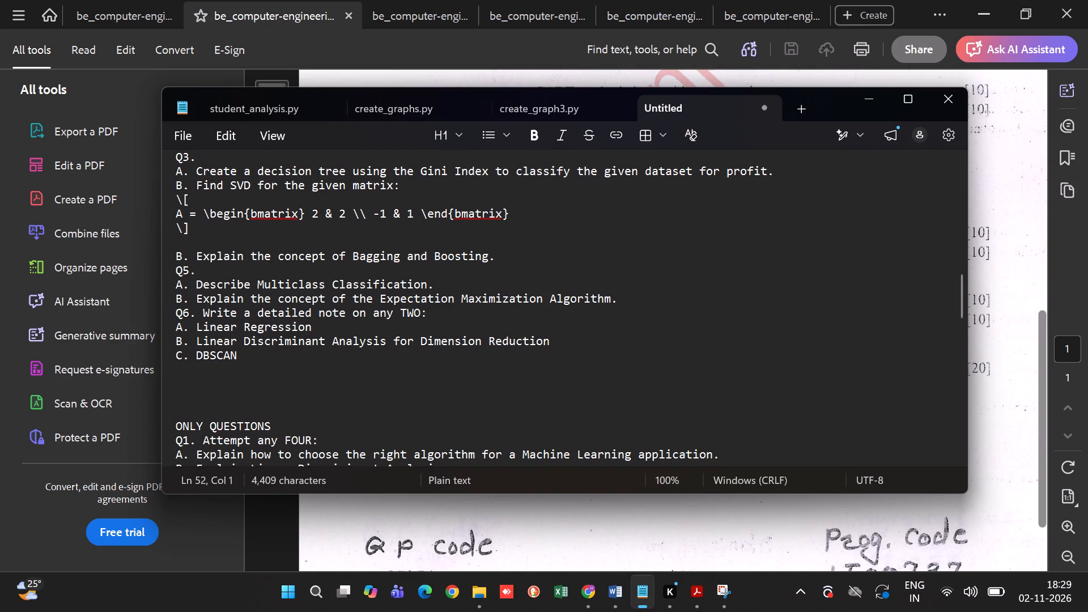
left_click(694, 600)
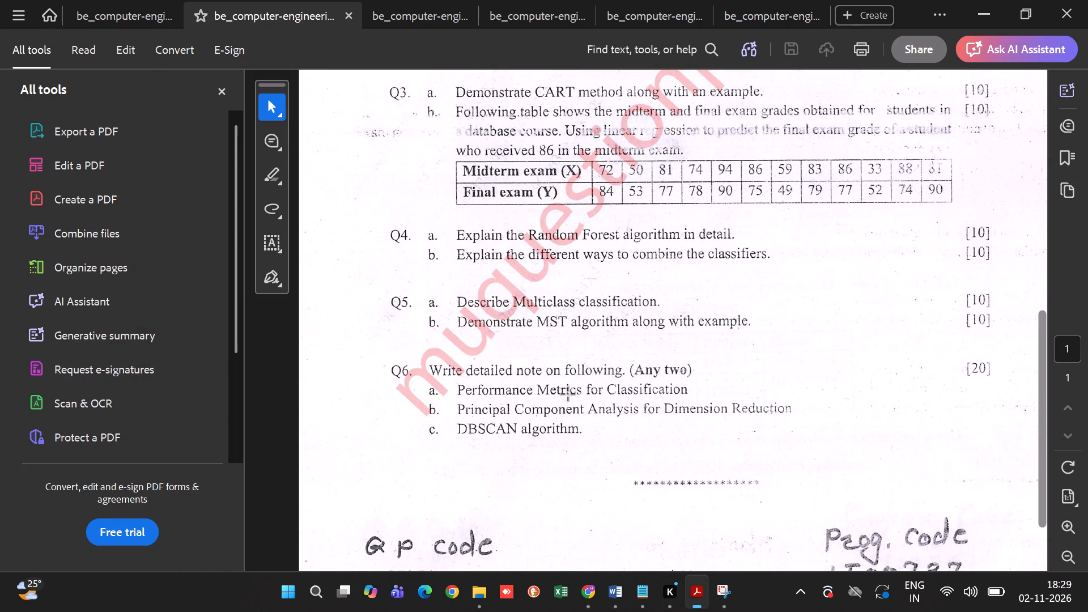
scroll(566, 232, "up", 1)
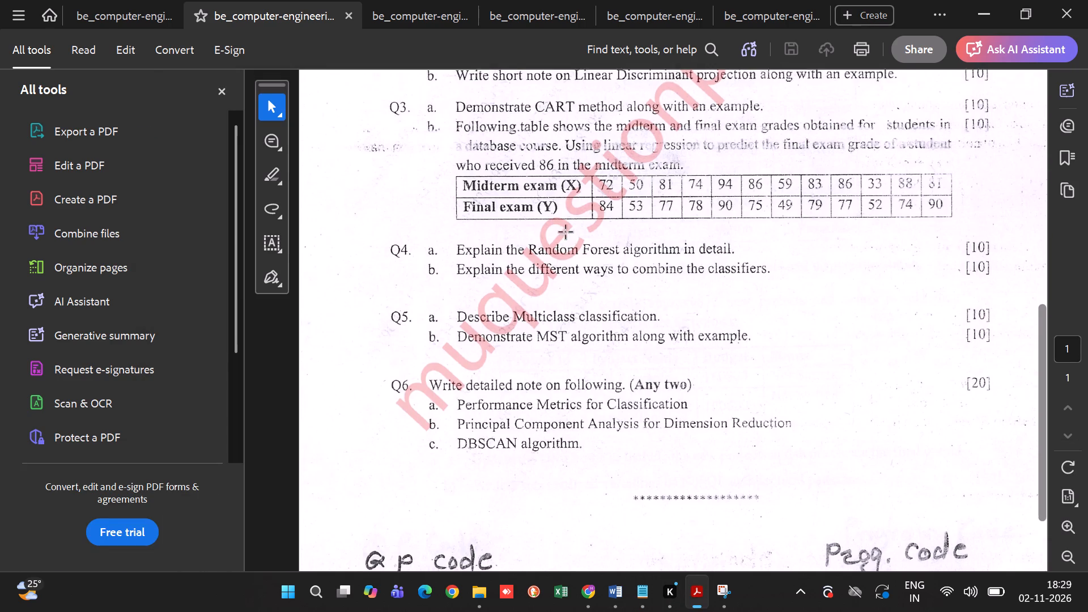
scroll(566, 232, "up", 1)
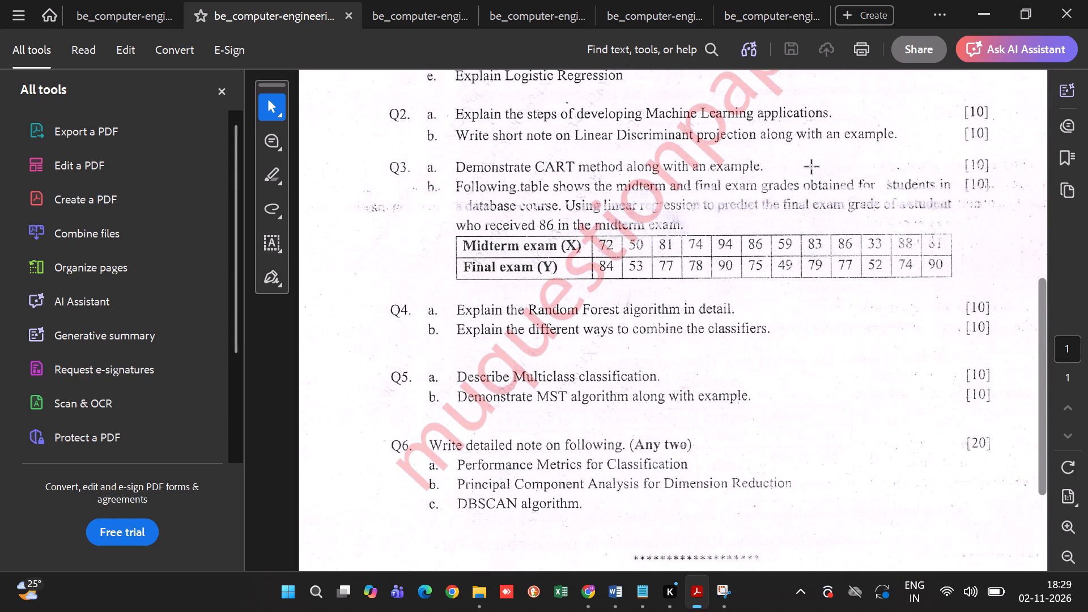
scroll(743, 236, "up", 2)
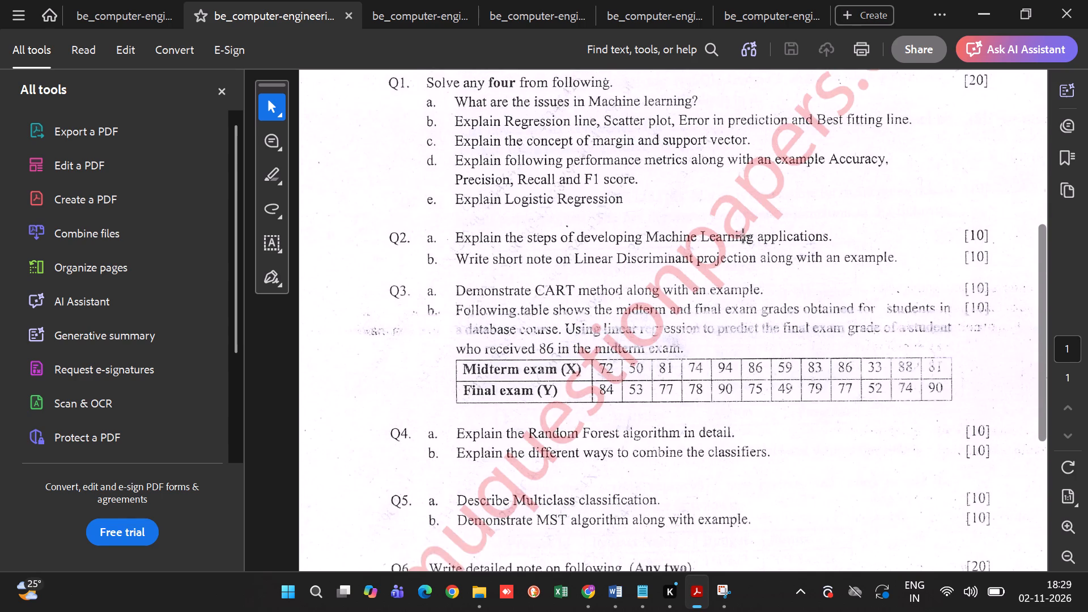
left_click(638, 602)
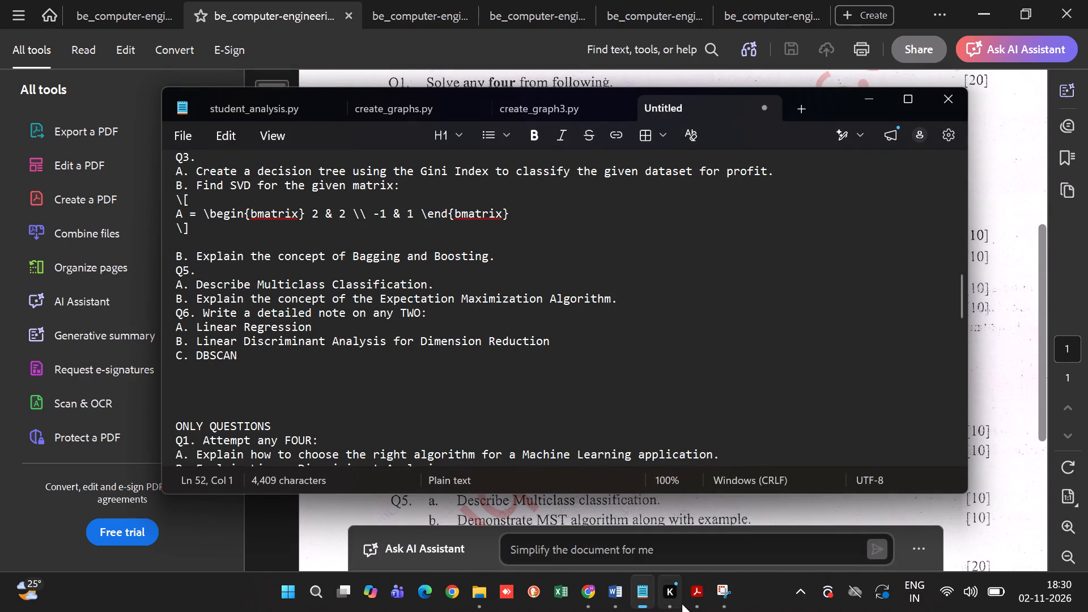
left_click(695, 596)
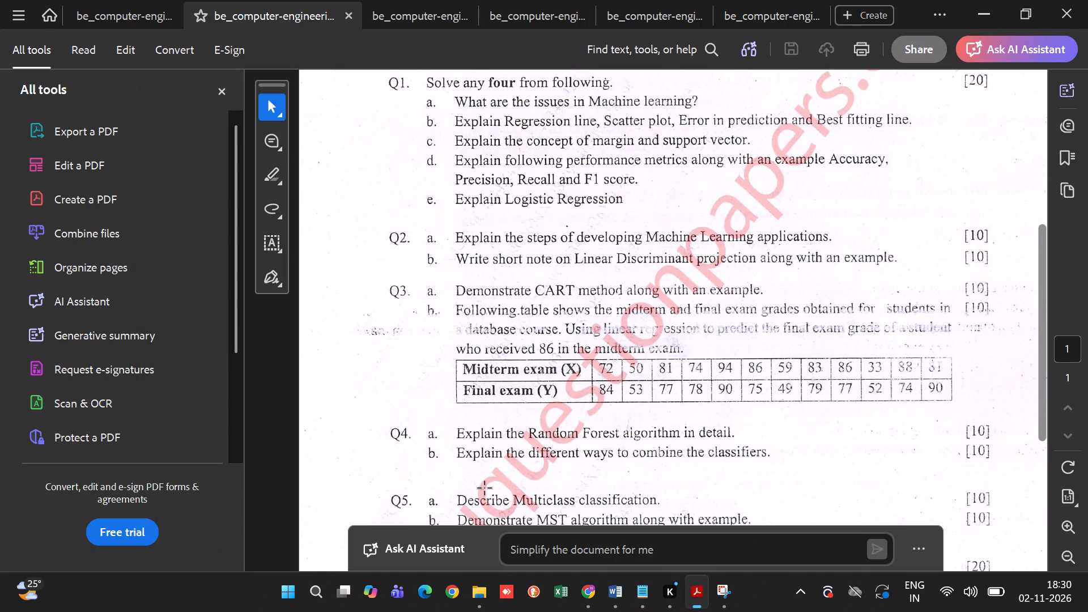
left_click(398, 8)
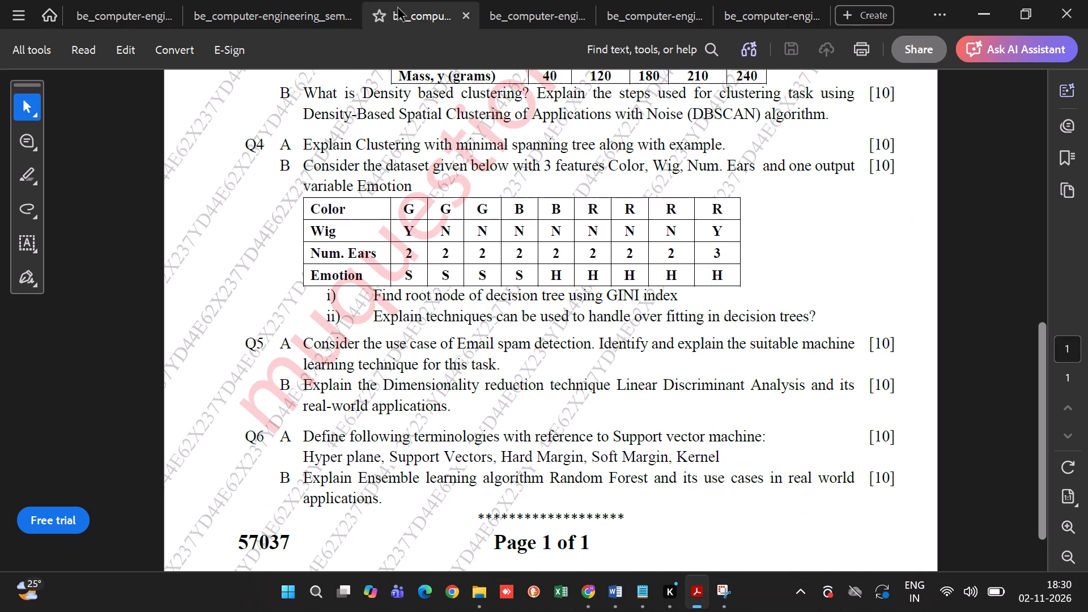
scroll(460, 280, "up", 1)
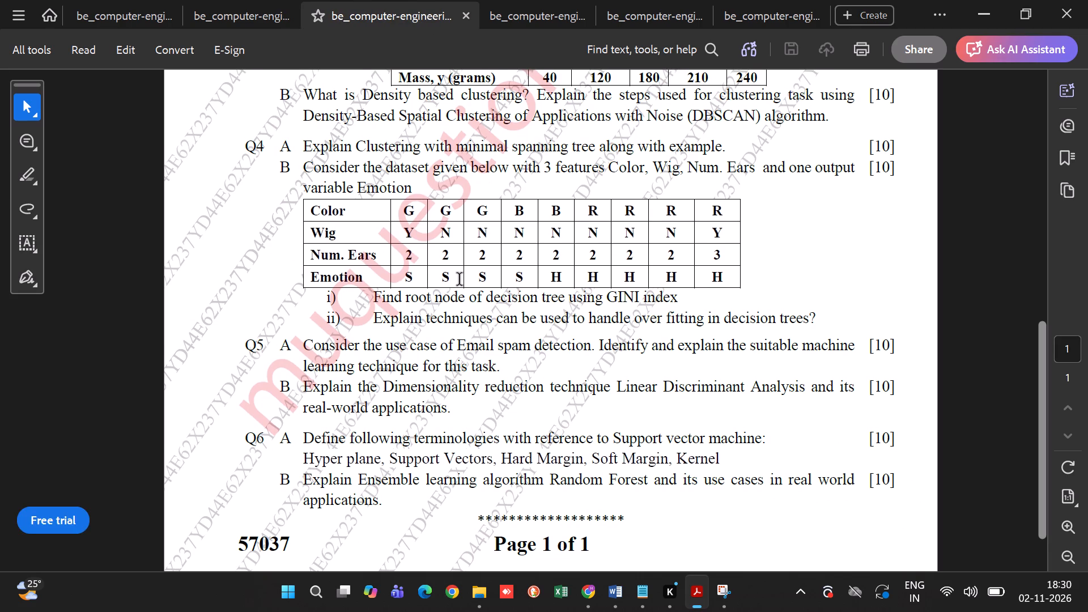
scroll(460, 280, "up", 1)
left_click(116, 14)
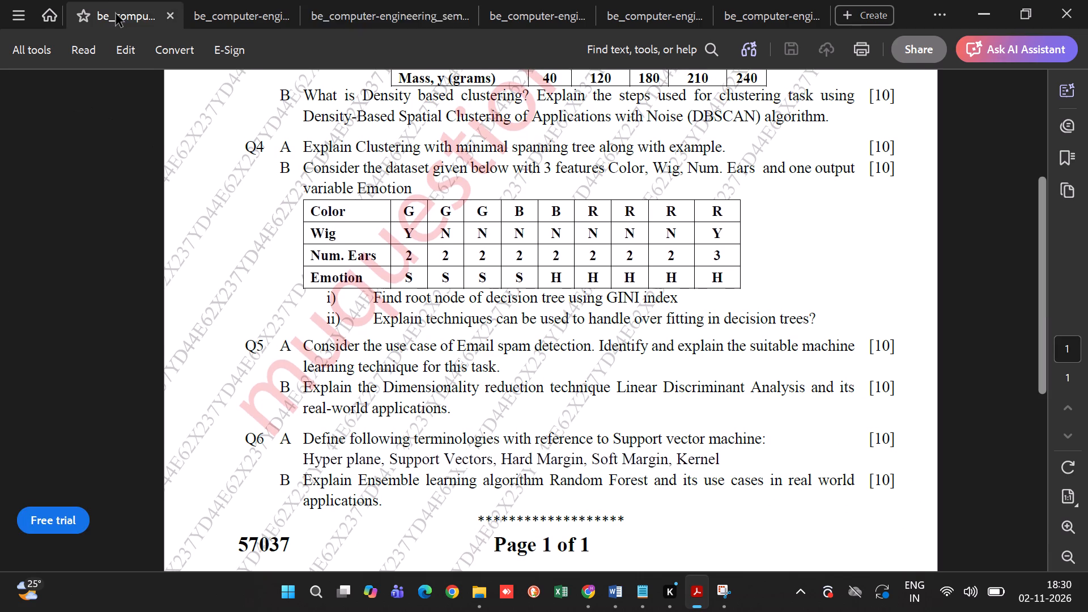
scroll(471, 211, "down", 1)
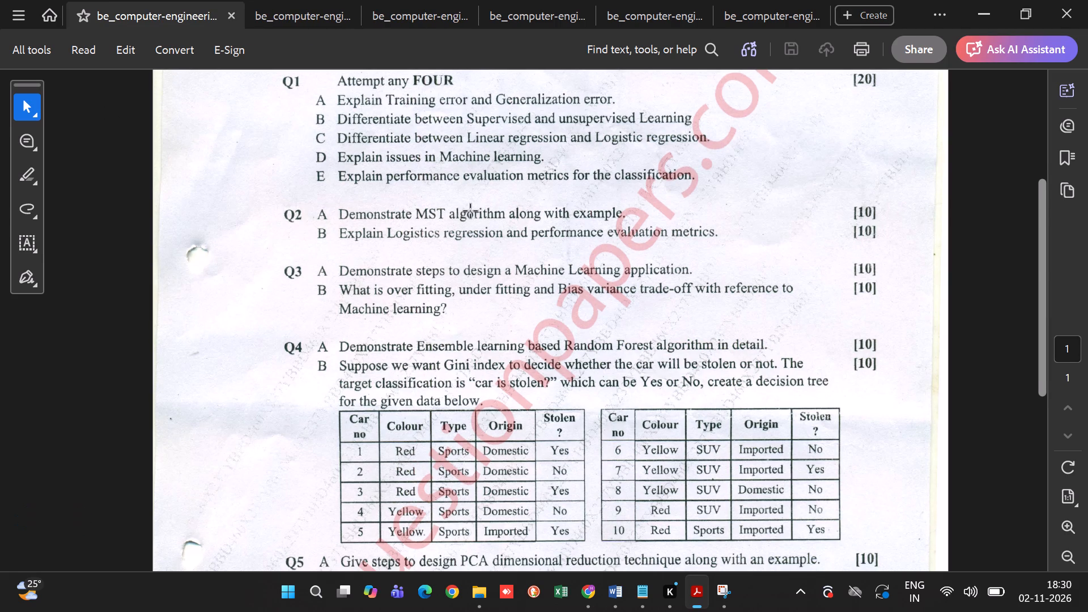
scroll(471, 211, "down", 1)
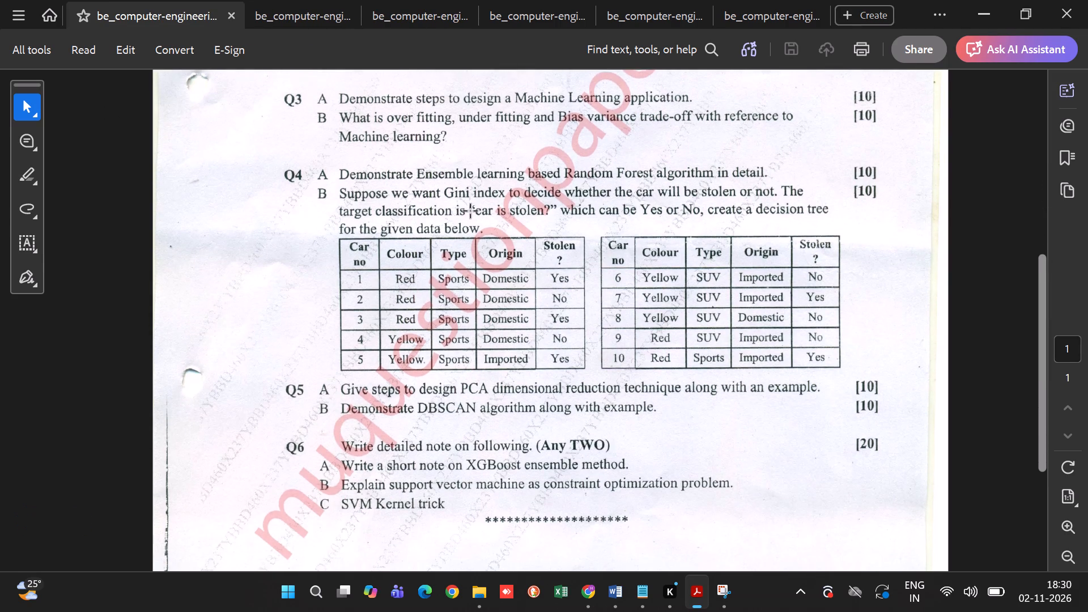
scroll(471, 211, "down", 2)
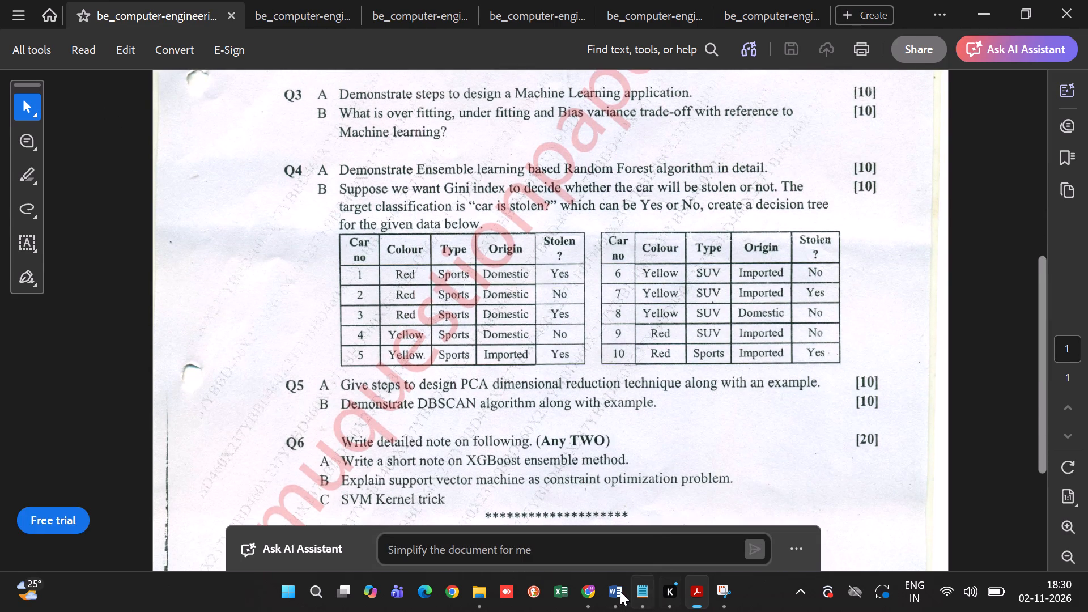
In the Notepad question list, delete the line "C. DBSCAN" under Q6.
left_click(638, 592)
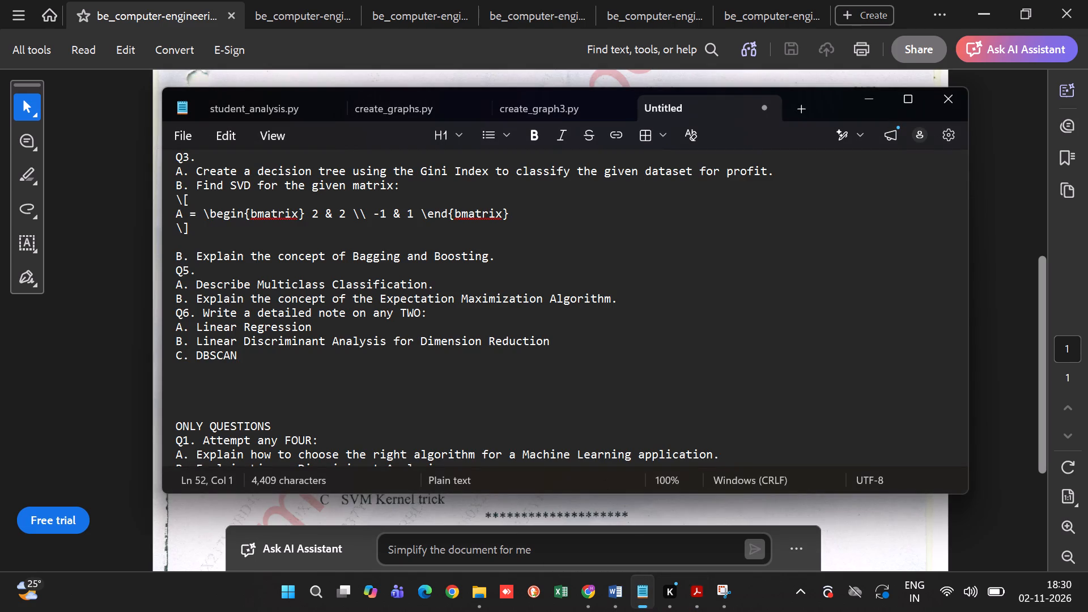
left_click_drag(246, 363, 167, 358)
key("BackSpace")
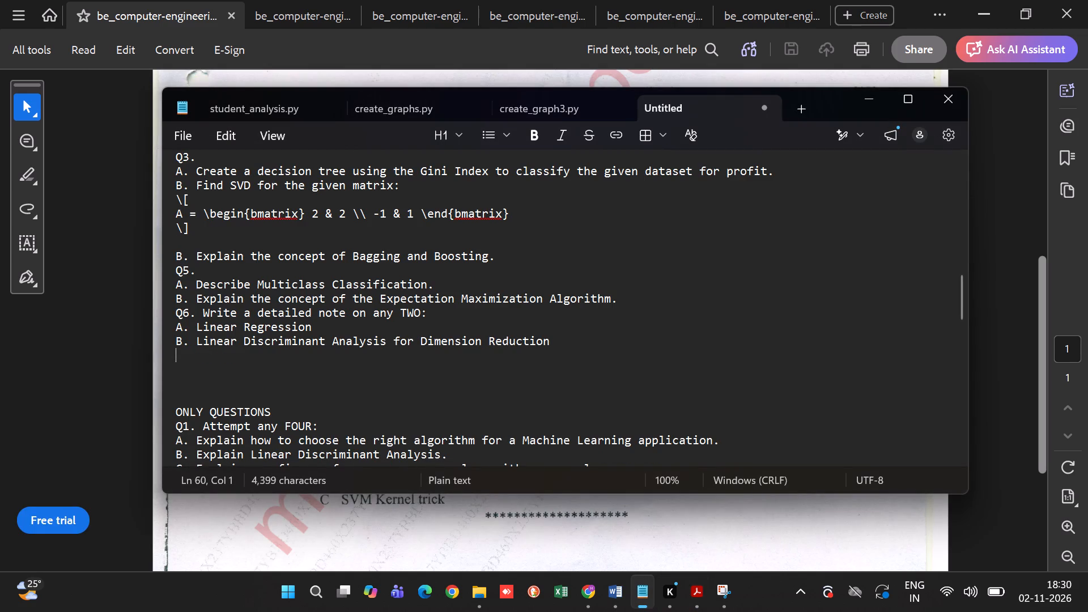
Clear the heading "Q6. Write a detailed note on any TWO:" above the Linear Regression line in the Notepad list.
left_click_drag(427, 315, 169, 311)
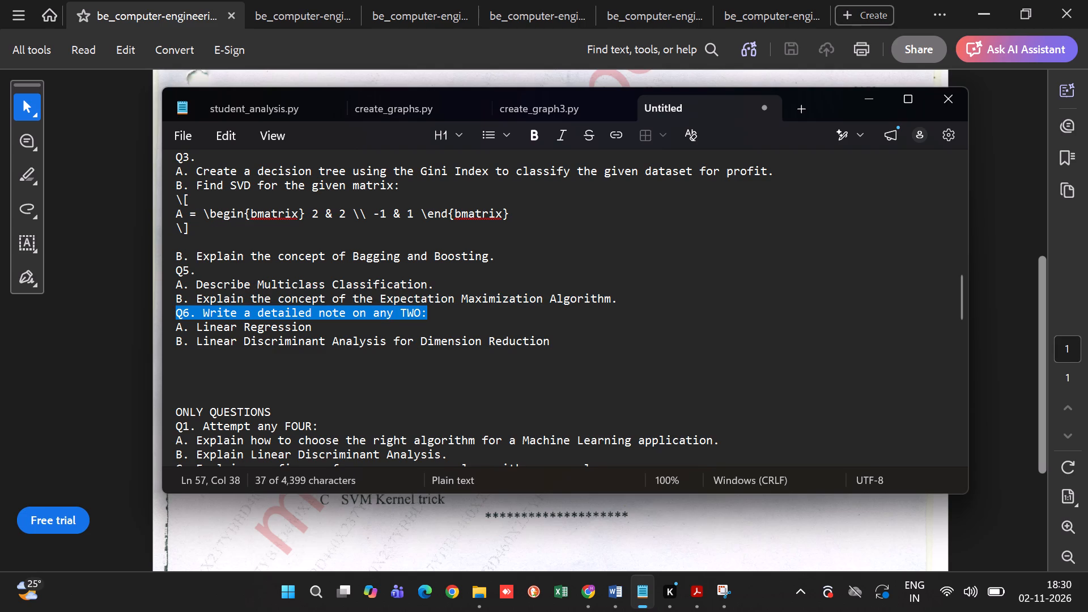
left_click_drag(169, 311, 172, 308)
key("BackSpace")
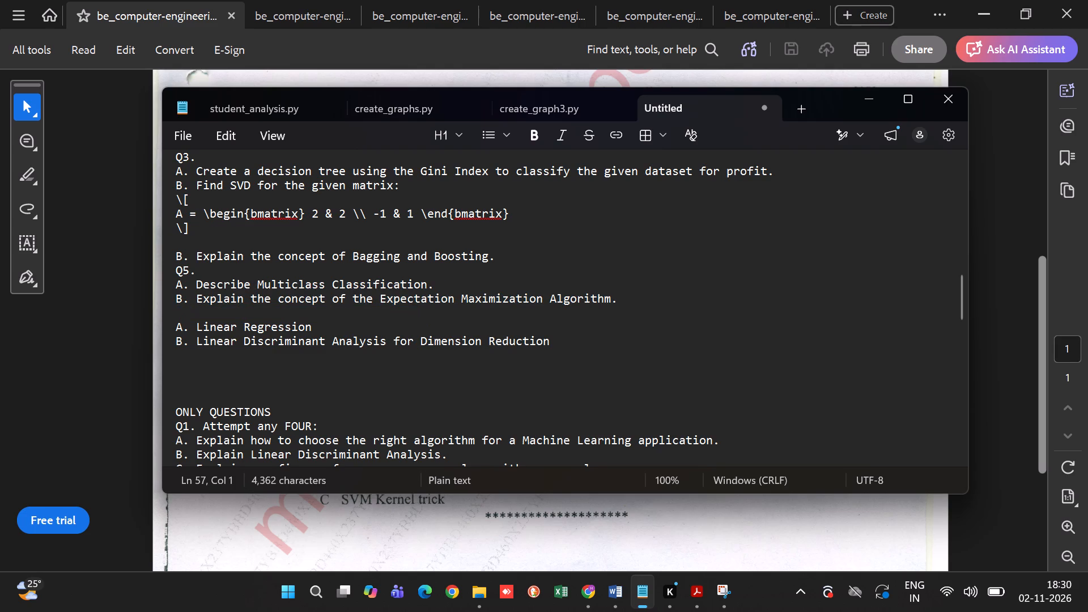
Delete the "ONLY QUESTIONS" and "Q1. Attempt any FOUR:" headings above the question on choosing the right algorithm.
scroll(357, 364, "down", 1)
scroll(359, 305, "up", 1)
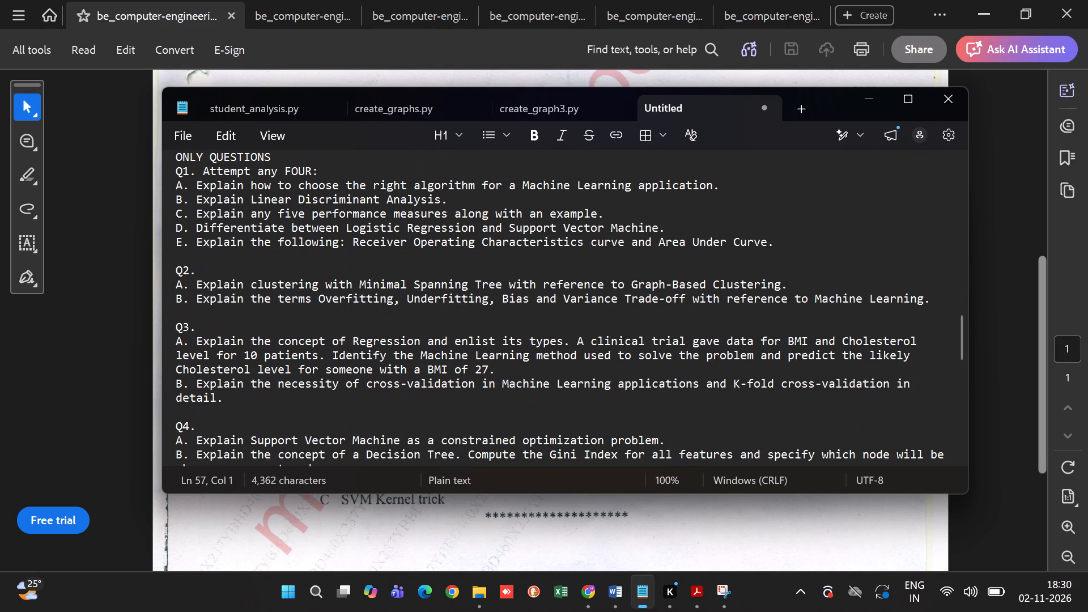
scroll(359, 305, "up", 1)
left_click_drag(322, 250, 194, 231)
key("BackSpace")
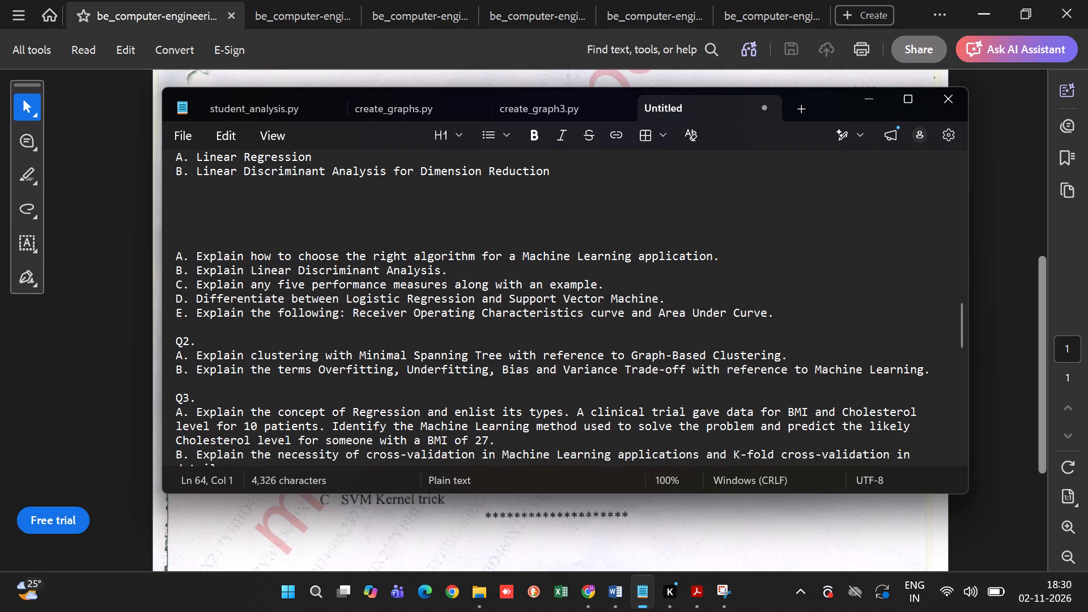
Check the Notepad questions starting with choosing the right algorithm against Q1 to Q6 of the 12/11/2024 exam paper in Acrobat.
scroll(324, 275, "up", 1)
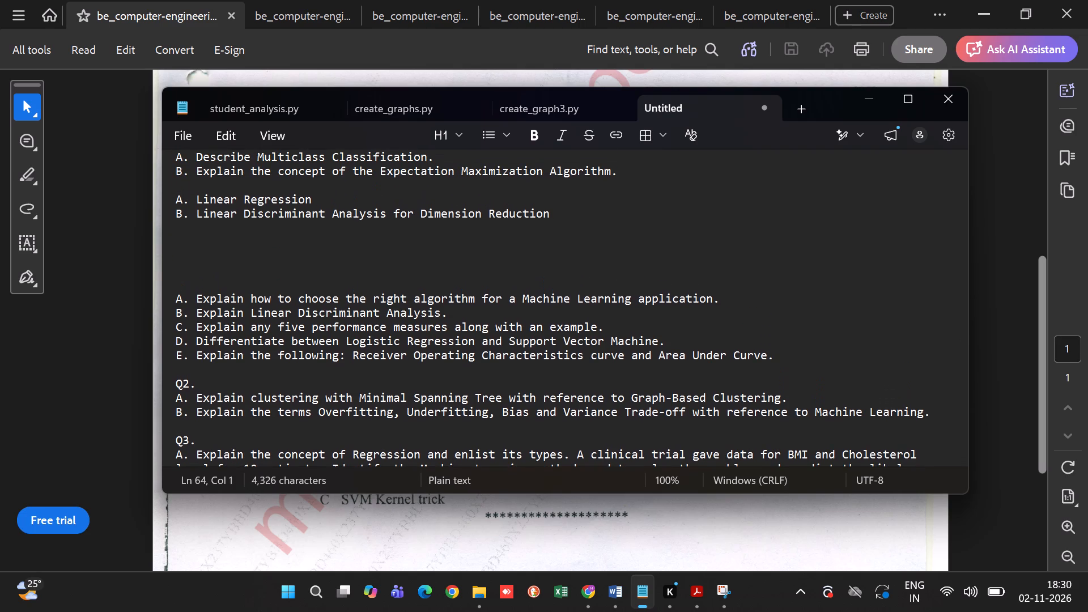
left_click(703, 611)
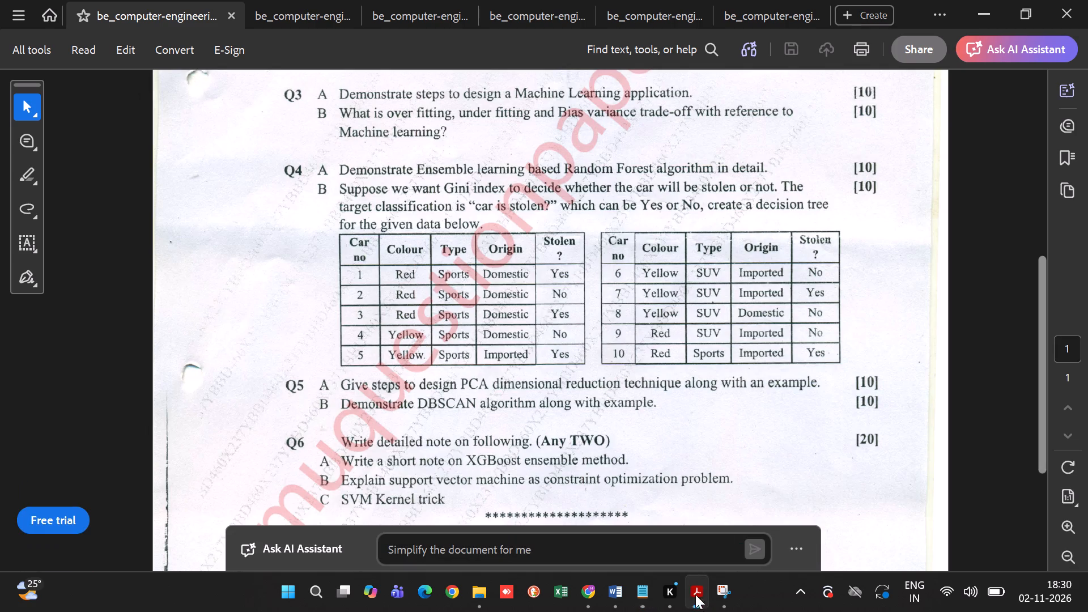
scroll(442, 165, "up", 2)
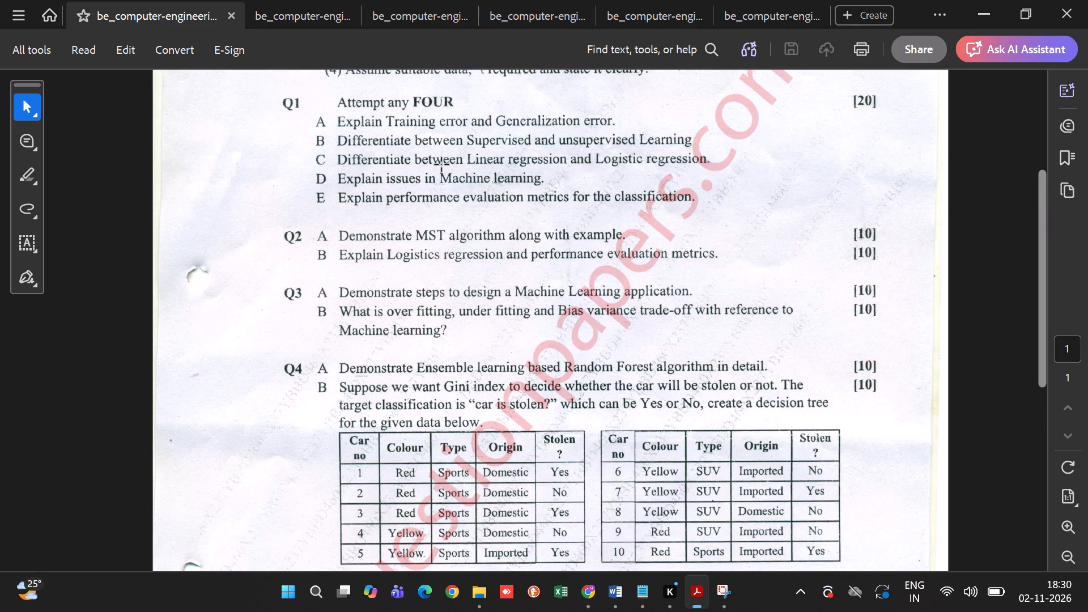
scroll(442, 165, "up", 1)
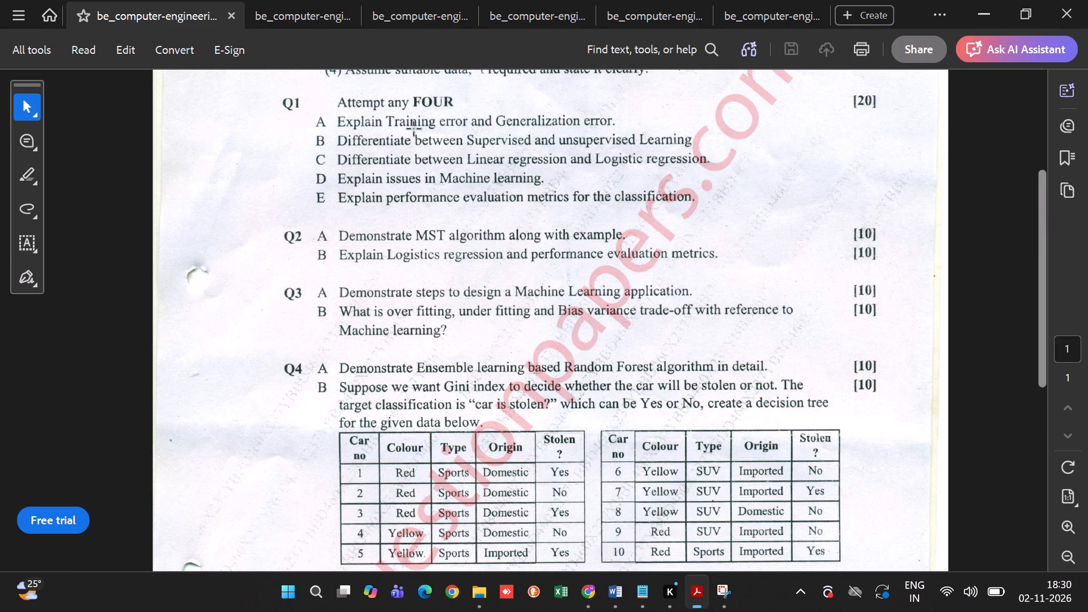
scroll(459, 252, "down", 1)
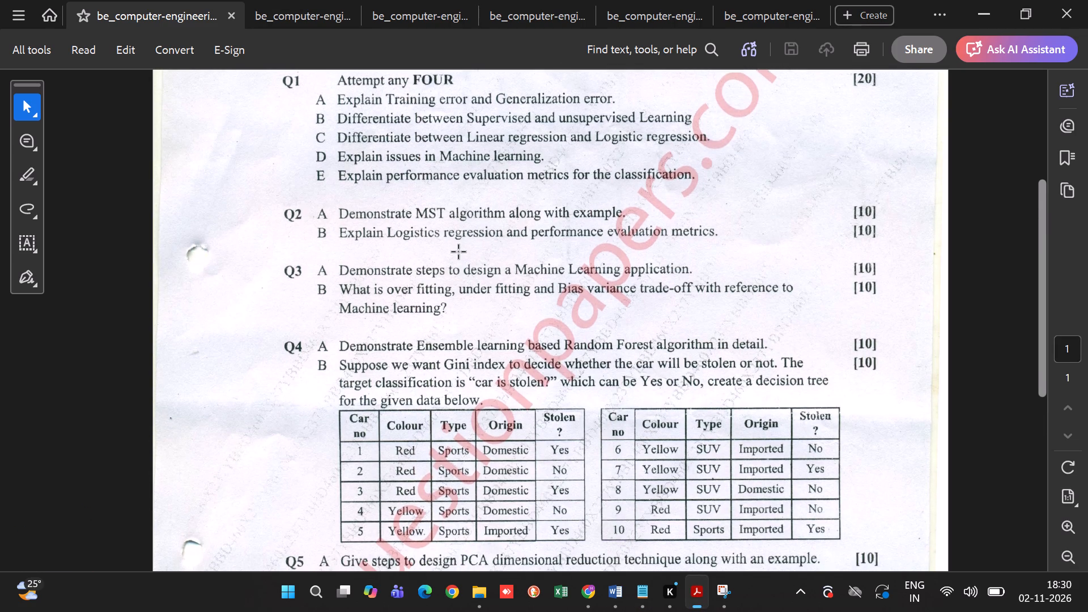
scroll(459, 252, "down", 3)
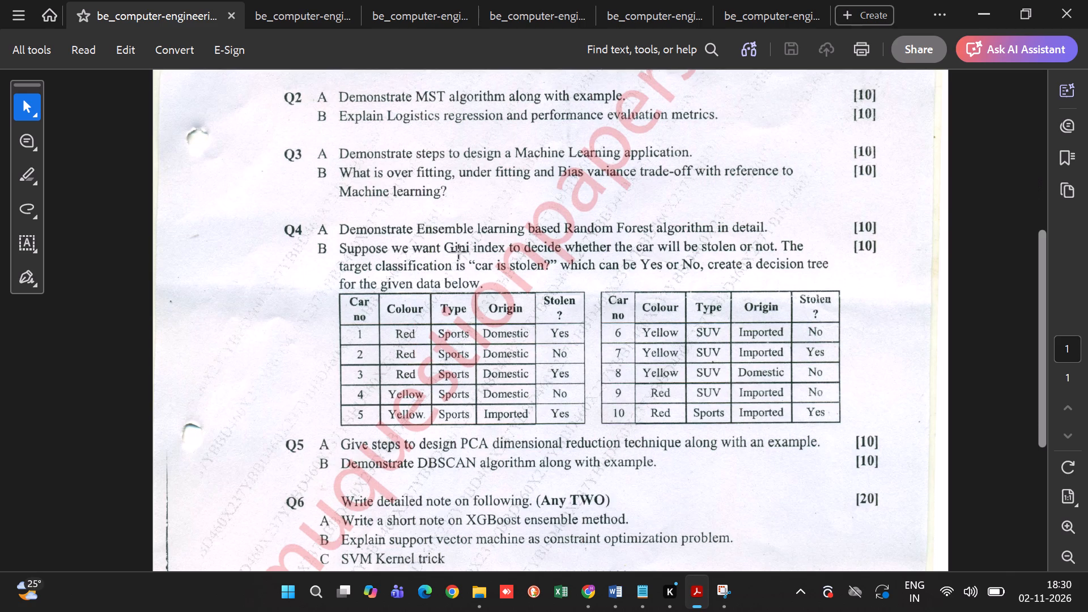
scroll(459, 252, "down", 3)
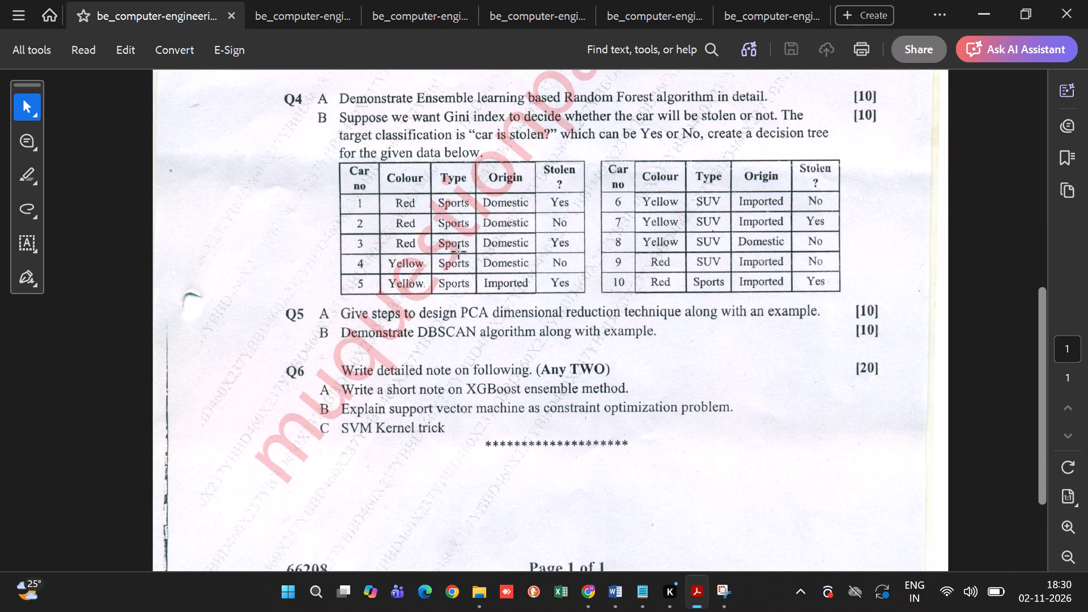
scroll(459, 252, "down", 1)
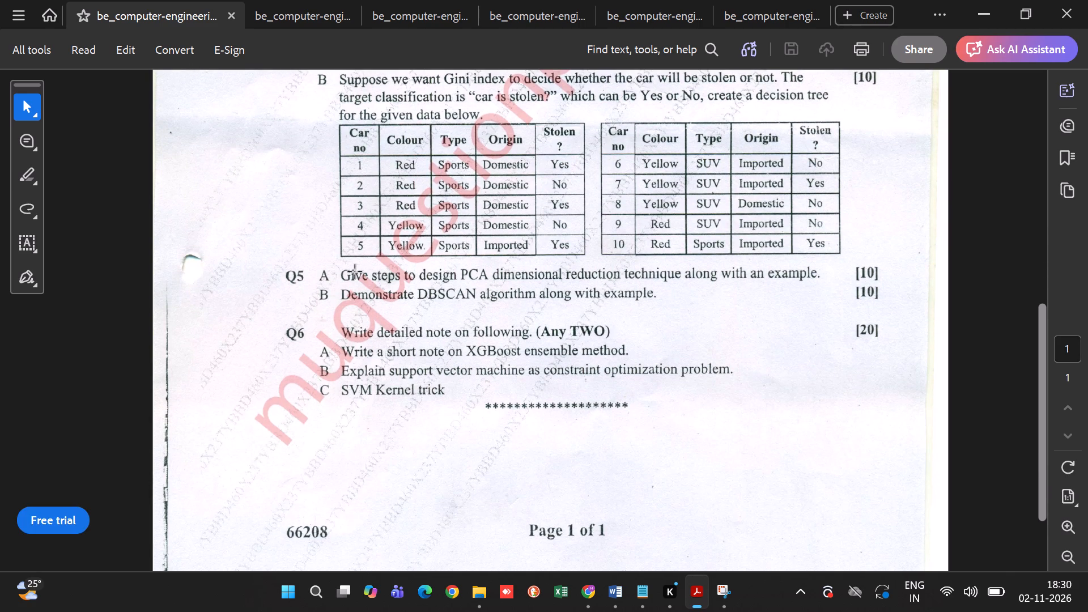
Read Q1 to Q6 of the 02.06.2025 Machine Learning paper for questions matching the Notepad list.
left_click(316, 12)
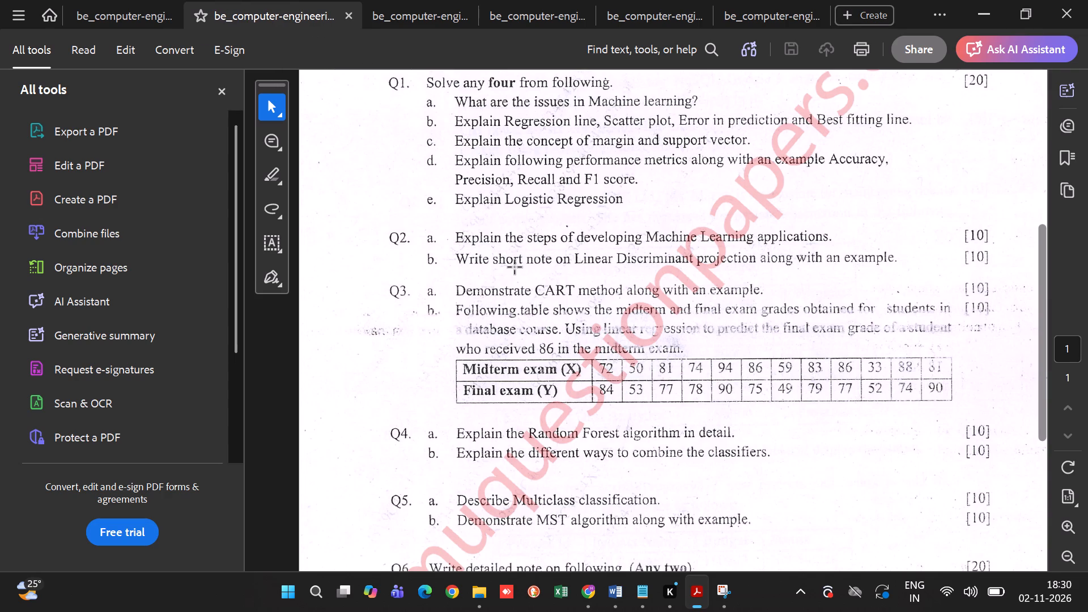
scroll(515, 267, "up", 1)
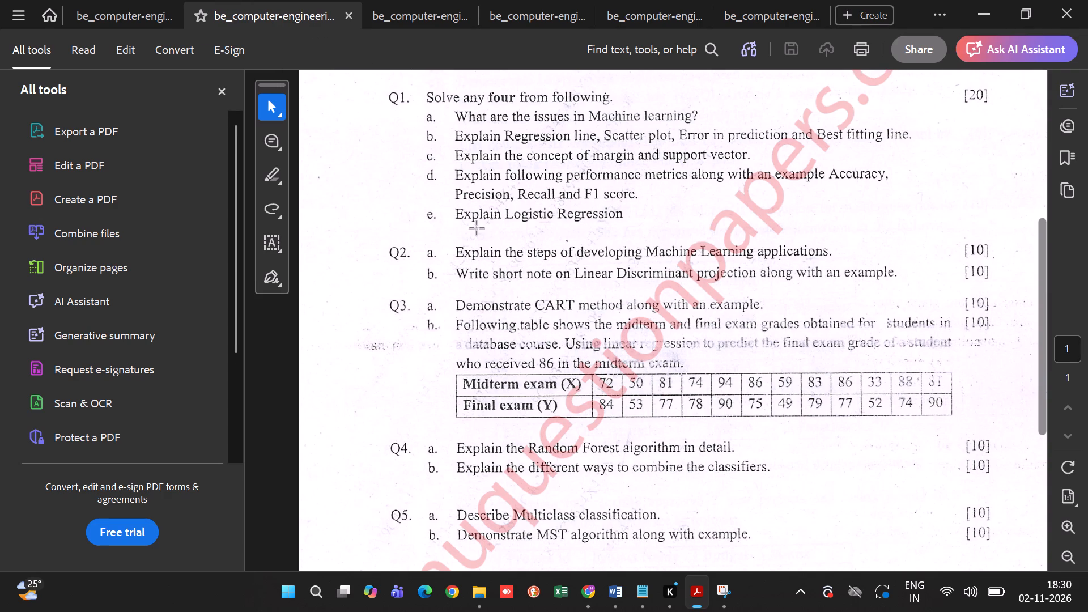
scroll(512, 260, "left", 1)
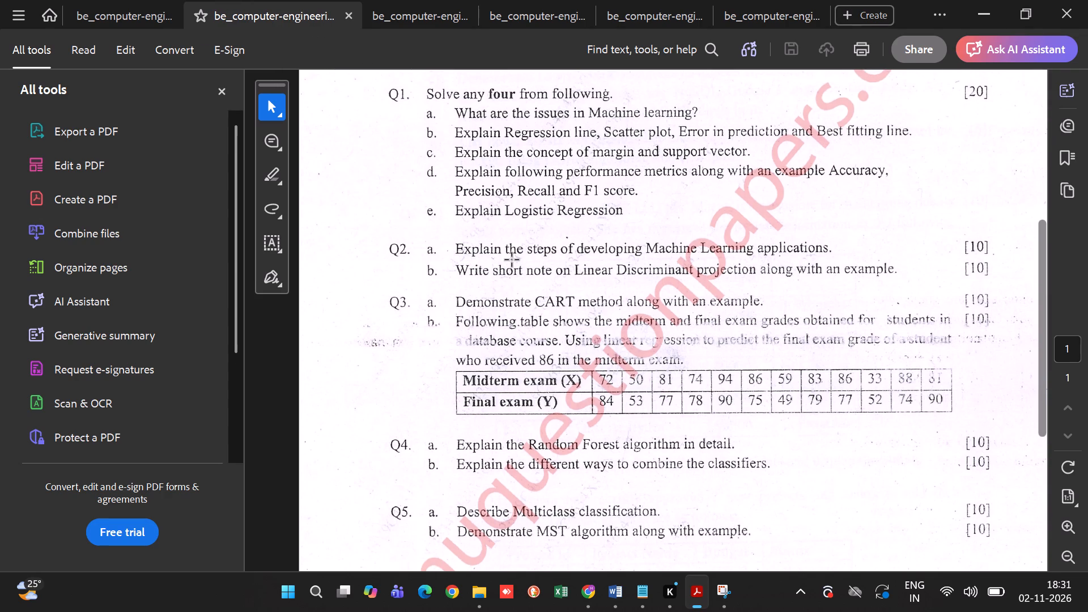
scroll(512, 260, "left", 1)
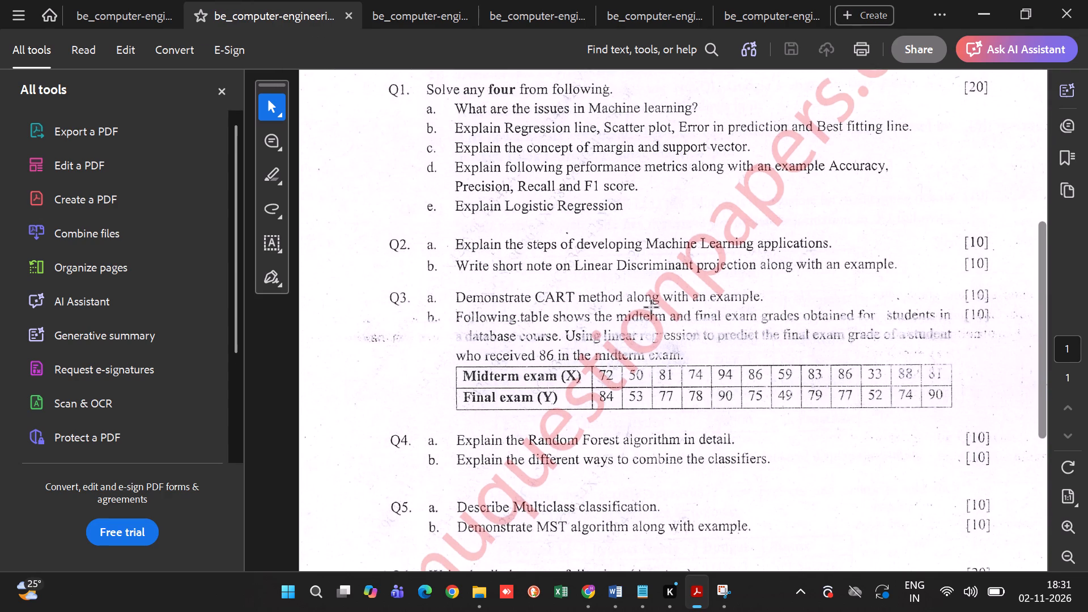
scroll(652, 308, "down", 2)
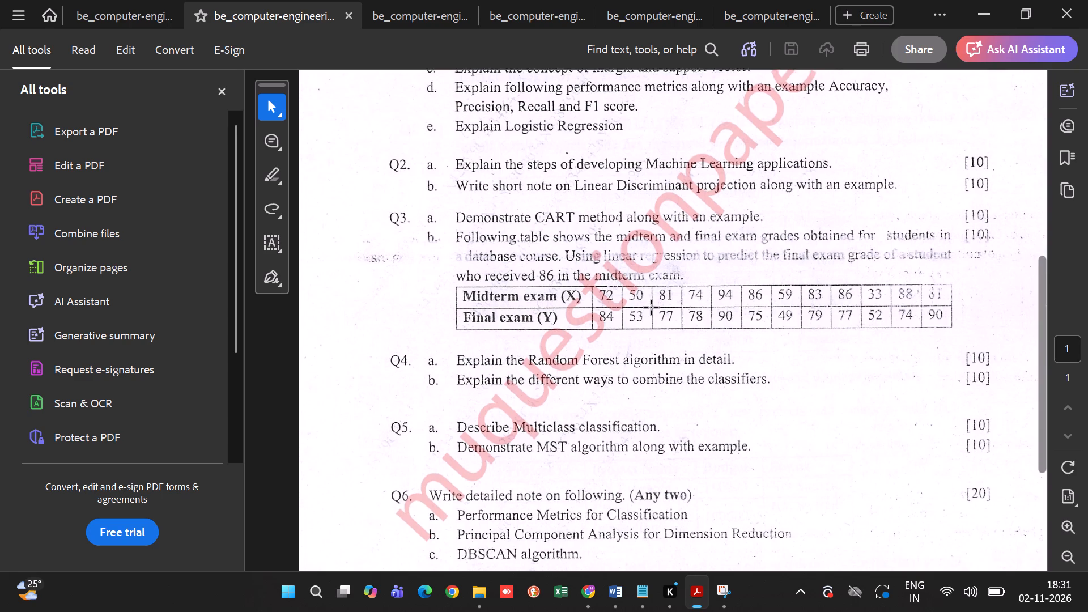
scroll(652, 308, "down", 1)
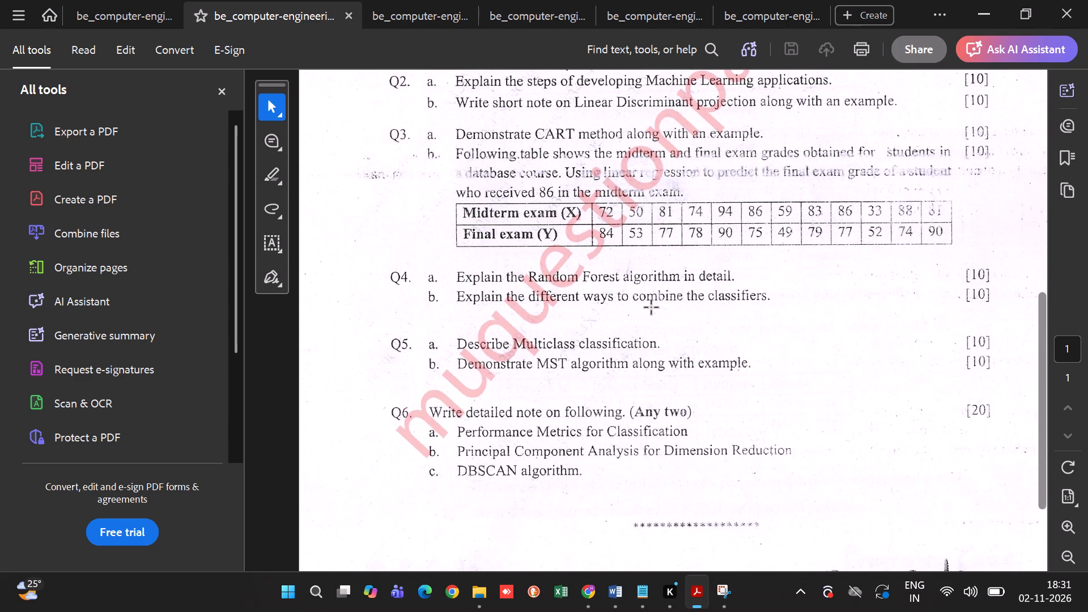
Review the third Machine Learning paper from Q6 back to Q1, and return to the Notepad list to compare.
left_click(433, 16)
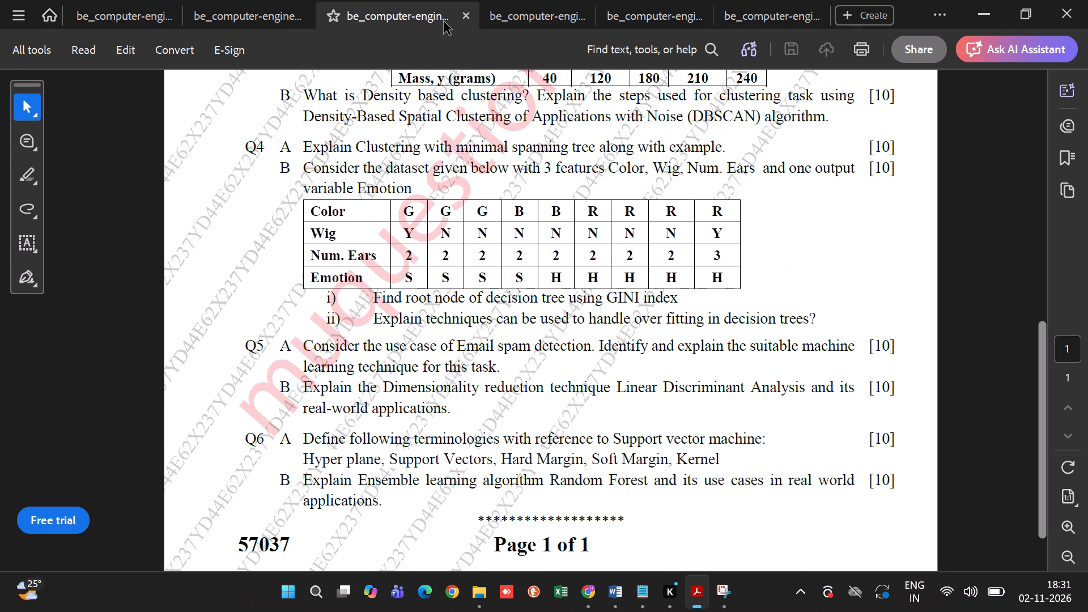
scroll(591, 315, "up", 1)
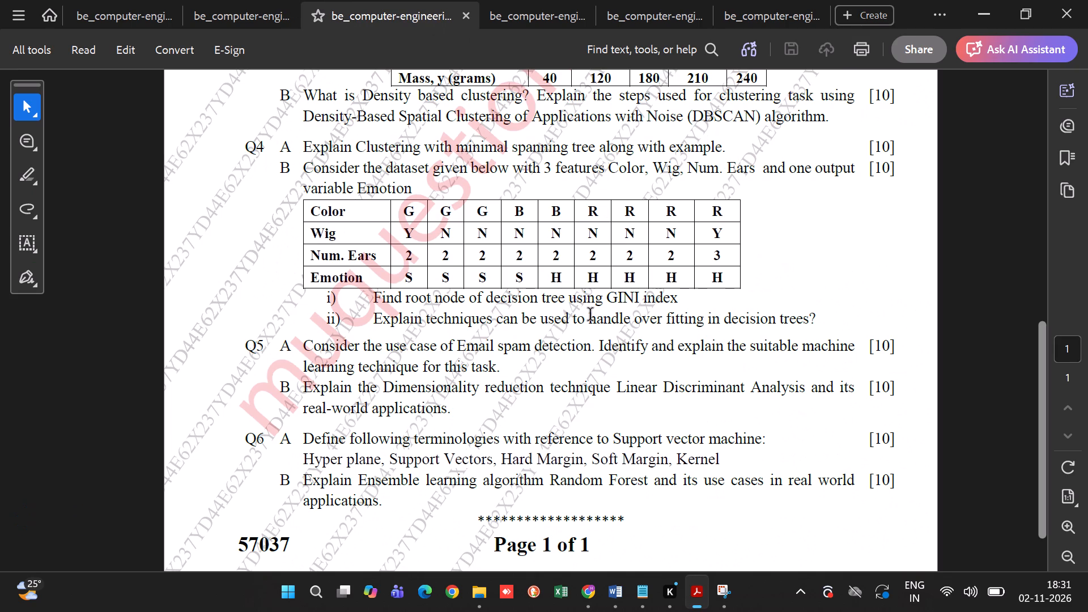
scroll(591, 315, "up", 2)
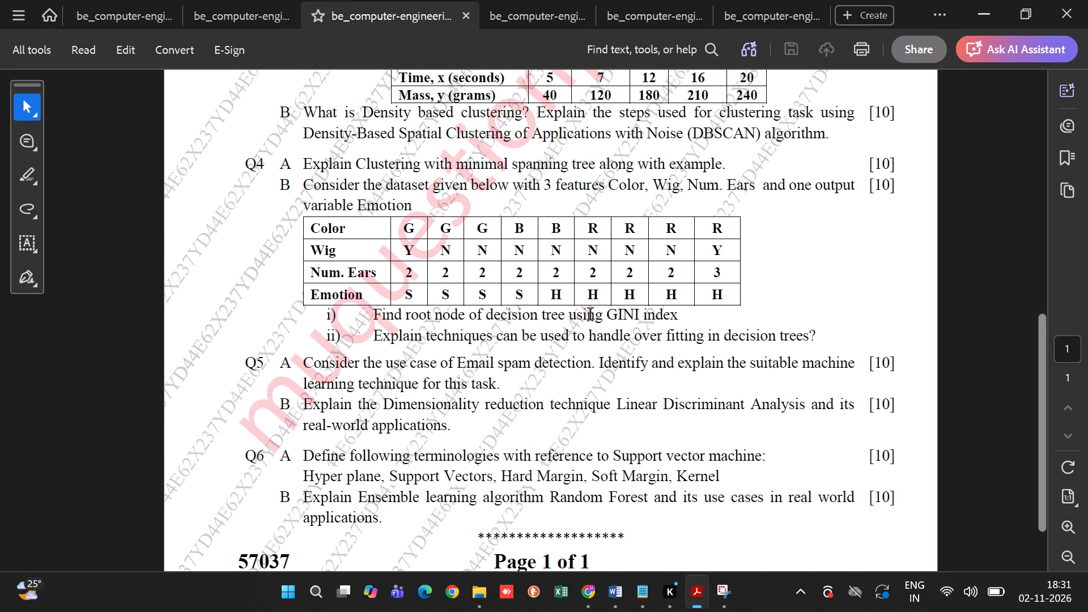
scroll(591, 315, "up", 3)
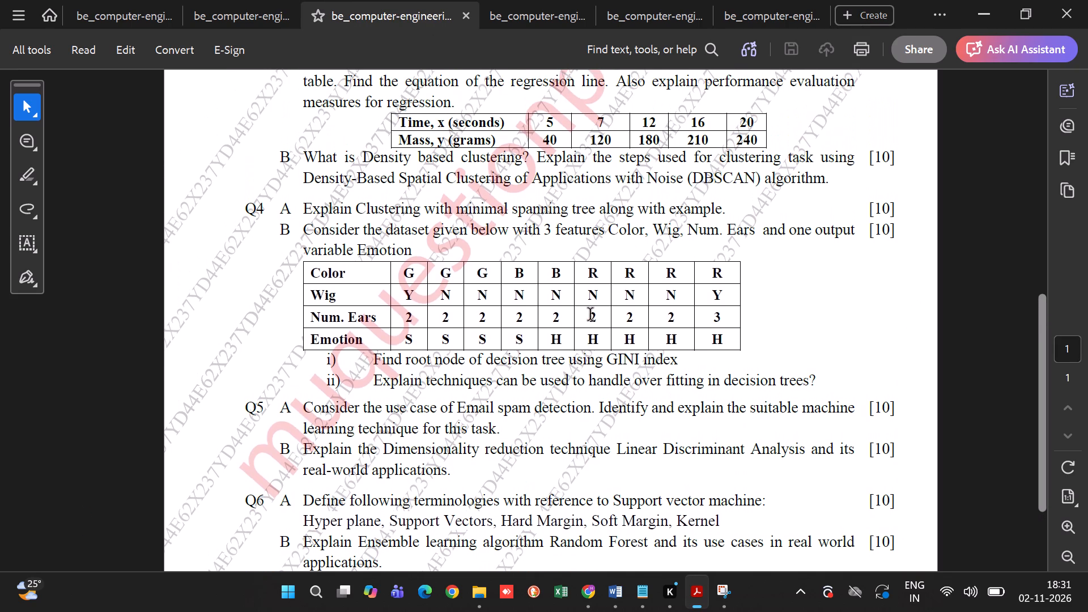
scroll(591, 315, "up", 2)
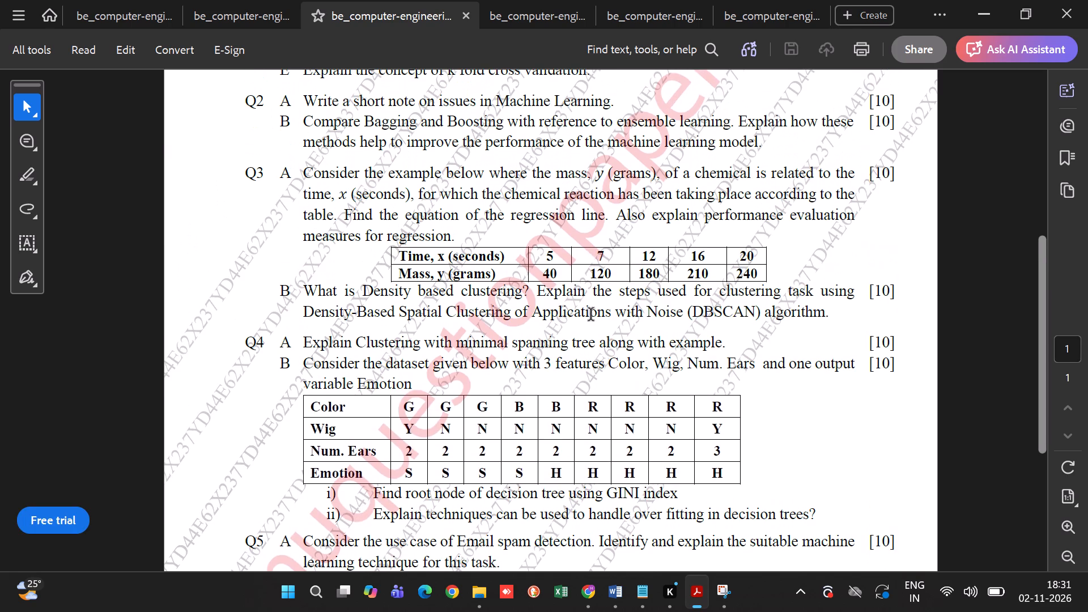
scroll(613, 330, "up", 1)
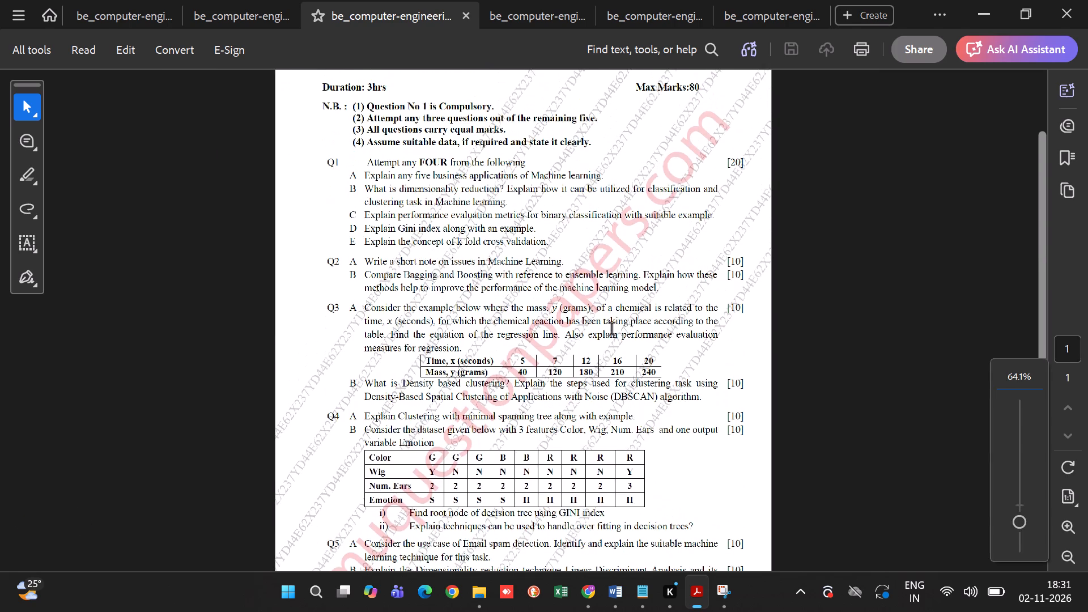
scroll(613, 330, "up", 1)
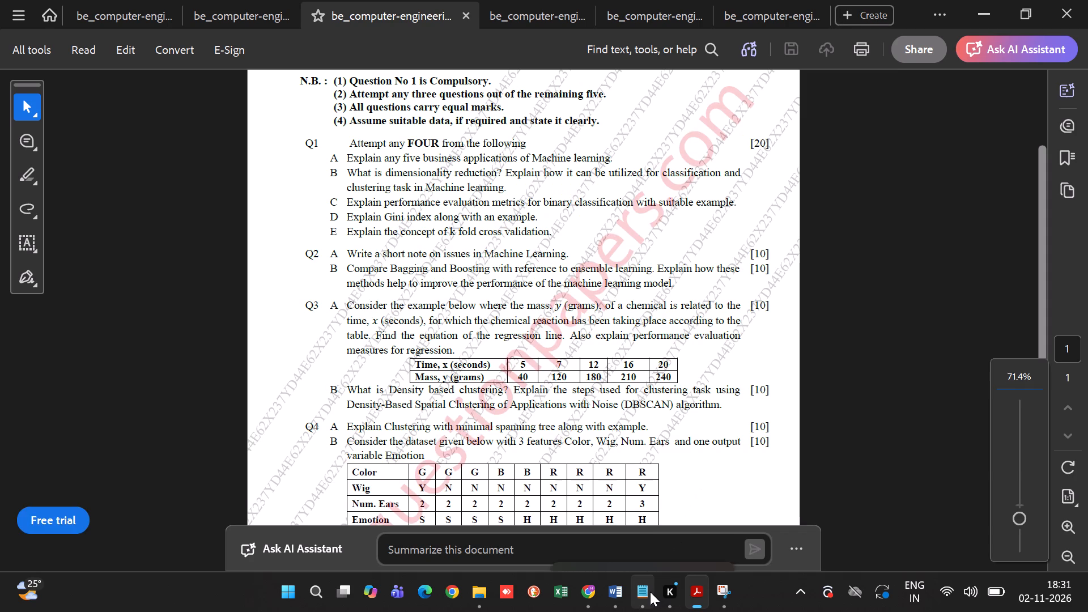
left_click(620, 588)
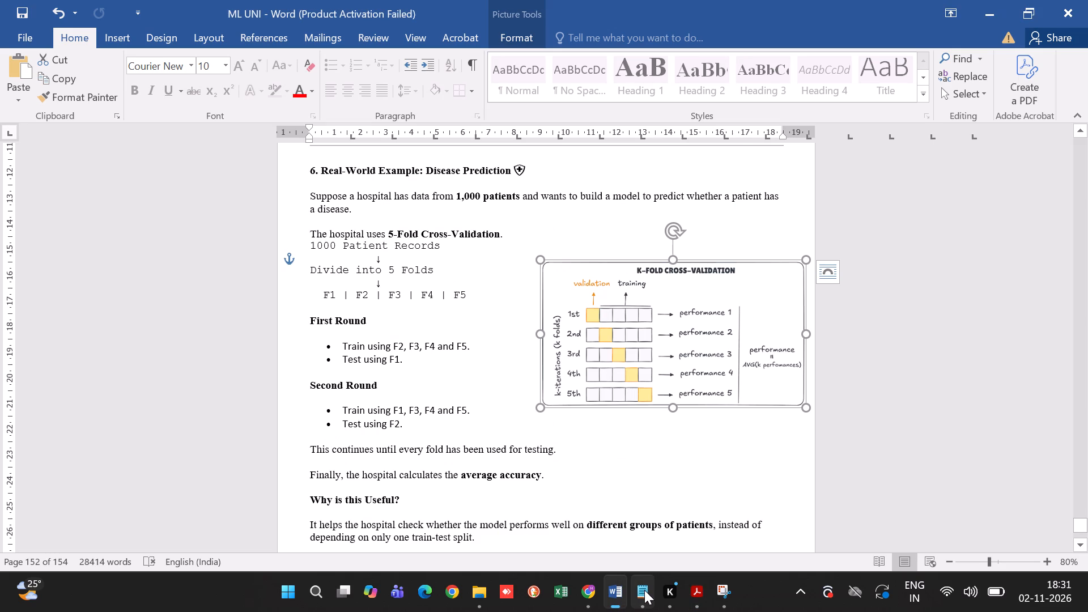
left_click(644, 591)
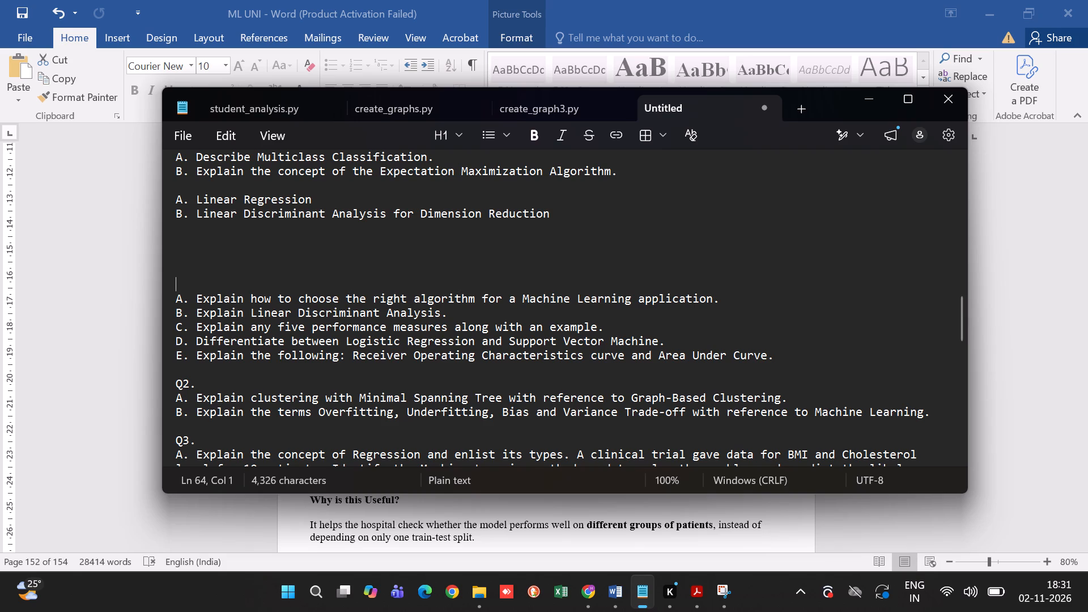
scroll(625, 331, "down", 1)
Recheck the second and first exam papers in Acrobat for the Q1 questions still in the Notepad list.
left_click(614, 591)
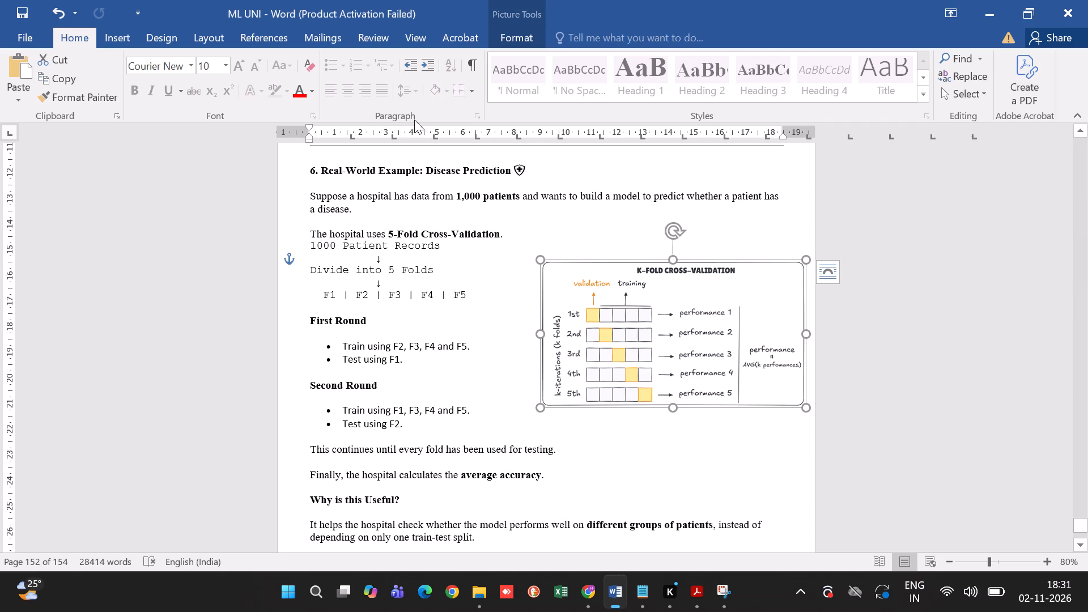
left_click(696, 599)
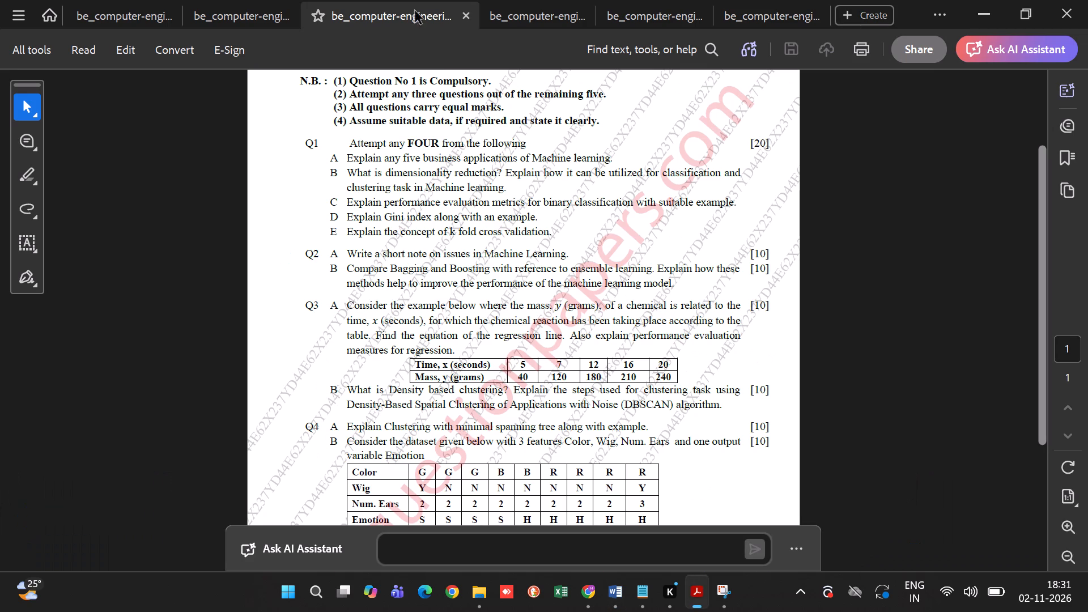
left_click(221, 10)
scroll(463, 246, "up", 3)
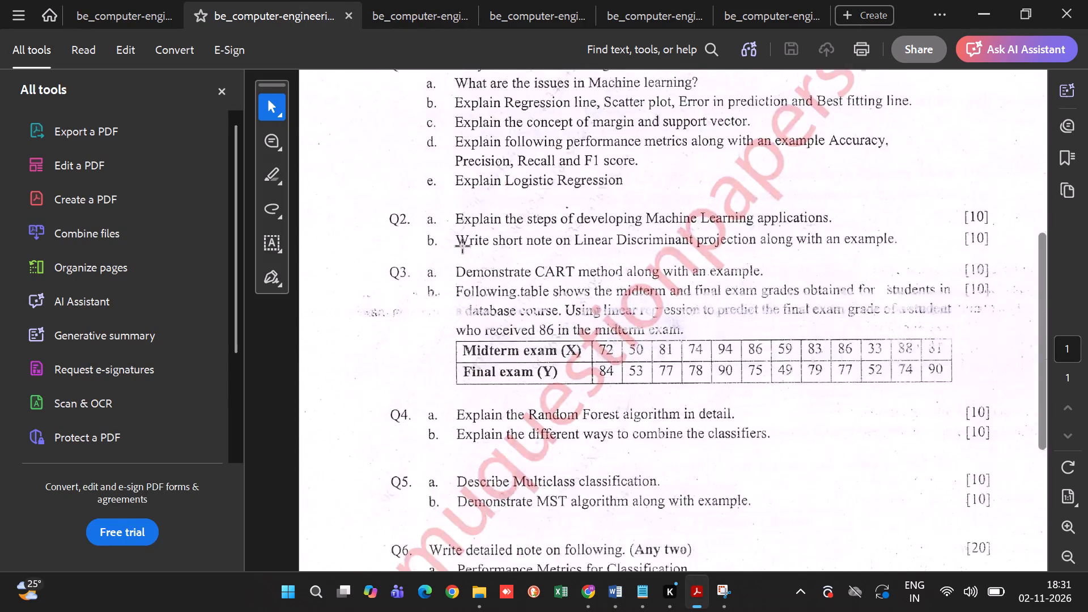
scroll(463, 246, "up", 2)
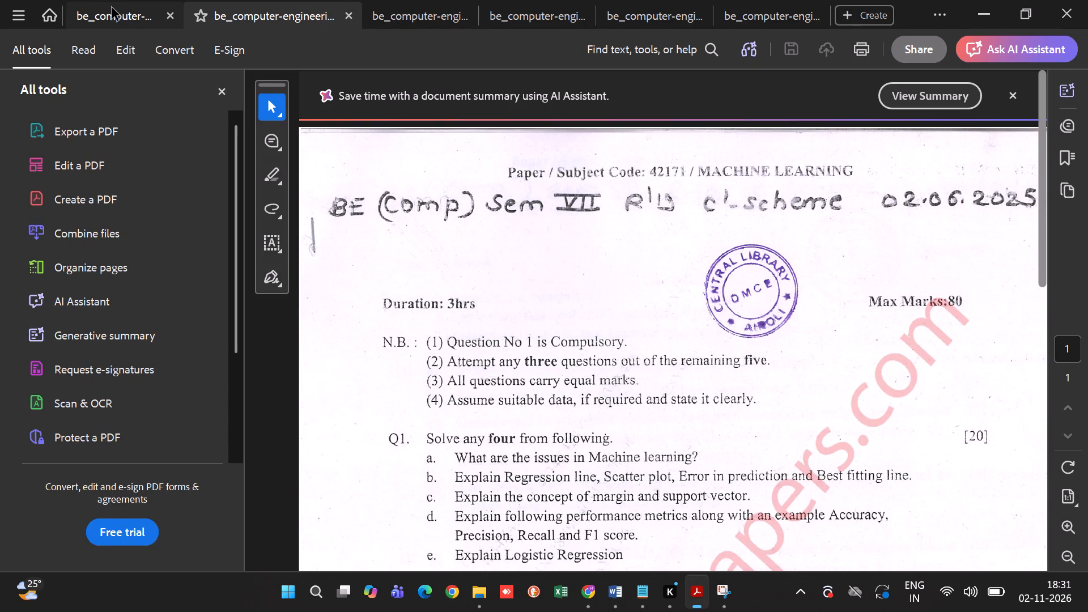
left_click(112, 8)
scroll(369, 263, "up", 8)
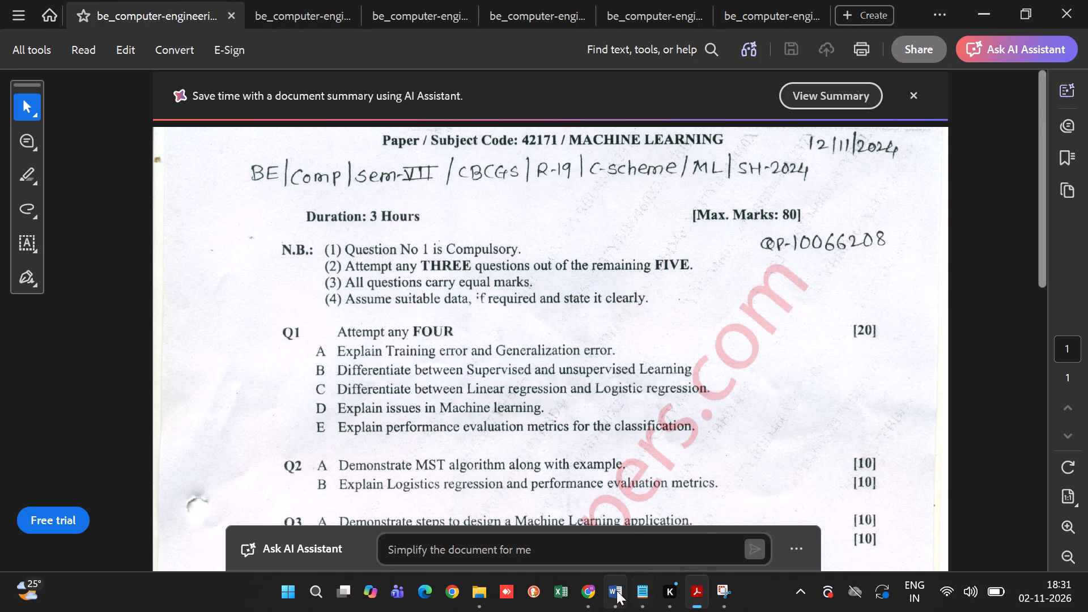
left_click(592, 594)
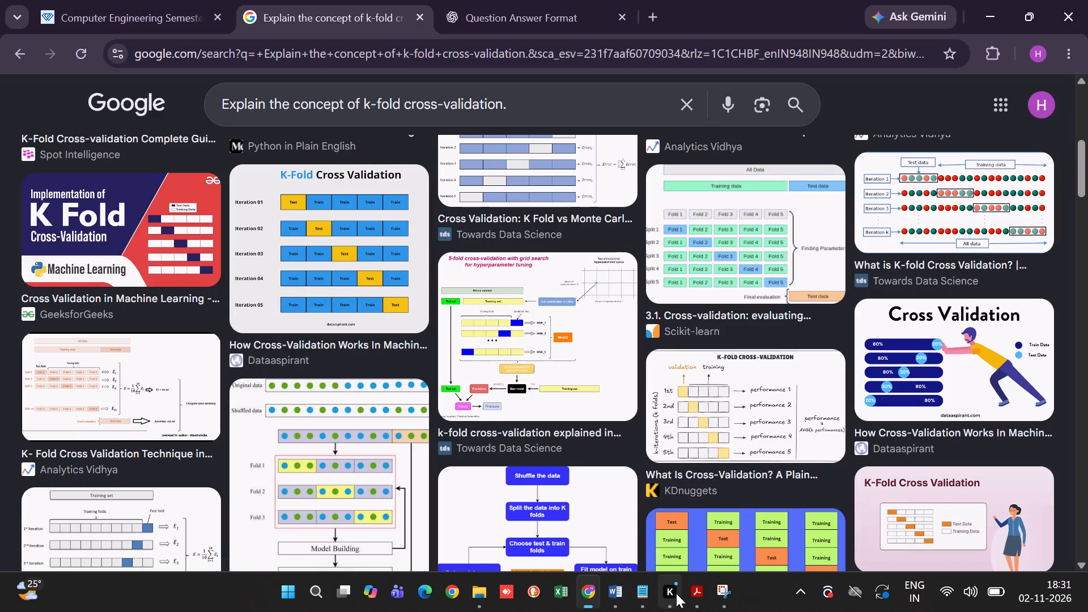
left_click(690, 594)
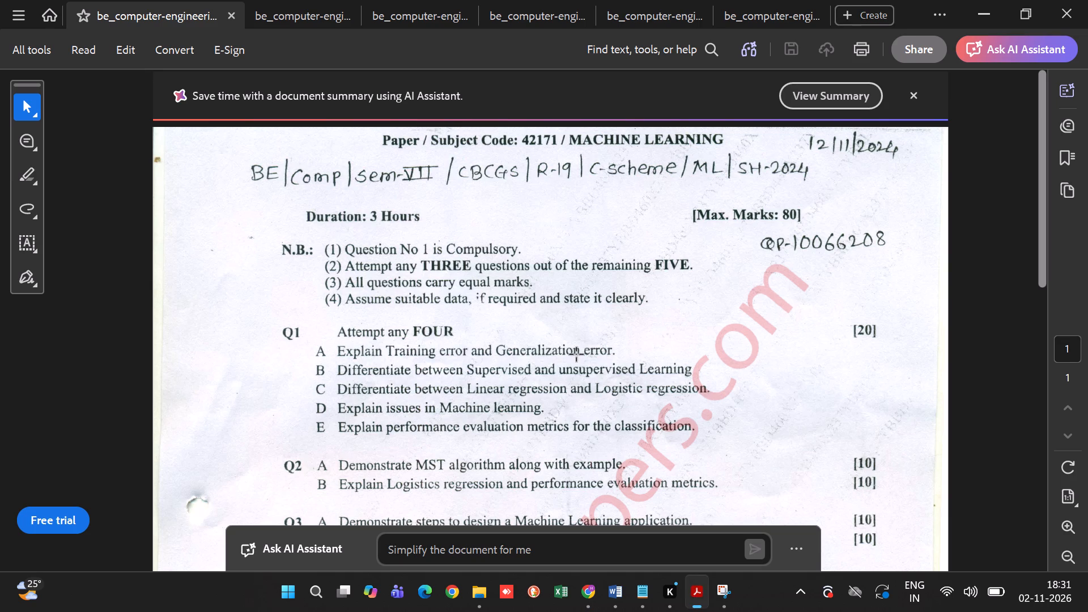
scroll(577, 355, "down", 2)
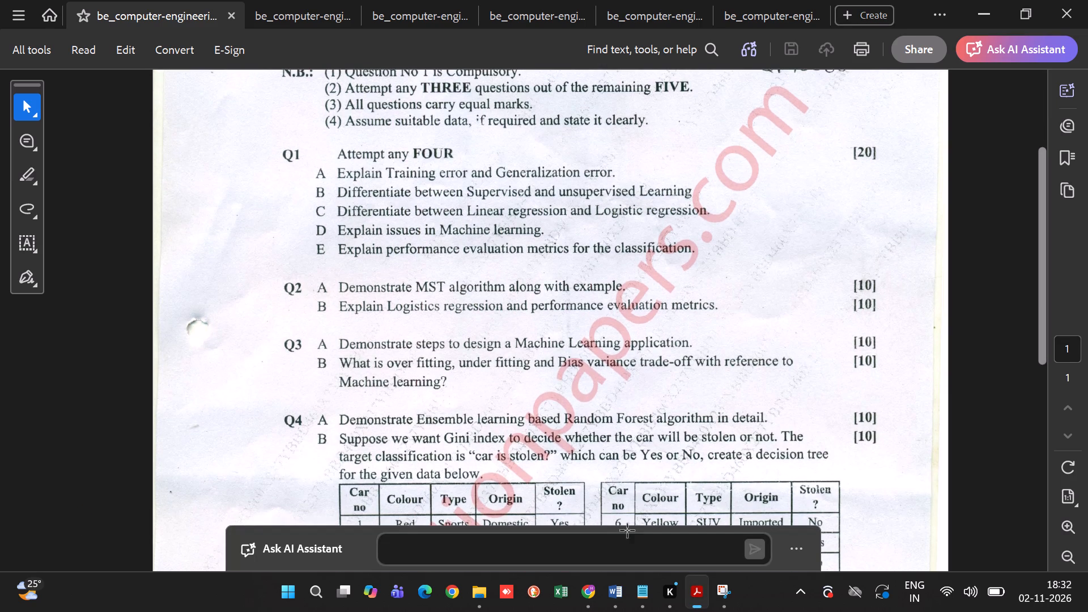
Copy the question "Differentiate between Logistic Regression and Support Vector Machine." from item D in the Notepad list.
left_click(631, 609)
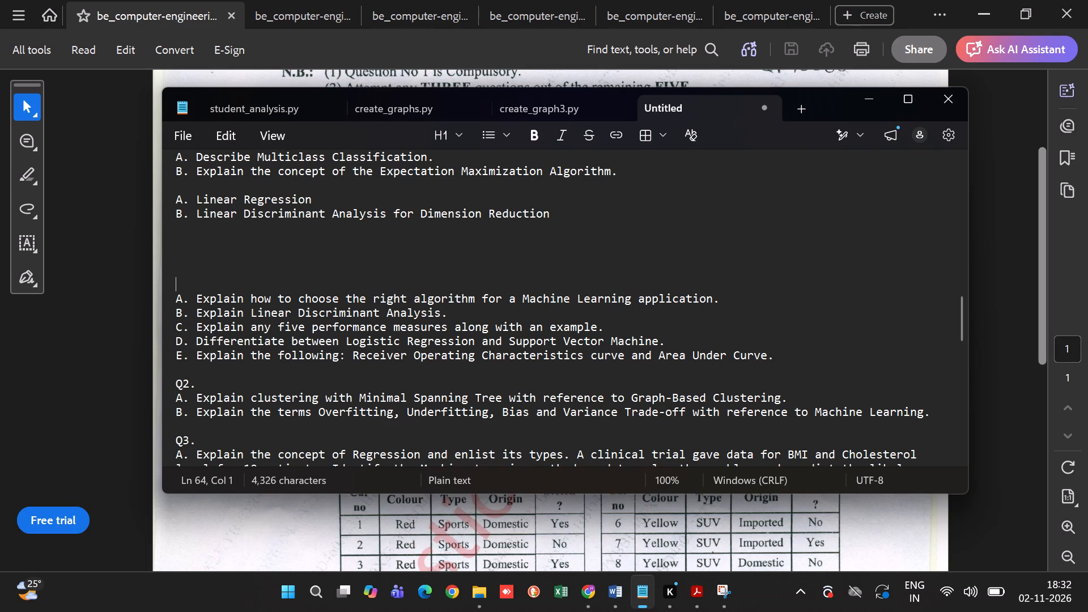
left_click_drag(195, 341, 659, 339)
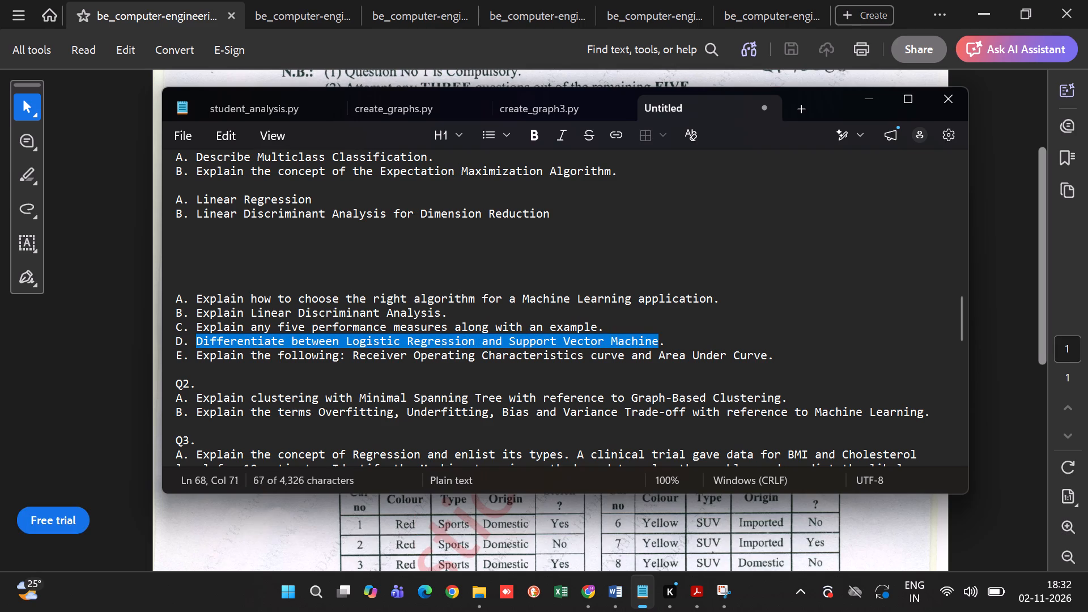
left_click_drag(659, 339, 668, 339)
key("ctrl+c")
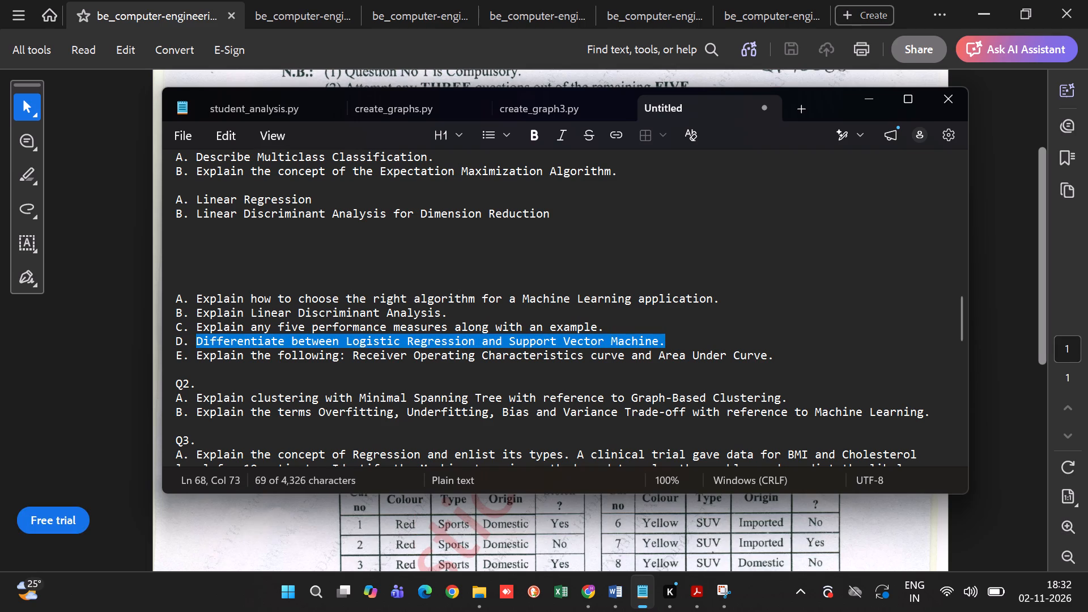
Remove the copied Logistic Regression versus Support Vector Machine question from item D of the Notepad list.
key("BackSpace")
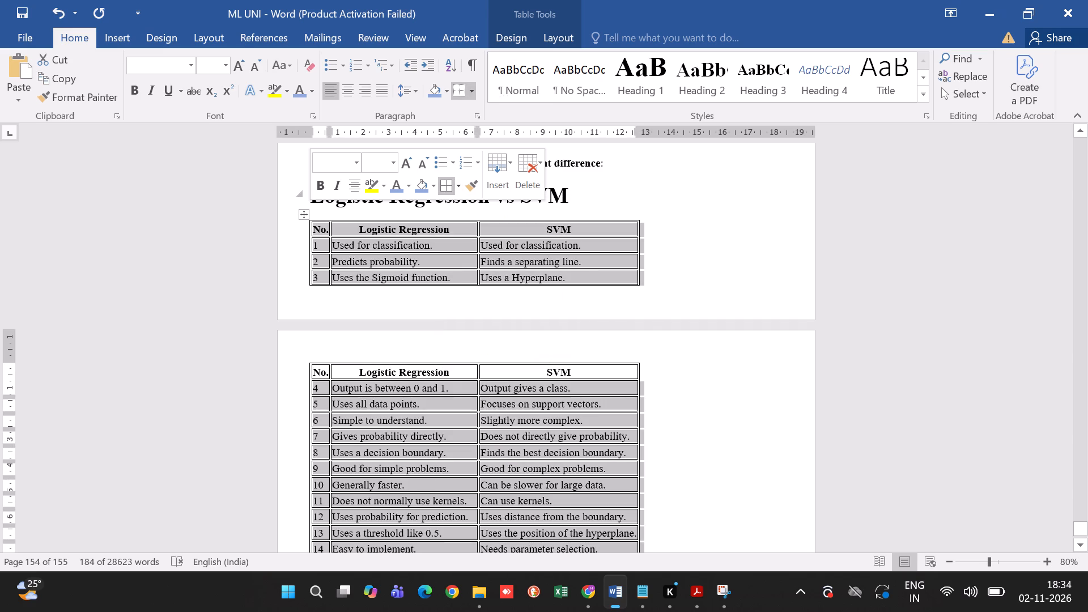
left_click(203, 65)
type("12")
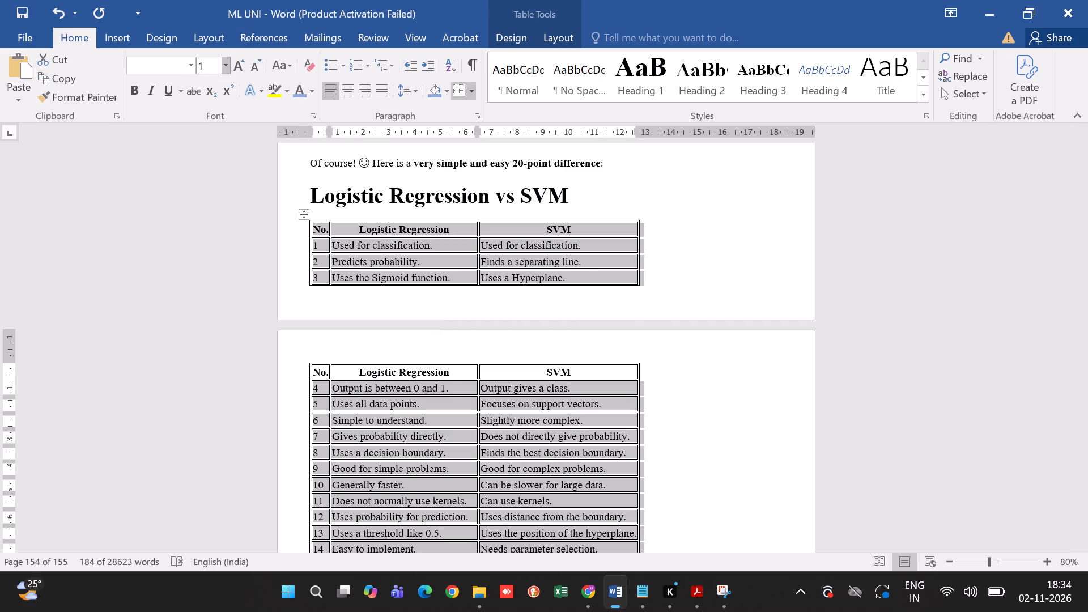
key("Return")
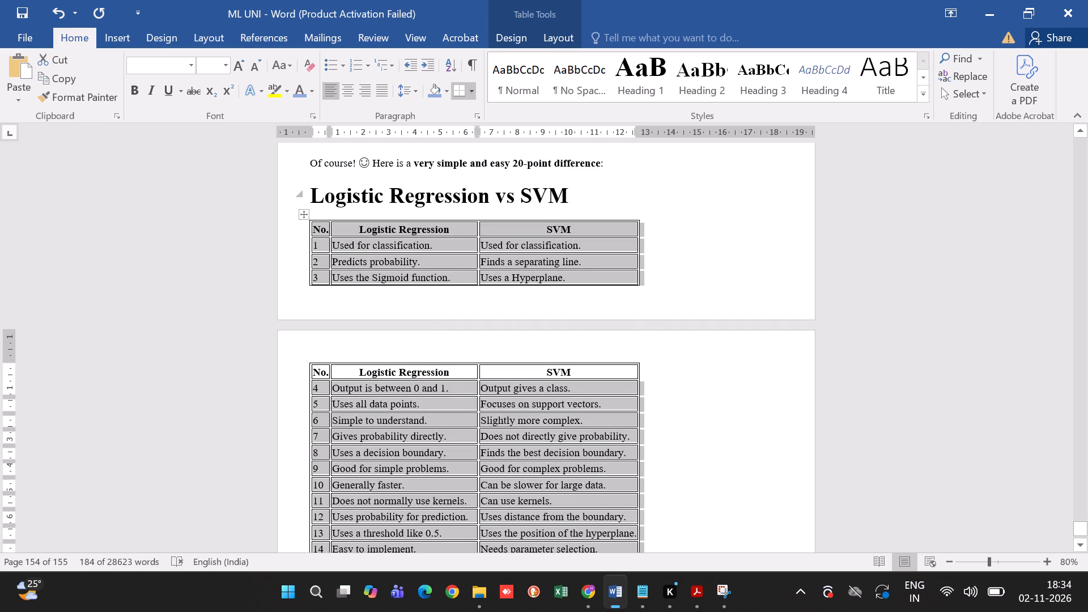
Delete ChatGPT's "Of course!" introduction line and the "Logistic Regression vs SVM" title above the Q.33 table.
left_click_drag(578, 203, 320, 269)
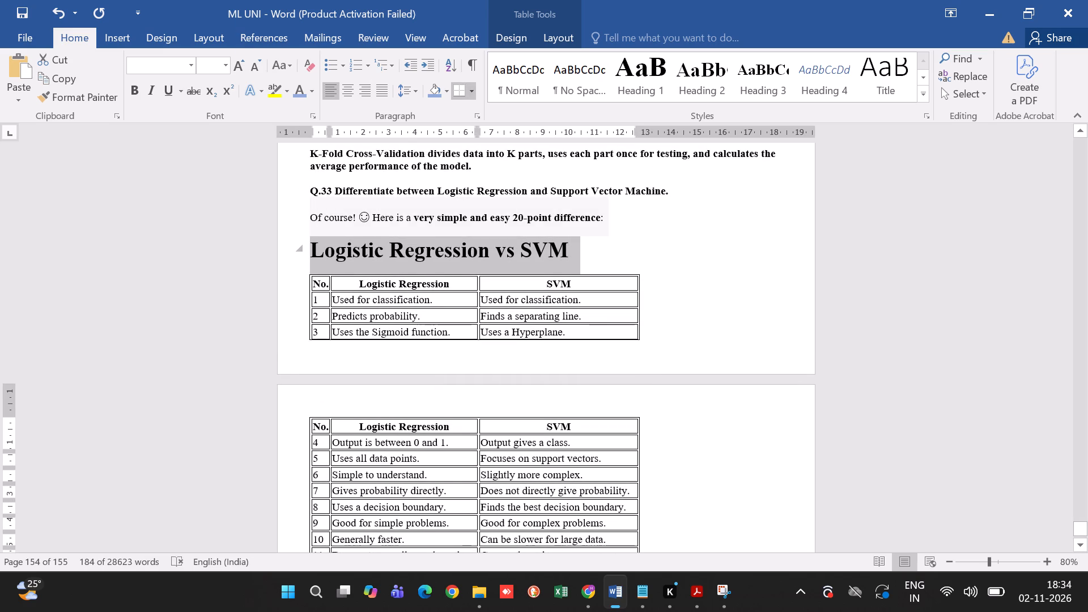
left_click_drag(320, 269, 314, 225)
key("BackSpace")
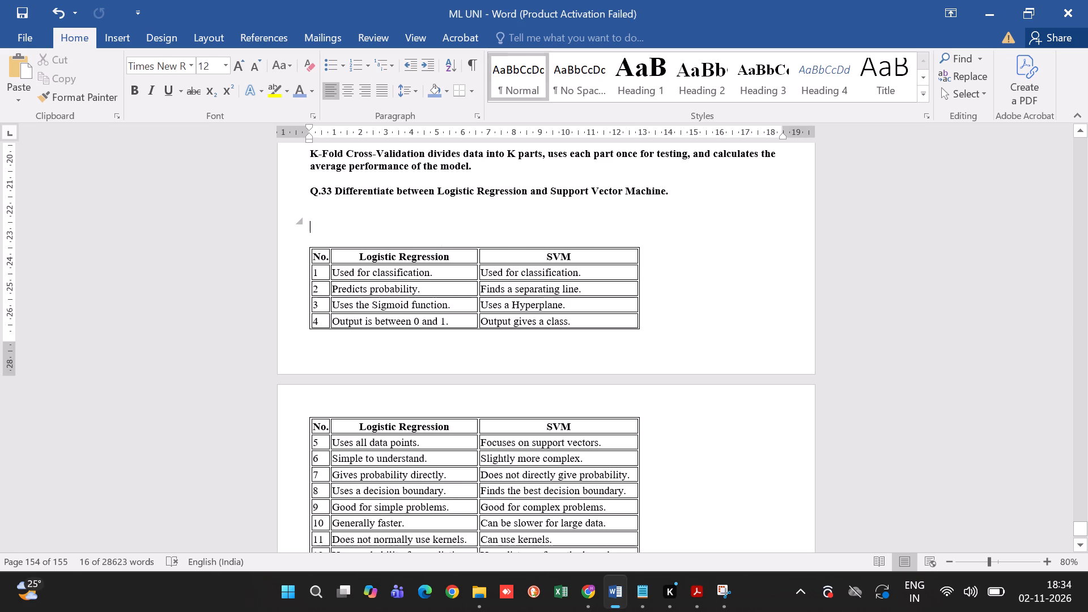
Remove the blank line between the Q.33 heading and its comparison table.
key("BackSpace")
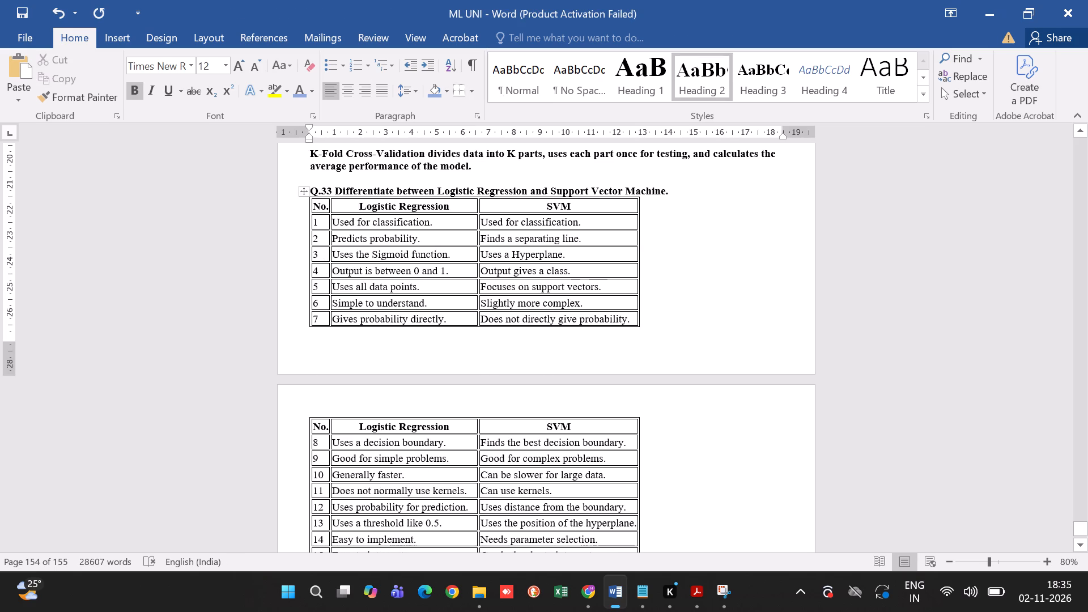
Start a new question heading "Q.34" below the end of the Logistic Regression and SVM table.
scroll(406, 345, "down", 3)
scroll(406, 345, "up", 1)
left_click(322, 391)
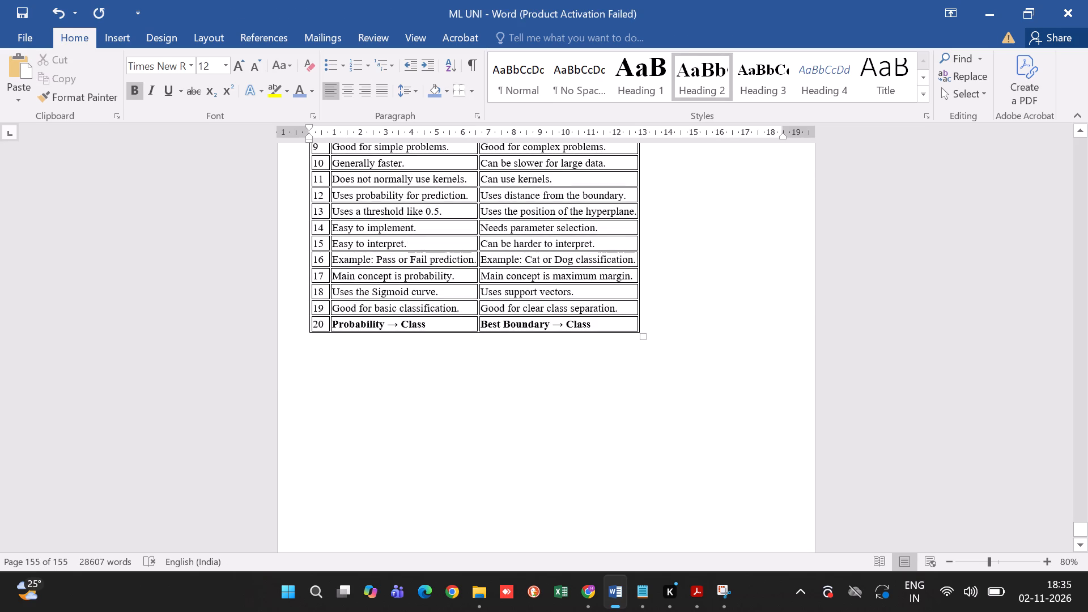
key("Return")
type("Q.34")
key("space")
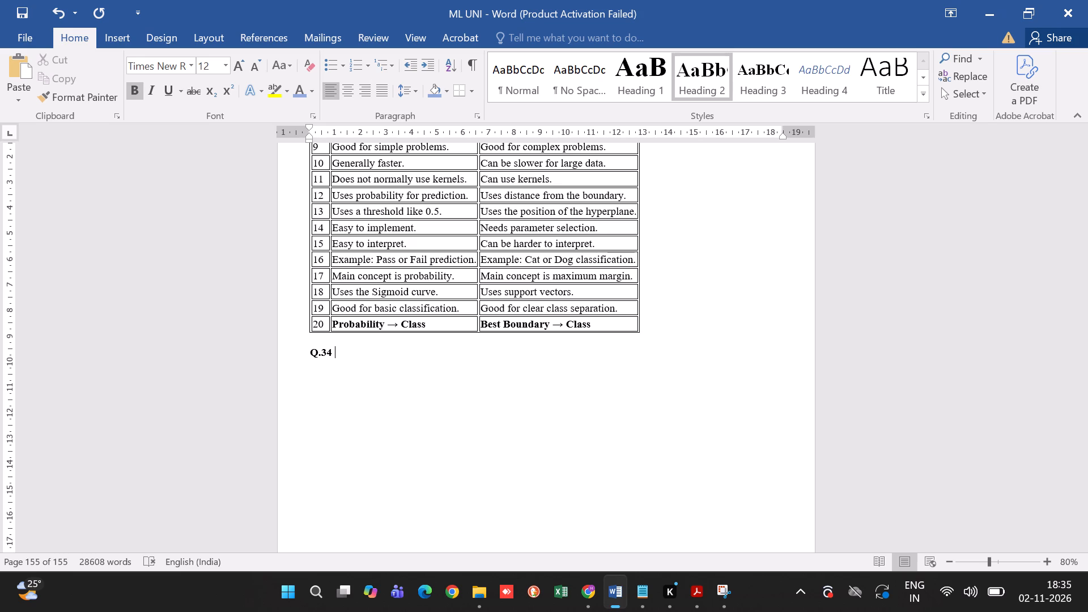
Check the Notepad question list against the exam paper PDF and delete the Q2 B question on Overfitting, Underfitting, Bias and Variance Trade-off.
left_click(645, 592)
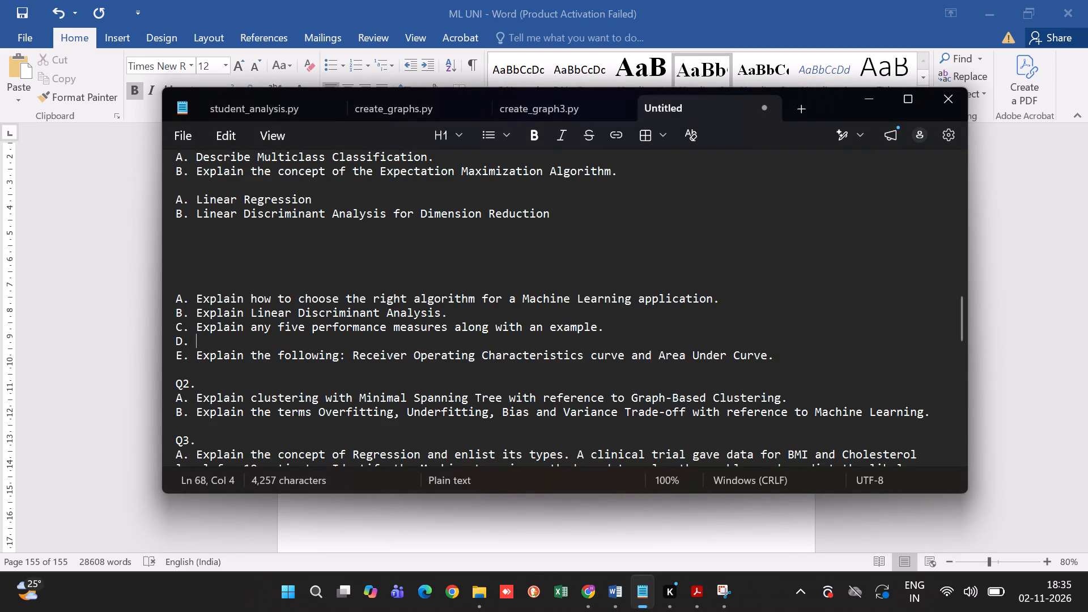
scroll(648, 406, "down", 2)
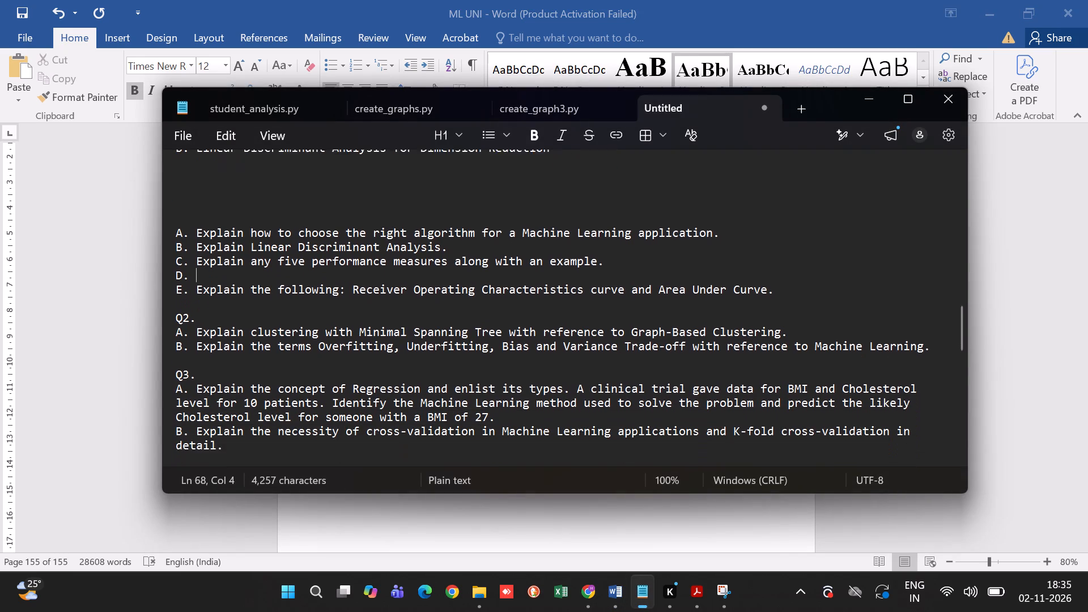
scroll(648, 406, "down", 1)
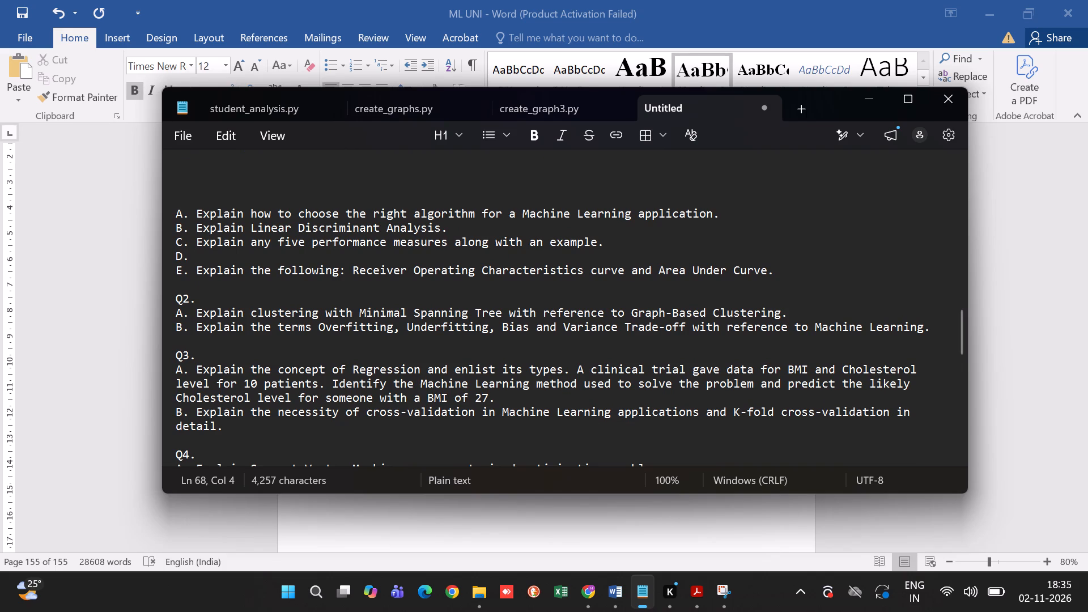
left_click(690, 589)
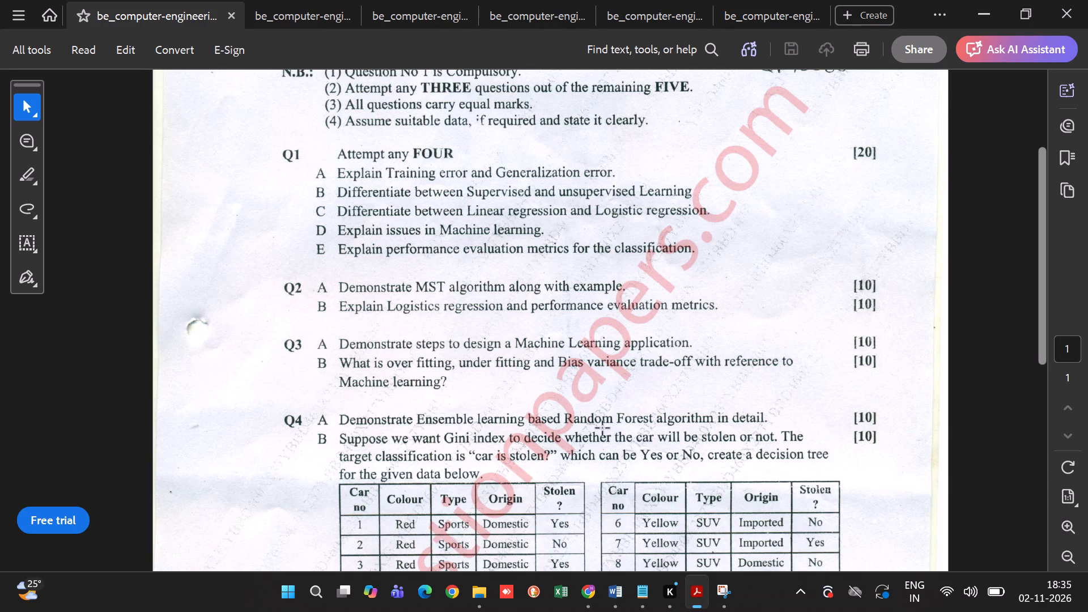
left_click(641, 594)
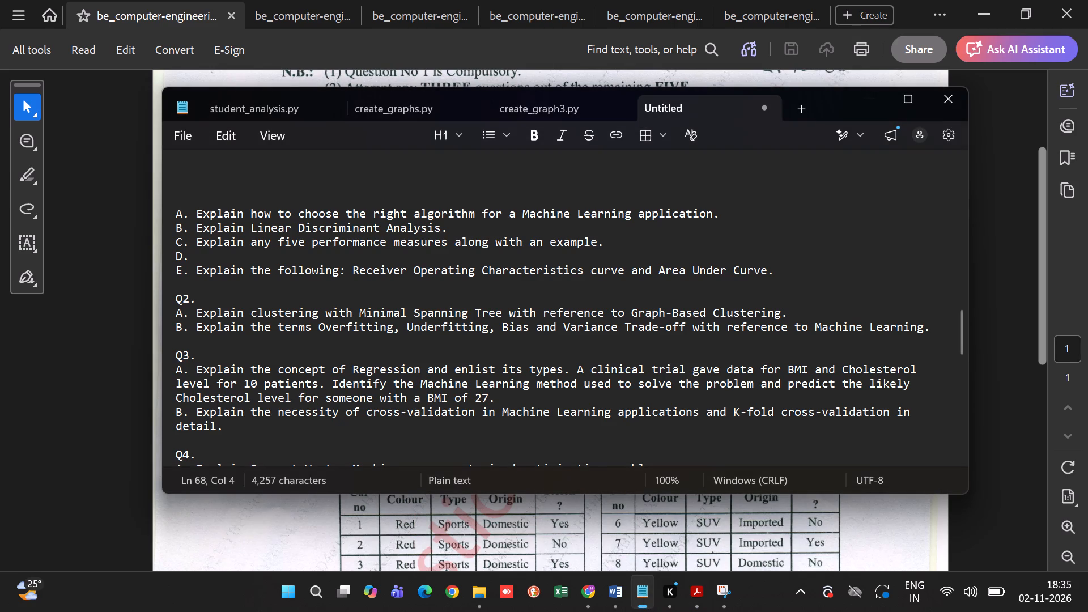
left_click_drag(175, 330, 196, 330)
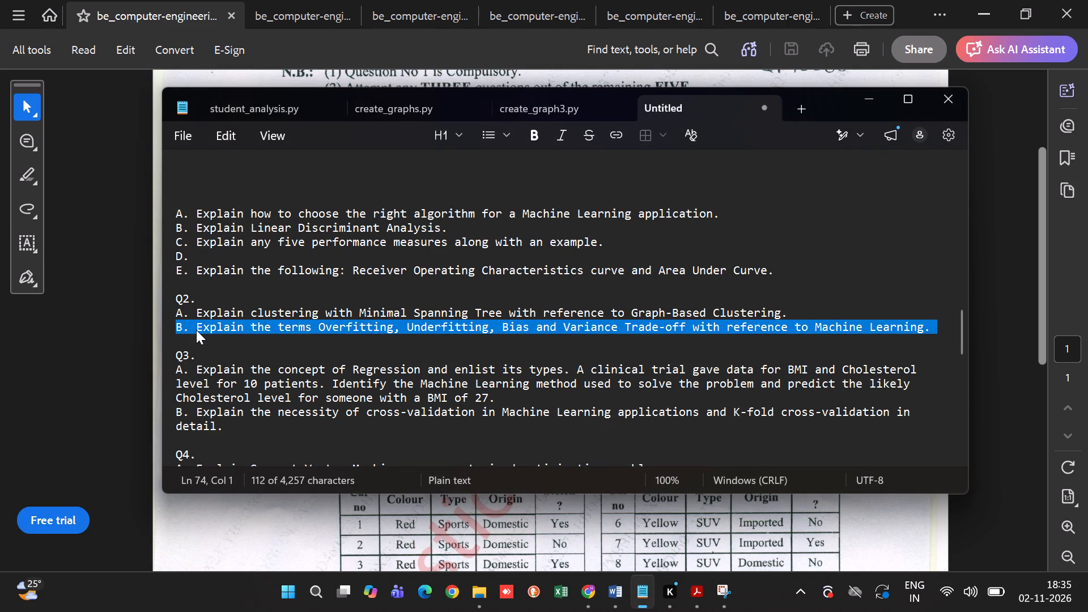
key("BackSpace")
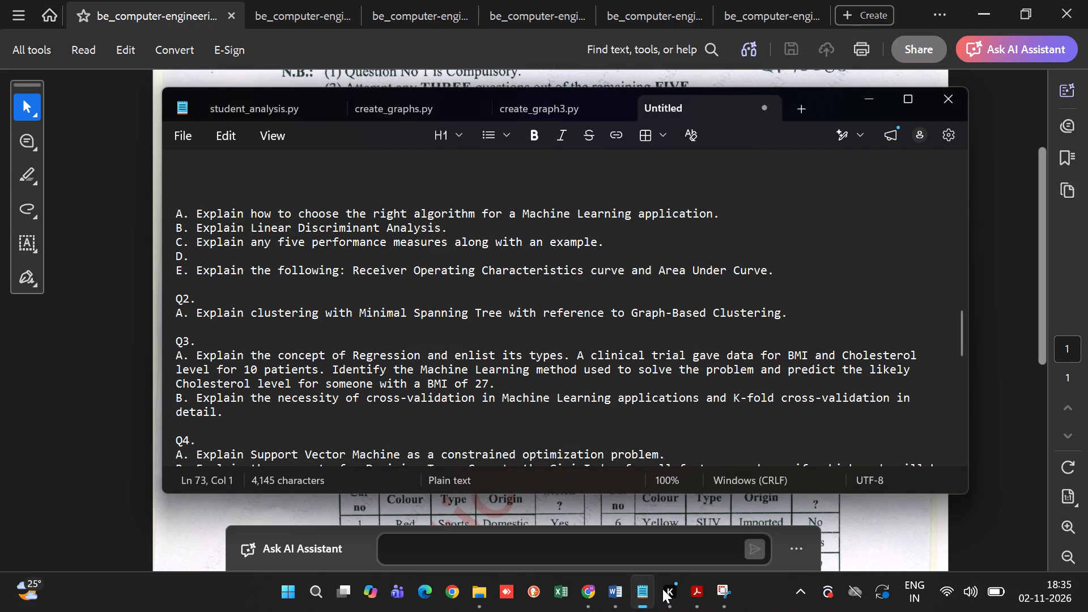
Compare further questions with the exam paper and delete the Notepad question on Support Vector Machine as constrained optimization, including its "Q4." and "A." labels.
left_click(686, 597)
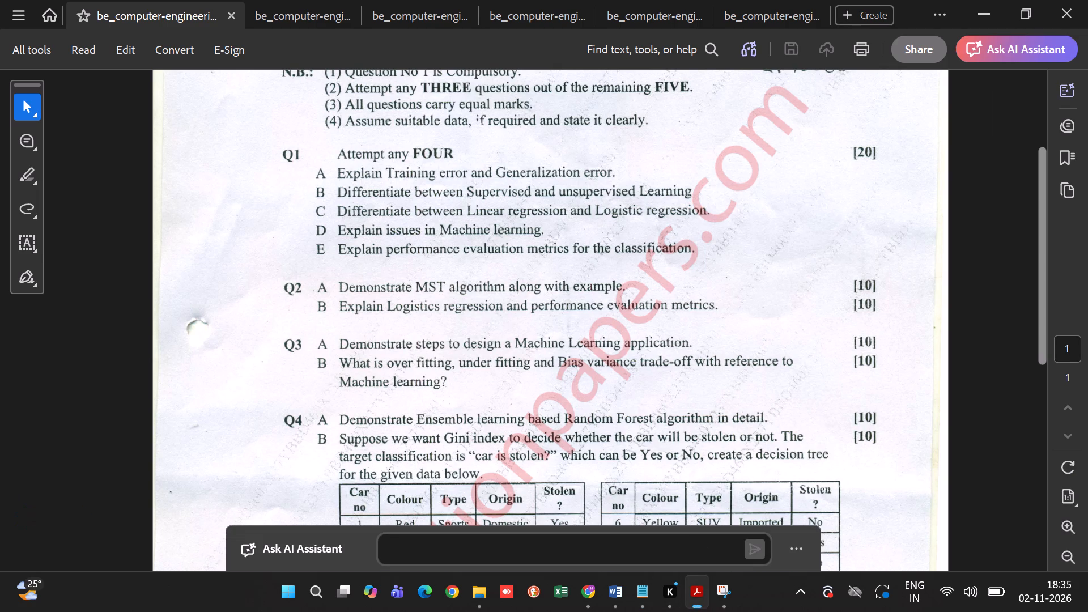
left_click(638, 588)
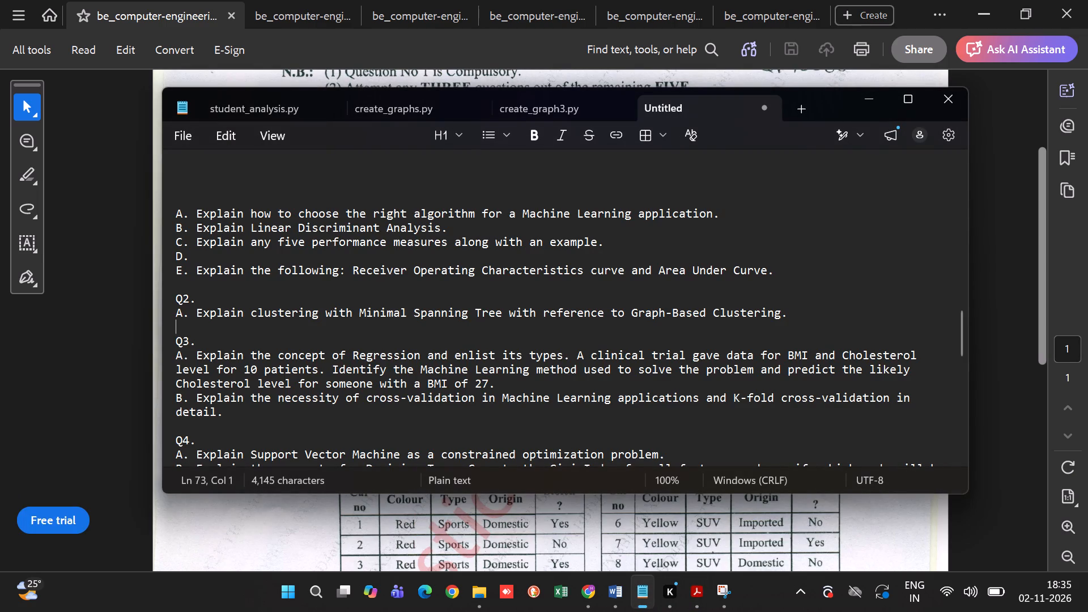
scroll(668, 310, "down", 1)
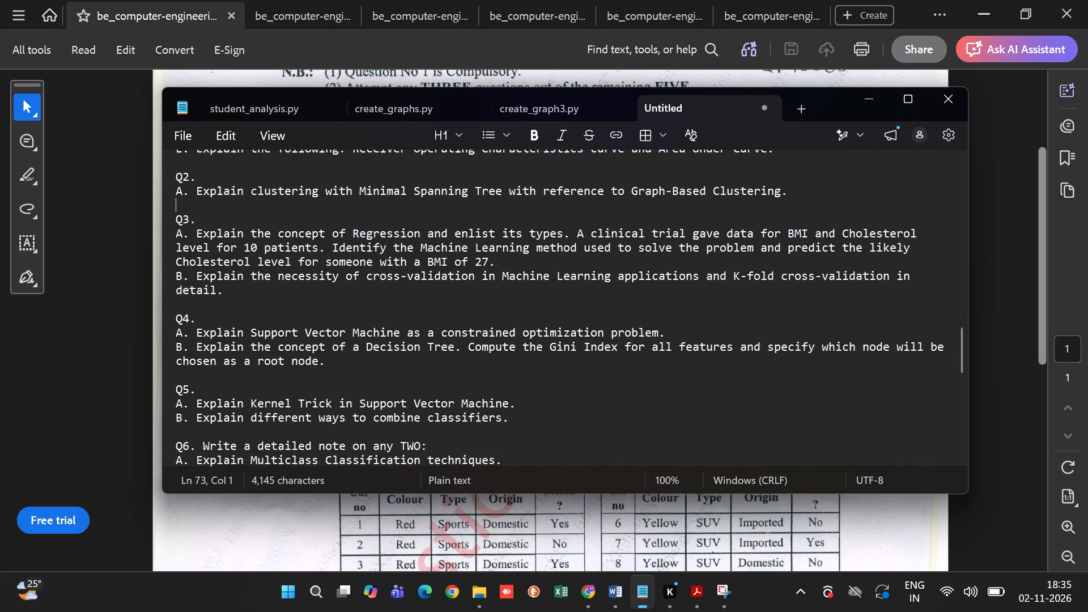
scroll(668, 310, "down", 2)
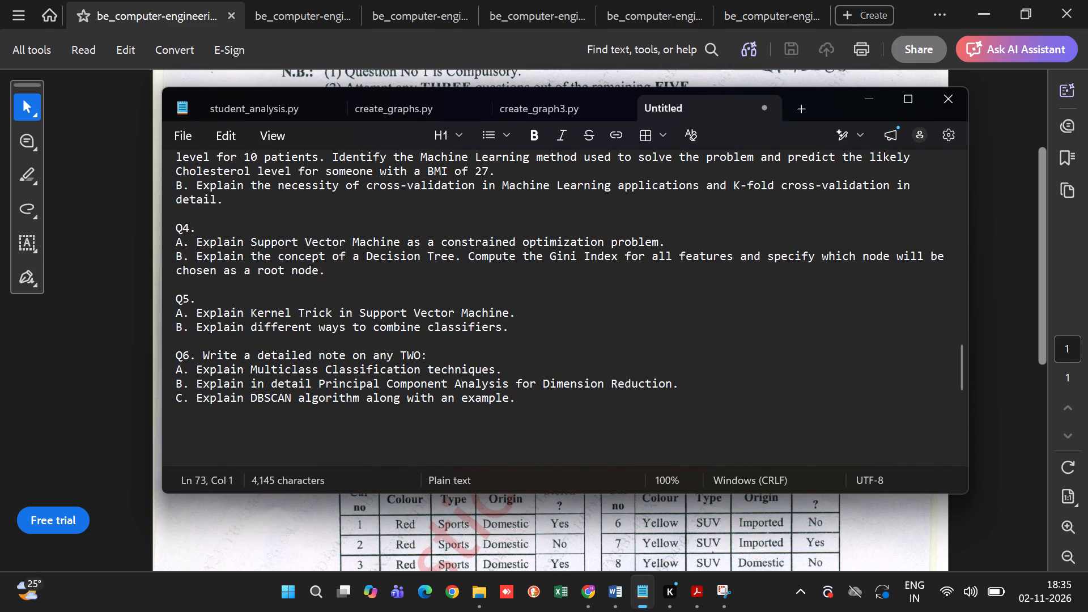
left_click(700, 591)
scroll(551, 387, "down", 1)
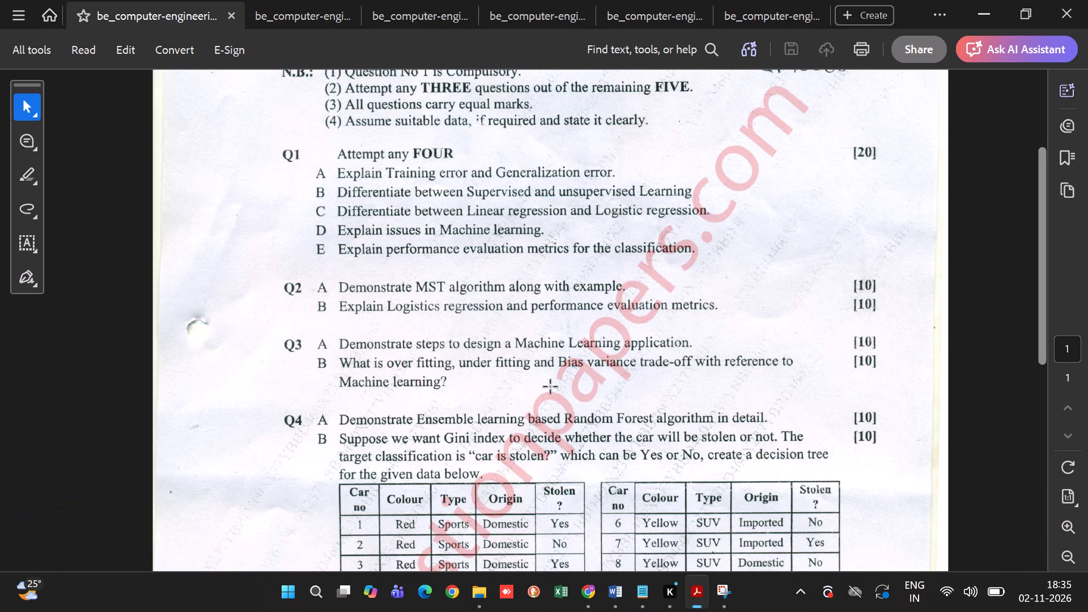
scroll(551, 387, "down", 2)
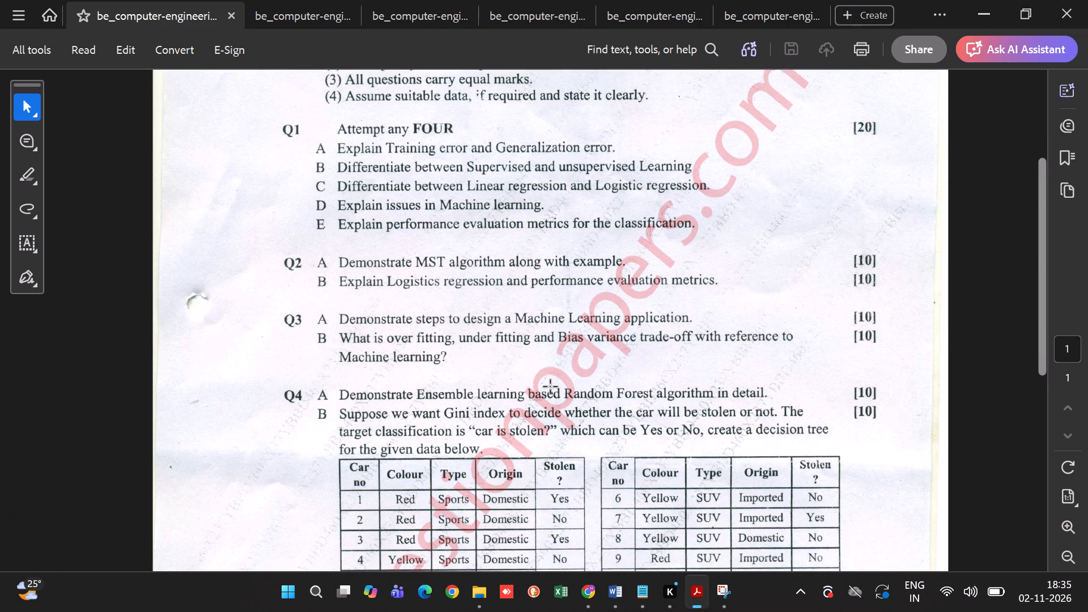
scroll(551, 387, "down", 1)
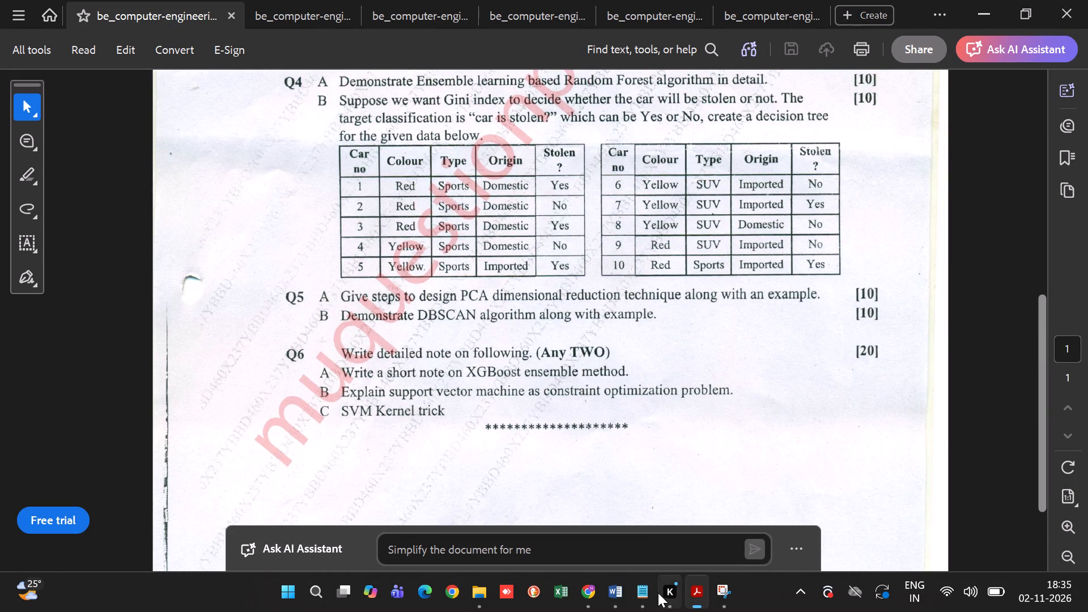
left_click(618, 598)
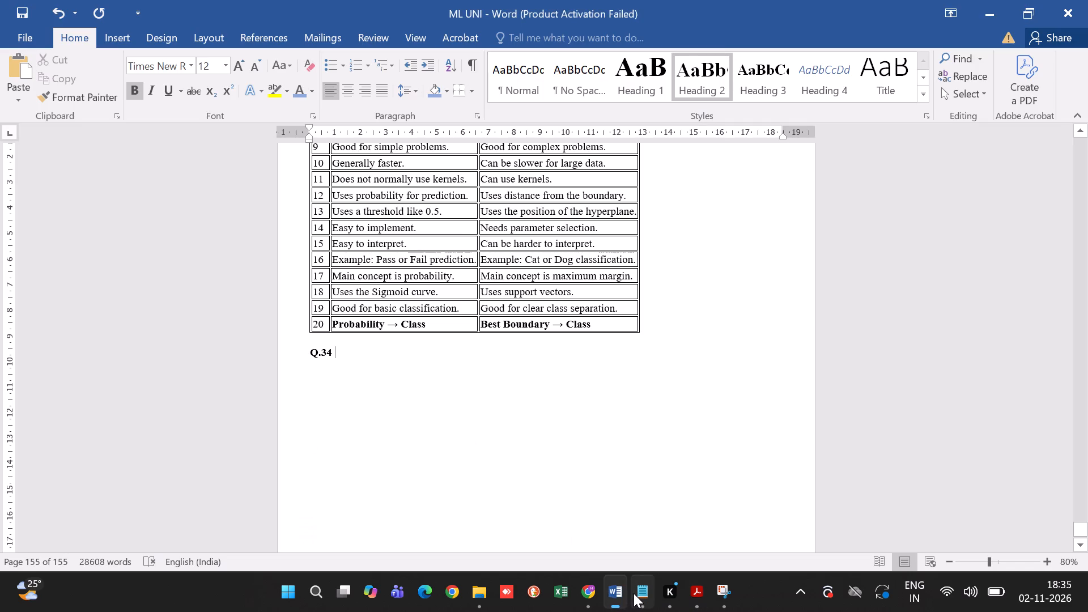
left_click(634, 593)
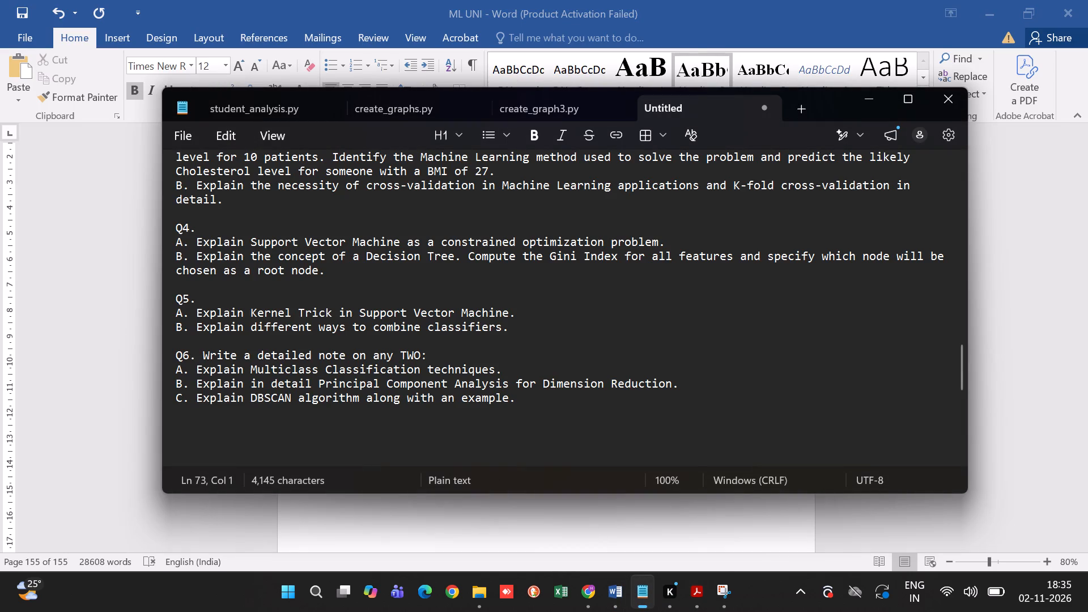
left_click_drag(193, 239, 661, 243)
key("BackSpace")
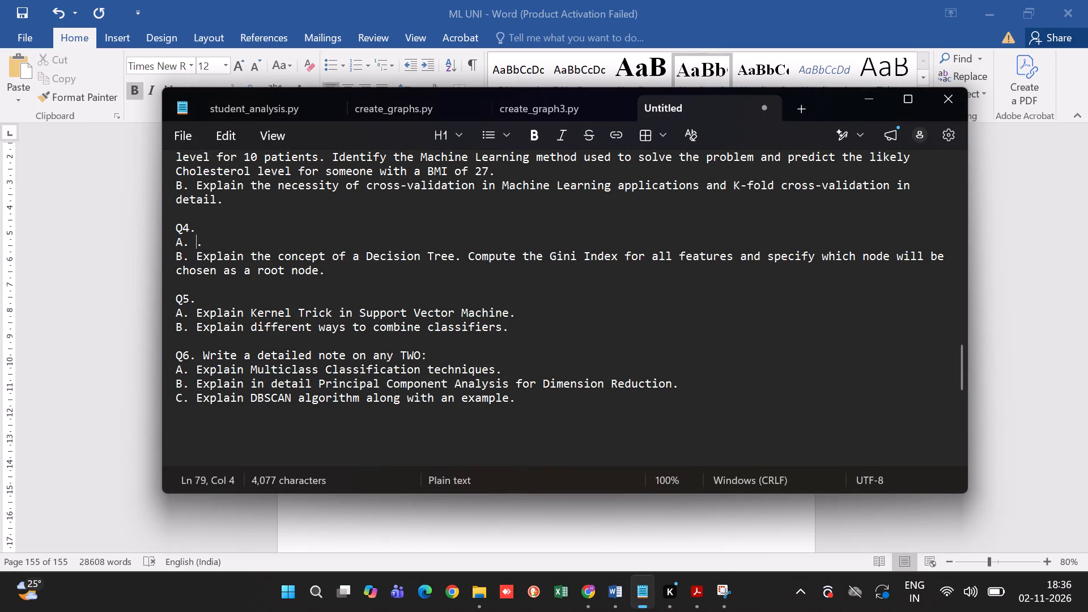
key("BackSpace")
key("BackSpace")
key("BackSpace")
key("BackSpace")
key("BackSpace")
key("BackSpace")
key("BackSpace")
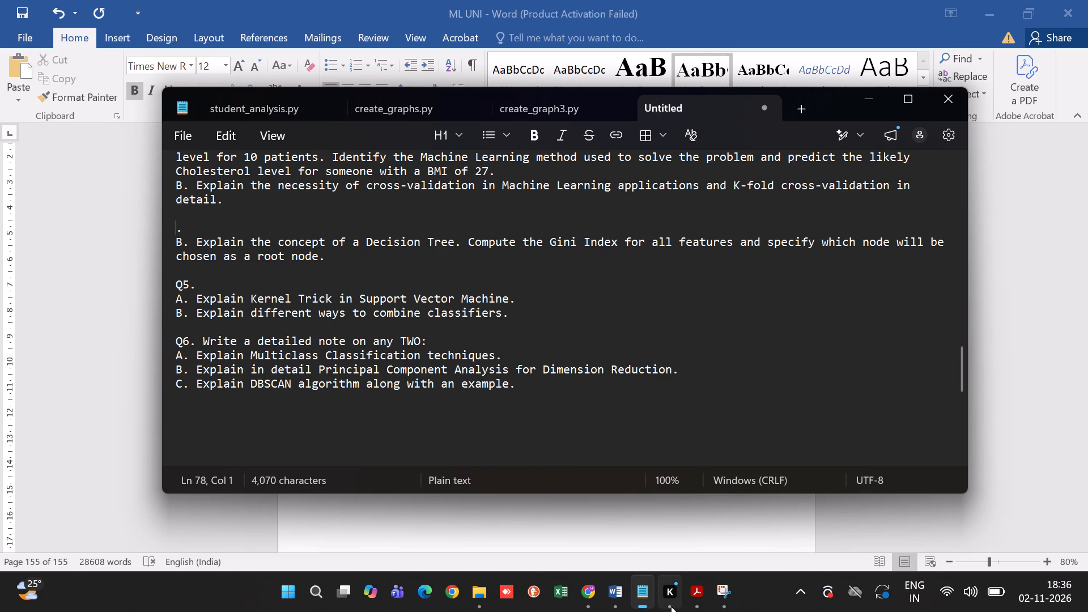
Recheck the exam paper and delete the Notepad question on Kernel Trick in Support Vector Machine, including its "Q5." and "A." labels.
left_click(707, 595)
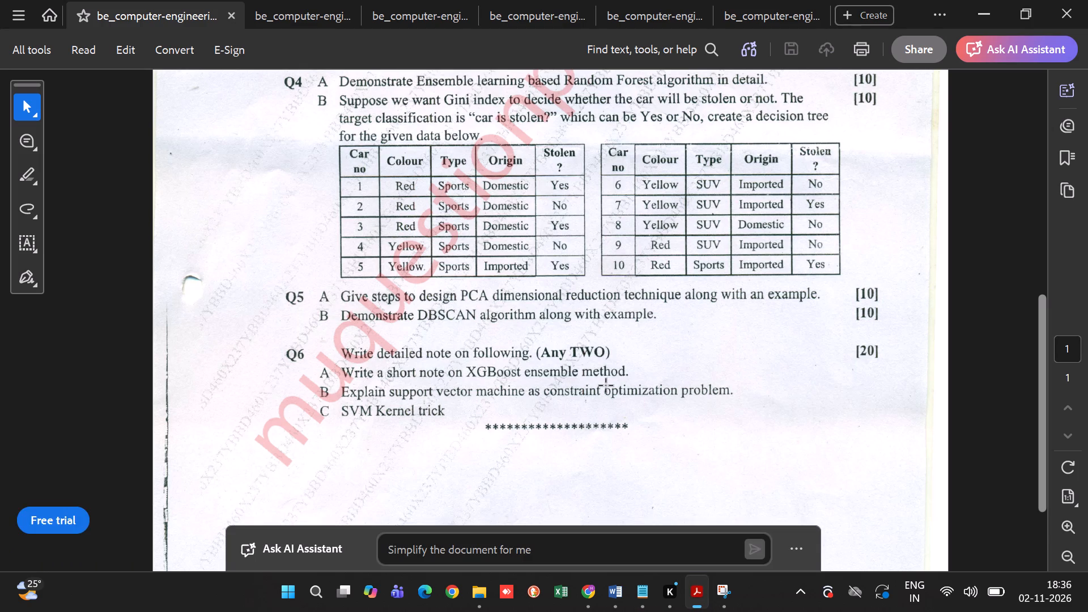
scroll(606, 386, "up", 1)
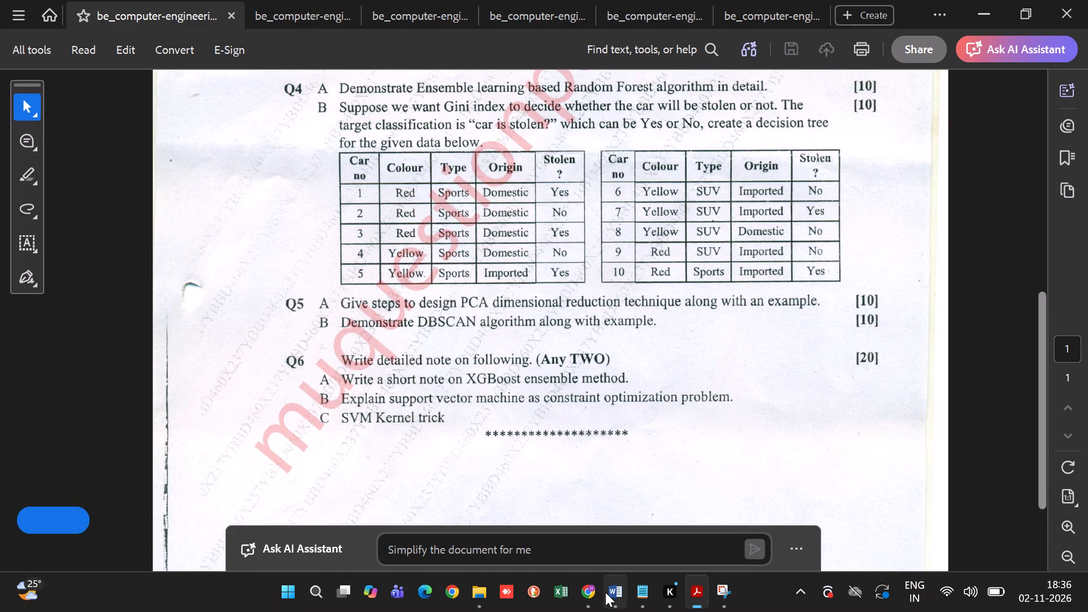
left_click(606, 593)
left_click(643, 604)
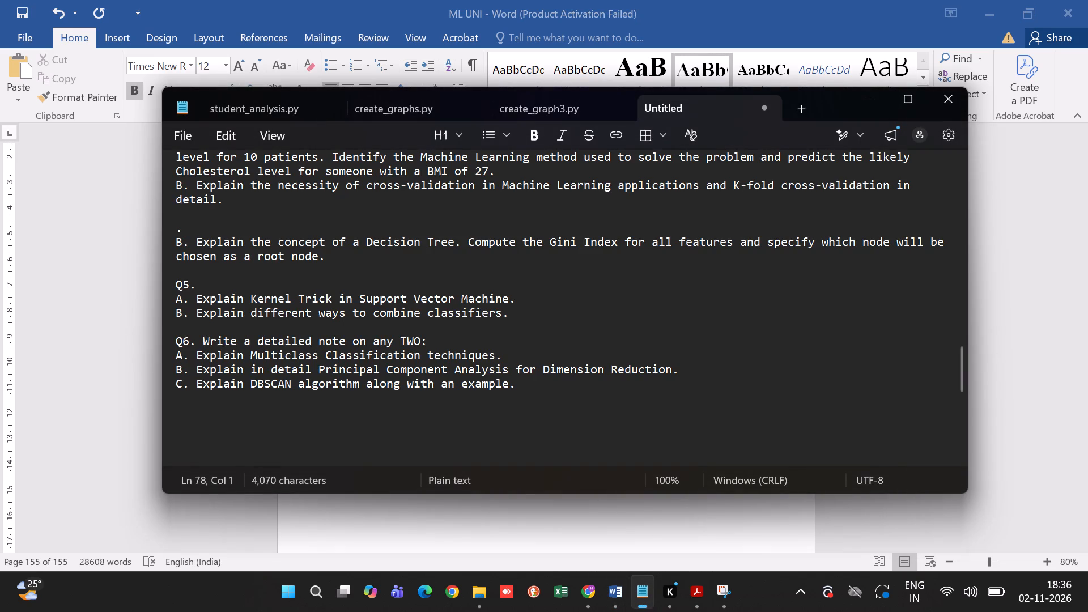
left_click_drag(193, 294, 538, 296)
key("BackSpace")
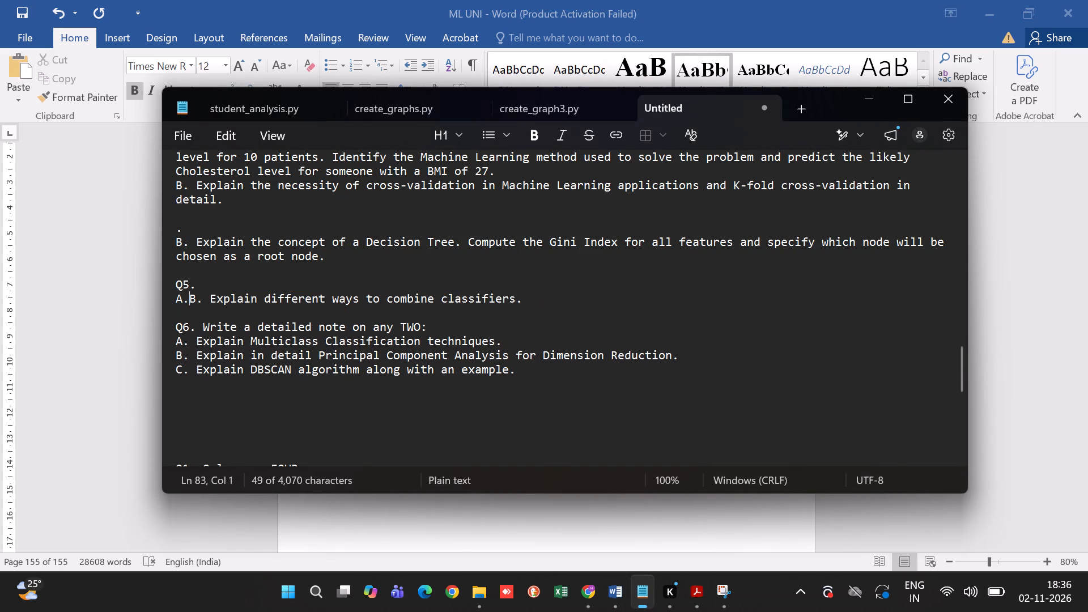
key("BackSpace")
key("BackSpace")
key("BackSpace")
key("BackSpace")
key("BackSpace")
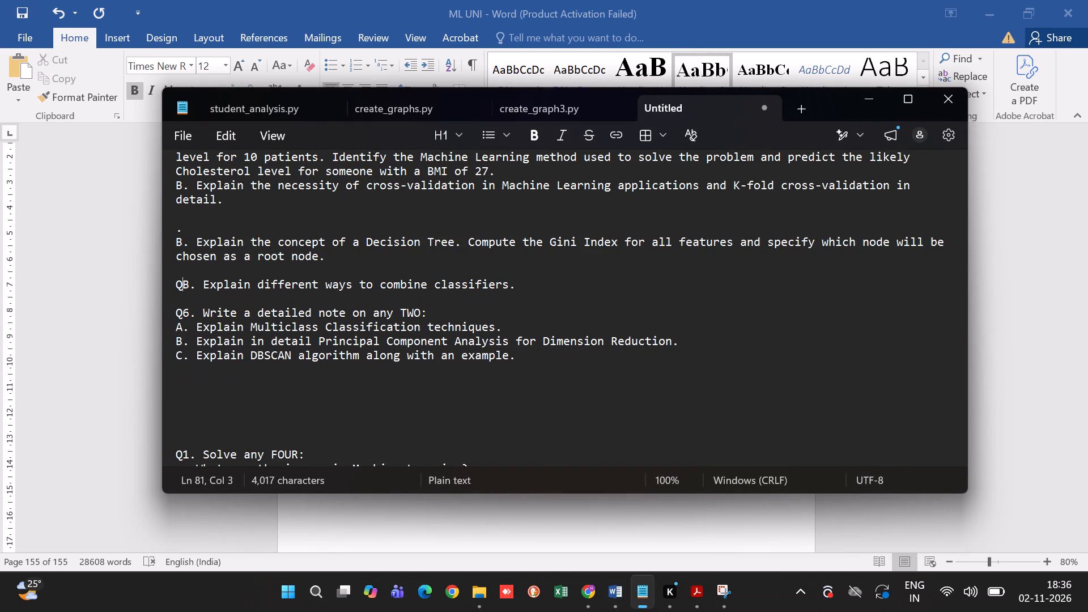
key("BackSpace")
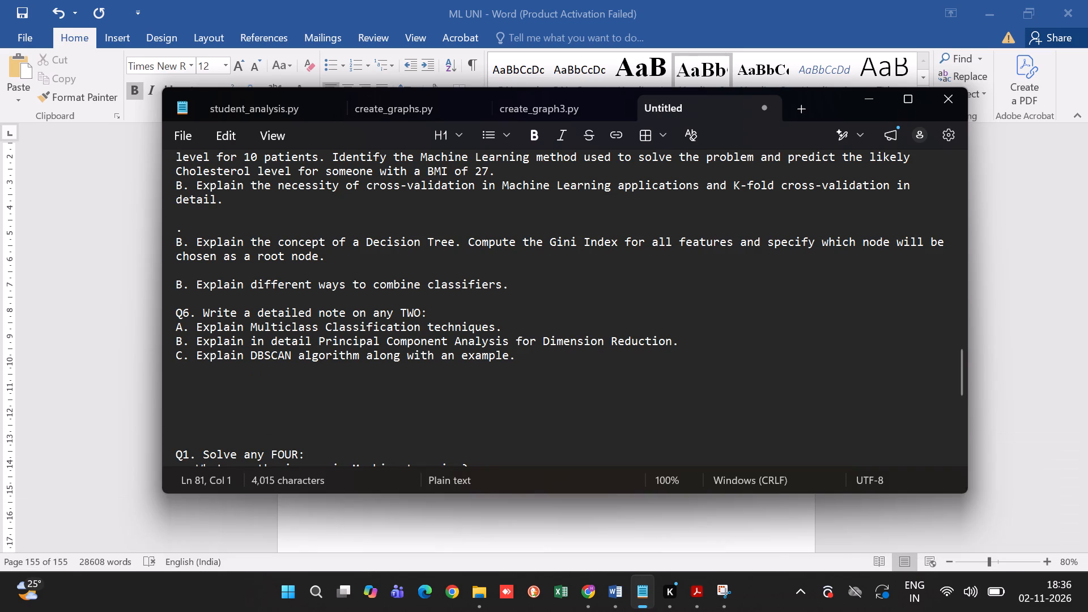
Compare the Notepad question list with the first two exam paper PDFs and delete the Q6 B question text on Principal Component Analysis.
scroll(727, 304, "down", 1)
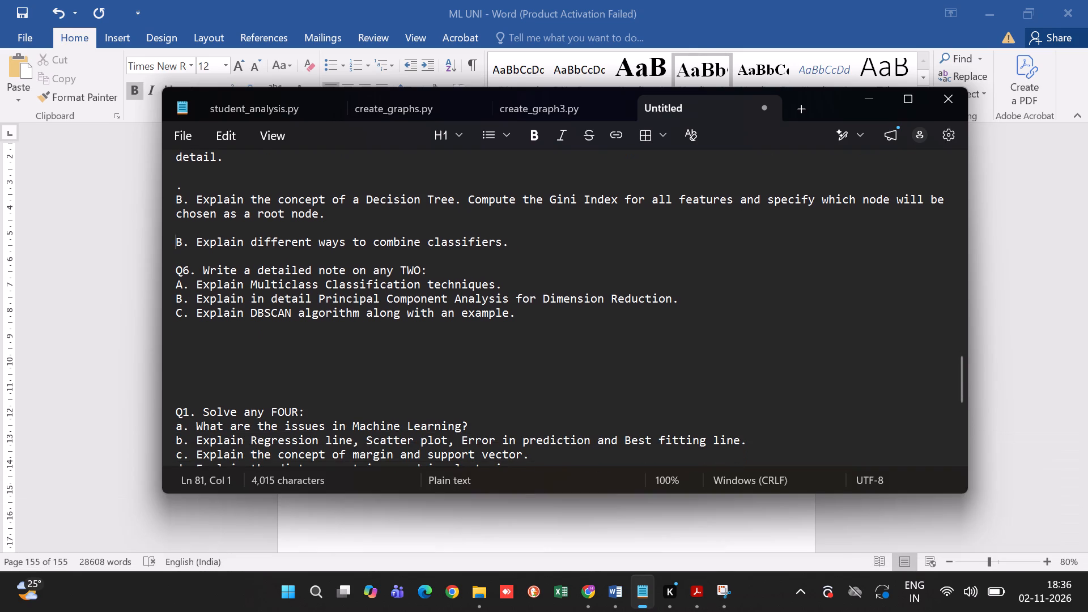
scroll(727, 304, "down", 1)
left_click(690, 611)
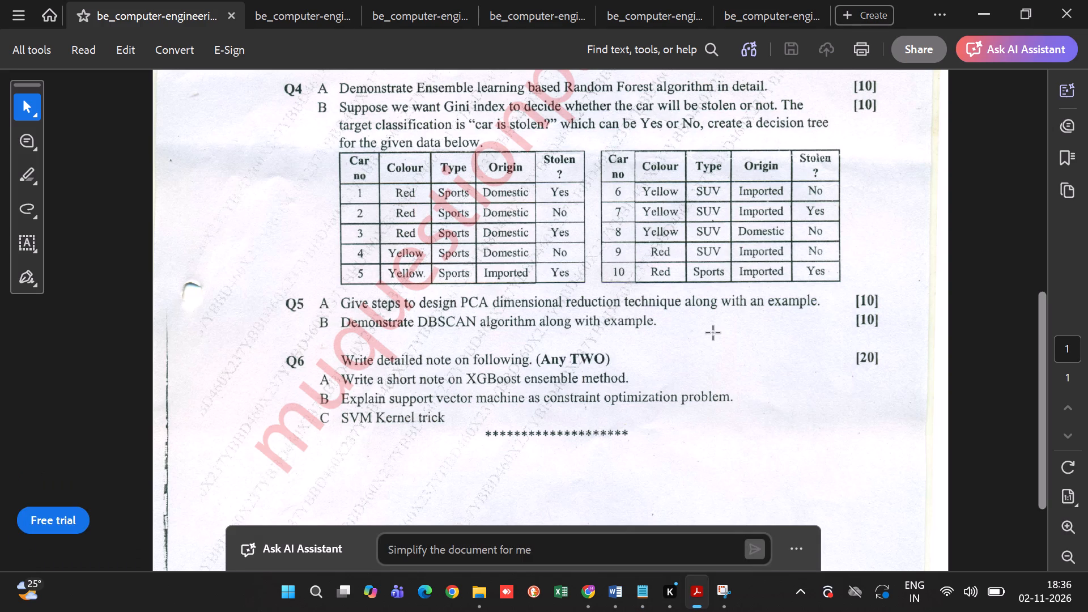
scroll(713, 333, "up", 1)
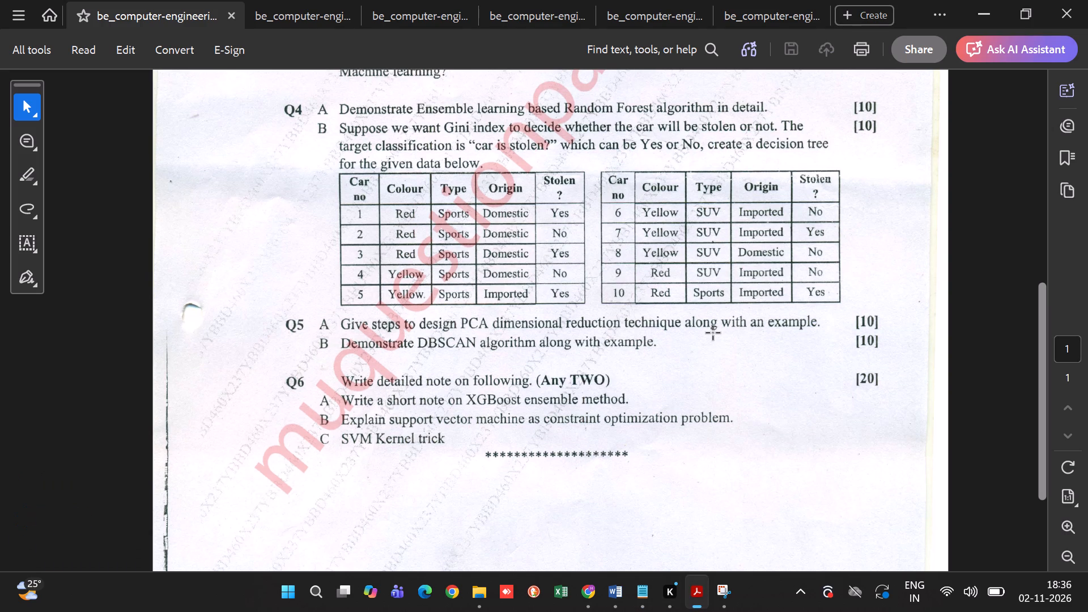
scroll(713, 333, "up", 3)
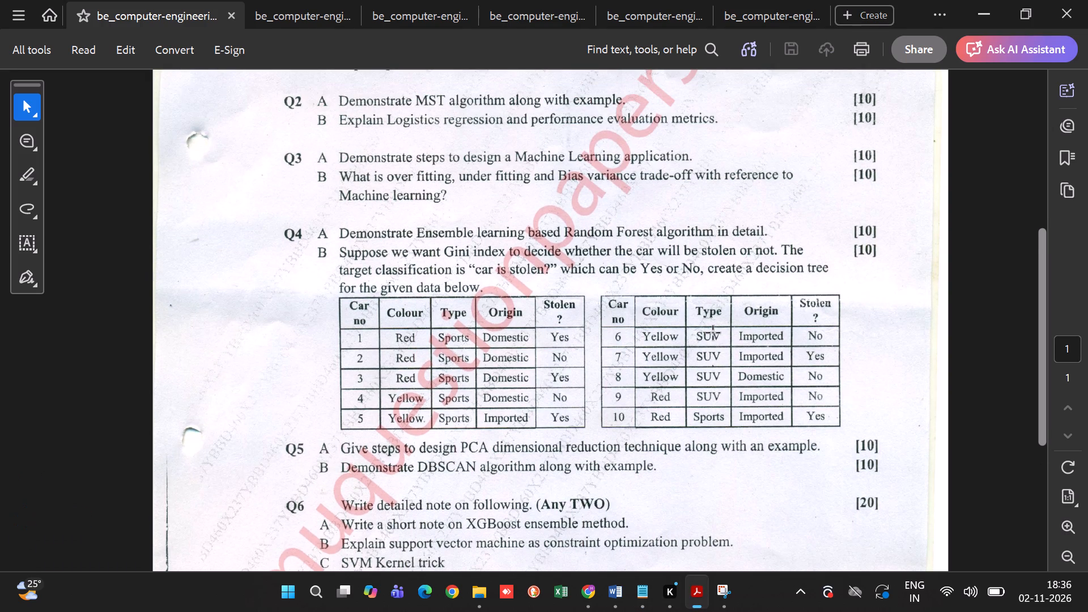
scroll(713, 333, "up", 3)
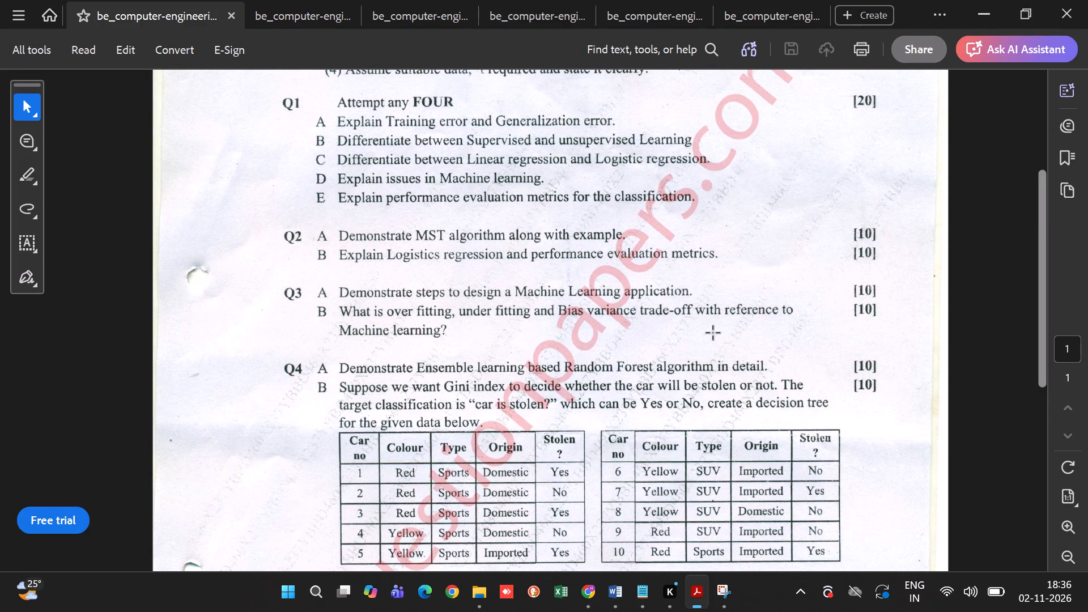
left_click(253, 18)
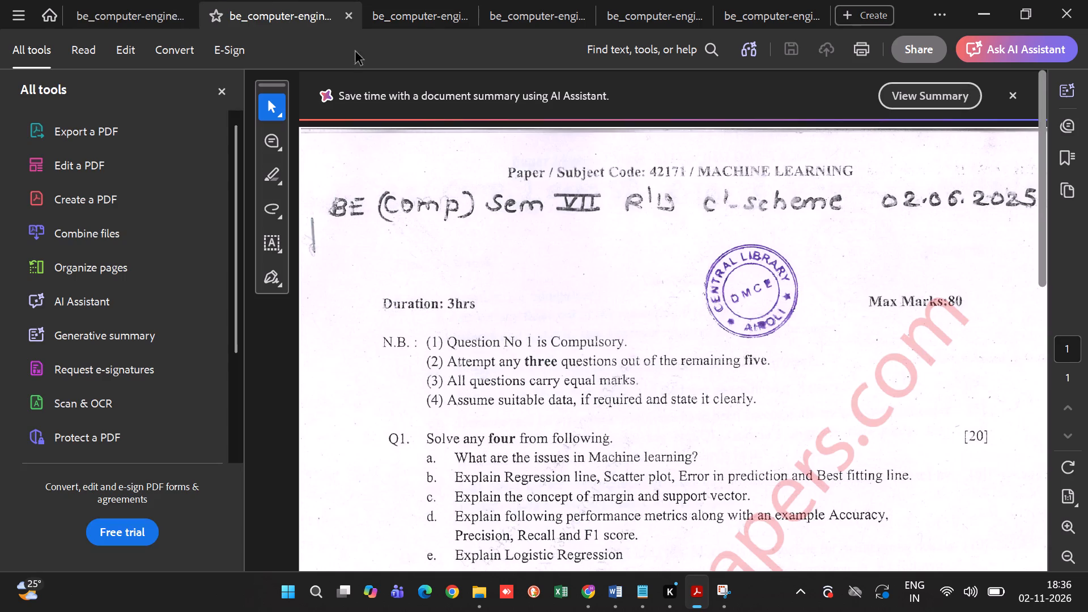
scroll(491, 250, "down", 1)
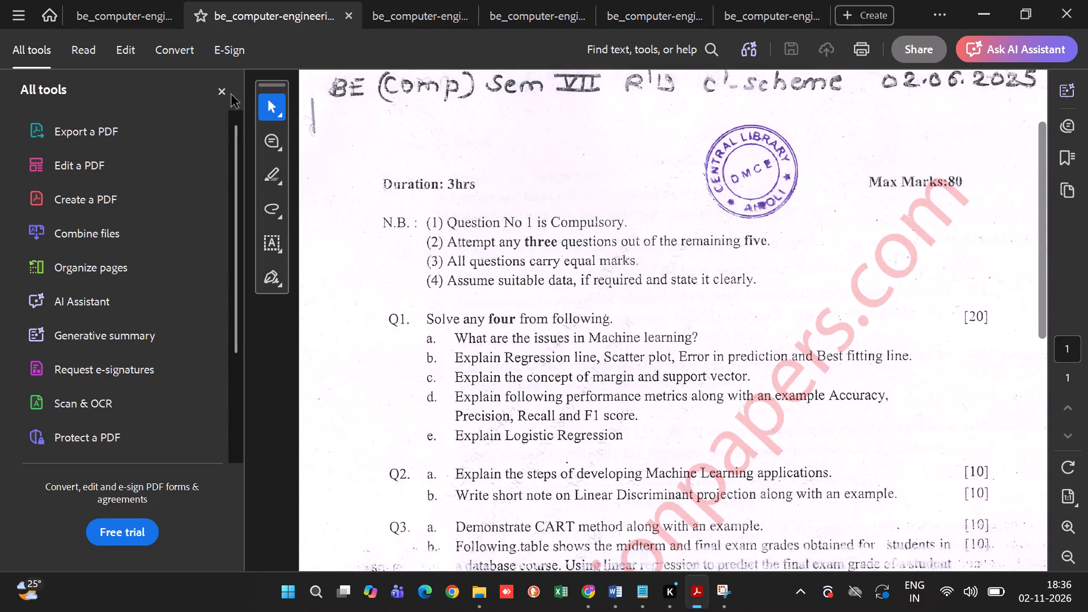
left_click(226, 95)
scroll(495, 292, "down", 1)
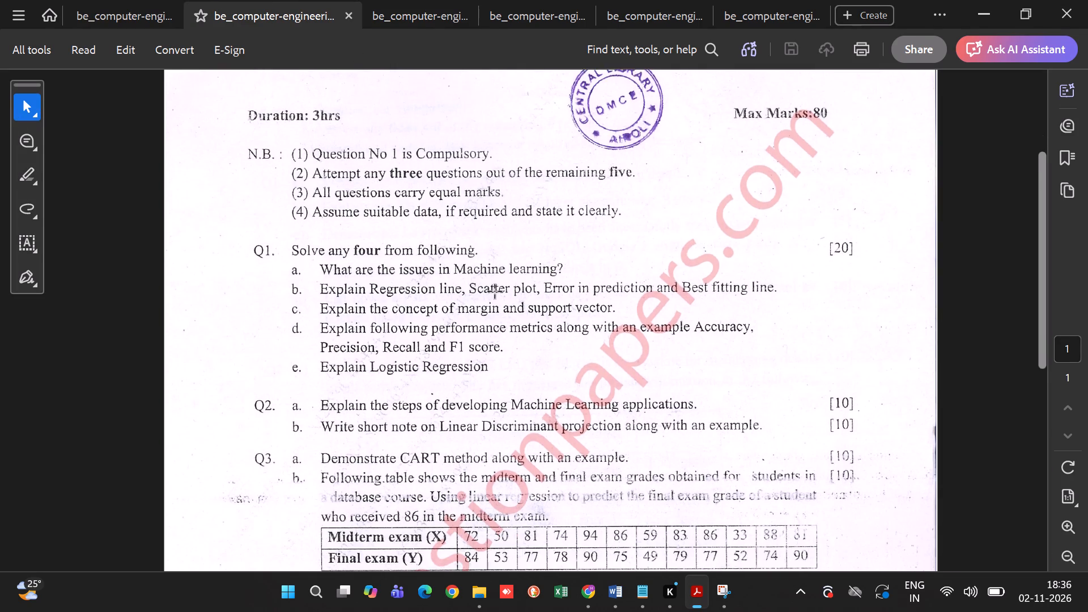
scroll(495, 292, "down", 3)
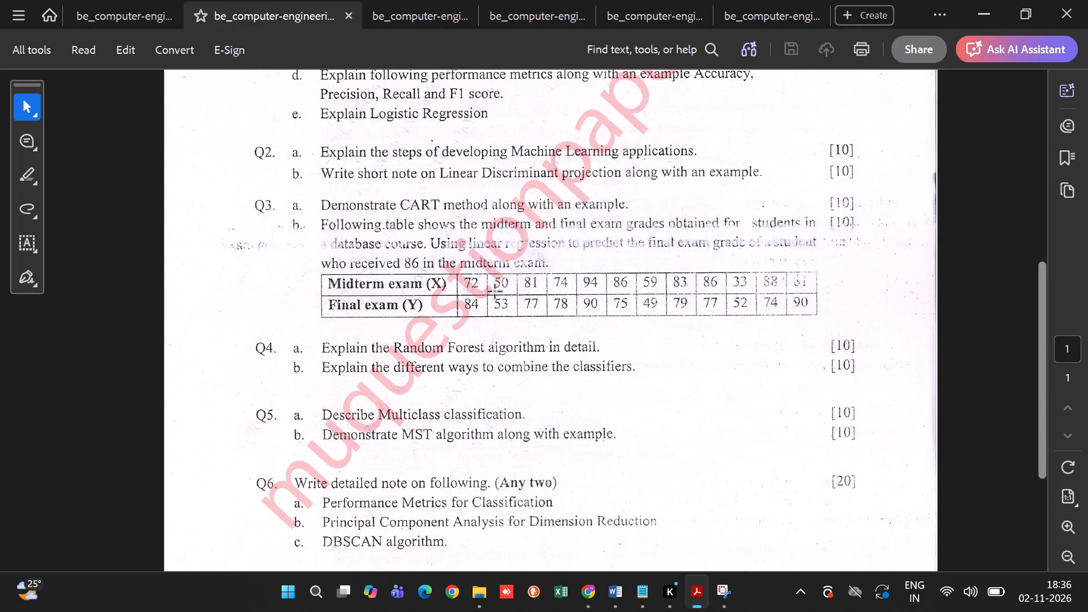
scroll(495, 292, "down", 3)
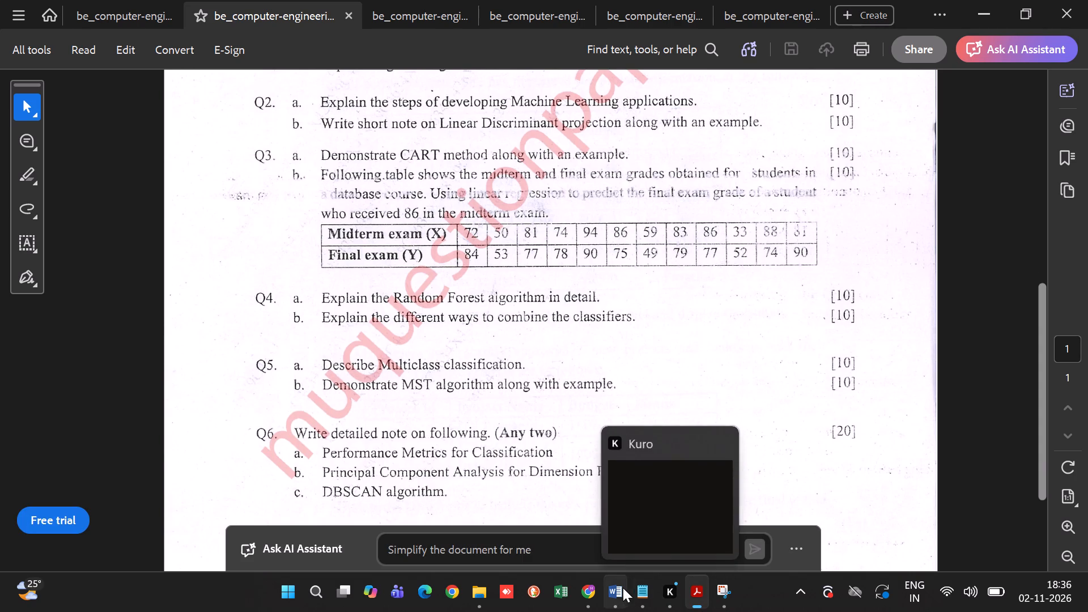
left_click(640, 588)
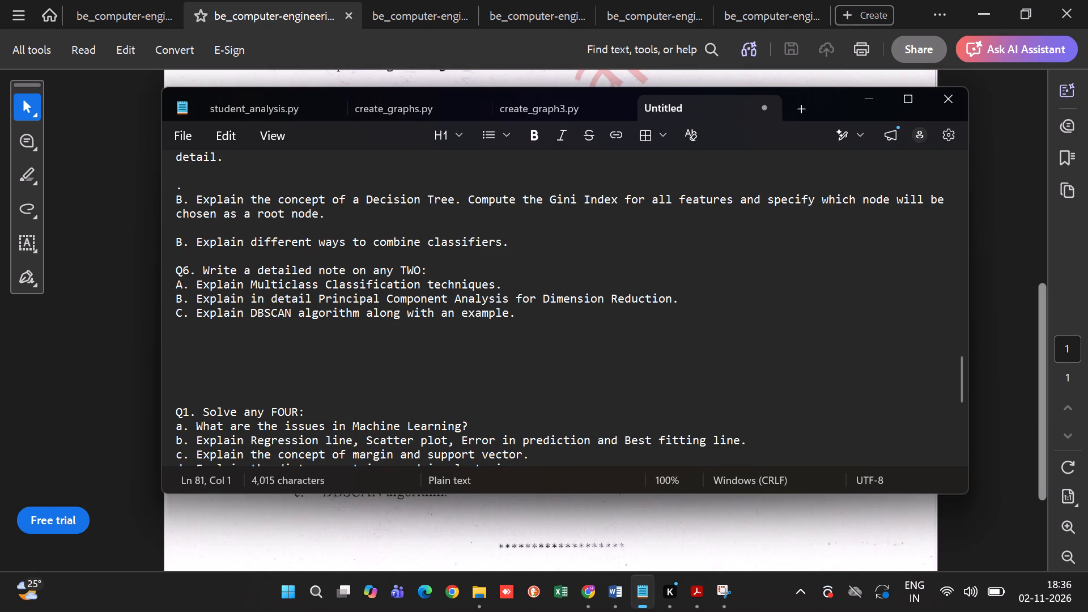
left_click_drag(194, 298, 529, 261)
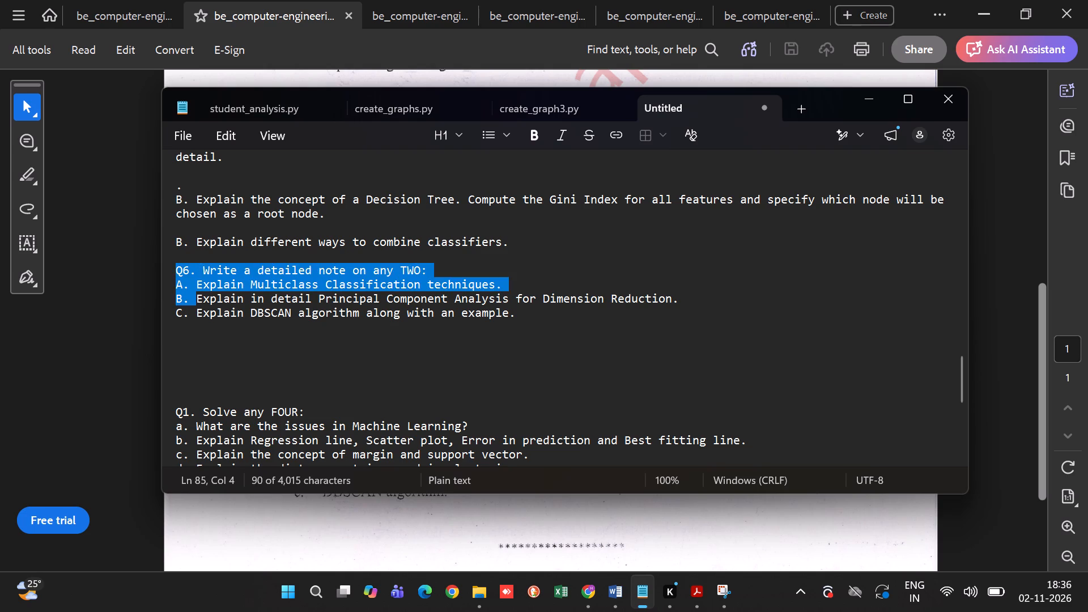
left_click_drag(529, 261, 678, 297)
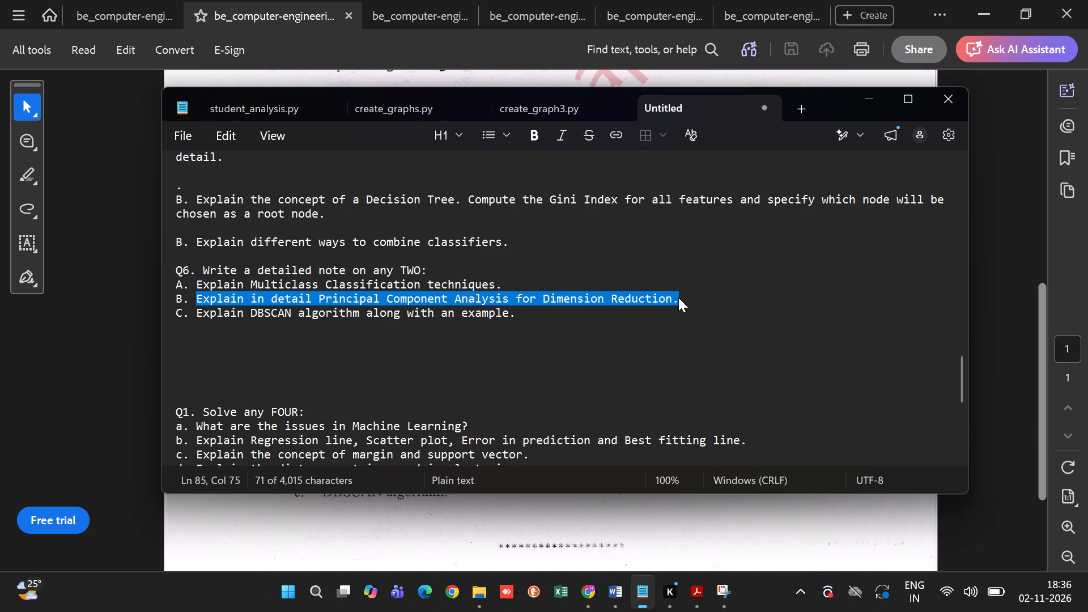
key("BackSpace")
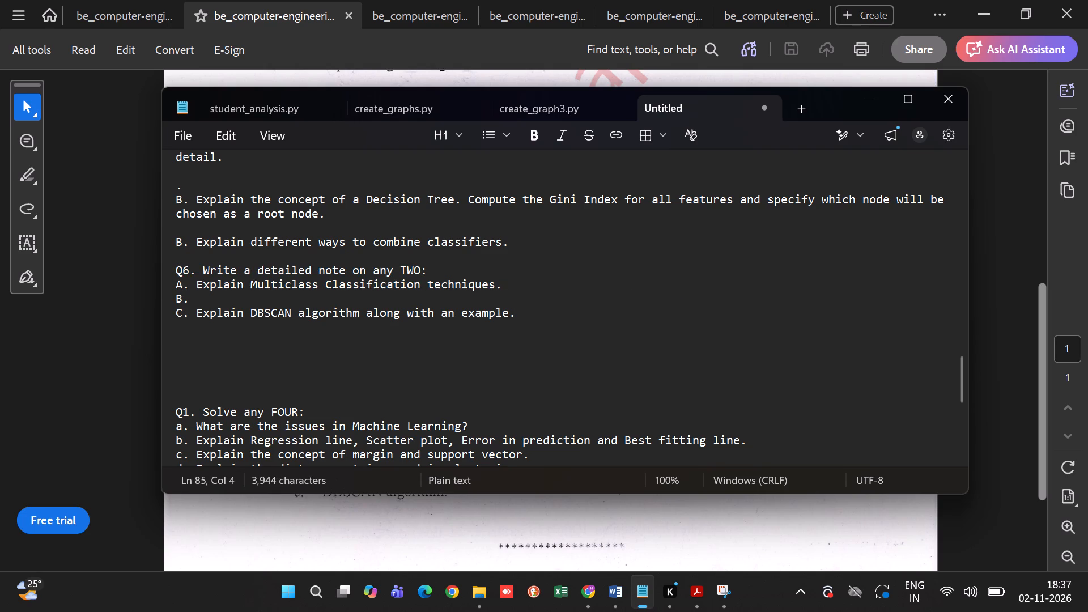
Delete the Q6 C question text on the DBSCAN algorithm from the Notepad list, keeping its "C." label.
left_click_drag(186, 311, 507, 328)
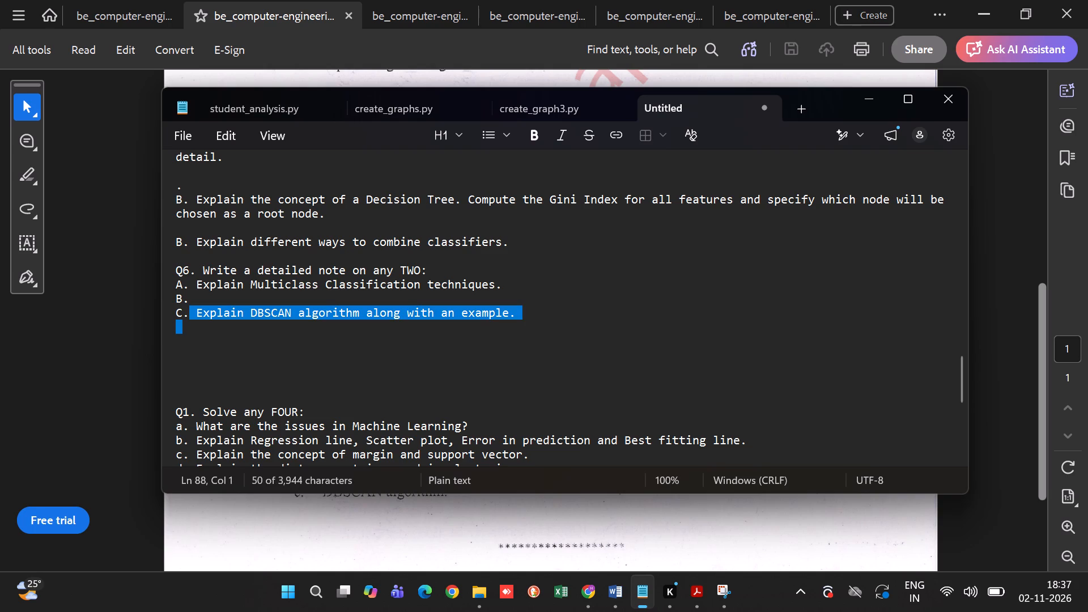
left_click_drag(507, 328, 516, 327)
key("BackSpace")
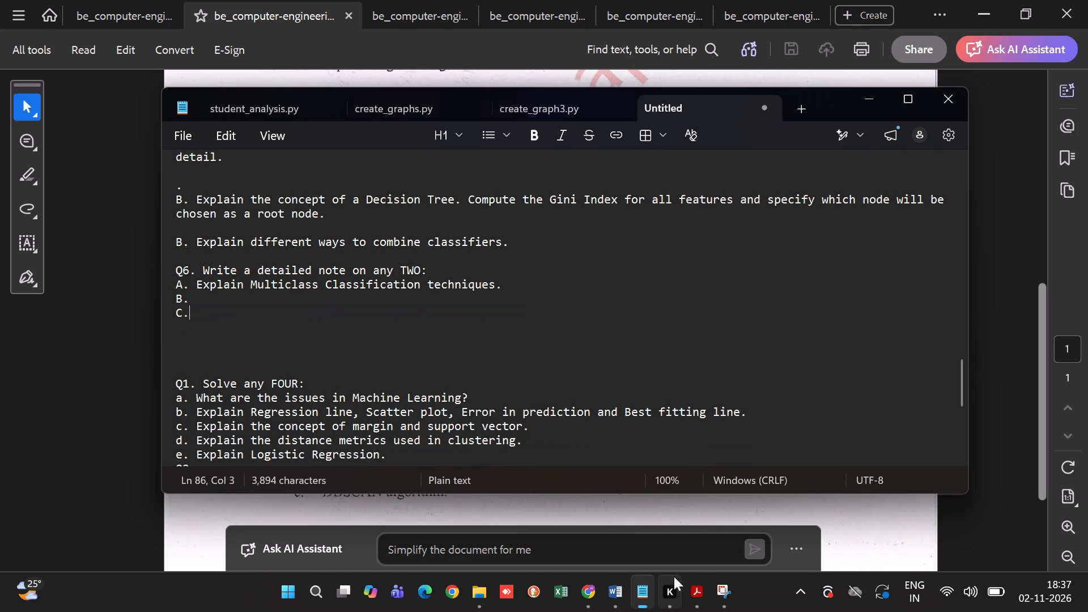
Recheck the first exam paper PDF and delete the Notepad question "What are the issues in Machine Learning?" from the last Q1 set.
left_click(696, 598)
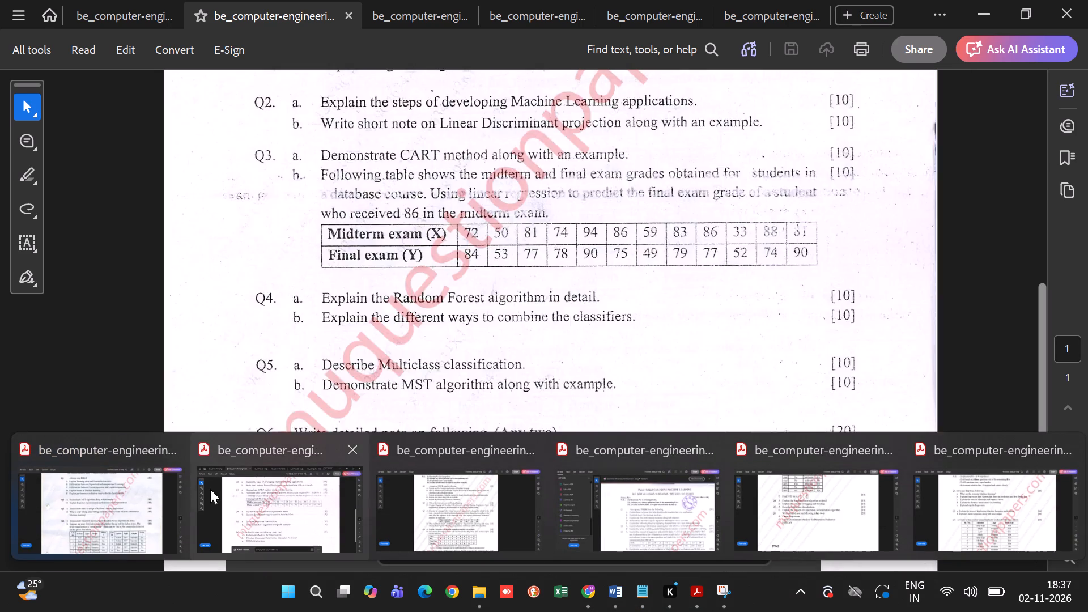
left_click(83, 517)
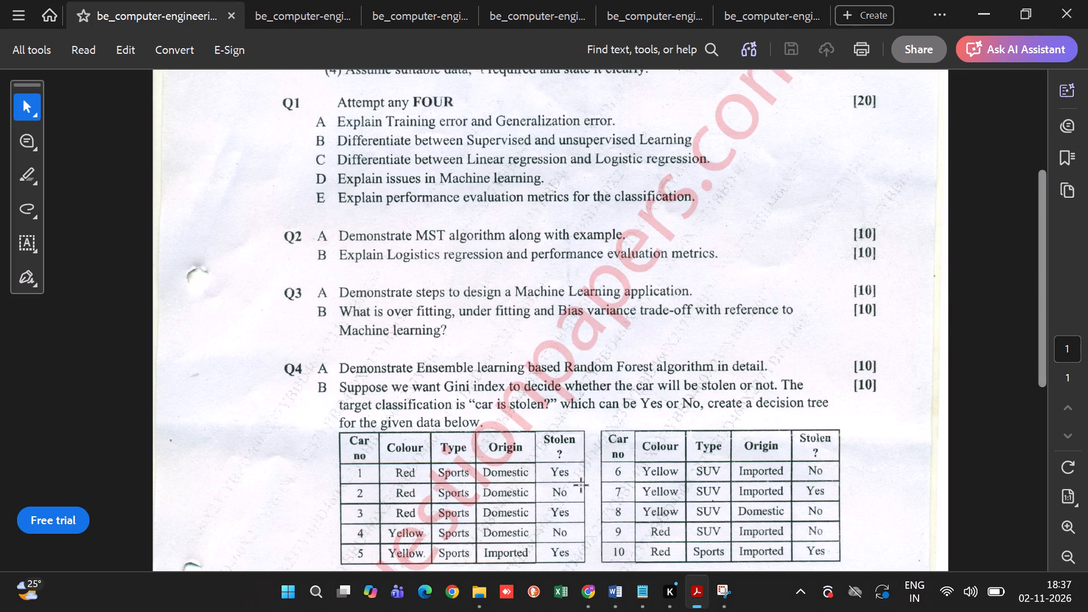
scroll(597, 434, "down", 2)
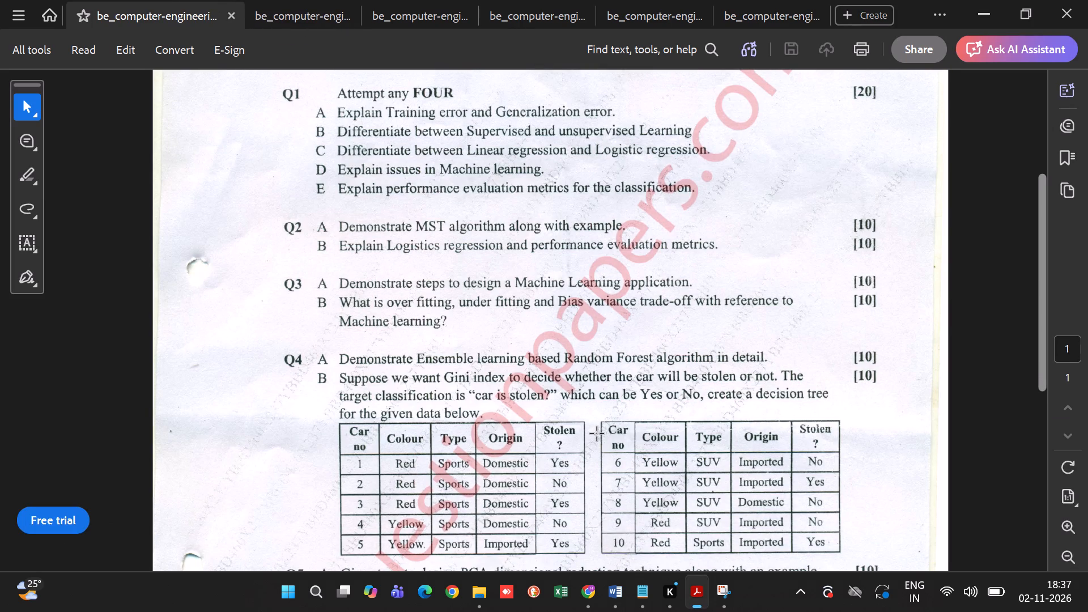
scroll(597, 434, "down", 1)
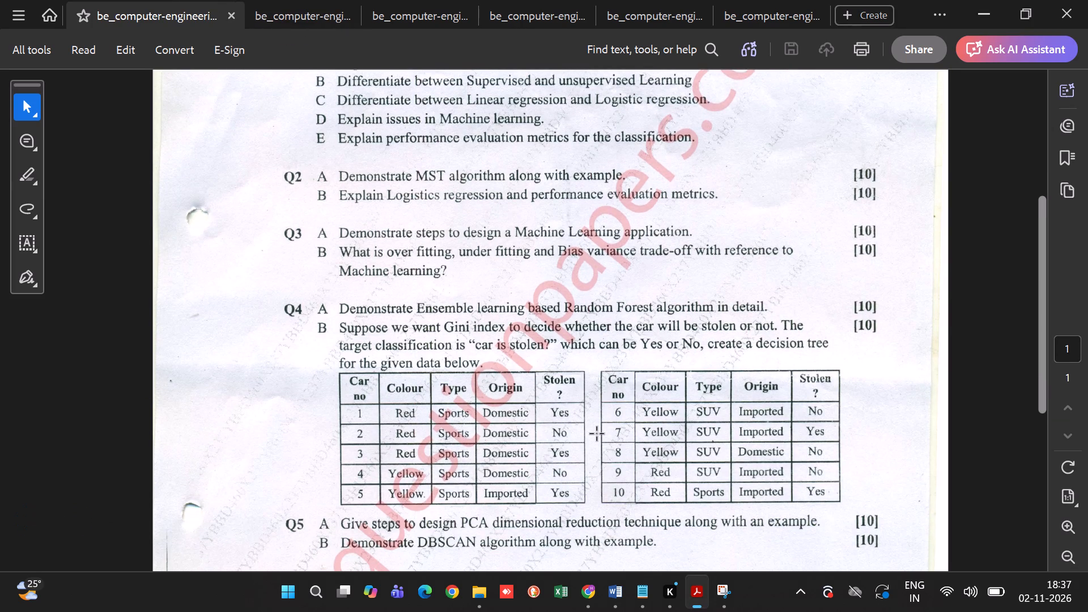
scroll(597, 434, "down", 1)
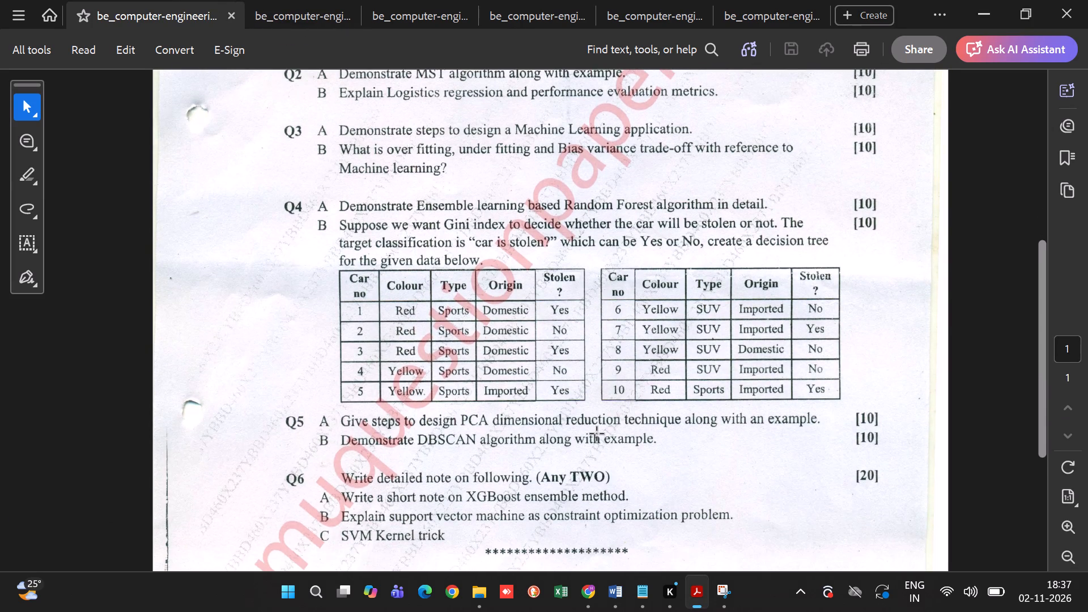
scroll(597, 434, "down", 1)
left_click(621, 607)
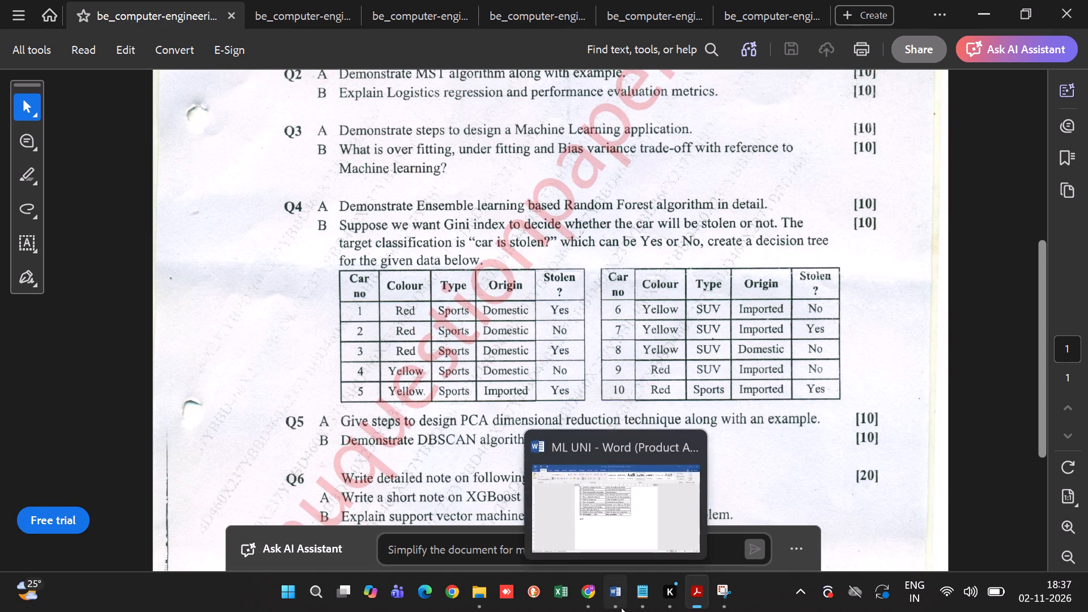
left_click(654, 590)
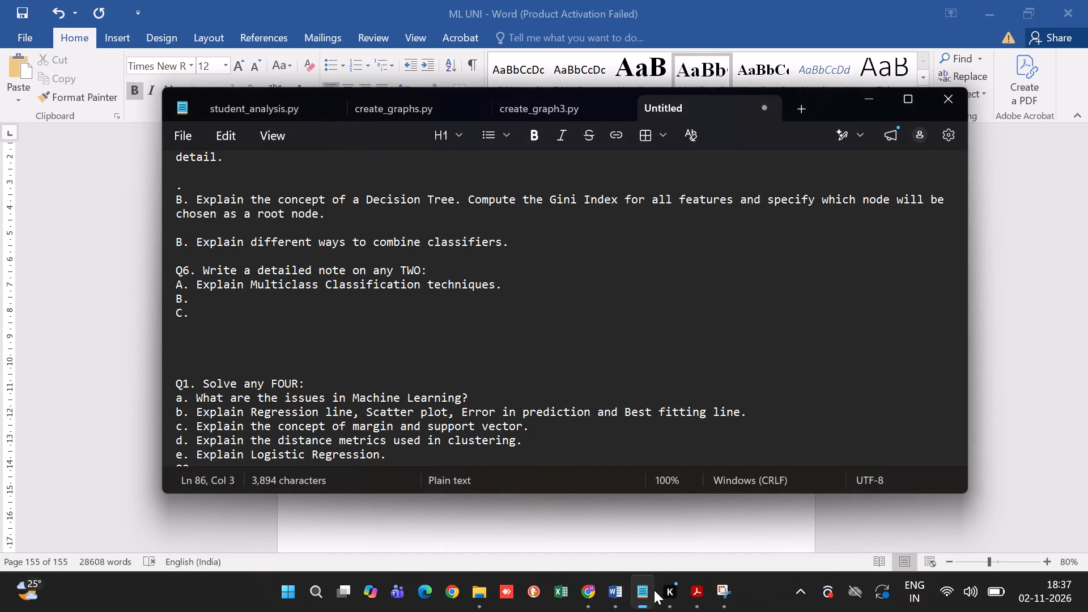
scroll(572, 330, "down", 1)
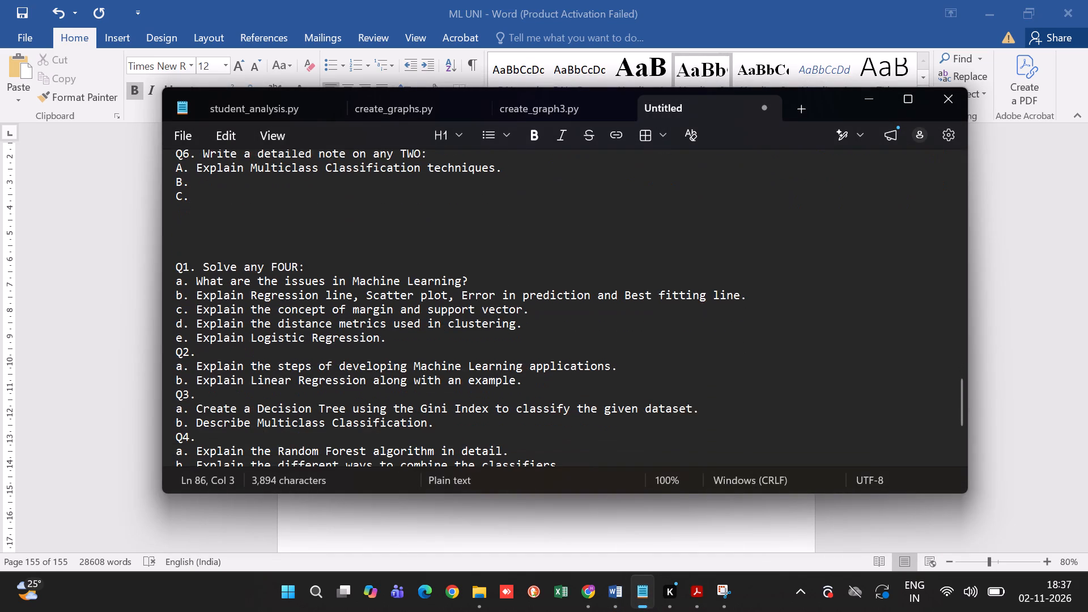
left_click_drag(487, 265, 164, 278)
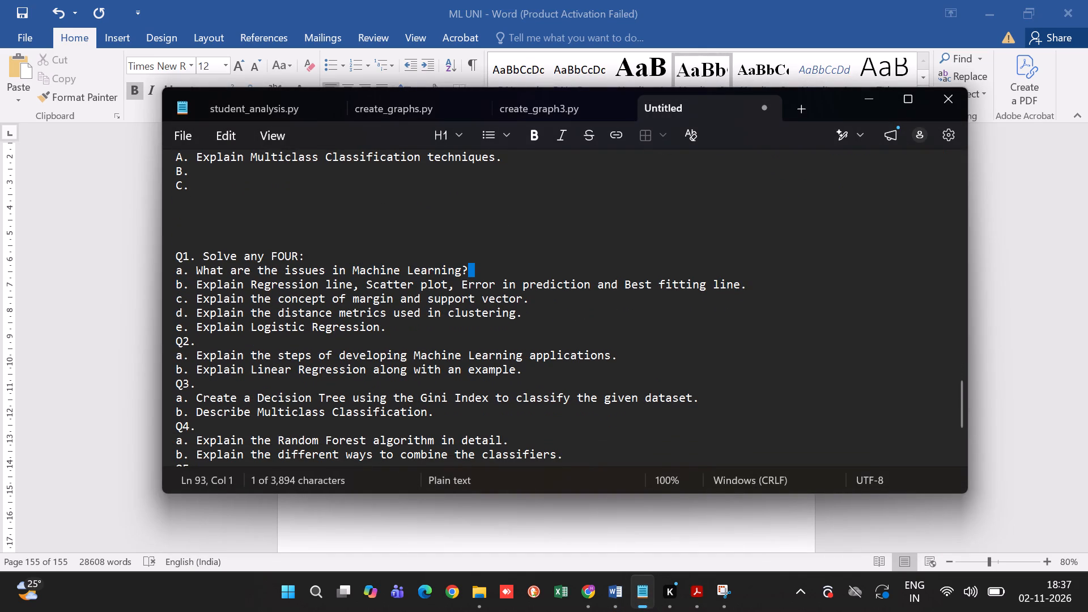
left_click_drag(164, 278, 185, 275)
key("BackSpace")
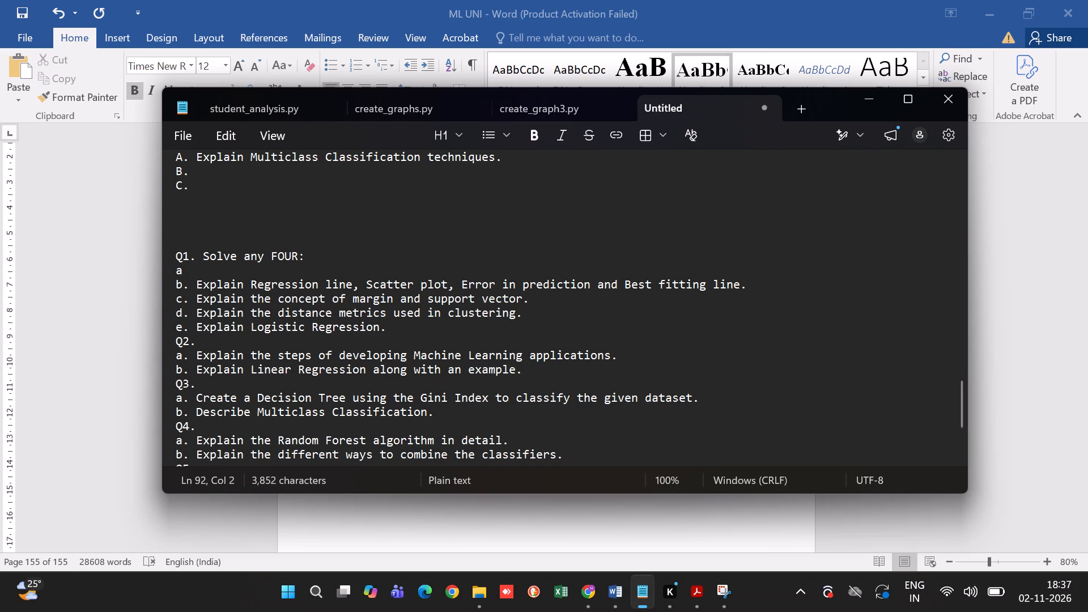
Delete the Q1 b question on Regression line, Scatter plot, Error in prediction and Best fitting line.
left_click_drag(752, 276, 734, 278)
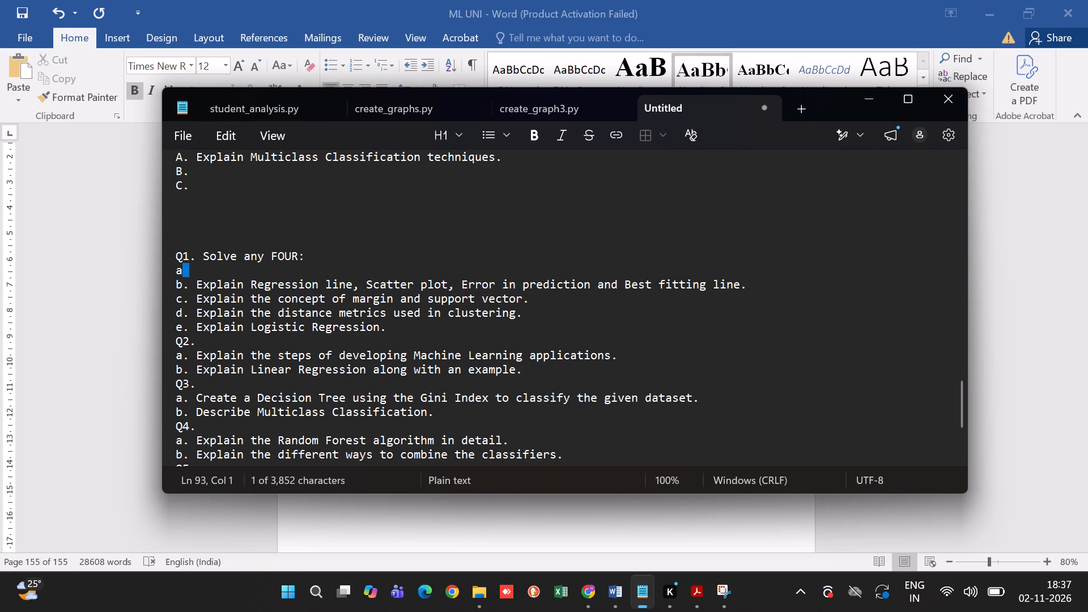
left_click_drag(734, 278, 761, 281)
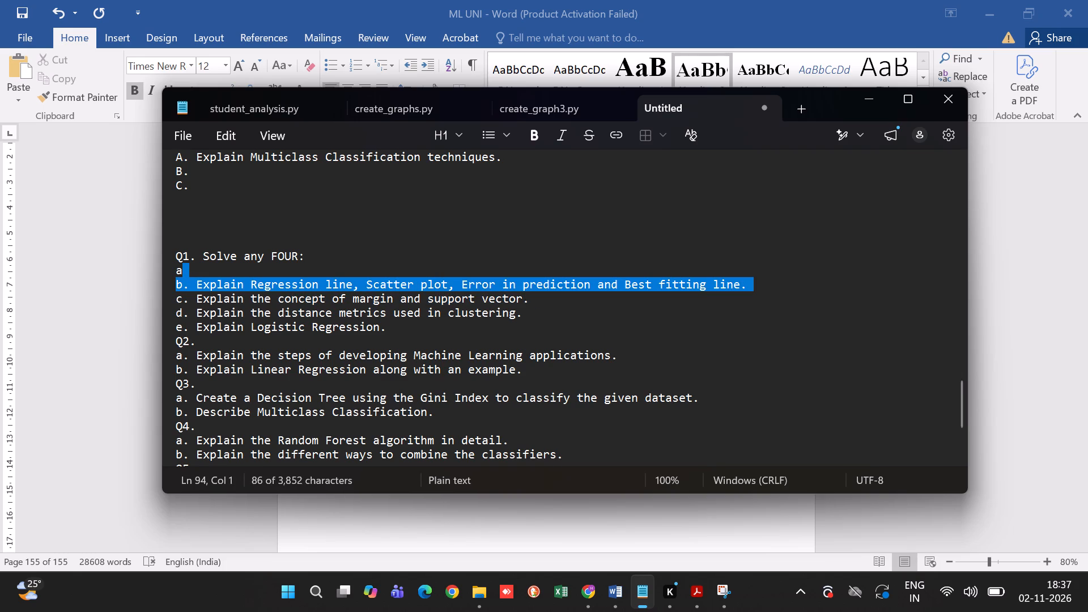
left_click_drag(761, 281, 761, 282)
key("BackSpace")
Remove the leftover "a" label and the "Q1. Solve any FOUR:" heading above the margin and support vector question.
key("BackSpace")
key("BackSpace")
key("BackSpace")
key("BackSpace")
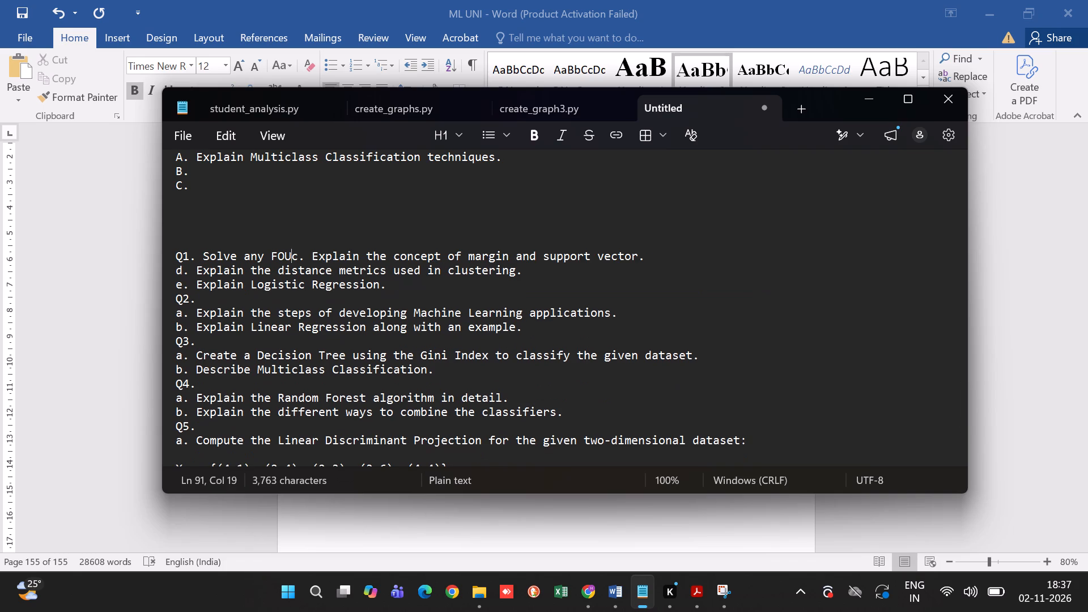
key("BackSpace")
key("BackSpace")
key("BackSpace")
key("BackSpace")
key("BackSpace")
key("BackSpace")
key("BackSpace")
key("BackSpace")
key("BackSpace")
key("BackSpace")
key("BackSpace")
key("BackSpace")
key("BackSpace")
key("BackSpace")
key("BackSpace")
key("BackSpace")
key("BackSpace")
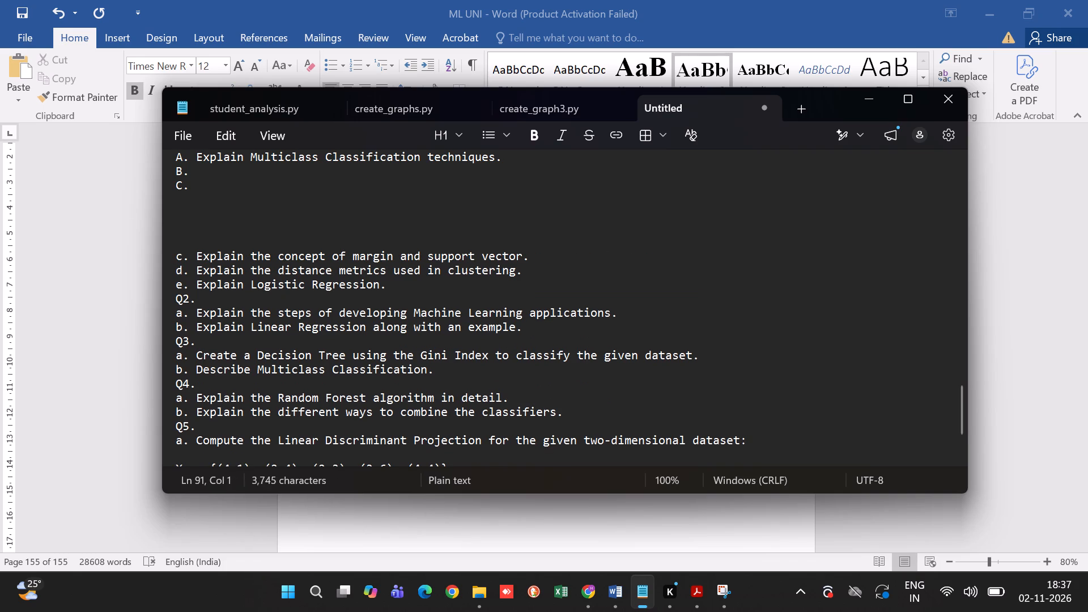
Delete the Q2 a question text "Explain the steps of developing Machine Learning applications.".
left_click_drag(194, 312, 477, 328)
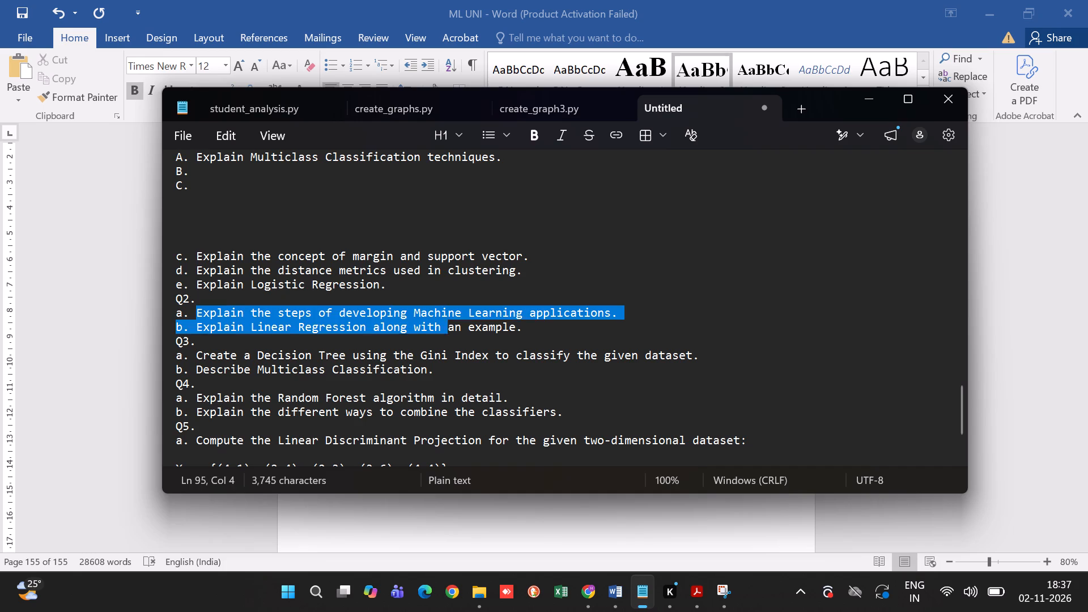
left_click_drag(477, 328, 628, 307)
key("BackSpace")
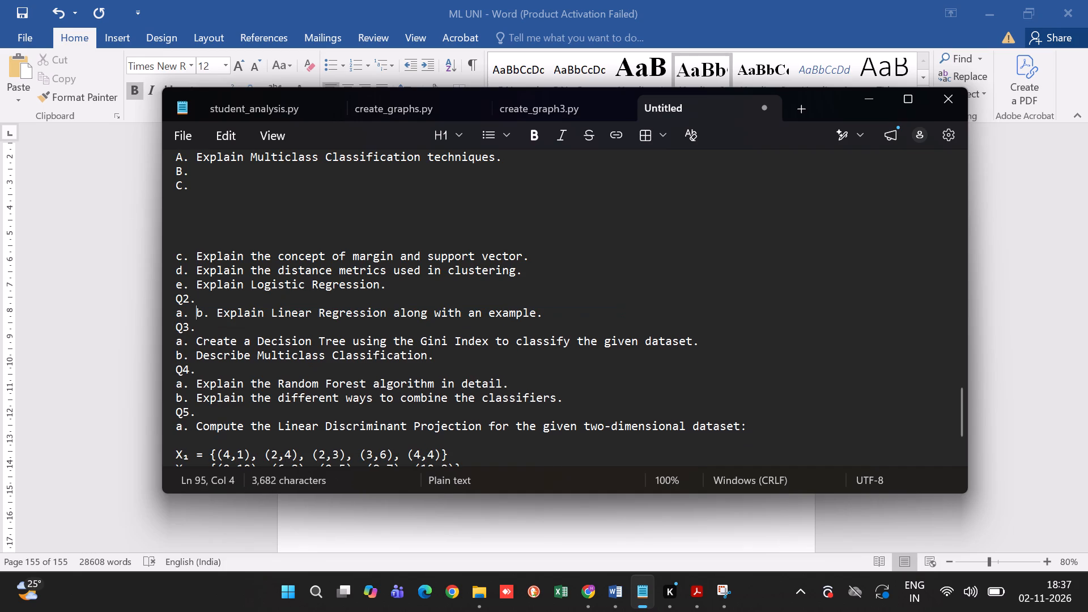
Delete the Q6 entries "Principal Component Analysis for Dimension Reduction" and "c. DBSCAN" at the end of the Notepad question list.
scroll(748, 360, "down", 1)
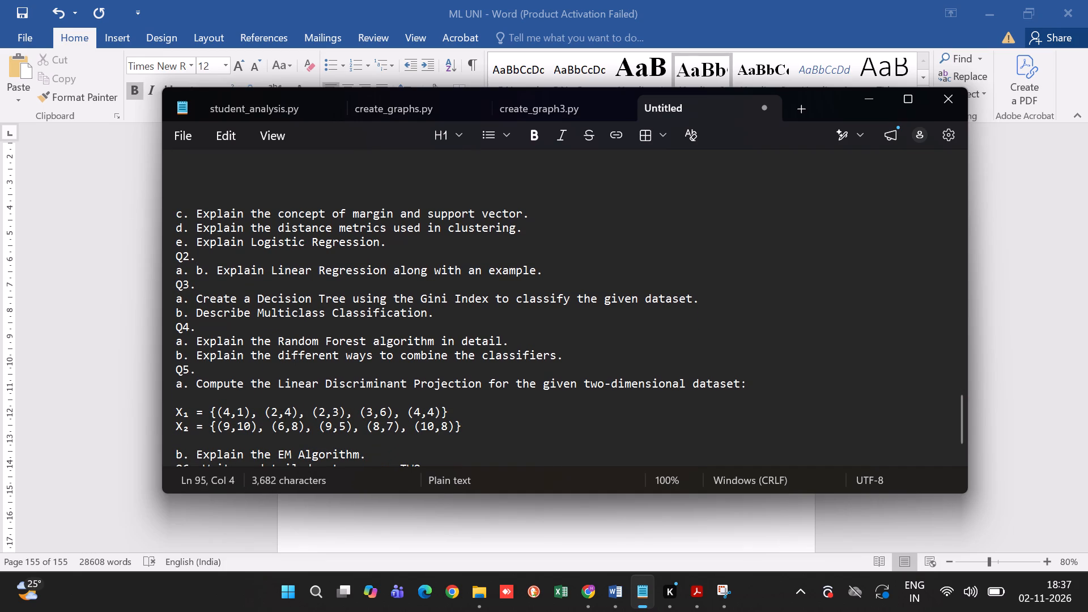
scroll(748, 360, "down", 2)
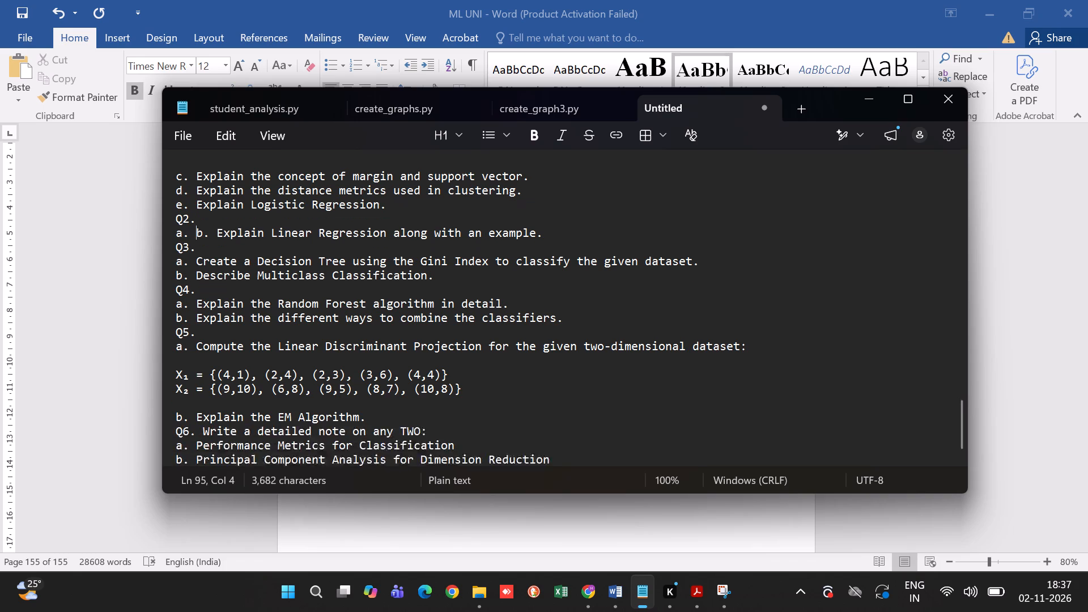
scroll(748, 360, "down", 2)
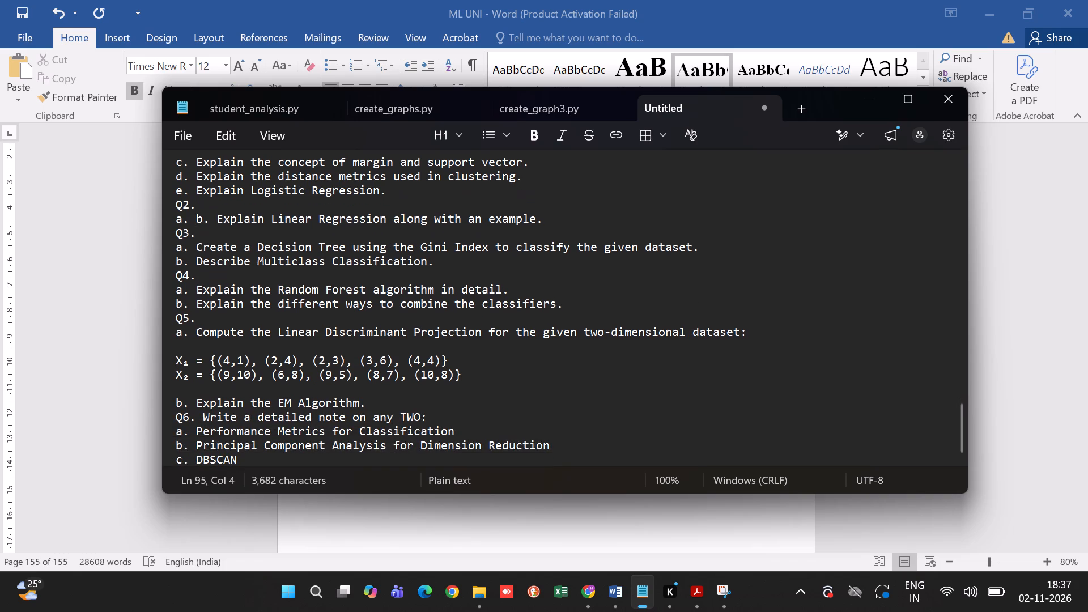
scroll(748, 360, "down", 2)
left_click_drag(188, 447, 236, 469)
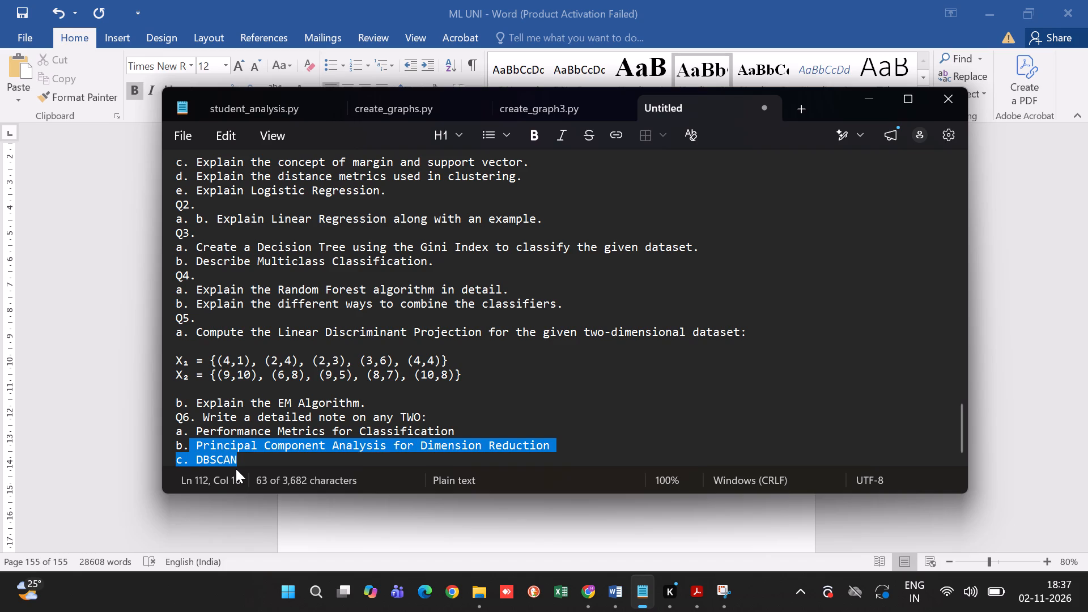
key("BackSpace")
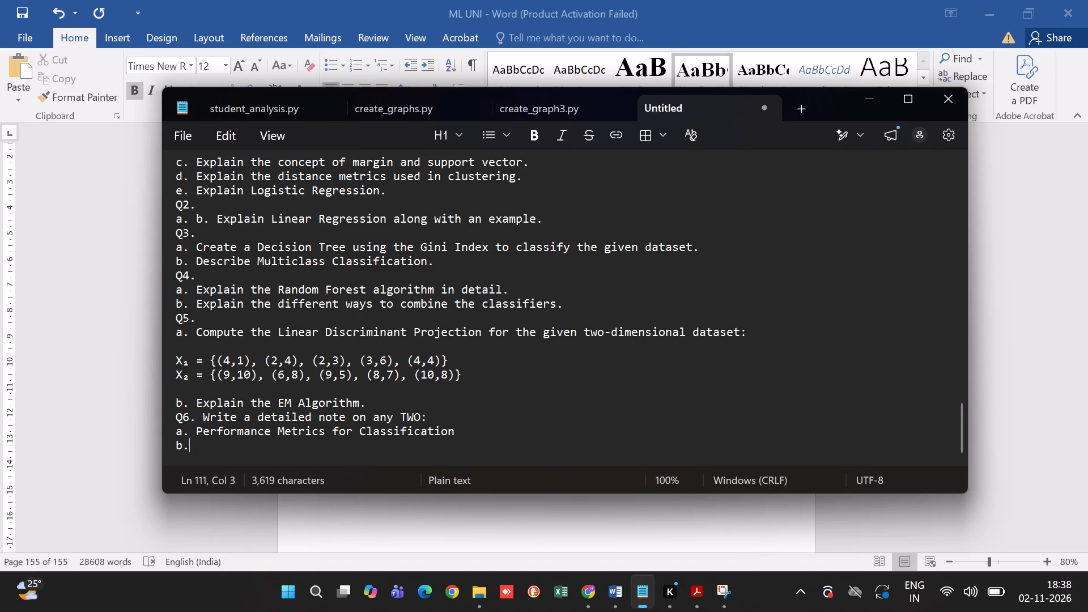
Remove the heading "Q6. Write a detailed note on any TWO:" and the leftover "b." label around the Performance Metrics for Classification question.
left_click_drag(438, 413, 369, 416)
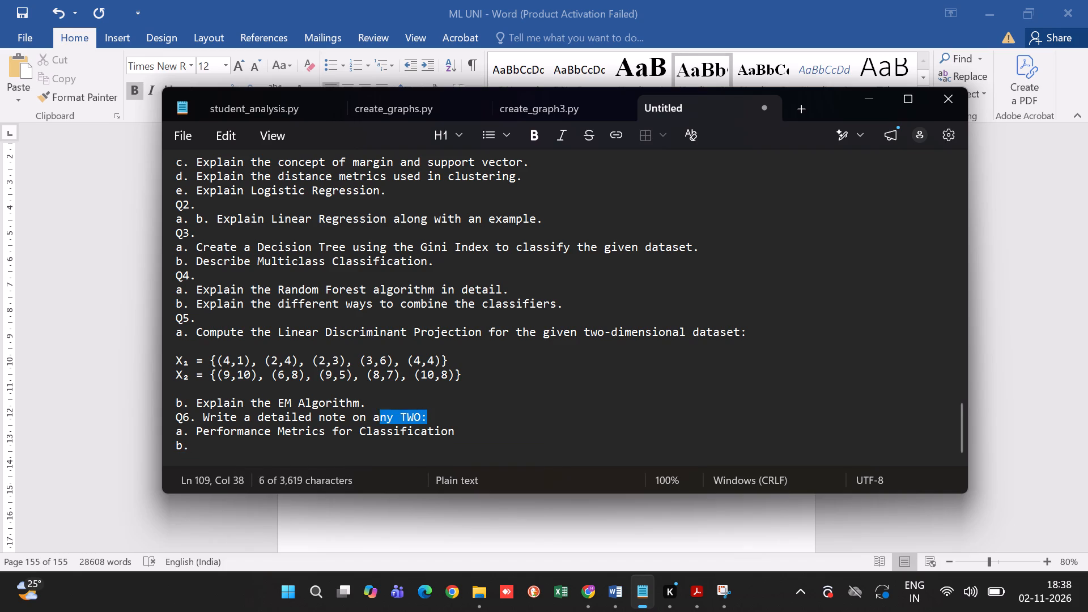
left_click_drag(369, 416, 161, 420)
key("BackSpace")
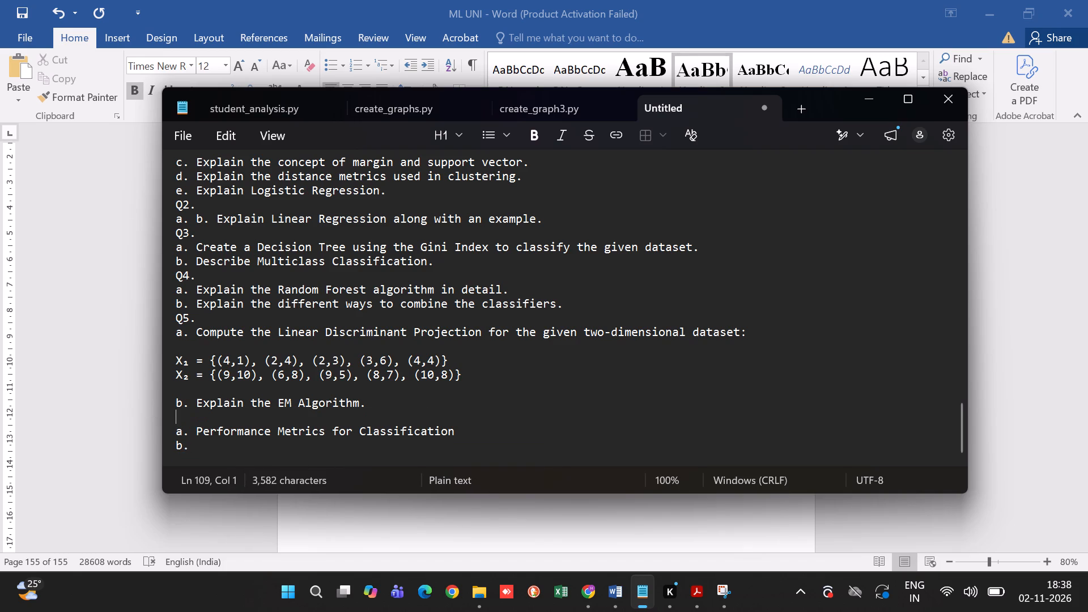
left_click(205, 456)
key("BackSpace")
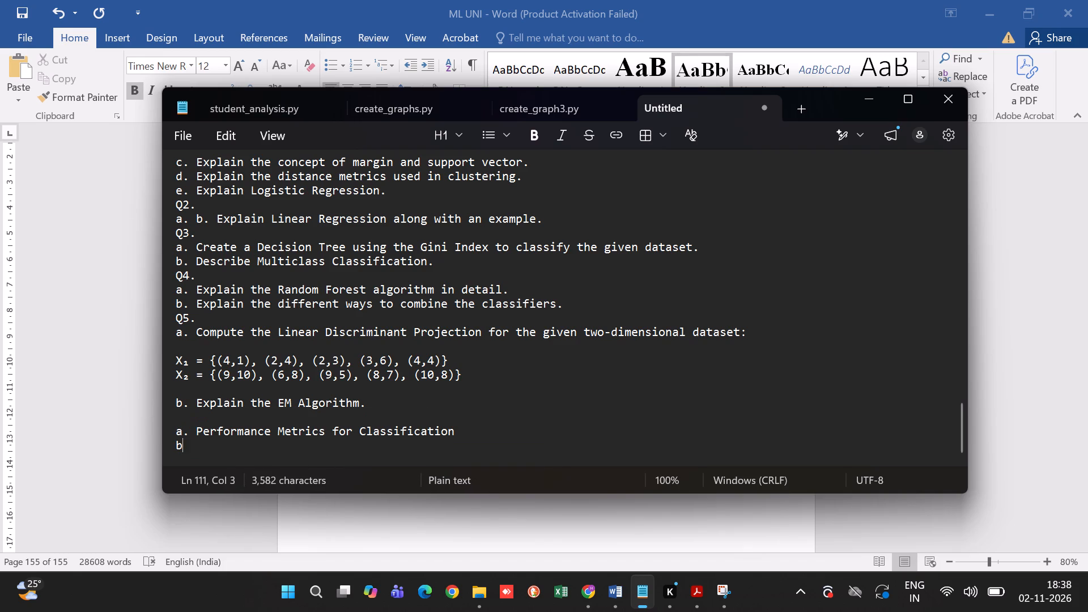
key("BackSpace")
left_click_drag(205, 456, 291, 384)
left_click(551, 401)
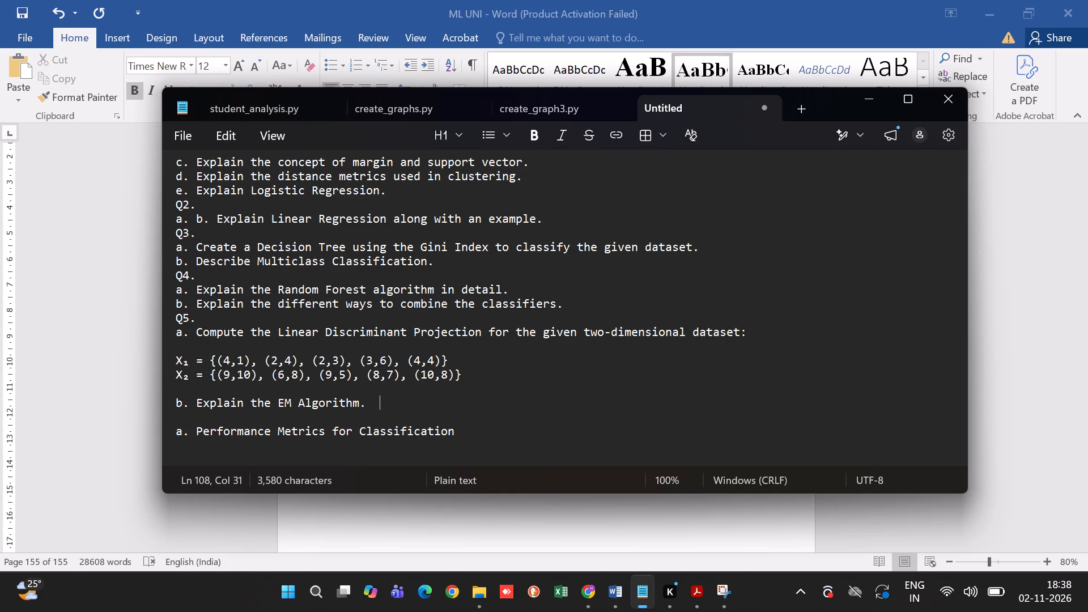
Review the questions still remaining throughout the Notepad list.
scroll(551, 401, "up", 1)
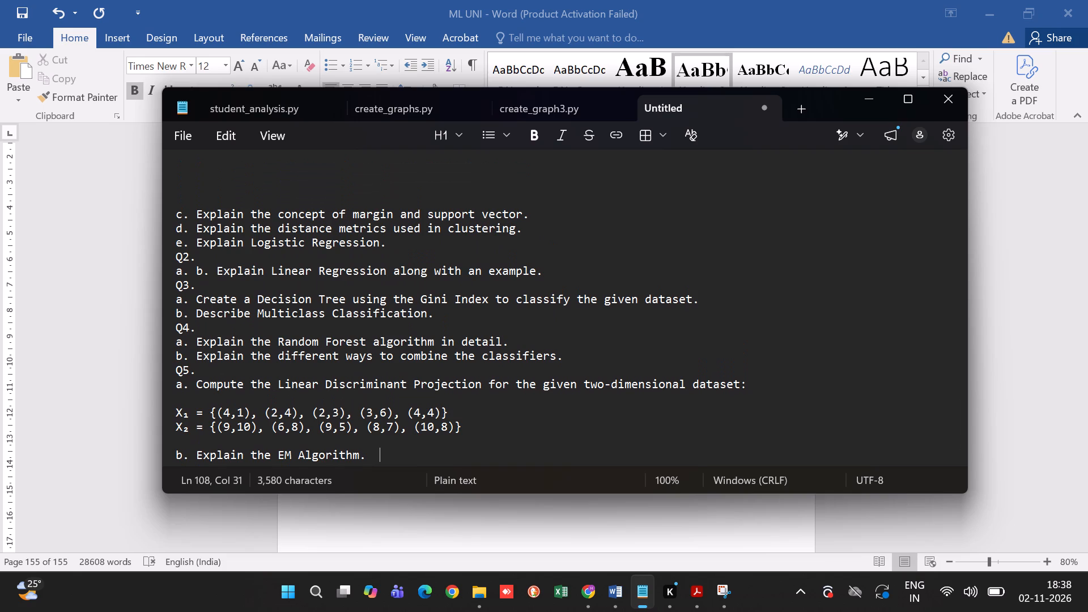
scroll(551, 401, "down", 1)
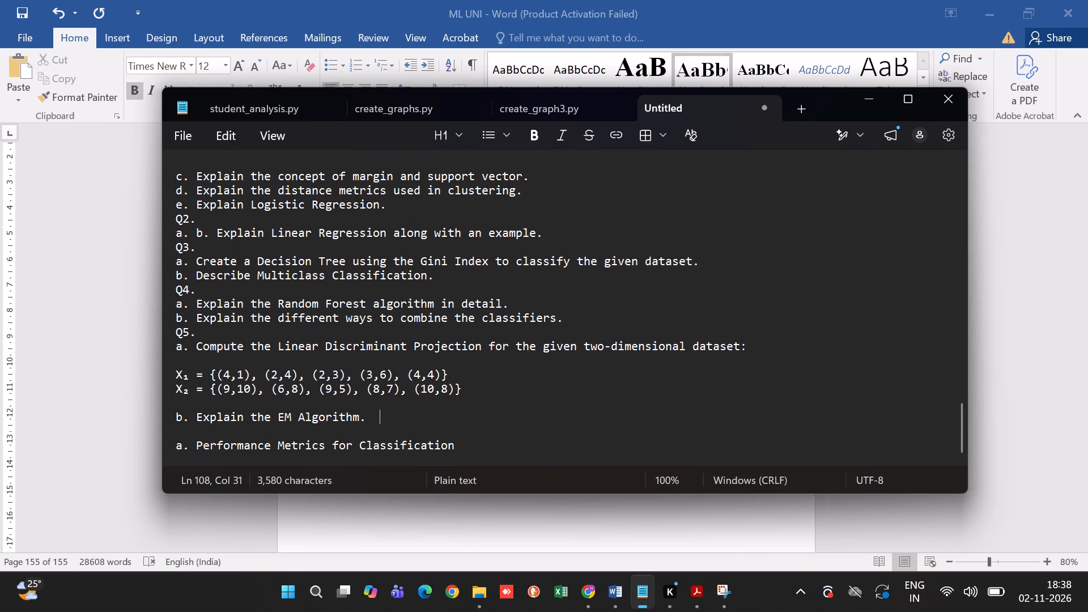
scroll(551, 401, "down", 1)
scroll(551, 401, "up", 2)
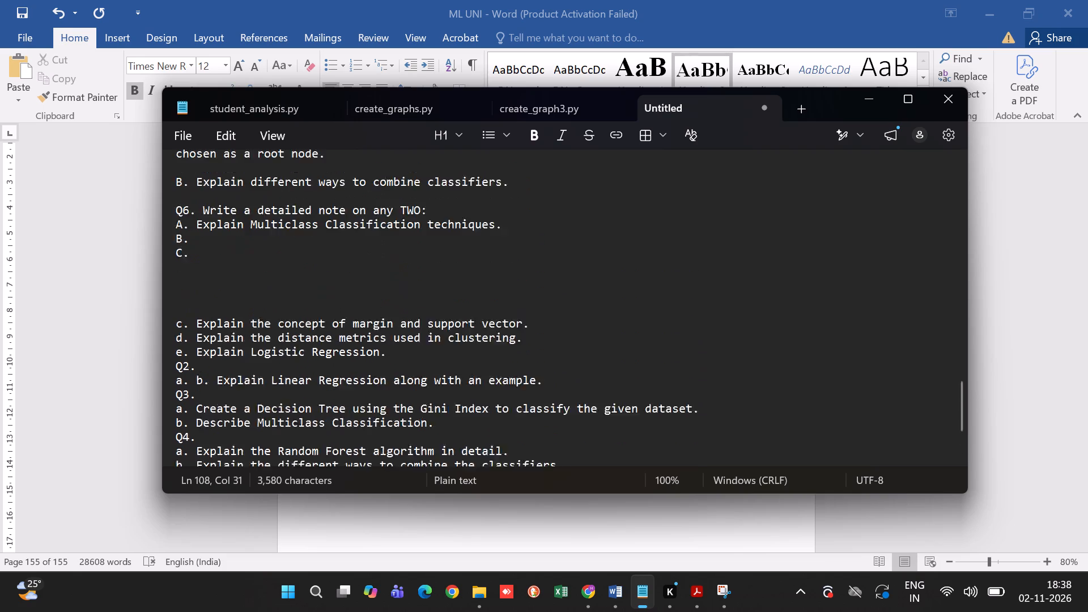
scroll(551, 401, "up", 1)
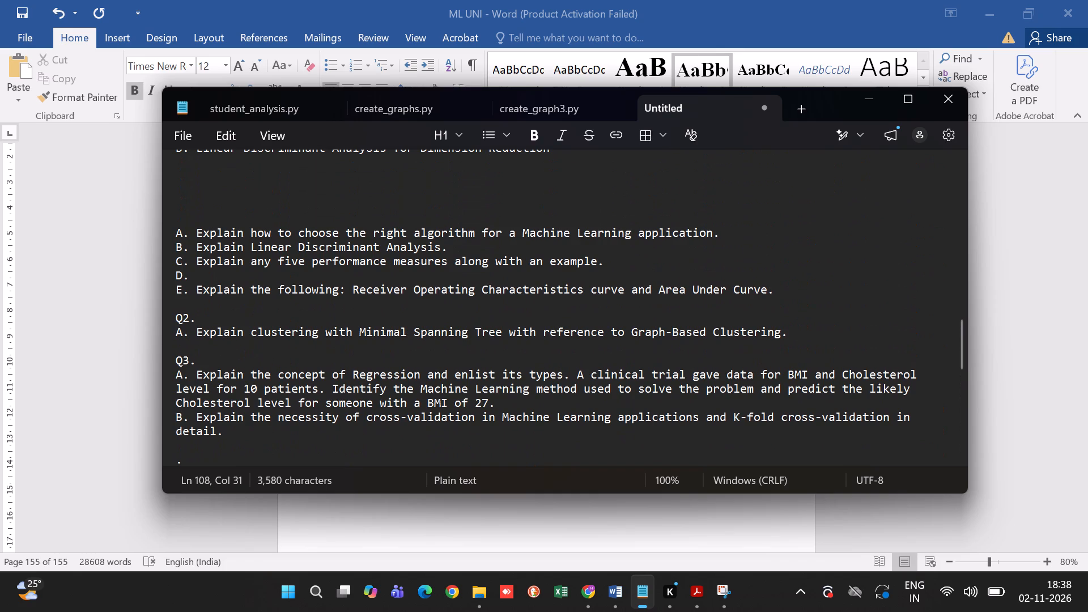
scroll(551, 401, "up", 6)
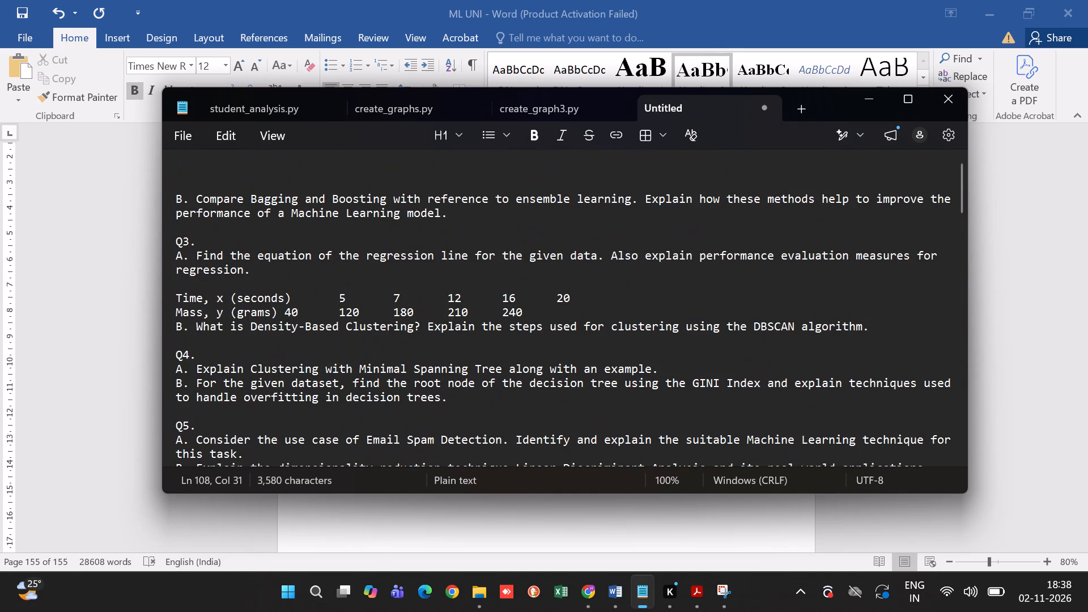
scroll(551, 401, "down", 10)
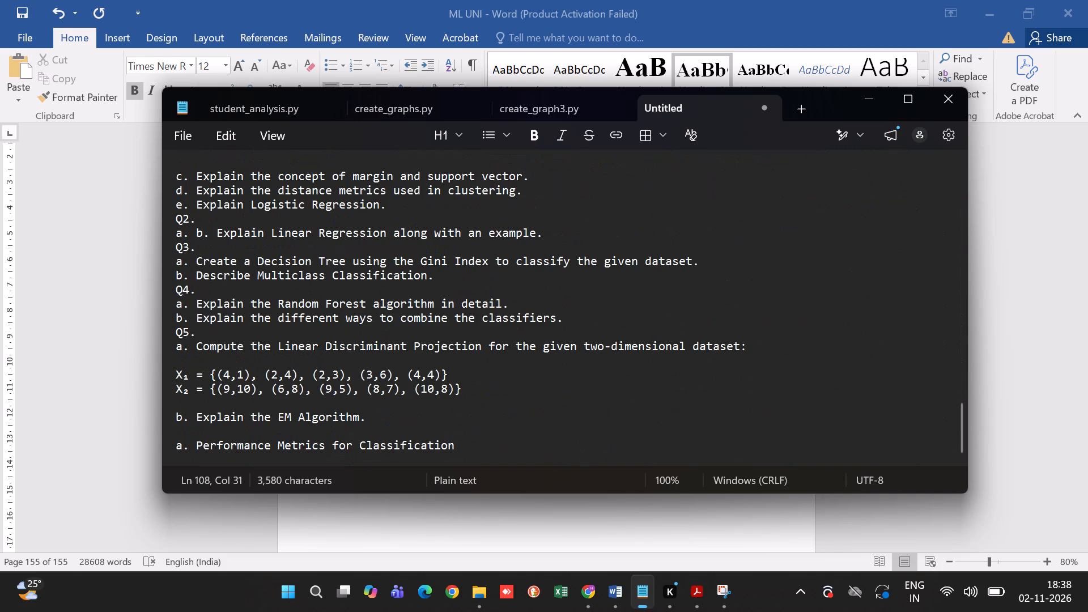
scroll(551, 401, "down", 2)
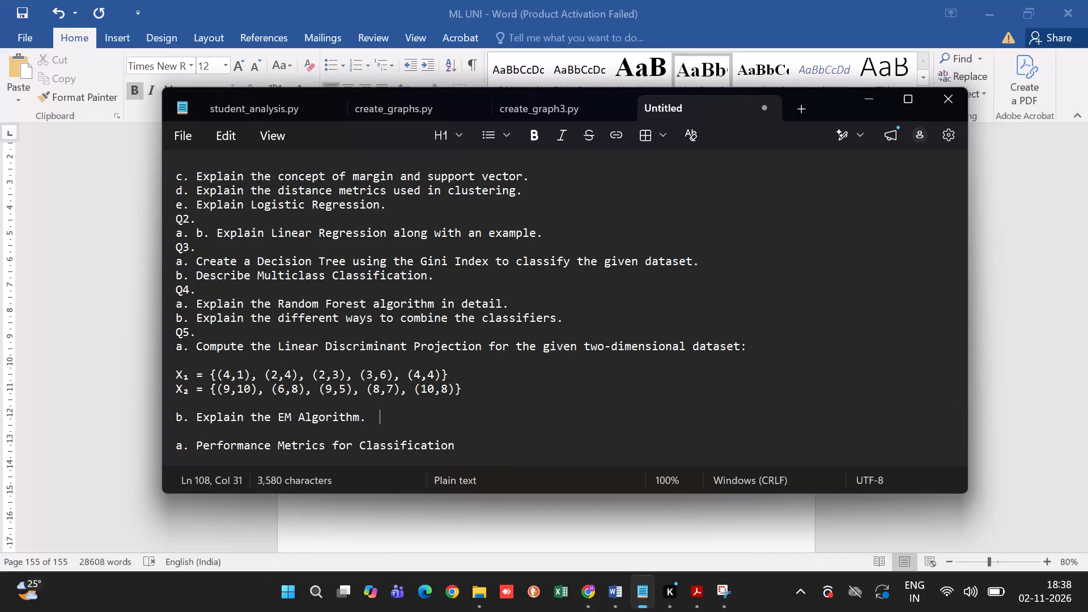
scroll(551, 401, "down", 2)
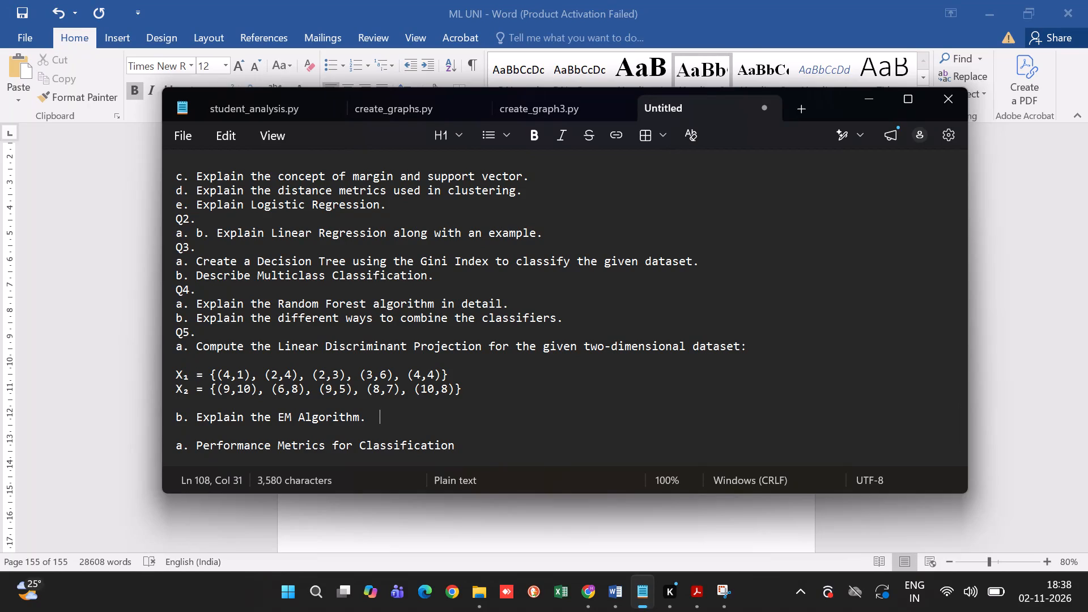
scroll(551, 401, "up", 5)
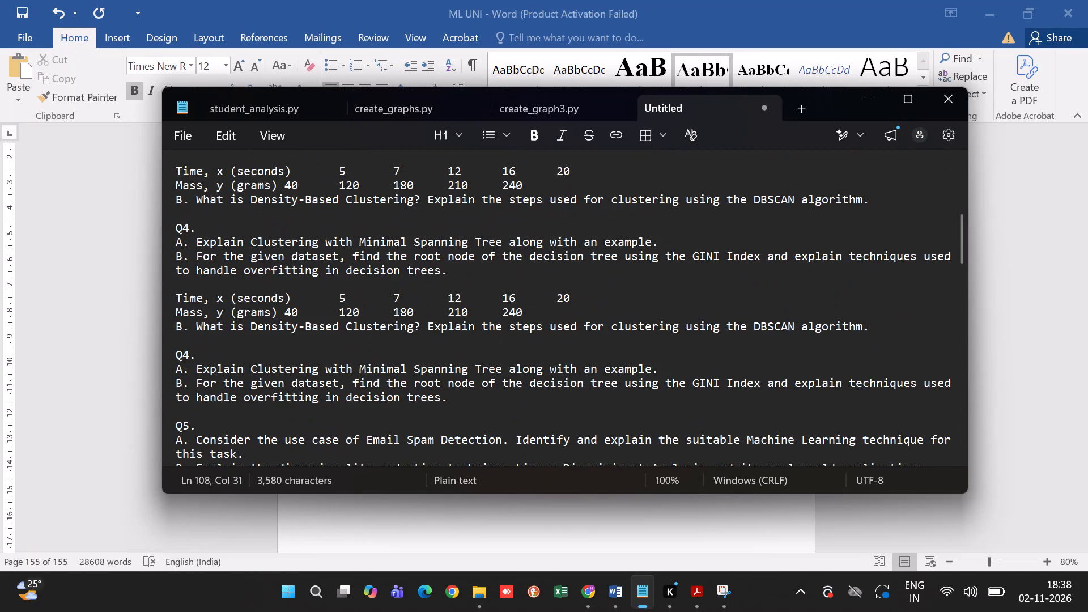
Switch to Acrobat and examine the questions in the first and second exam paper PDFs for comparison with the Notepad list.
left_click(685, 583)
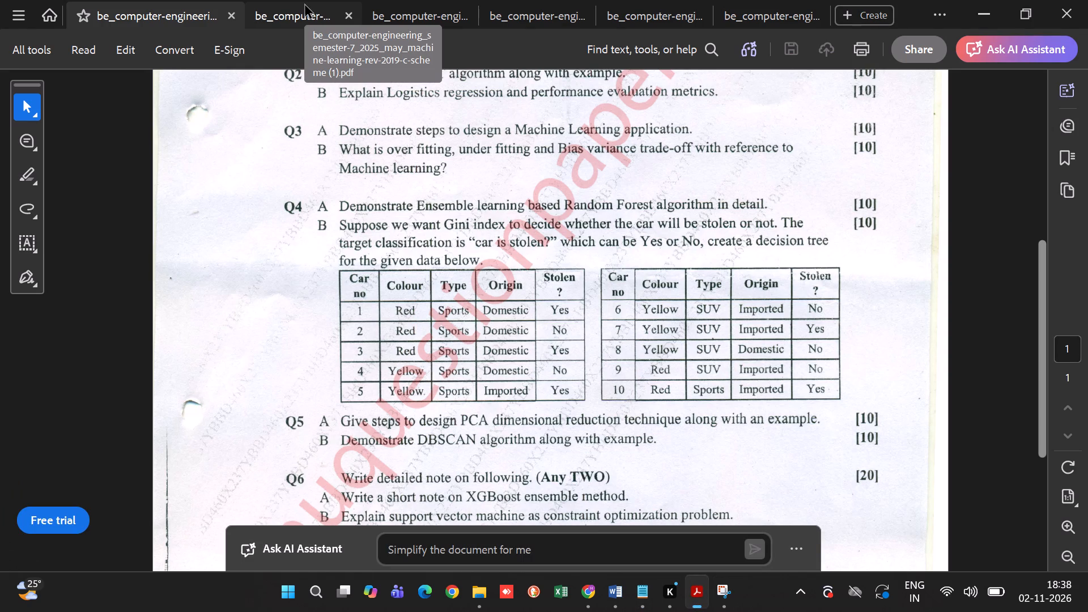
scroll(472, 299, "up", 1)
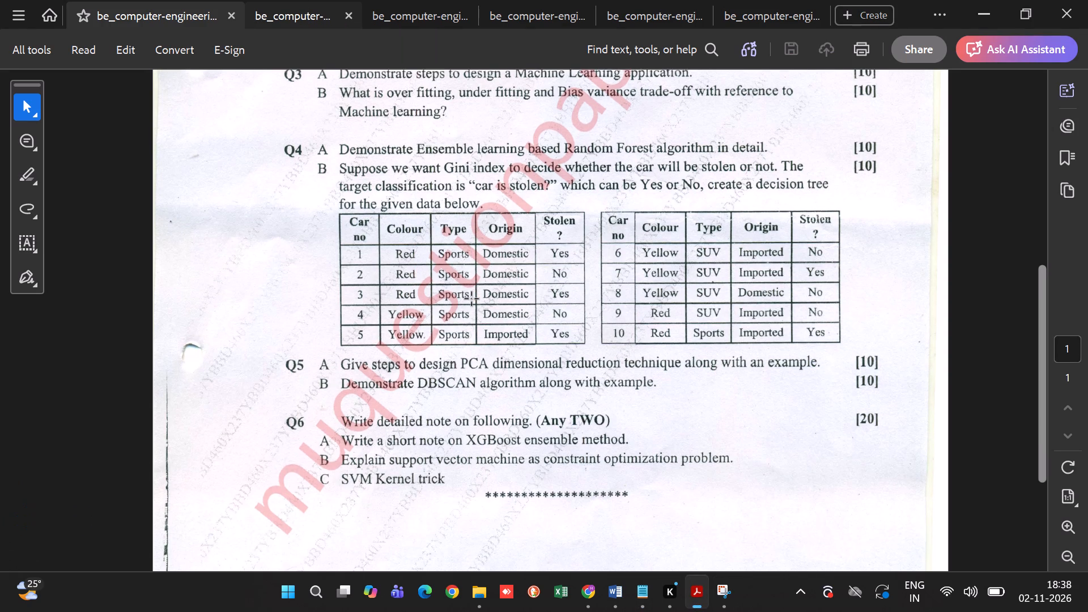
scroll(472, 299, "up", 1)
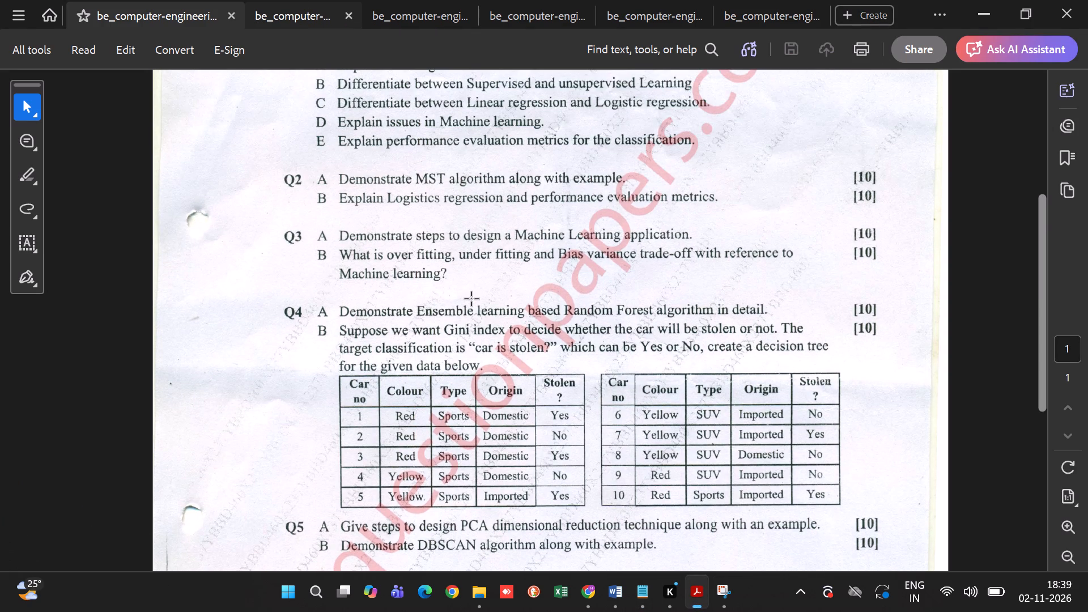
scroll(472, 299, "up", 2)
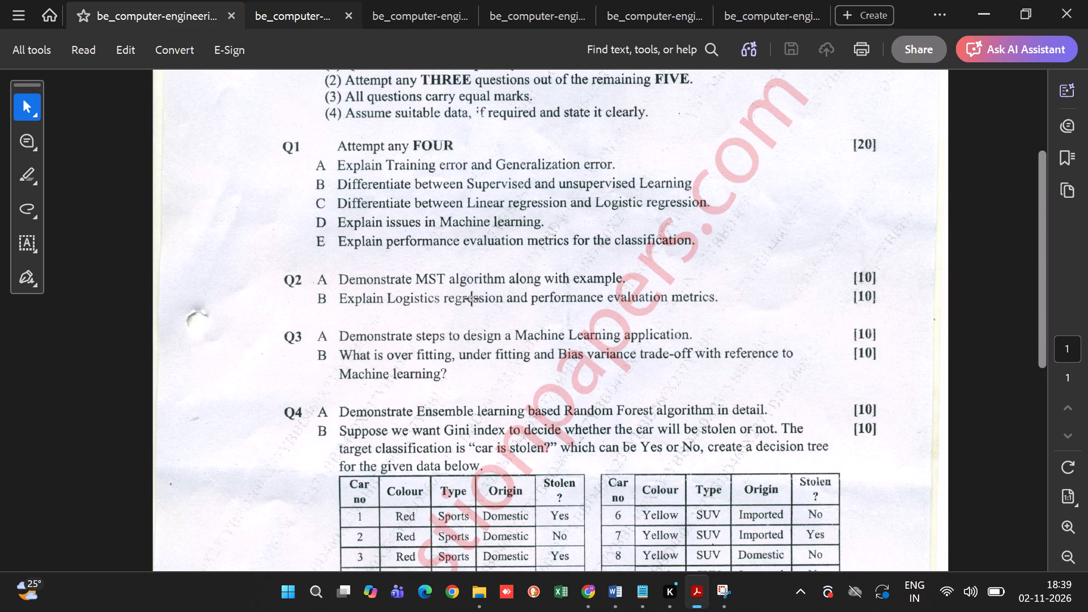
scroll(472, 299, "up", 1)
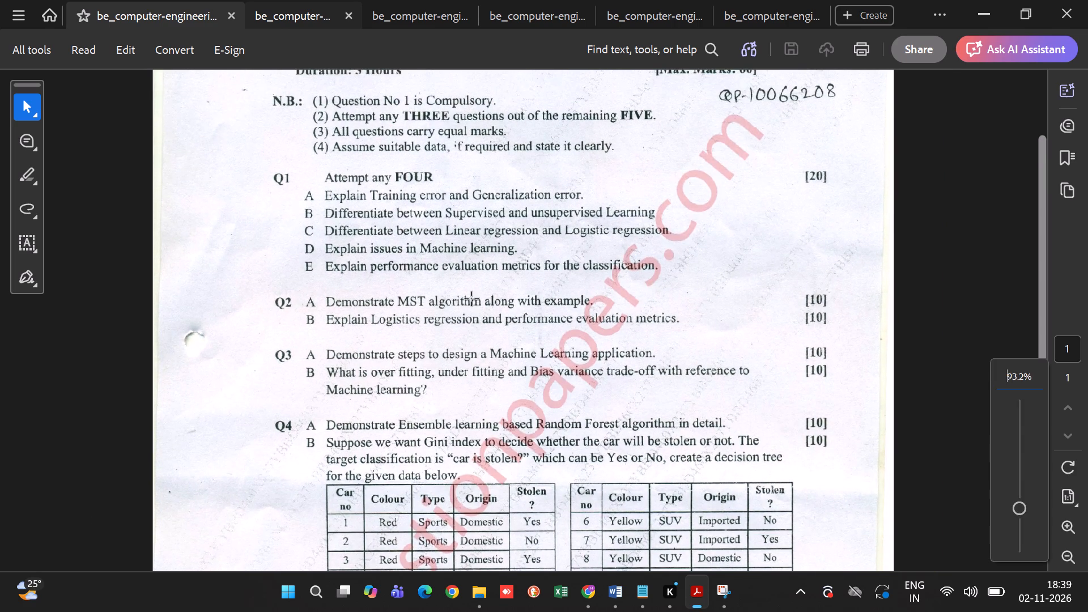
scroll(472, 299, "up", 3)
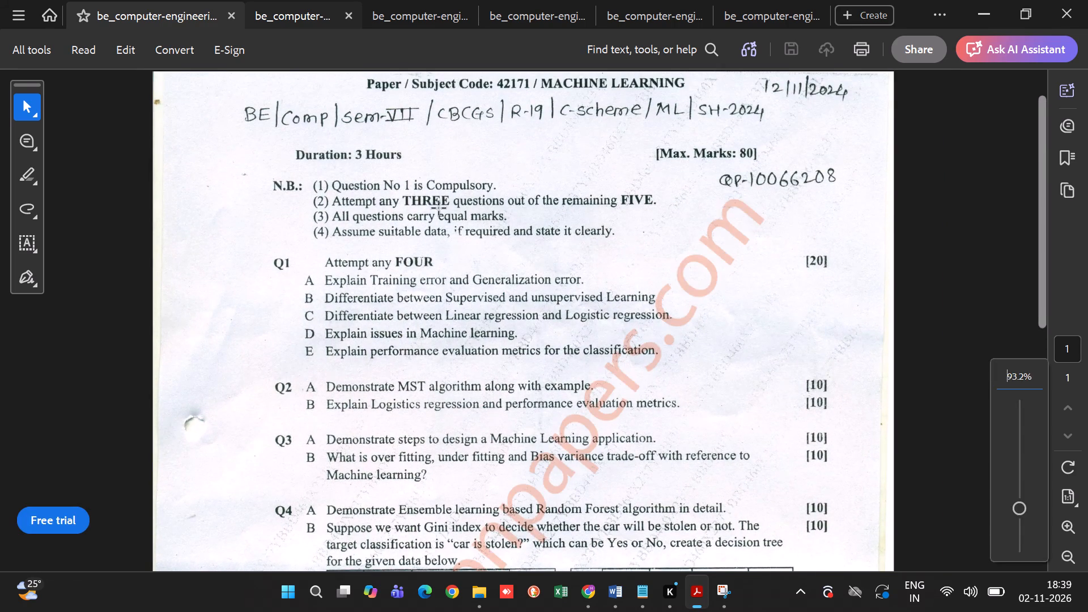
left_click(279, 11)
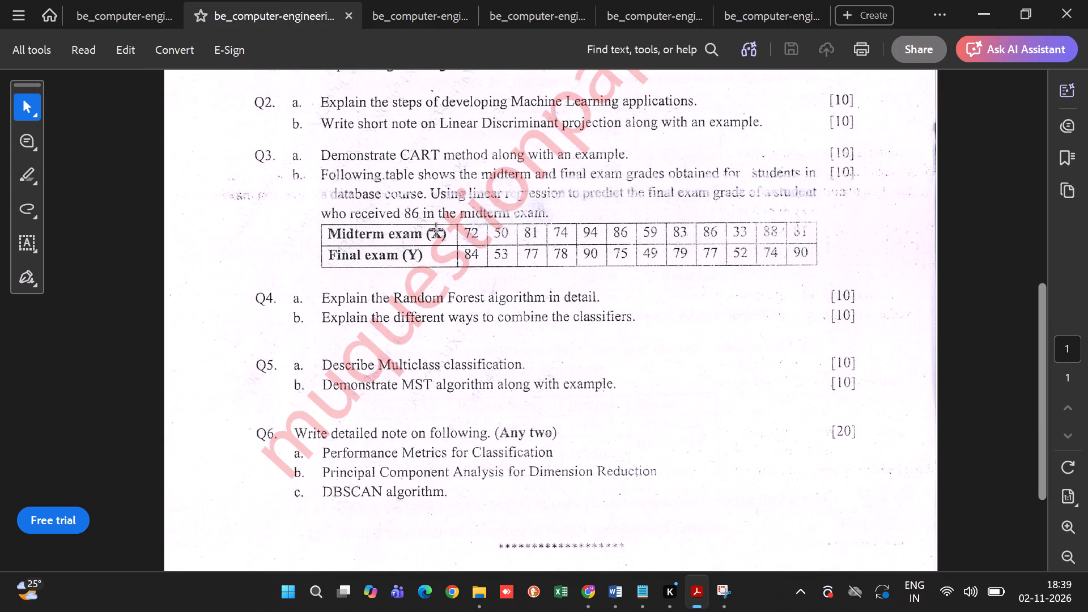
scroll(436, 231, "up", 5)
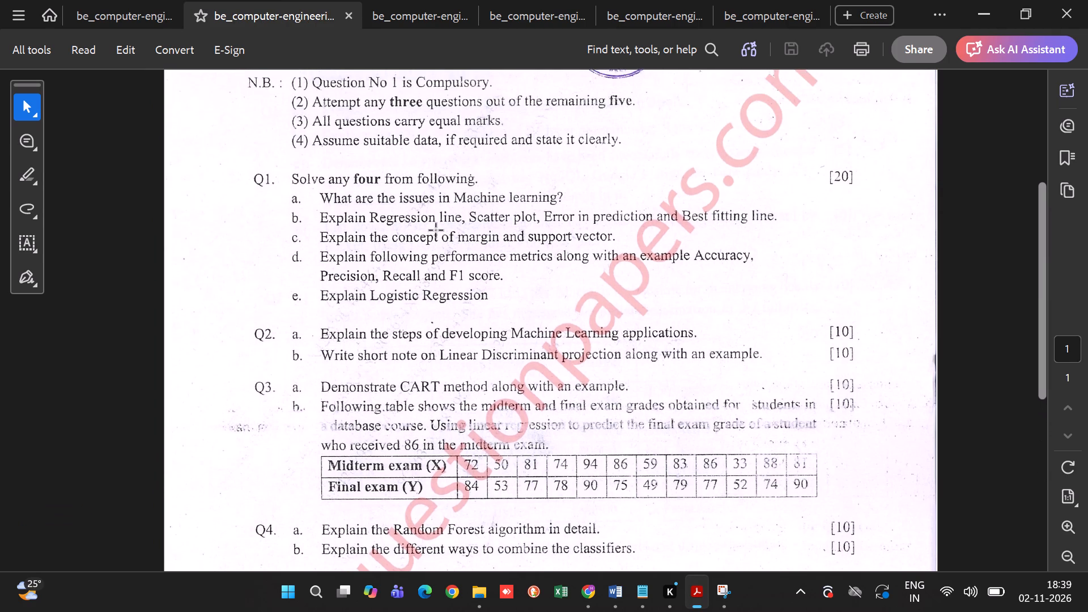
scroll(436, 231, "up", 2)
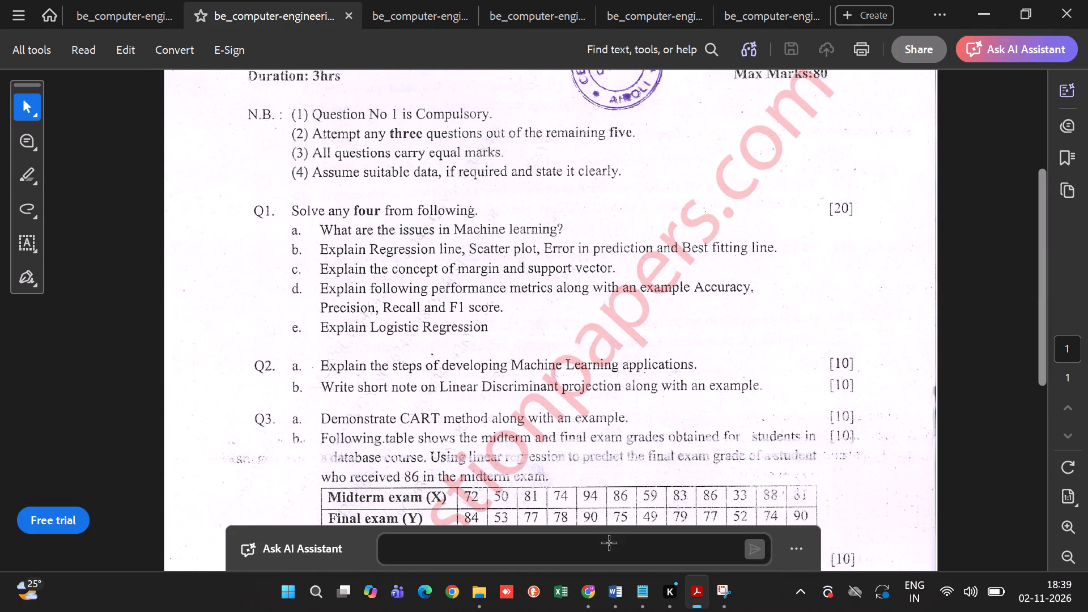
Back in Notepad, delete the question "e. Explain Logistic Regression." from the last question set.
left_click(639, 592)
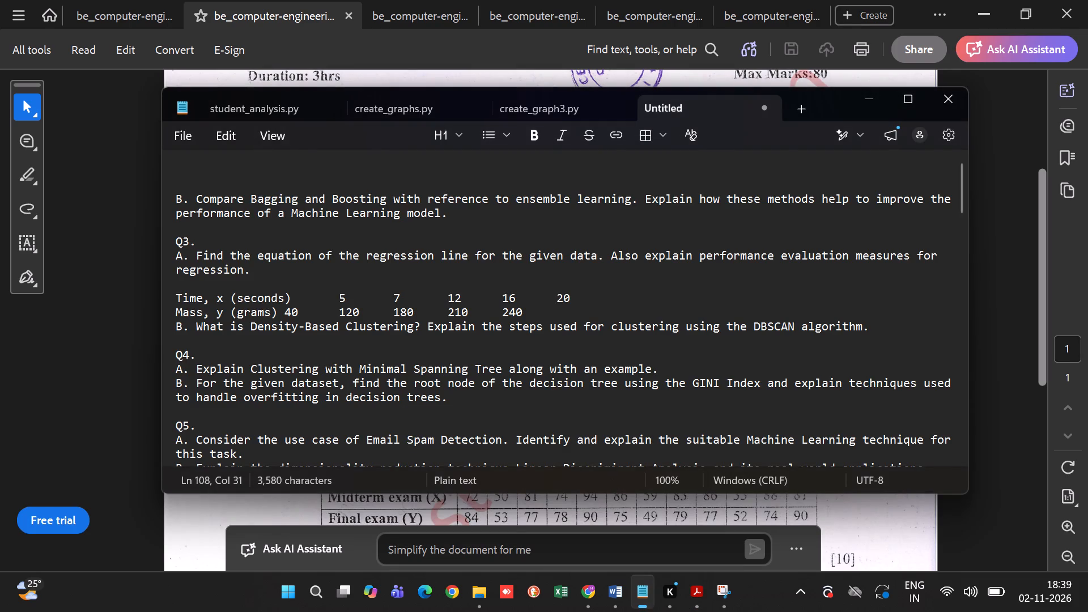
scroll(598, 357, "down", 16)
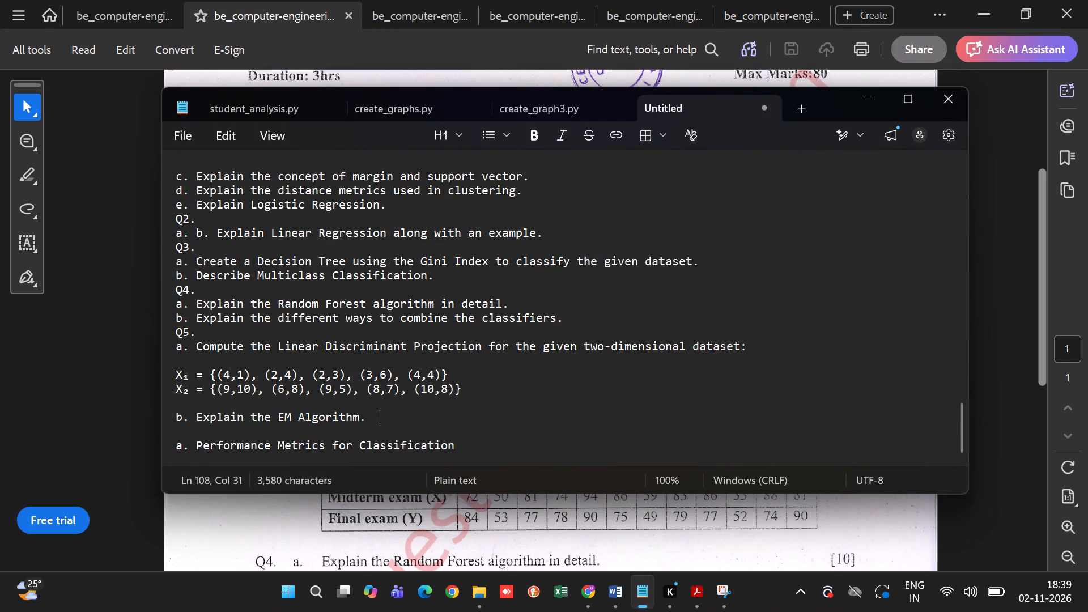
left_click_drag(397, 203, 269, 209)
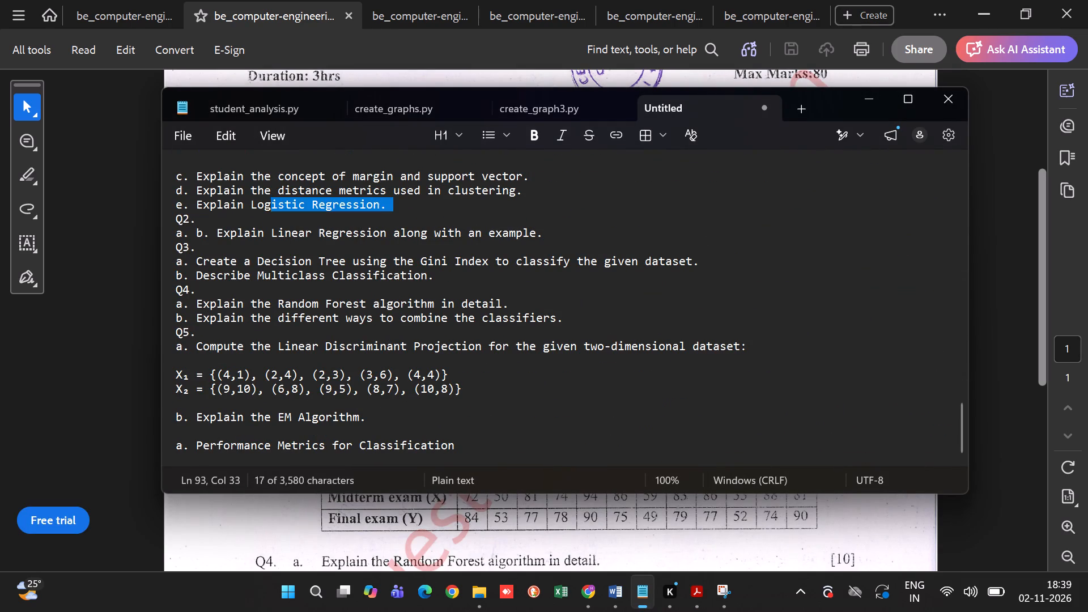
left_click_drag(269, 209, 171, 206)
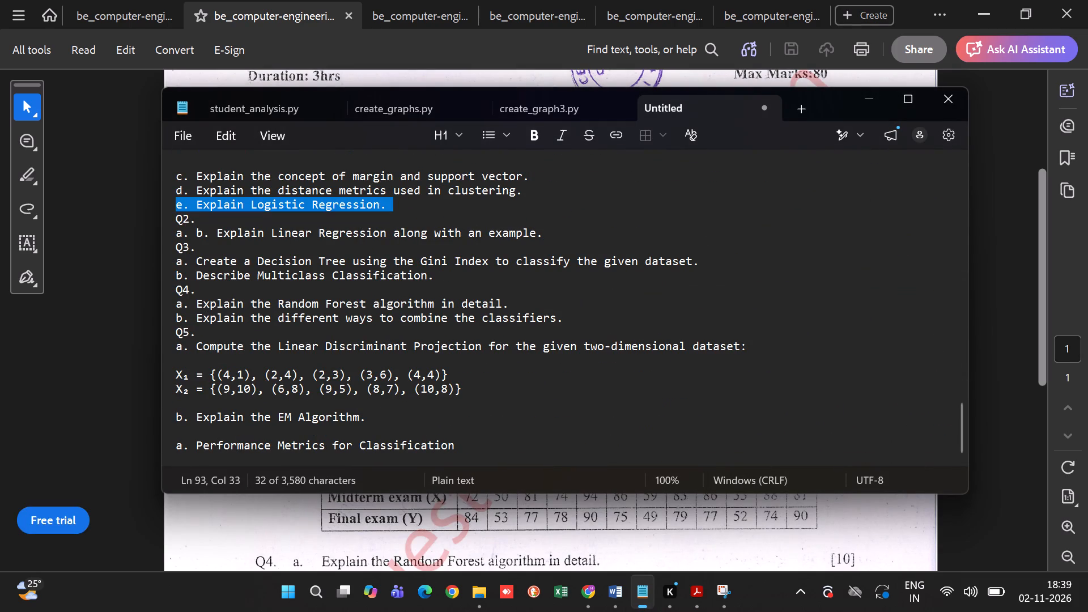
key("BackSpace")
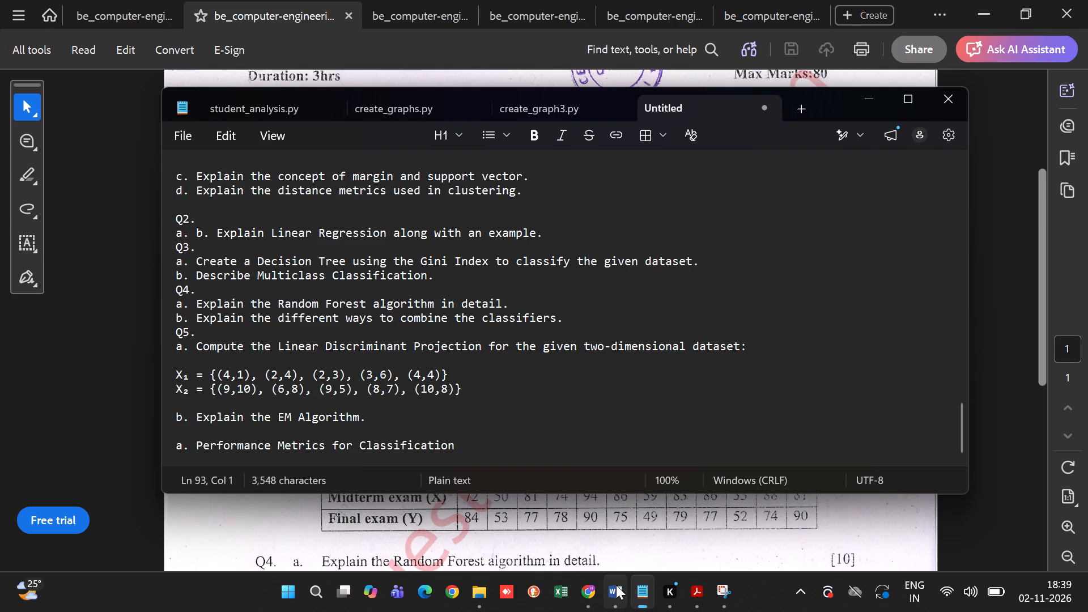
Switch to Word to check the end of the answers document, and to Acrobat to examine the second exam paper through Q6.
left_click(616, 585)
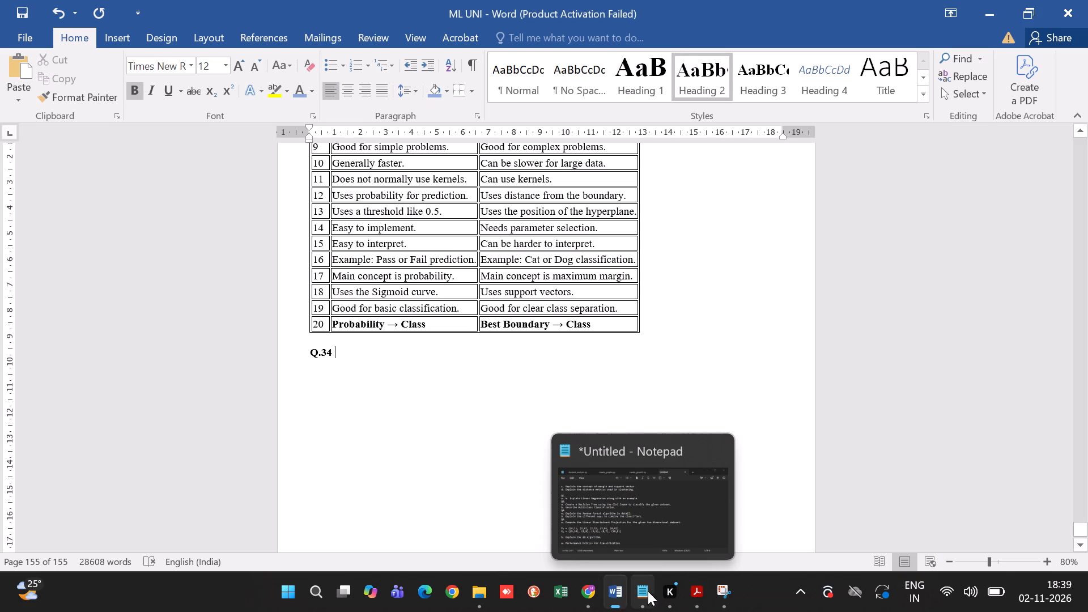
left_click(691, 593)
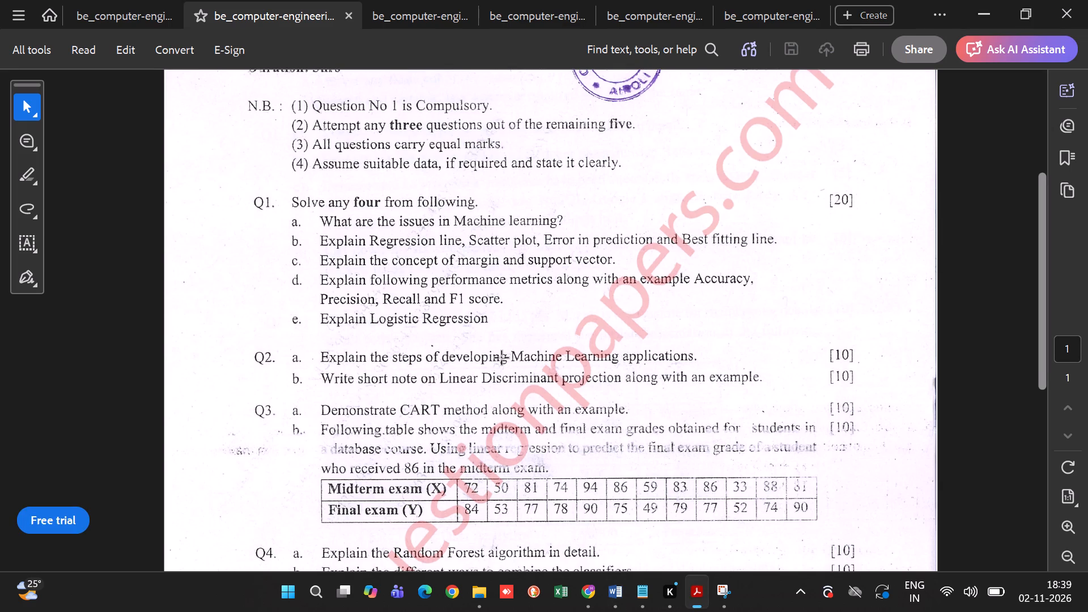
scroll(502, 358, "down", 1)
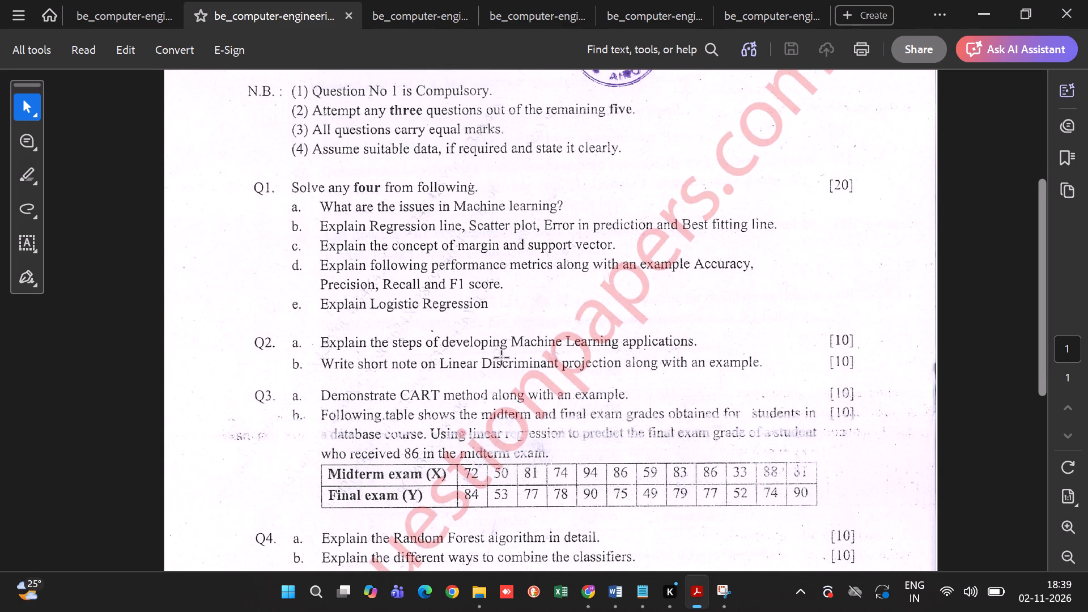
scroll(502, 358, "down", 3)
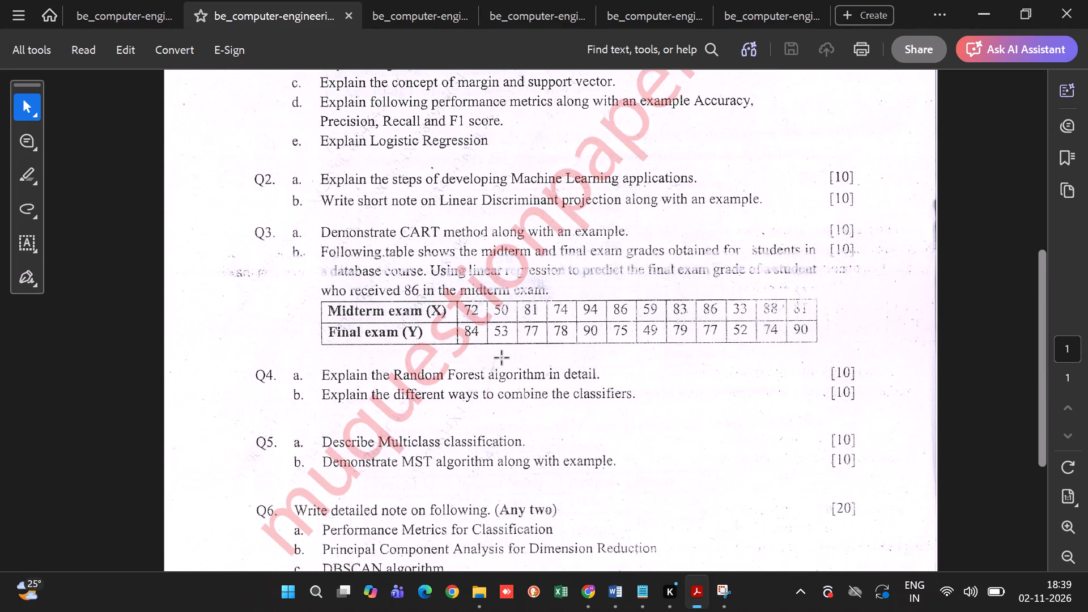
scroll(502, 358, "down", 3)
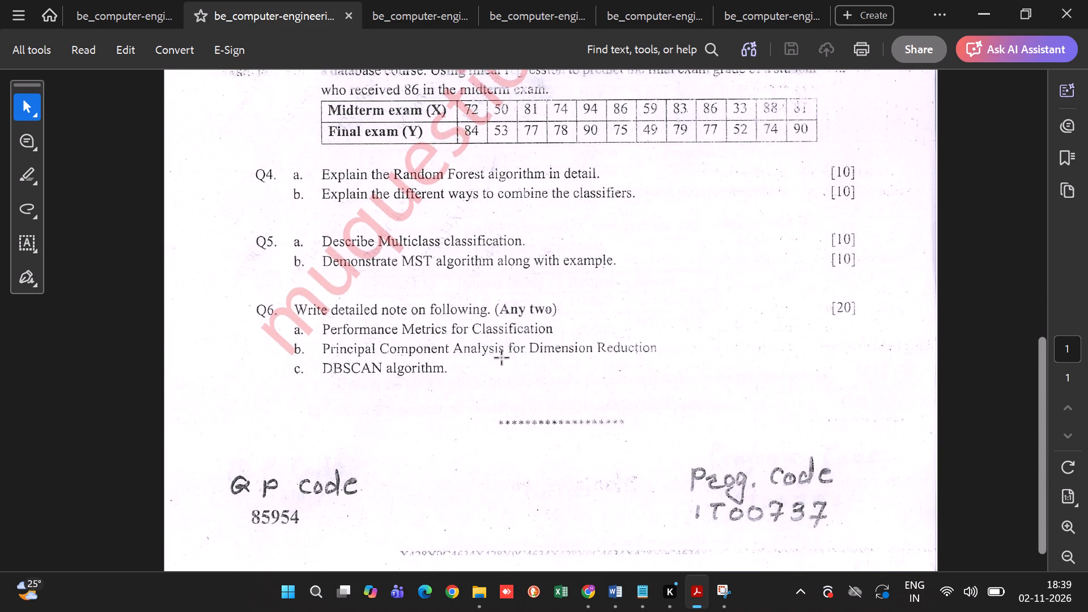
Open the third exam paper PDF and examine its questions from Q1 through Q6.
left_click(413, 18)
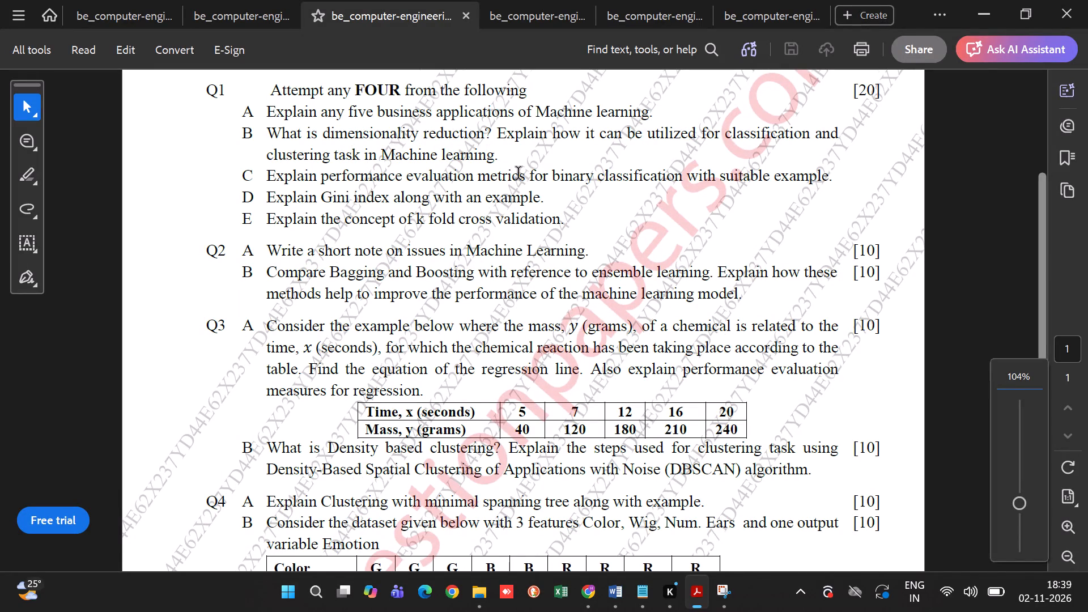
scroll(552, 239, "down", 1)
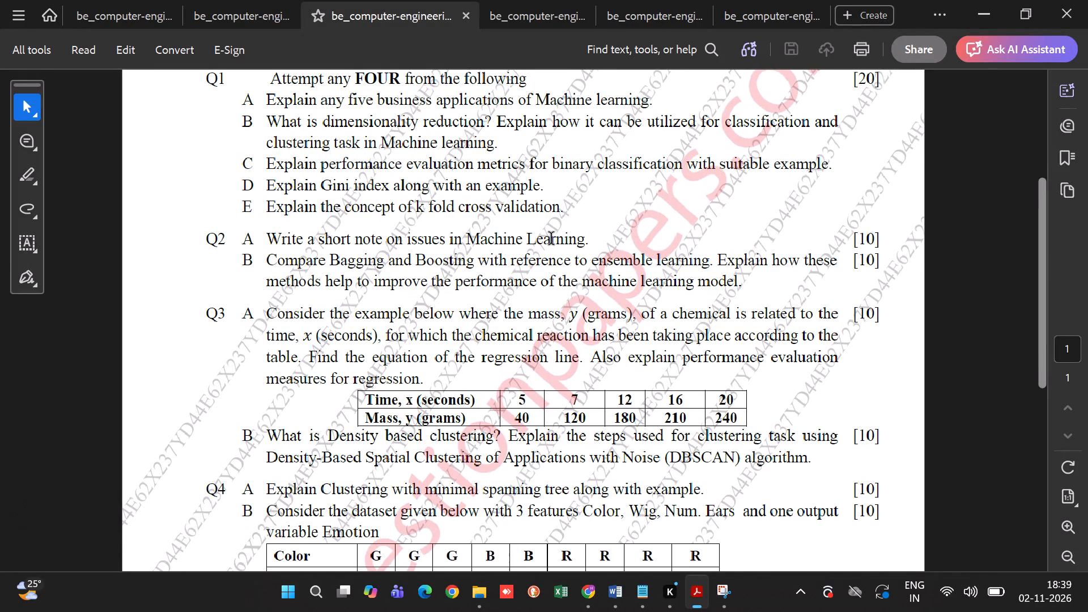
scroll(552, 239, "down", 3)
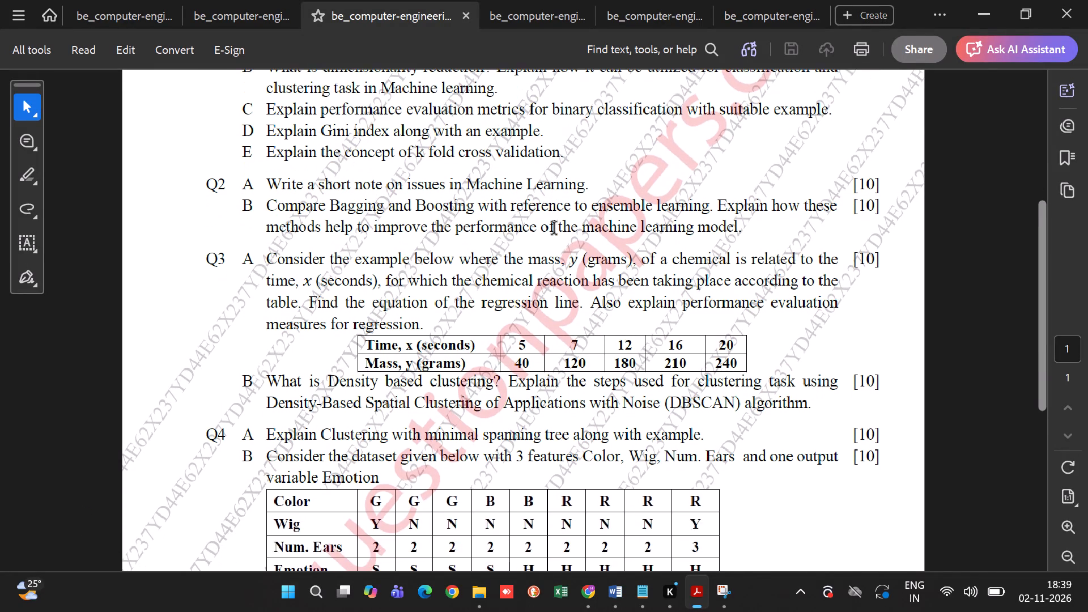
scroll(555, 229, "down", 3)
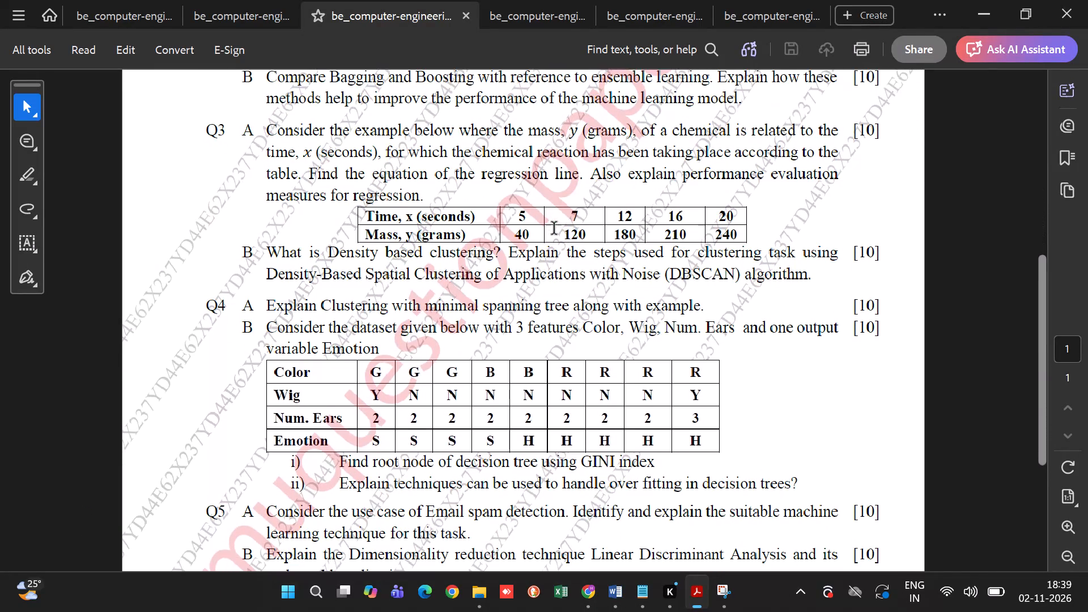
scroll(555, 229, "down", 3)
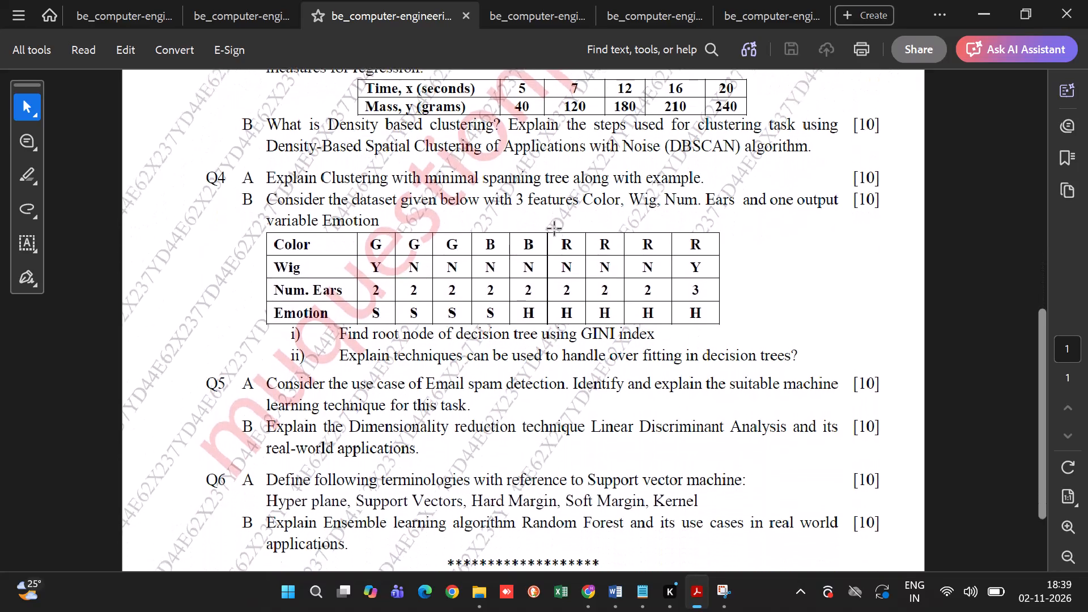
scroll(555, 229, "down", 5)
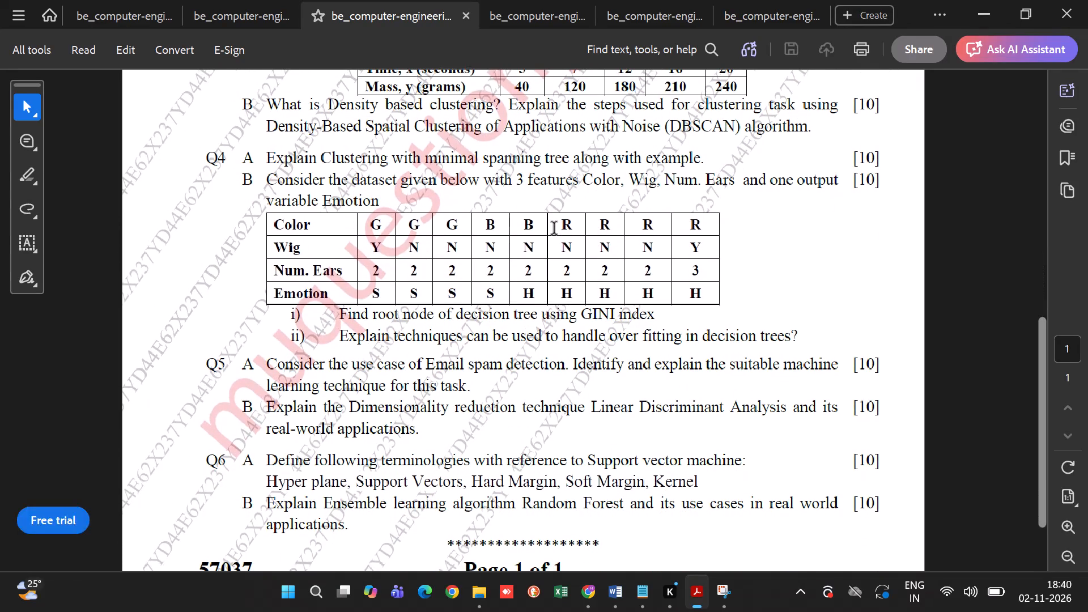
scroll(555, 229, "down", 1)
Open the December 2023 Machine Learning paper and examine its questions from Q1 through Q6.
left_click(523, 6)
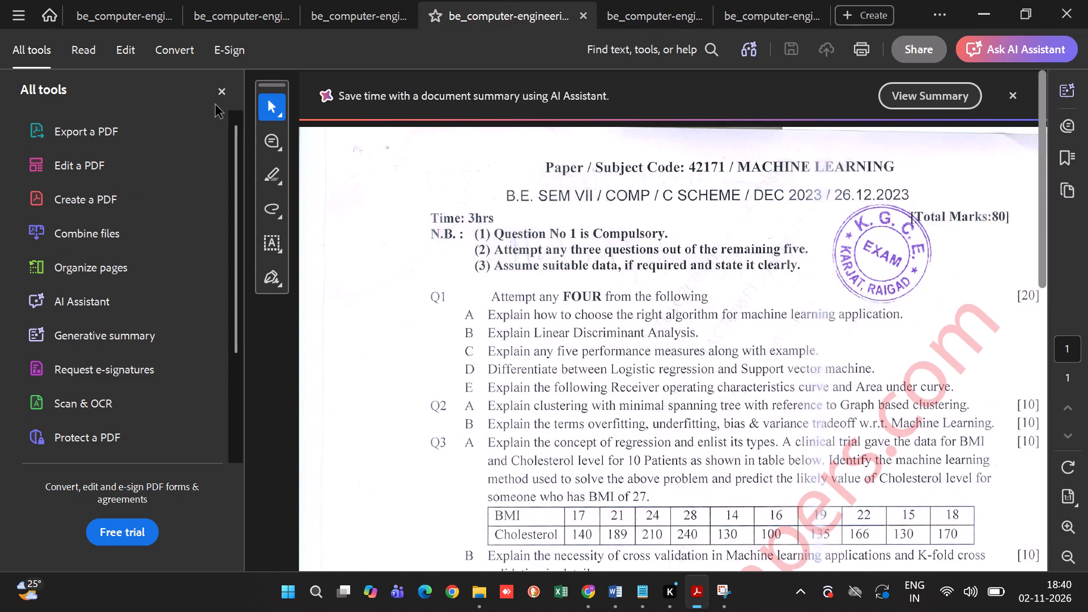
left_click(223, 98)
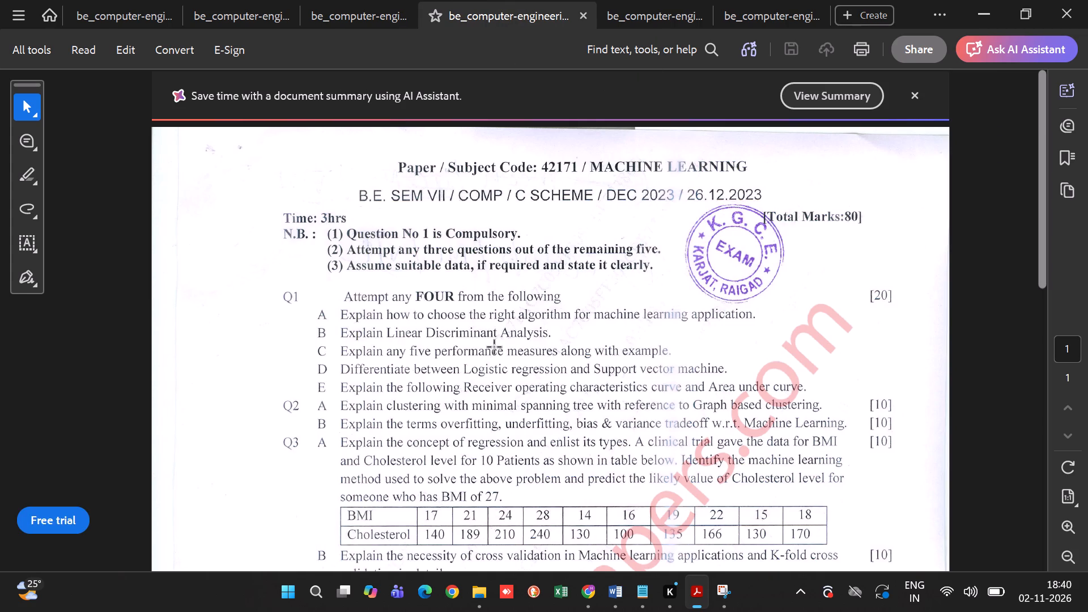
scroll(495, 347, "down", 1)
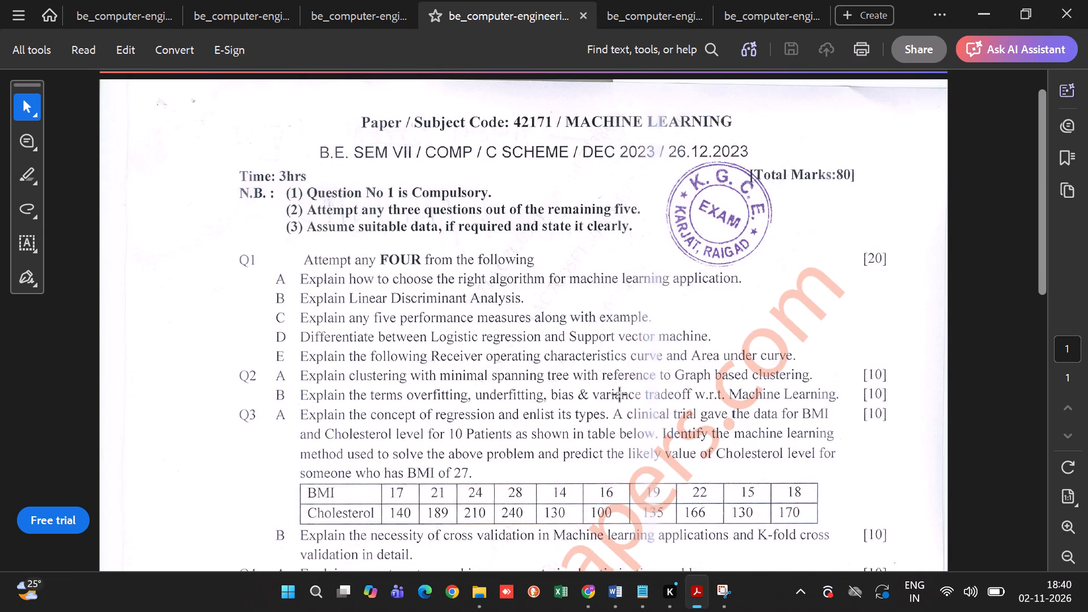
scroll(760, 389, "down", 1)
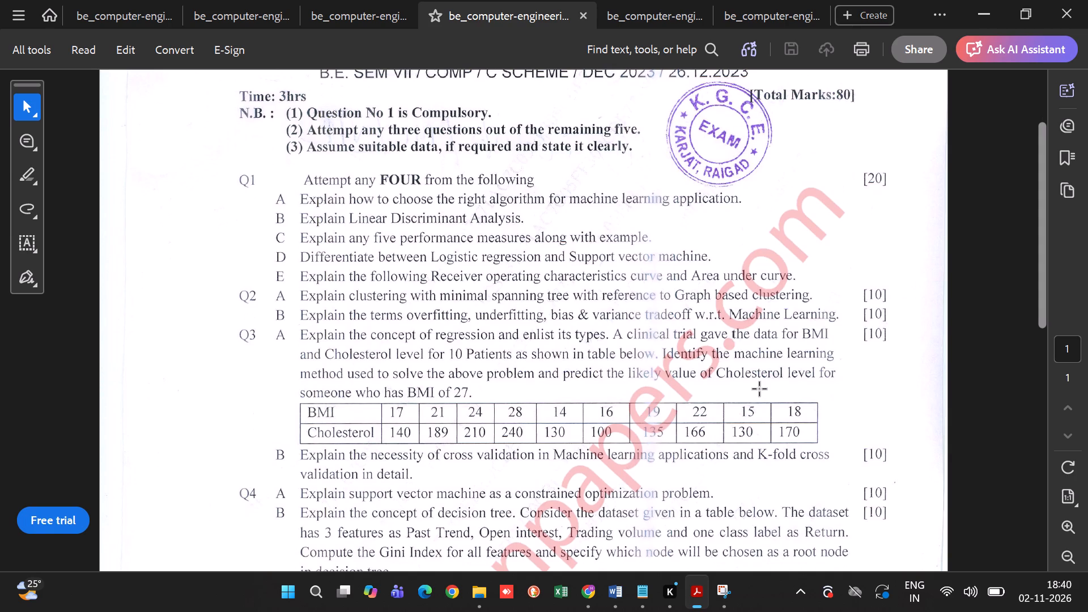
scroll(760, 389, "down", 3)
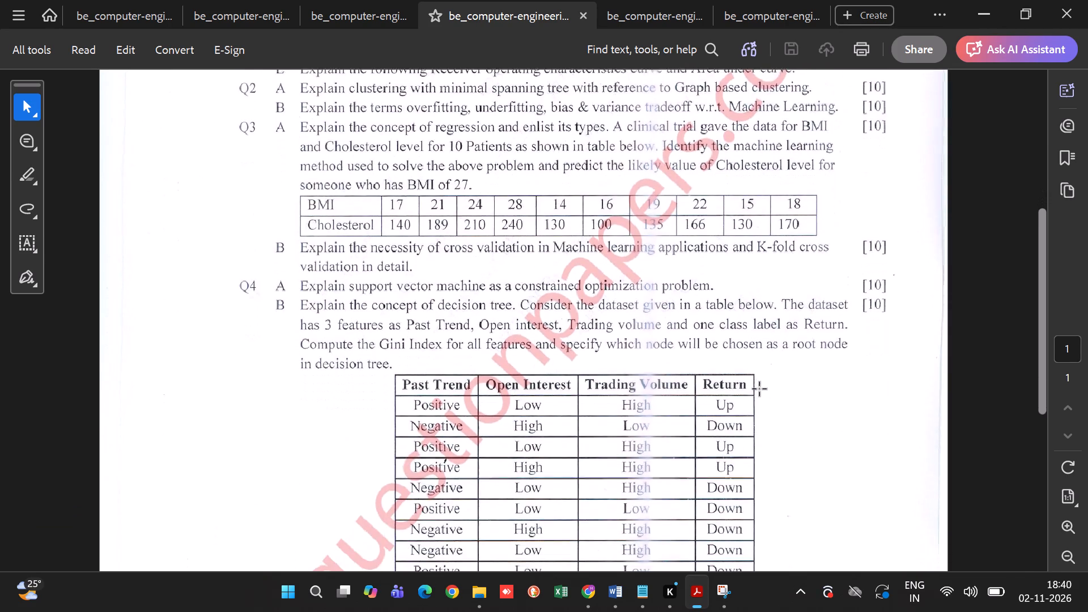
scroll(760, 389, "down", 3)
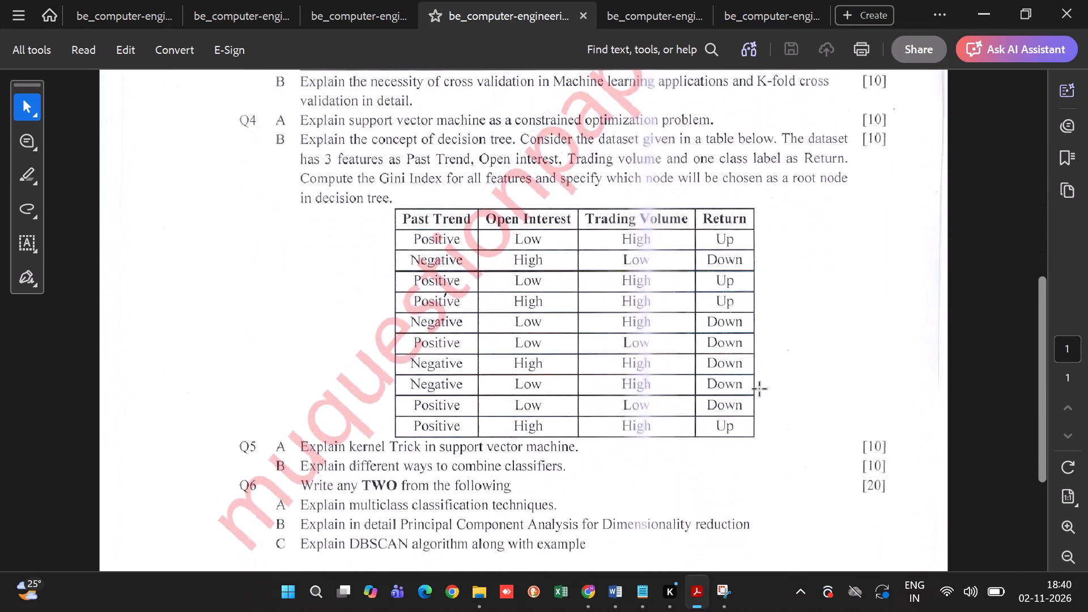
scroll(760, 389, "down", 2)
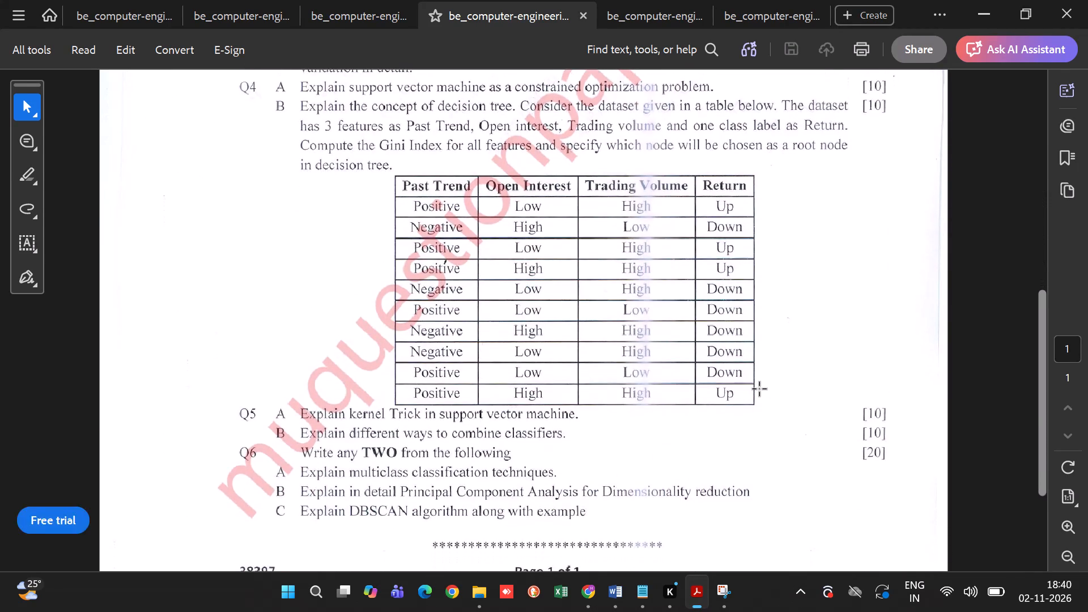
scroll(760, 389, "down", 1)
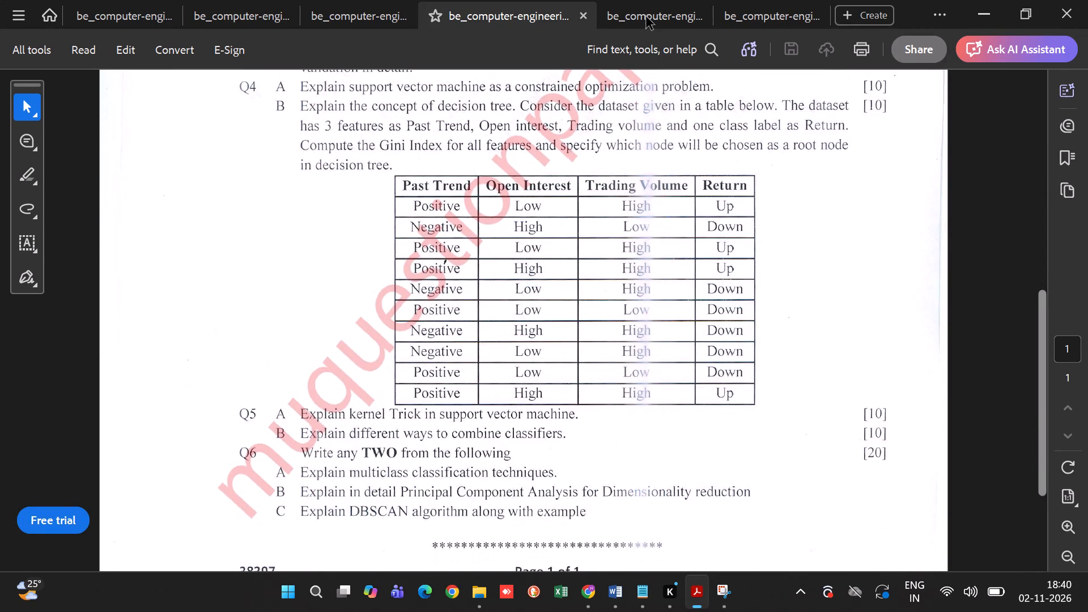
Examine the questions in the fifth exam paper PDF and the December 2022 paper for comparison with the Notepad list.
left_click(647, 21)
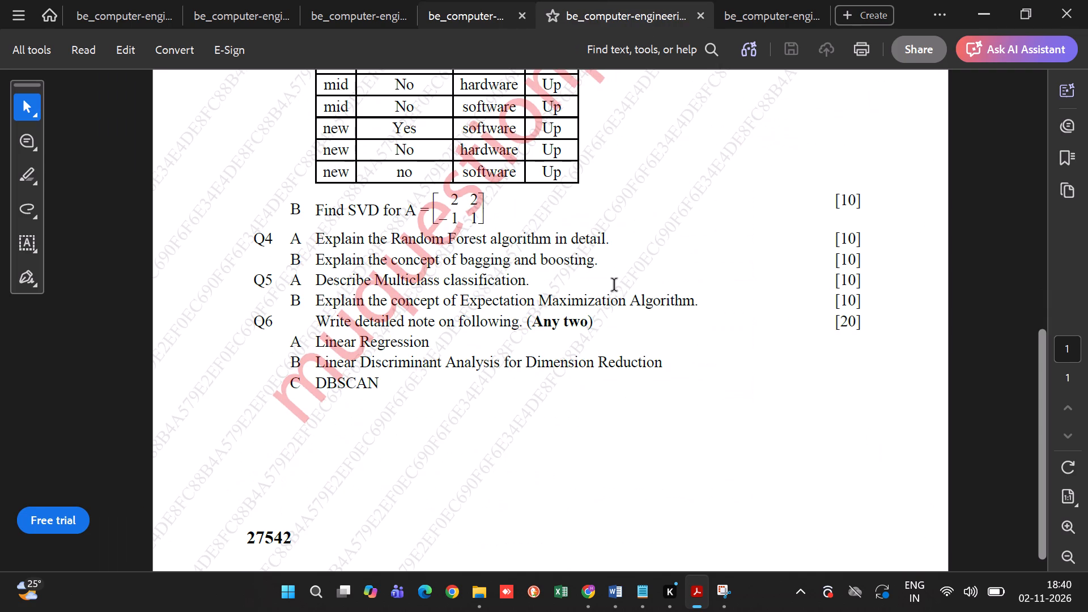
scroll(615, 286, "up", 4)
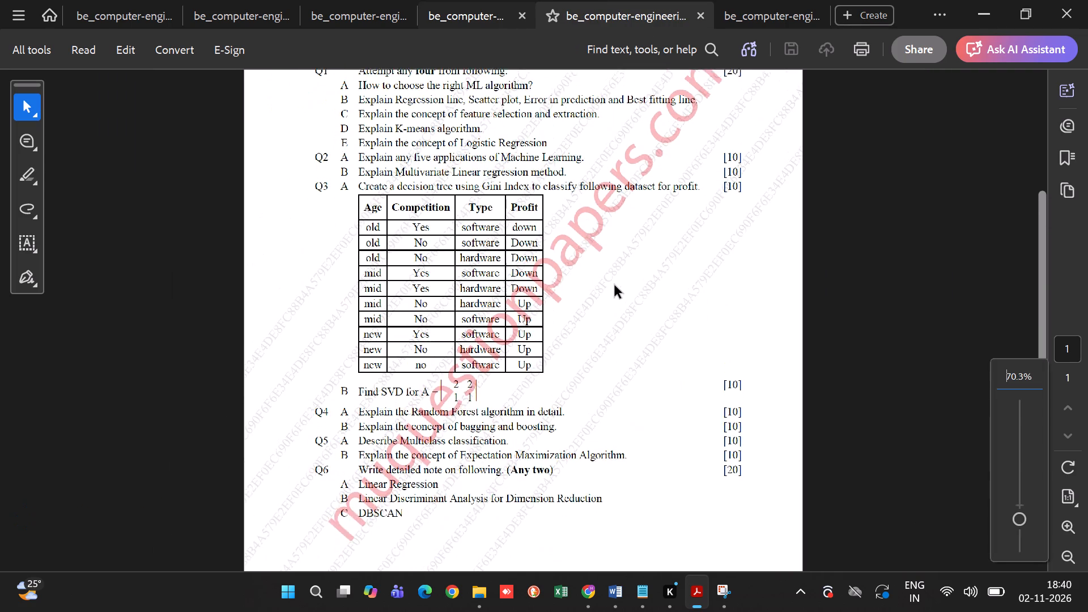
scroll(615, 286, "up", 2)
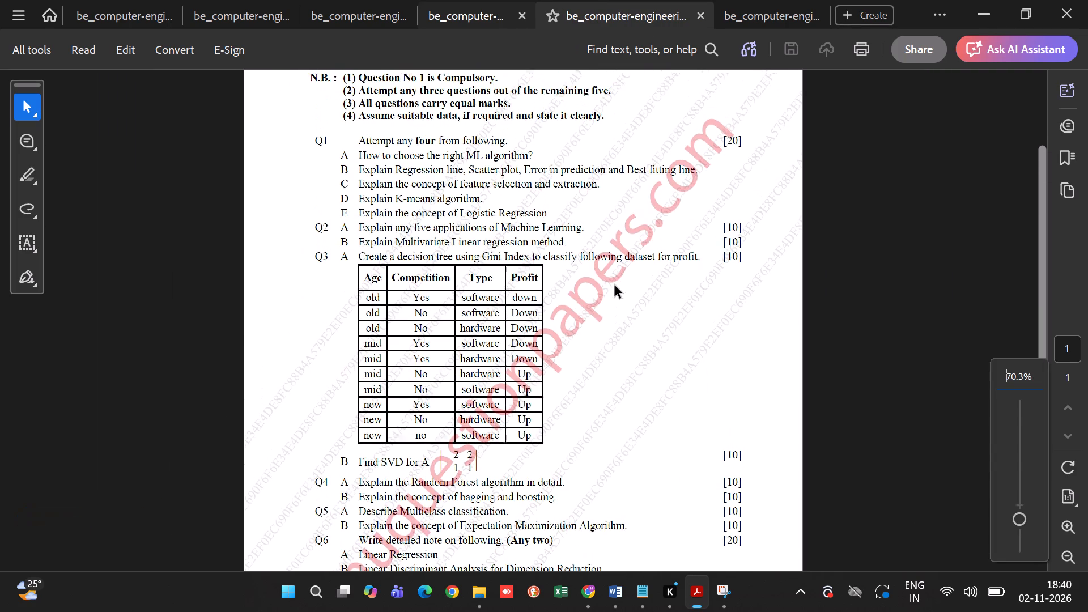
scroll(615, 286, "up", 1)
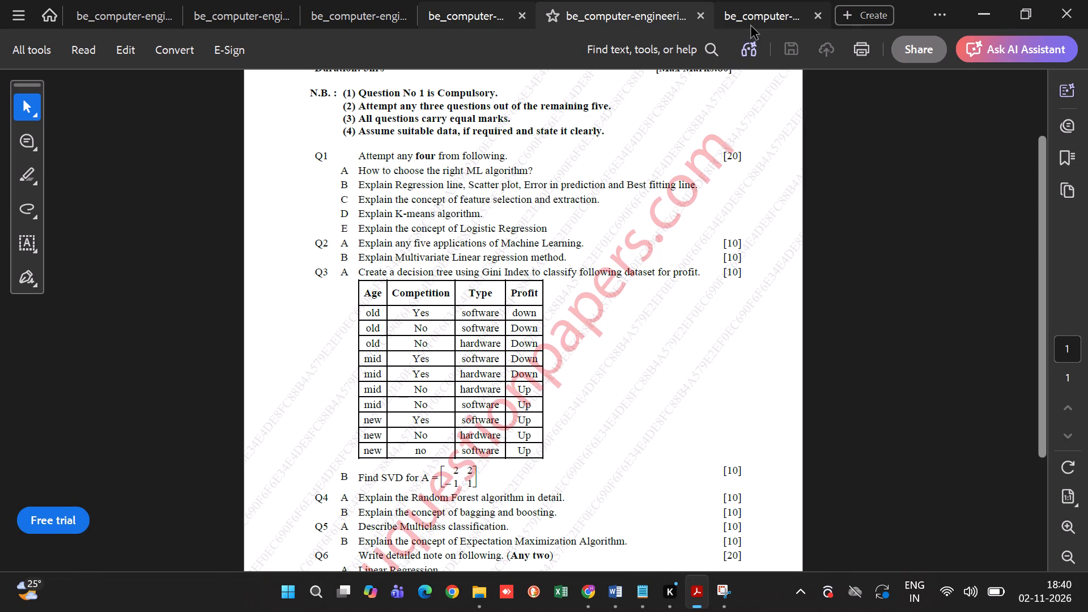
left_click(750, 22)
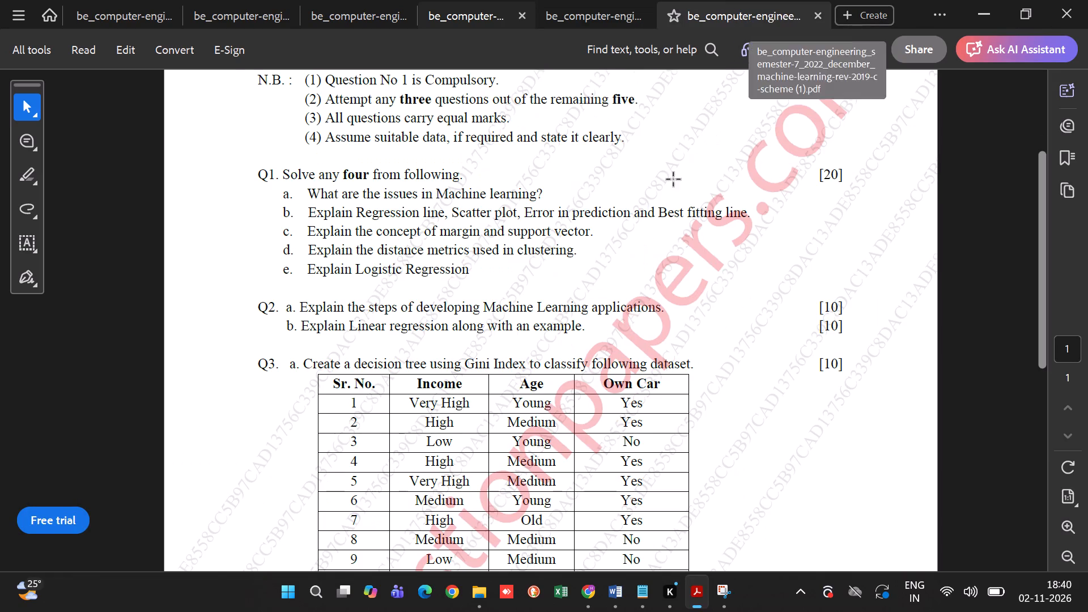
scroll(588, 351, "down", 1)
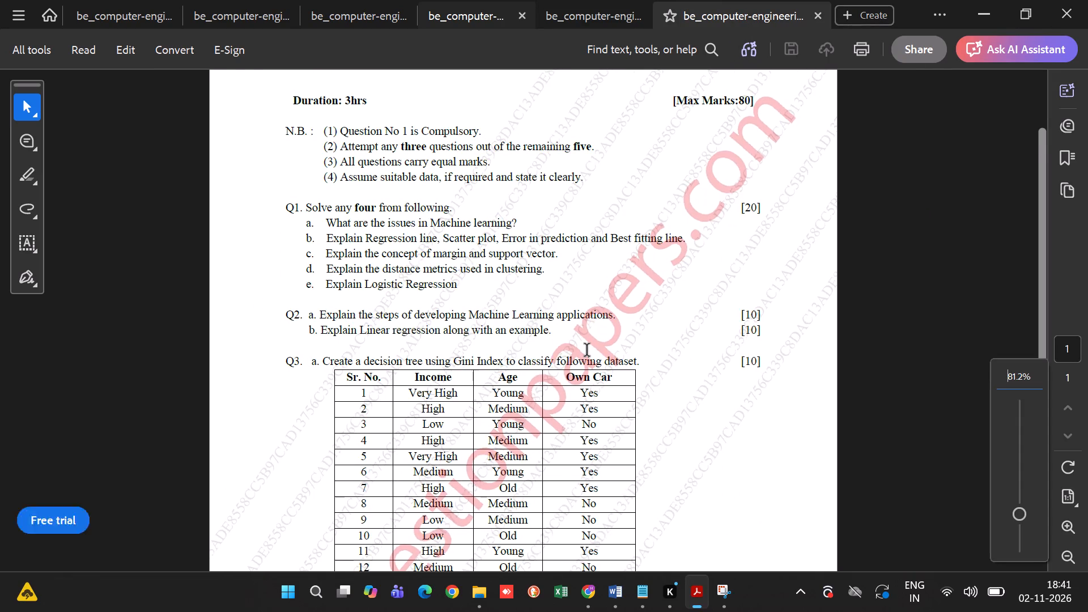
scroll(588, 351, "down", 2)
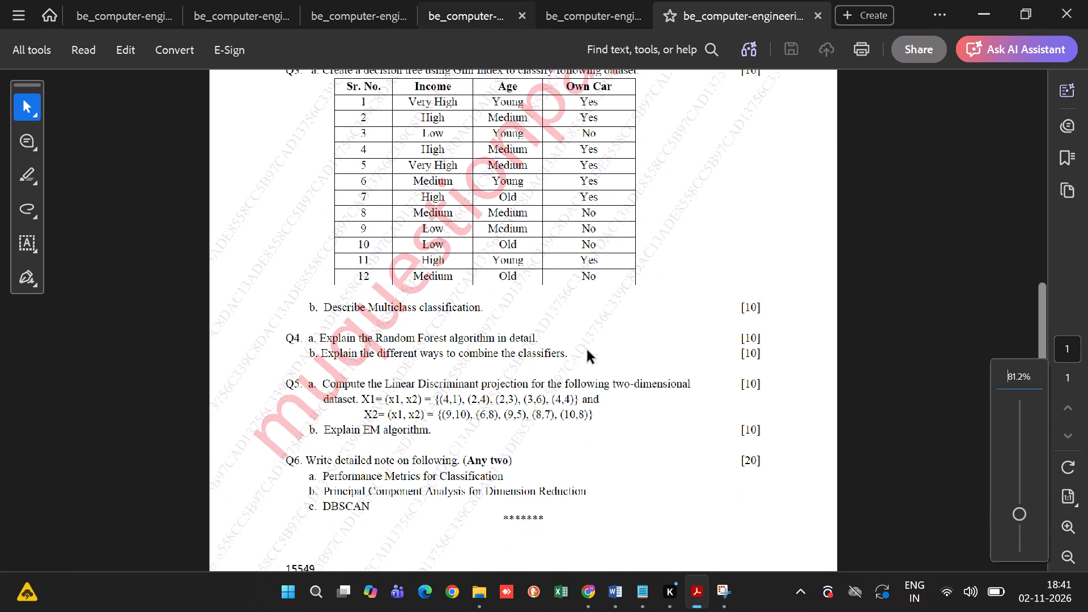
scroll(588, 351, "down", 2)
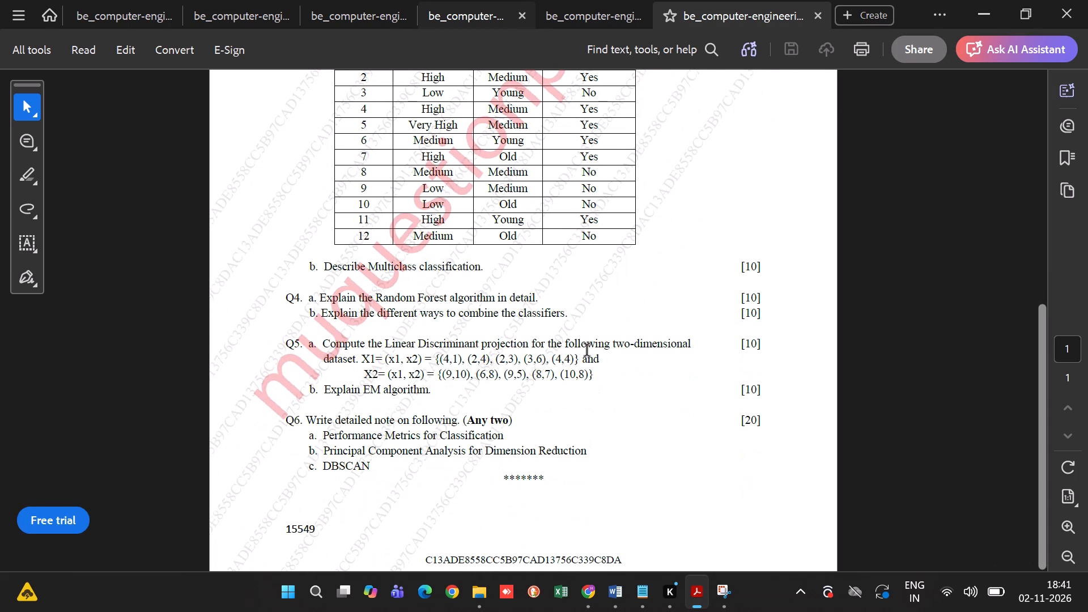
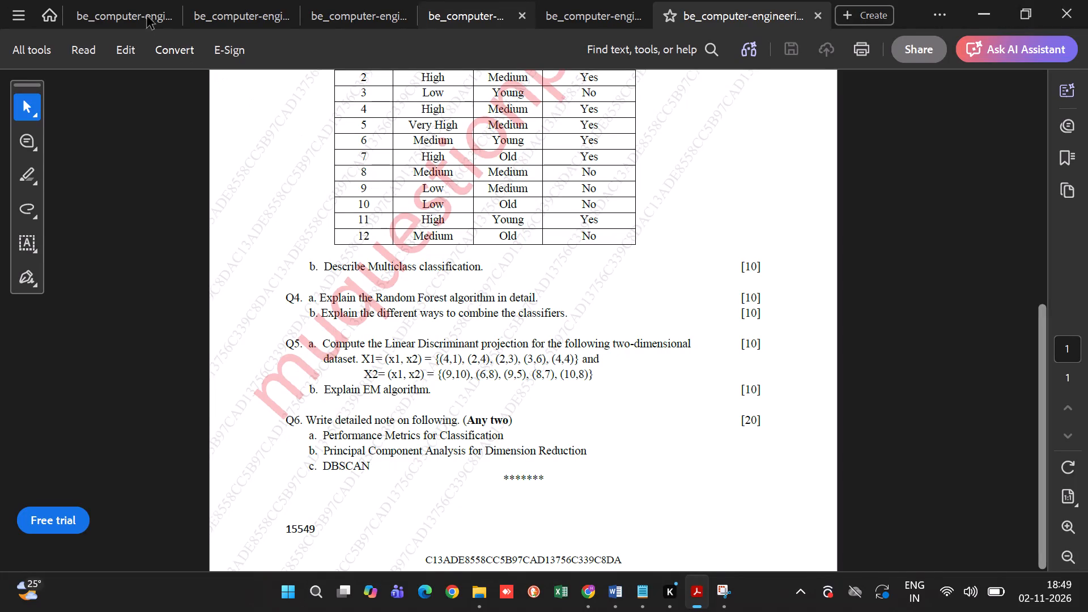
Read through the questions in the first two open machine learning question papers to compare their topics.
left_click(139, 12)
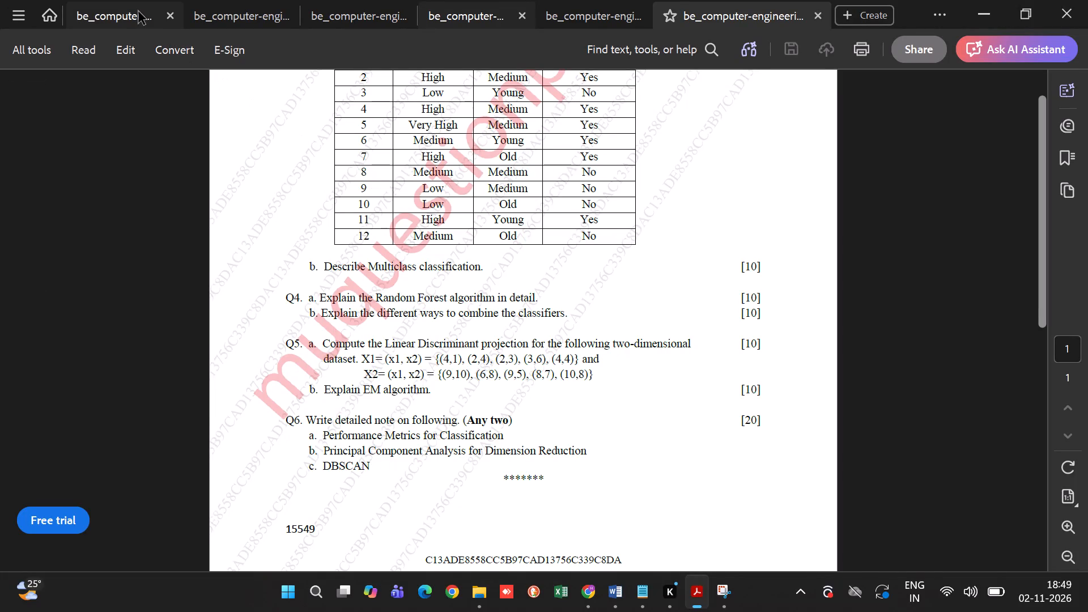
scroll(452, 353, "down", 2)
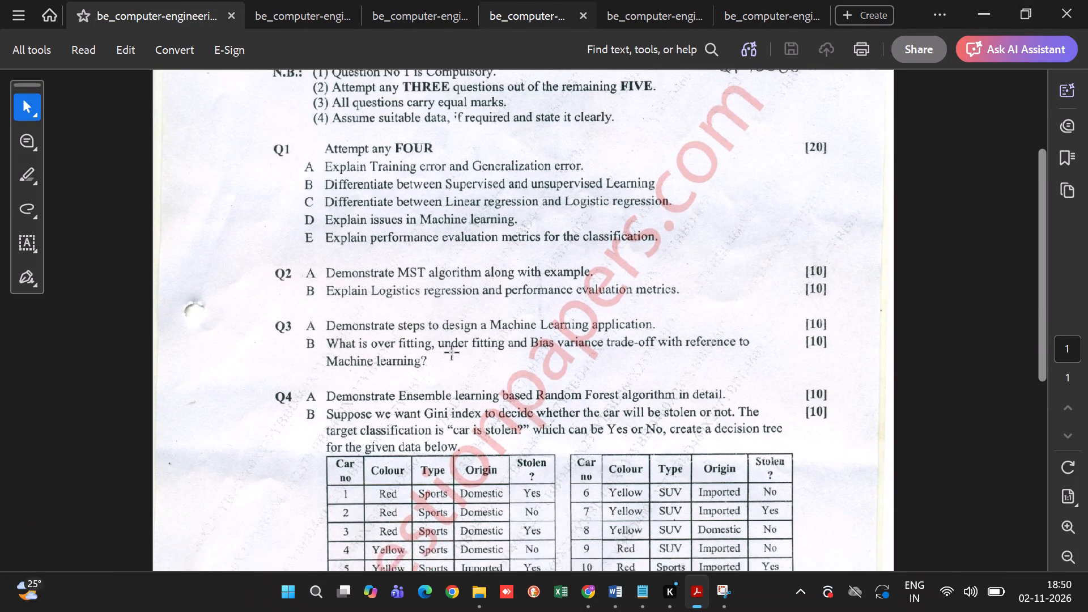
scroll(452, 353, "down", 4)
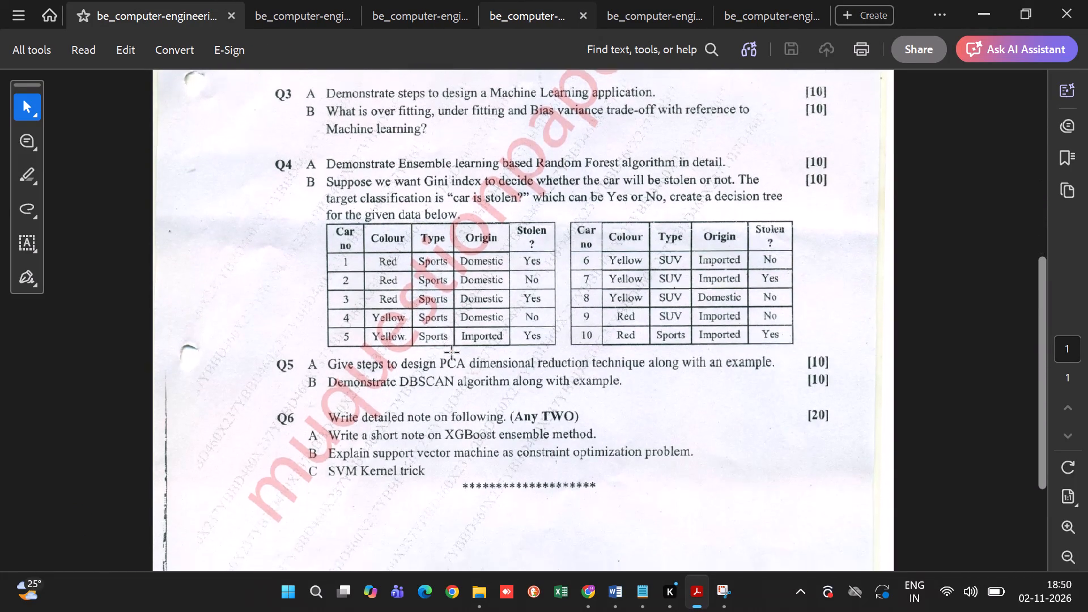
scroll(452, 353, "down", 1)
left_click(317, 6)
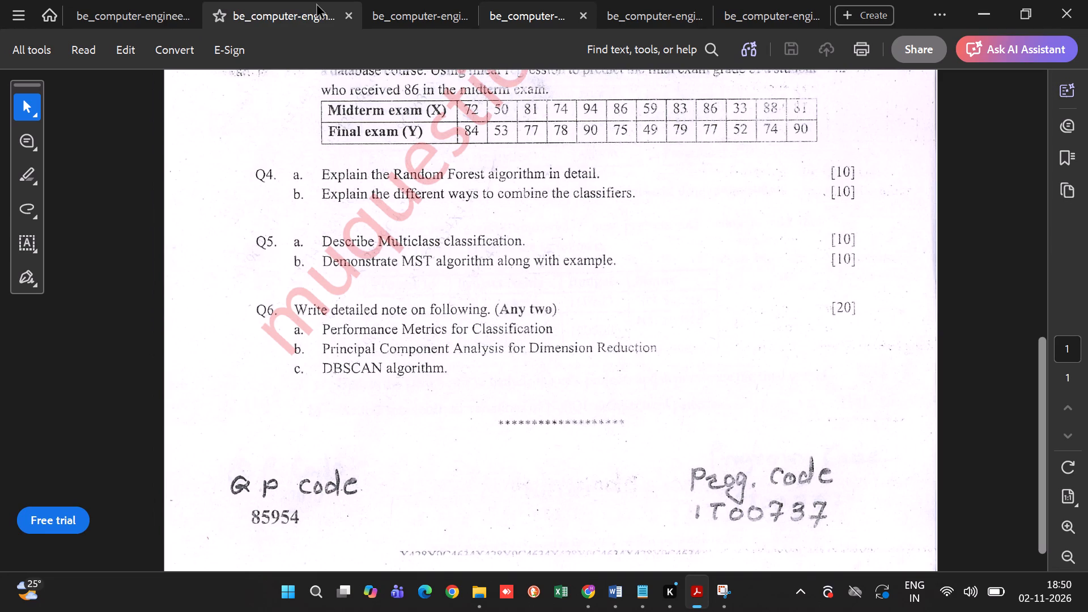
scroll(389, 300, "up", 1)
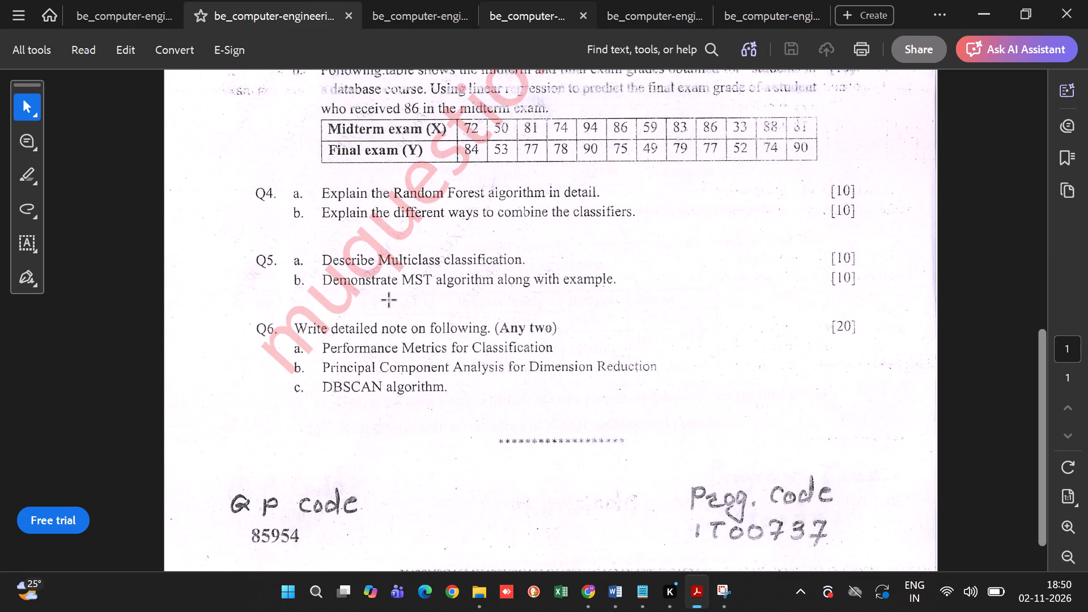
scroll(389, 300, "up", 2)
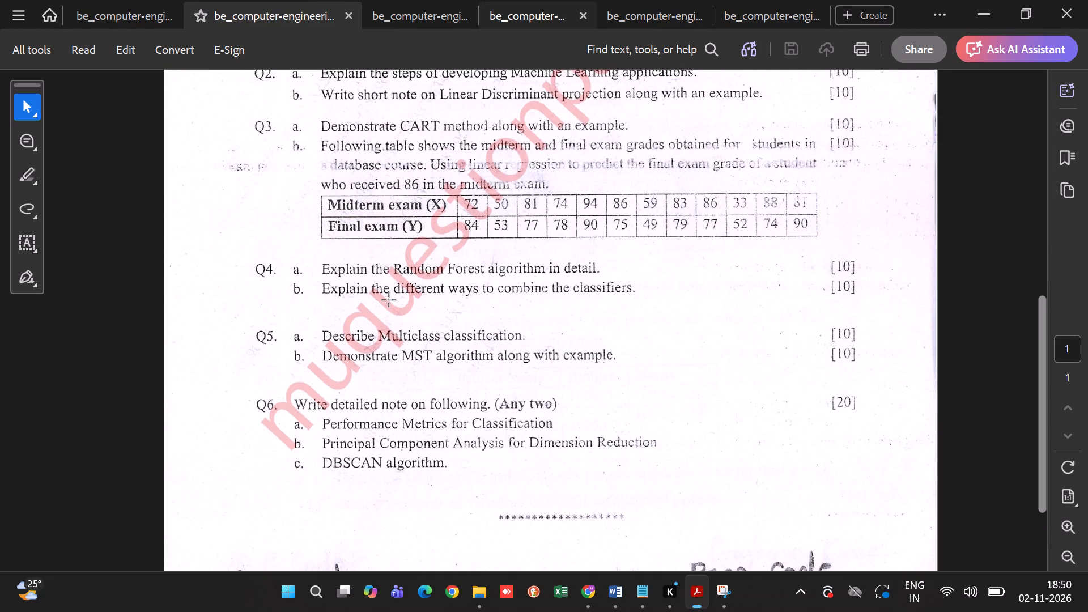
scroll(389, 300, "up", 3)
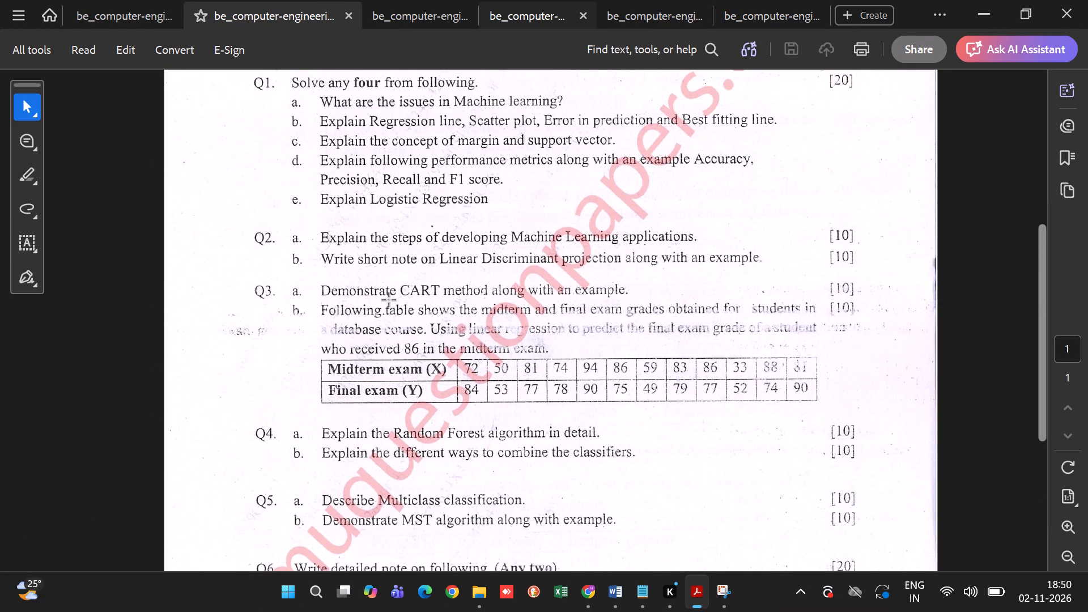
scroll(389, 300, "up", 1)
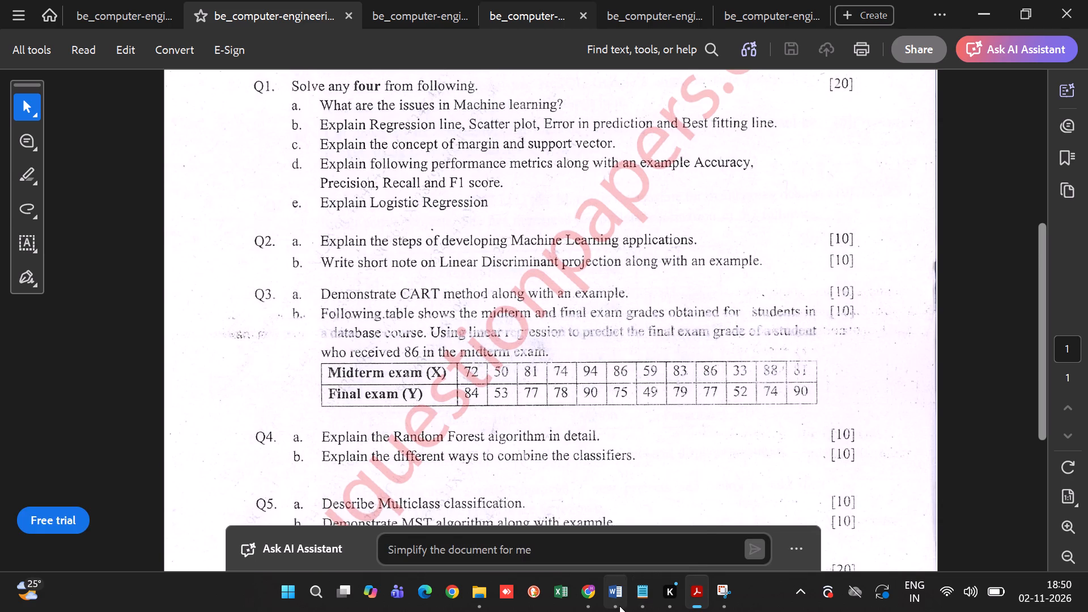
Switch to Notepad and delete the question "a. Explain the Random Forest algorithm in detail." together with the Q4 heading above it.
left_click(648, 595)
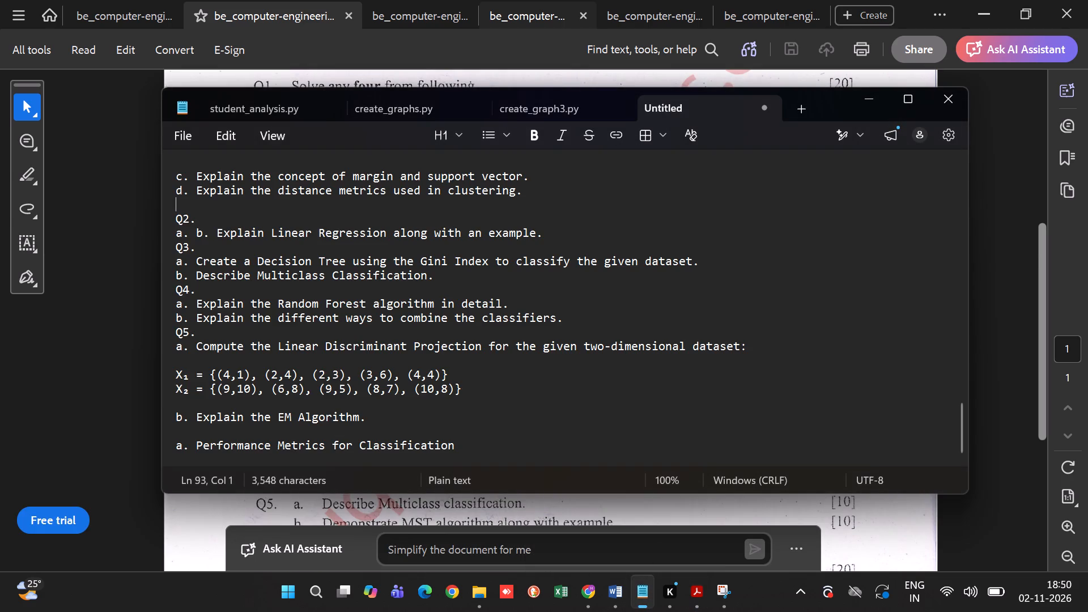
left_click_drag(511, 308, 333, 307)
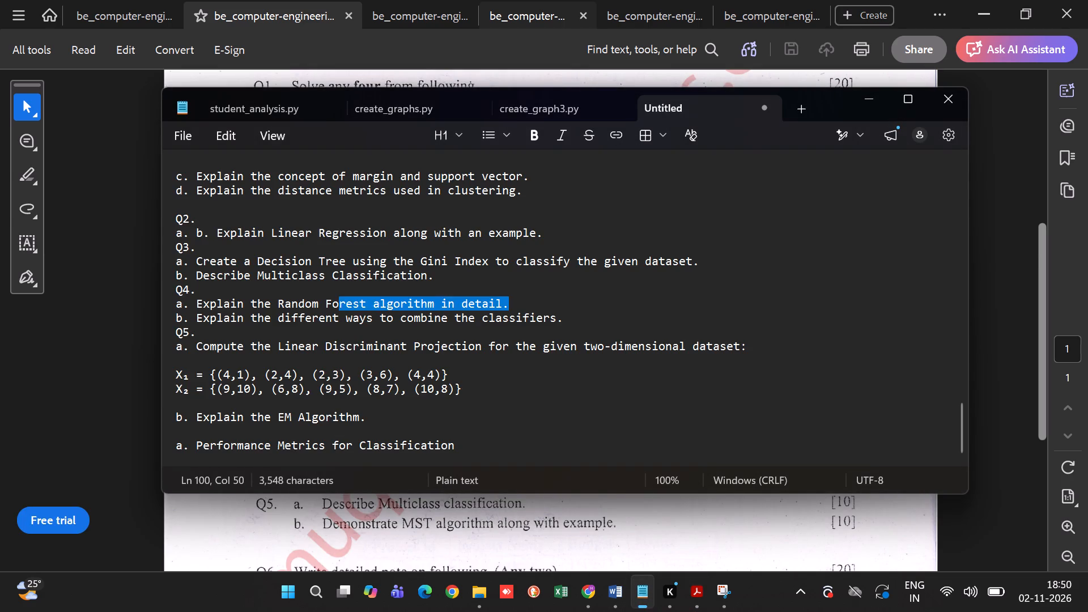
left_click_drag(333, 307, 99, 301)
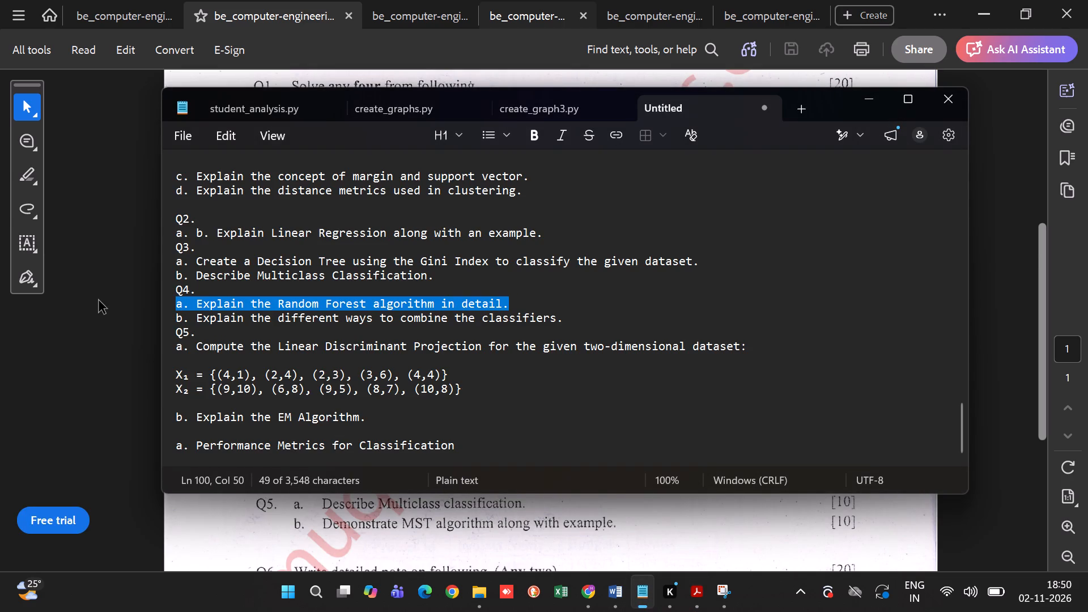
key("BackSpace")
key("BackSpace")
key("BackSpace")
key("BackSpace")
key("BackSpace")
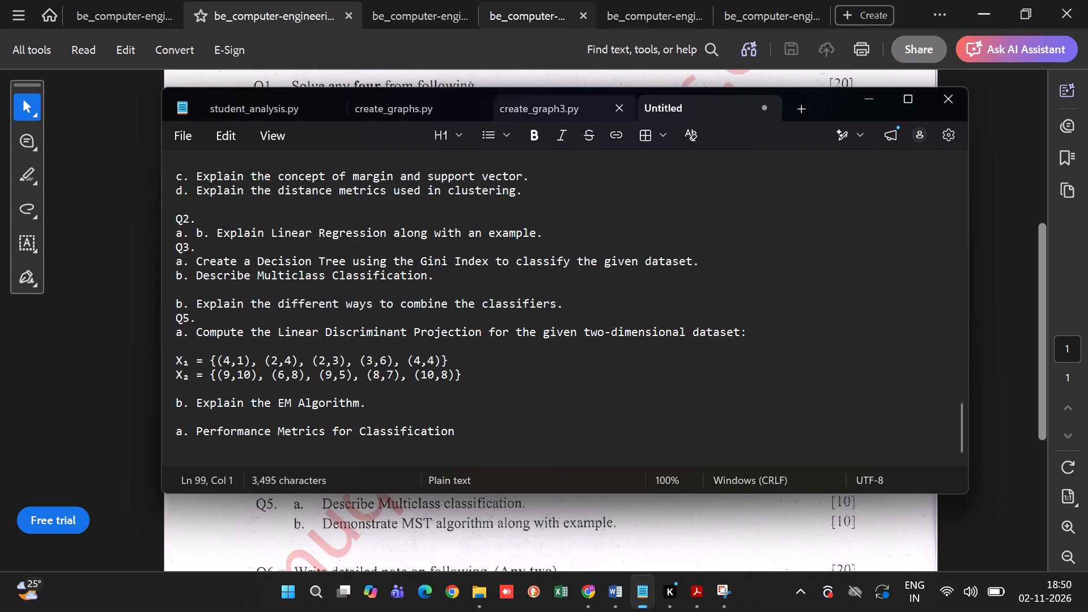
Switch back to Acrobat and examine the questions in the second, fourth and fifth open question papers.
left_click(696, 598)
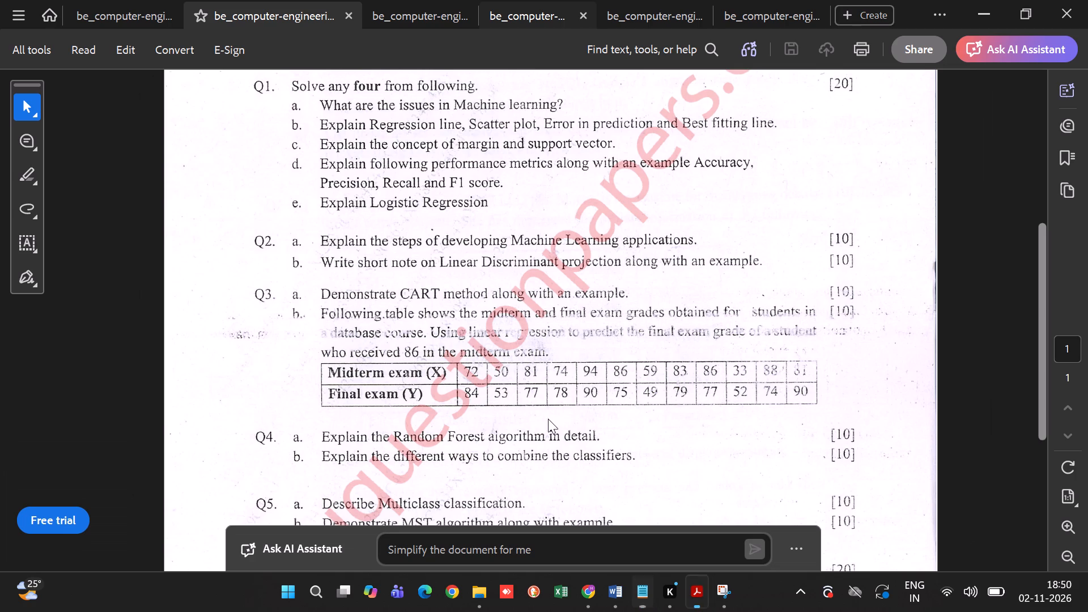
scroll(472, 283, "up", 5)
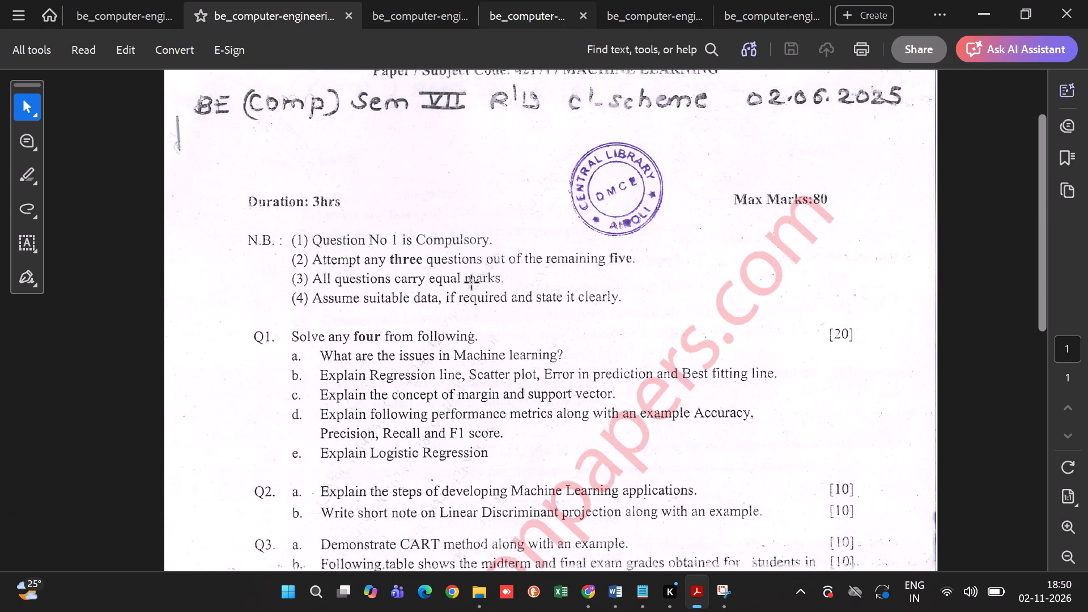
left_click(531, 16)
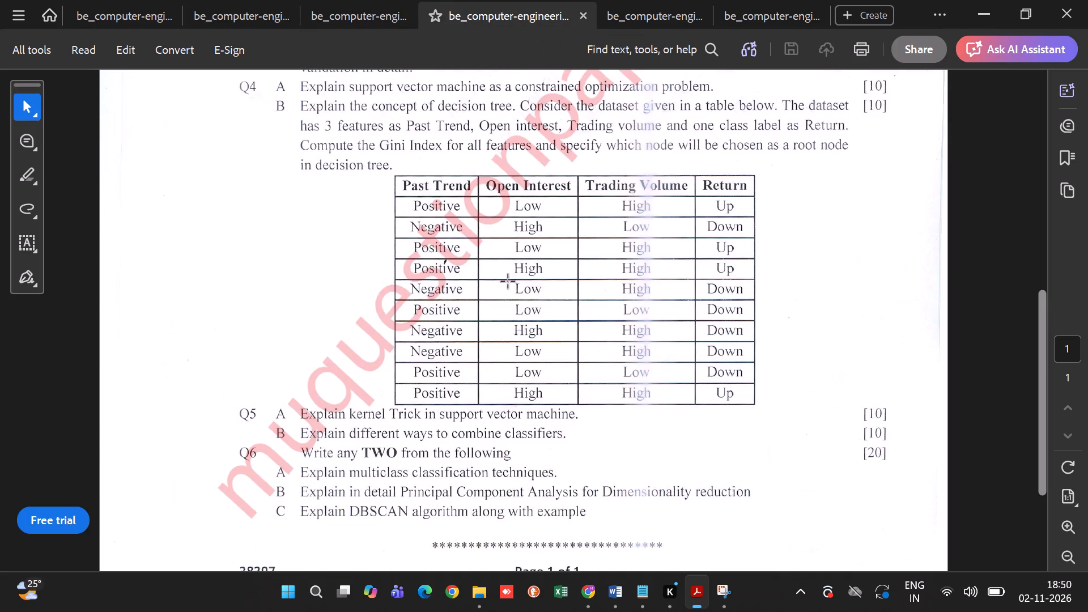
scroll(507, 290, "up", 5)
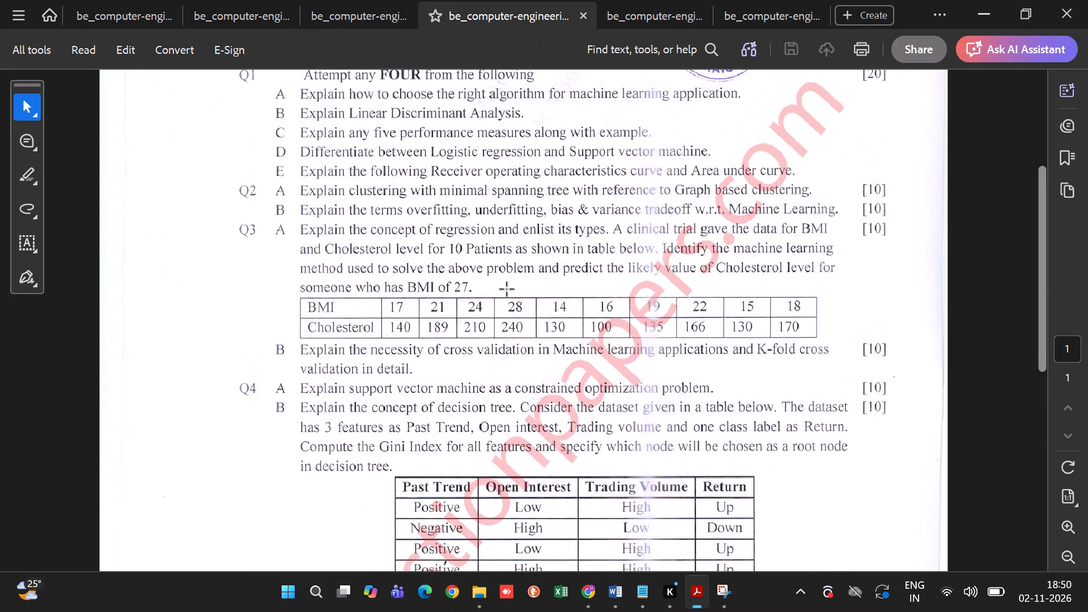
scroll(507, 290, "up", 1)
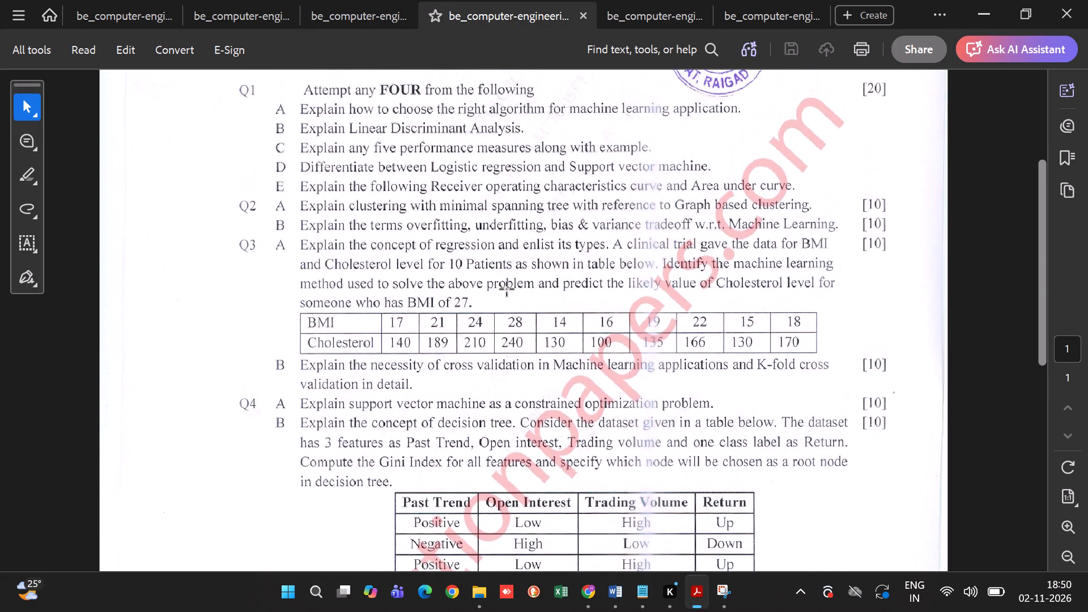
scroll(507, 290, "up", 1)
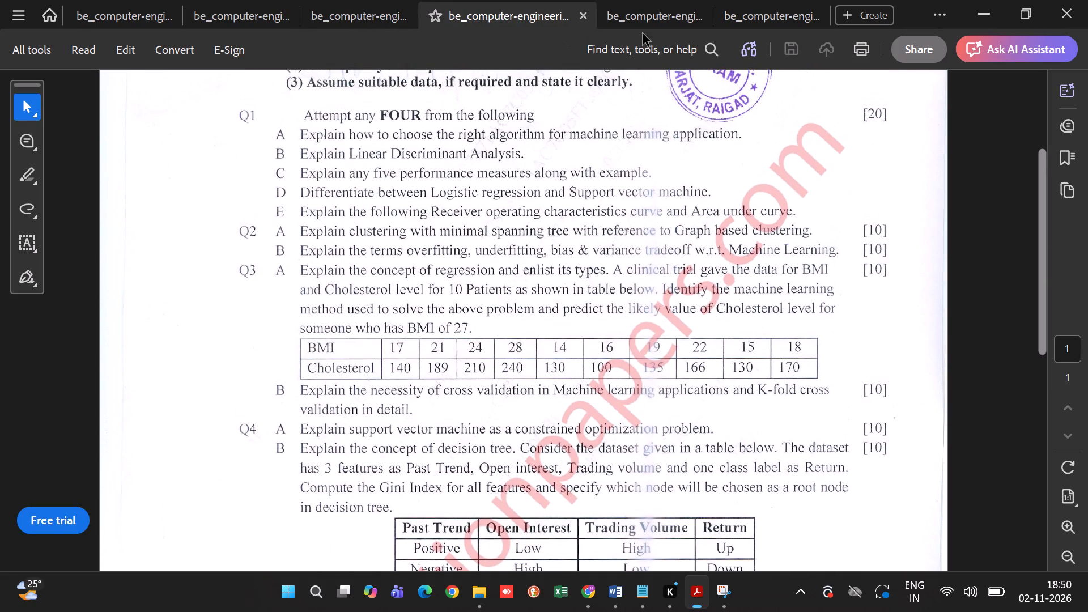
left_click(653, 10)
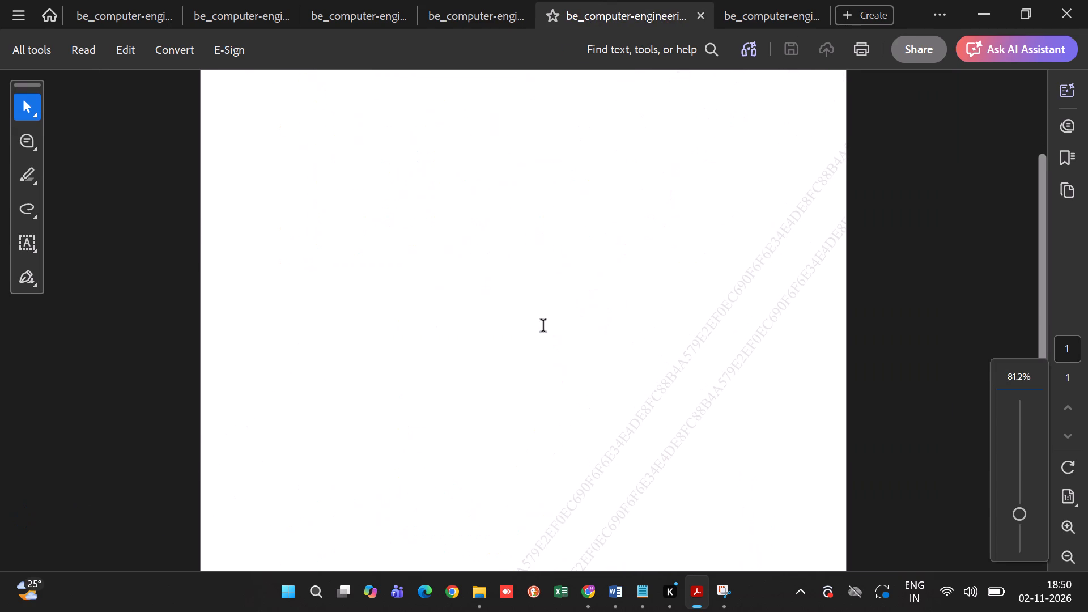
scroll(544, 326, "down", 1)
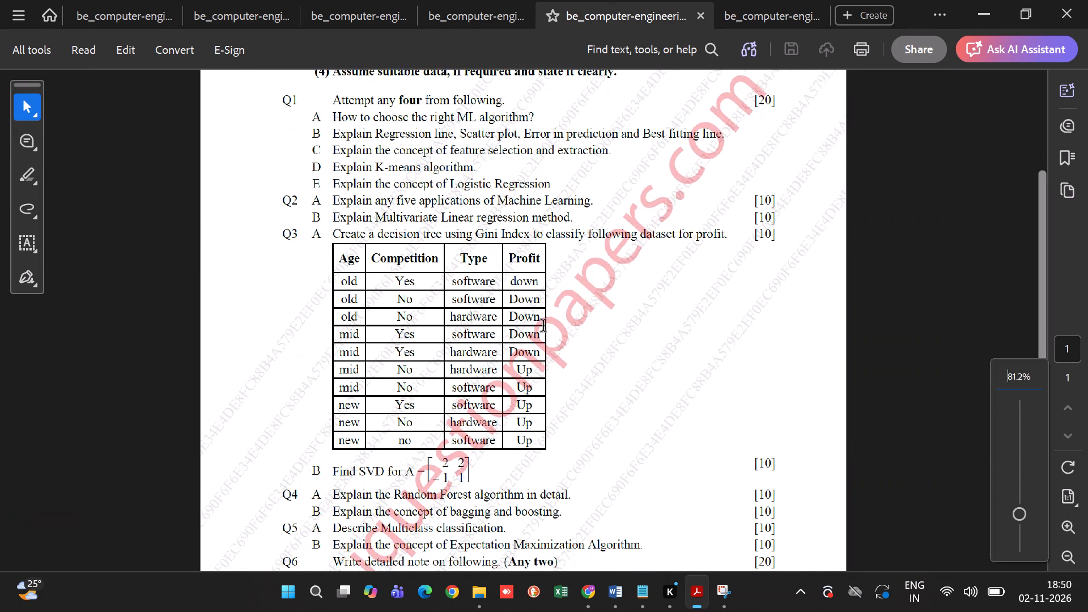
scroll(544, 326, "down", 3)
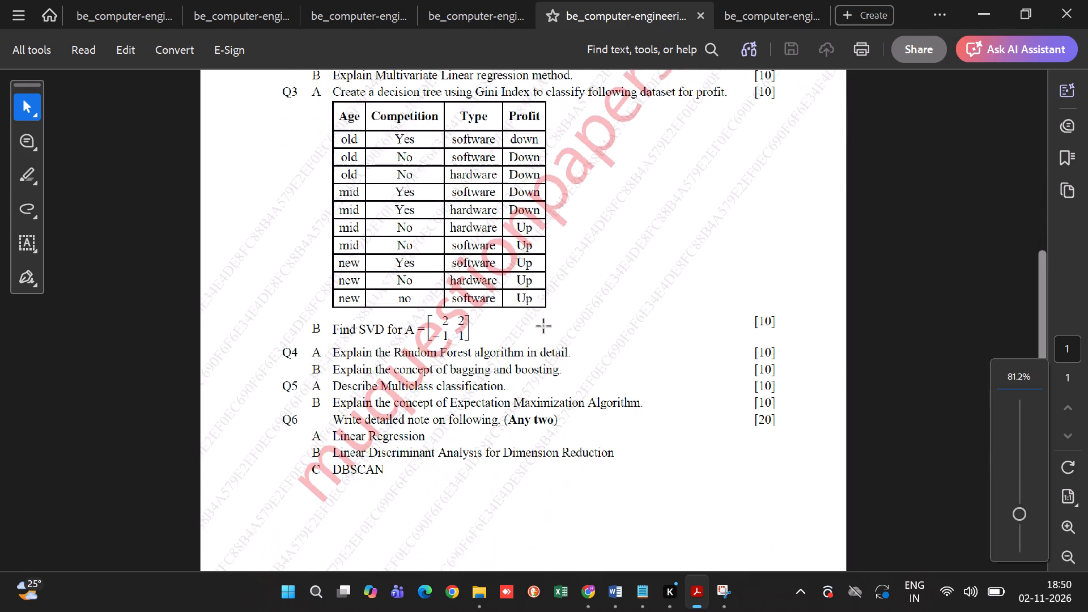
scroll(544, 326, "down", 1)
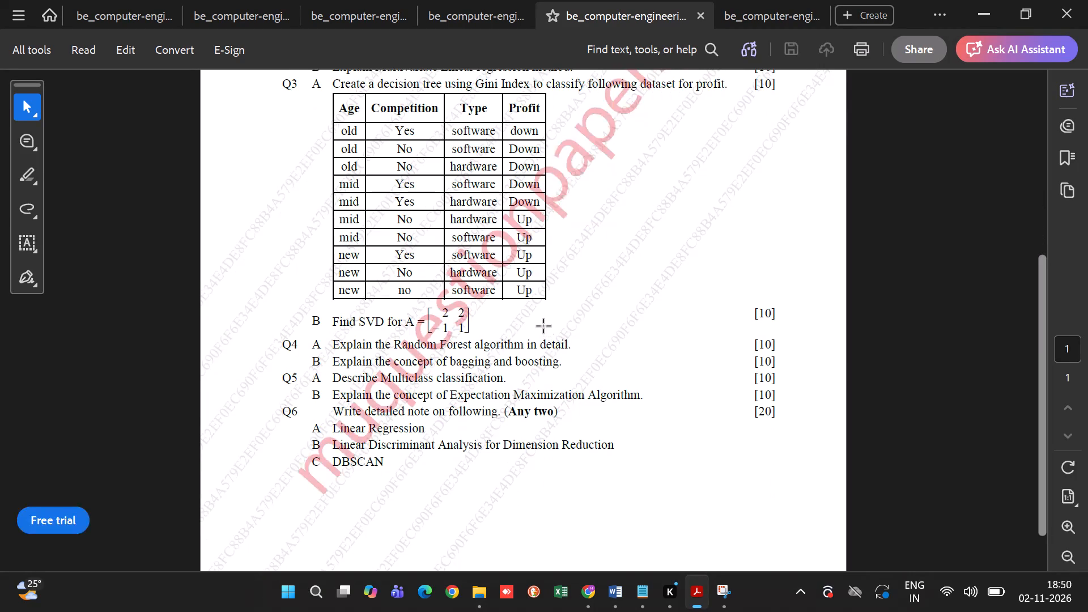
scroll(544, 326, "up", 1)
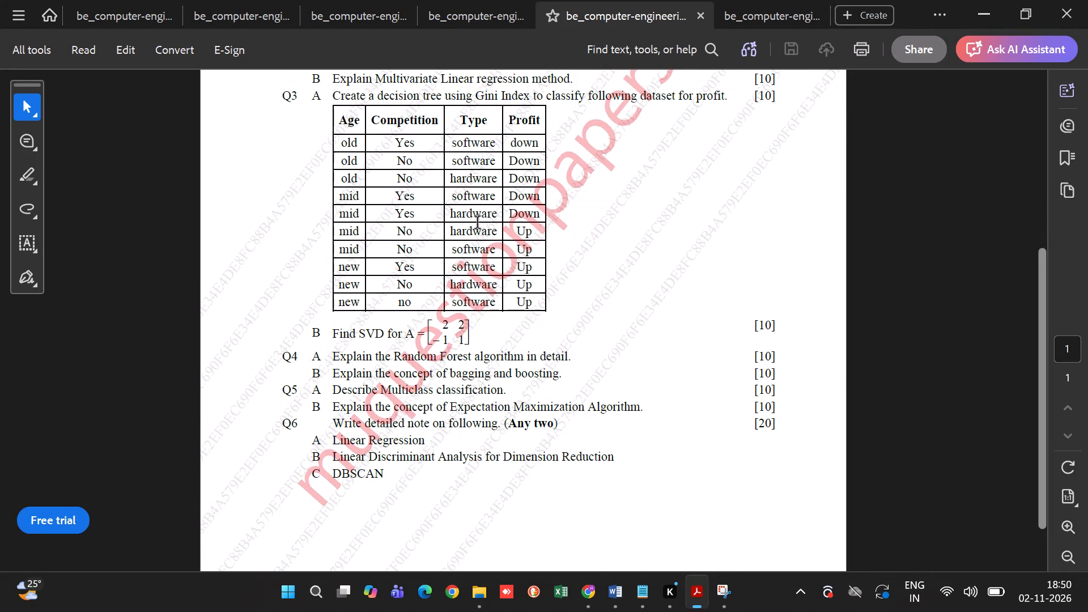
Examine the third open question paper from its Q1 questions through Q6.
left_click(356, 21)
scroll(457, 356, "up", 1)
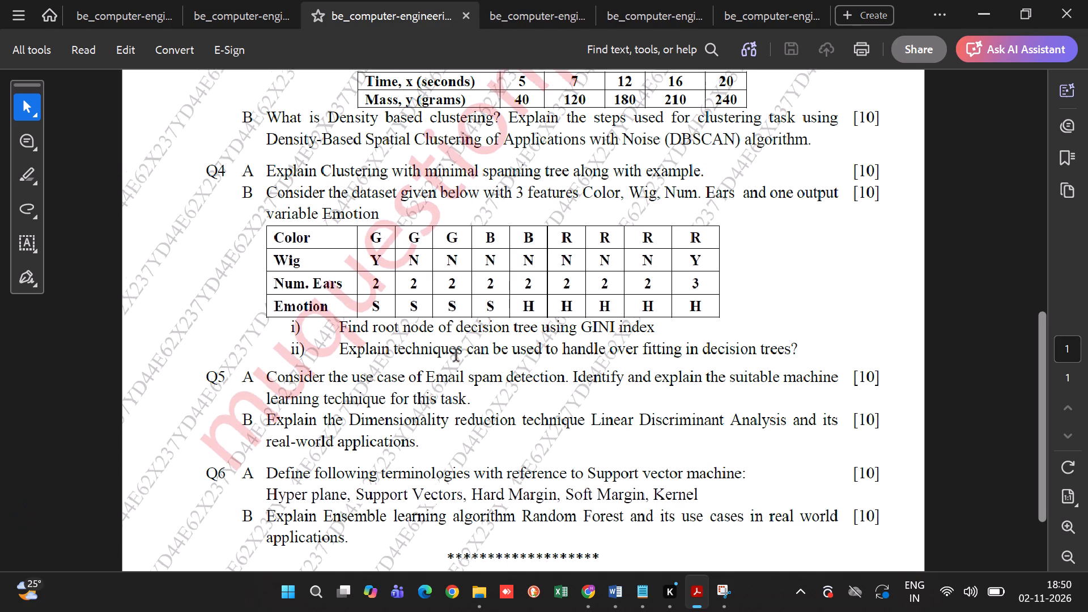
scroll(457, 356, "up", 2)
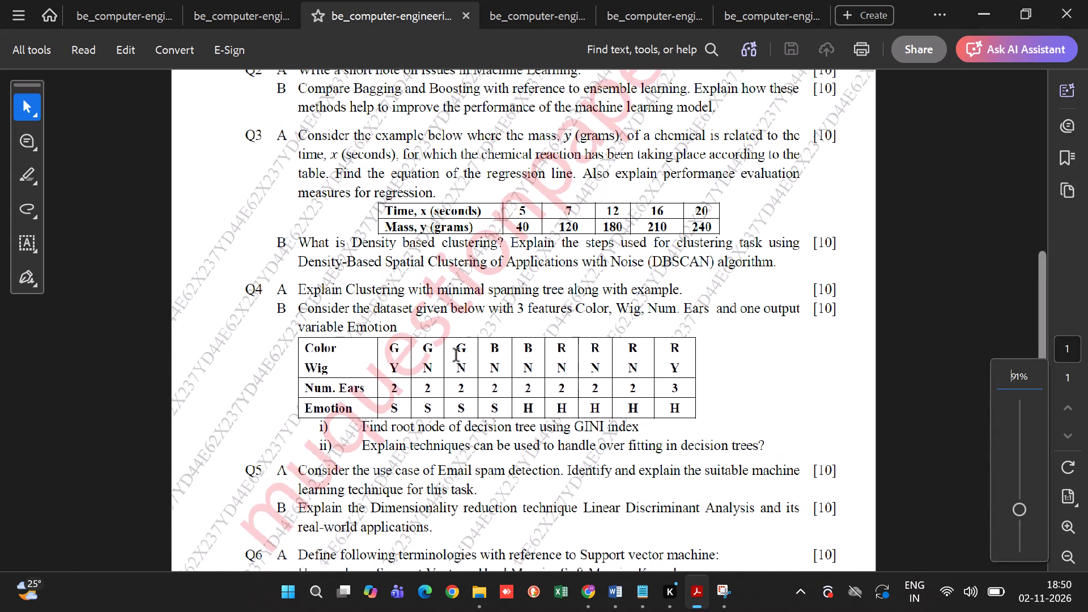
scroll(457, 356, "up", 2)
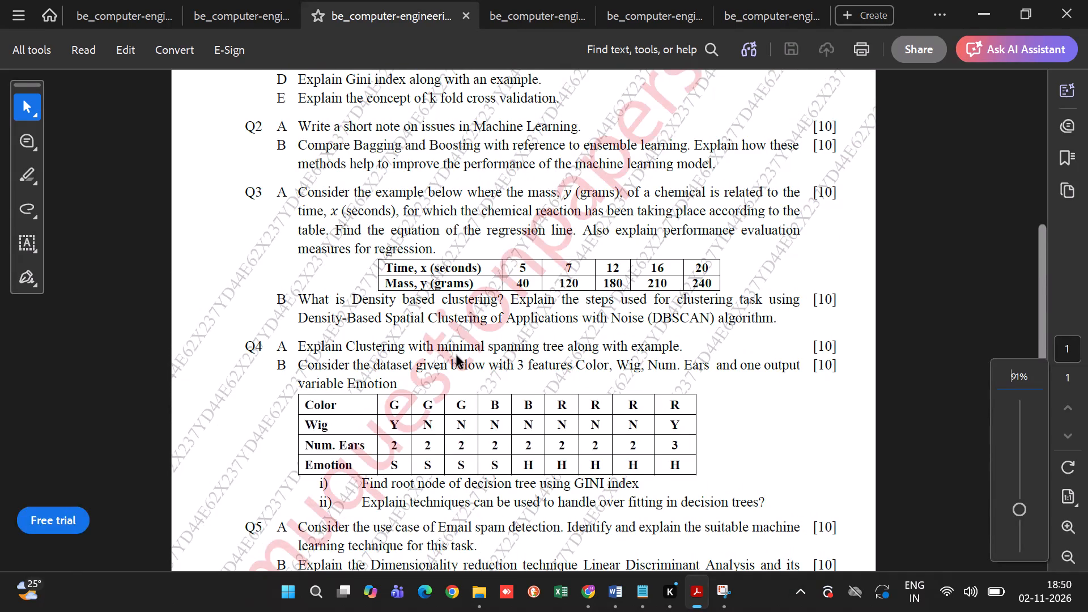
scroll(457, 356, "up", 1)
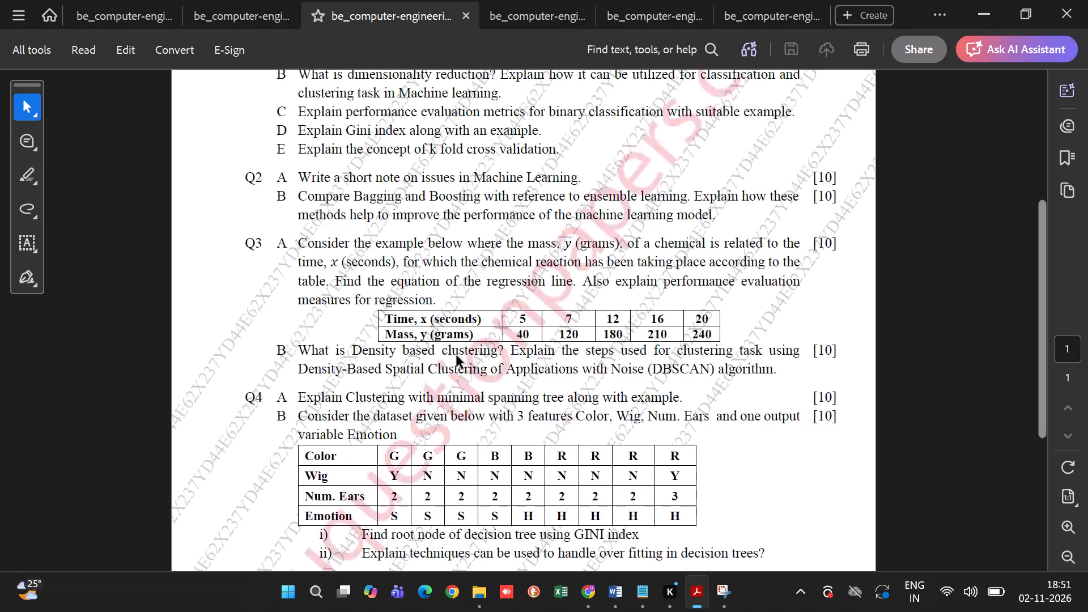
scroll(457, 356, "up", 1)
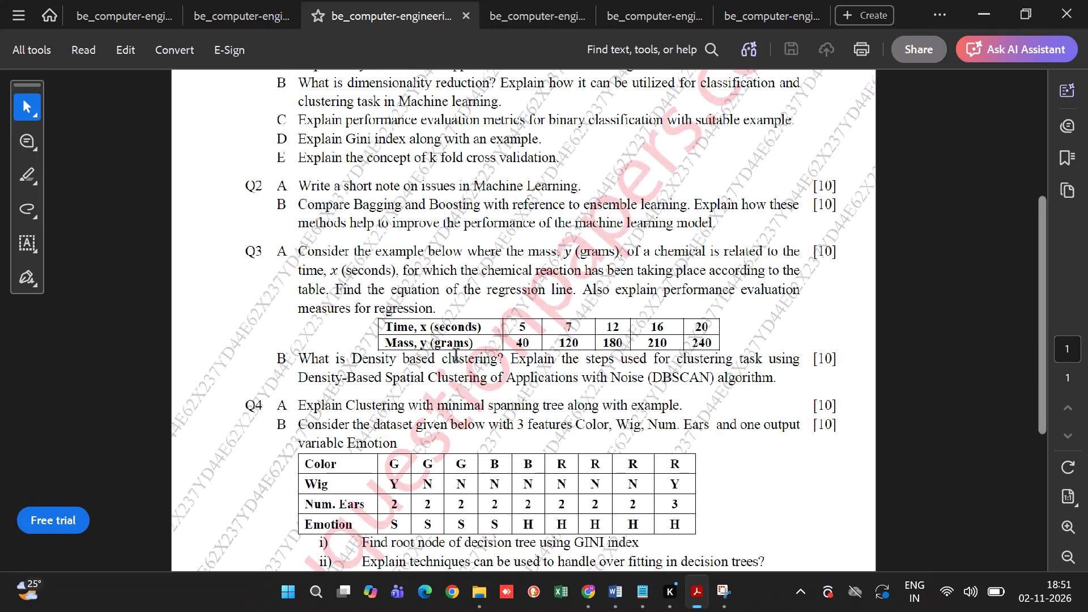
scroll(482, 432, "down", 1)
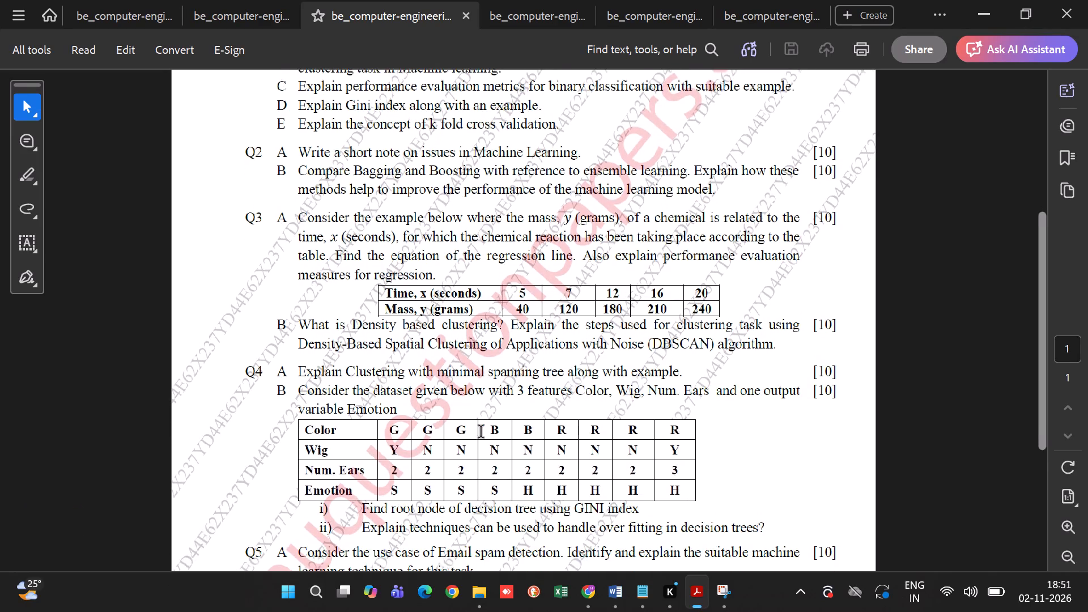
scroll(482, 432, "down", 6)
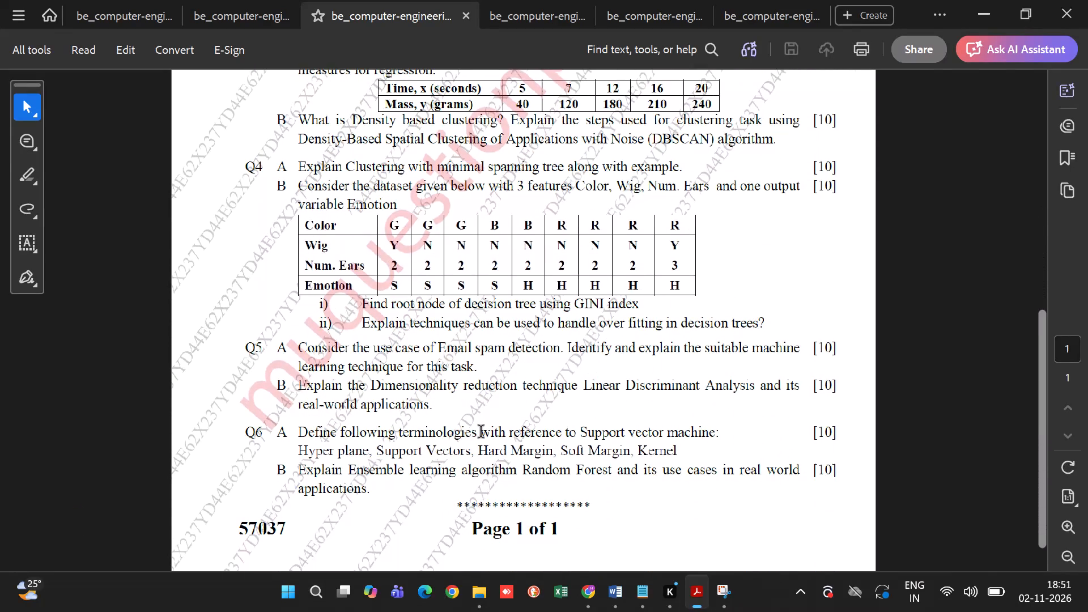
scroll(482, 432, "down", 1)
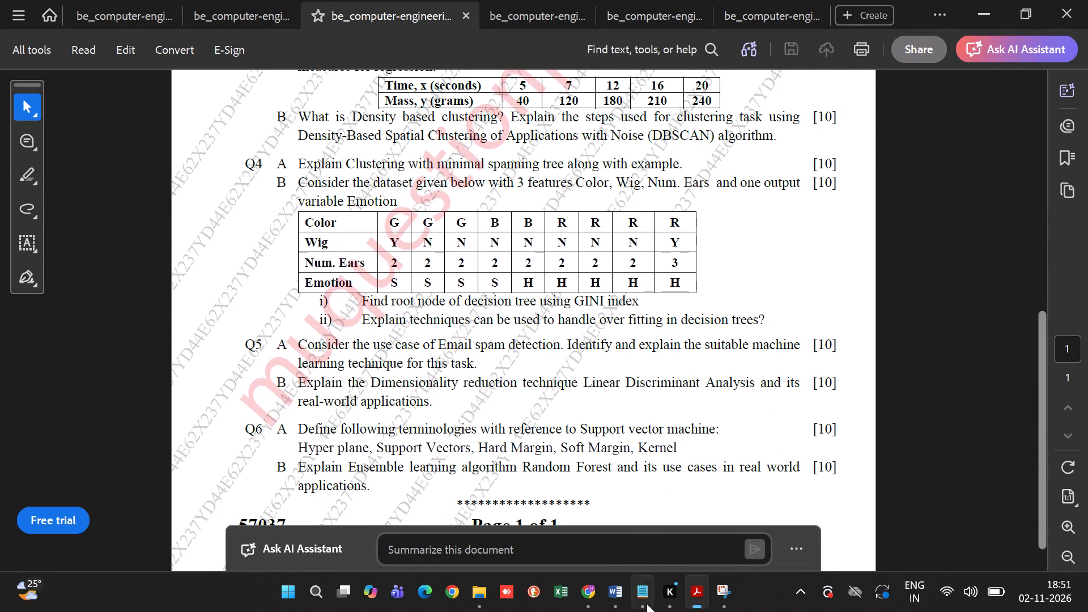
Switch to Notepad and copy the question "Compare Bagging and Boosting with reference to ensemble learning..." without its "B." label.
left_click(645, 604)
scroll(635, 342, "up", 6)
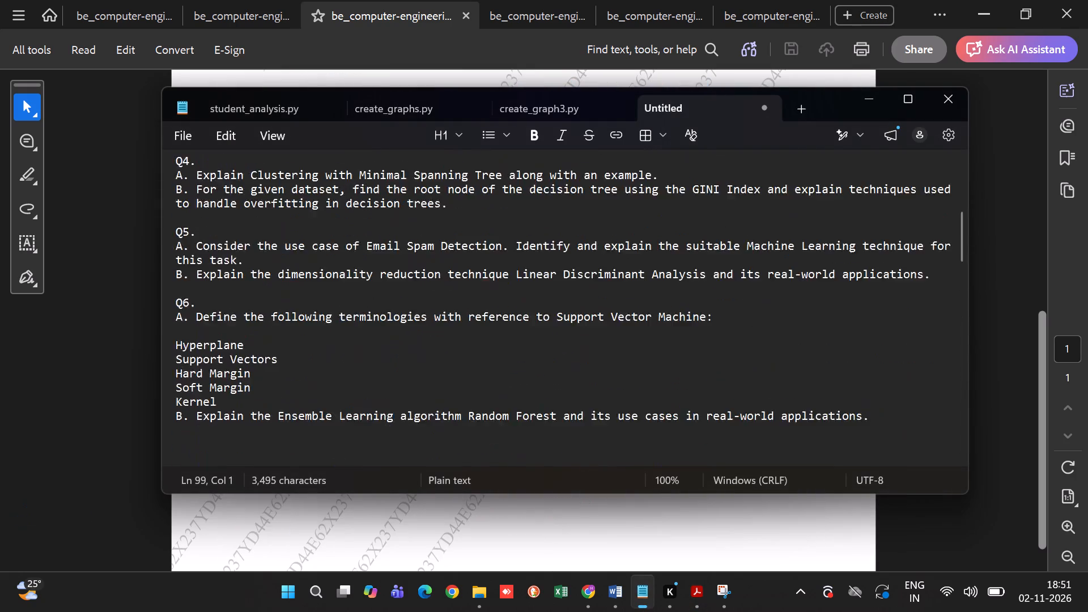
scroll(635, 342, "up", 4)
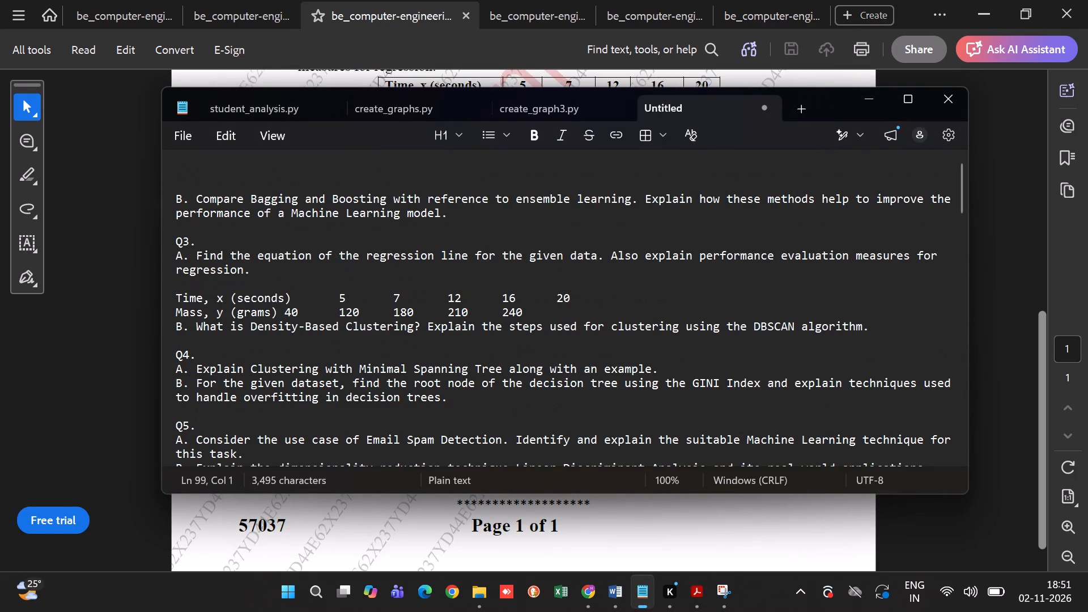
left_click_drag(192, 190, 455, 212)
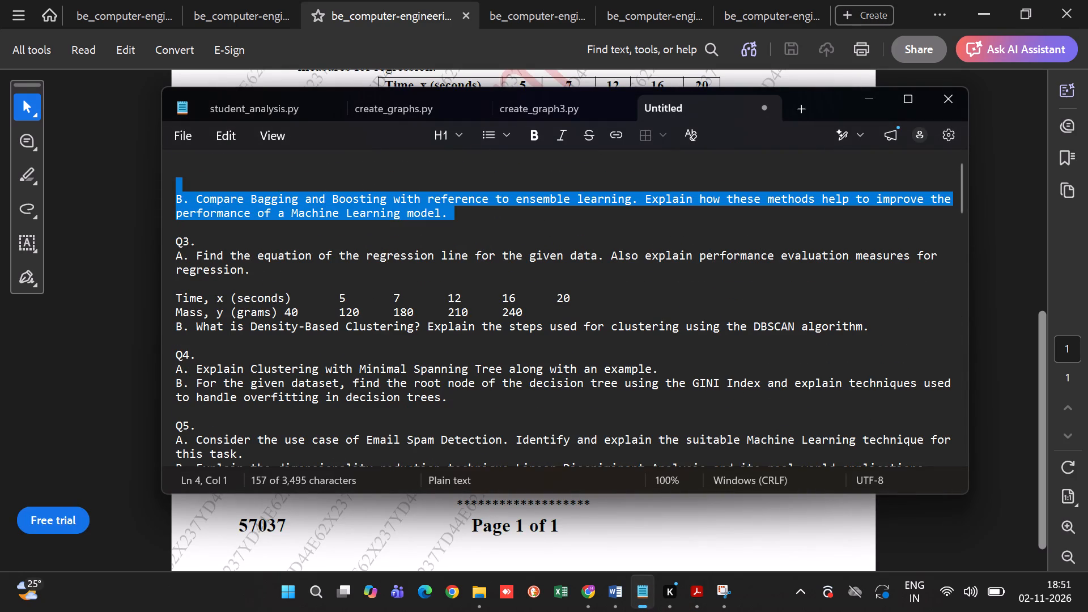
left_click_drag(455, 212, 425, 208)
left_click(492, 214)
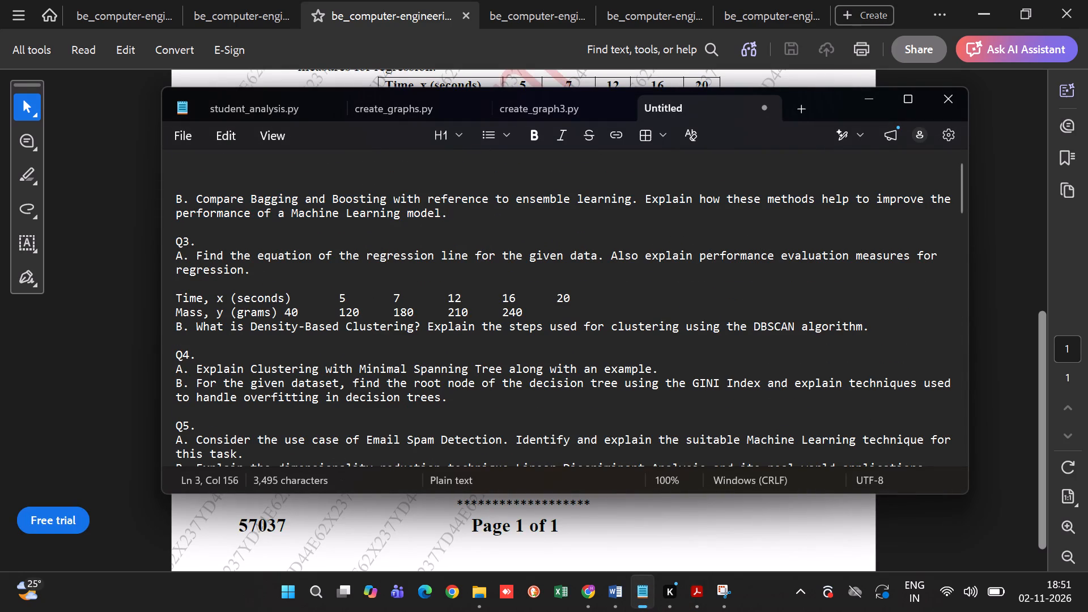
left_click_drag(448, 217, 198, 199)
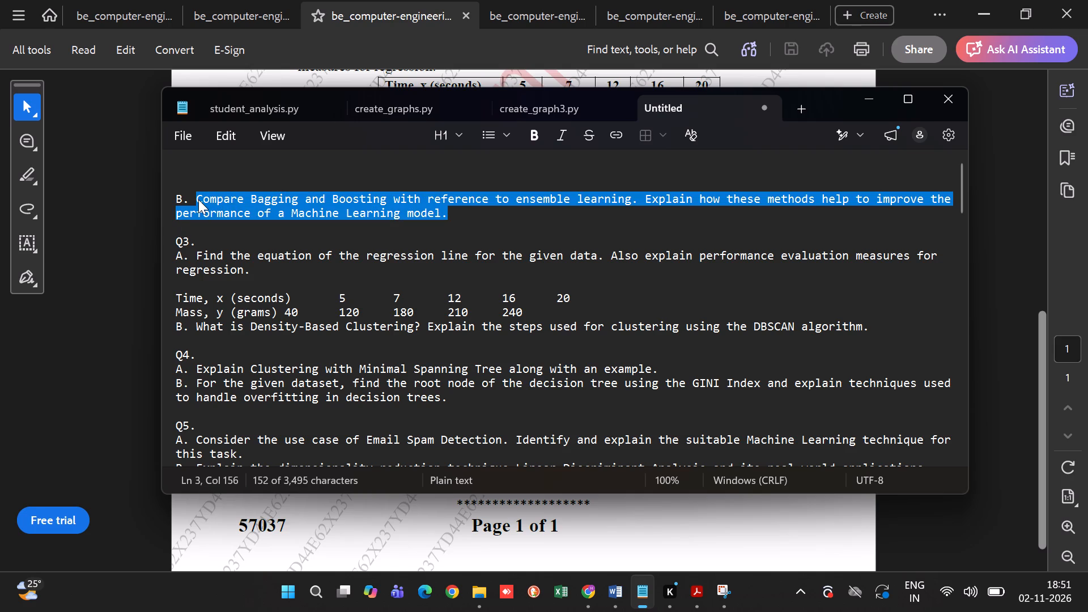
key("ctrl+c")
Switch to Chrome and submit the copied Bagging and Boosting question in the open ChatGPT conversation.
left_click(584, 605)
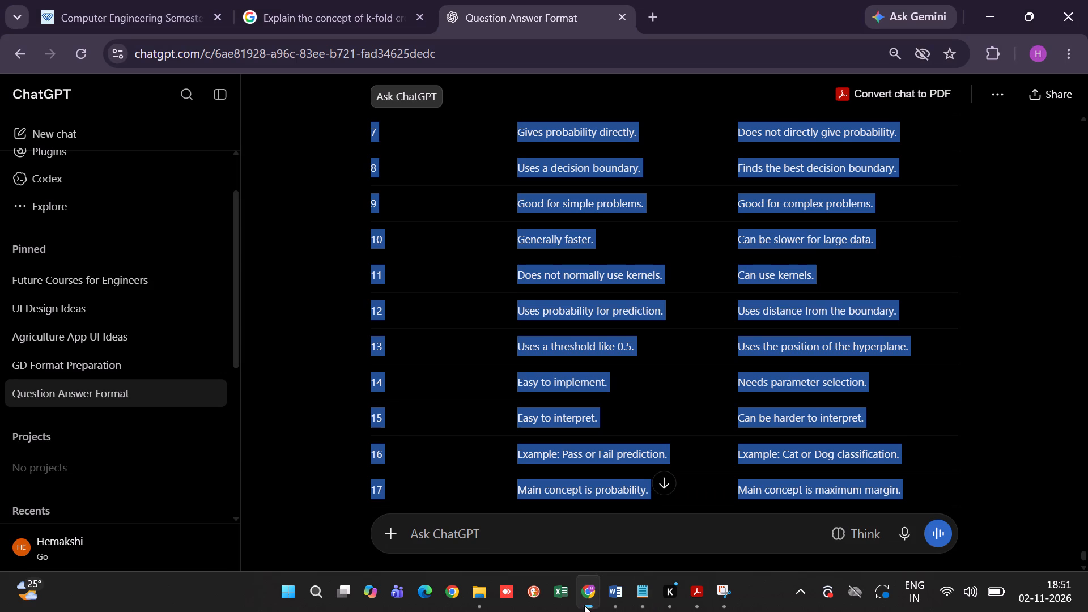
left_click(486, 539)
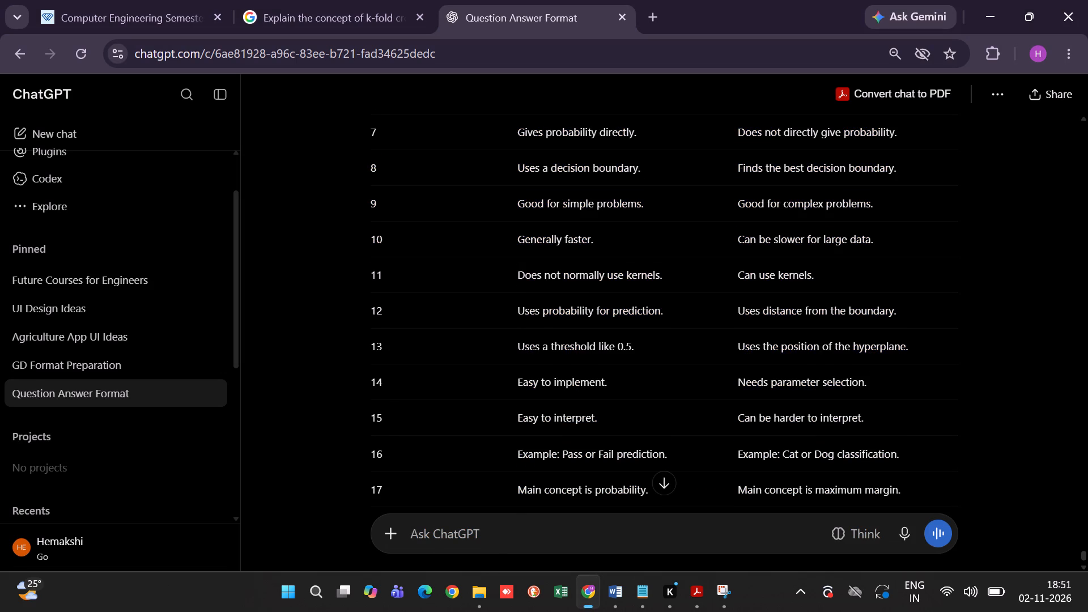
key("ctrl+v")
key("Return")
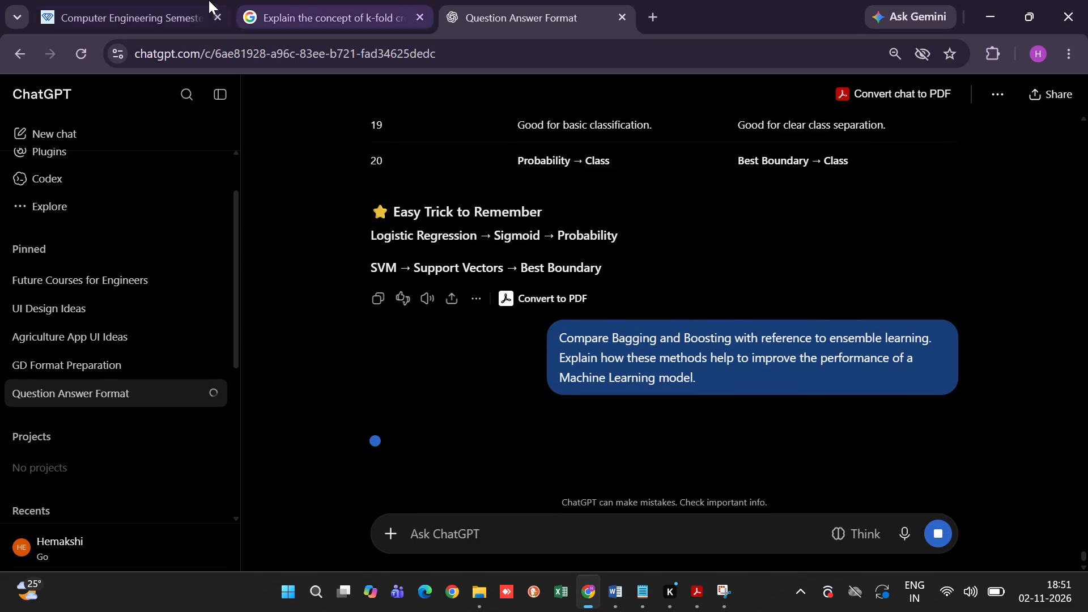
Replace the k-fold cross-validation query in Google Images with the copied Bagging and Boosting question and run the search.
left_click(261, 1)
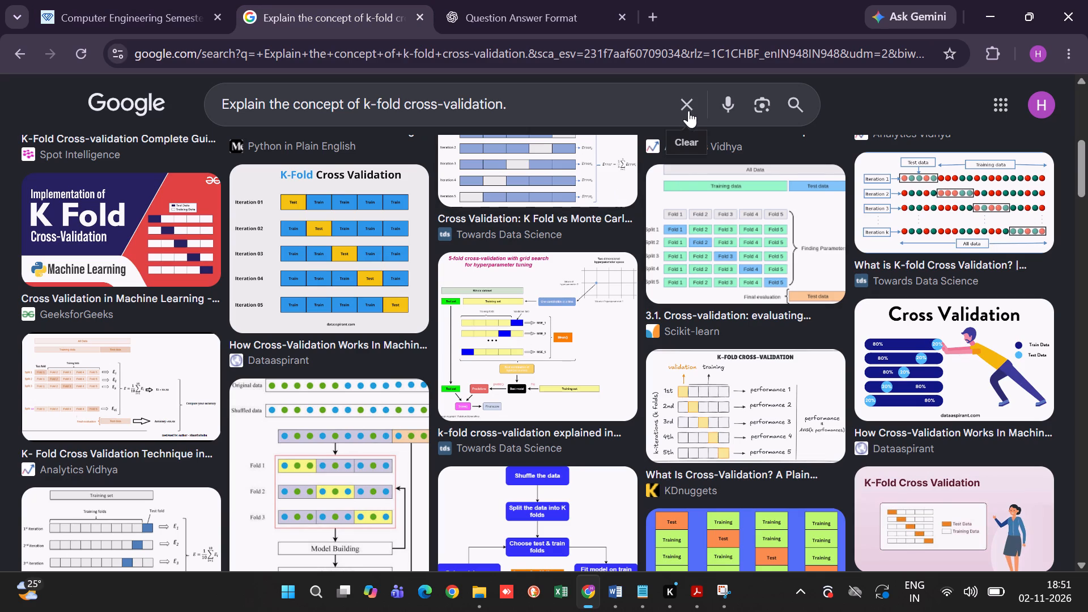
left_click(687, 106)
key("ctrl+v")
key("Return")
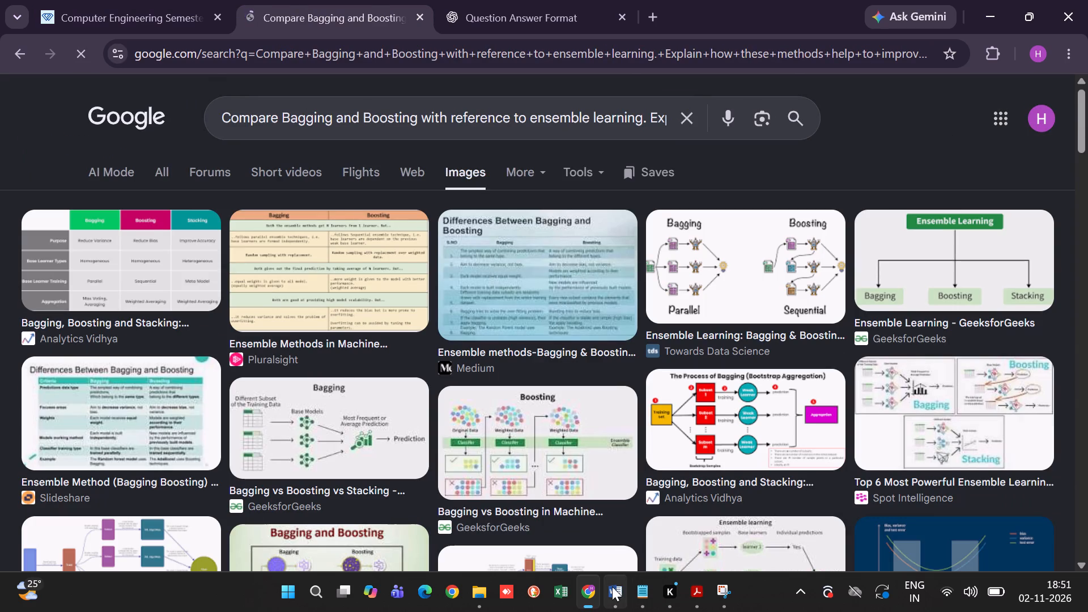
Switch to Word and paste the Bagging and Boosting question after "Q.34", followed by a new line.
left_click(612, 586)
key("ctrl+v")
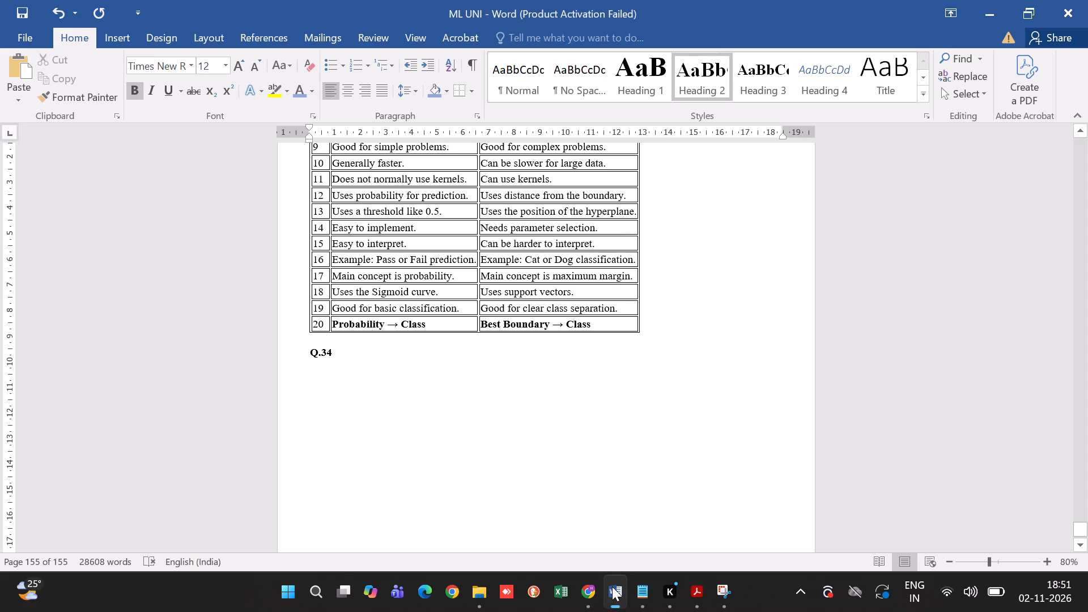
key("Return")
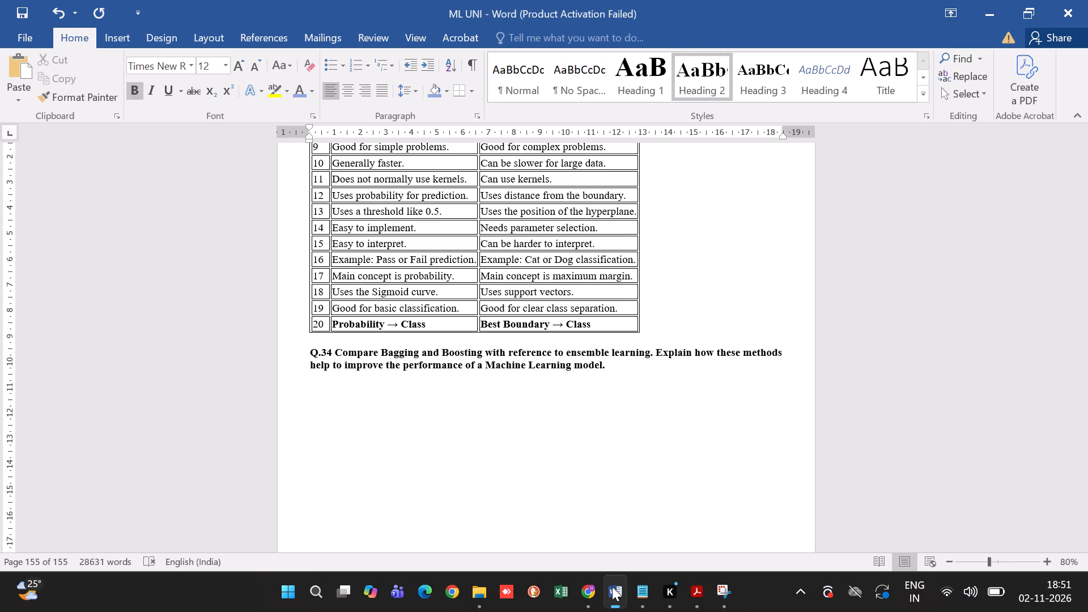
Switch back to Chrome and look through the Google image results for Bagging and Boosting diagrams.
left_click(592, 590)
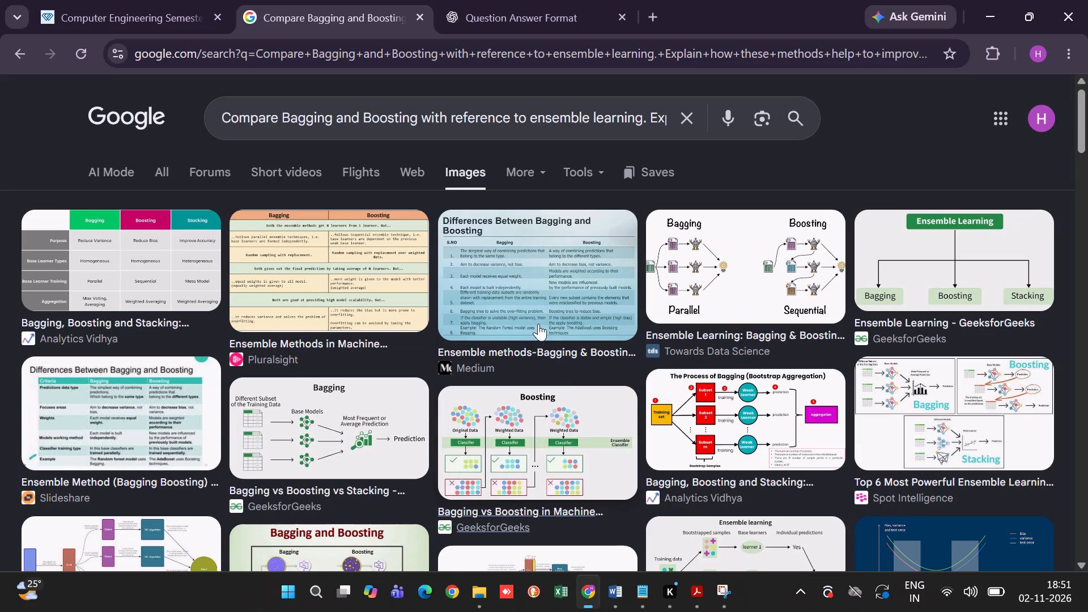
scroll(496, 424, "down", 1)
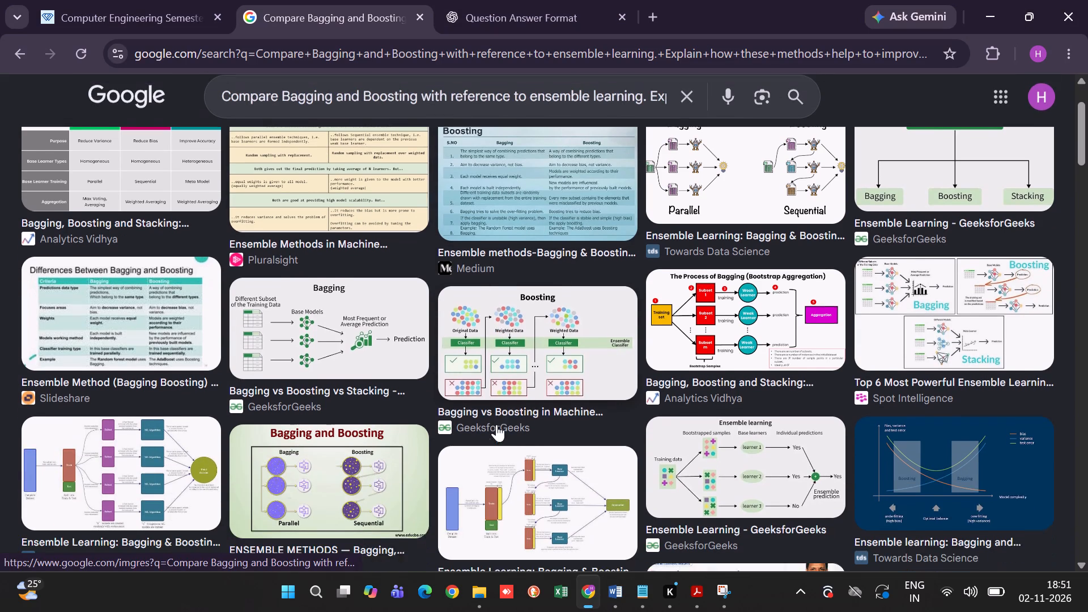
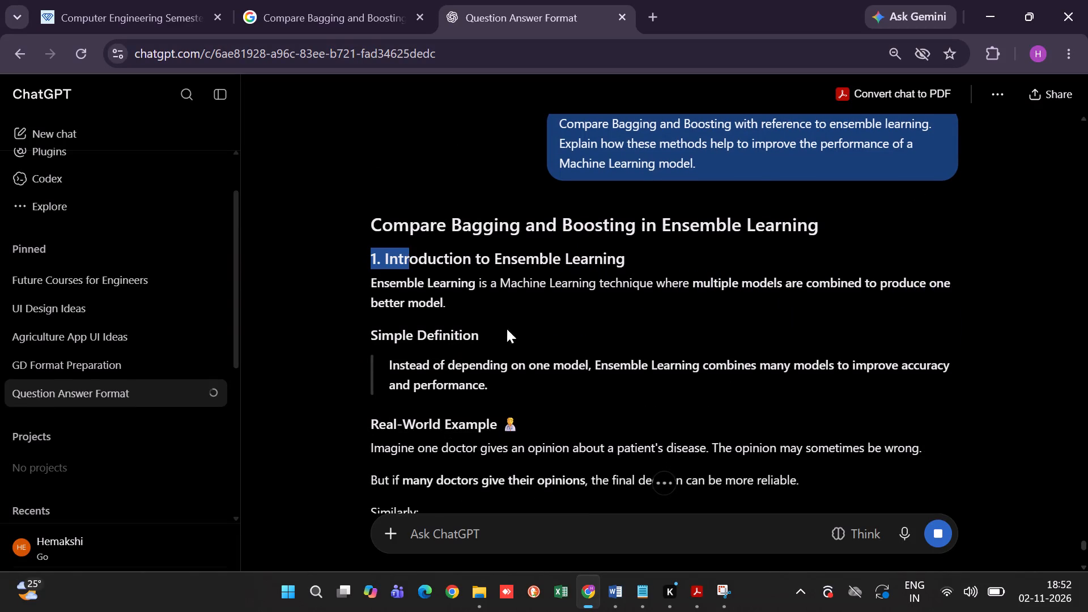
left_click_drag(507, 329, 522, 526)
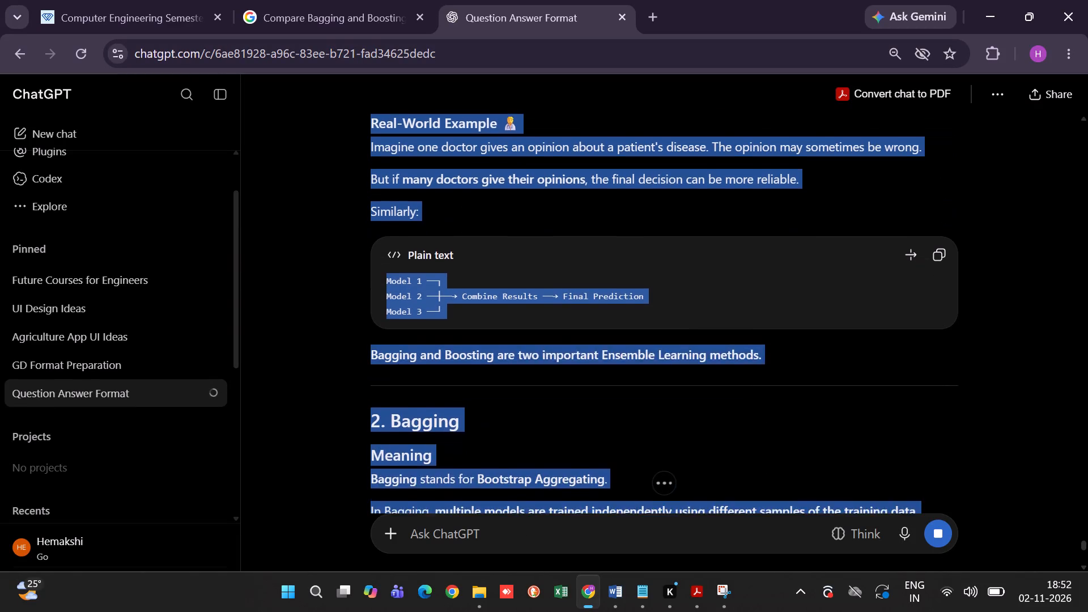
left_click_drag(522, 526, 518, 568)
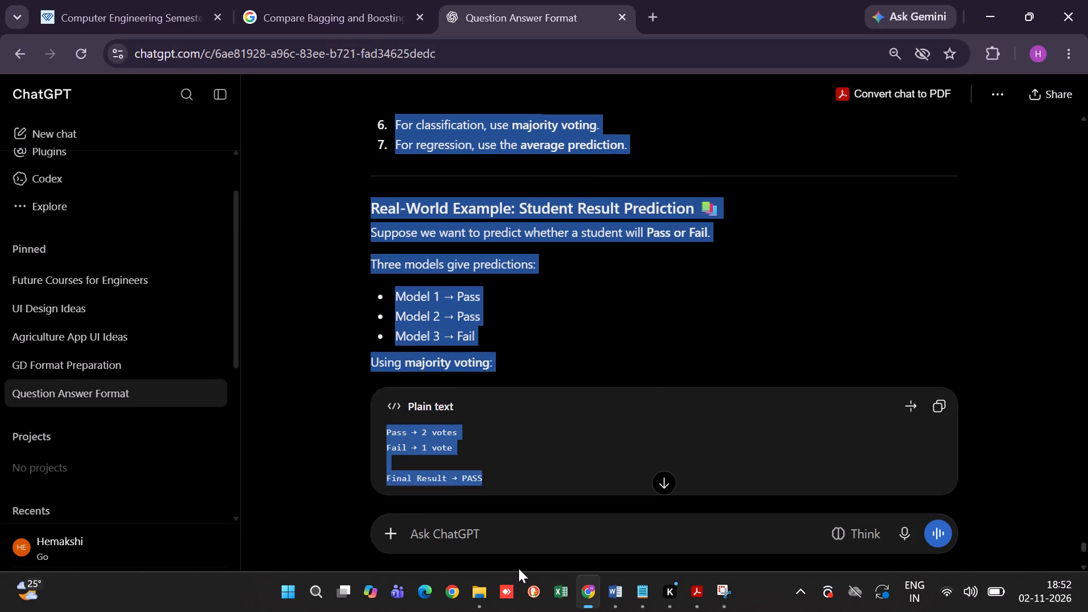
left_click_drag(518, 568, 515, 552)
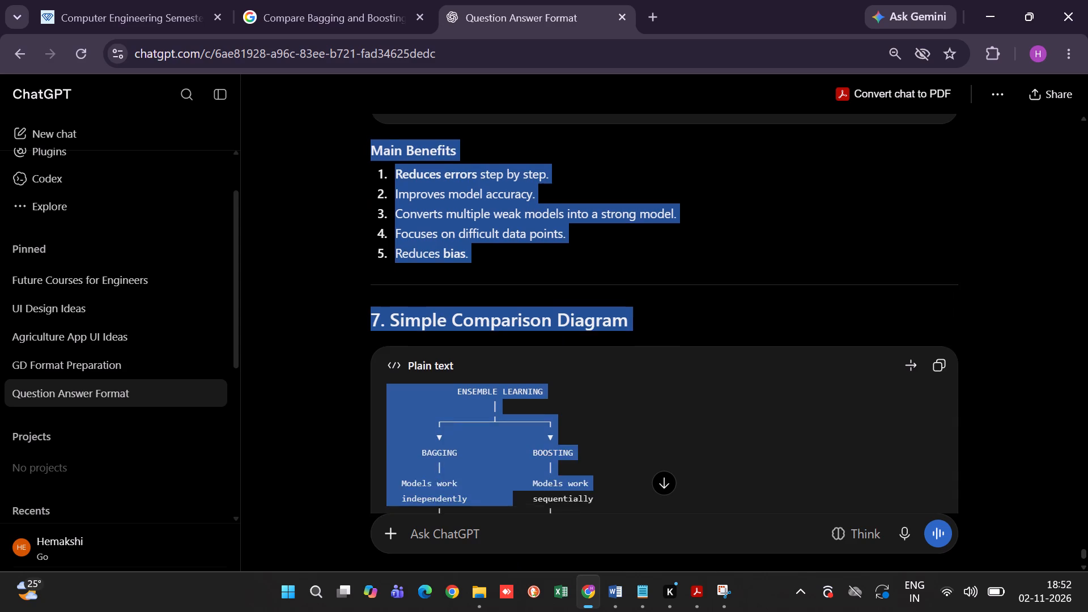
left_click_drag(515, 552, 887, 388)
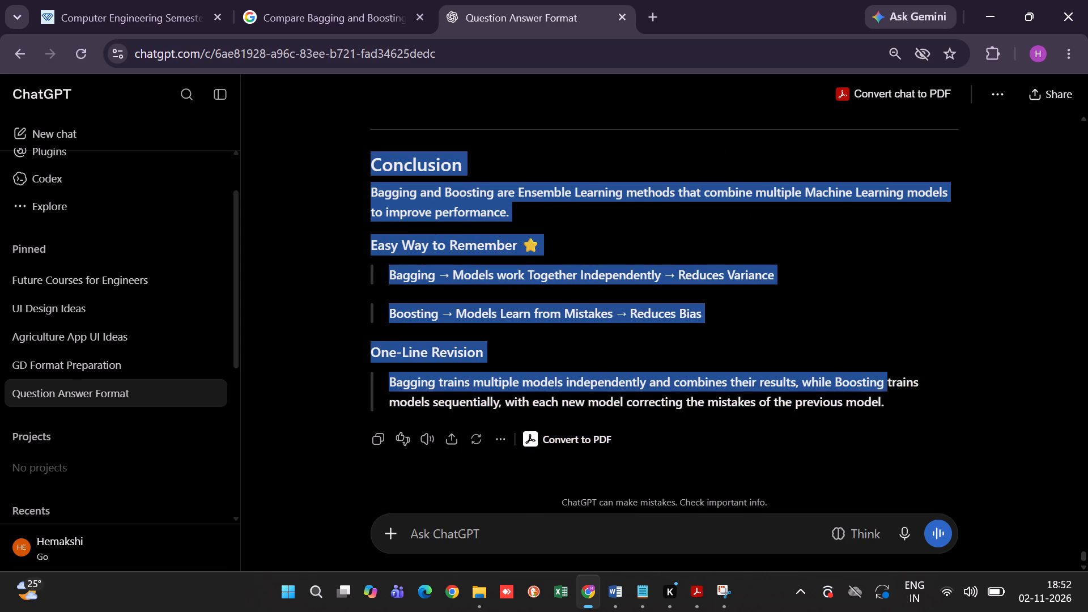
left_click_drag(887, 388, 904, 392)
key("ctrl+c")
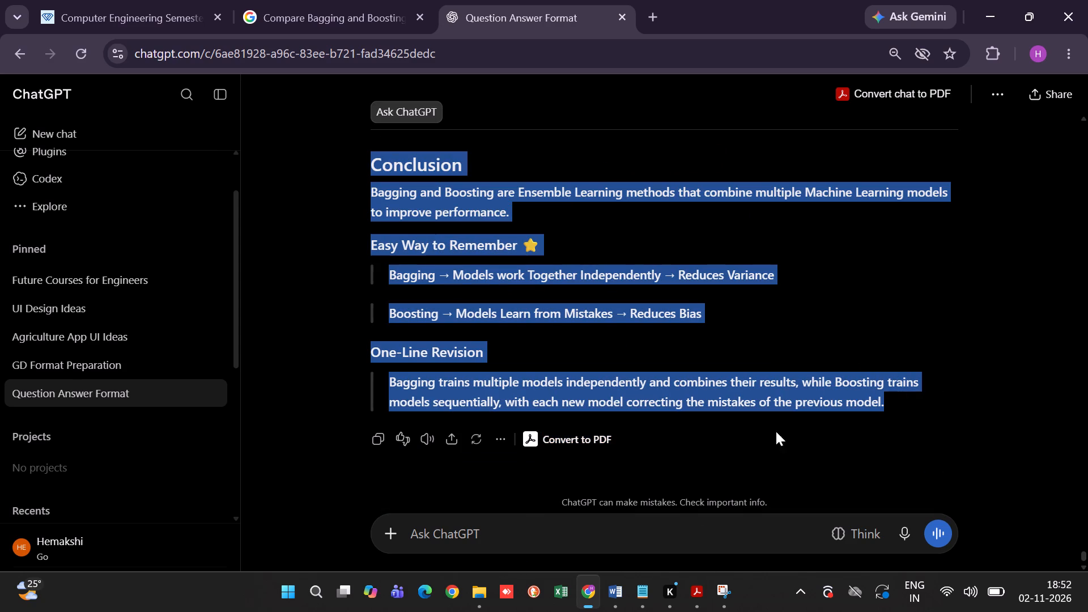
left_click(620, 576)
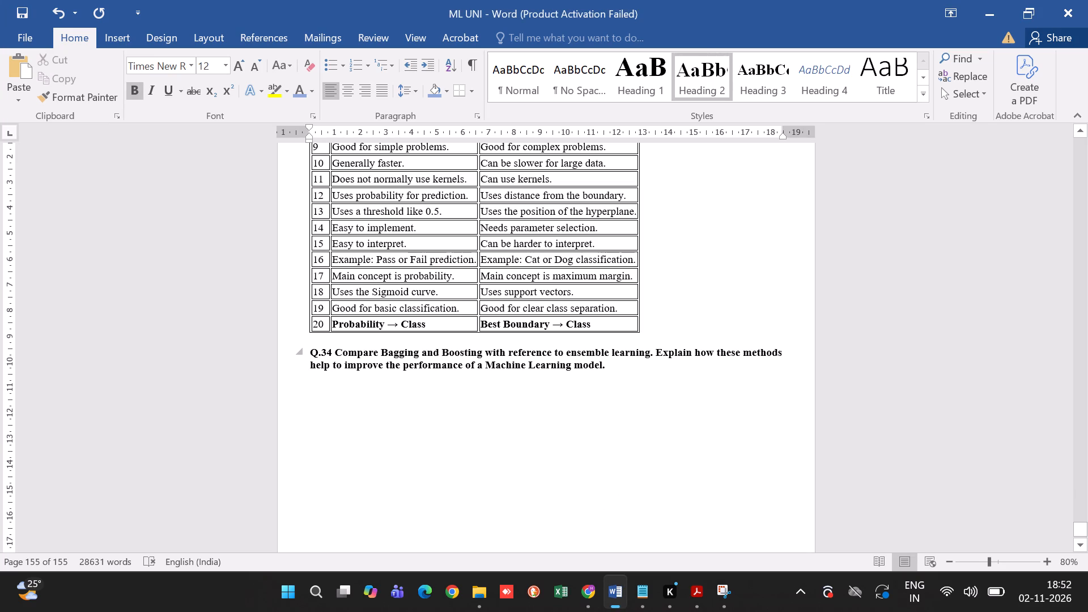
key("ctrl+v")
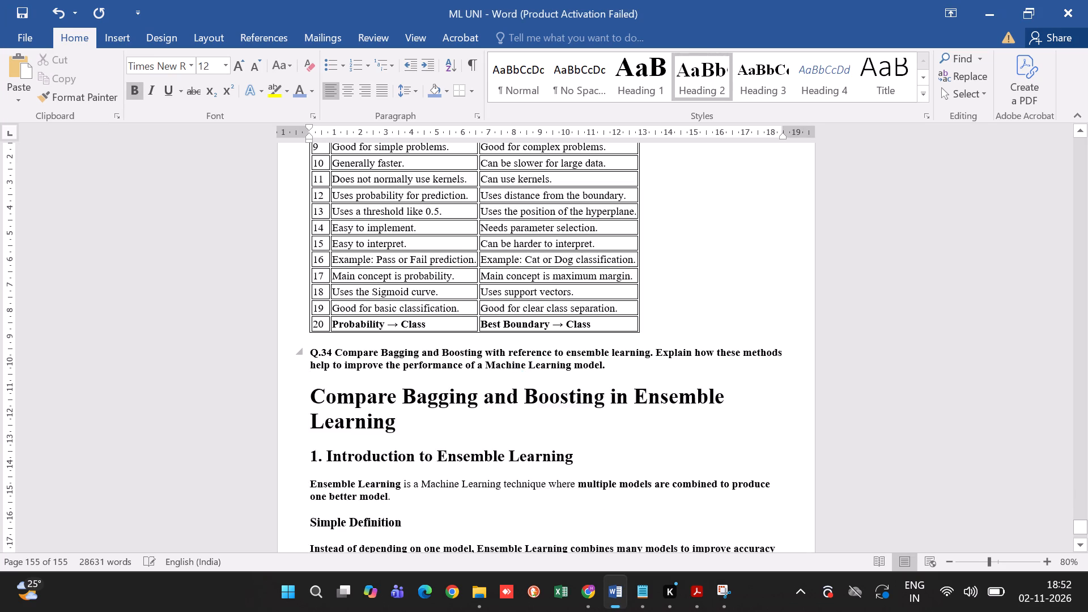
Apply All Borders to the table under "4. Difference Between Bagging and Boosting".
scroll(567, 261, "up", 7)
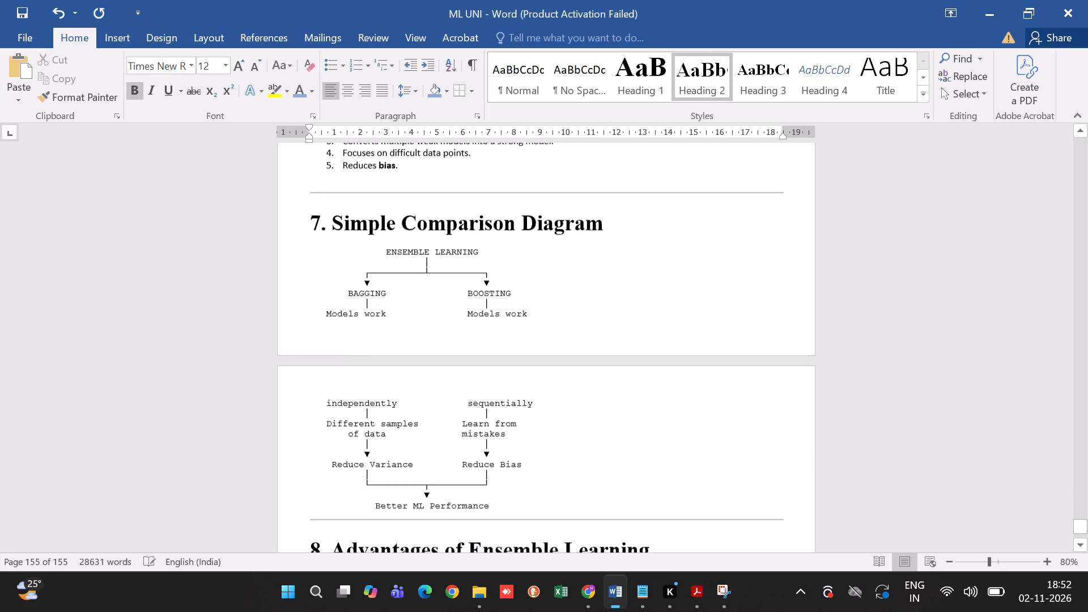
scroll(567, 261, "up", 4)
scroll(567, 261, "down", 3)
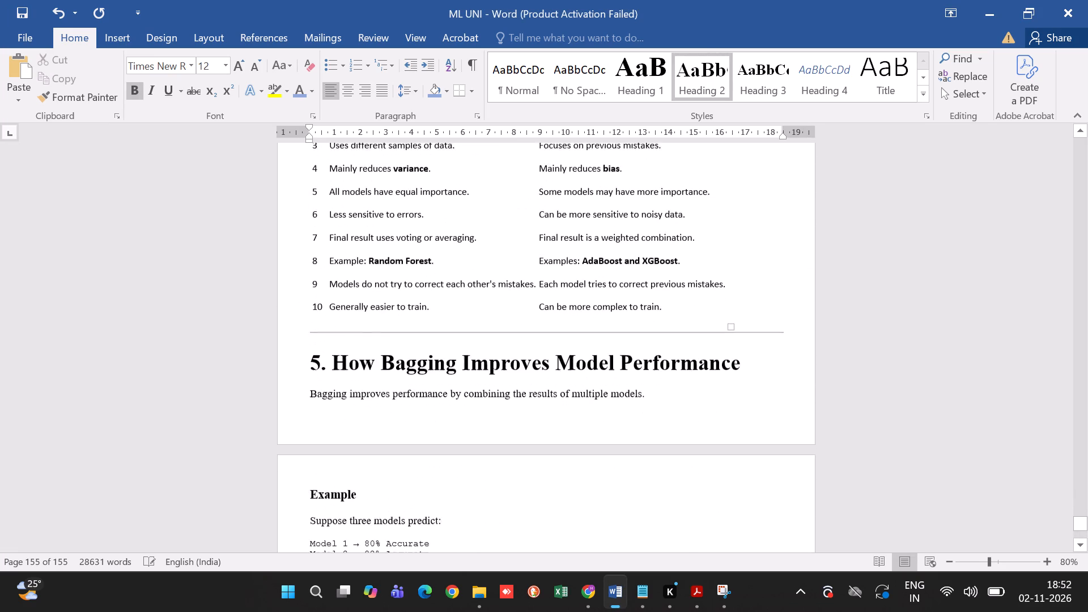
scroll(567, 261, "up", 1)
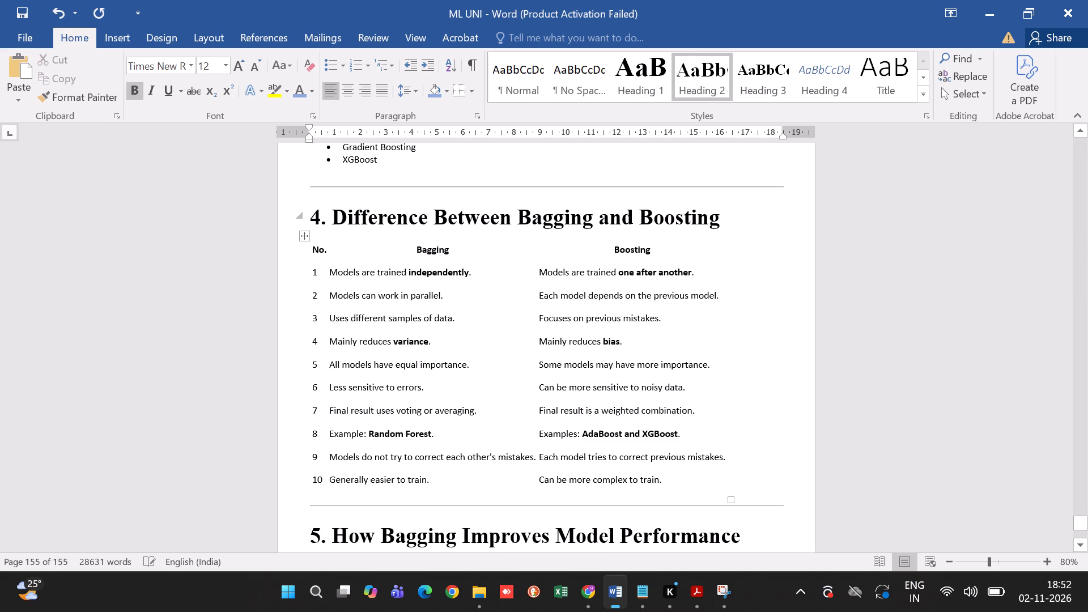
left_click(307, 240)
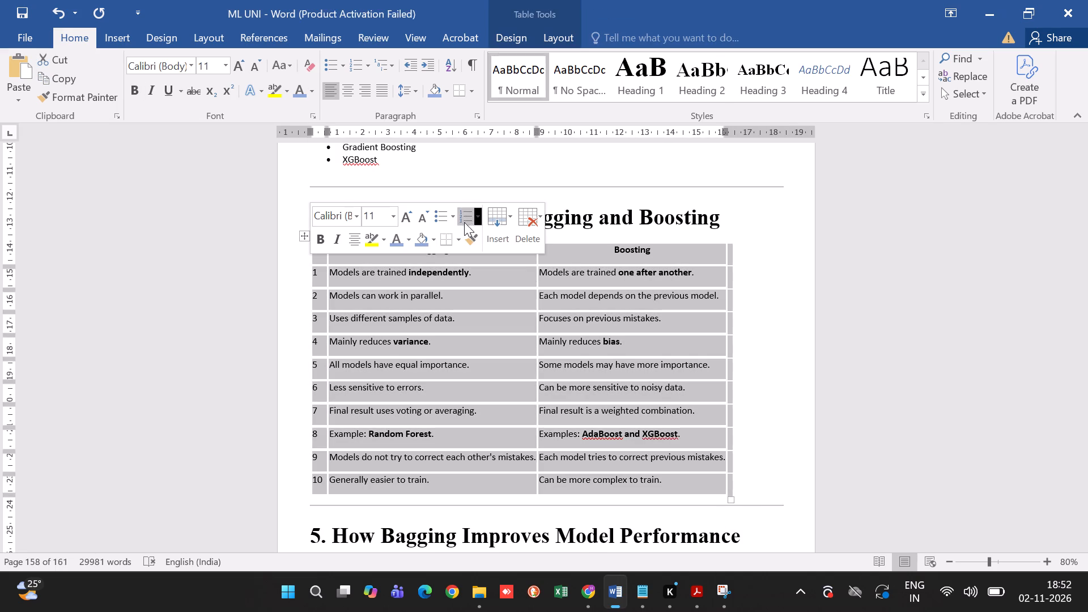
left_click(458, 237)
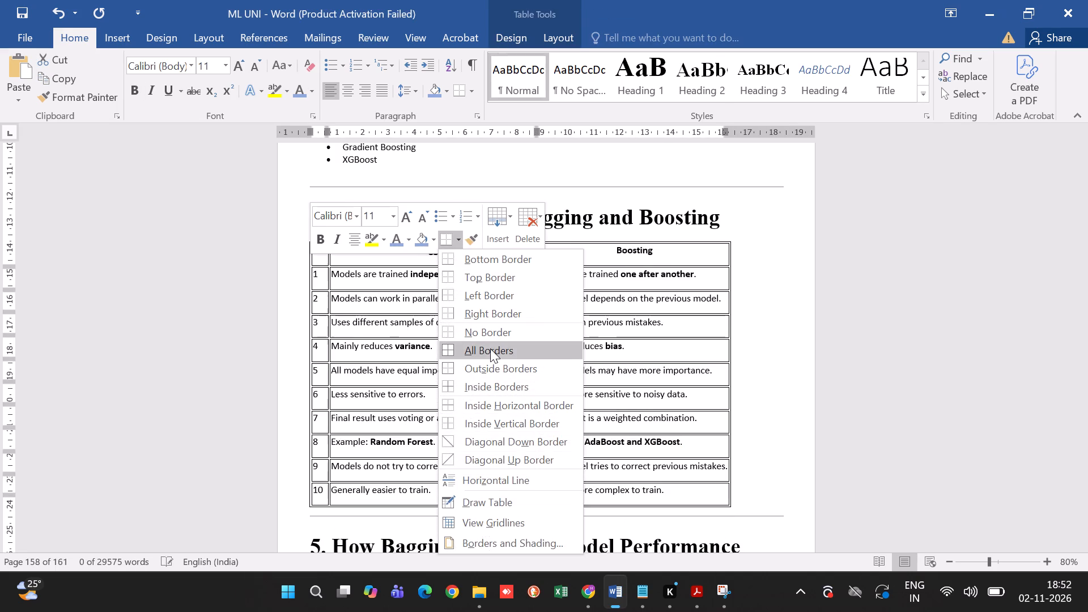
left_click(490, 348)
Select the whole pasted Q.34 answer, from its "Compare Bagging and Boosting" heading to the document's end, and remove the space after its paragraphs.
scroll(490, 348, "up", 17)
scroll(490, 348, "down", 3)
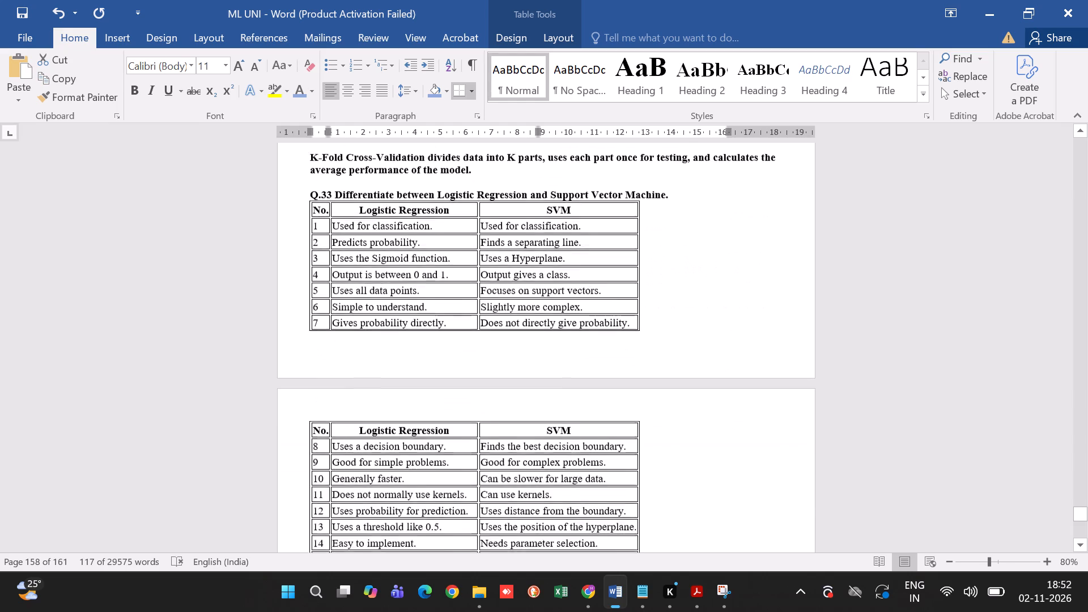
scroll(490, 348, "down", 3)
scroll(490, 348, "up", 1)
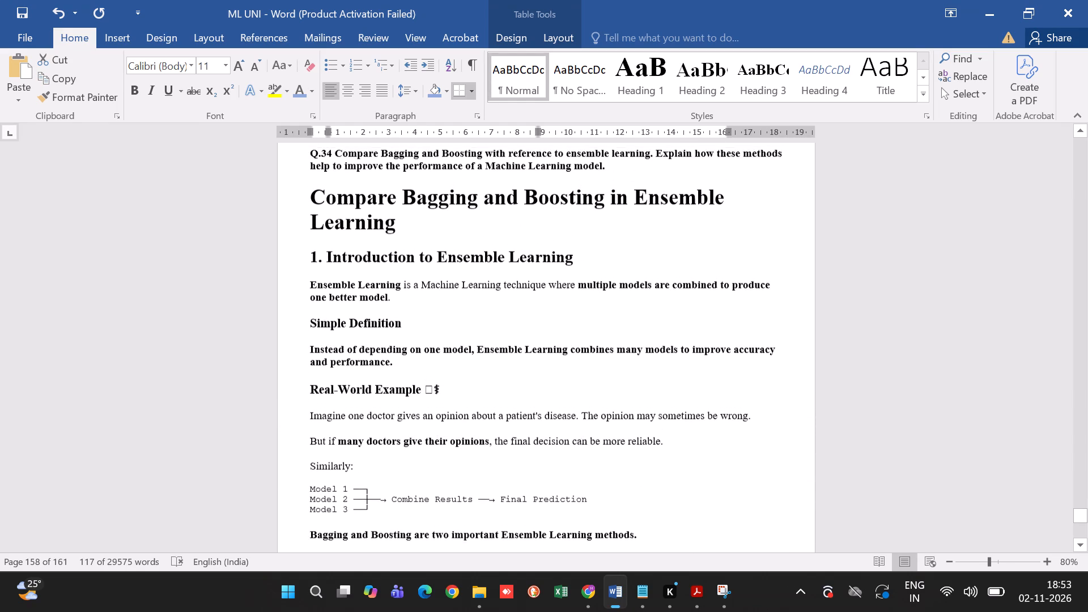
scroll(490, 348, "up", 1)
left_click_drag(308, 209, 530, 398)
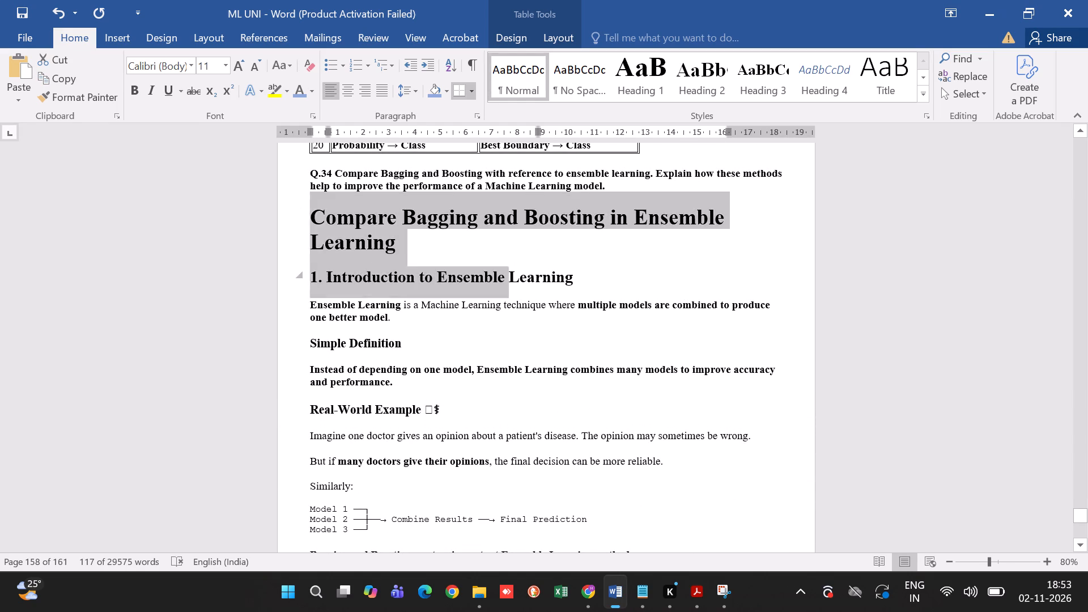
left_click_drag(530, 398, 477, 611)
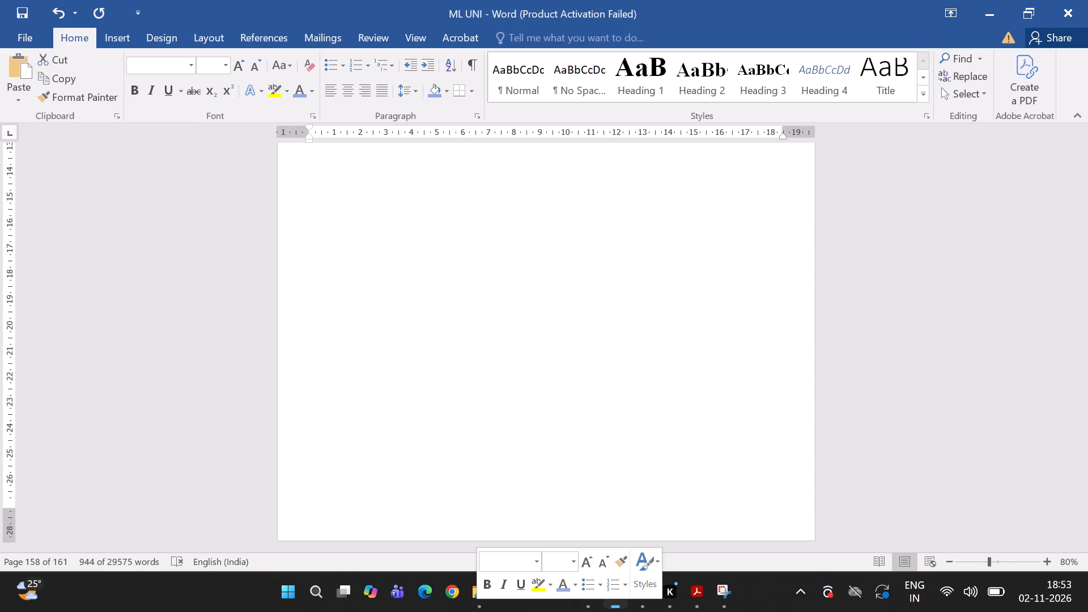
left_click(413, 92)
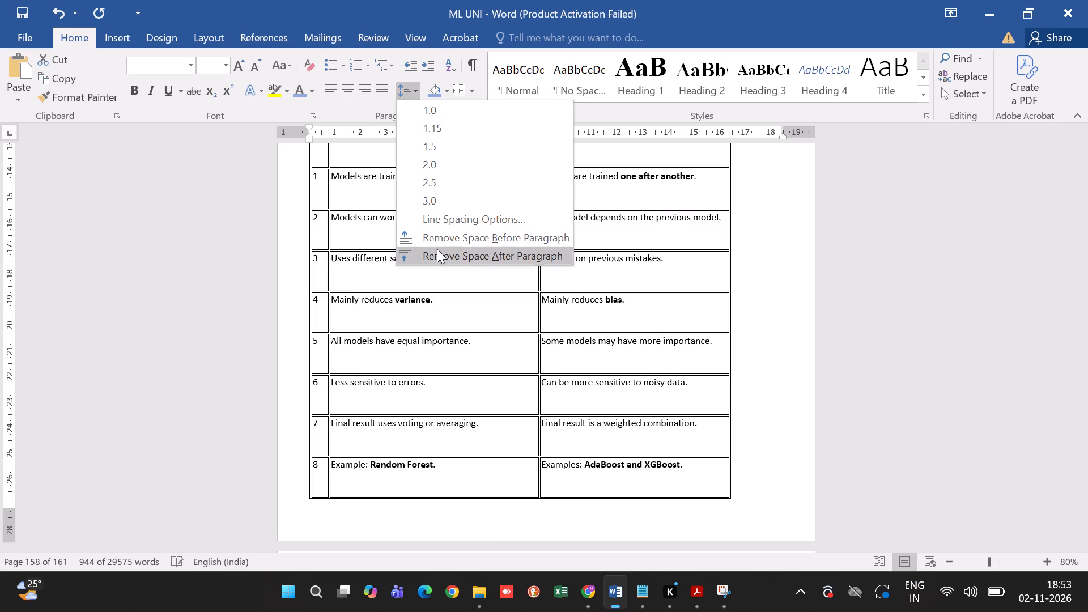
left_click(437, 249)
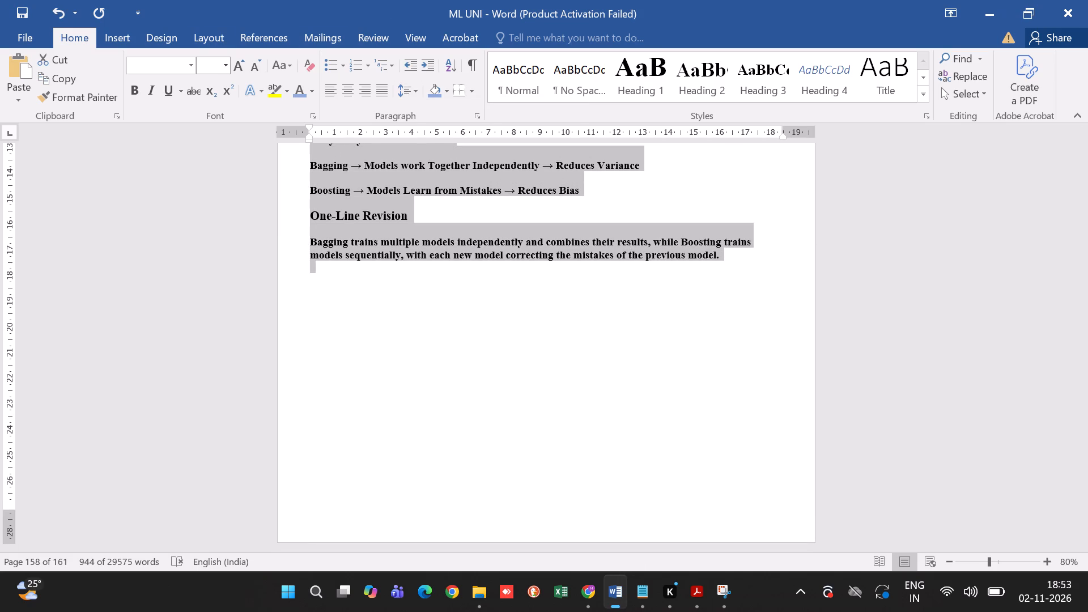
Set the font size of the selected Q.34 answer to 12.
left_click(209, 69)
type("12")
key("Return")
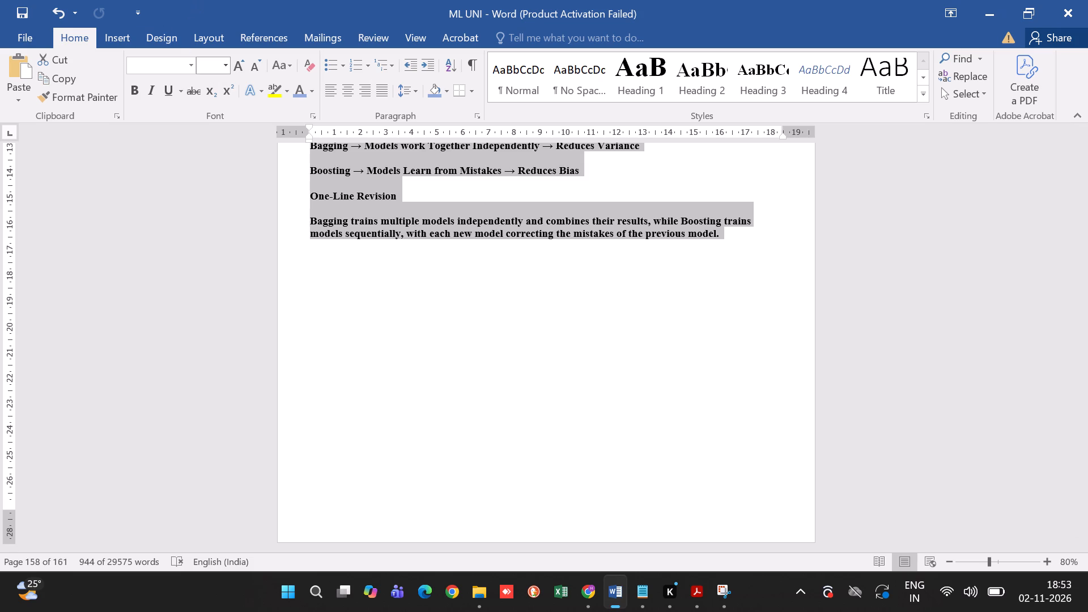
Remove the space before paragraphs throughout the selected Q.34 answer.
scroll(440, 331, "up", 5)
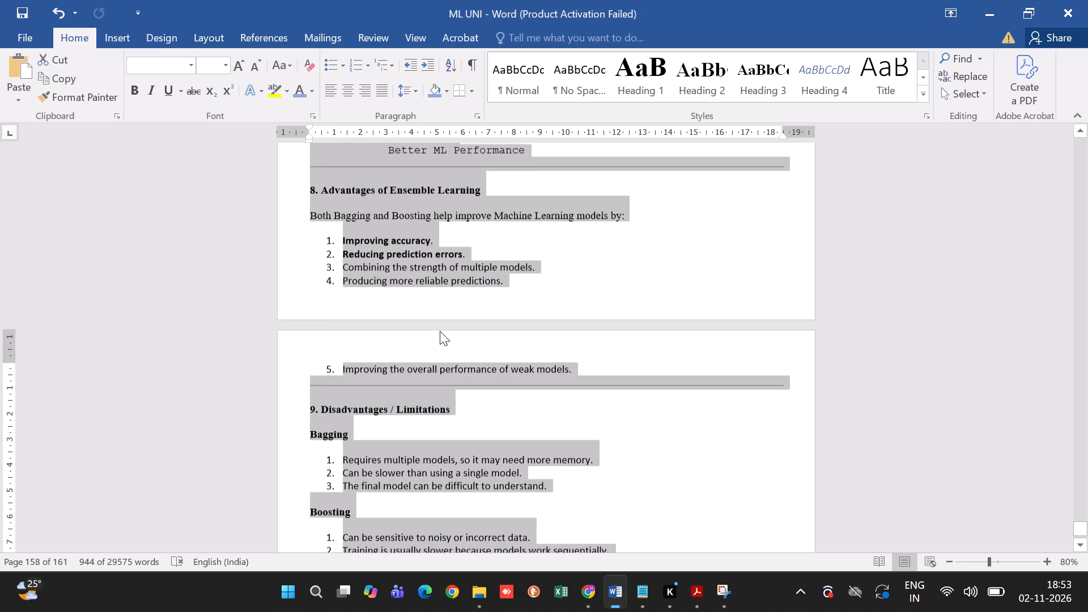
left_click(414, 92)
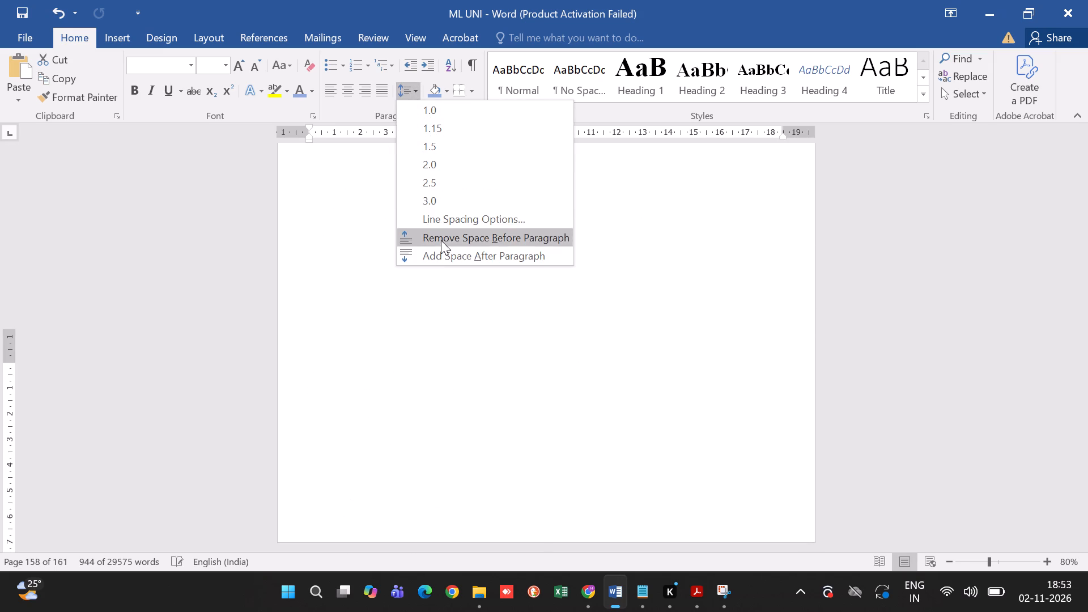
left_click(441, 240)
scroll(510, 372, "up", 4)
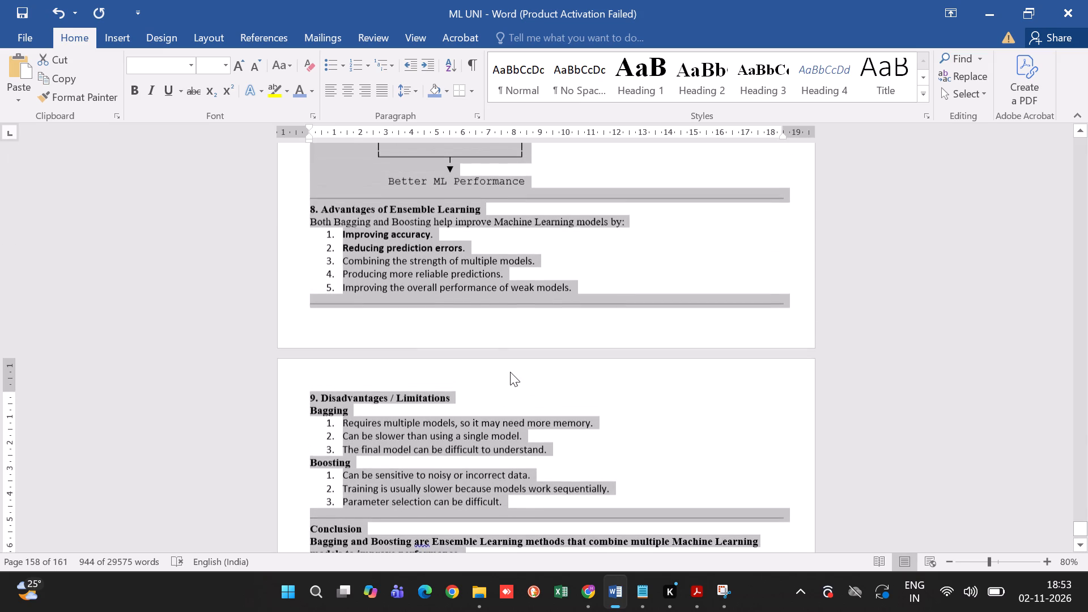
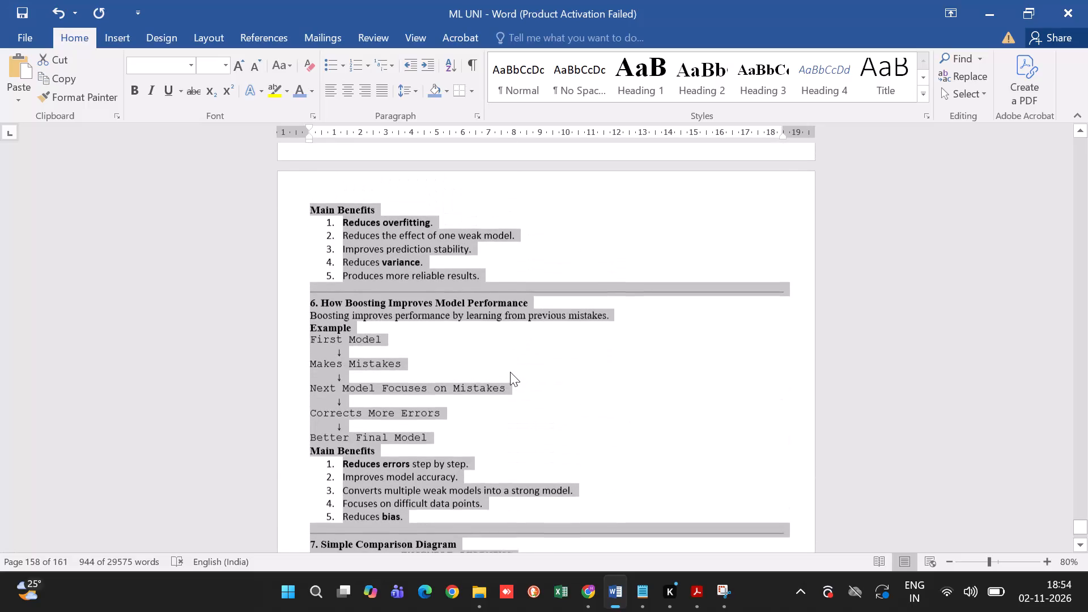
Replace the "Compare Bagging and Boosting in Ensemble Learning" heading with a blank line between the Q.34 question and "1. Introduction to Ensemble Learning".
scroll(510, 372, "up", 2)
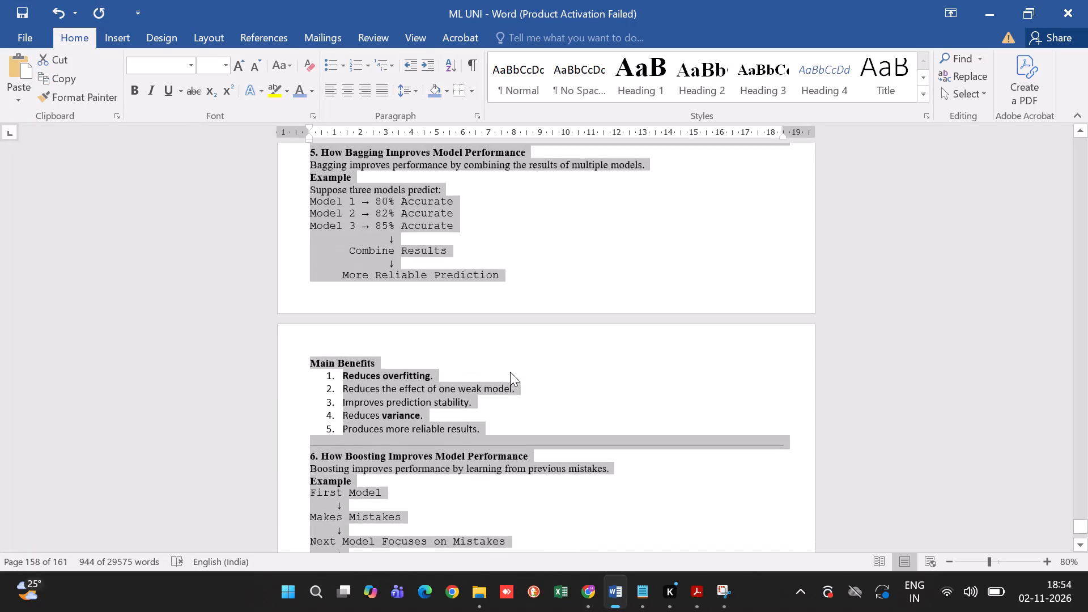
scroll(510, 372, "up", 10)
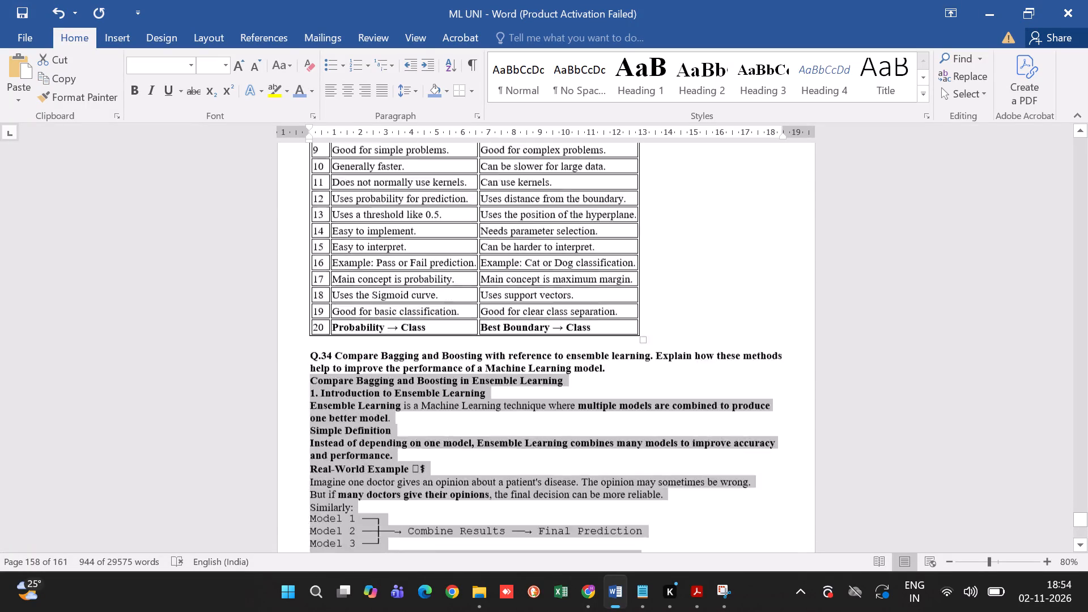
scroll(510, 372, "up", 1)
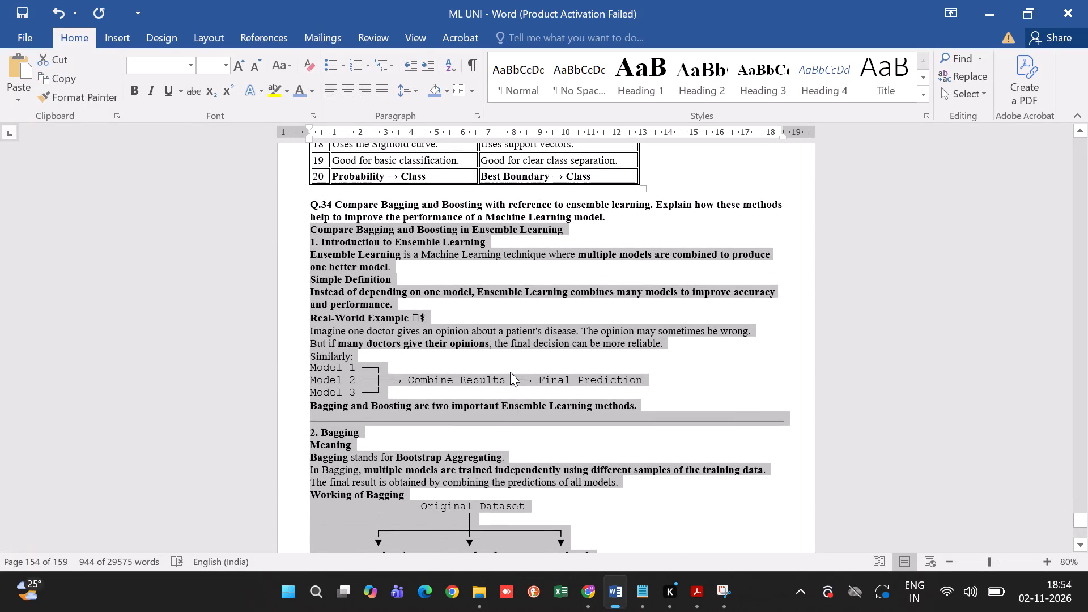
left_click(613, 220)
key("Return")
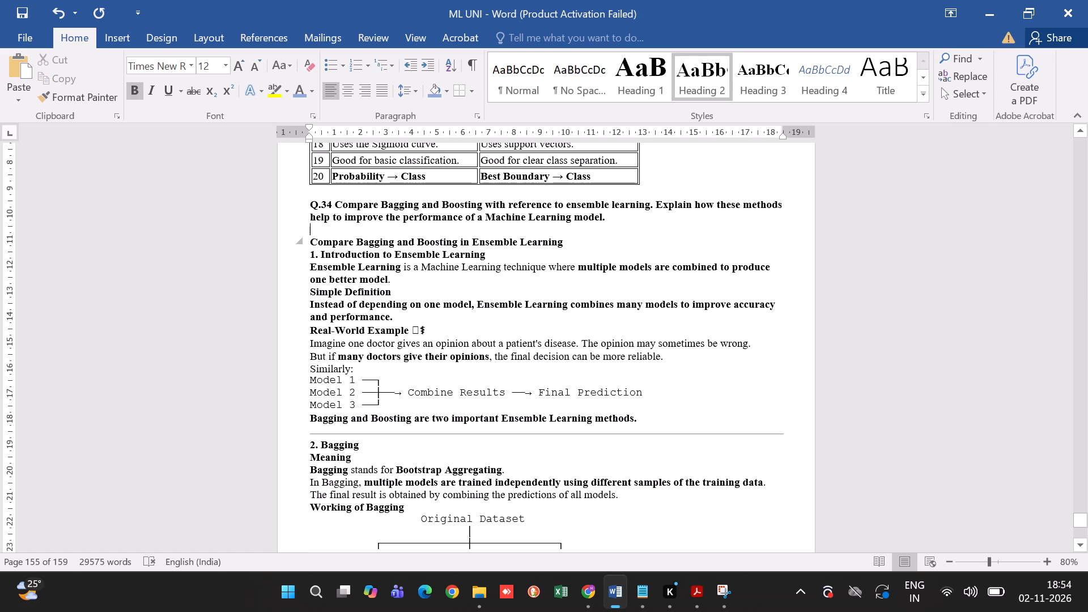
left_click_drag(567, 239, 326, 231)
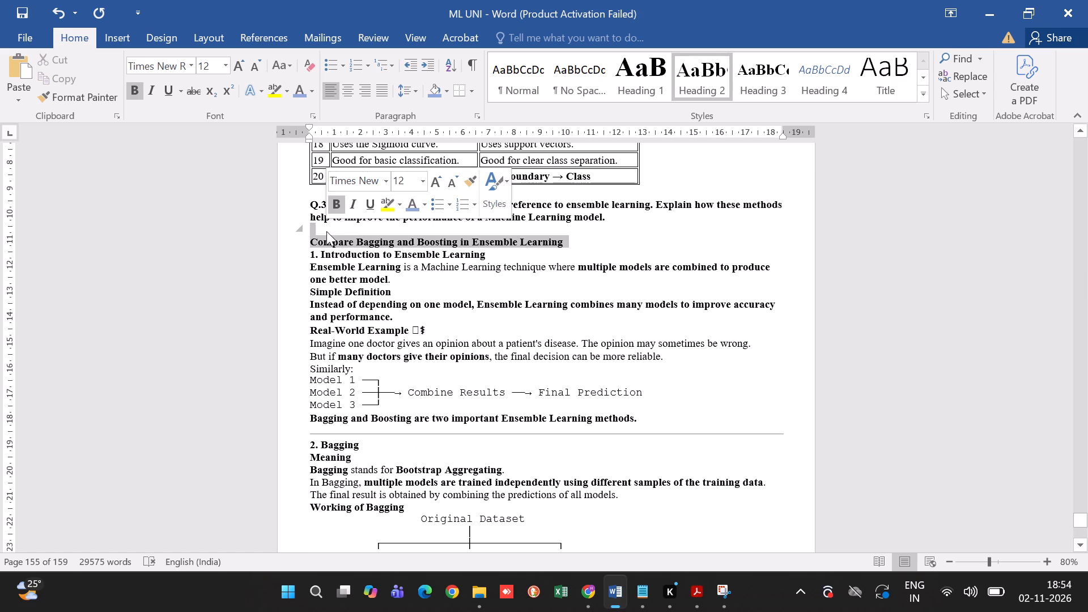
key("BackSpace")
key("Return")
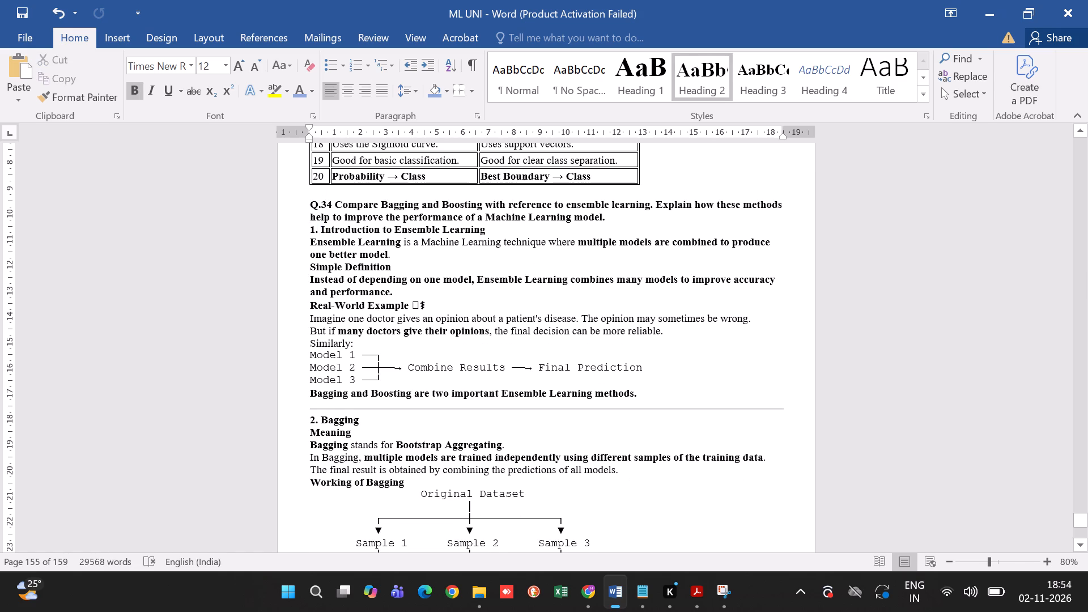
Add the question label "Q.35" at the document's end, with a blank line after the Q.34 answer.
scroll(326, 231, "down", 20)
scroll(326, 231, "down", 13)
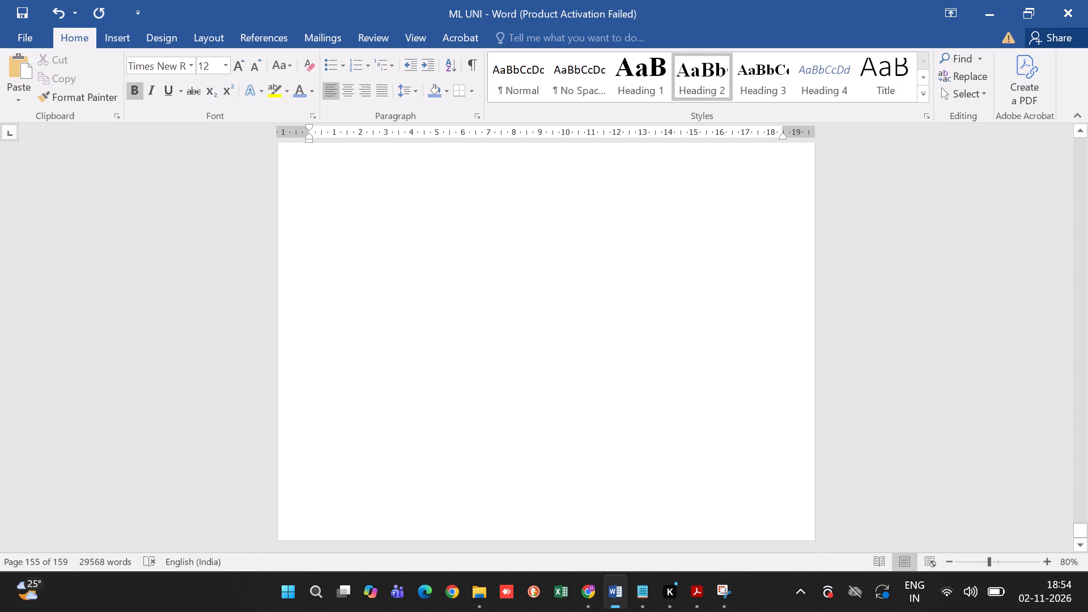
scroll(337, 209, "up", 1)
left_click(328, 240)
key("Return")
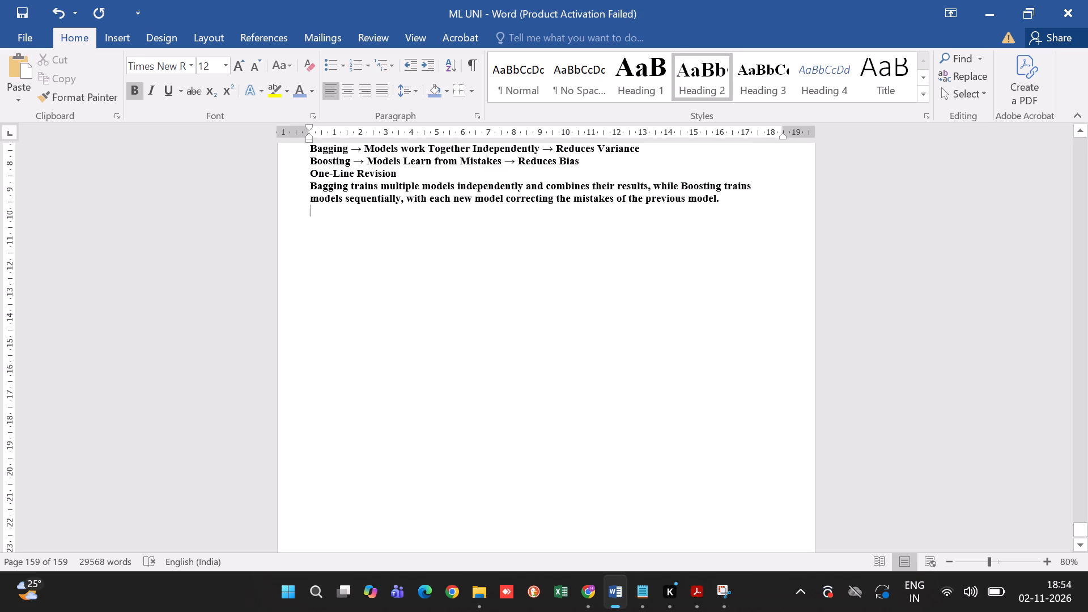
type("Q.35")
key("space")
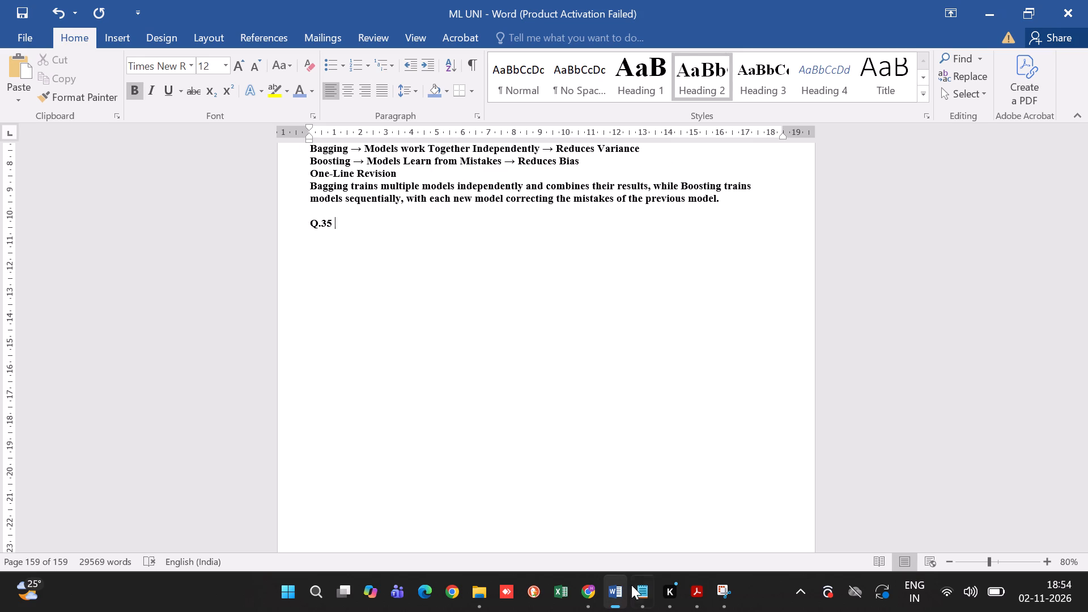
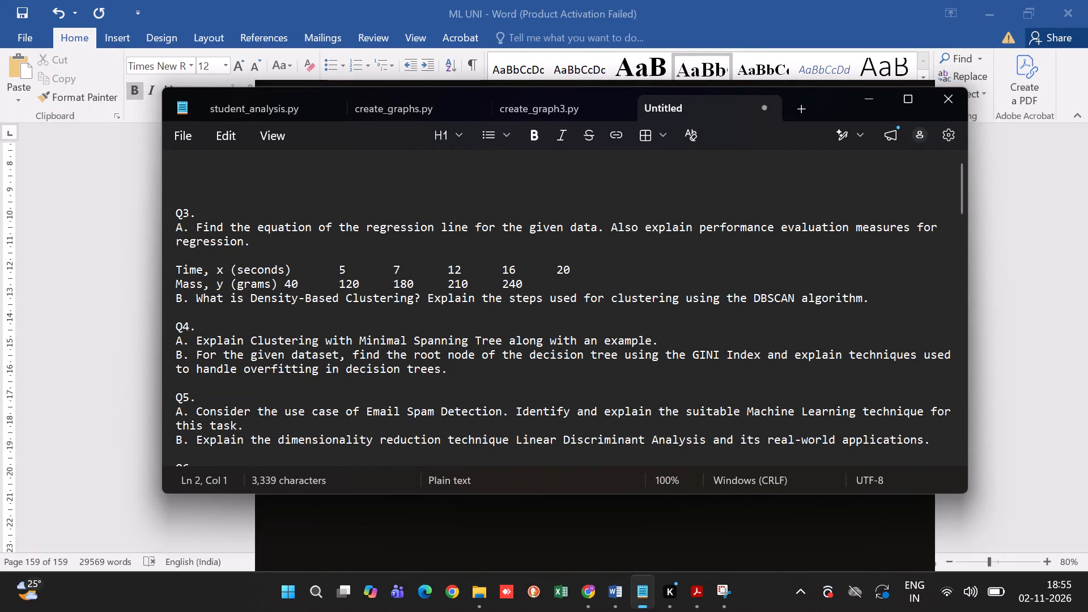
Capture a screenshot of question Q3 A on the regression line, with its time and mass table, from the past-paper PDF.
left_click_drag(198, 223, 249, 233)
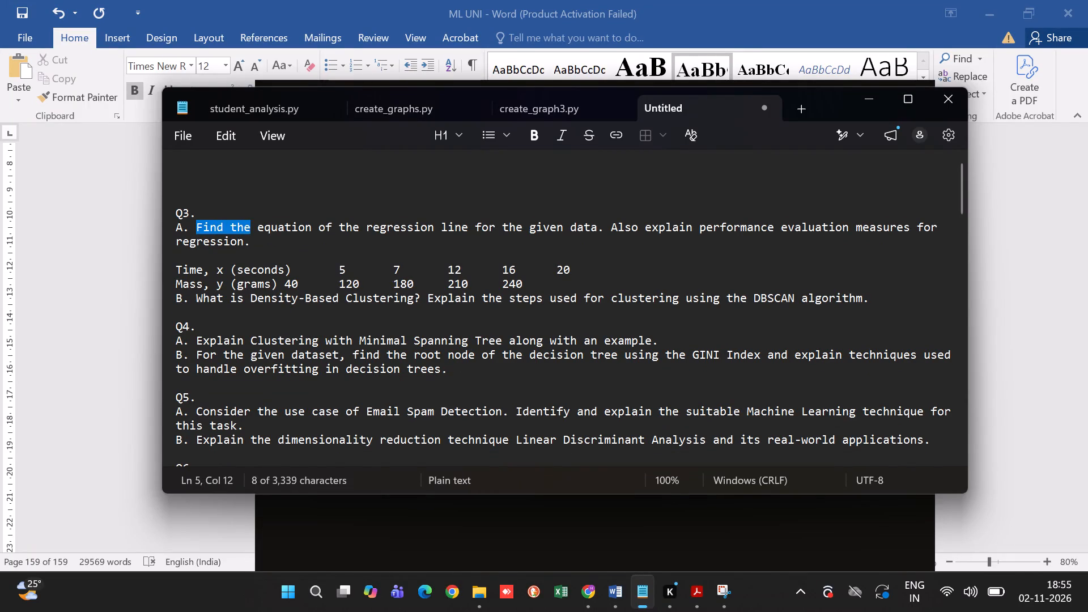
left_click_drag(249, 233, 254, 242)
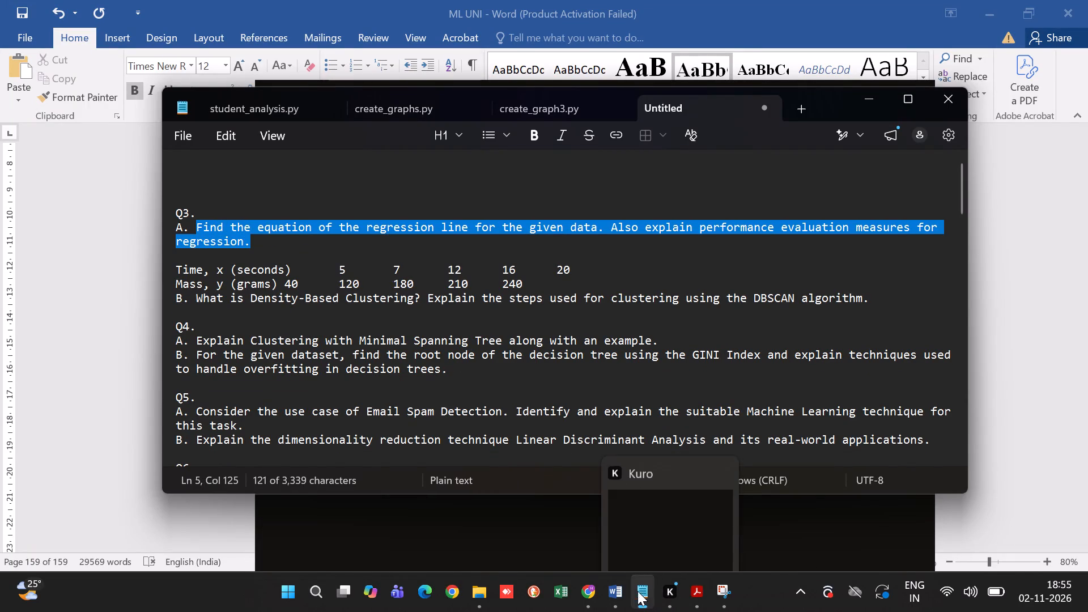
left_click(696, 592)
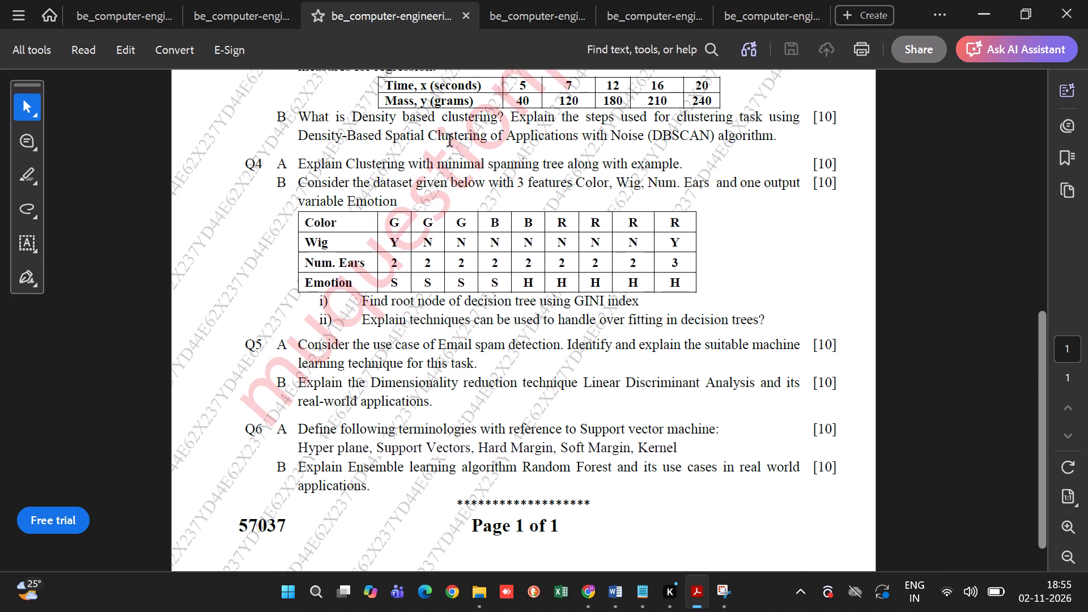
scroll(469, 269, "up", 3)
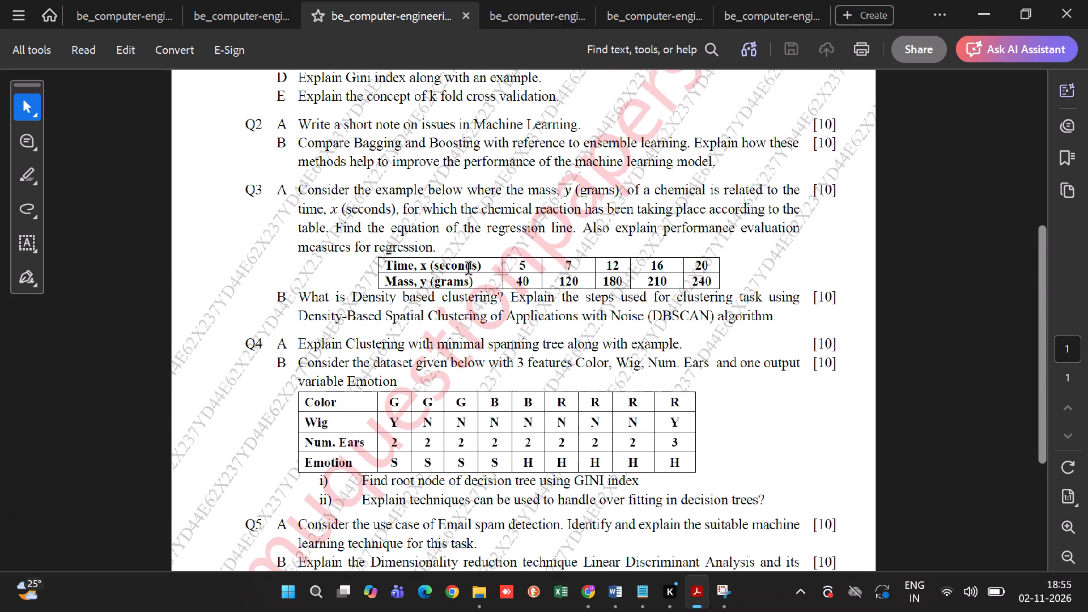
scroll(469, 269, "up", 2)
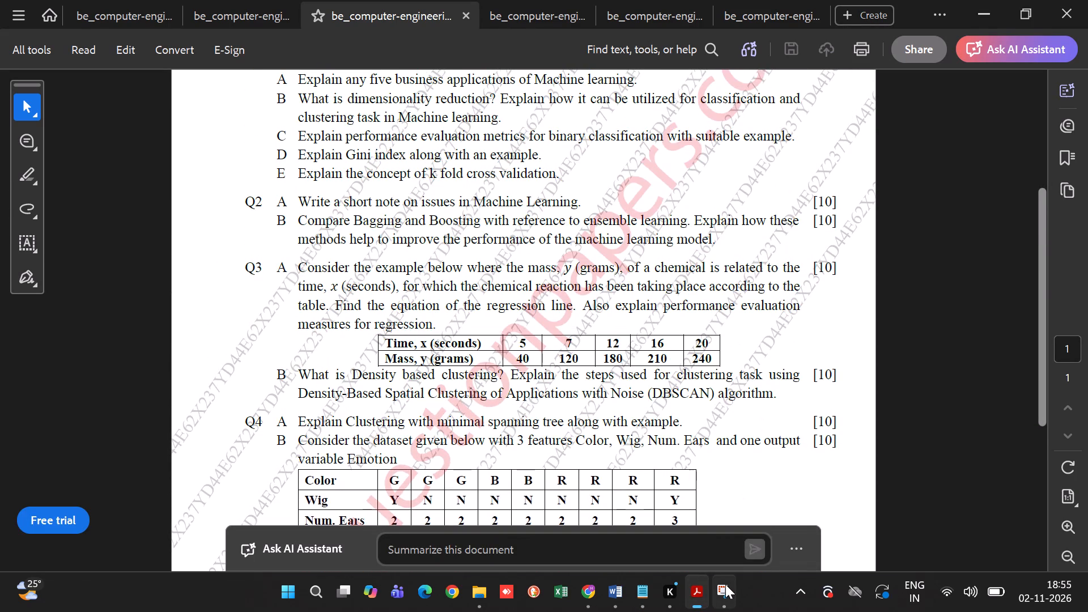
left_click(725, 590)
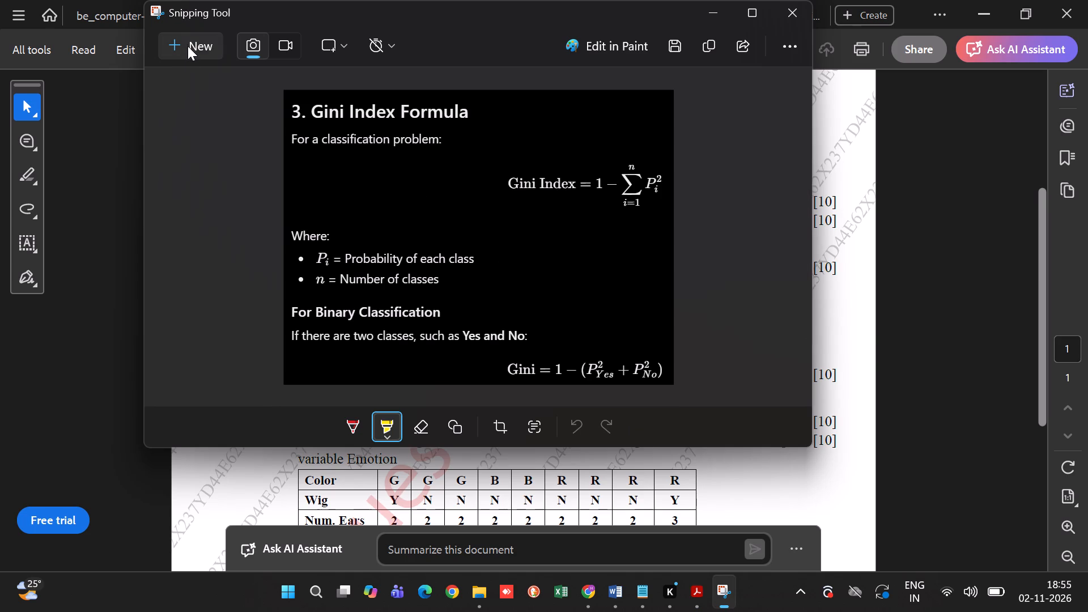
left_click(188, 46)
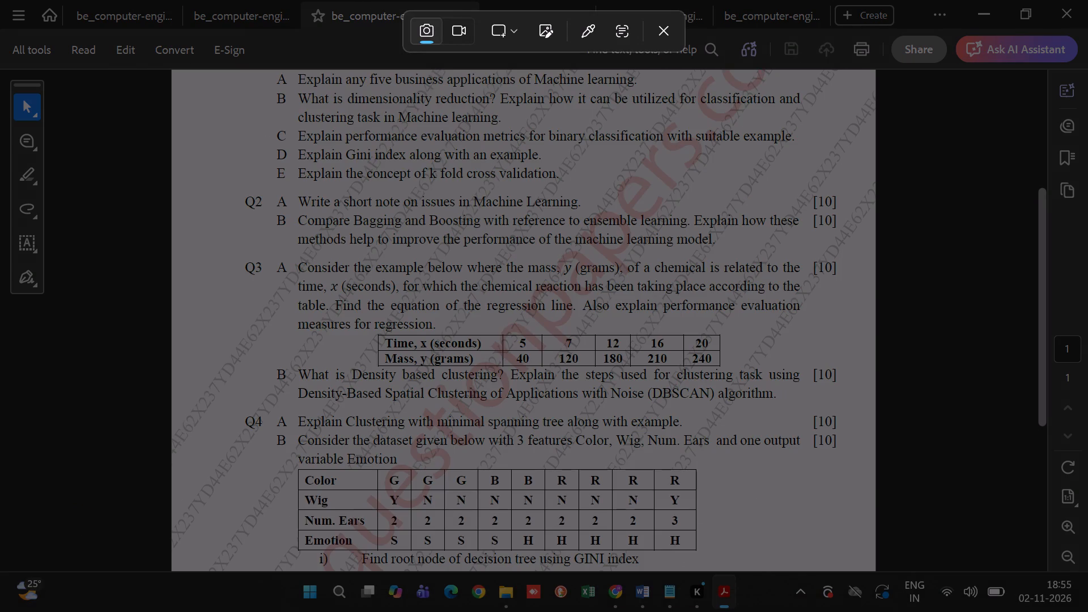
left_click_drag(292, 254, 779, 359)
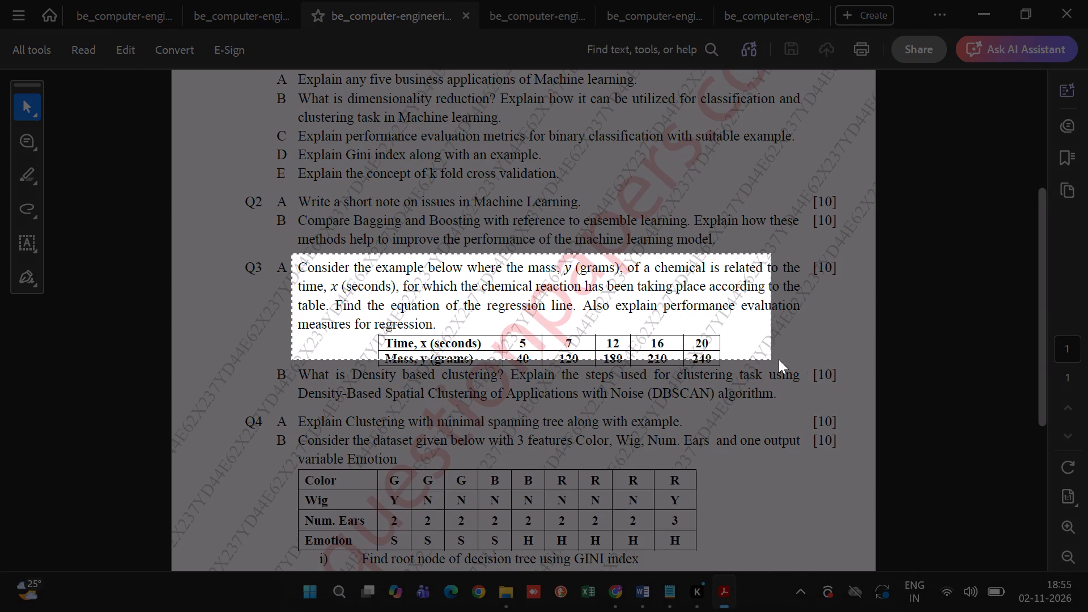
left_click_drag(779, 359, 800, 350)
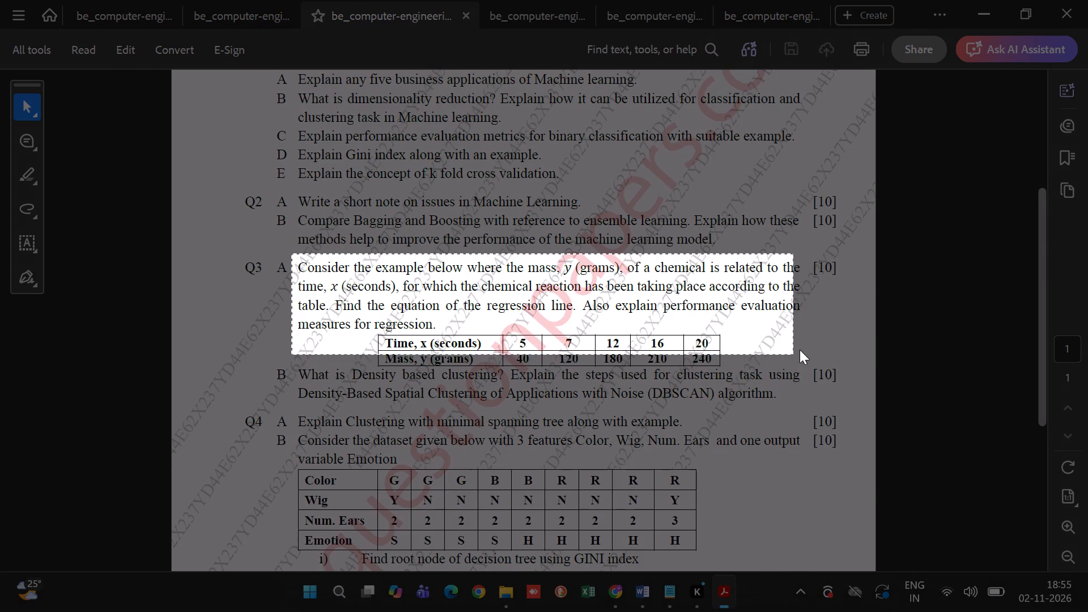
left_click_drag(800, 350, 805, 364)
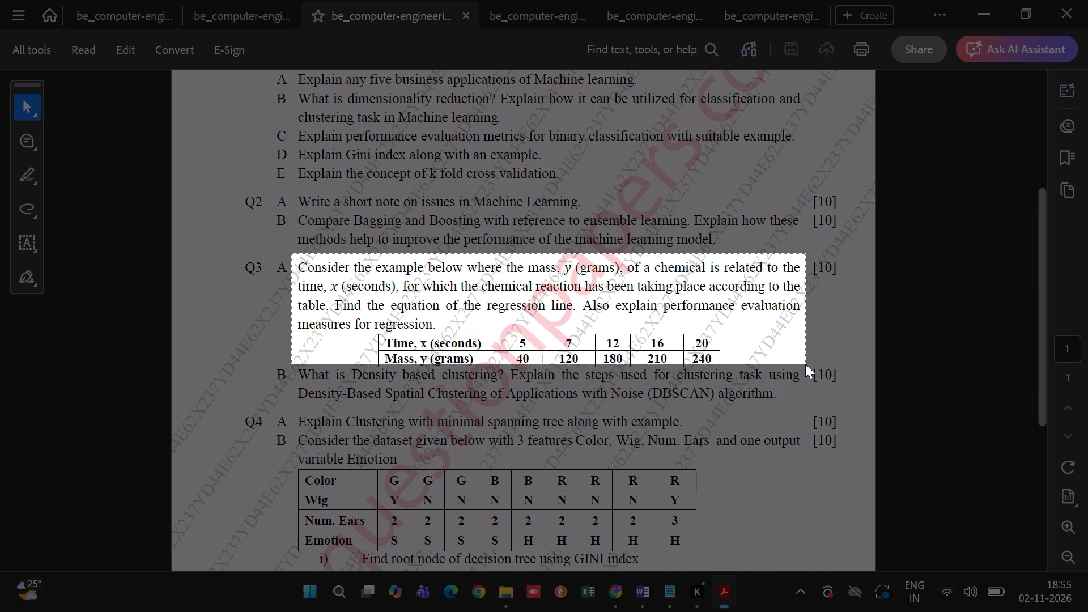
left_click_drag(805, 364, 807, 359)
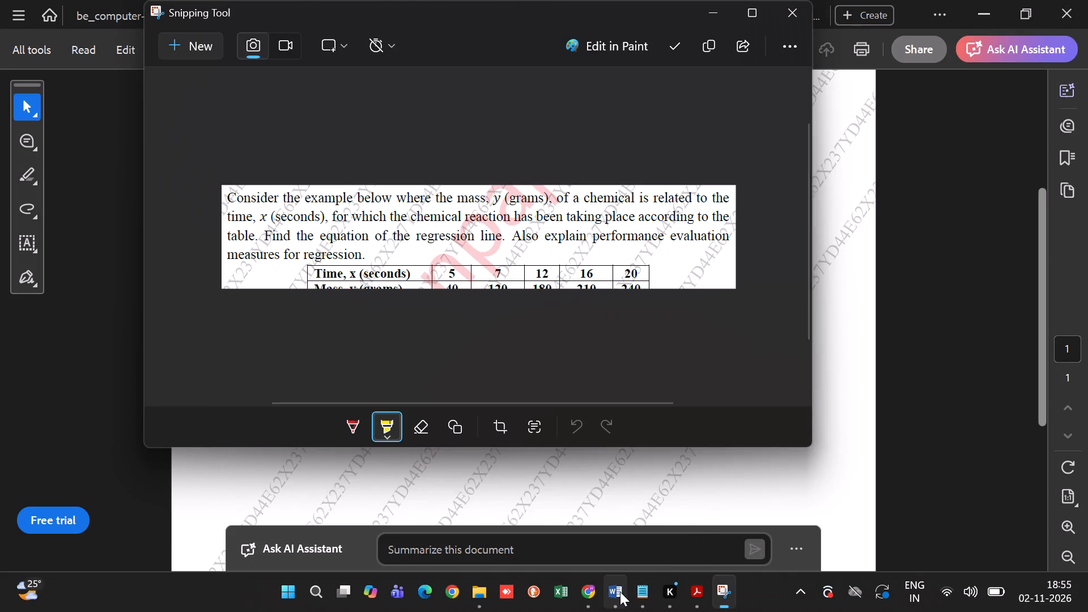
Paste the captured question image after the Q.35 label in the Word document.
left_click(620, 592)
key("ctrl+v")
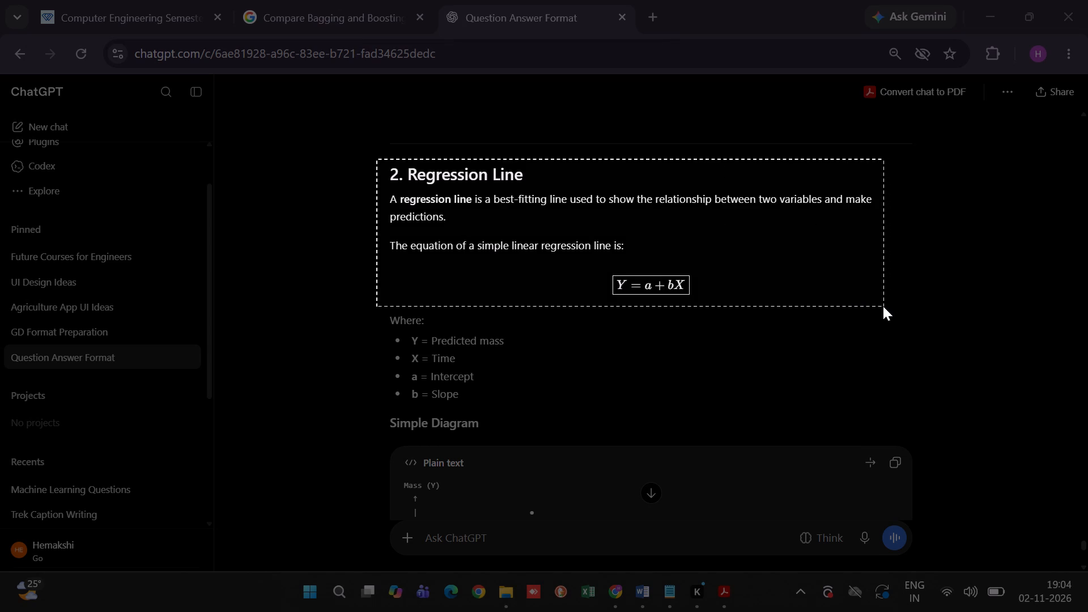
left_click_drag(883, 306, 882, 305)
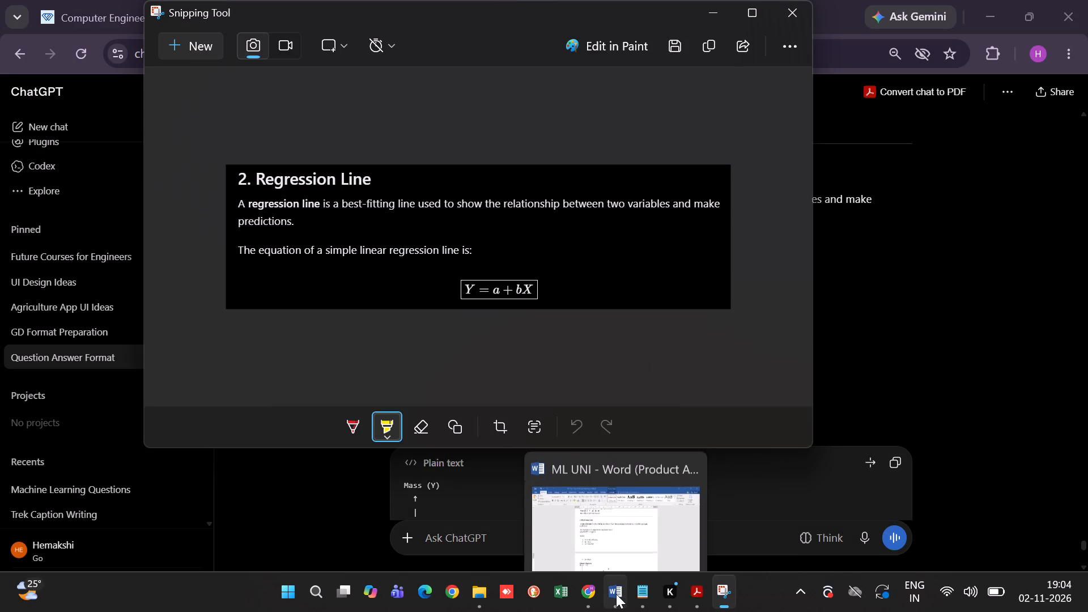
In Word, replace the section 2 heading, text and raw equation code with the snip, shrinking the picture to about 90% width.
left_click(616, 594)
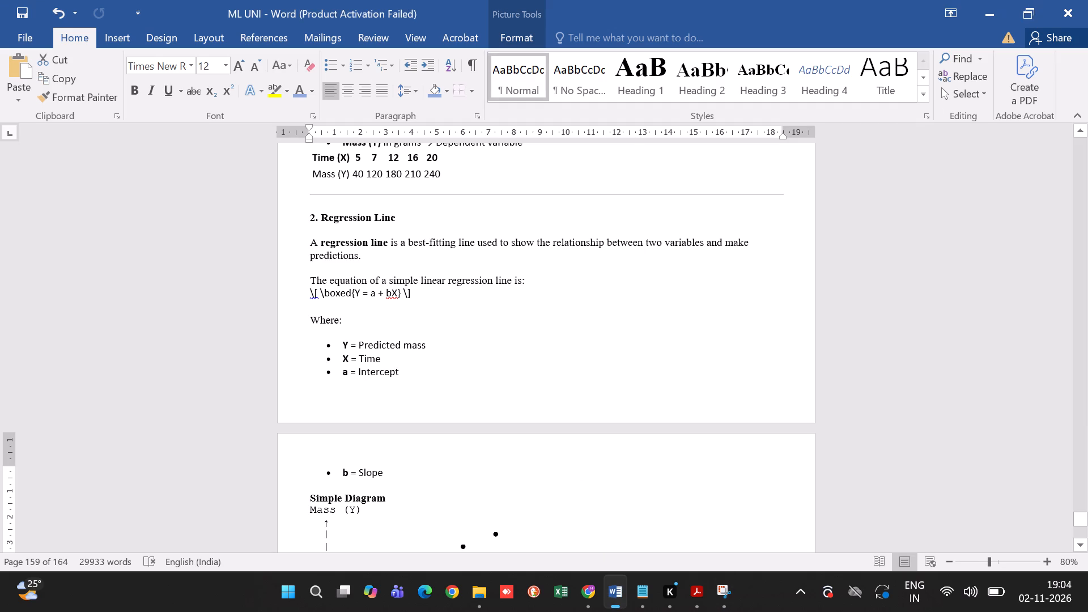
left_click_drag(434, 298, 299, 203)
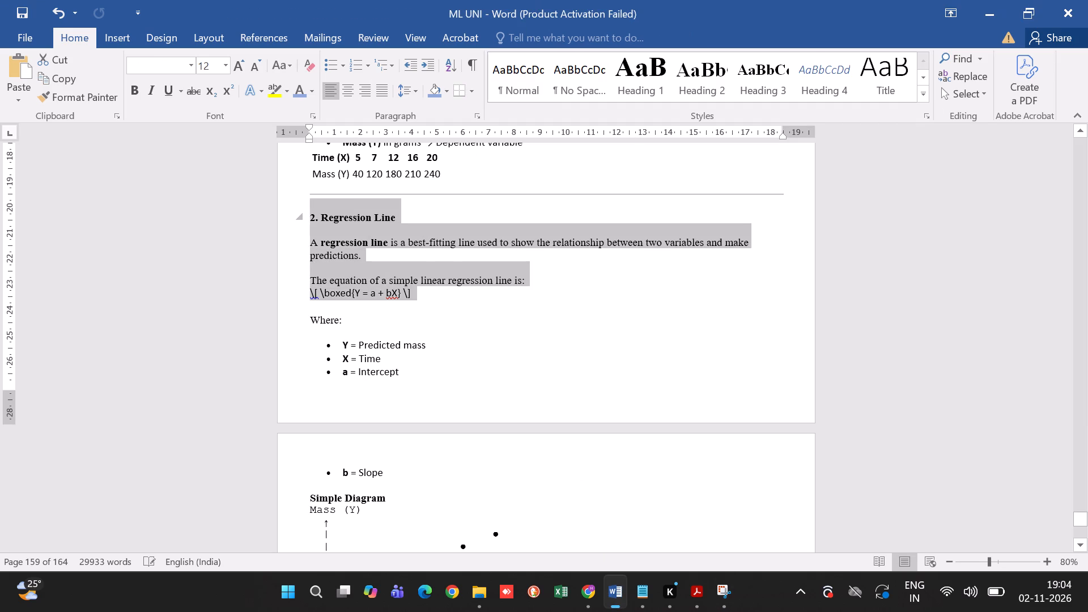
key("ctrl+v")
left_click(448, 253)
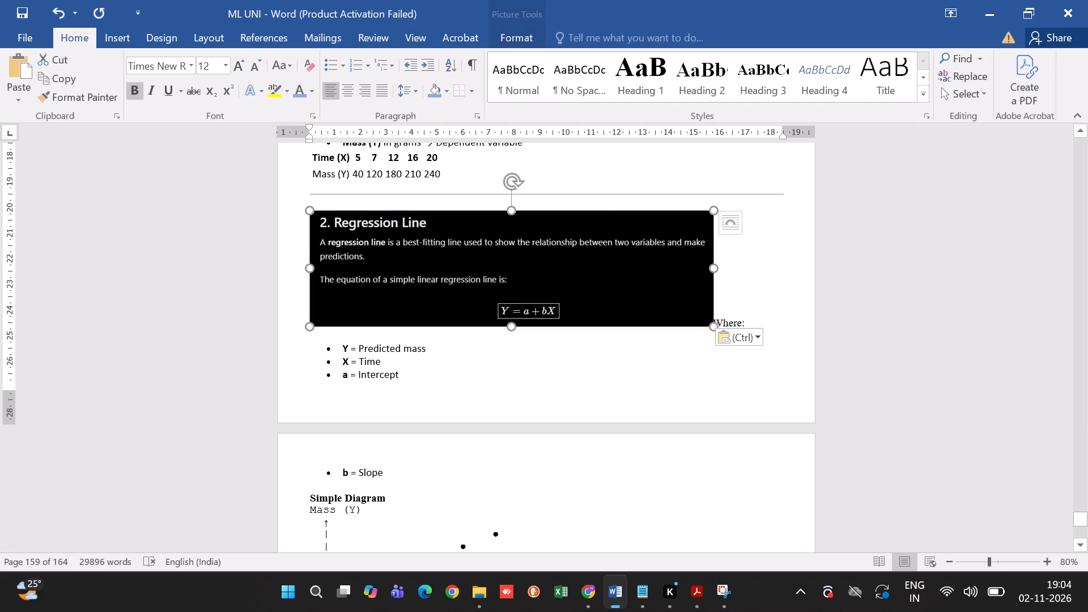
left_click_drag(710, 327, 669, 303)
left_click(673, 312)
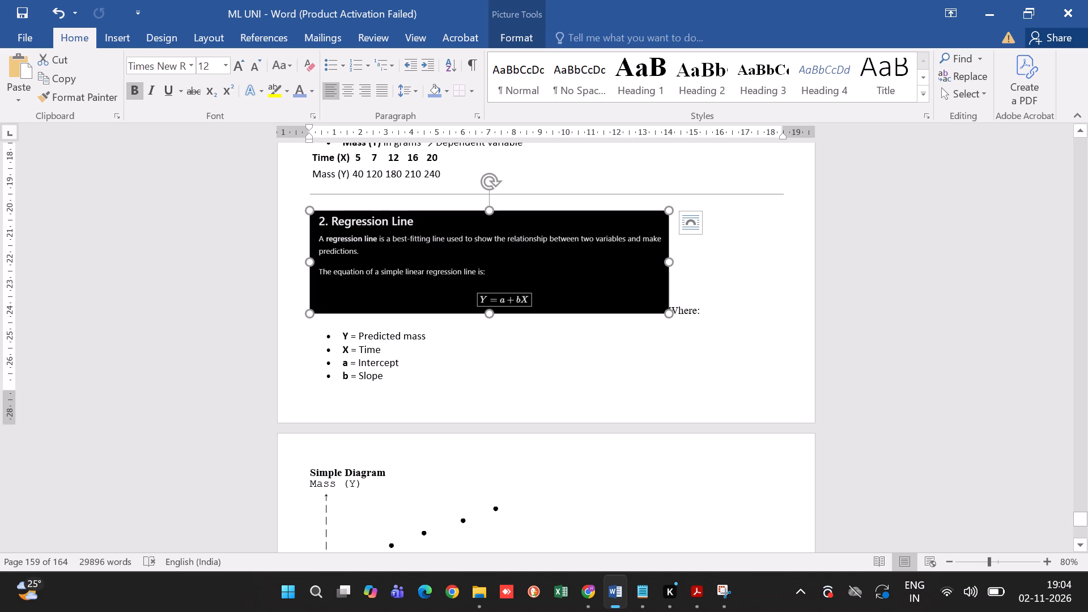
Delete the horizontal divider line between the Time/Mass table and the "2. Regression Line" picture.
left_click(685, 311)
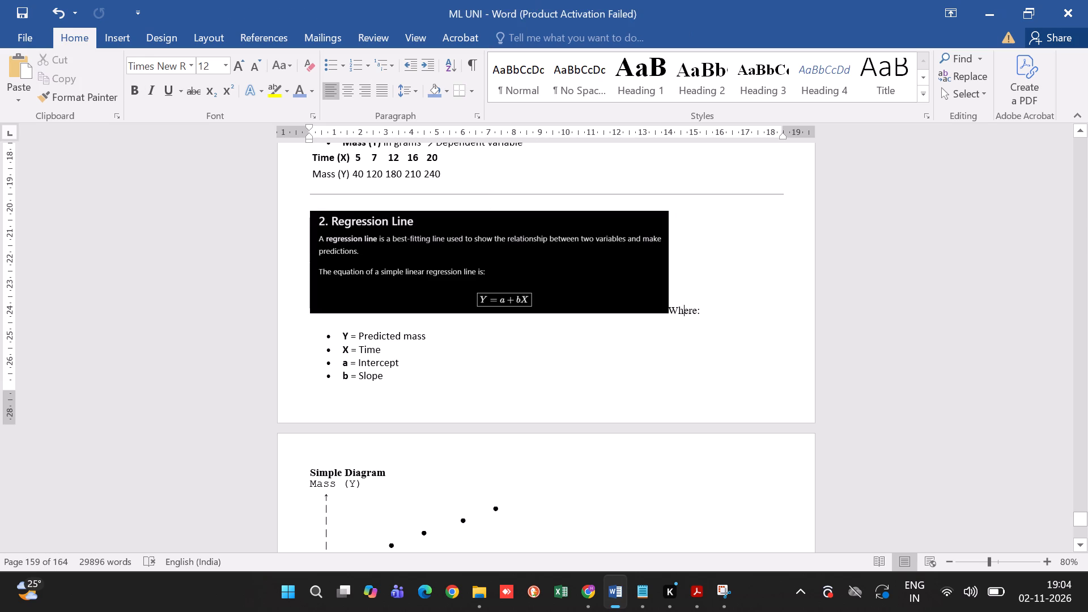
key("Left")
key("Left")
key("BackSpace")
key("Left")
key("Left")
key("BackSpace")
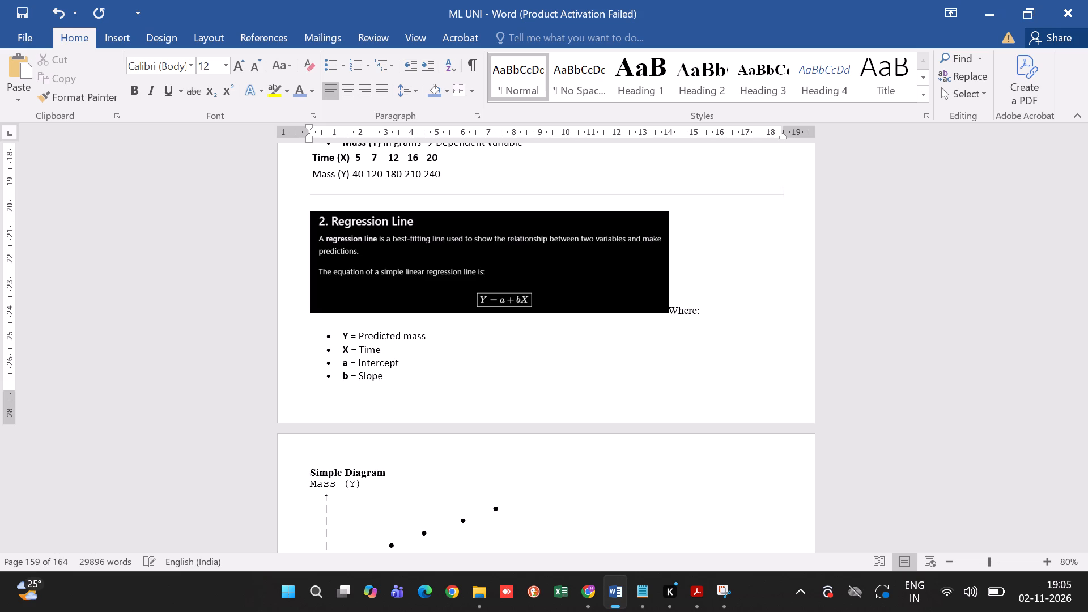
key("BackSpace")
Apply All Borders to the Time (X) and Mass (Y) table under "1. Given Data".
scroll(685, 311, "up", 1)
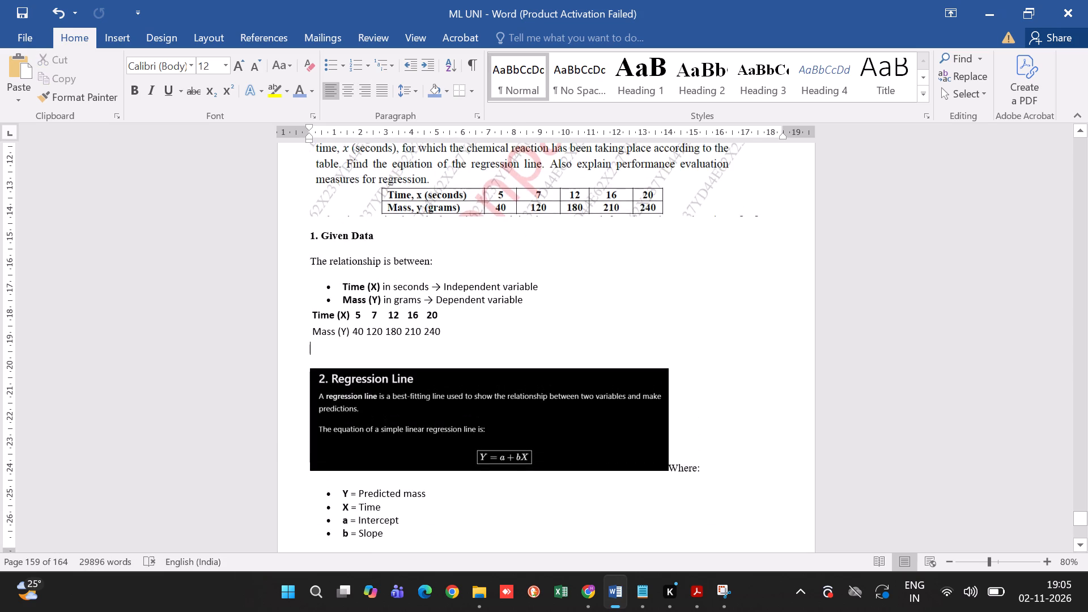
left_click(307, 301)
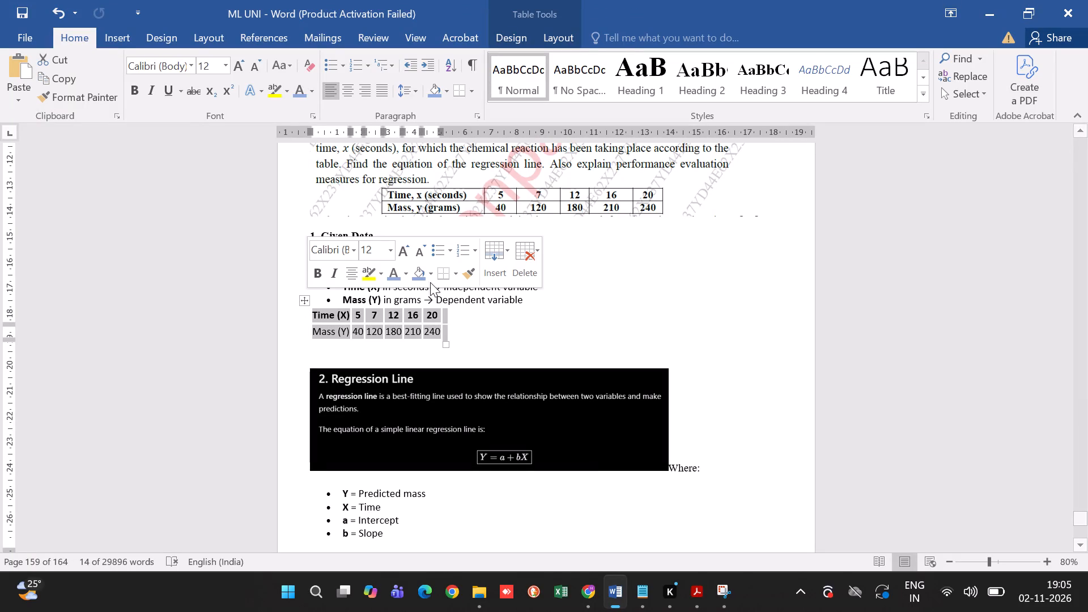
left_click(453, 277)
left_click(471, 386)
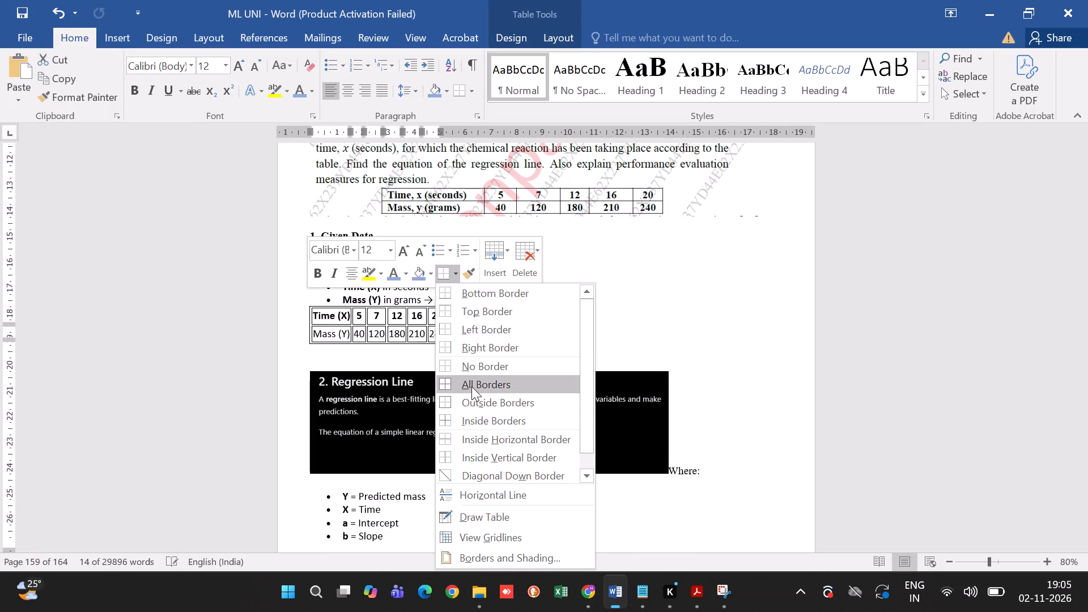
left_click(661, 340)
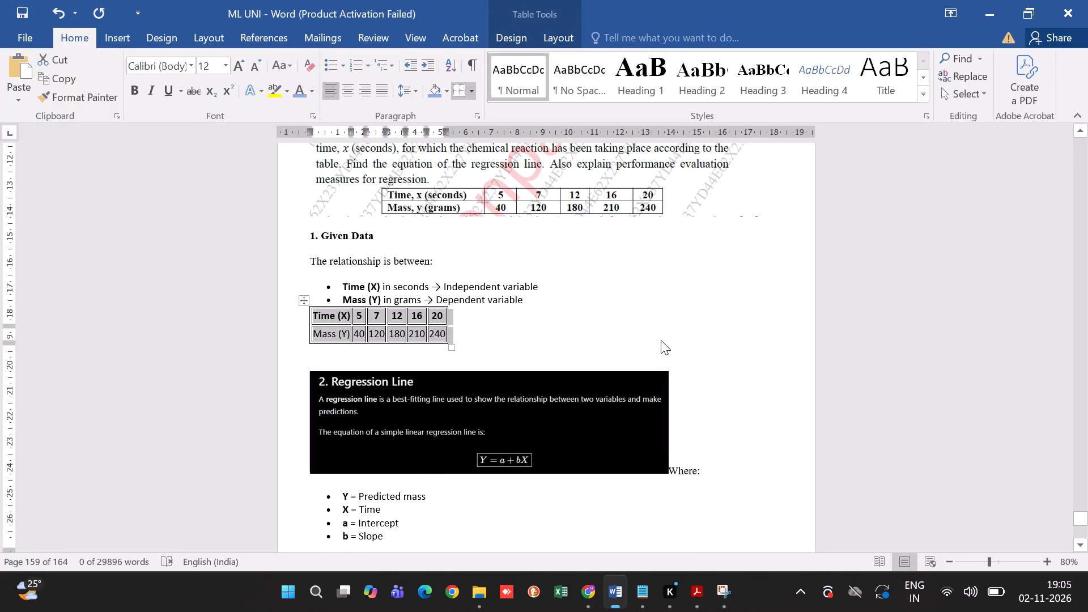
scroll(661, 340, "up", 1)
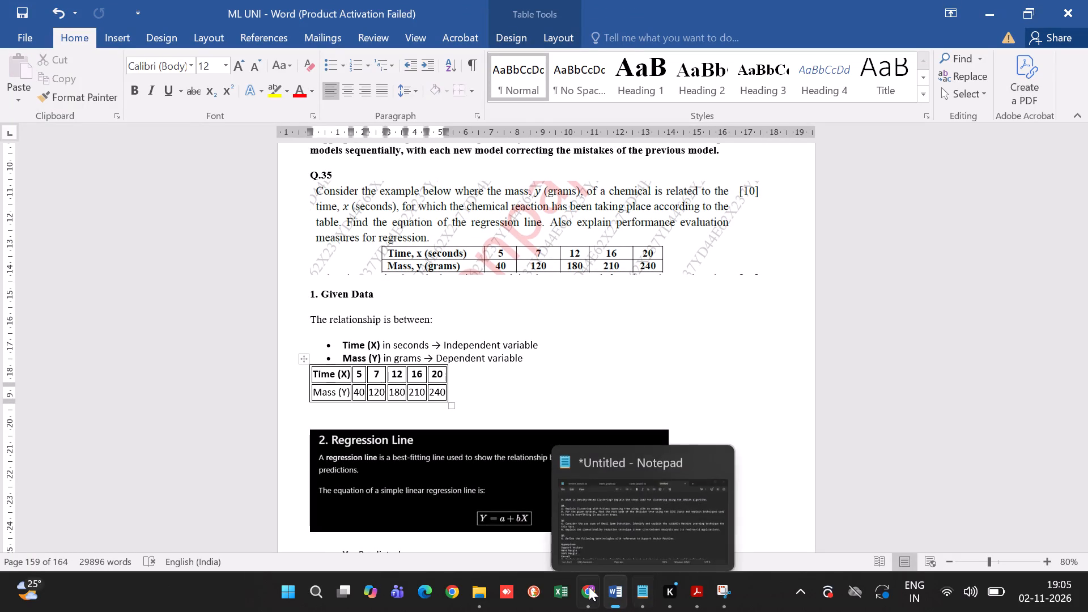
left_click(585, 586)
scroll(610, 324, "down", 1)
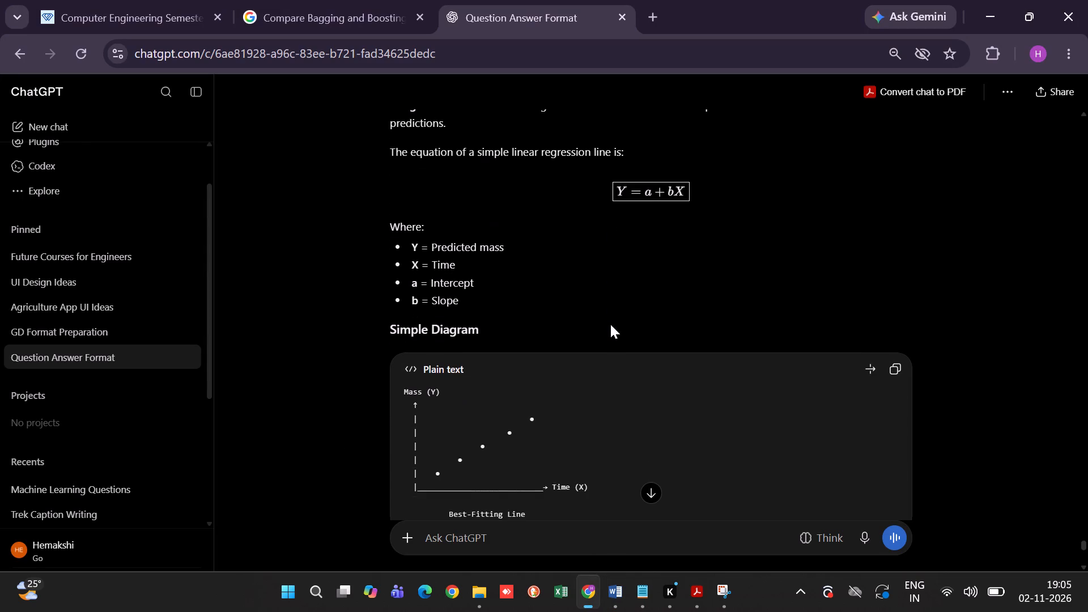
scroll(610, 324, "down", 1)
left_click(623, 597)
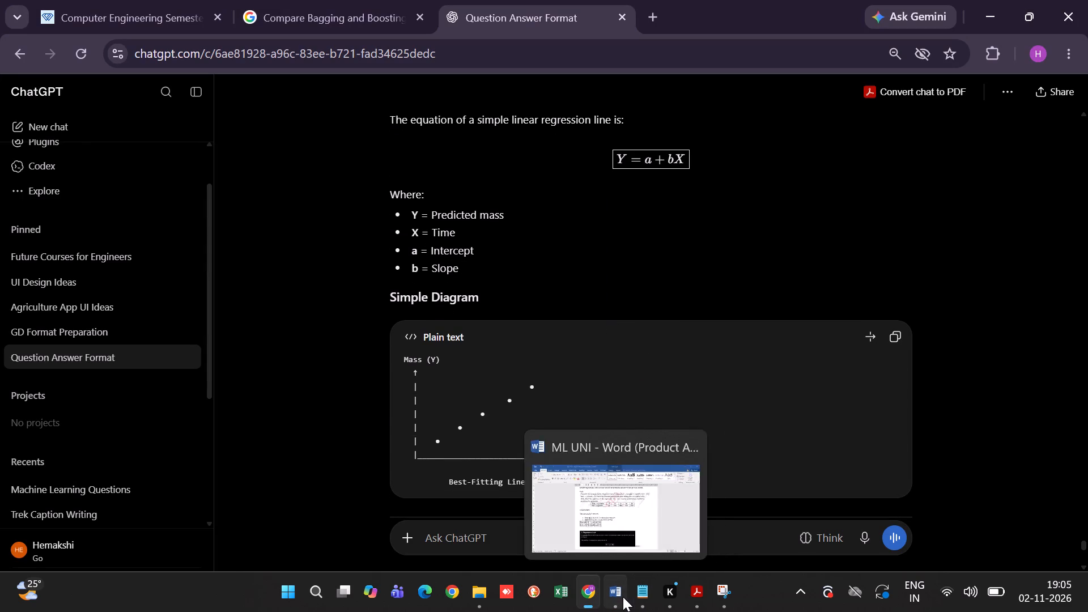
Remove the space before paragraphs in the Q.35 answer, from "1. Given Data" through the "10. Complete Flowchart" section.
scroll(638, 271, "down", 3)
scroll(638, 271, "up", 1)
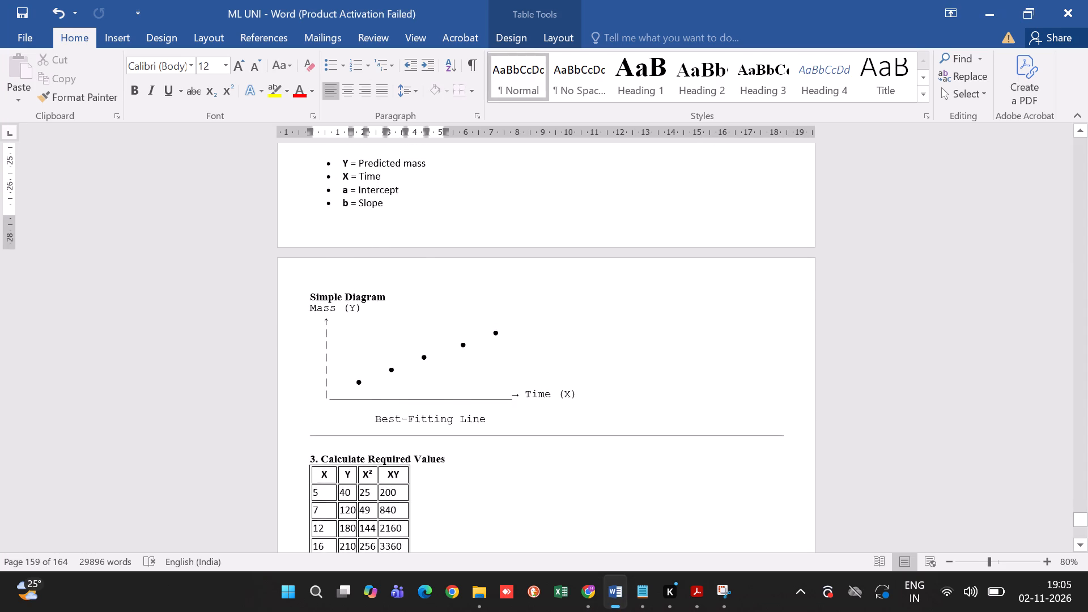
scroll(638, 271, "up", 2)
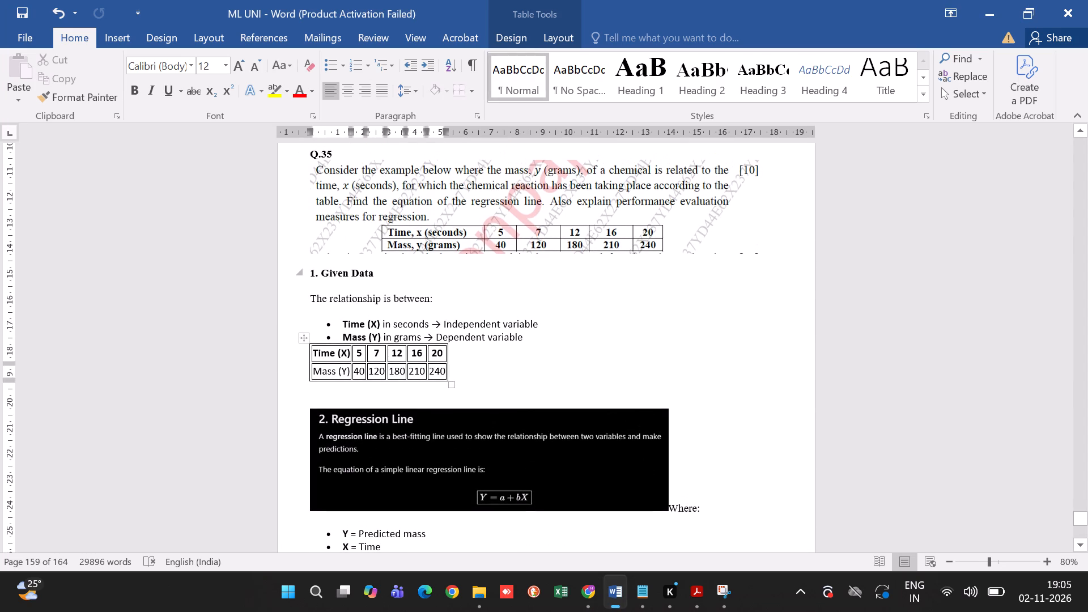
left_click_drag(312, 257, 588, 611)
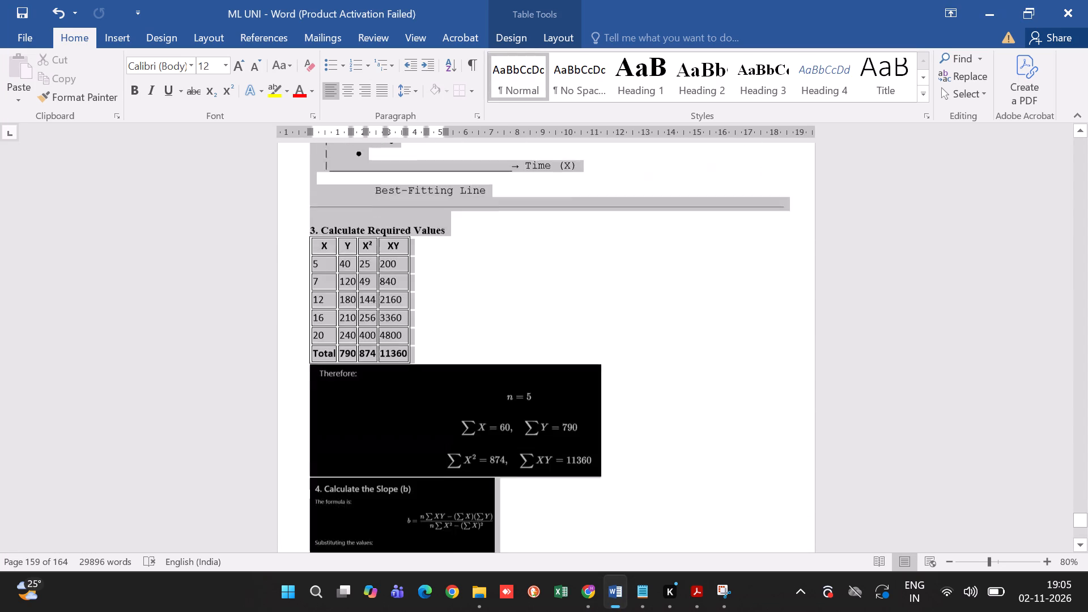
left_click_drag(588, 611, 585, 611)
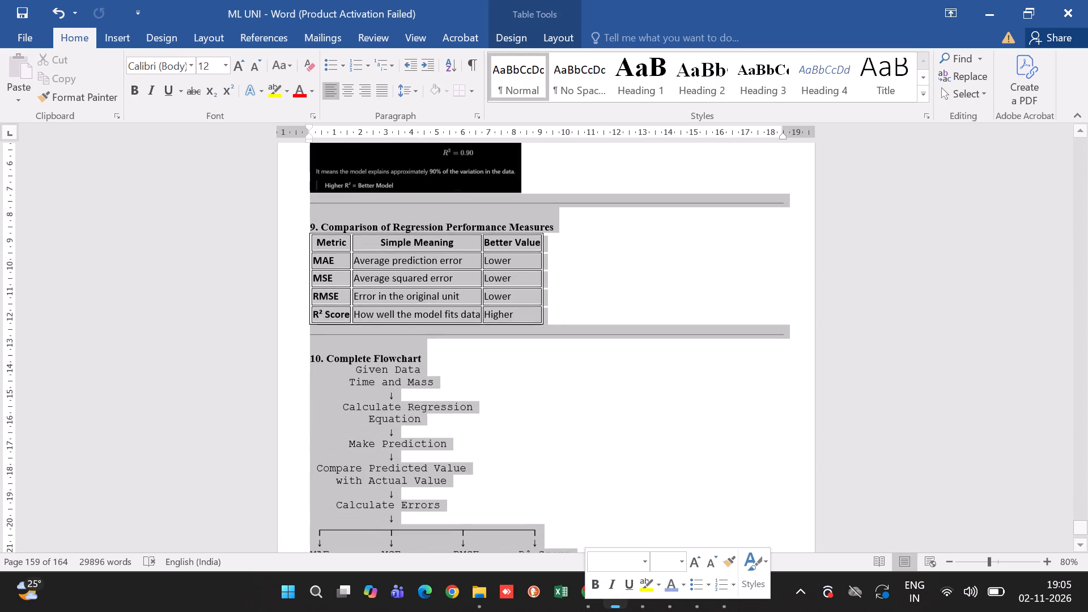
scroll(569, 462, "down", 4)
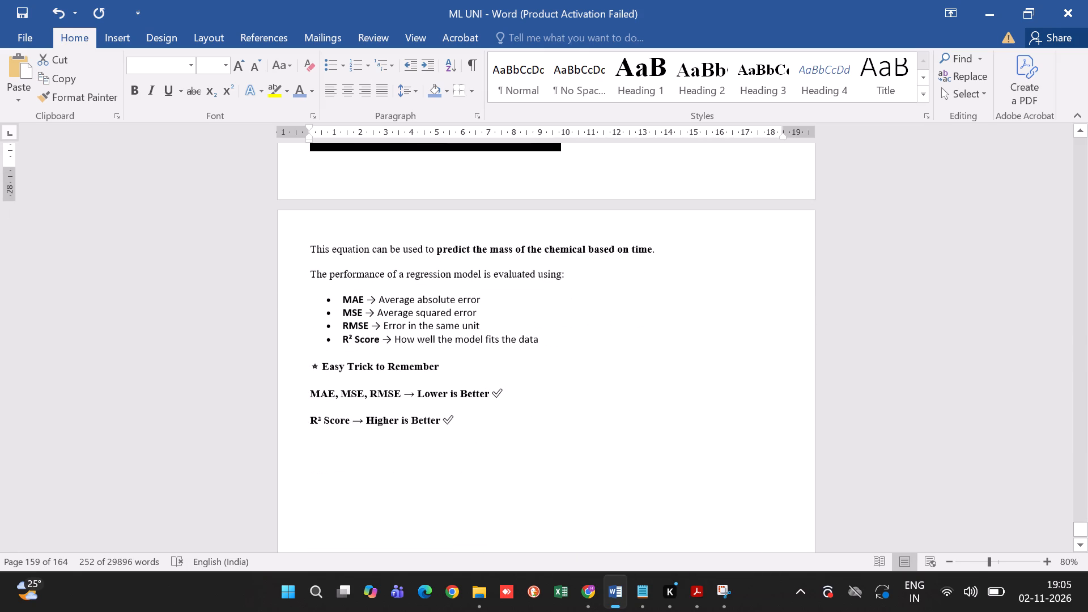
left_click(411, 93)
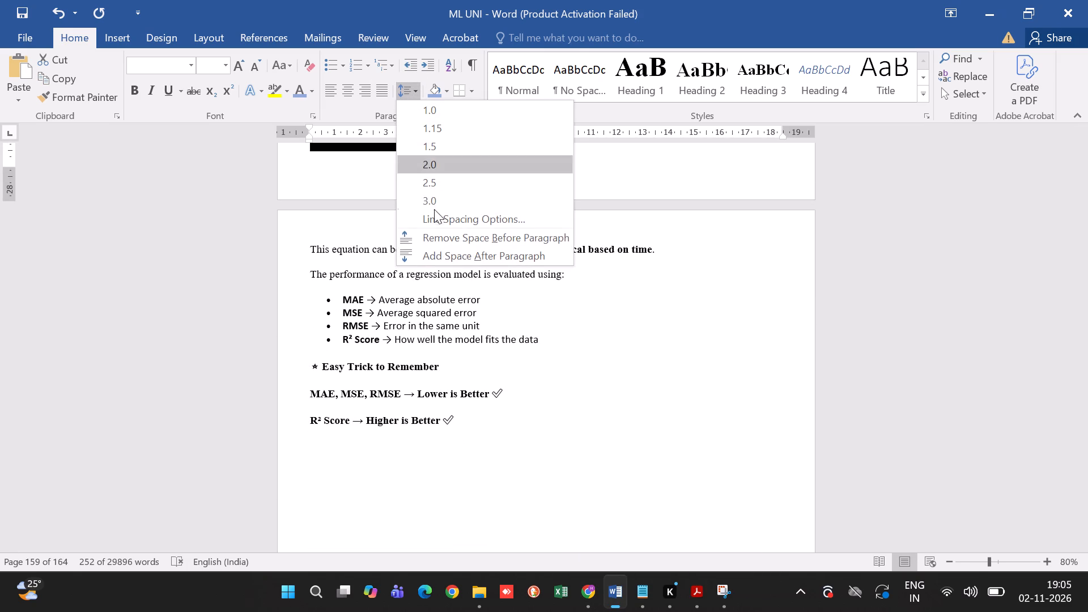
left_click(439, 244)
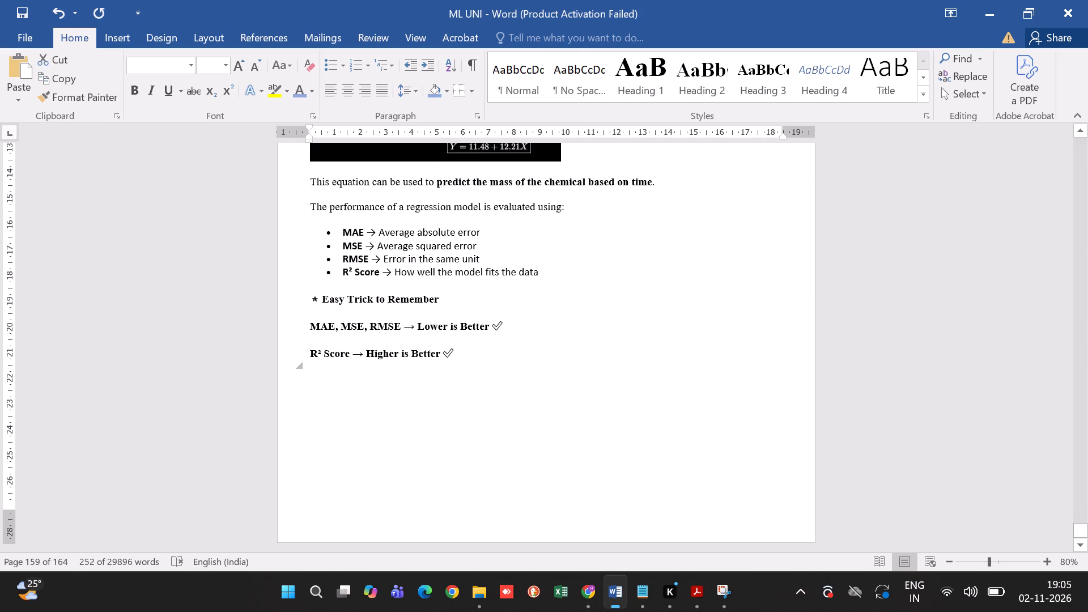
left_click(614, 366)
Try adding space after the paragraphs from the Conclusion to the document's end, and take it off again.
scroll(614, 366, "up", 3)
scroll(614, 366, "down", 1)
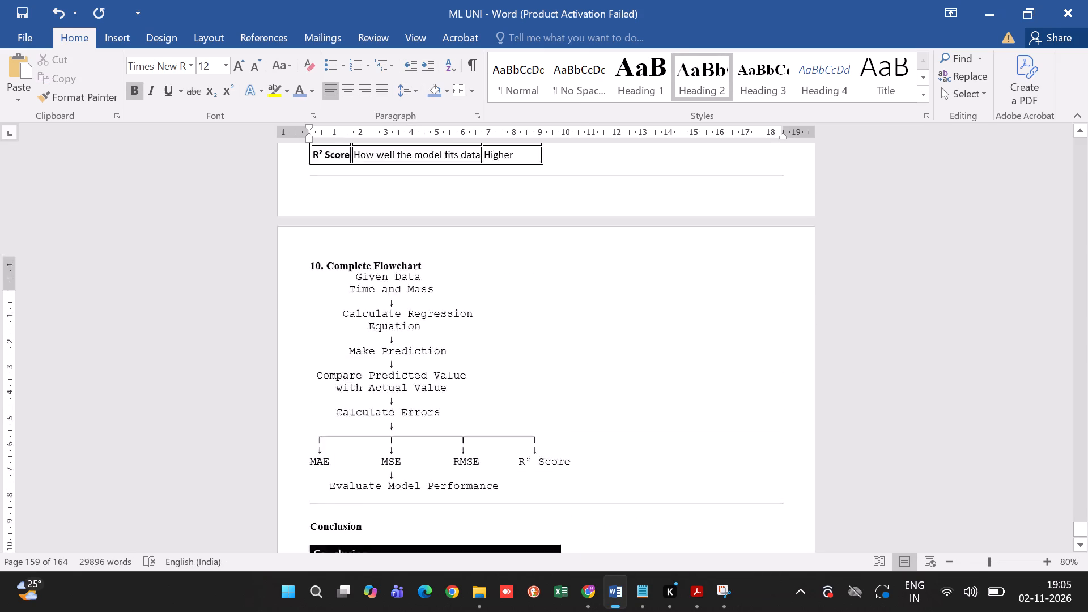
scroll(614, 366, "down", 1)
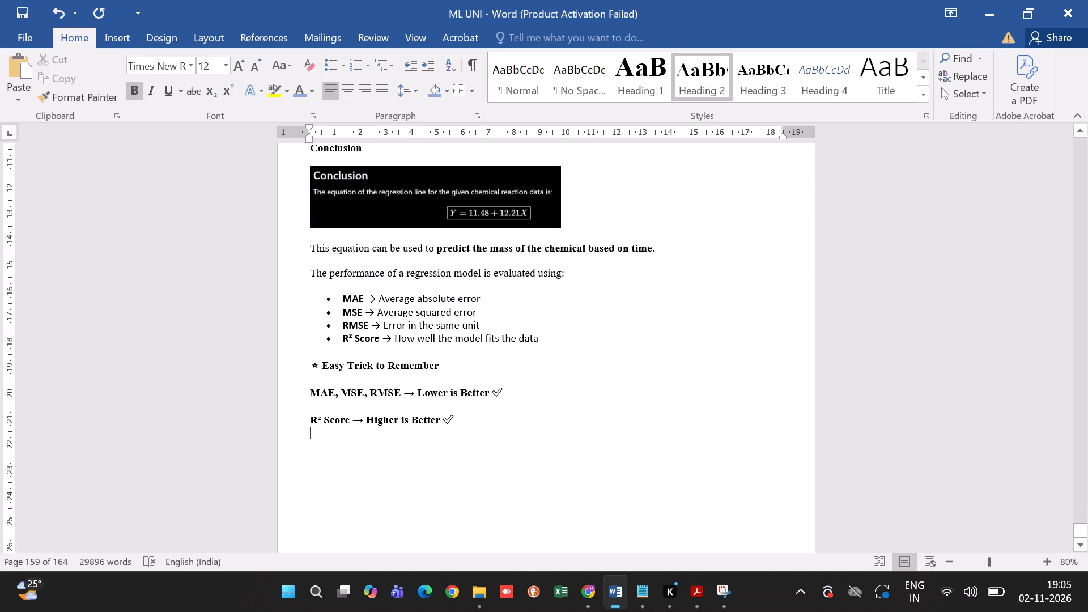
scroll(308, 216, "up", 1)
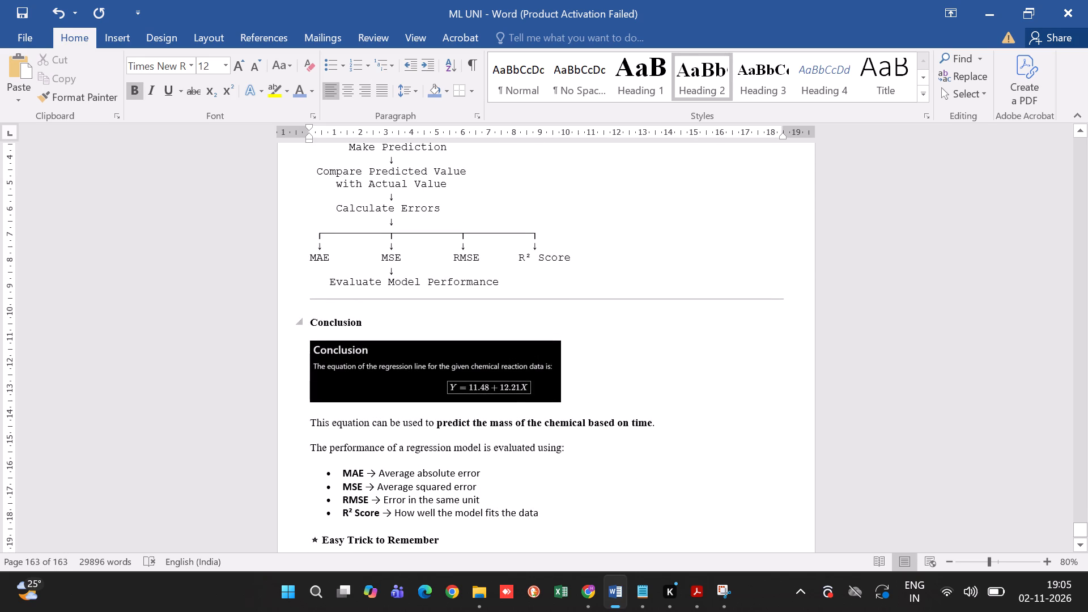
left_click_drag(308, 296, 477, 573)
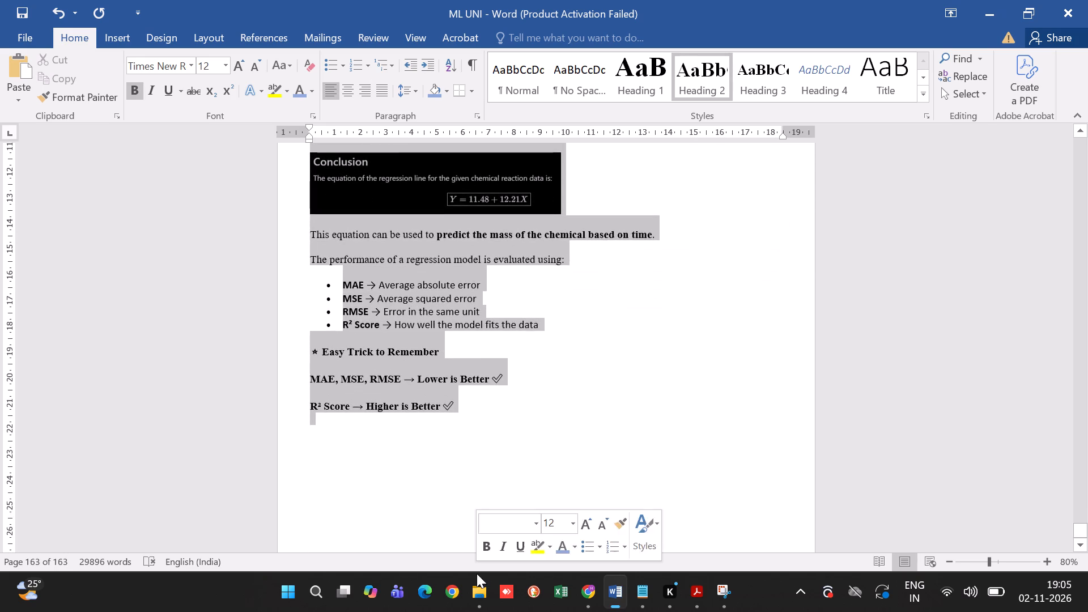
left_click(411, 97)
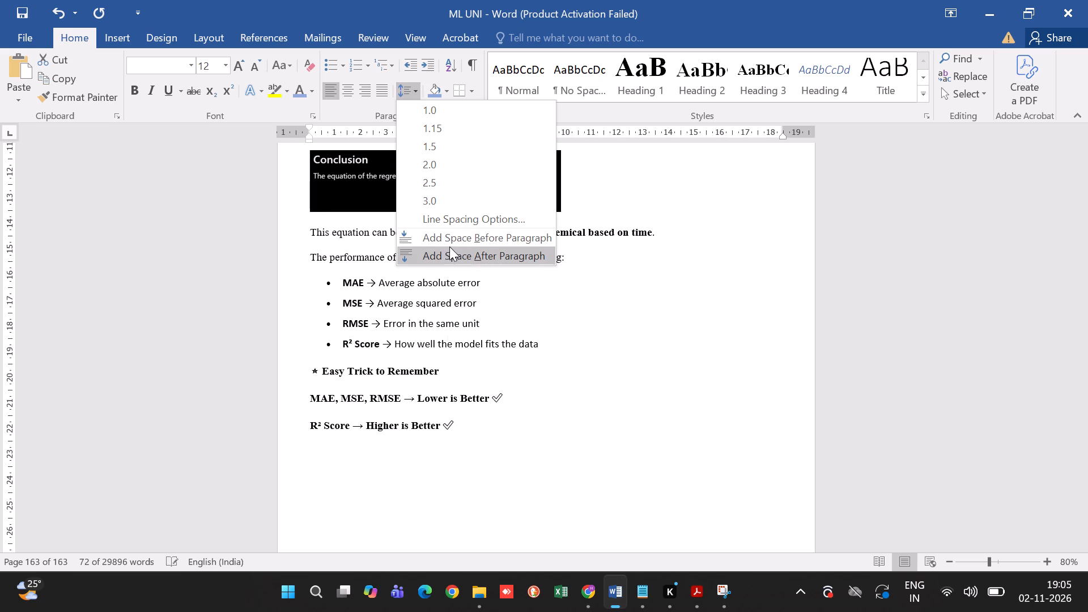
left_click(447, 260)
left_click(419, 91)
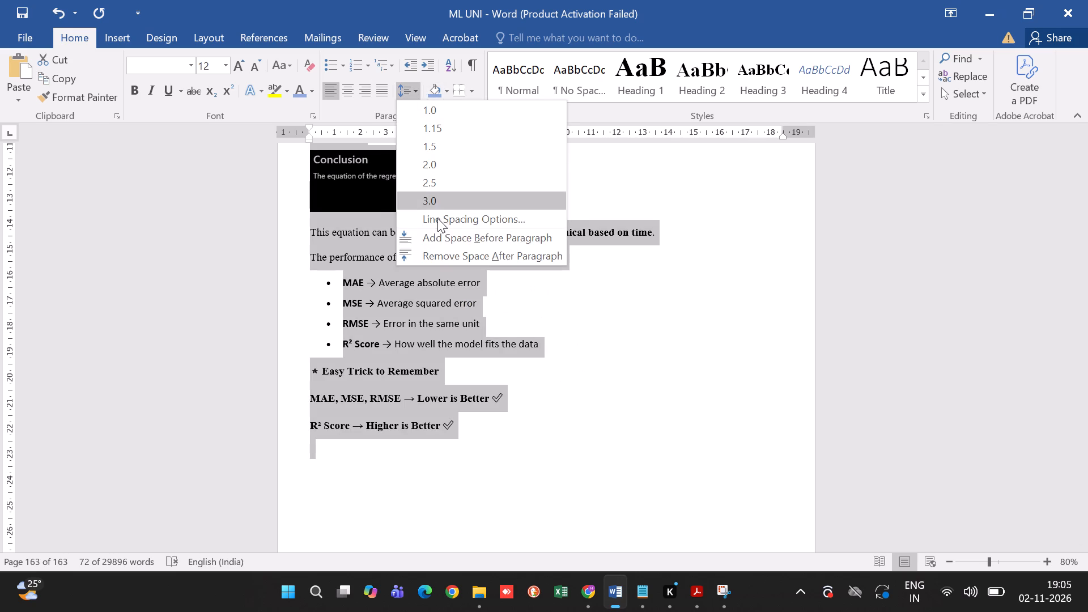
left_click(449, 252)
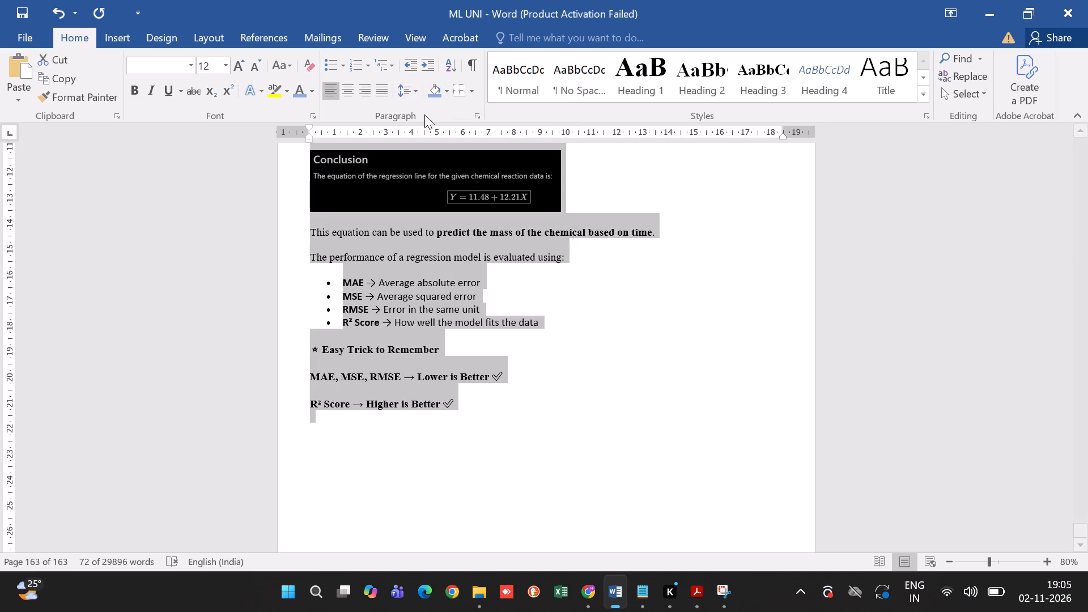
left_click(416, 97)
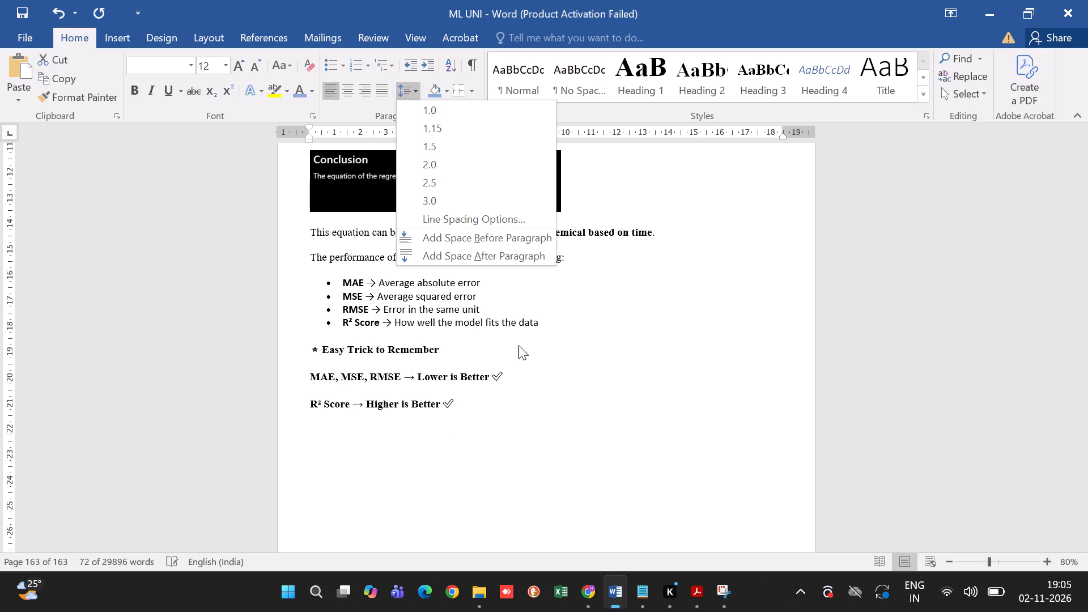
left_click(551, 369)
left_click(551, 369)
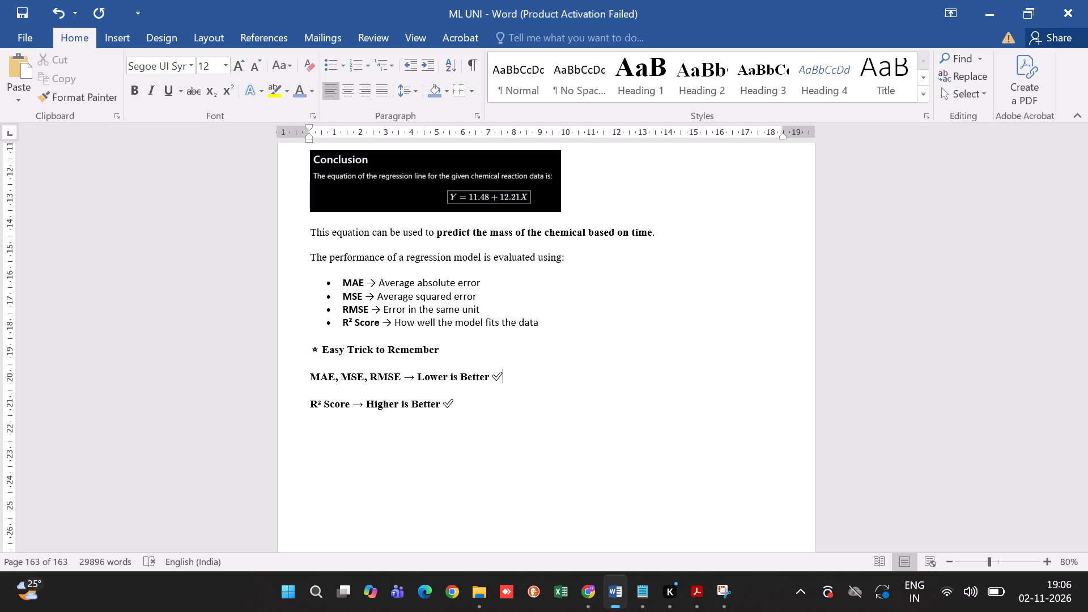
Remove the space before paragraphs from "This equation can be used to" through the final "R² Score → Higher is Better" line.
left_click_drag(467, 413, 312, 211)
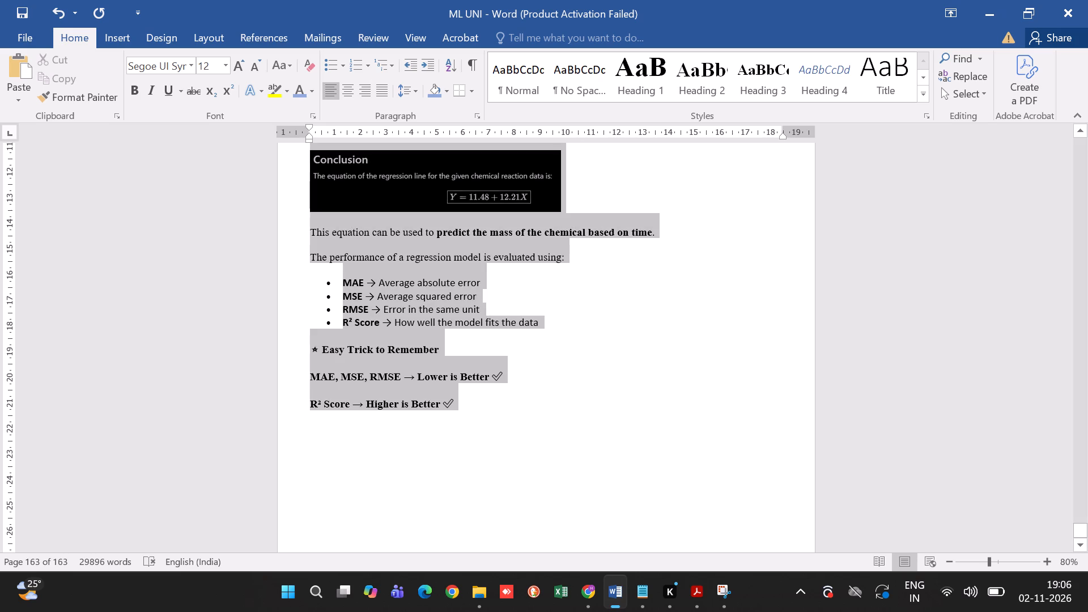
left_click_drag(312, 211, 308, 236)
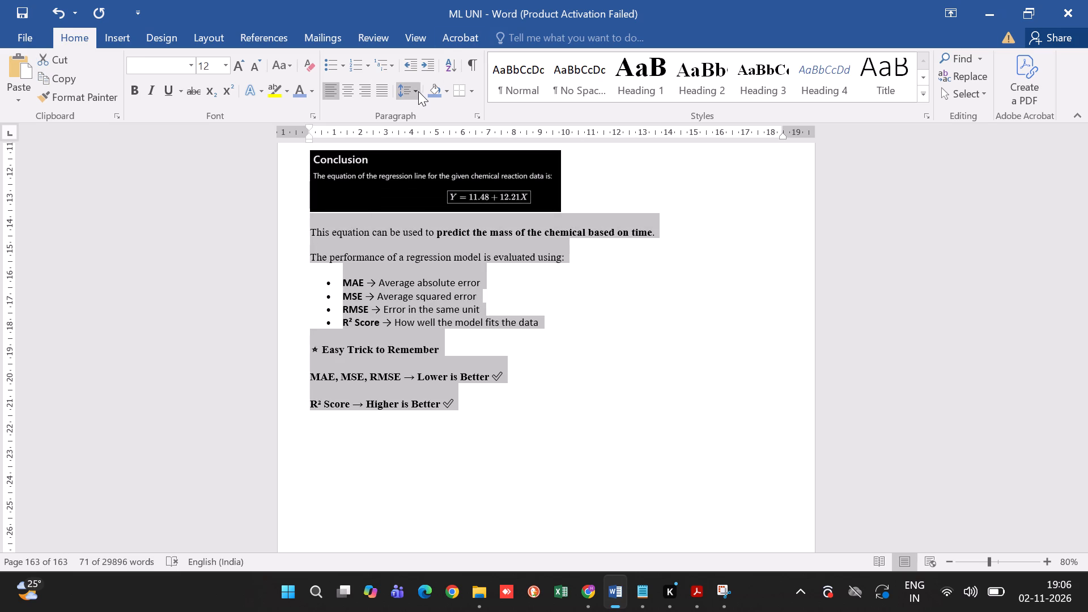
left_click(419, 90)
left_click(452, 237)
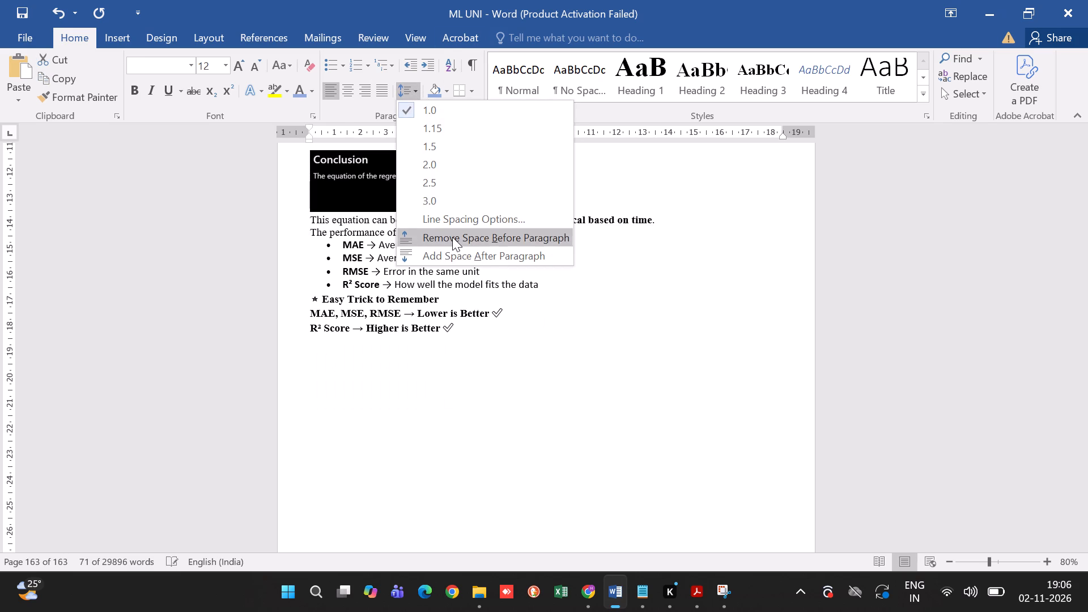
left_click(674, 325)
Review the formatting of the whole Q.35 answer, from its conclusion back up to the question.
scroll(674, 325, "up", 4)
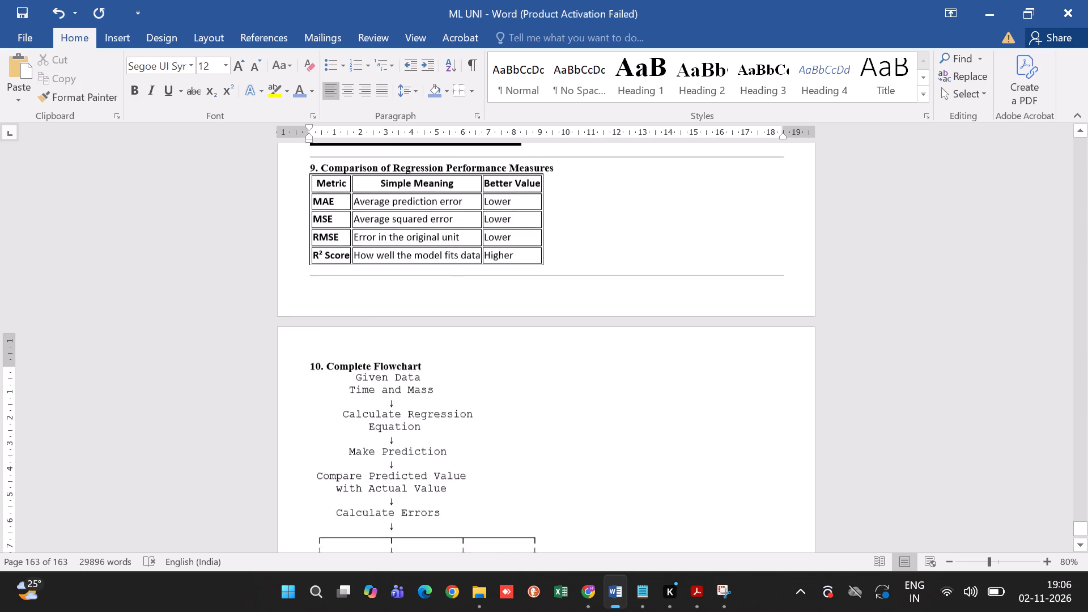
scroll(674, 325, "up", 6)
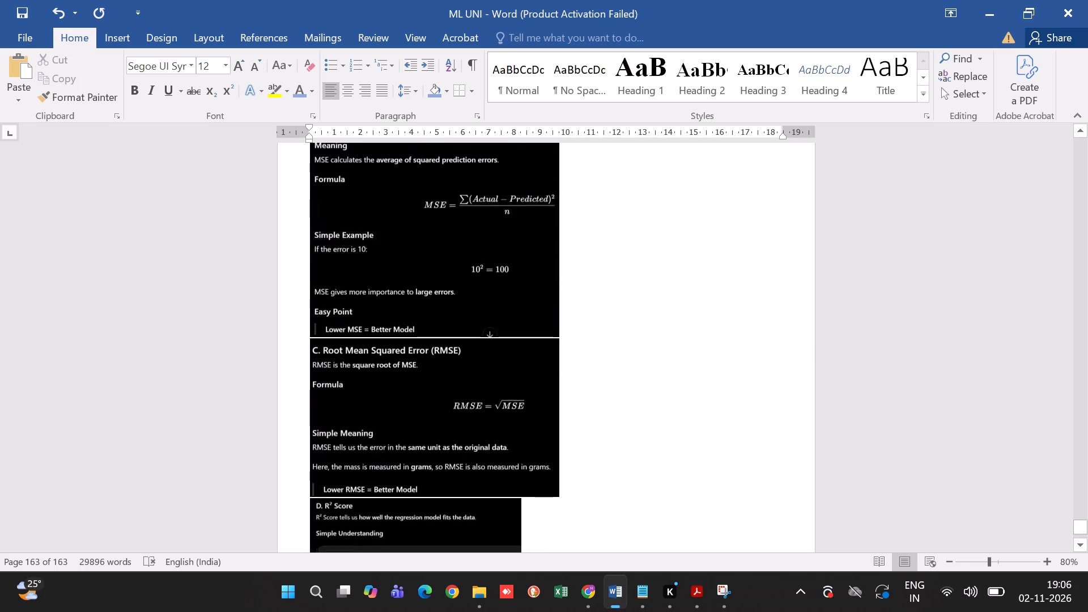
scroll(674, 325, "up", 7)
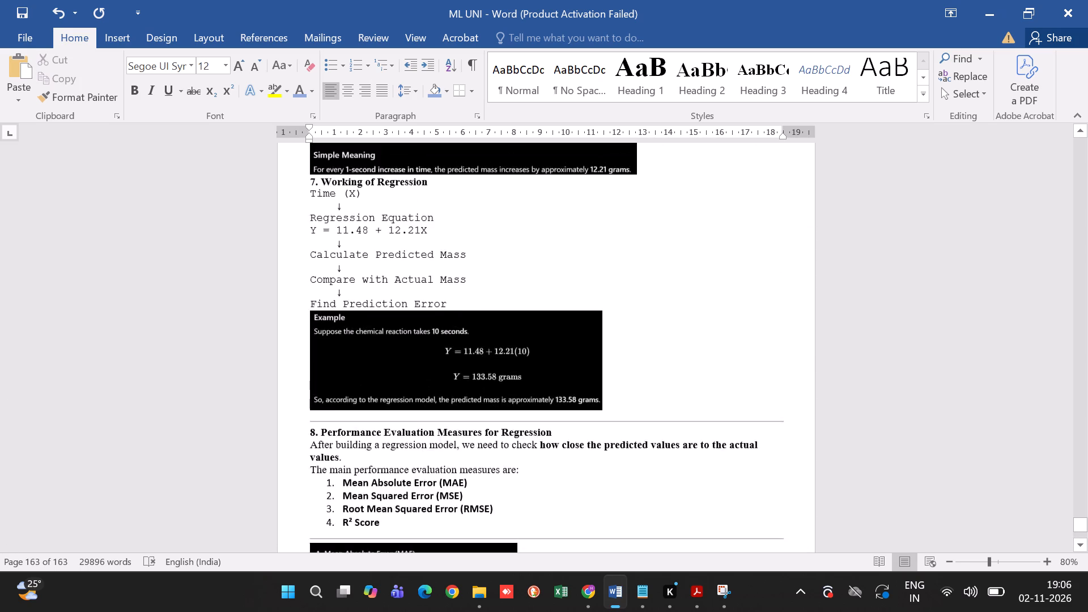
scroll(674, 325, "up", 5)
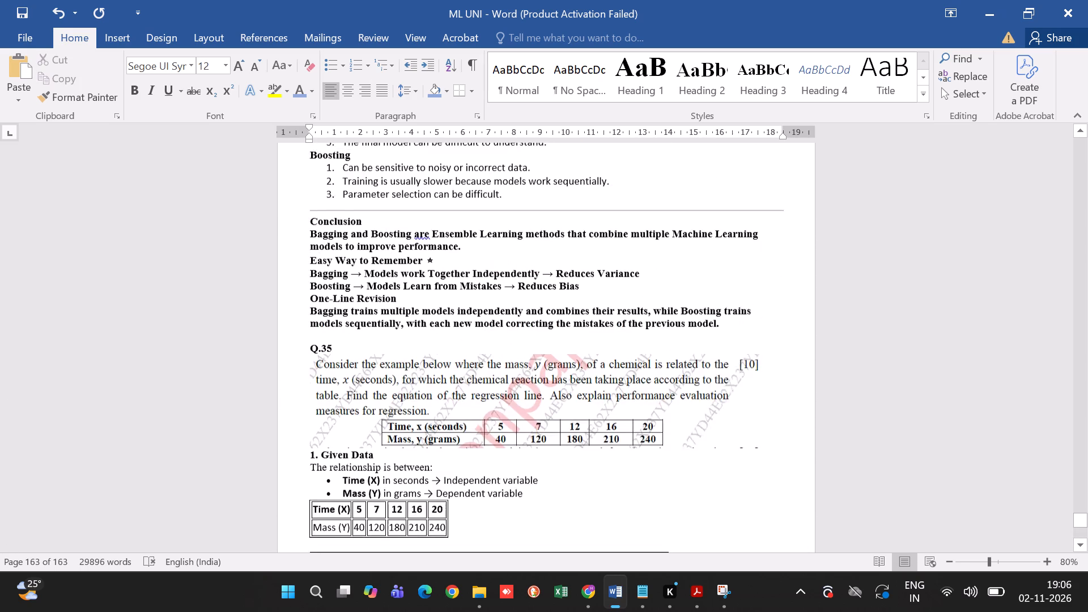
scroll(674, 325, "up", 2)
scroll(674, 325, "down", 14)
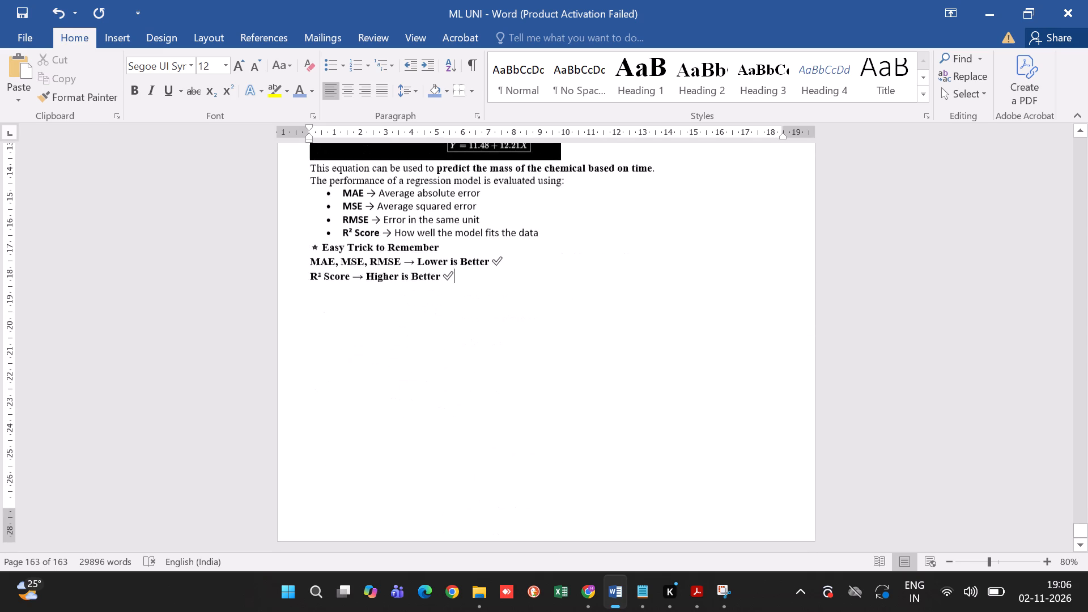
Add the label "Q.36" at the end of the document, leaving a blank line after the Q.35 answer.
key("Return")
key("Return")
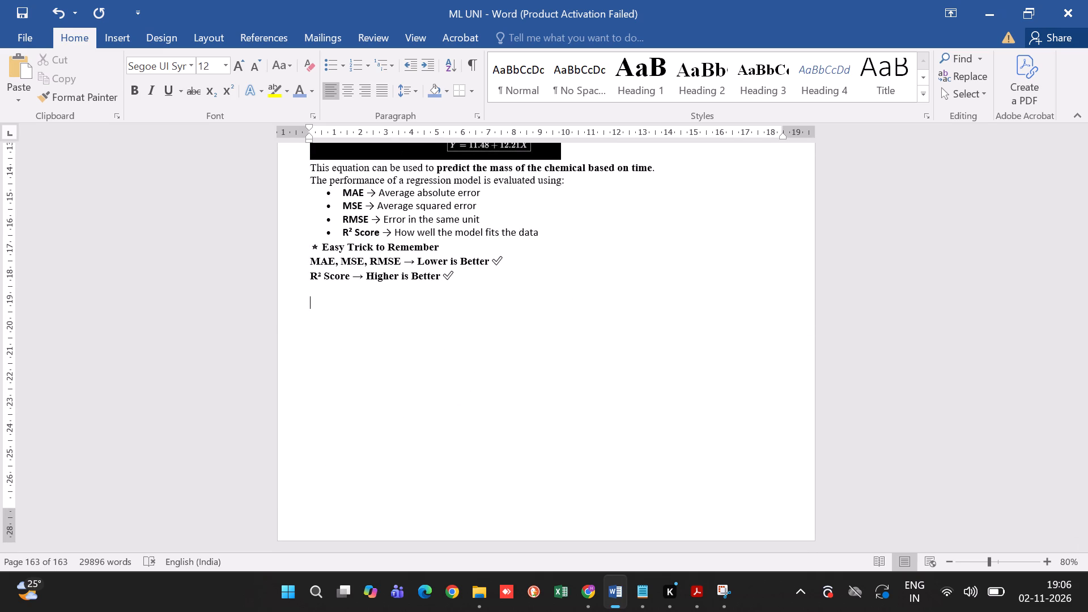
type("Q.36")
key("space")
left_click(590, 581)
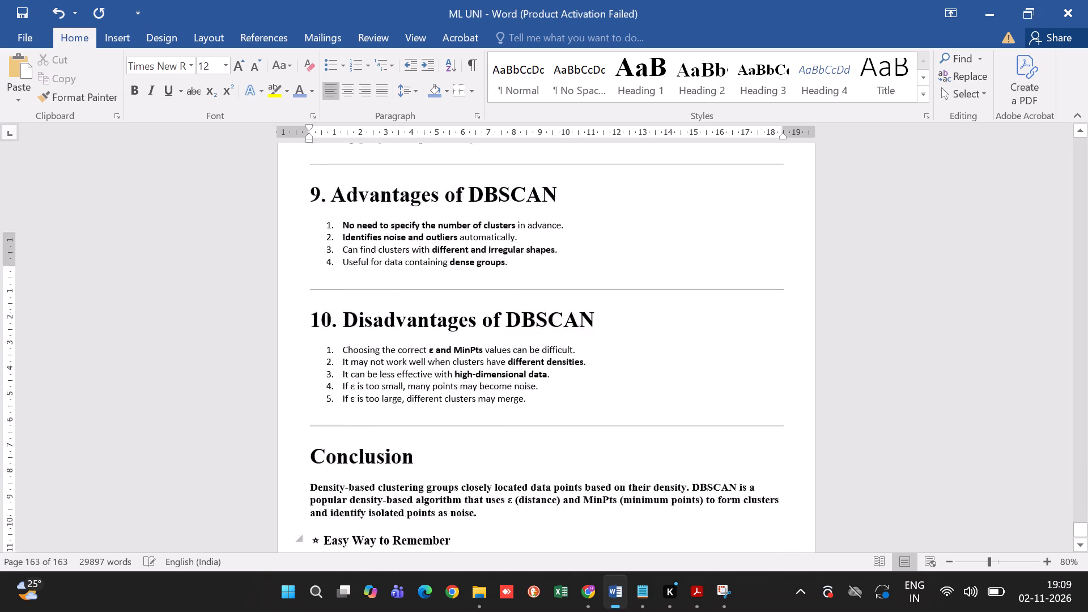
scroll(470, 420, "up", 20)
scroll(470, 420, "up", 17)
scroll(470, 420, "up", 4)
scroll(470, 420, "up", 20)
scroll(470, 420, "up", 20)
scroll(470, 420, "up", 10)
scroll(470, 420, "down", 4)
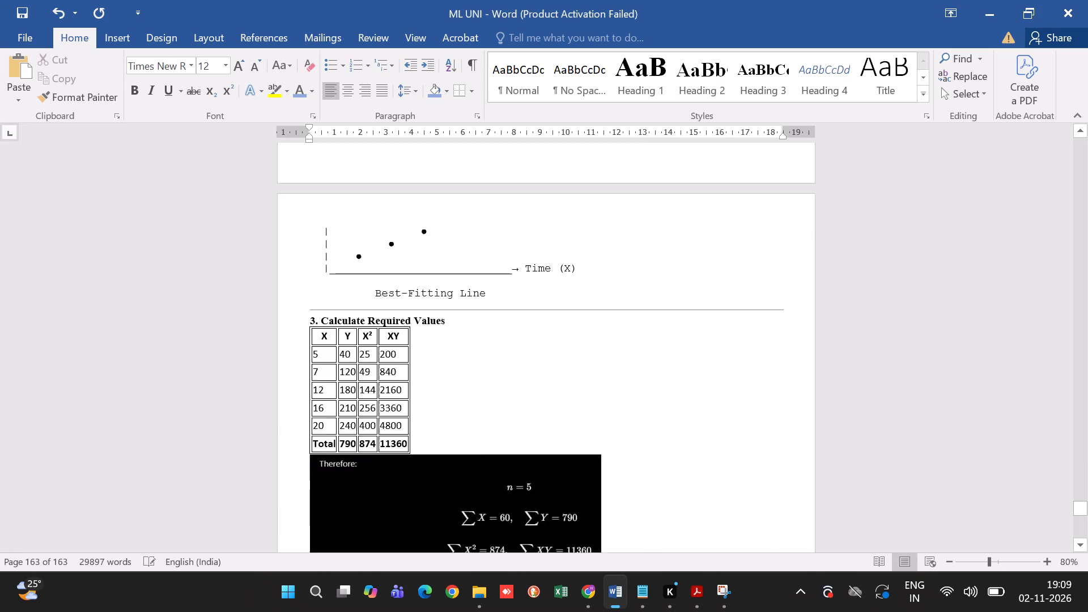
scroll(470, 420, "down", 5)
scroll(470, 420, "up", 2)
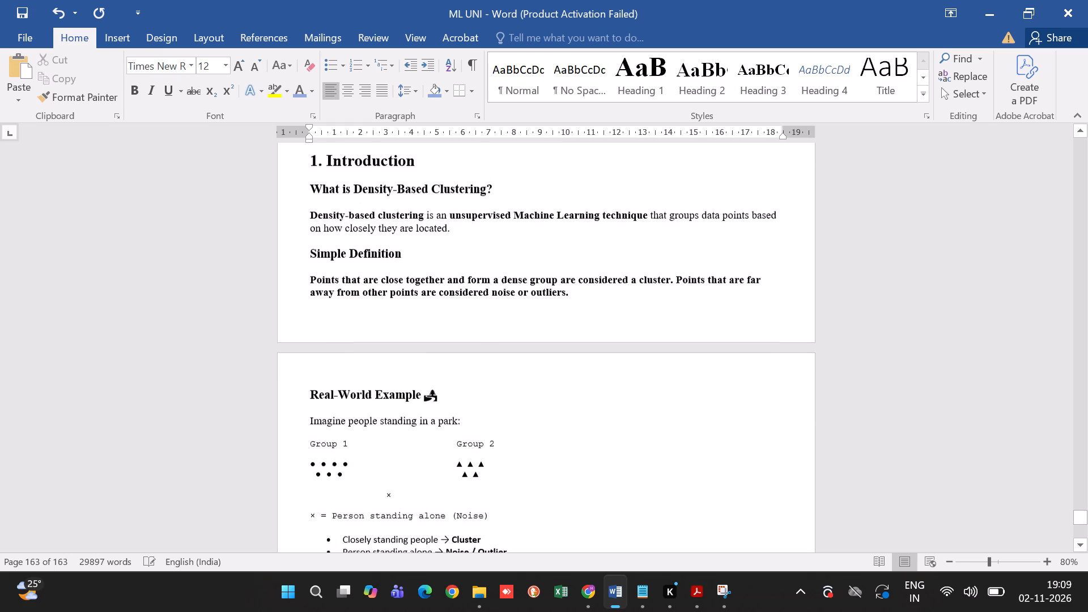
scroll(470, 420, "up", 1)
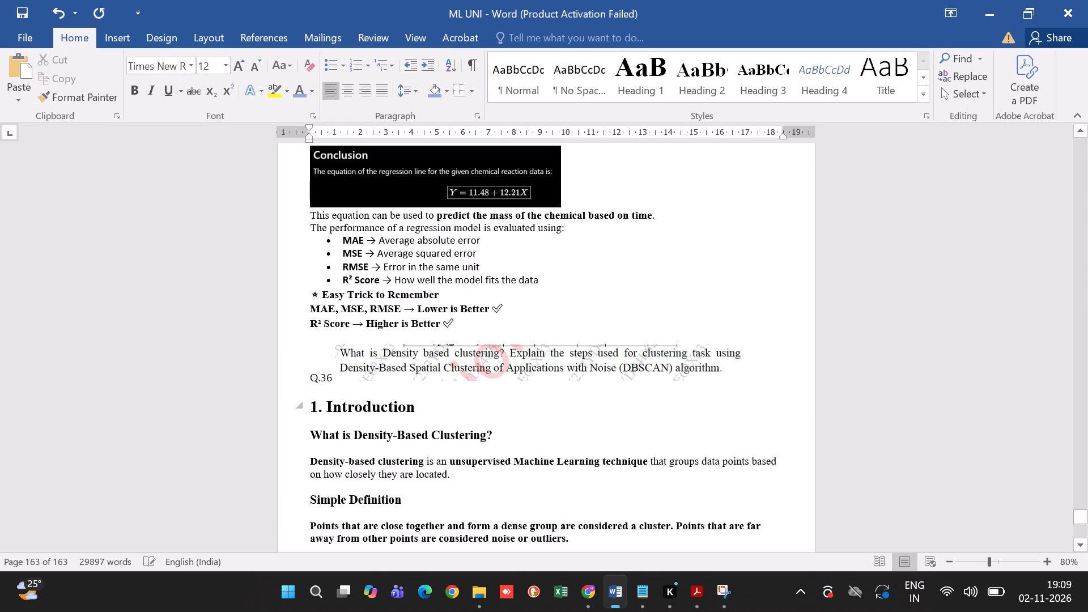
left_click_drag(312, 398, 532, 611)
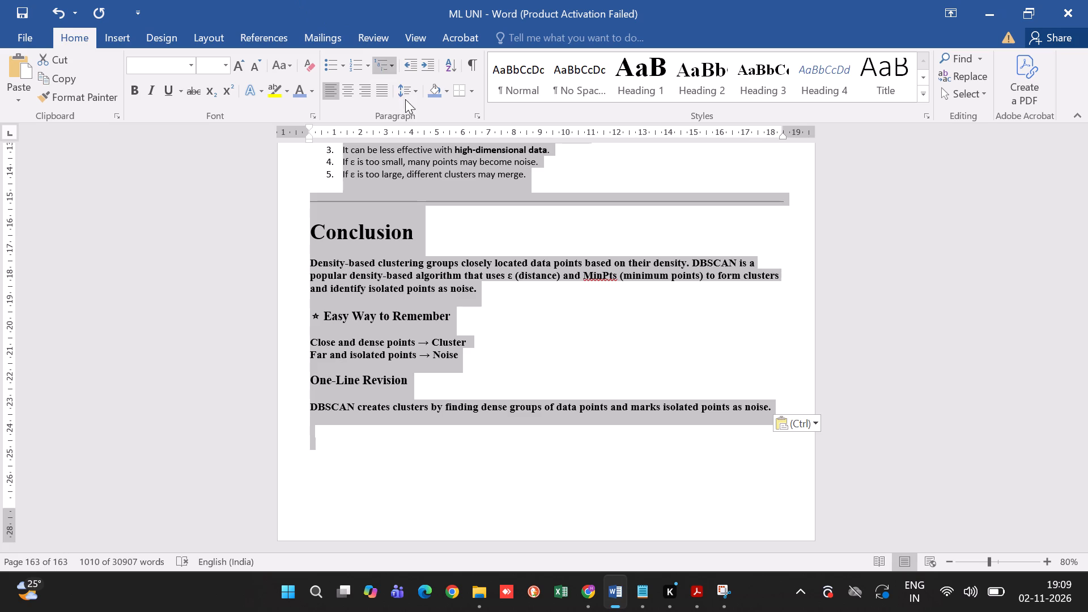
left_click(420, 99)
left_click(417, 94)
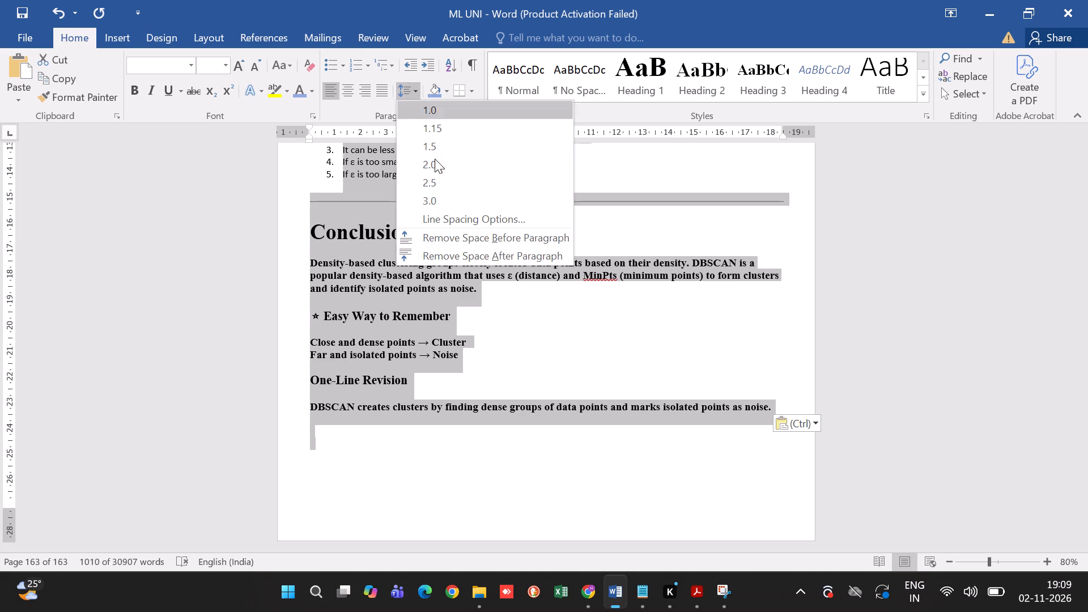
left_click(437, 246)
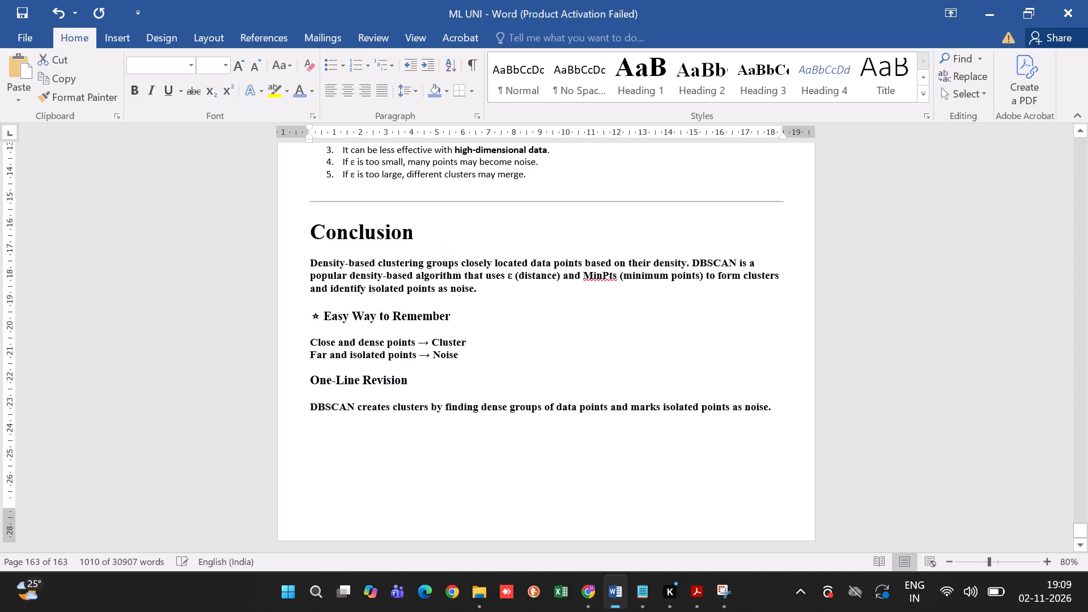
left_click(414, 90)
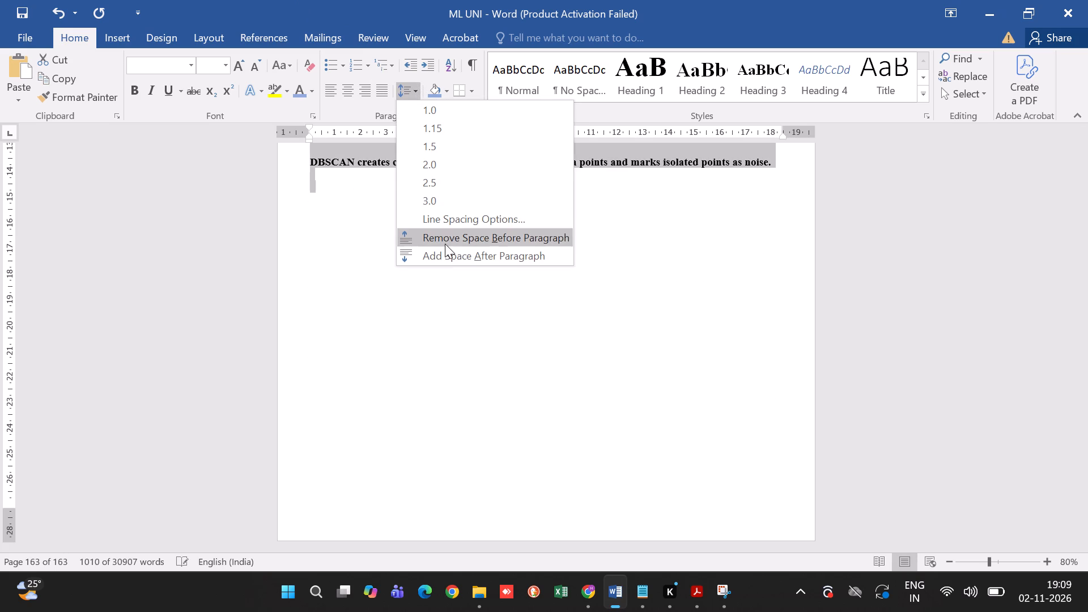
left_click(445, 241)
left_click(214, 61)
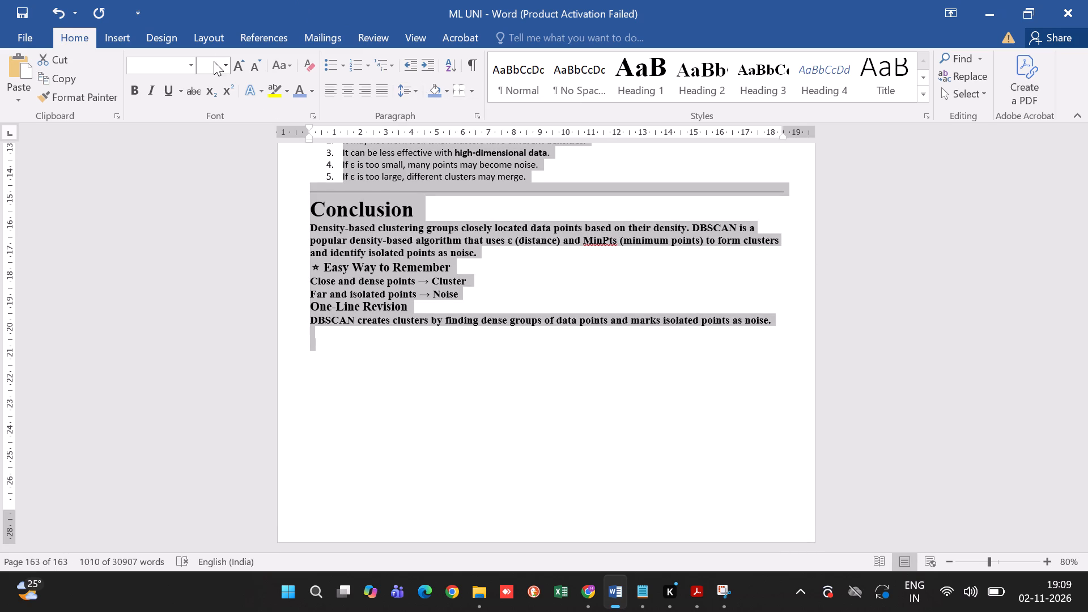
type("12")
key("Return")
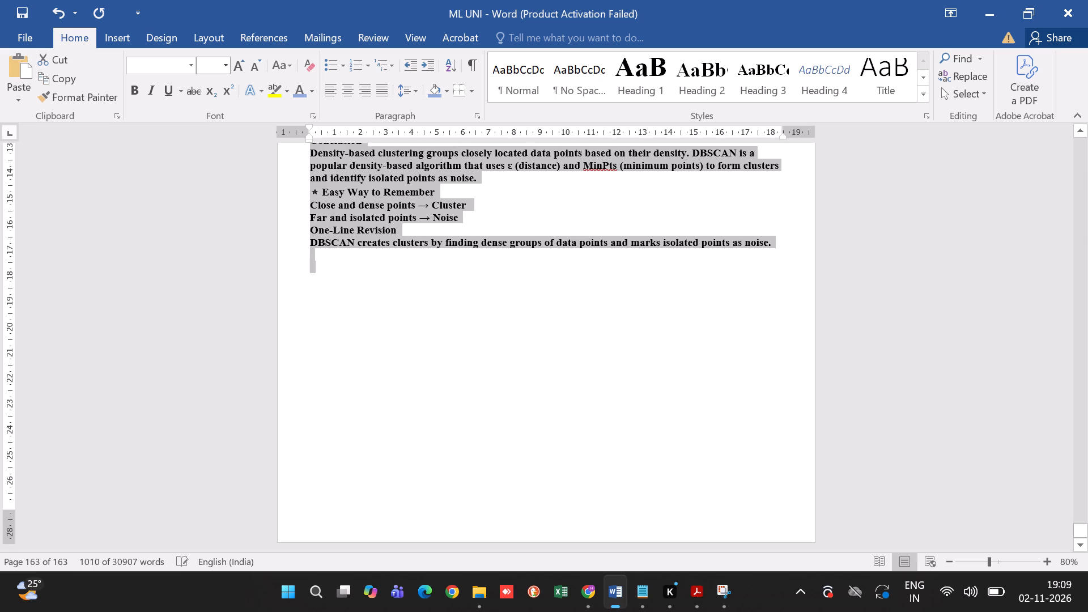
Add the label "Q.37" on the empty line below the DBSCAN answer's One-Line Revision.
left_click(323, 280)
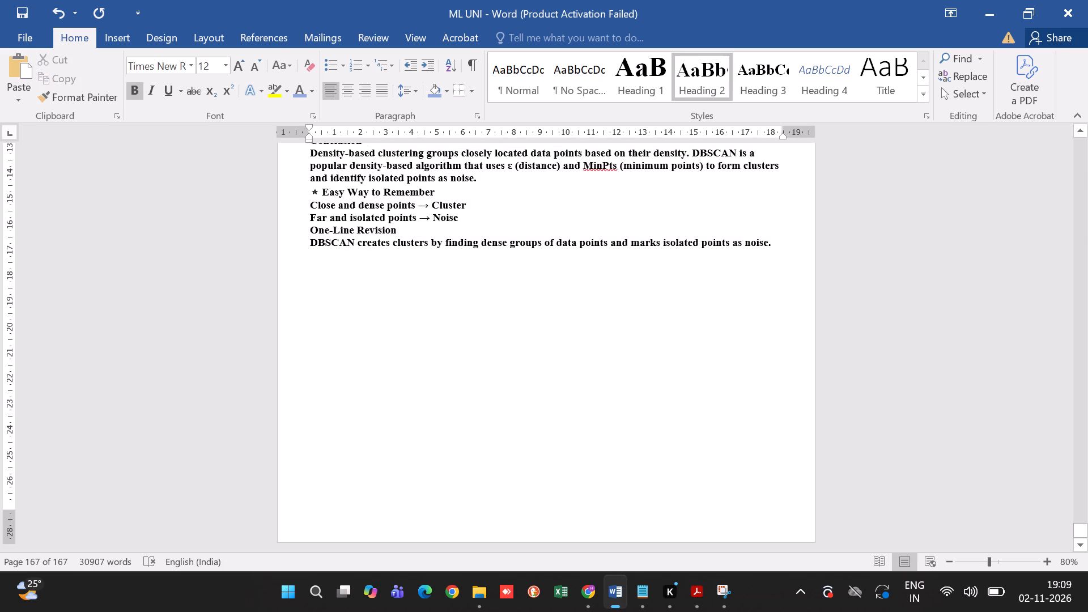
type("Q.37")
key("space")
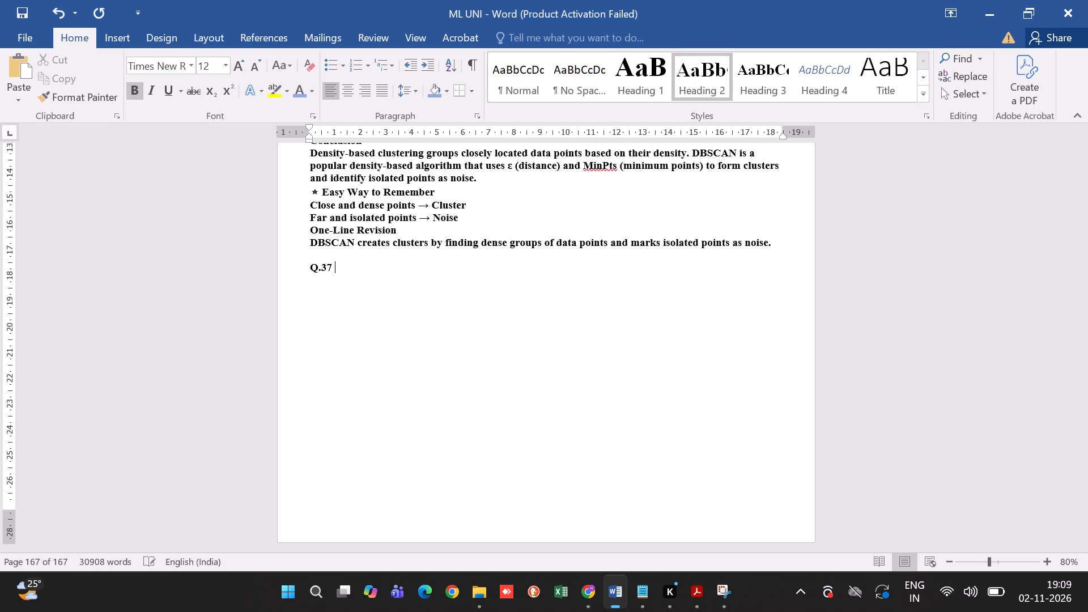
Switch to the ChatGPT conversation in Chrome and go through the DBSCAN answer towards its Conclusion.
left_click(585, 594)
scroll(638, 424, "down", 4)
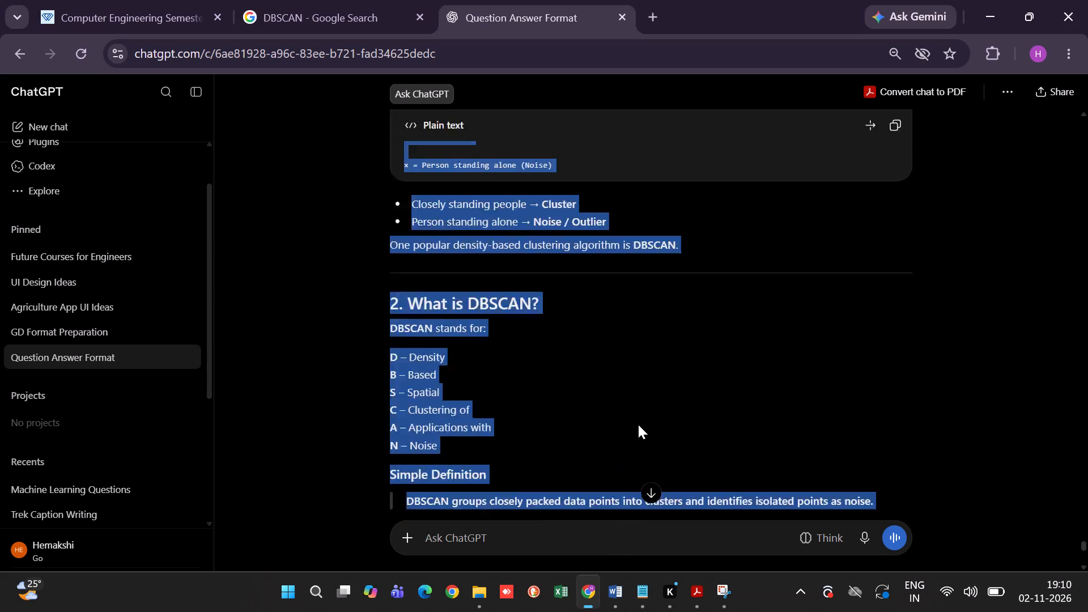
scroll(638, 424, "down", 6)
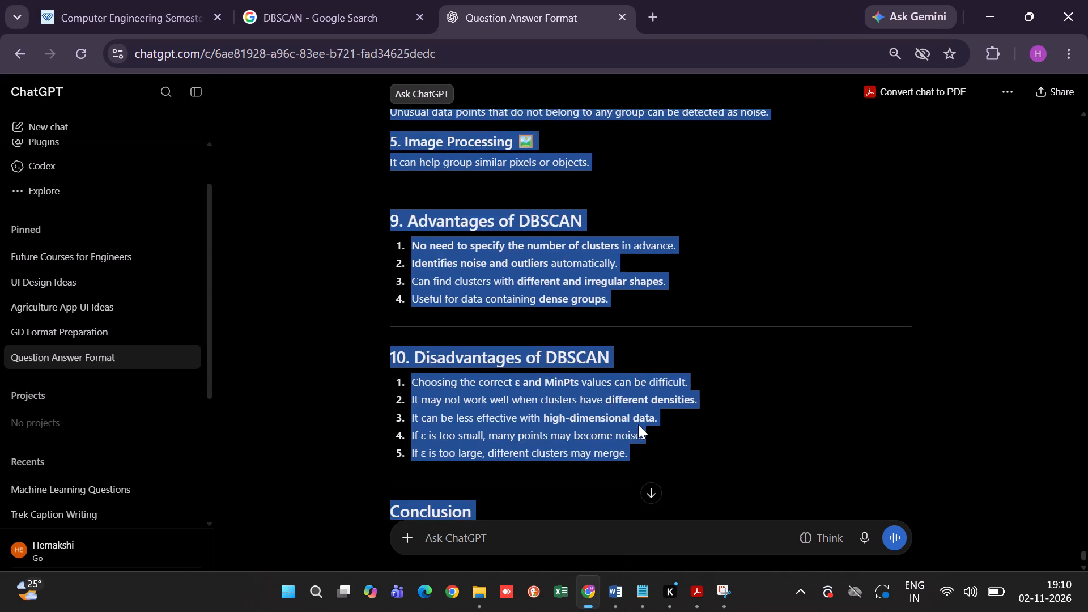
scroll(638, 424, "down", 1)
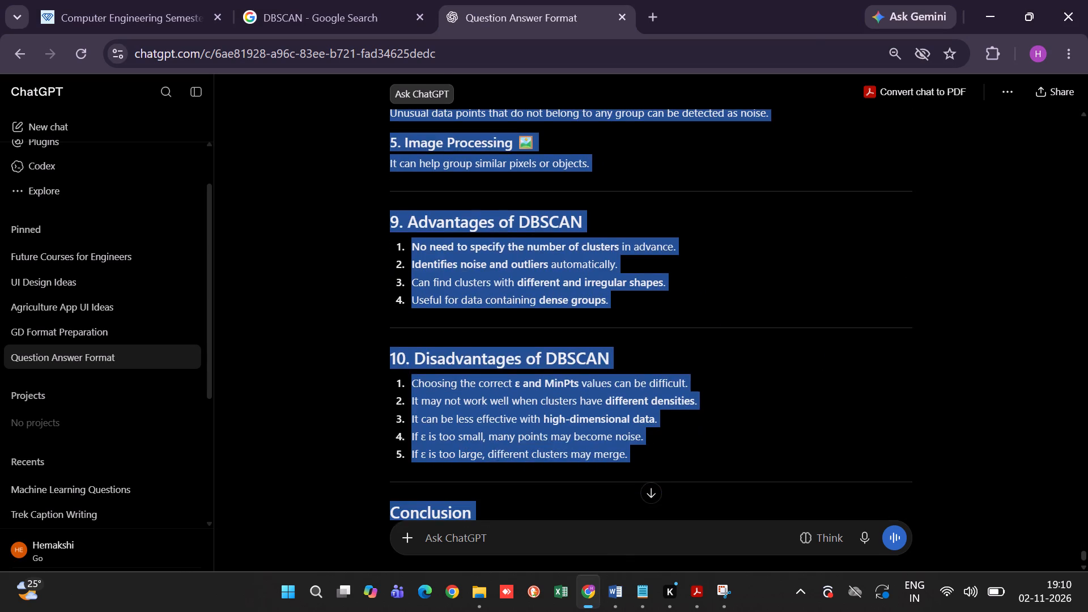
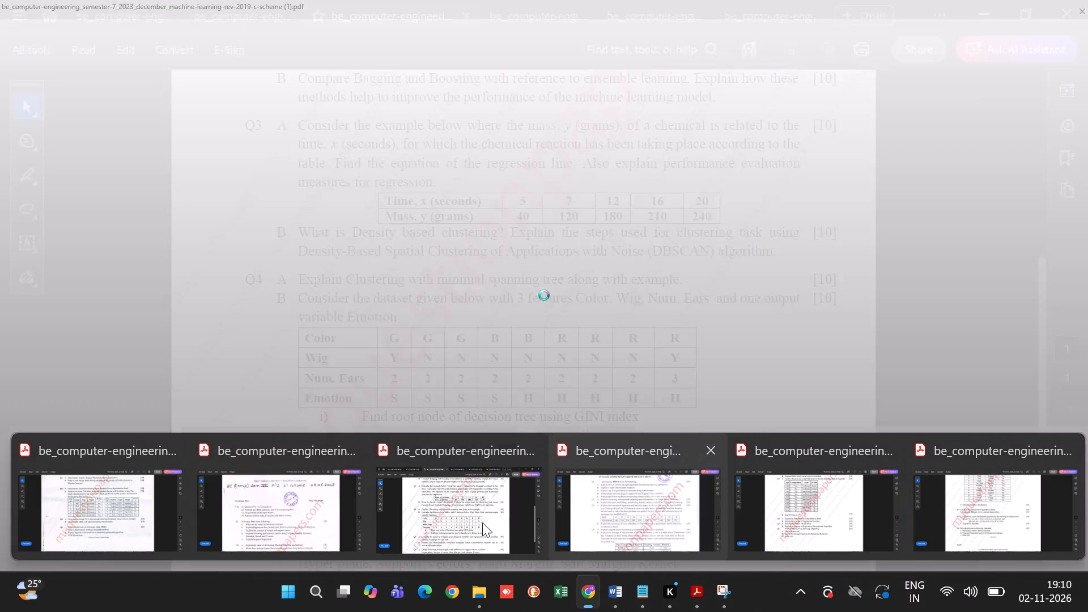
Check the question paper around Q4 in Acrobat, and delete the finished DBSCAN question, Q3 B, from the Notepad question list.
left_click(471, 521)
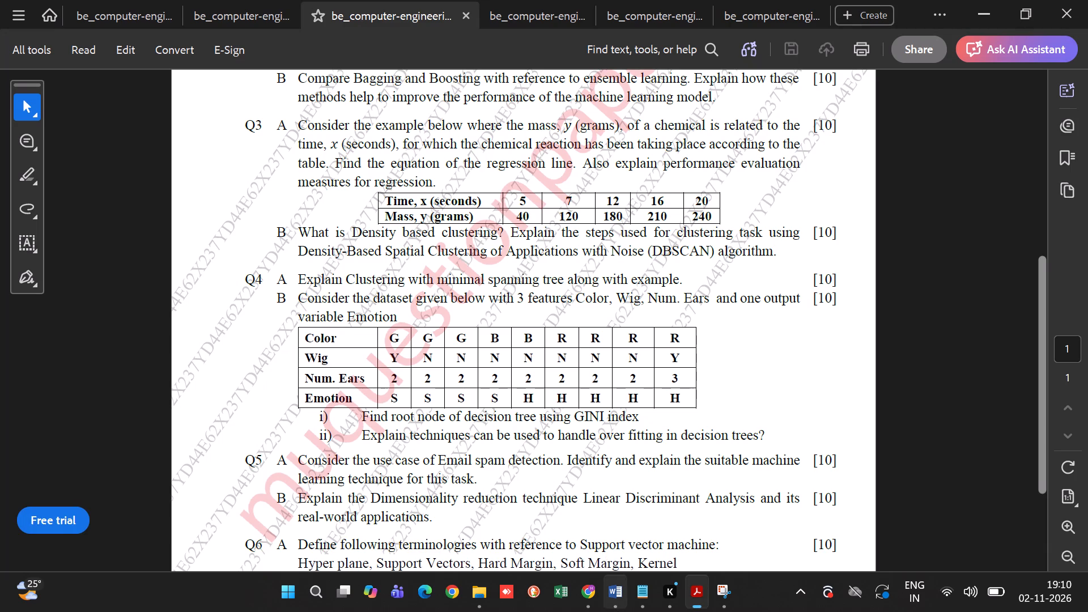
scroll(509, 336, "down", 1)
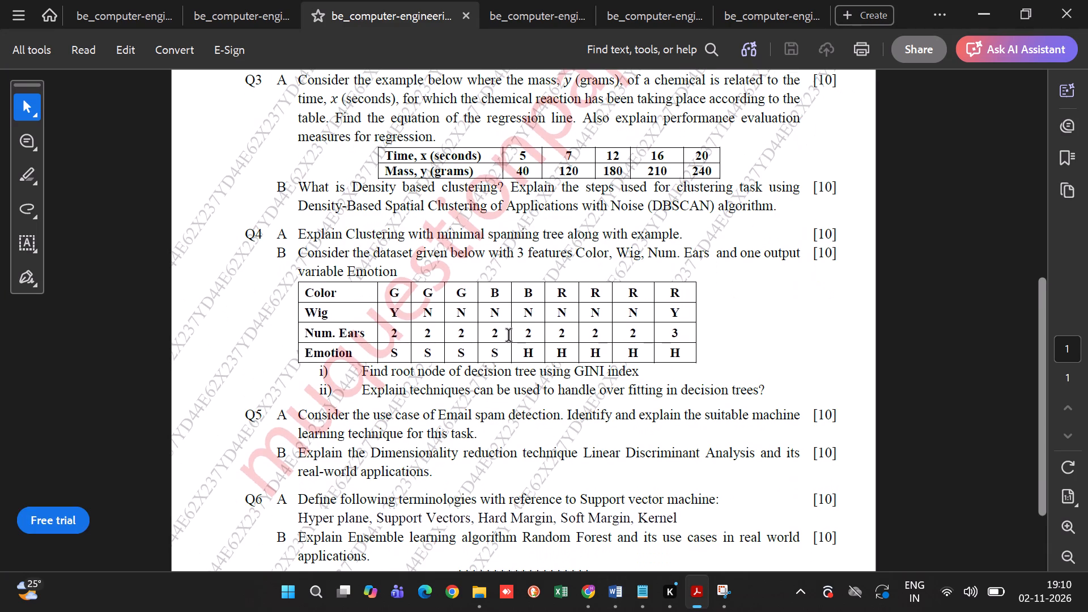
left_click(636, 601)
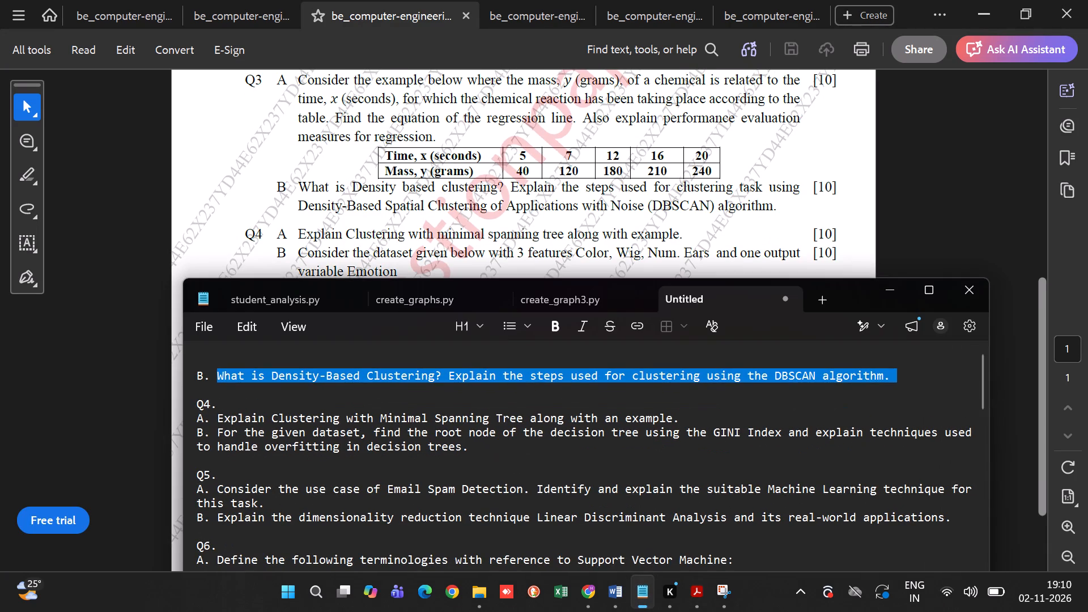
key("BackSpace")
key("BackSpace")
key("BackSpace")
key("BackSpace")
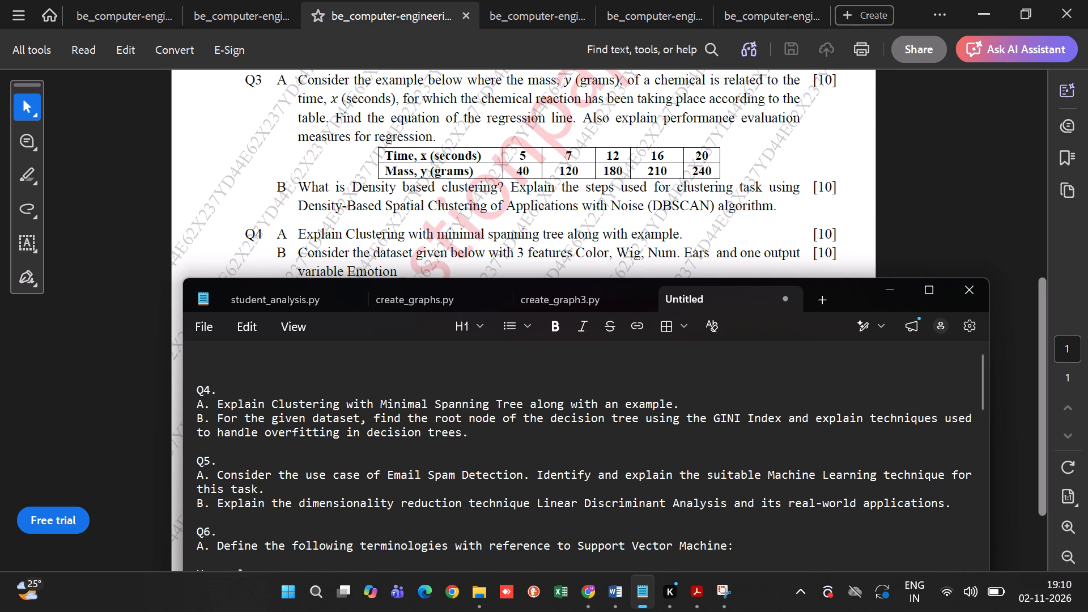
Copy Q4 A, "Explain Clustering with Minimal Spanning Tree along with an example.", from Notepad to follow "Q.37" in Word, and start a new line.
left_click_drag(686, 401, 349, 388)
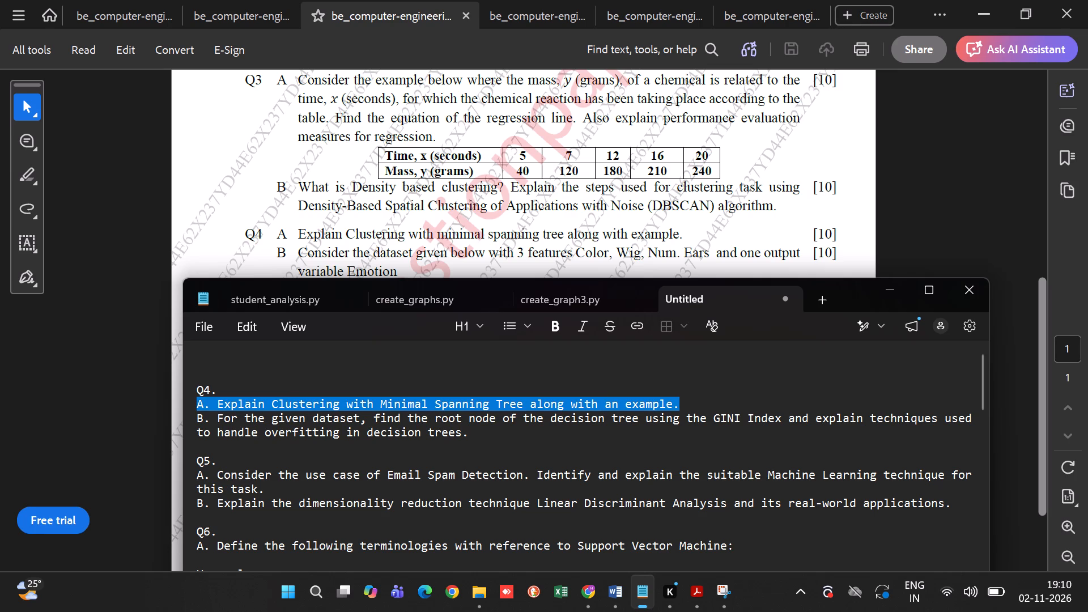
left_click_drag(349, 388, 219, 403)
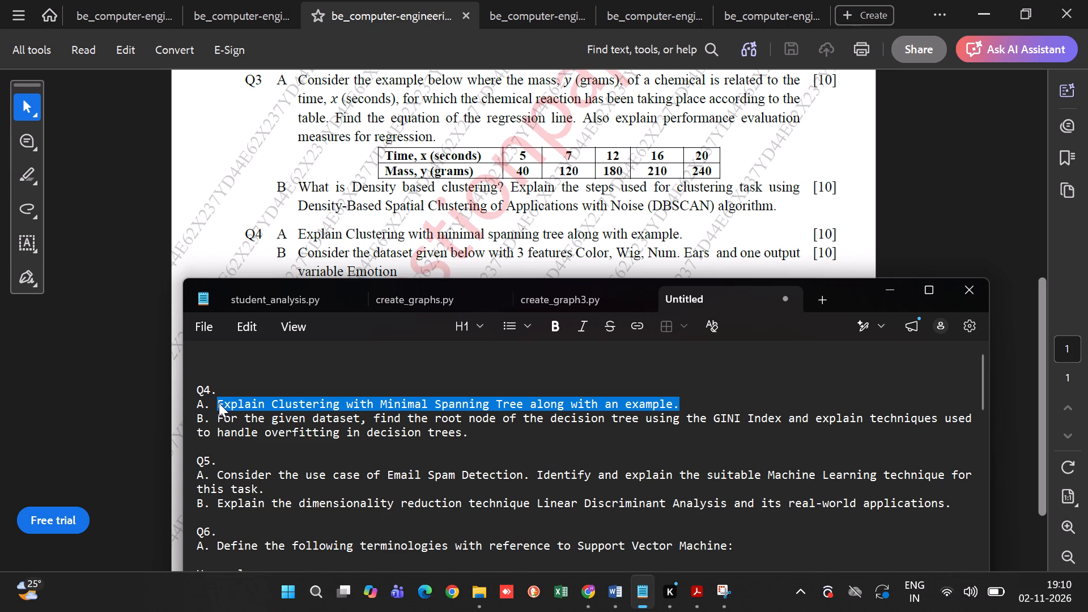
key("ctrl+c")
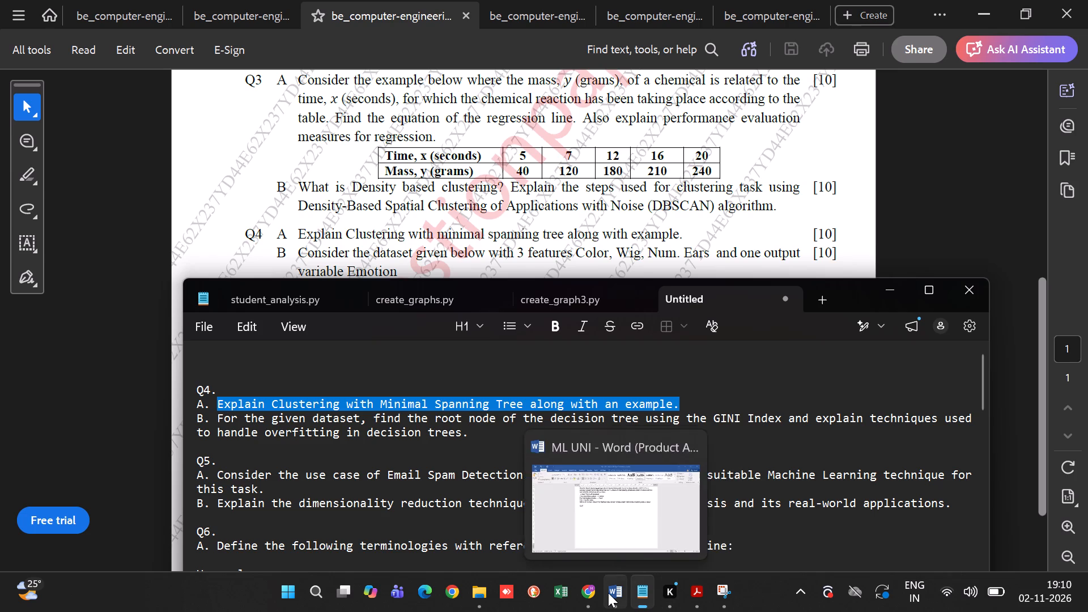
left_click(608, 593)
key("ctrl+v")
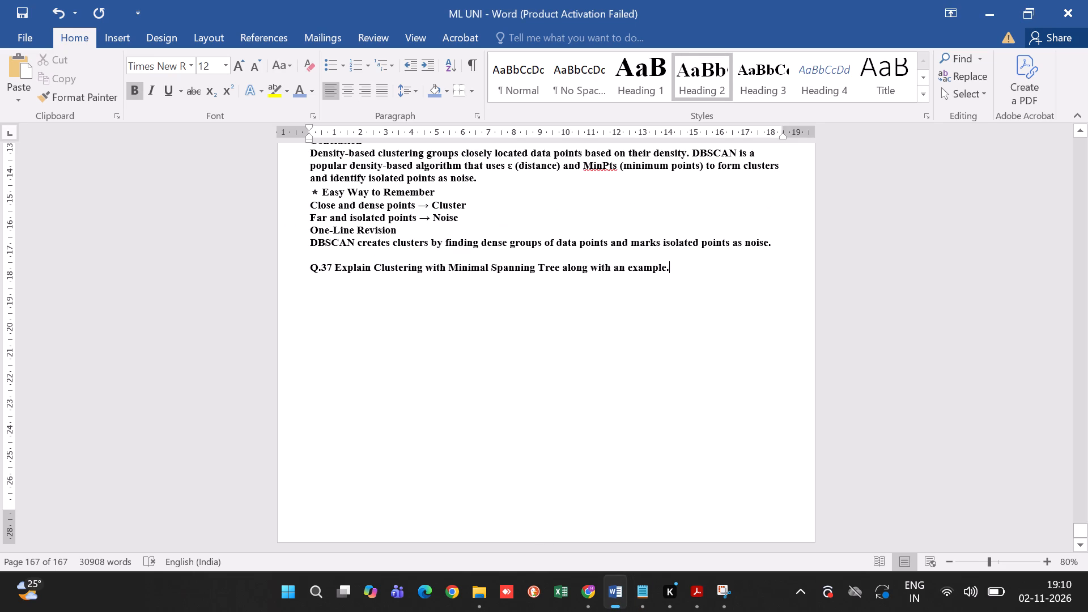
key("Return")
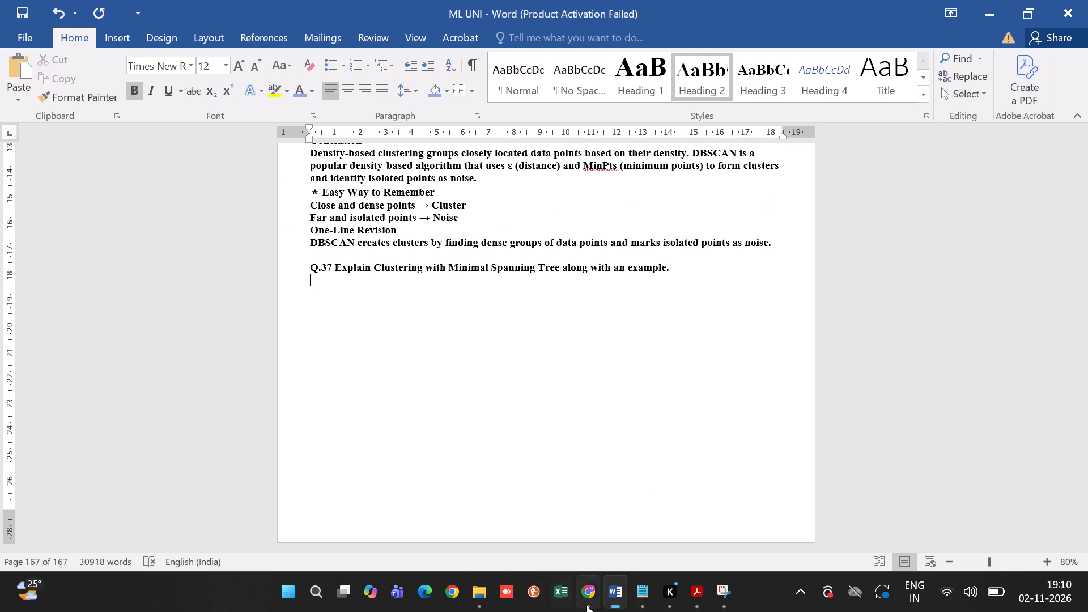
Switch to Chrome and submit the copied Minimal Spanning Tree clustering question to ChatGPT.
left_click(587, 605)
left_click(533, 533)
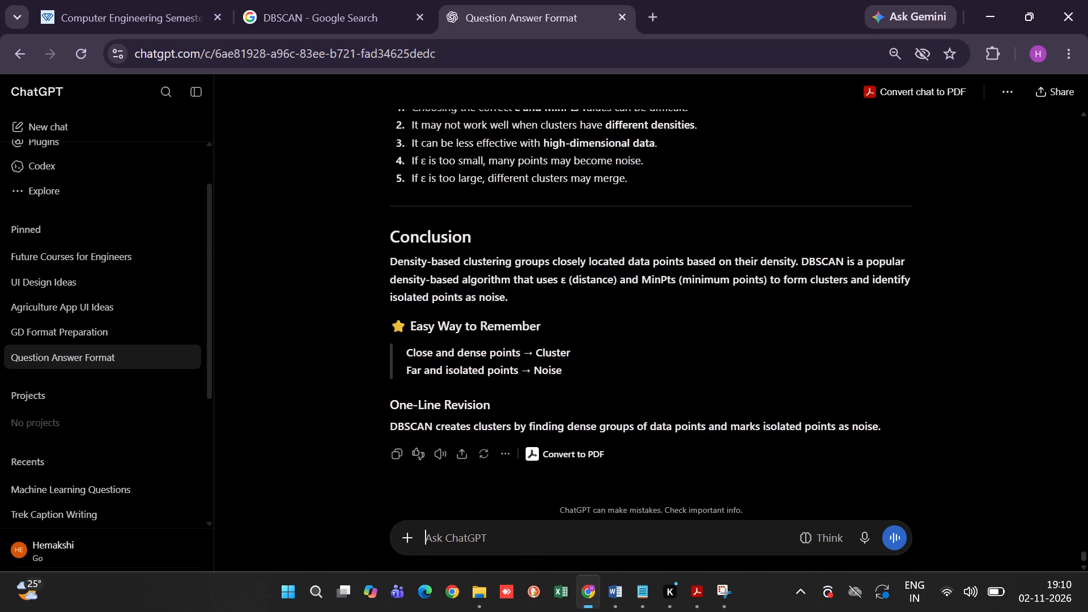
key("ctrl+v")
key("Return")
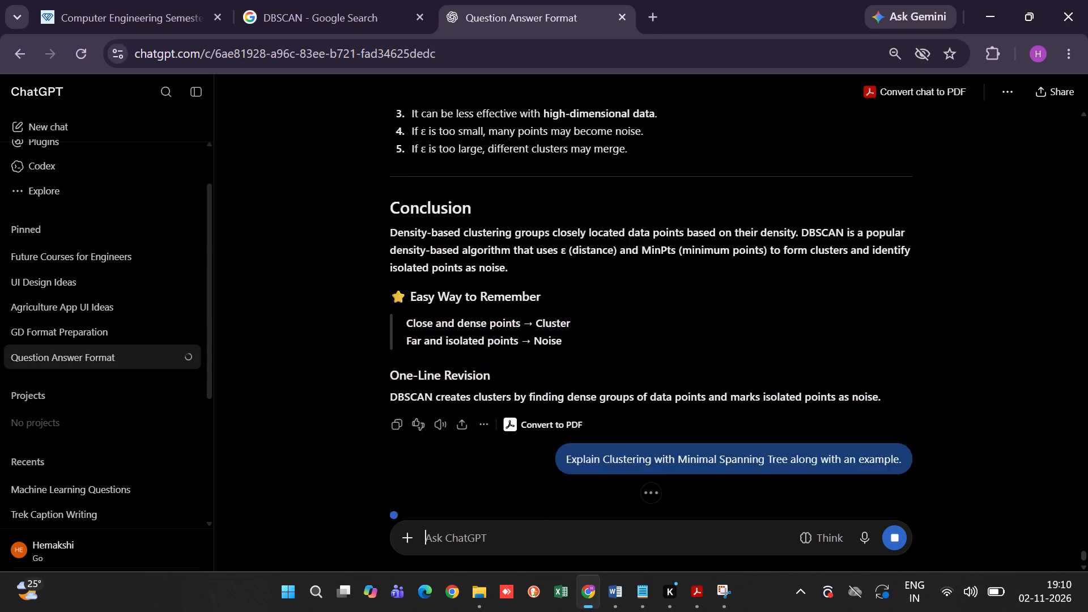
Search Google Images for "Explain Clustering with Minimal Spanning Tree along with an example." in place of DBSCAN.
left_click(301, 5)
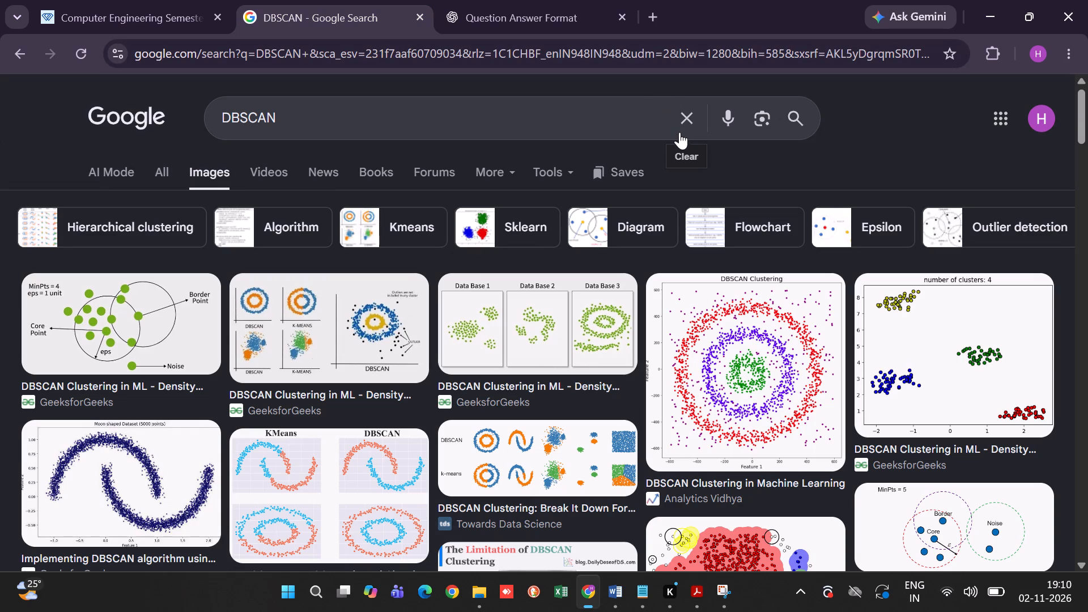
left_click(679, 131)
key("ctrl+v")
key("Return")
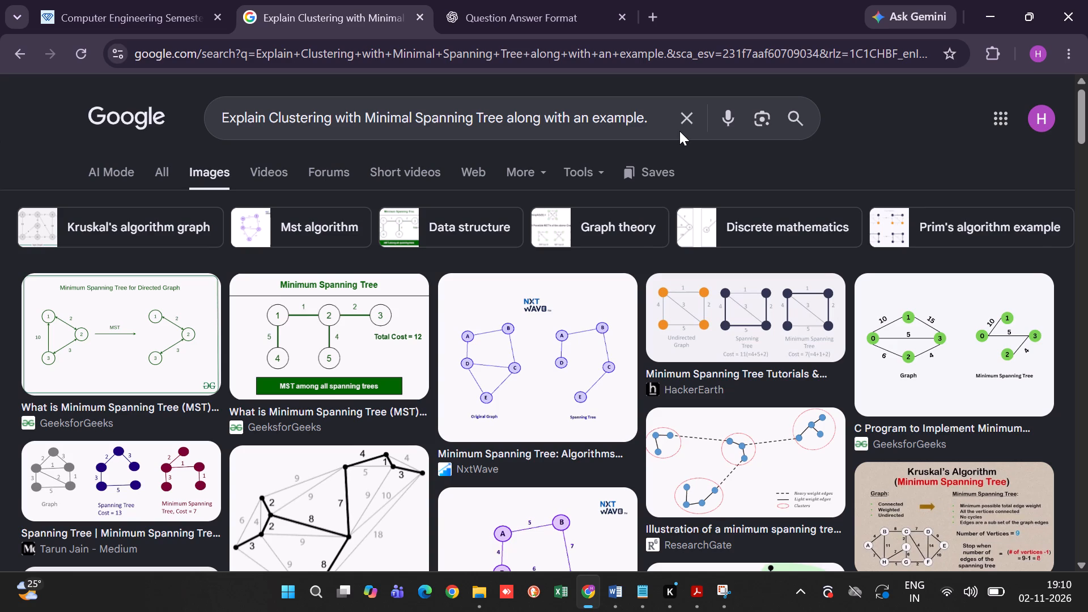
Switch to Acrobat and look through the 02.06.2025 Machine Learning paper for a similar Minimal Spanning Tree question.
left_click(698, 605)
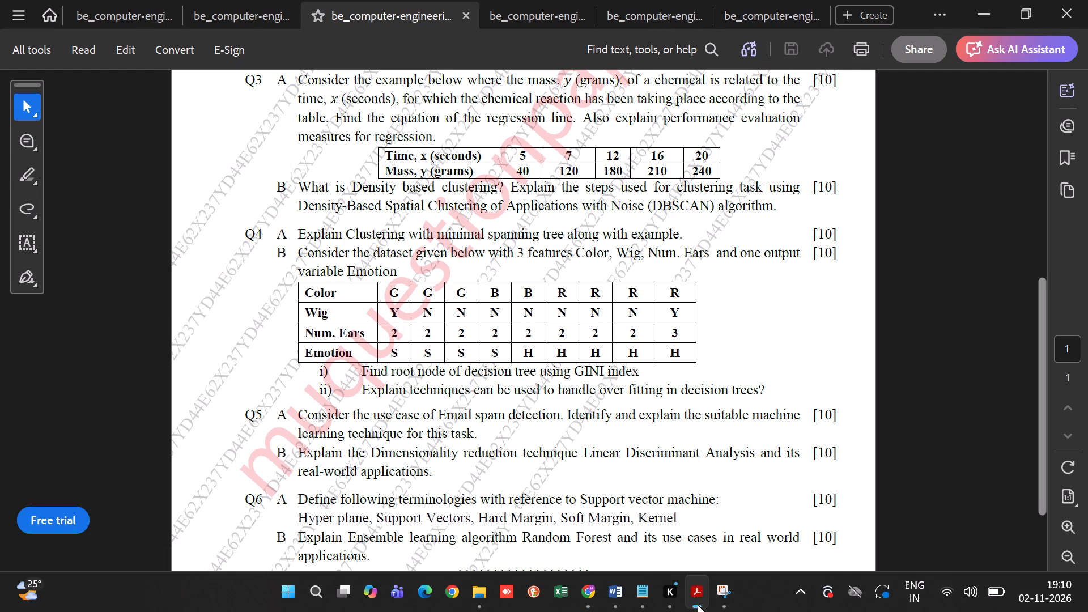
left_click(246, 5)
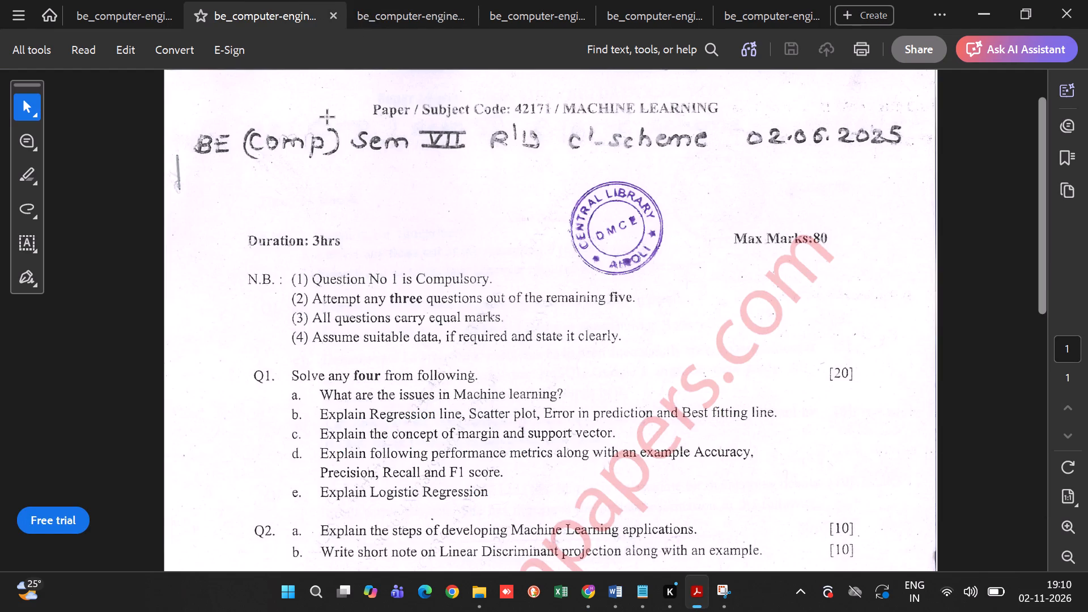
scroll(470, 405, "down", 7)
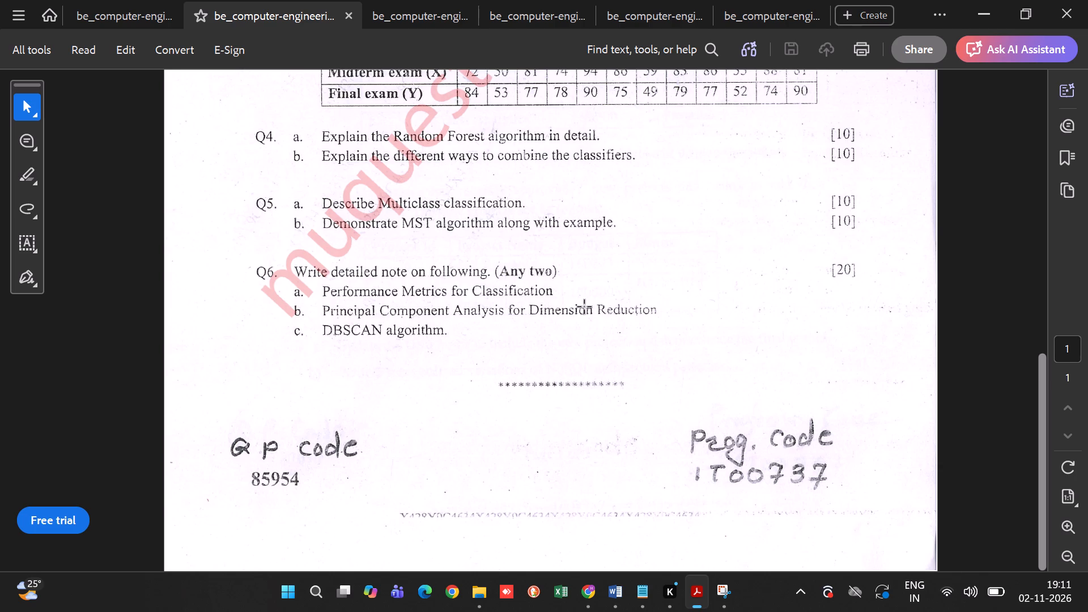
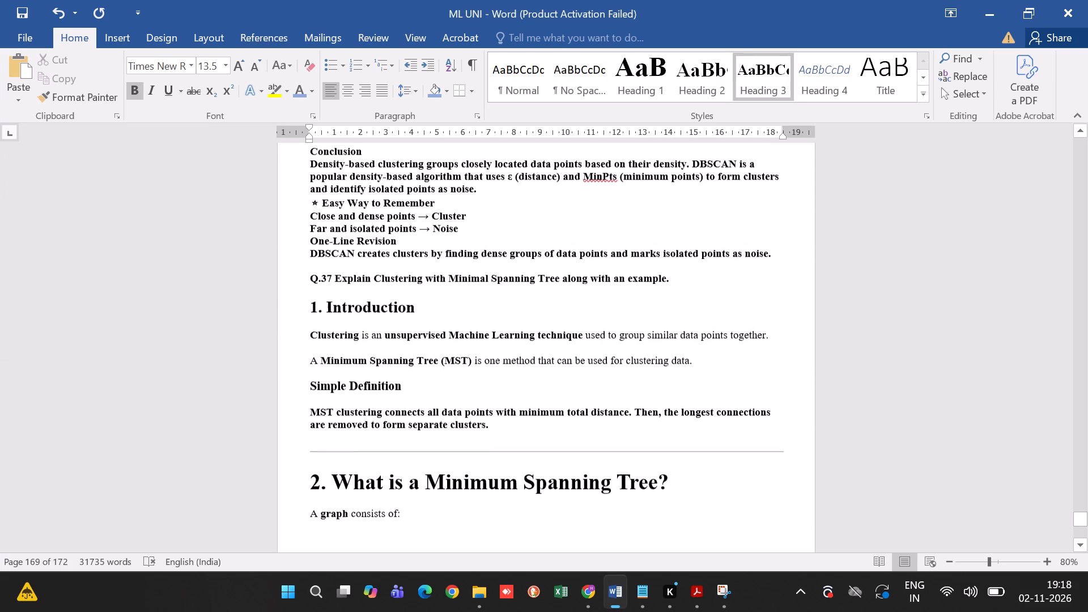
scroll(630, 377, "up", 1)
left_click_drag(313, 299, 598, 590)
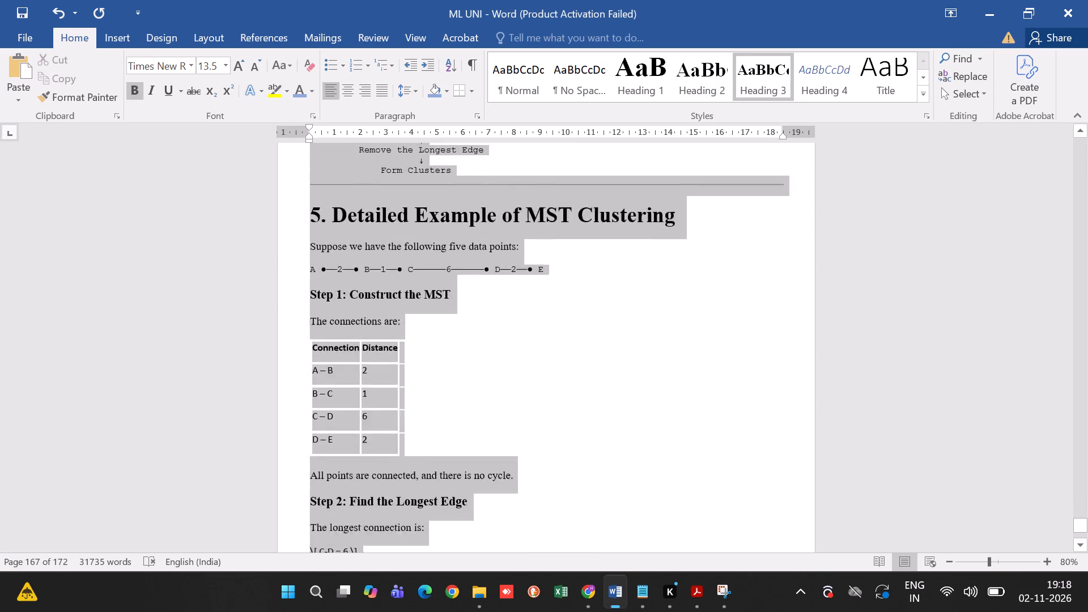
left_click_drag(598, 590, 597, 611)
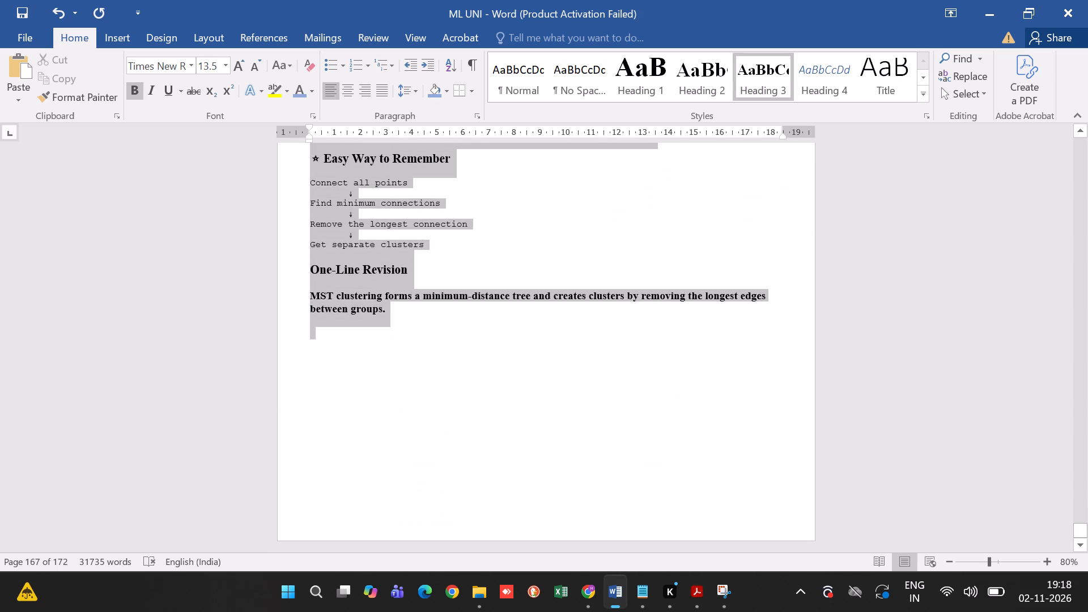
left_click_drag(597, 611, 594, 602)
left_click(413, 95)
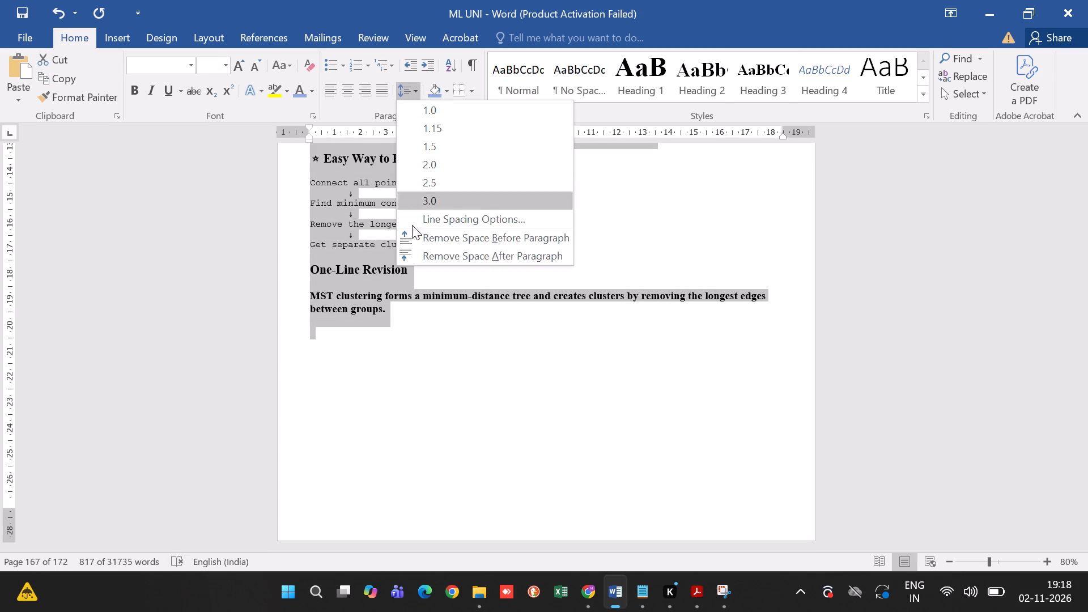
left_click(419, 236)
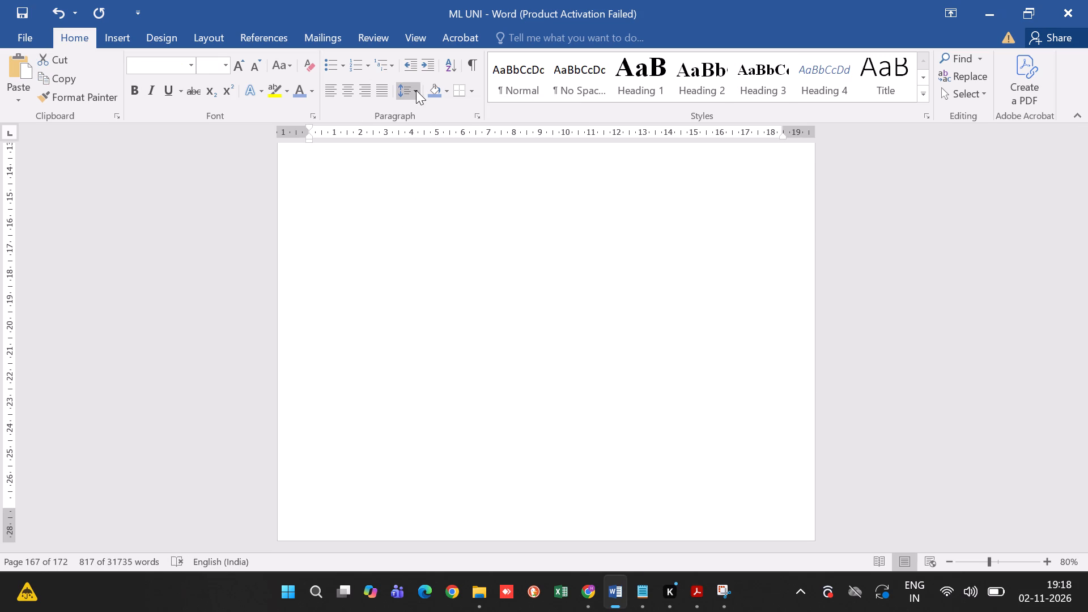
left_click(416, 90)
left_click(435, 250)
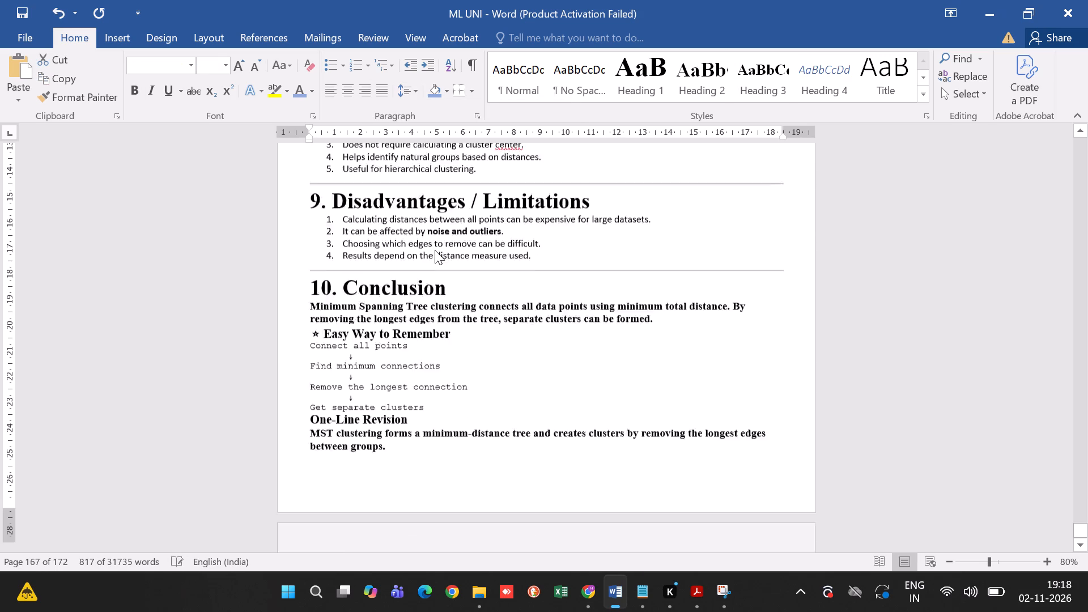
Set the font size of the whole Q.37 answer to 12.
left_click(209, 66)
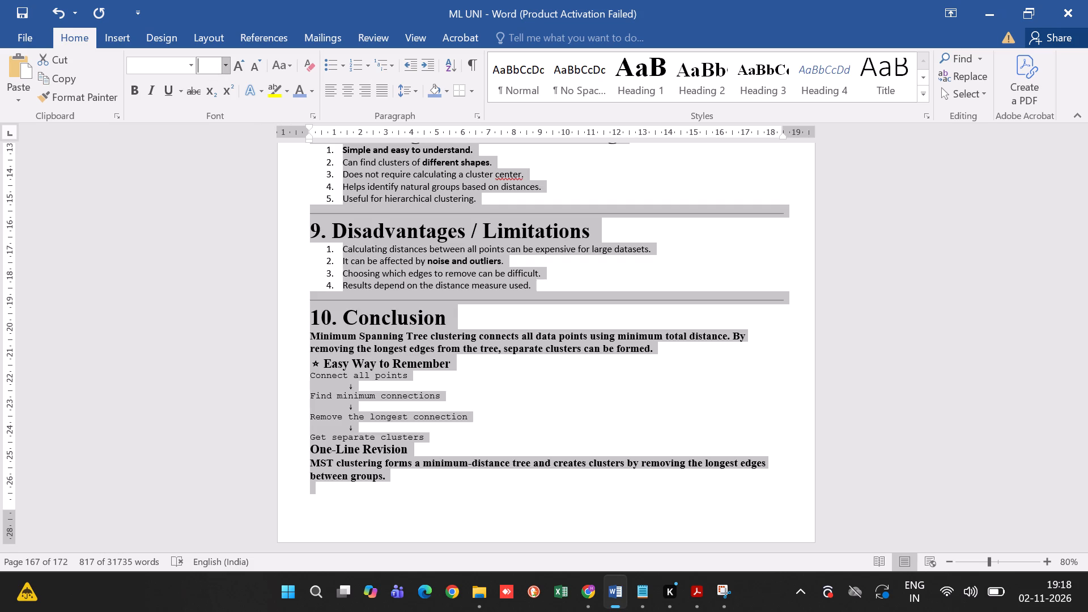
type("12")
key("Return")
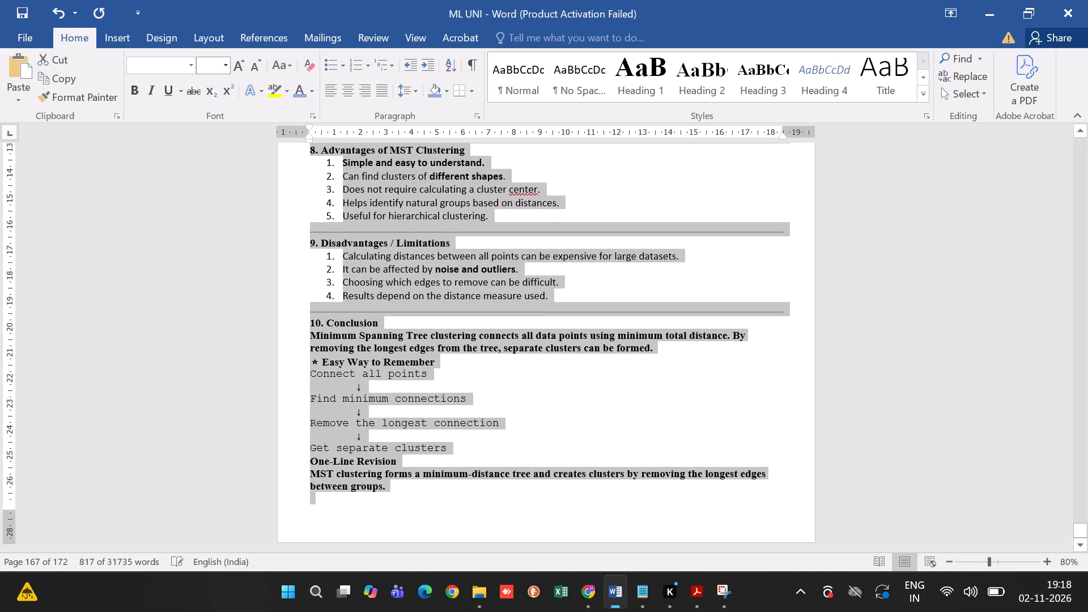
Insert a blank line after the sentence about grouping houses by location in "6. Real-World Example", above the Area 1 diagram.
scroll(610, 320, "up", 4)
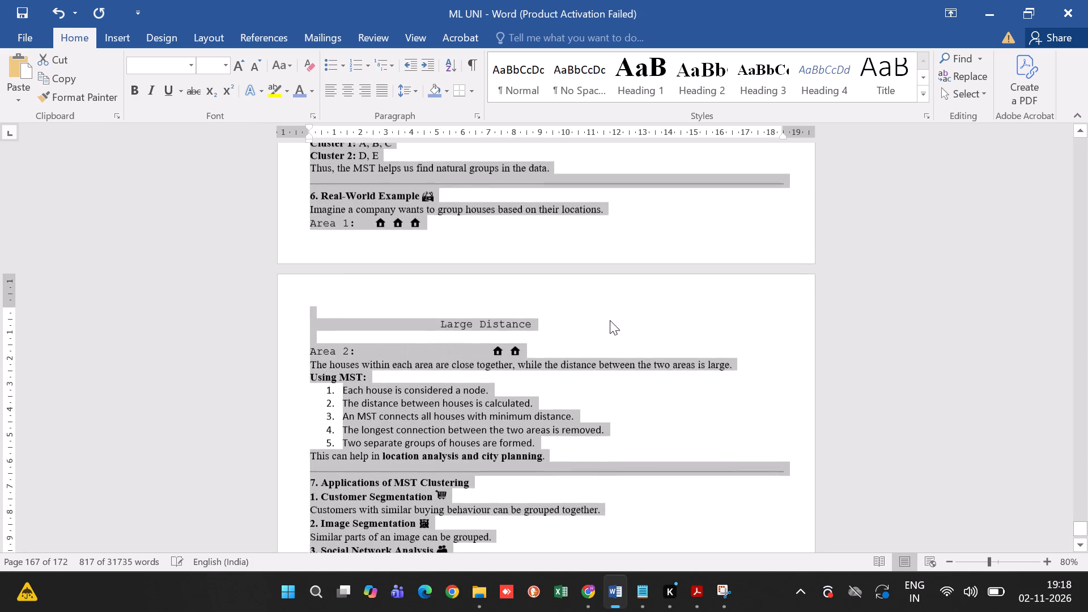
scroll(610, 320, "up", 2)
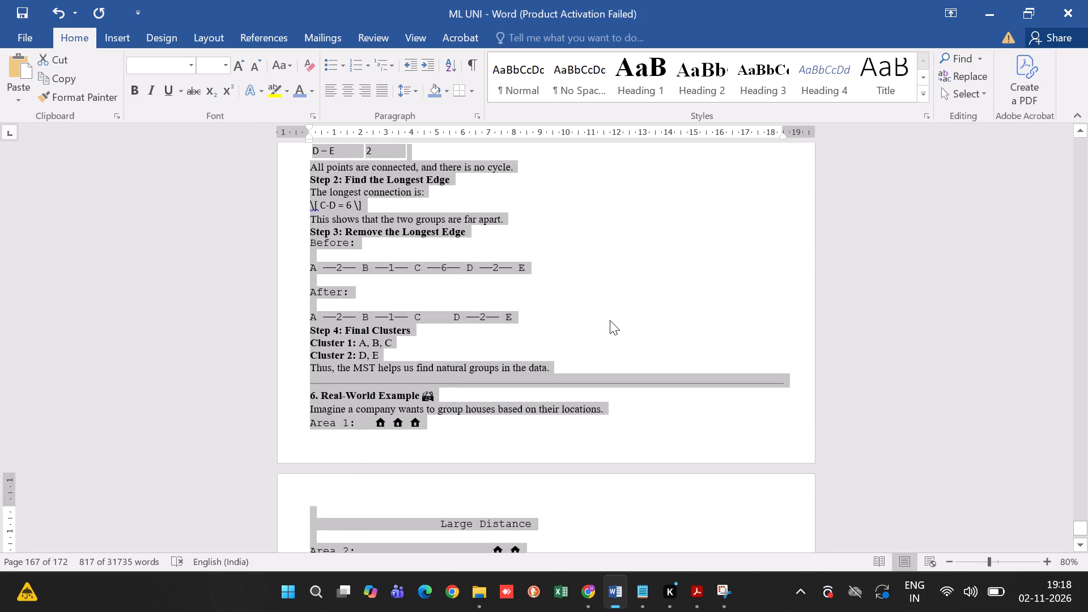
left_click(610, 320)
scroll(610, 320, "down", 2)
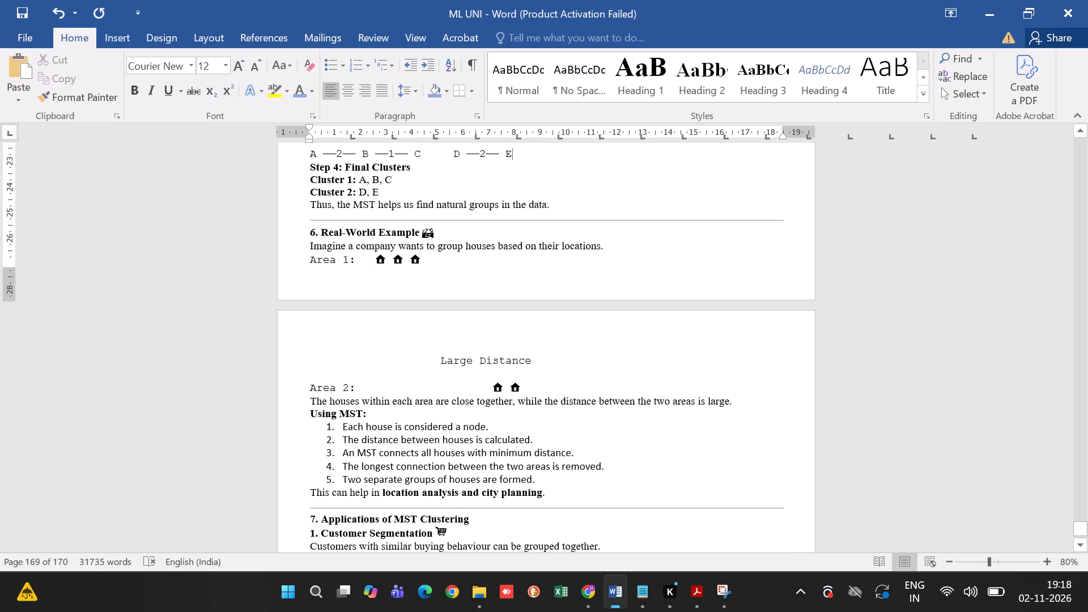
left_click(612, 245)
key("Return")
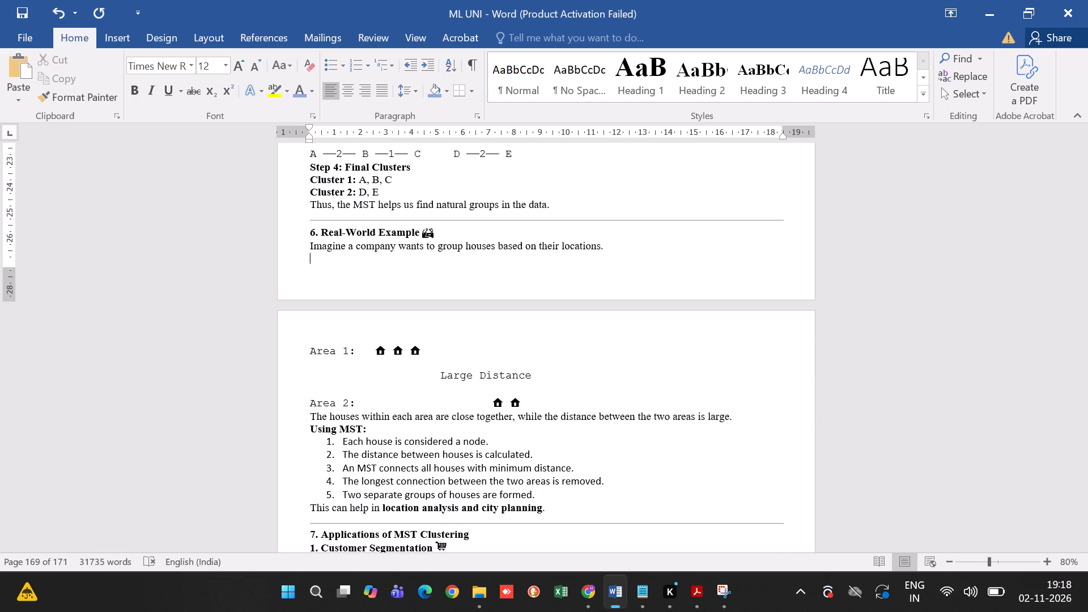
Apply All Borders to the Connection and Distance table under "Step 1: Construct the MST".
scroll(612, 245, "up", 7)
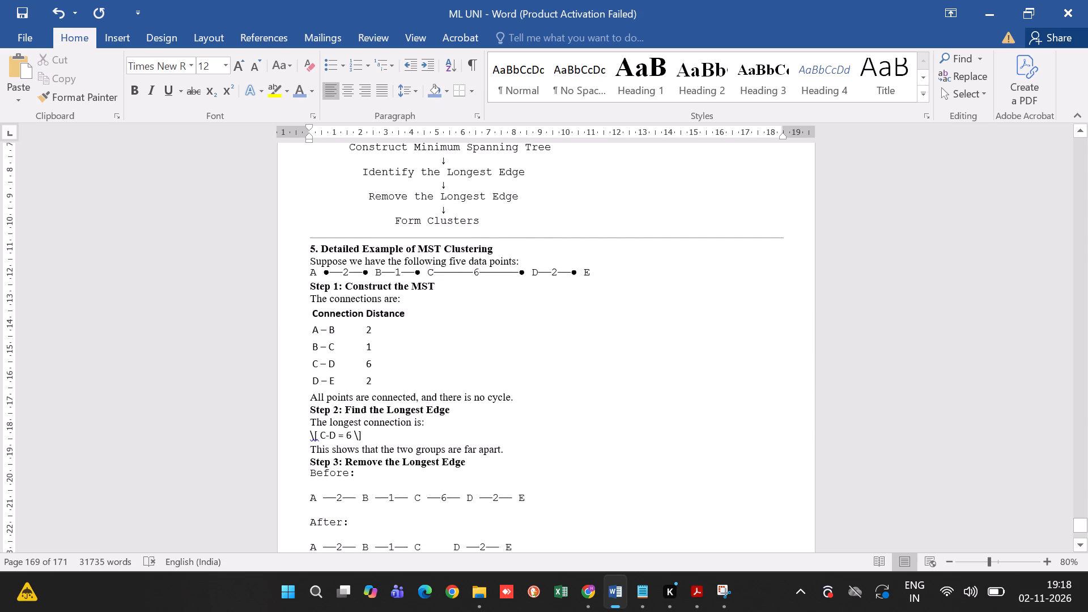
scroll(612, 245, "up", 1)
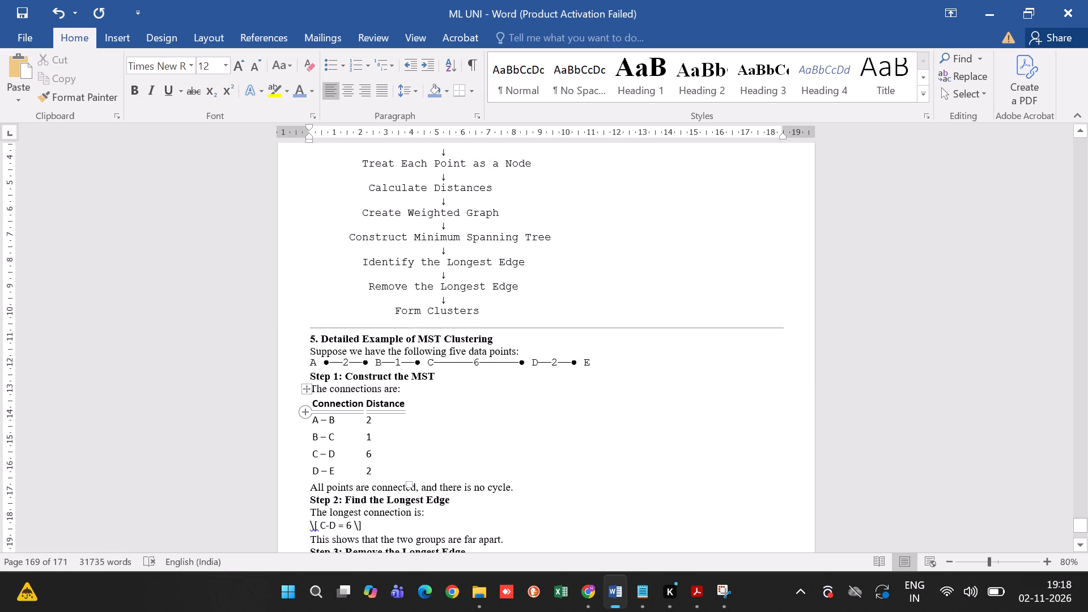
left_click(305, 393)
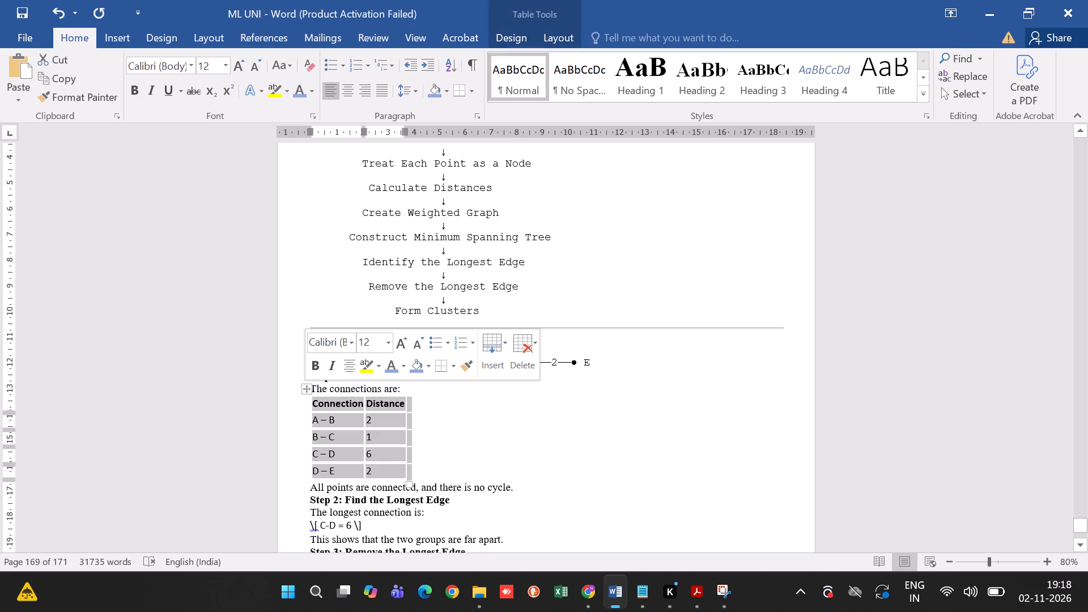
left_click(456, 362)
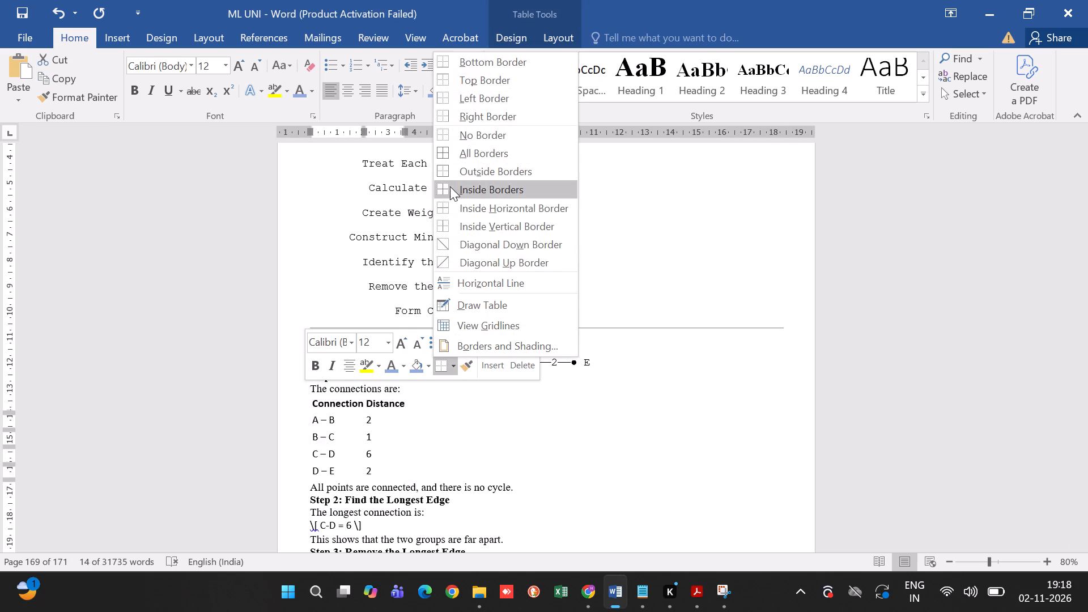
left_click(466, 162)
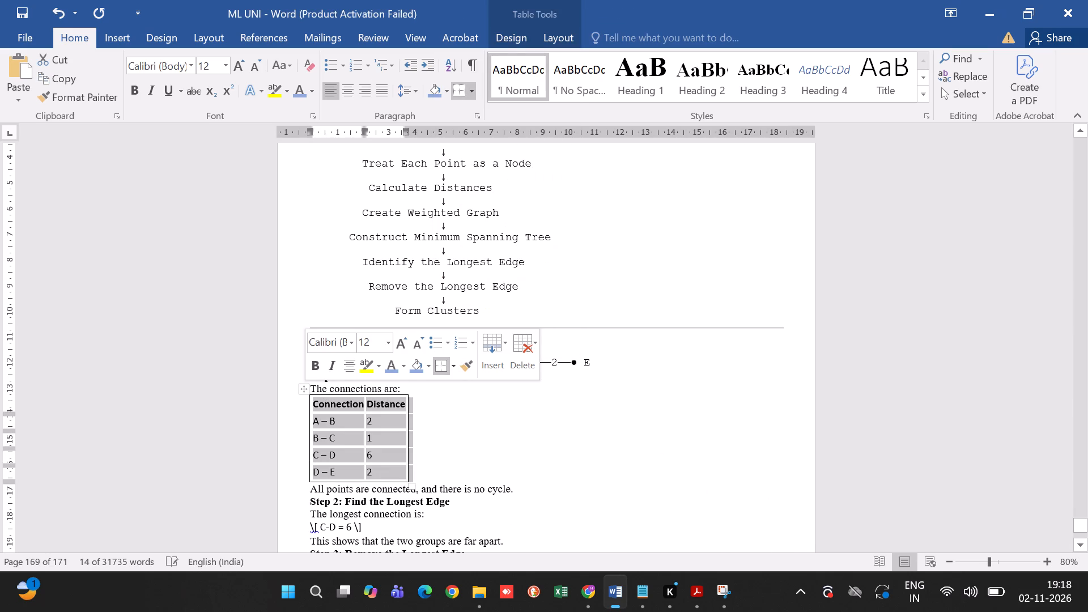
left_click(448, 361)
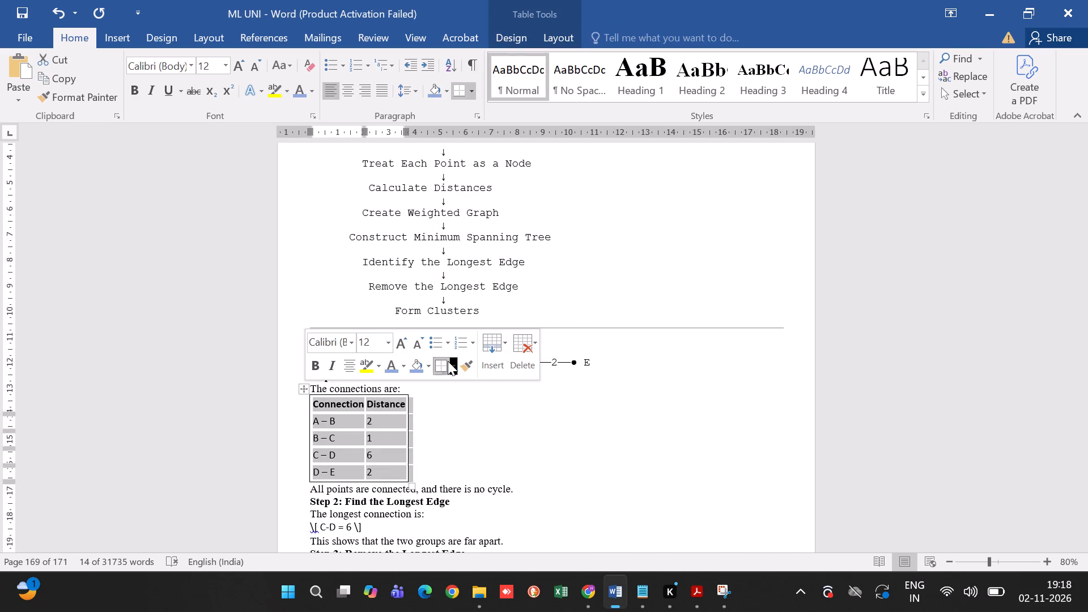
left_click(456, 366)
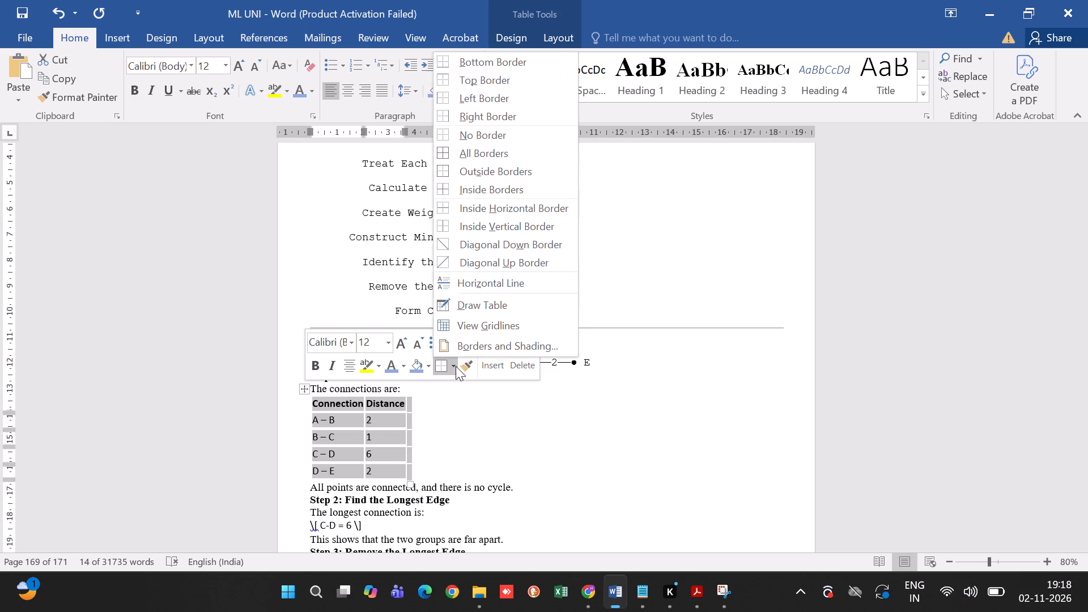
left_click(504, 150)
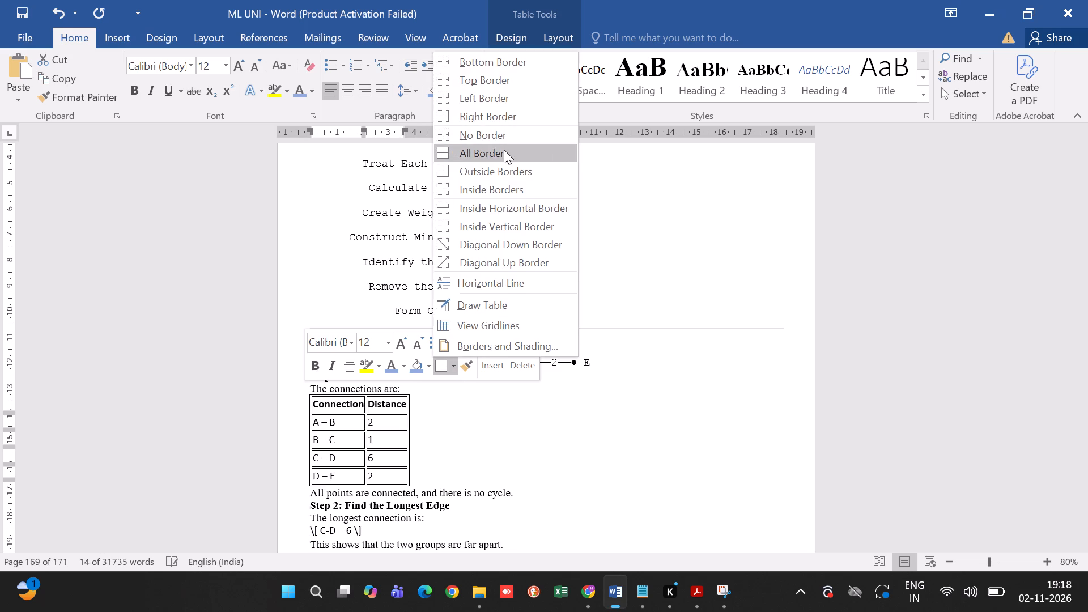
left_click(620, 253)
Insert a blank line between the Q.37 question heading and "1. Introduction".
scroll(620, 253, "up", 3)
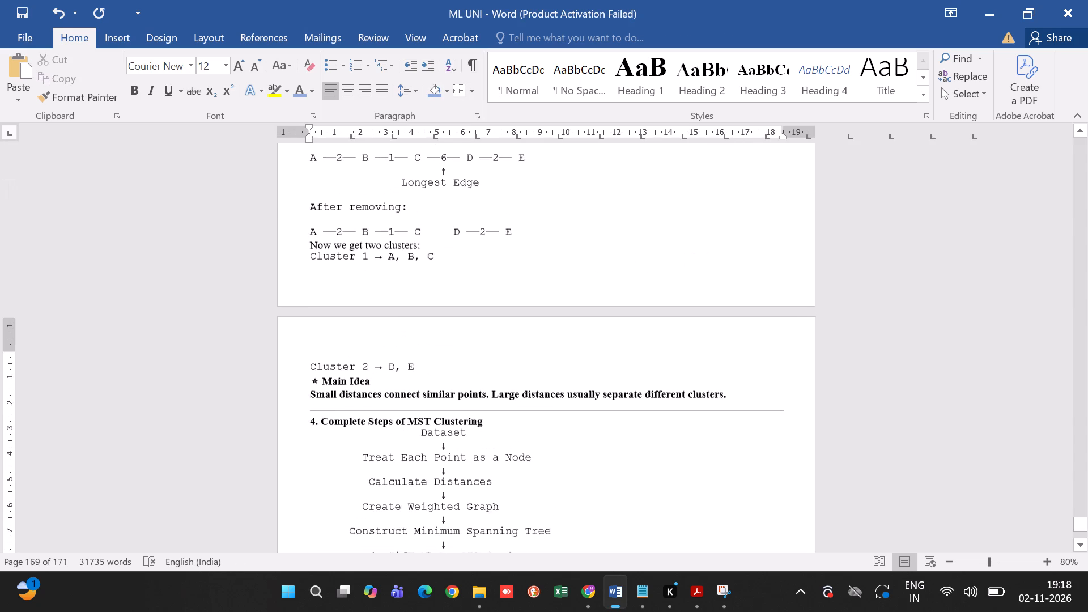
scroll(620, 253, "up", 1)
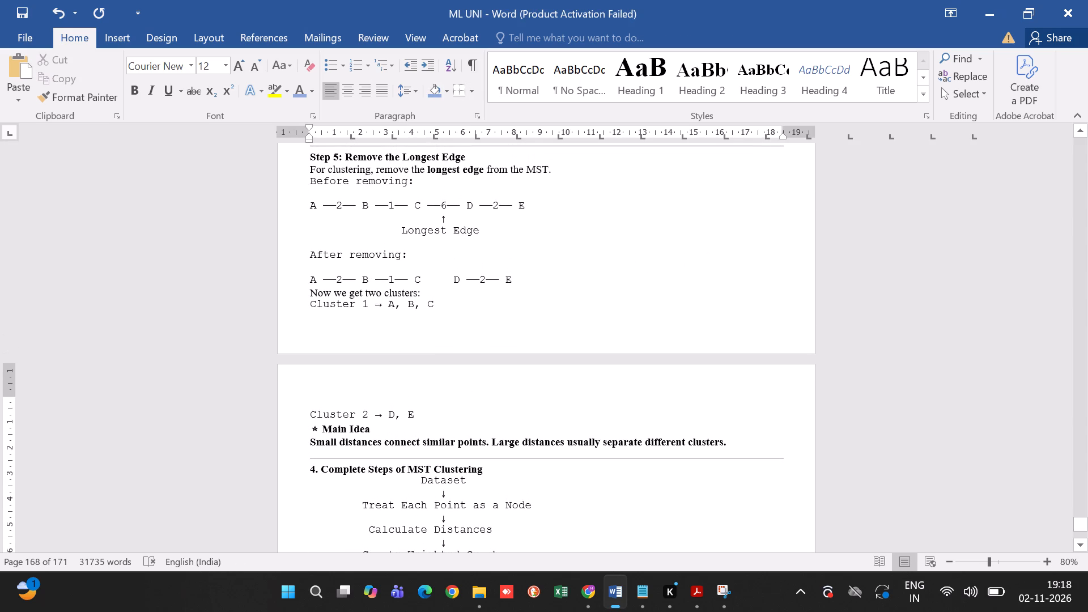
scroll(620, 253, "up", 5)
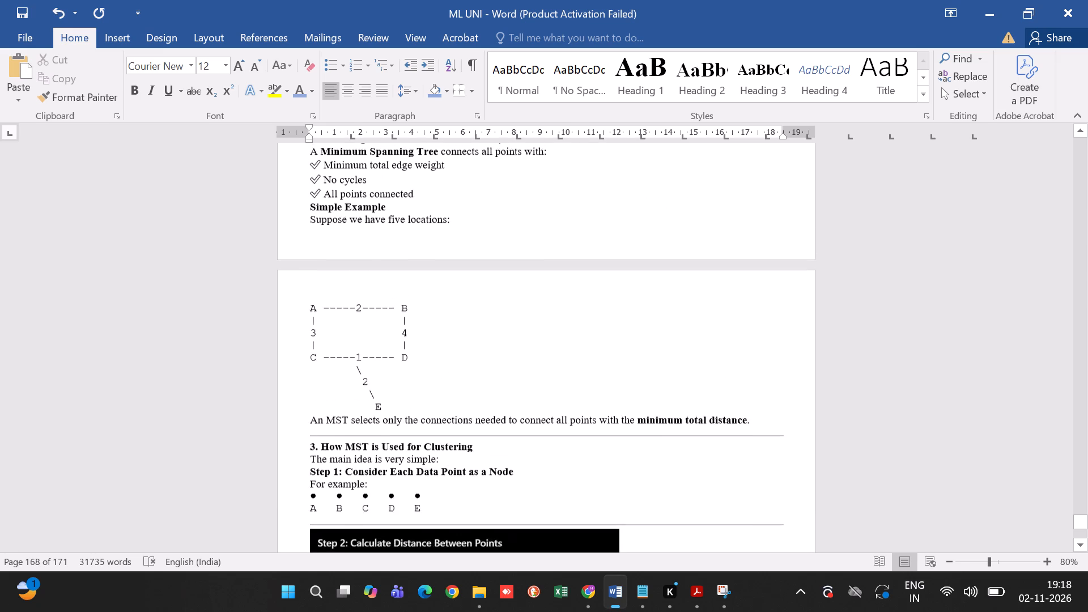
scroll(620, 253, "up", 3)
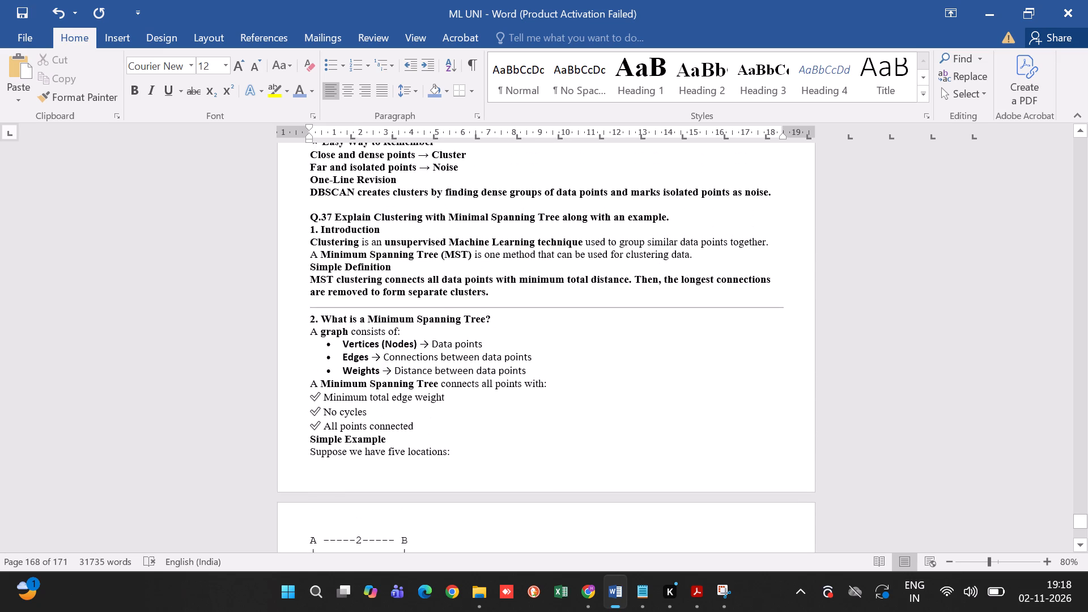
left_click(674, 218)
key("Return")
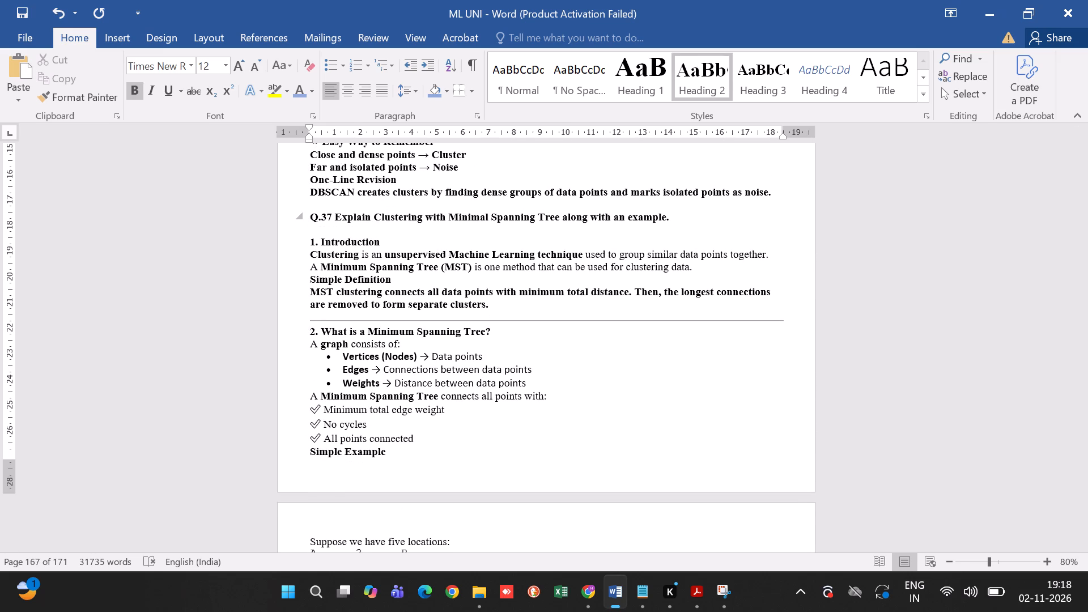
Add the label "Q.38" on a new line below the Q.37 One-Line Revision sentence at the document's end.
scroll(674, 218, "down", 20)
scroll(674, 218, "down", 20)
scroll(674, 218, "down", 11)
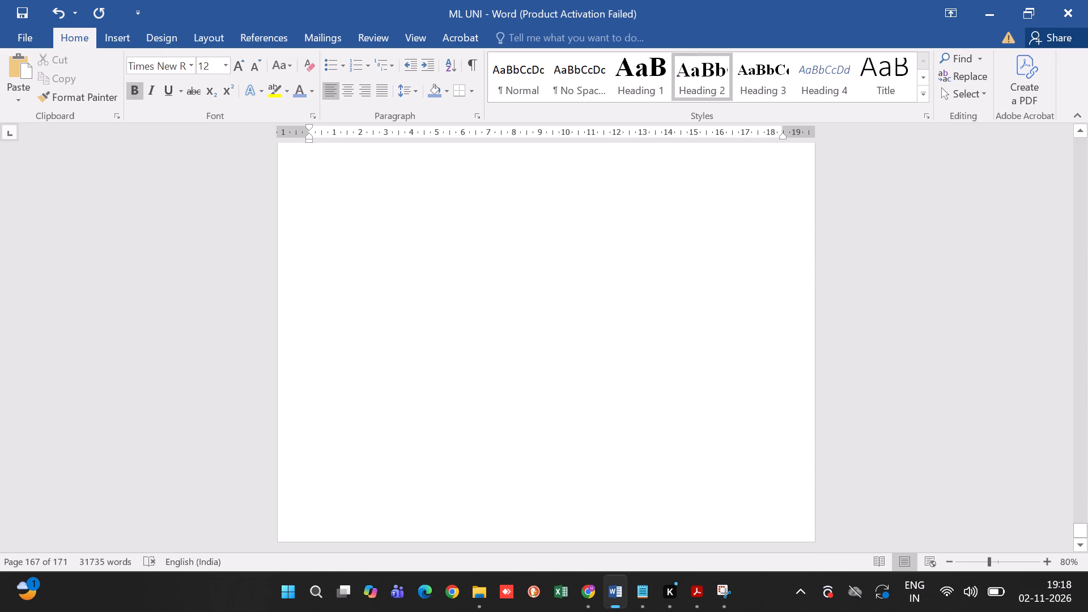
scroll(674, 218, "down", 11)
scroll(674, 218, "up", 2)
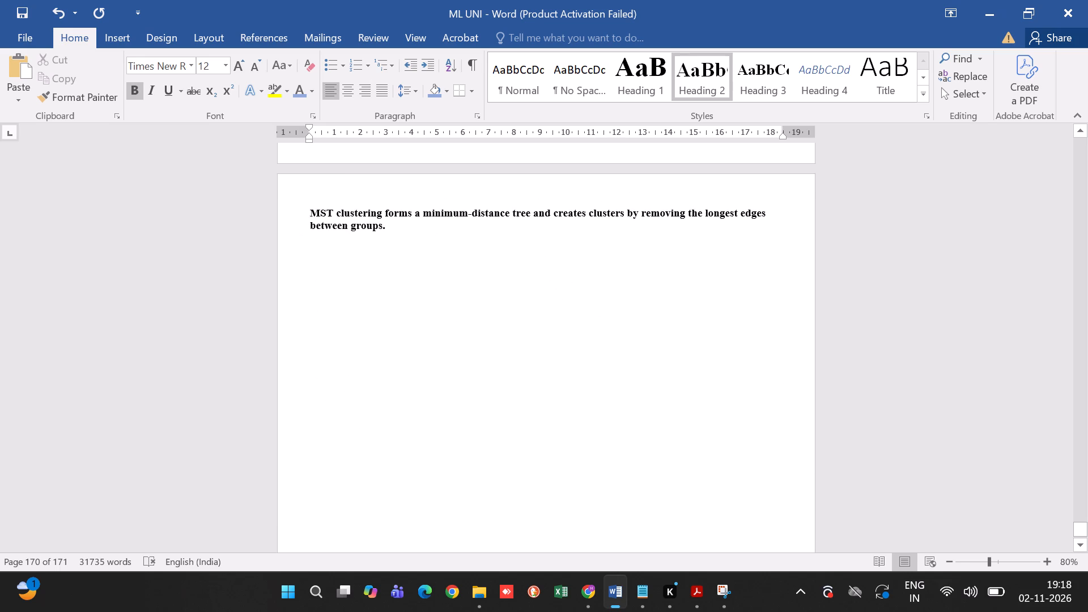
left_click(371, 312)
key("Return")
type("Q.38")
key("space")
Copy the NxtWave Original Graph and Spanning Tree image from Google Images into Word after "All points are connected, and there is no cycle.".
scroll(371, 312, "up", 1)
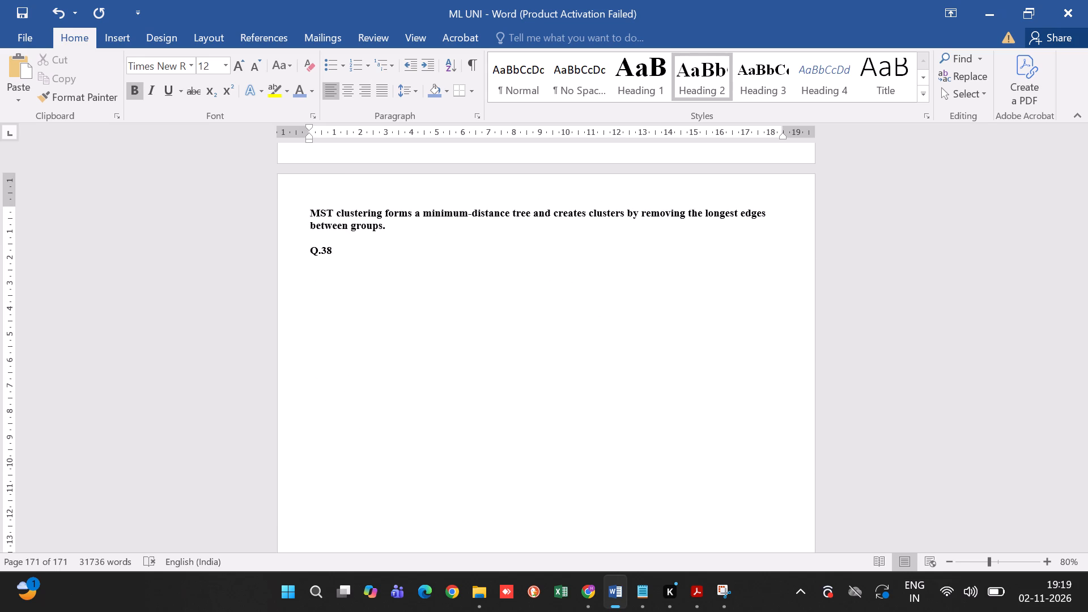
scroll(371, 312, "up", 1)
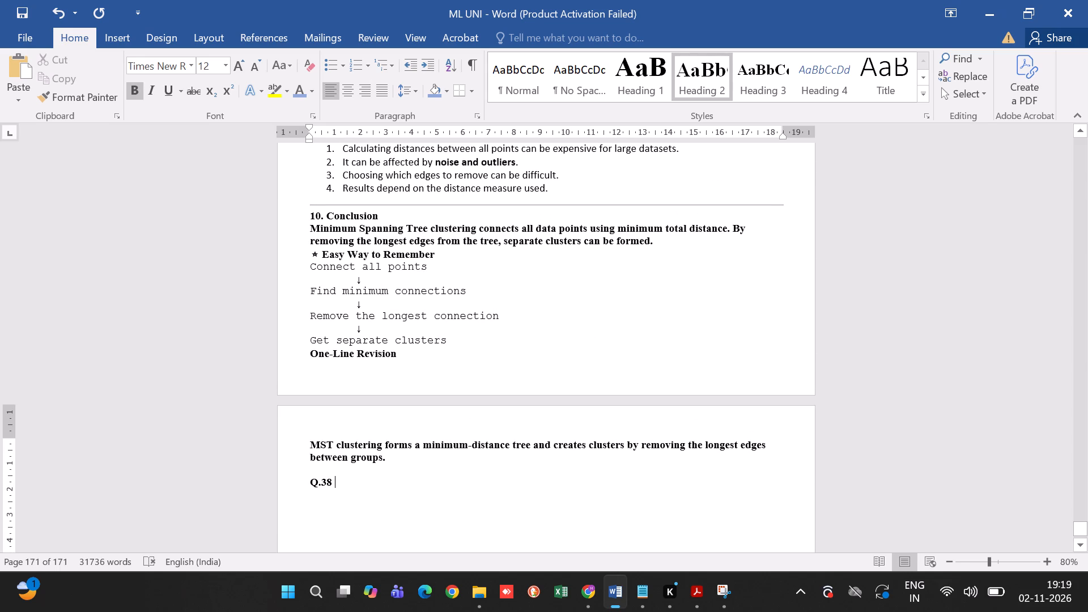
left_click(589, 590)
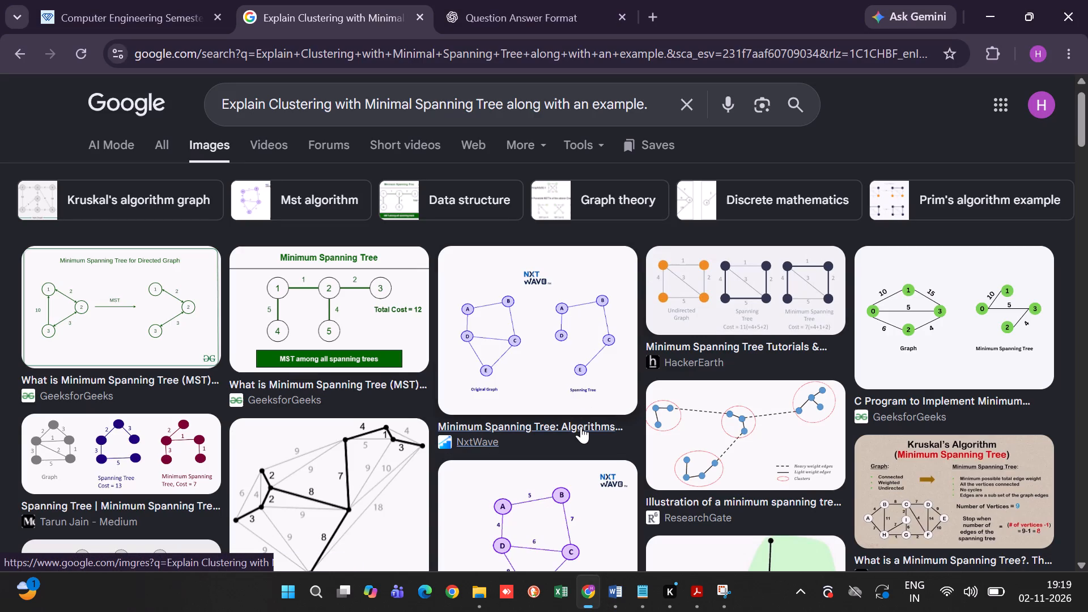
right_click(582, 334)
left_click(622, 416)
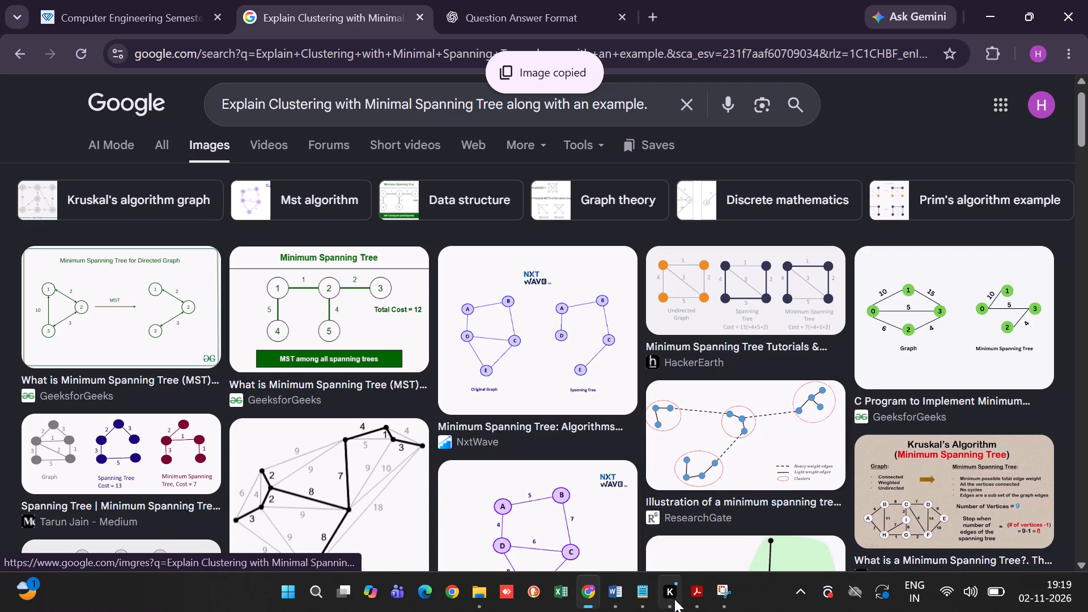
left_click(626, 592)
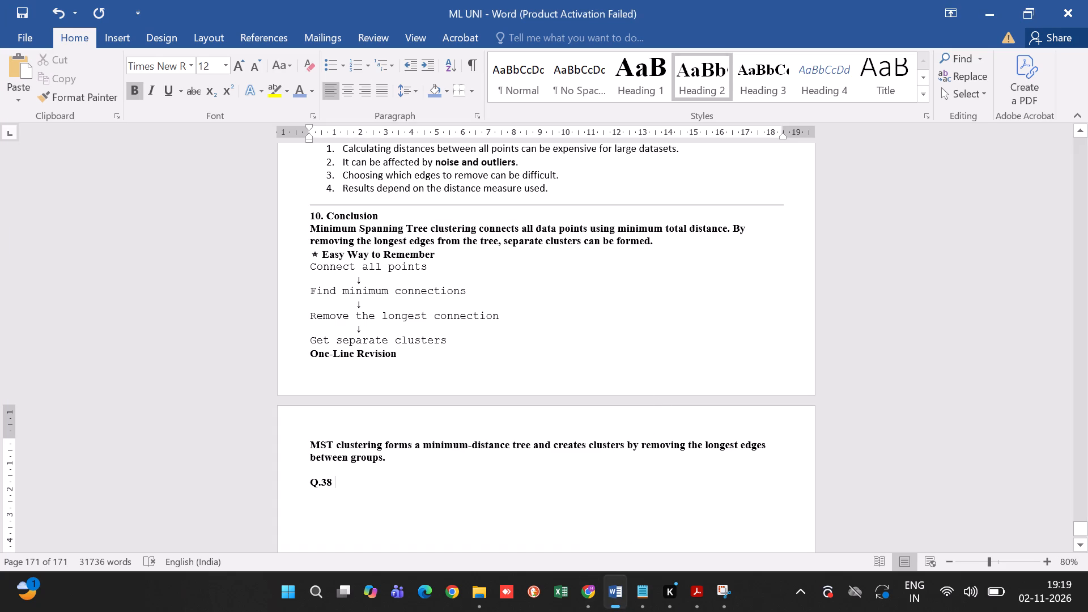
scroll(634, 385, "up", 7)
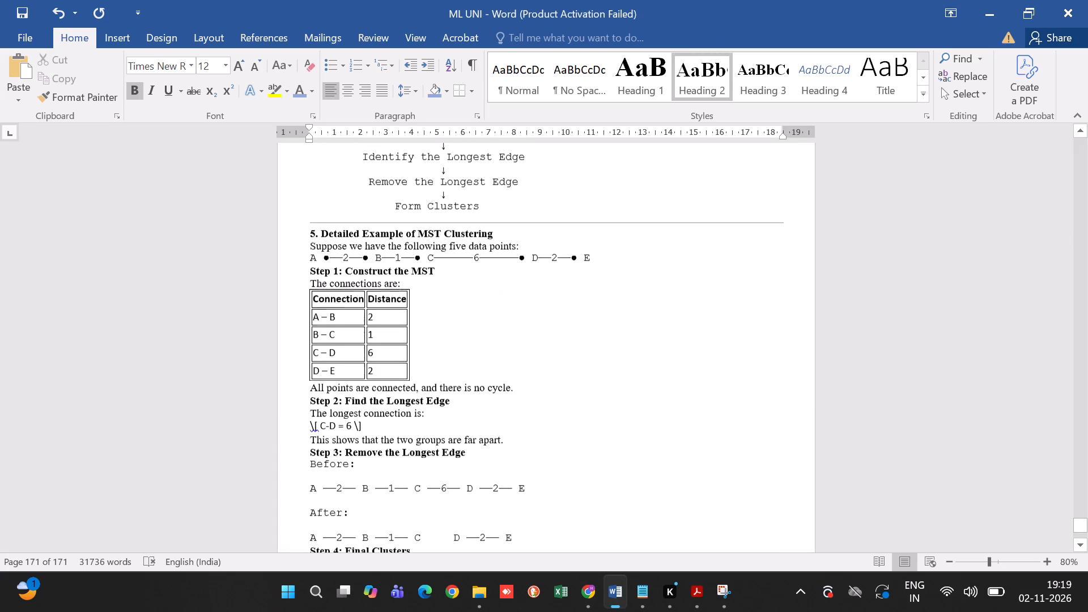
left_click(564, 343)
key("ctrl+v")
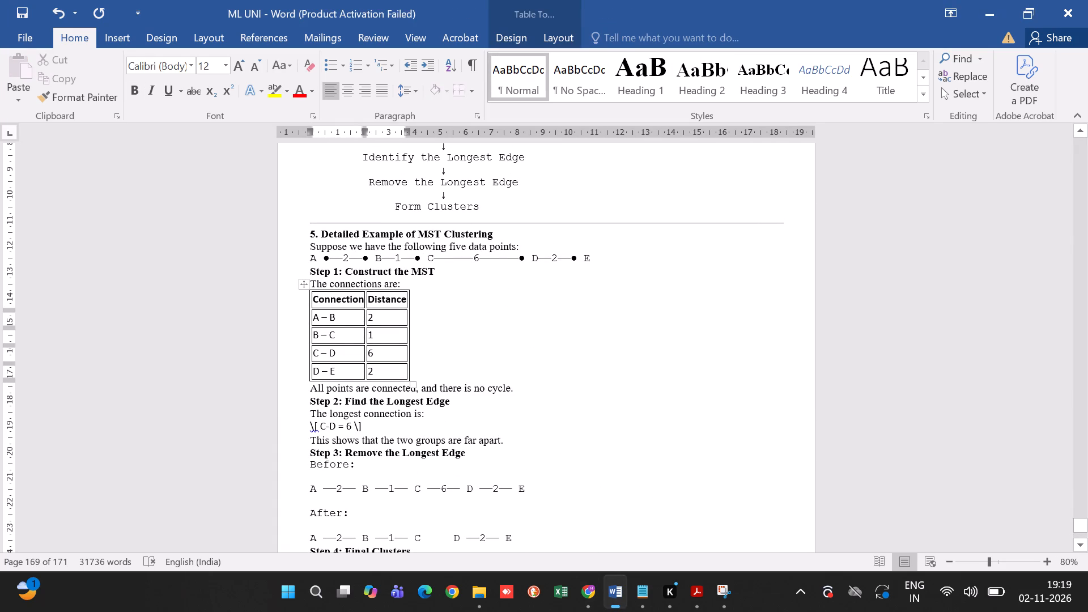
key("ctrl+v")
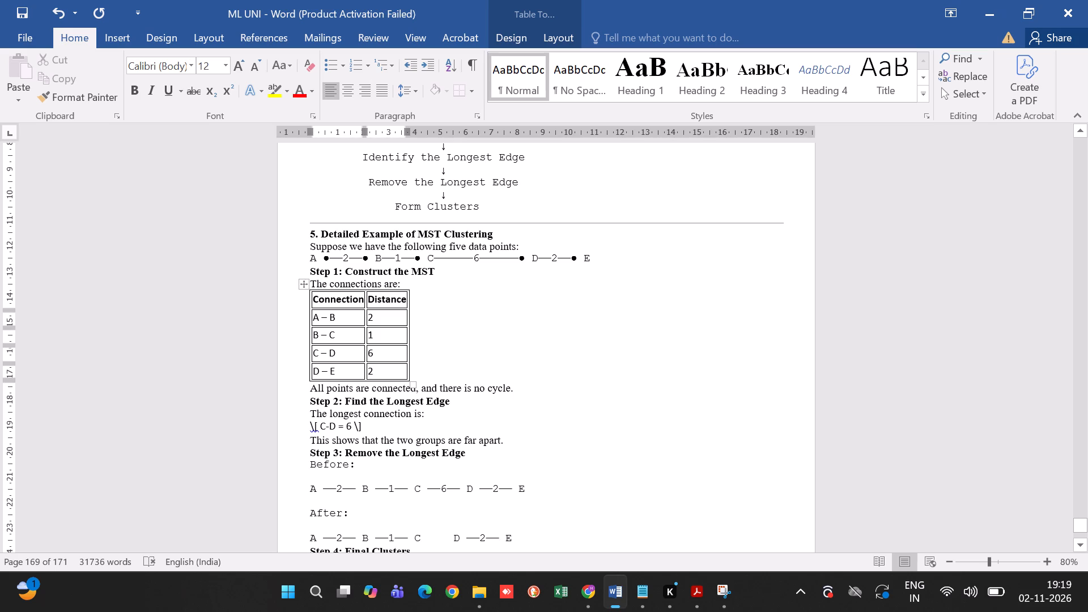
left_click(530, 389)
key("ctrl+v")
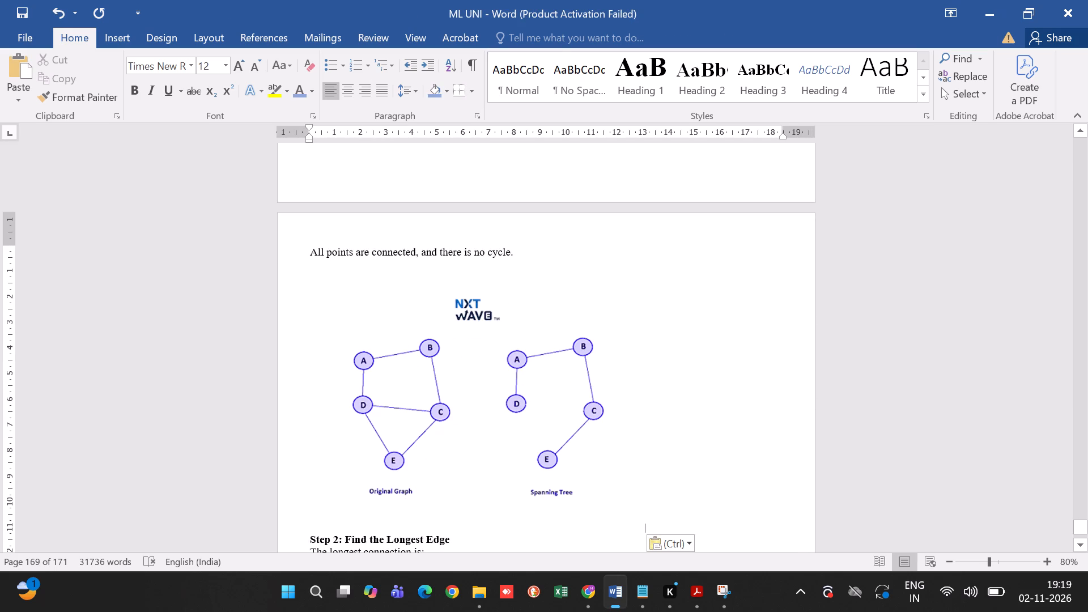
Shrink the pasted spanning tree picture to fit beside the sentence and give it Through text wrapping.
left_click(583, 416)
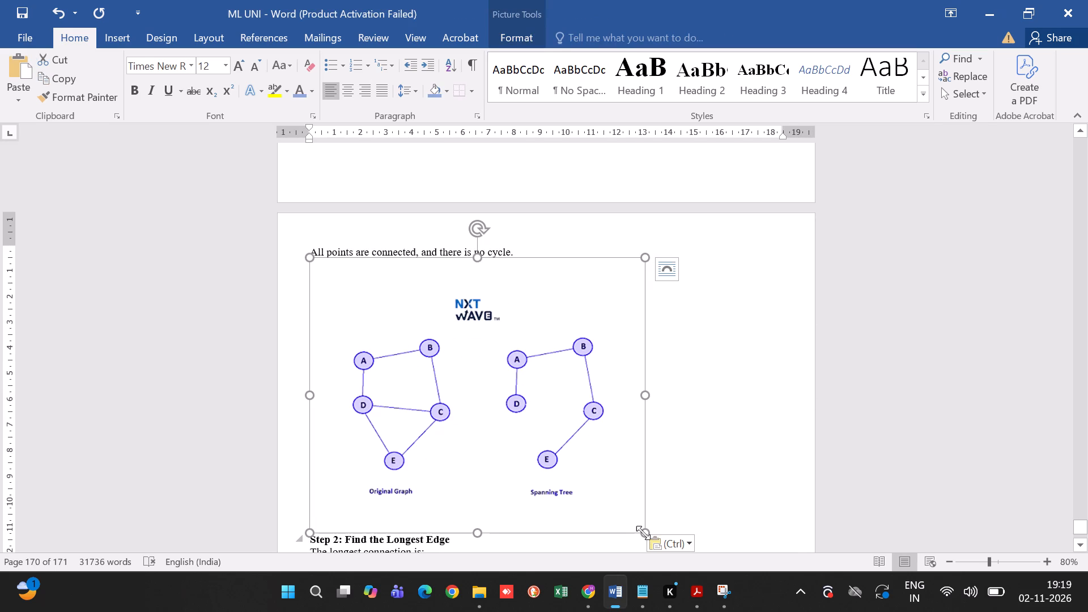
left_click_drag(644, 533, 508, 347)
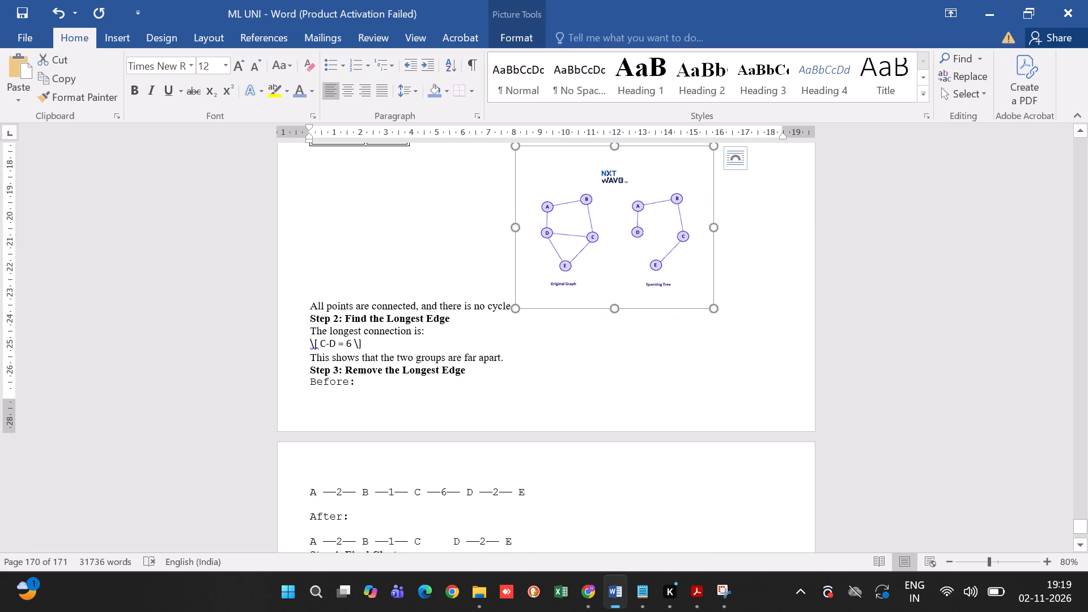
left_click(739, 161)
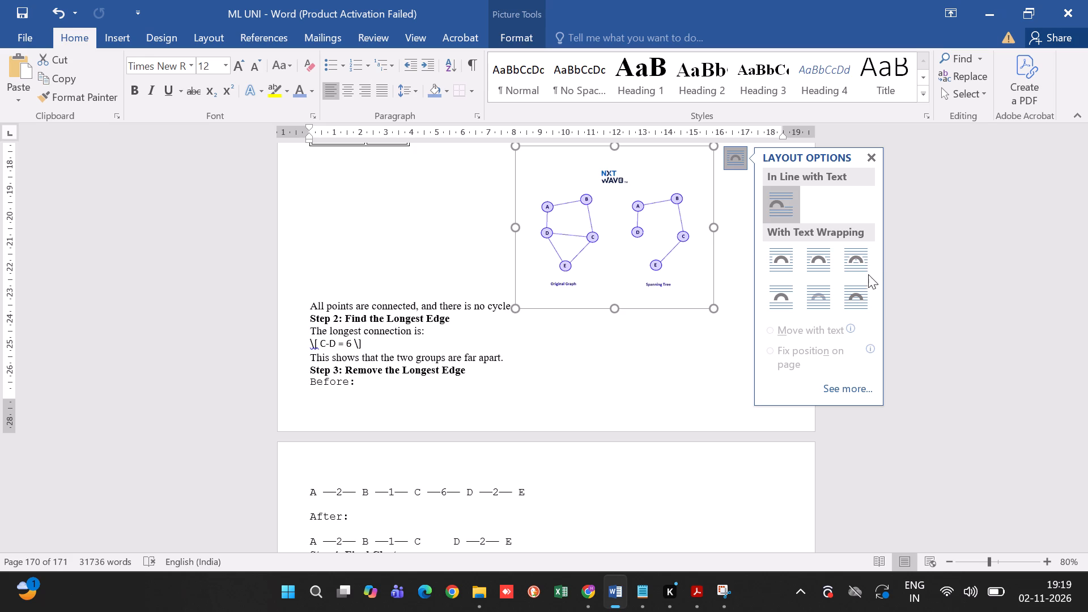
left_click(864, 268)
Move the spanning tree picture into the blank area beside the Connection and Distance table and resize it to stay within the page.
scroll(694, 265, "up", 1)
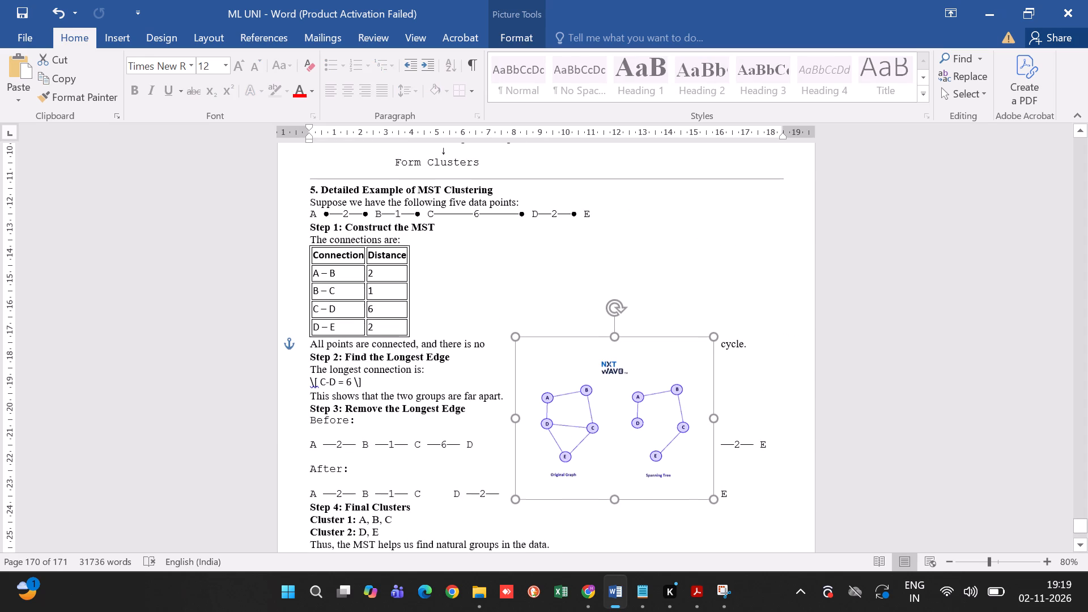
left_click_drag(713, 498, 654, 402)
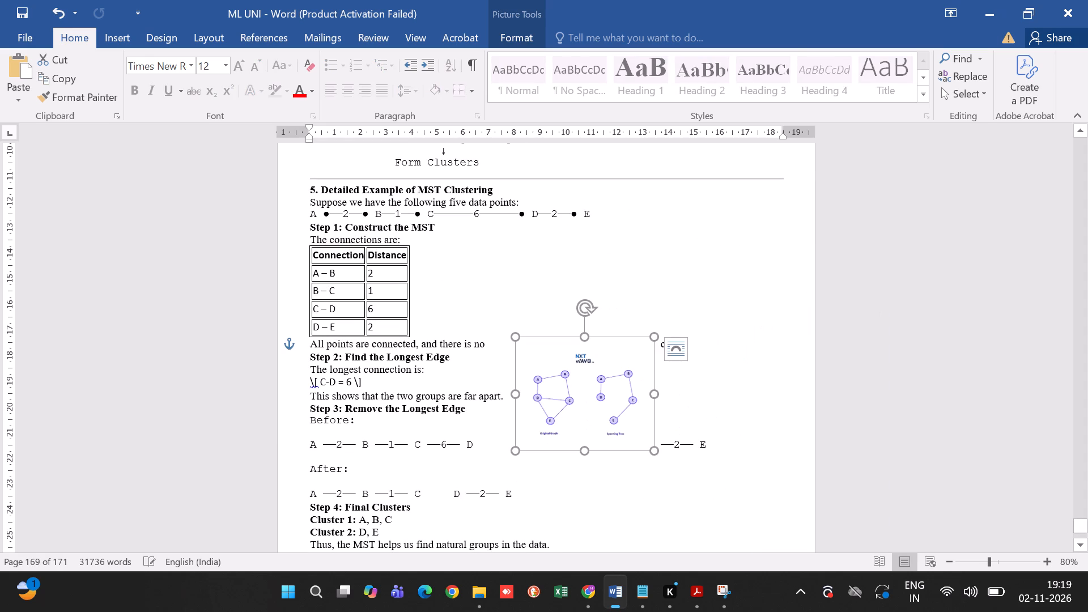
left_click_drag(622, 389, 722, 314)
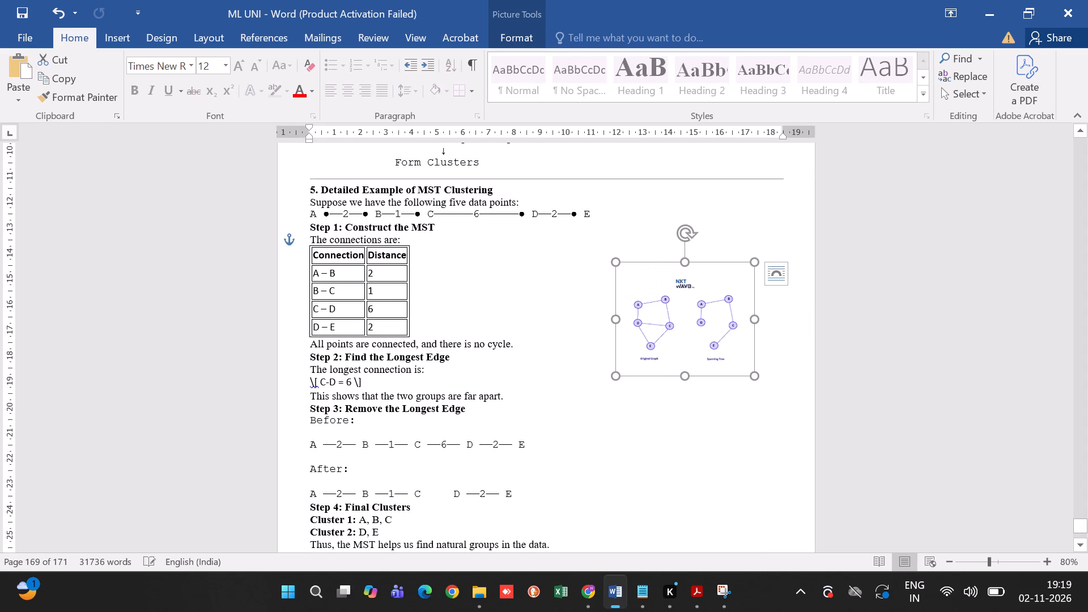
left_click_drag(756, 375, 807, 421)
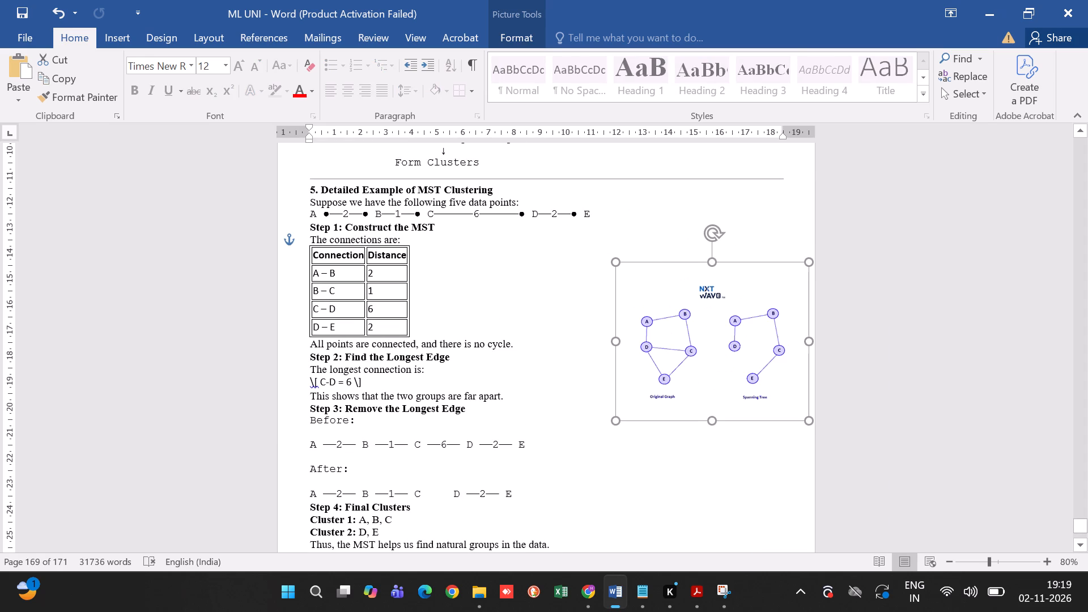
left_click_drag(807, 421, 795, 412)
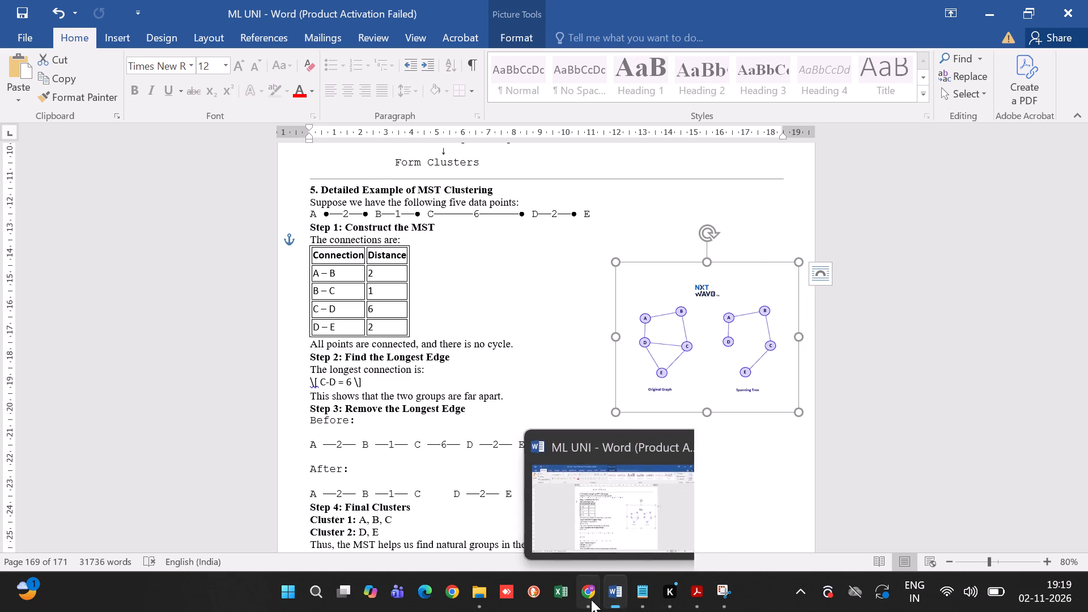
left_click(591, 600)
scroll(617, 405, "down", 1)
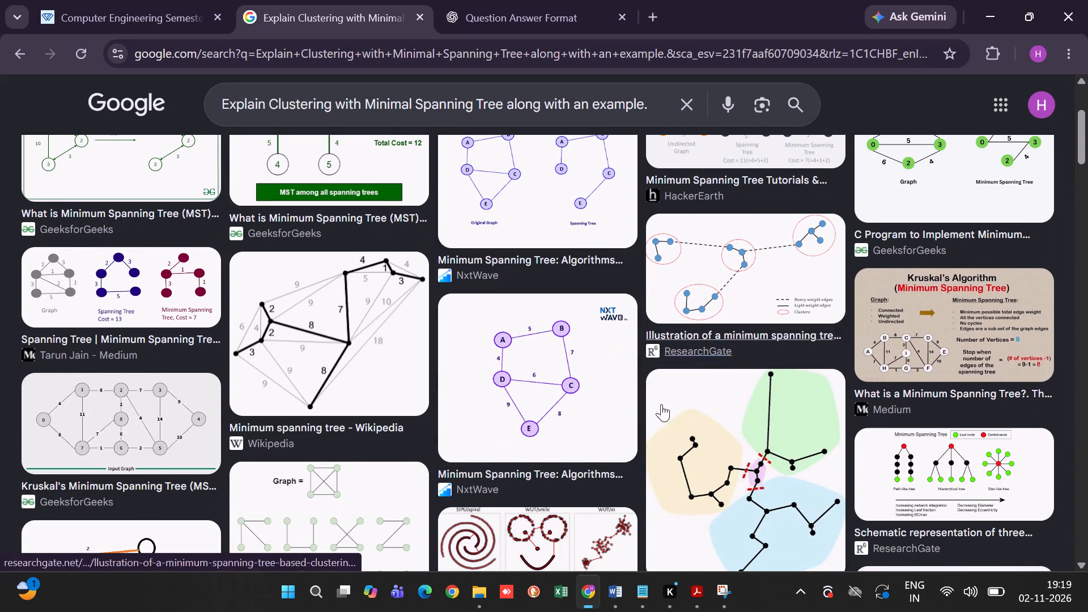
left_click(649, 596)
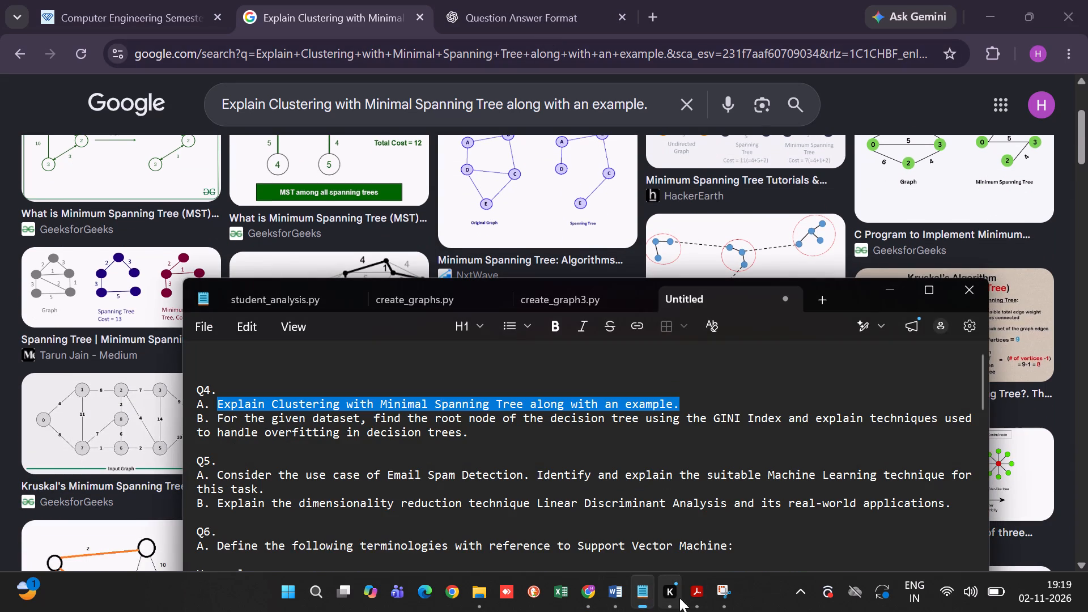
left_click(449, 505)
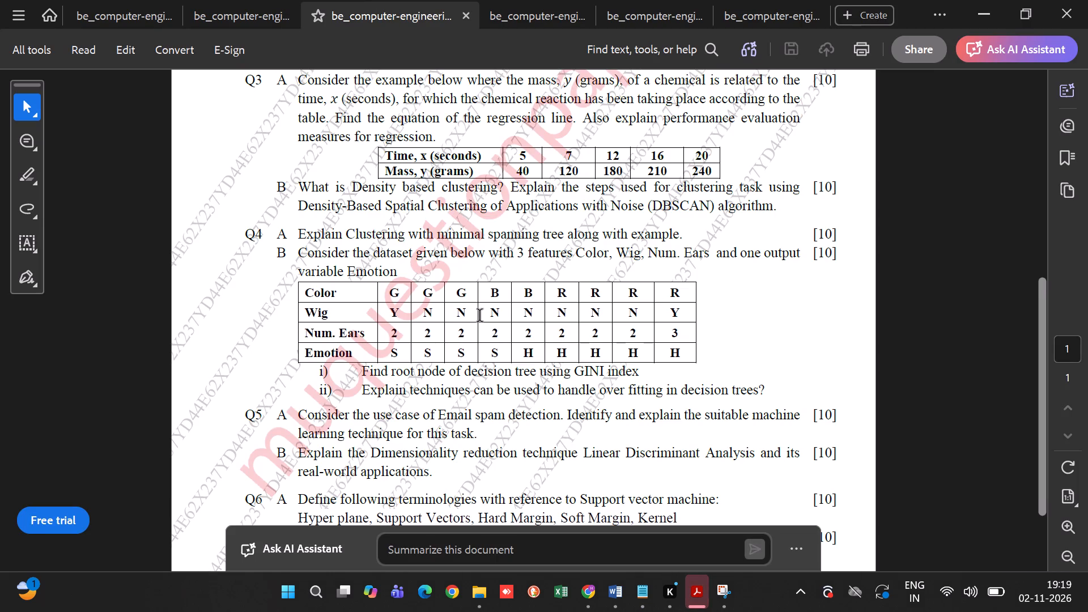
scroll(481, 316, "down", 2)
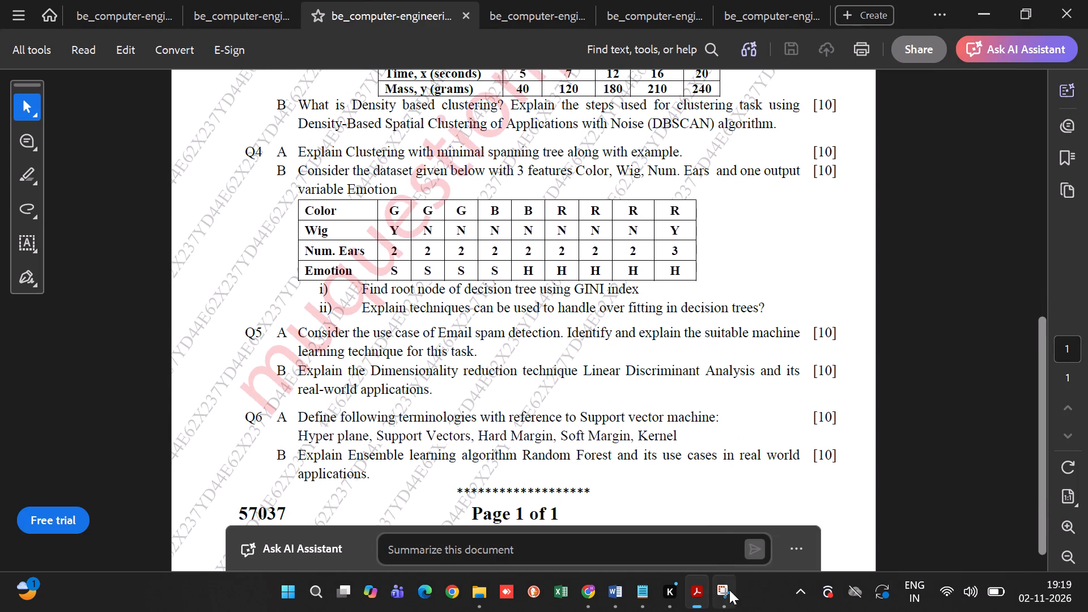
left_click(726, 594)
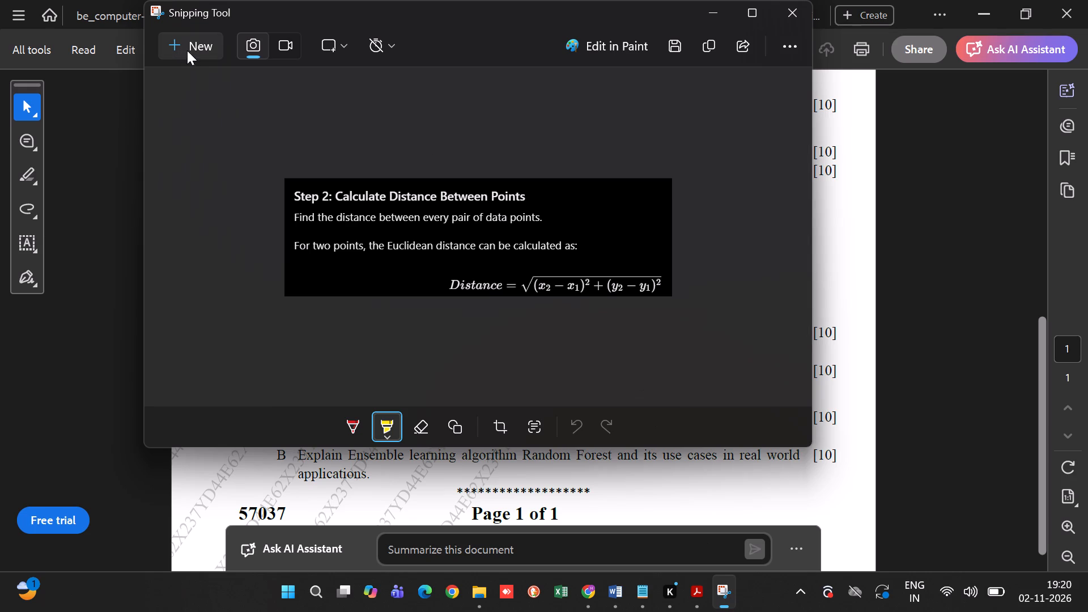
left_click(187, 50)
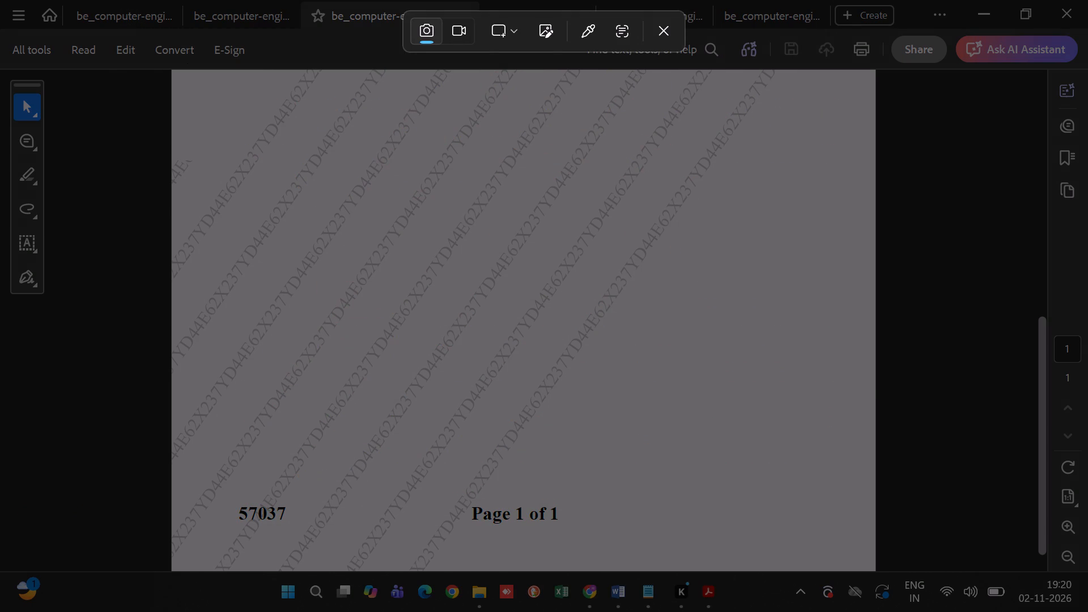
left_click(666, 25)
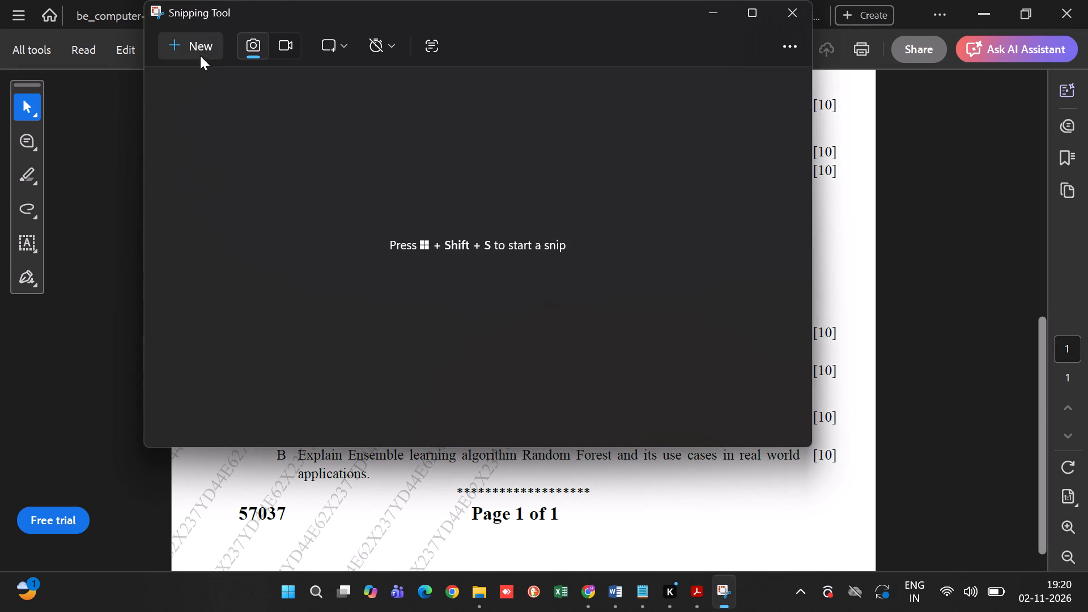
left_click(202, 37)
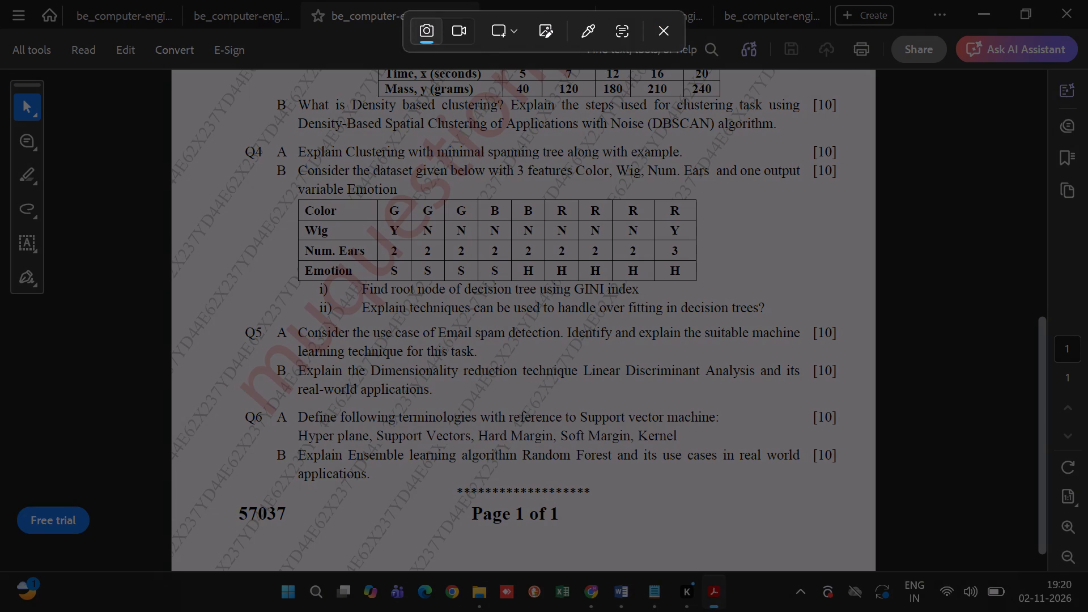
left_click_drag(270, 164, 700, 215)
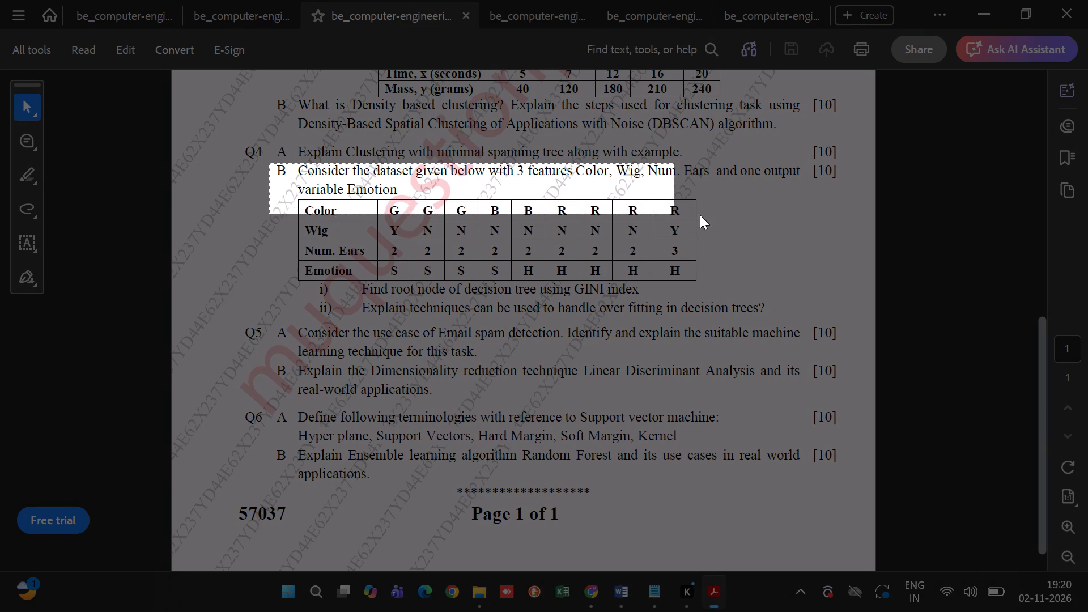
left_click_drag(700, 215, 804, 248)
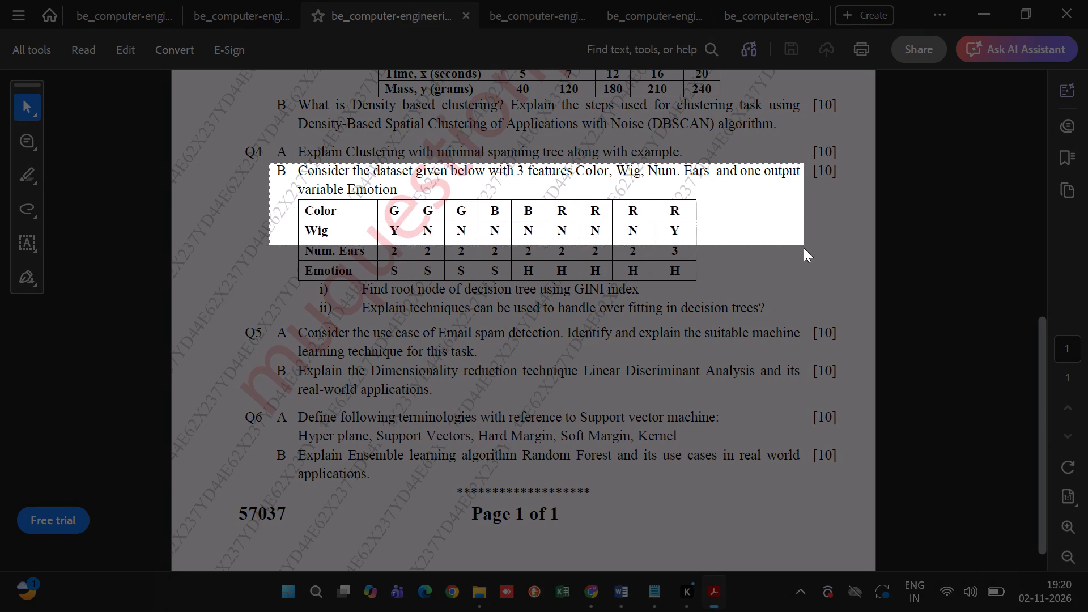
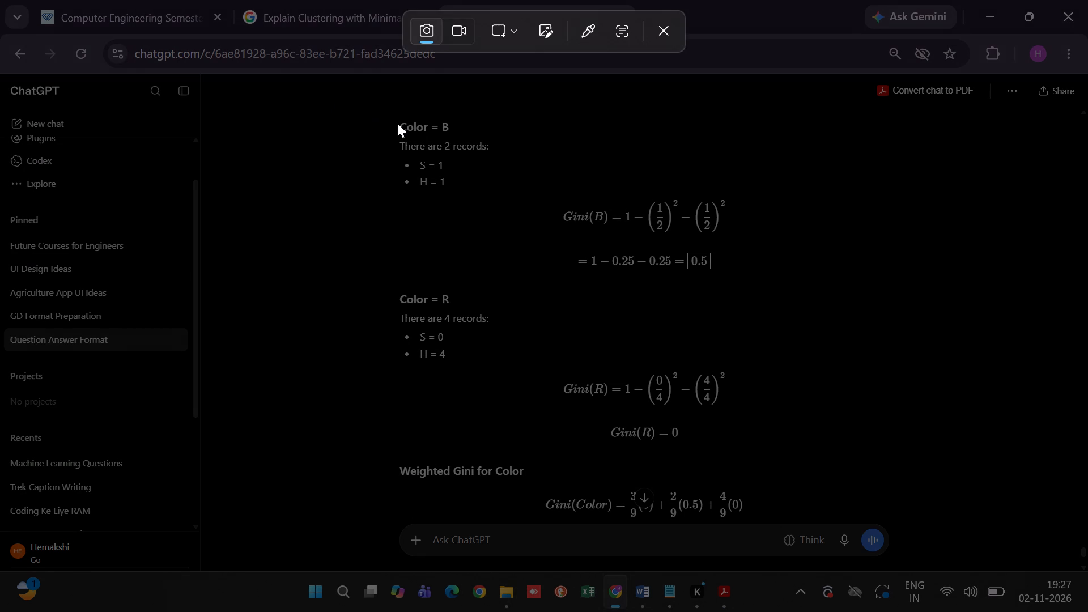
left_click_drag(390, 113, 764, 421)
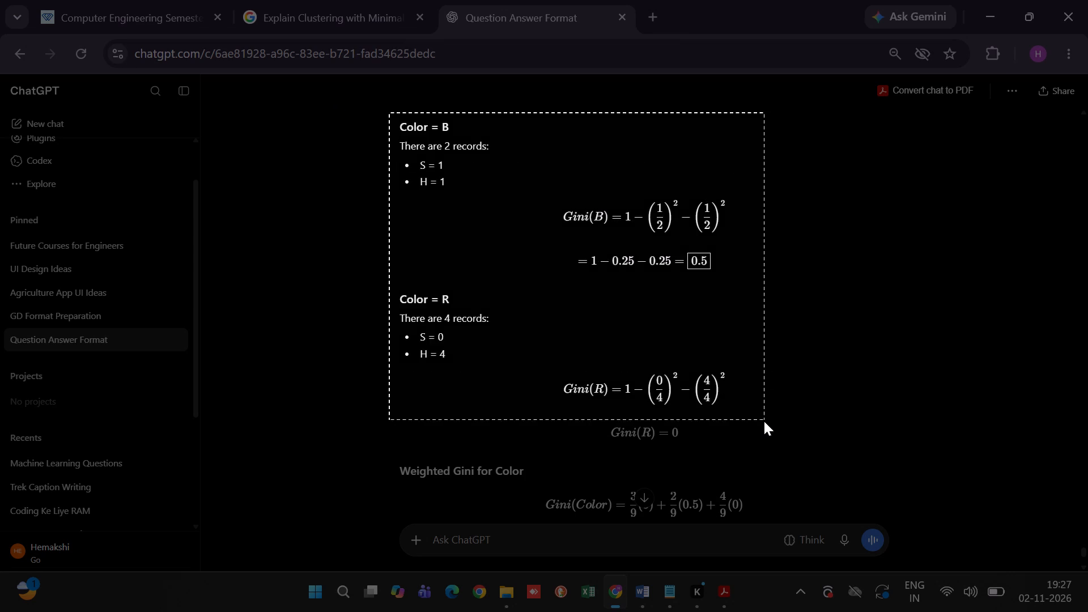
left_click_drag(764, 421, 745, 454)
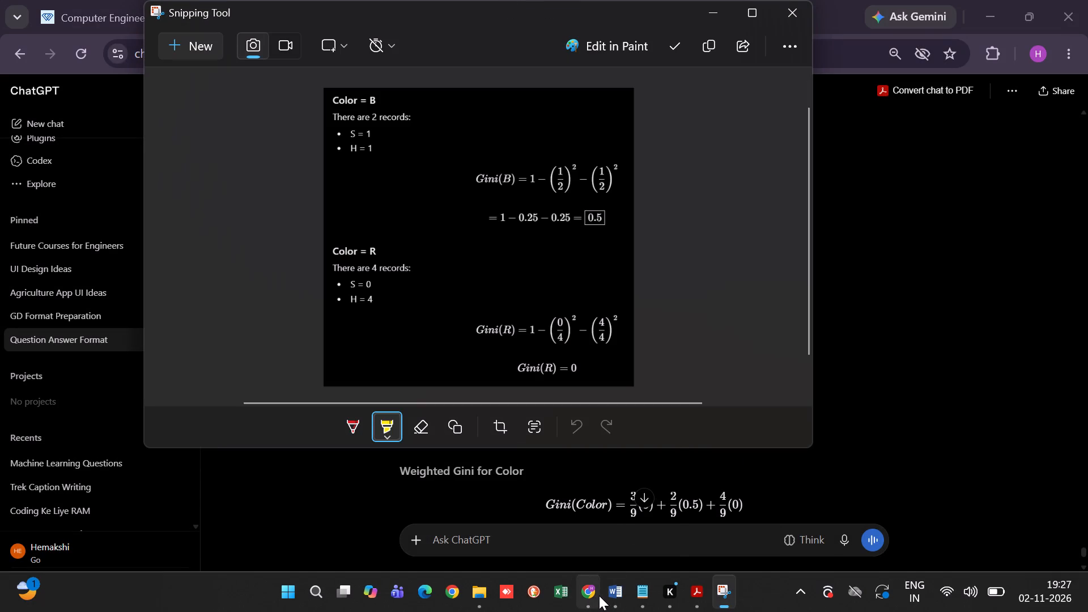
Paste the Color = B and Color = R snip into Word beside the Wig picture and shrink it to about 8 cm wide.
left_click(615, 596)
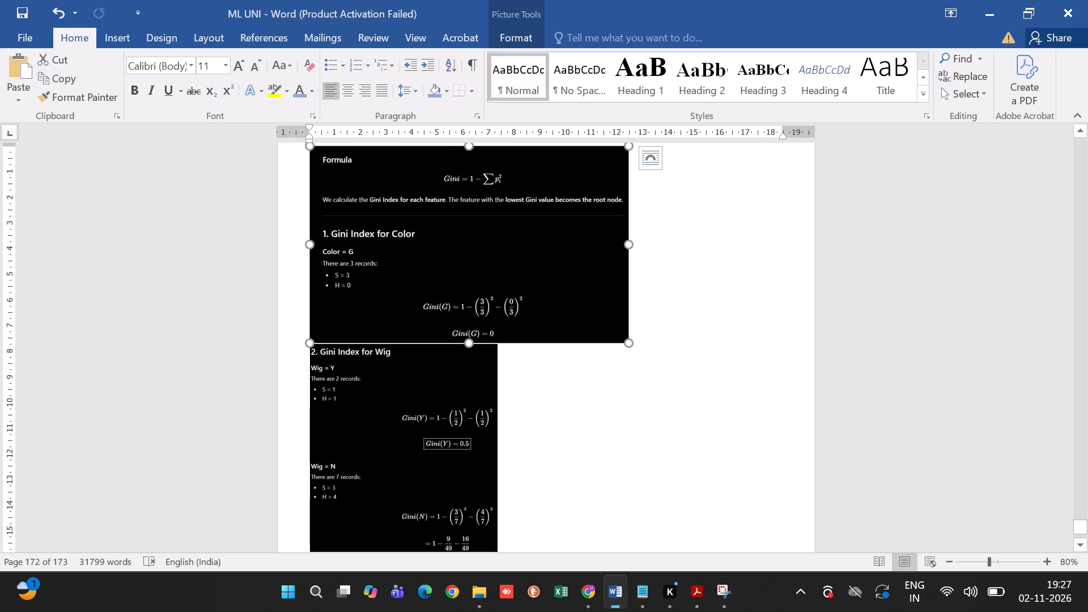
left_click(642, 346)
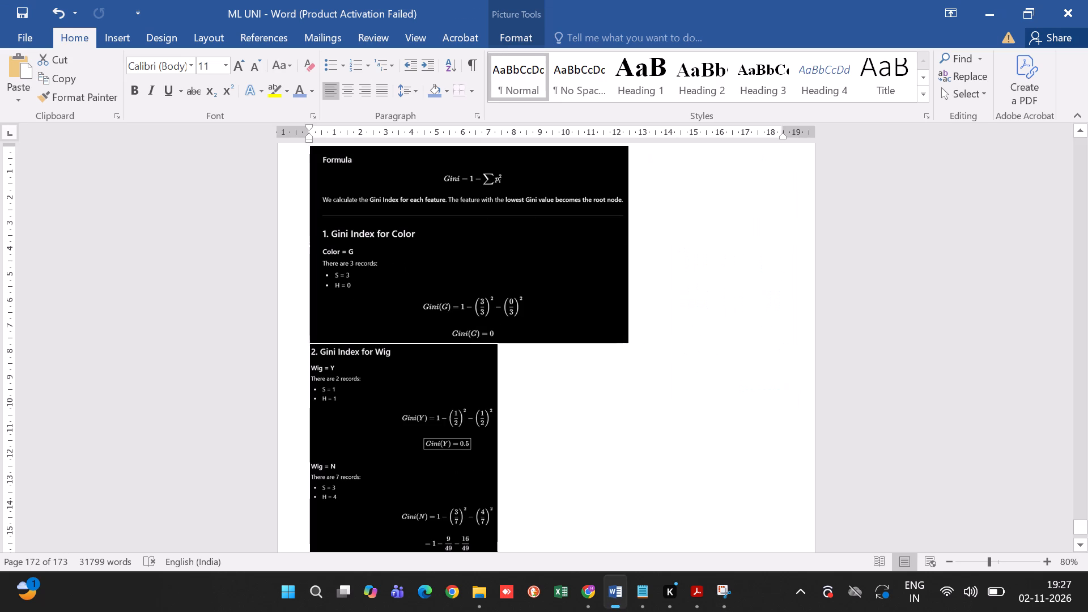
key("ctrl+v")
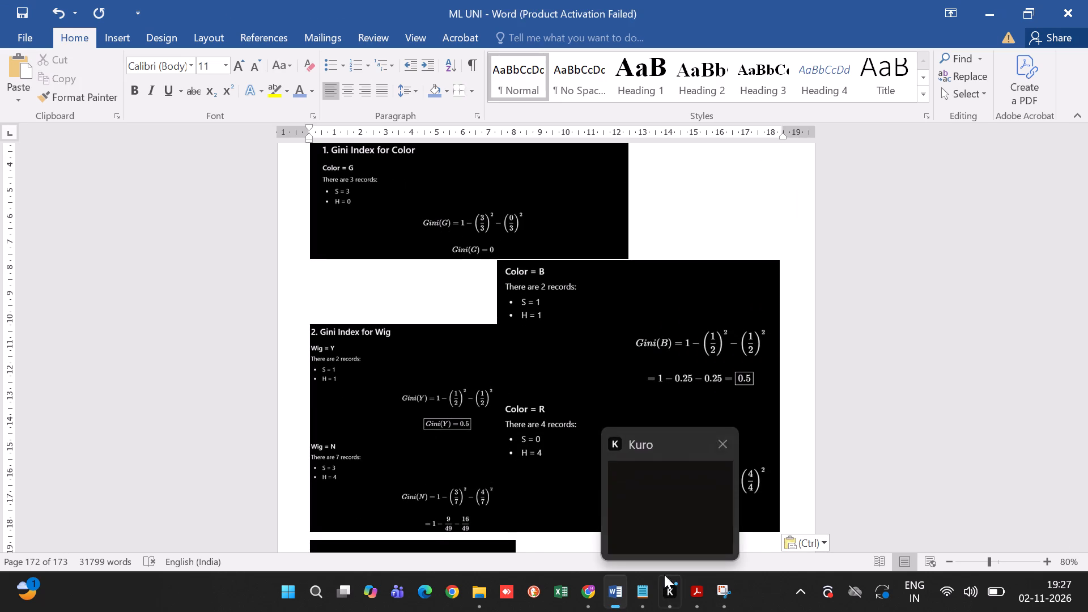
left_click(639, 365)
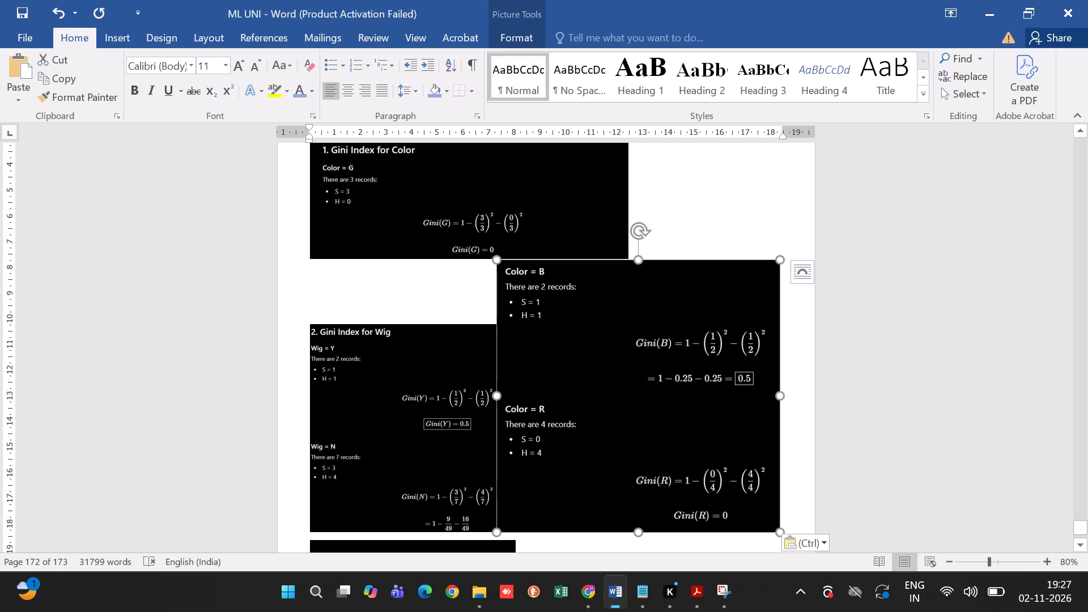
left_click_drag(777, 531, 684, 418)
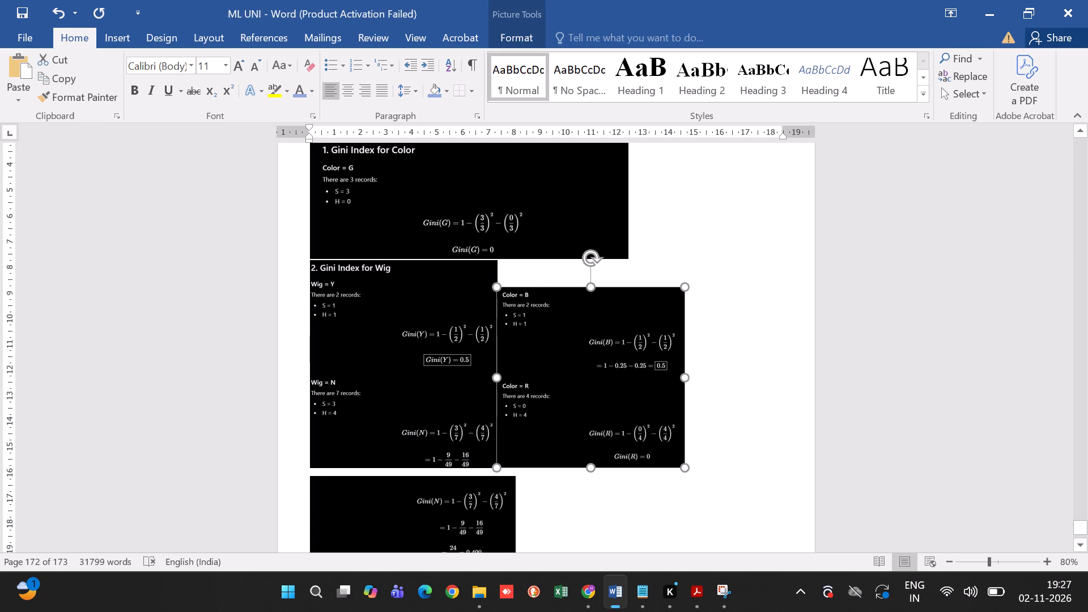
left_click_drag(684, 418, 703, 425)
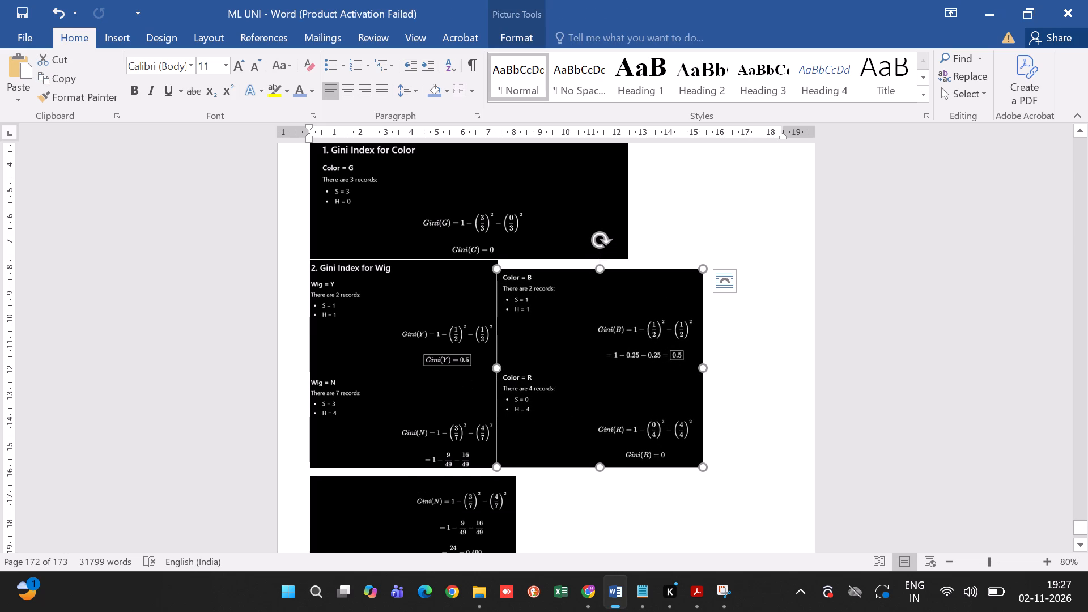
Set the Wig picture's text wrapping to Through and move it lower on the page, away from the Formula picture.
left_click(453, 377)
left_click(512, 280)
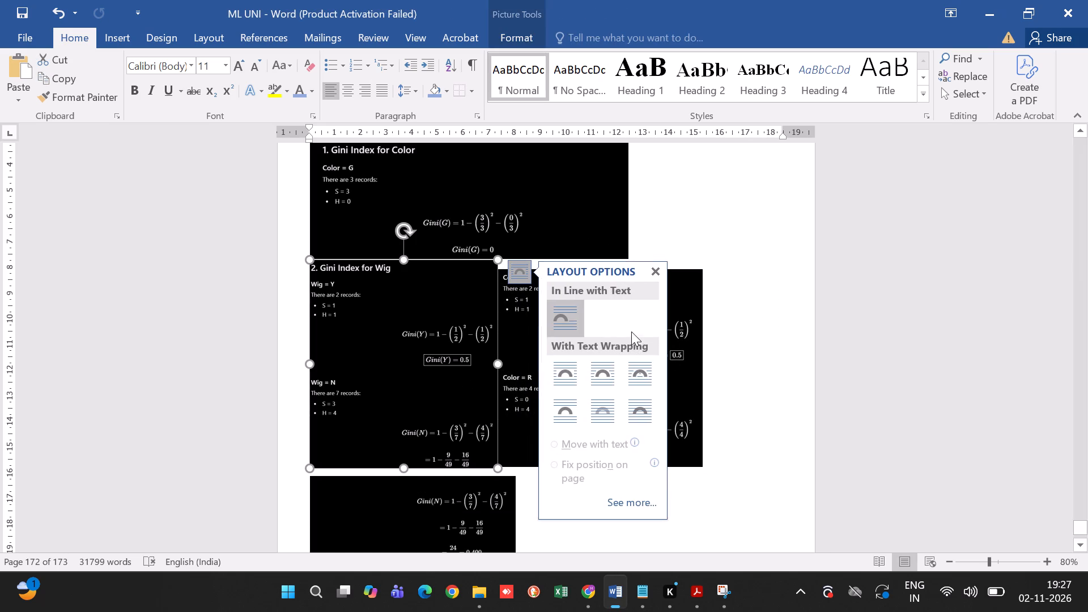
left_click(636, 367)
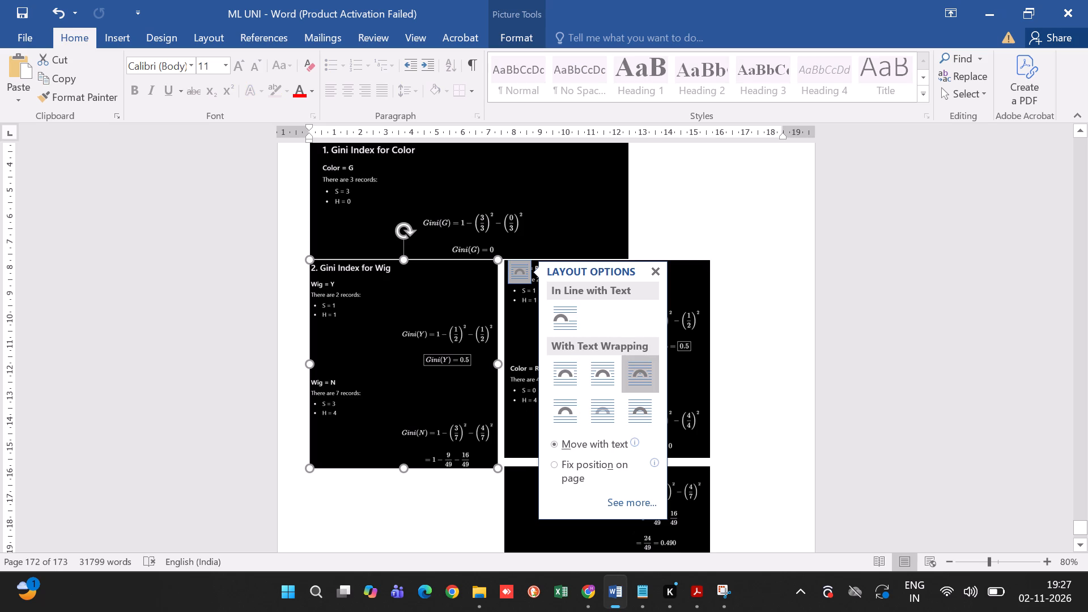
left_click_drag(419, 317, 497, 487)
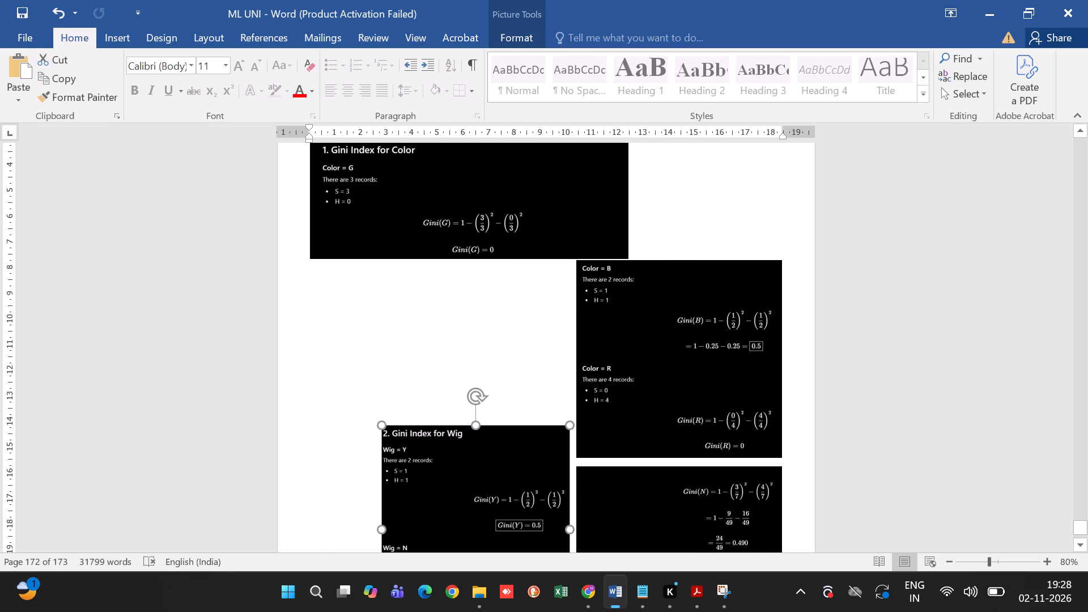
left_click_drag(497, 487, 501, 490)
Apply all borders to the Q.38 dataset table of Color, Wig, Num. Ears and Emotion.
scroll(501, 490, "up", 4)
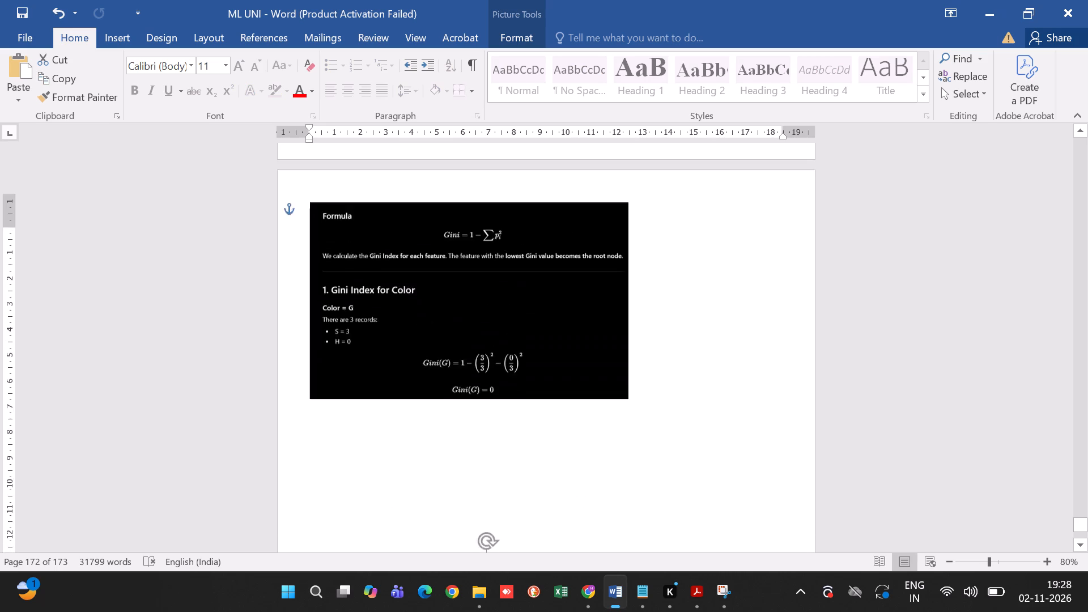
scroll(501, 490, "up", 2)
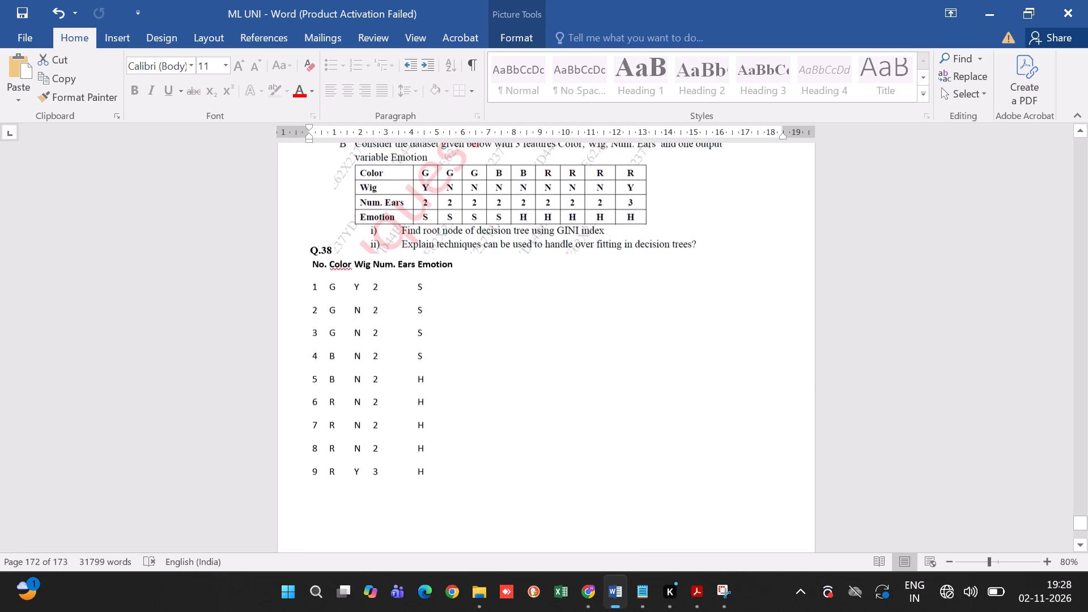
scroll(501, 490, "up", 1)
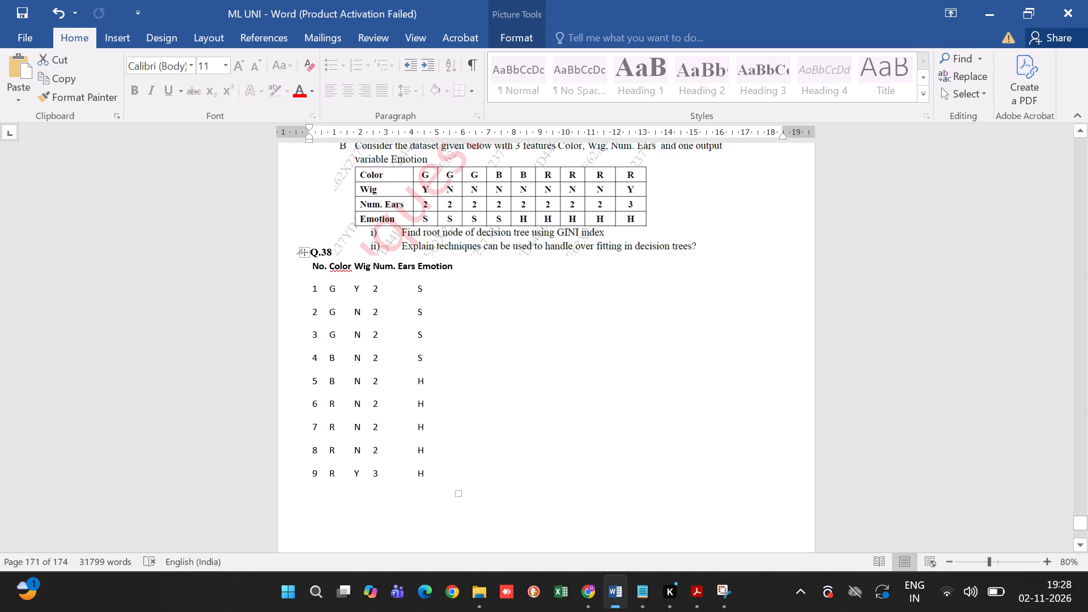
left_click(307, 252)
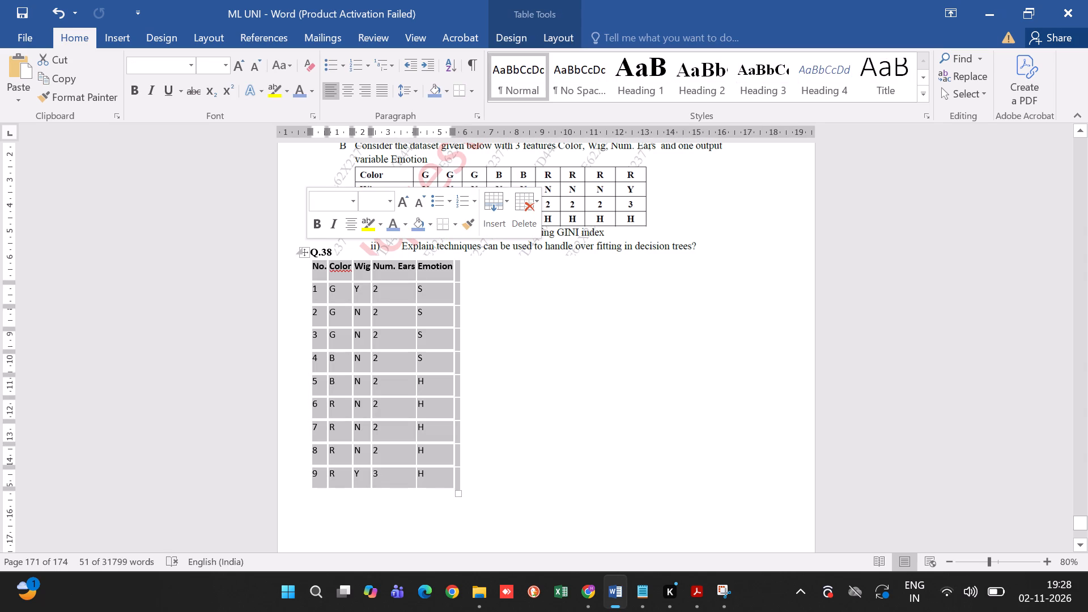
left_click(456, 221)
left_click(524, 336)
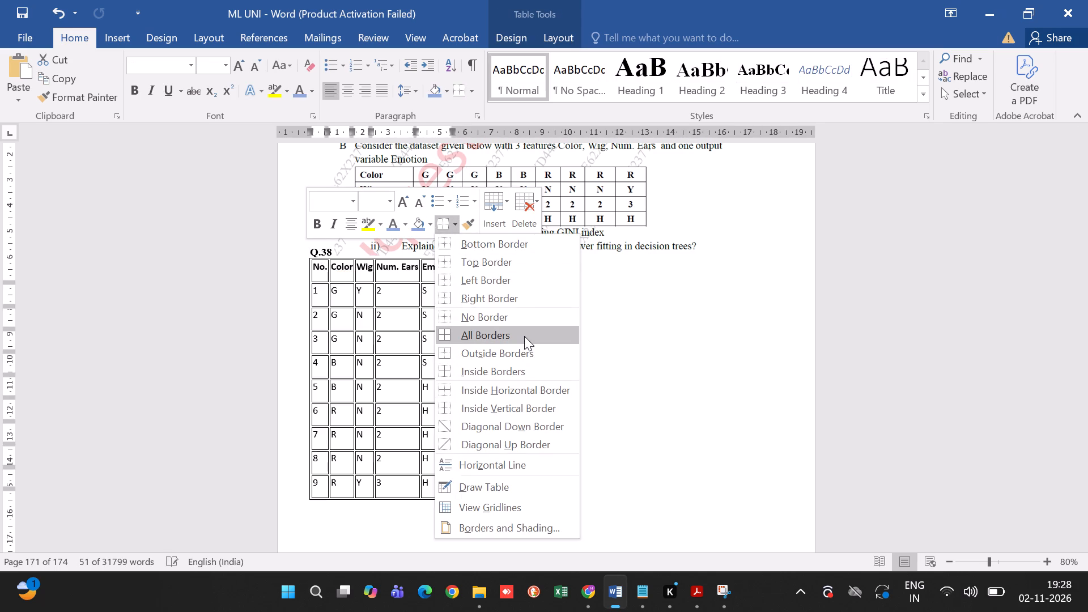
scroll(524, 336, "down", 1)
left_click(504, 228)
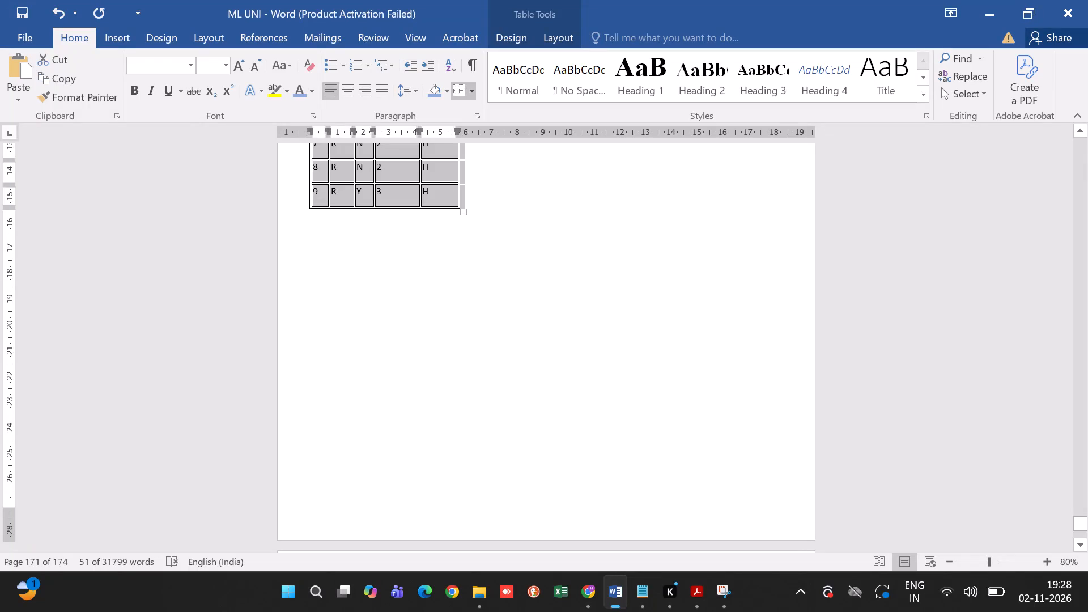
Move the Formula and Color = G picture up directly under the Q.38 dataset table and shrink it to about 10.5 cm wide.
scroll(704, 211, "down", 4)
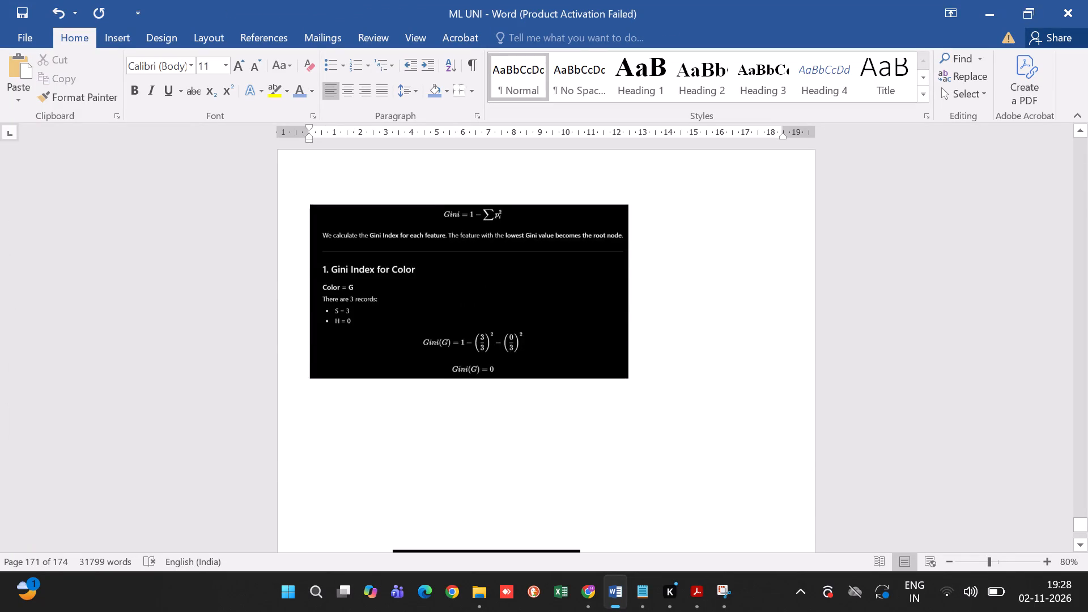
scroll(704, 211, "up", 1)
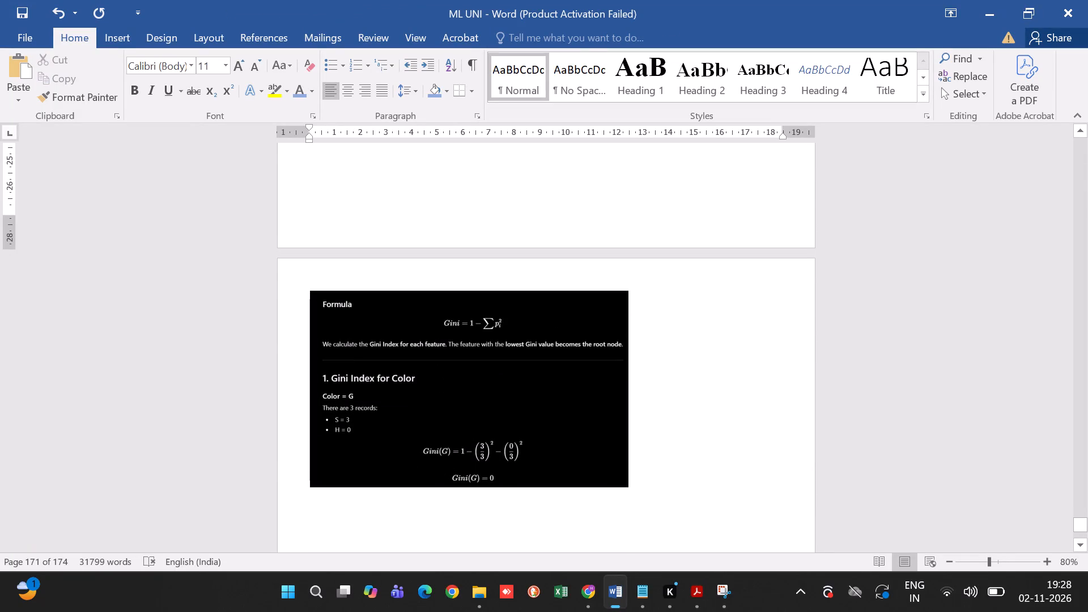
left_click(434, 389)
left_click_drag(496, 376, 511, 232)
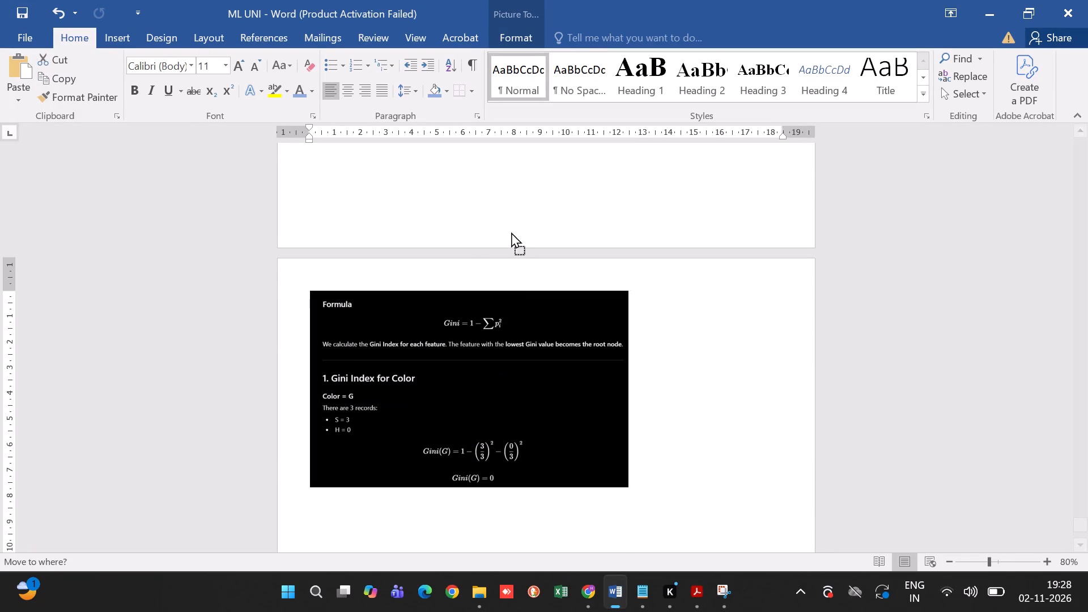
left_click_drag(511, 232, 508, 218)
scroll(508, 218, "up", 1)
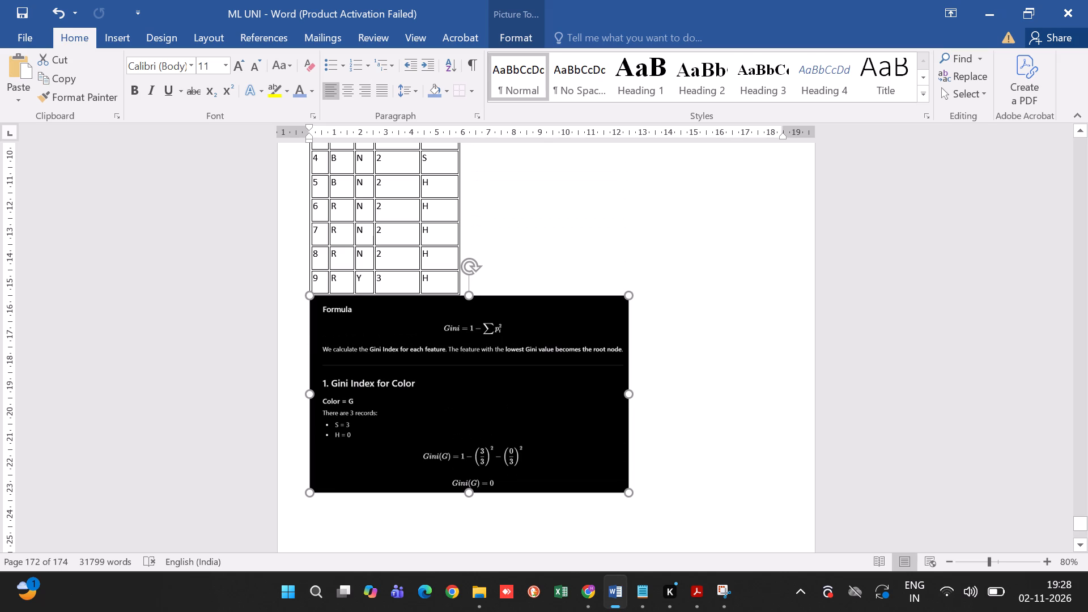
left_click_drag(627, 492, 580, 454)
Try to move the Color = B and Color = R picture up onto the dataset table's page.
scroll(580, 454, "down", 3)
left_click_drag(419, 411, 451, 252)
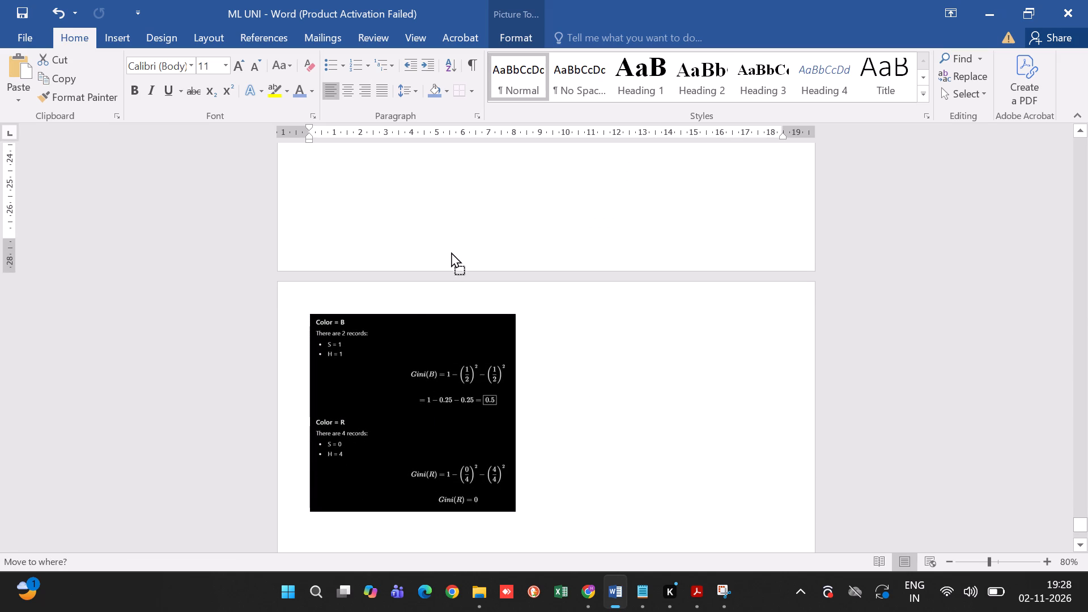
left_click_drag(451, 252, 454, 215)
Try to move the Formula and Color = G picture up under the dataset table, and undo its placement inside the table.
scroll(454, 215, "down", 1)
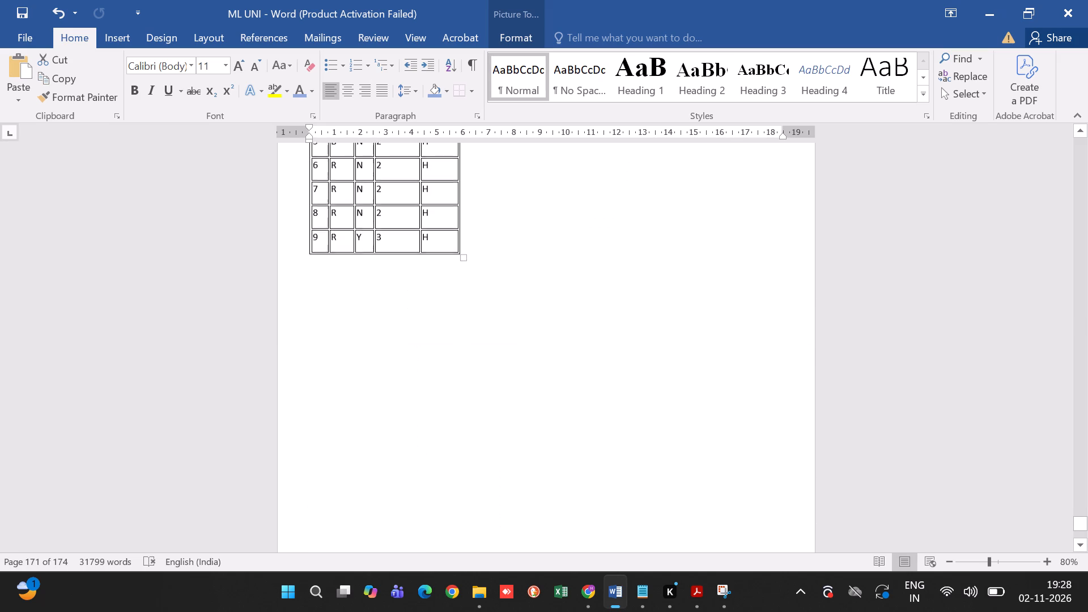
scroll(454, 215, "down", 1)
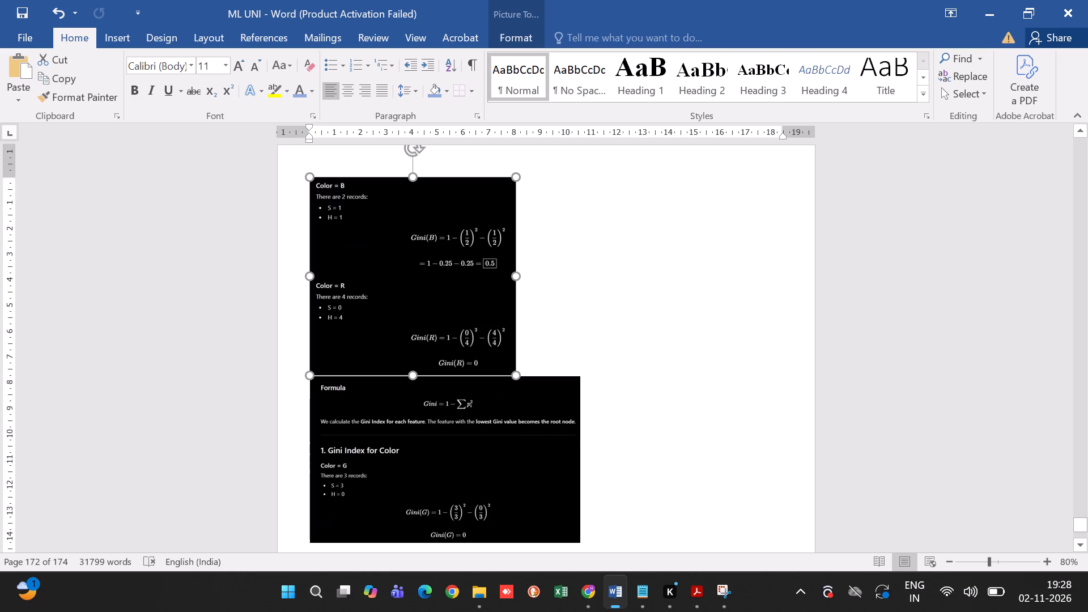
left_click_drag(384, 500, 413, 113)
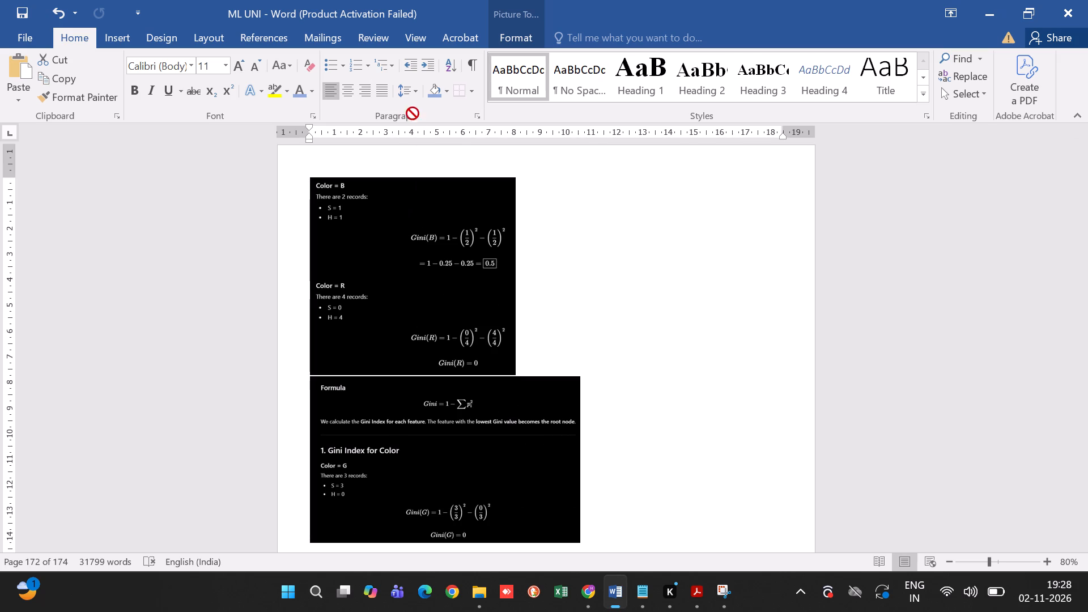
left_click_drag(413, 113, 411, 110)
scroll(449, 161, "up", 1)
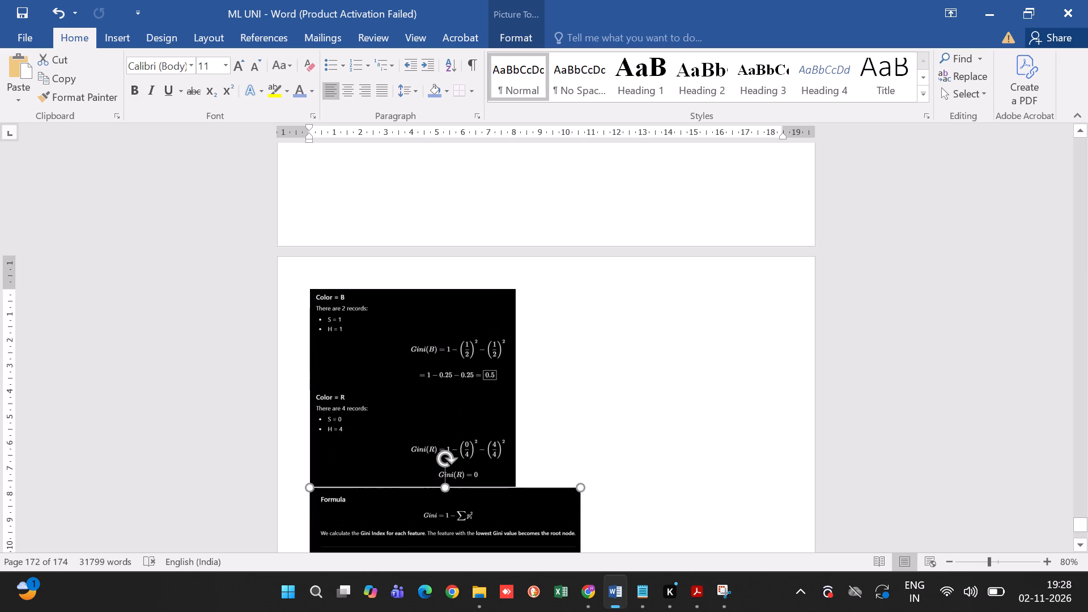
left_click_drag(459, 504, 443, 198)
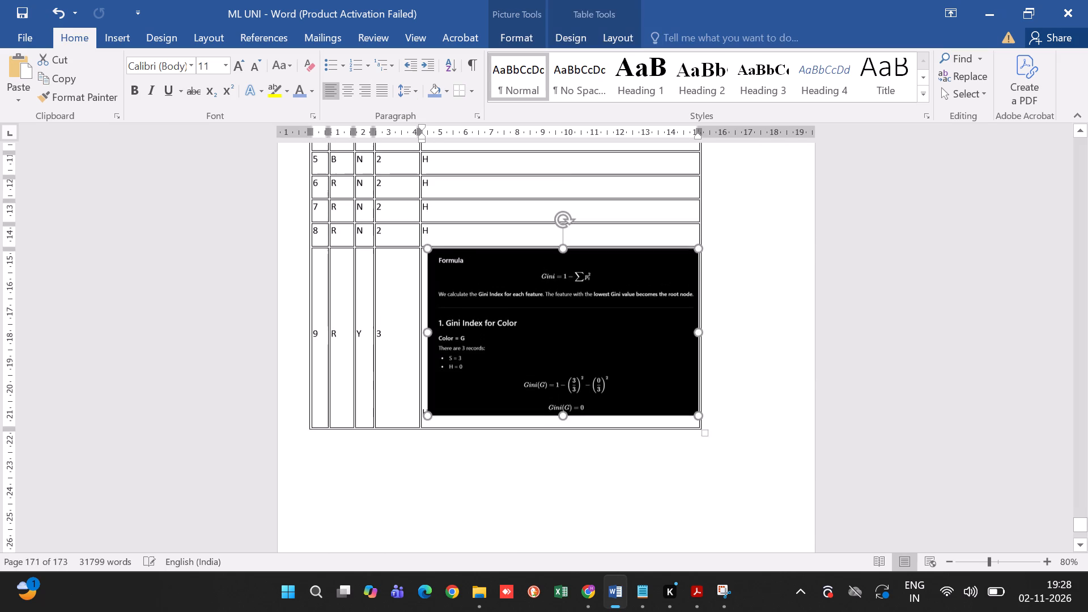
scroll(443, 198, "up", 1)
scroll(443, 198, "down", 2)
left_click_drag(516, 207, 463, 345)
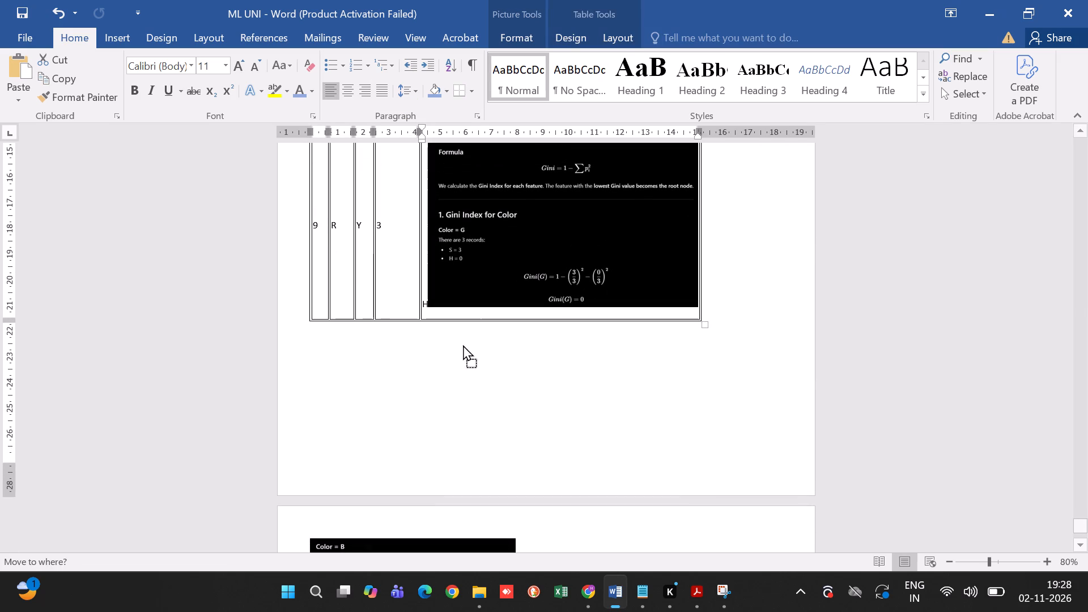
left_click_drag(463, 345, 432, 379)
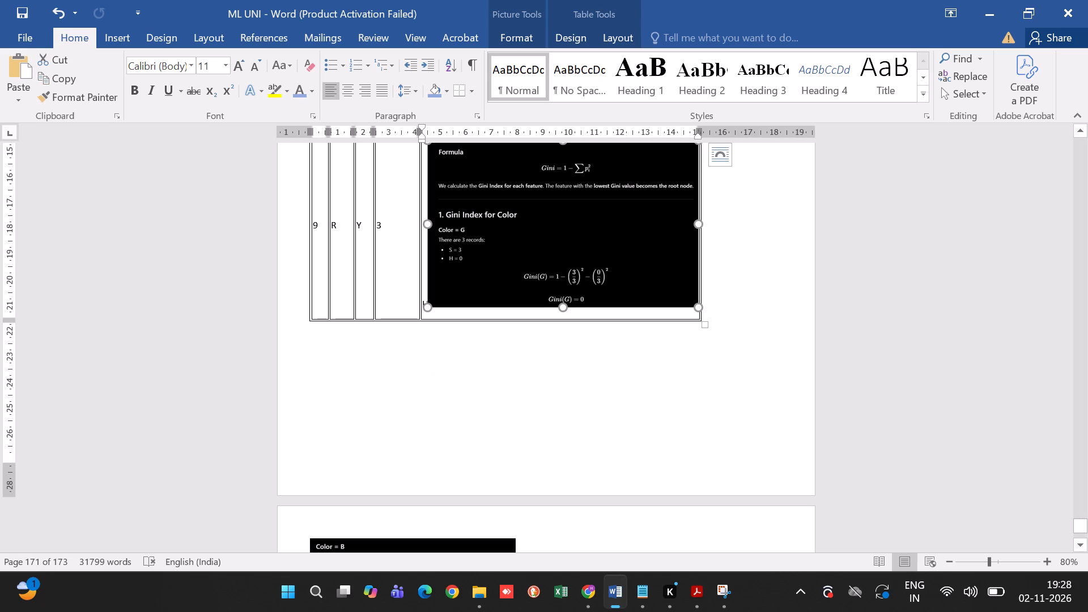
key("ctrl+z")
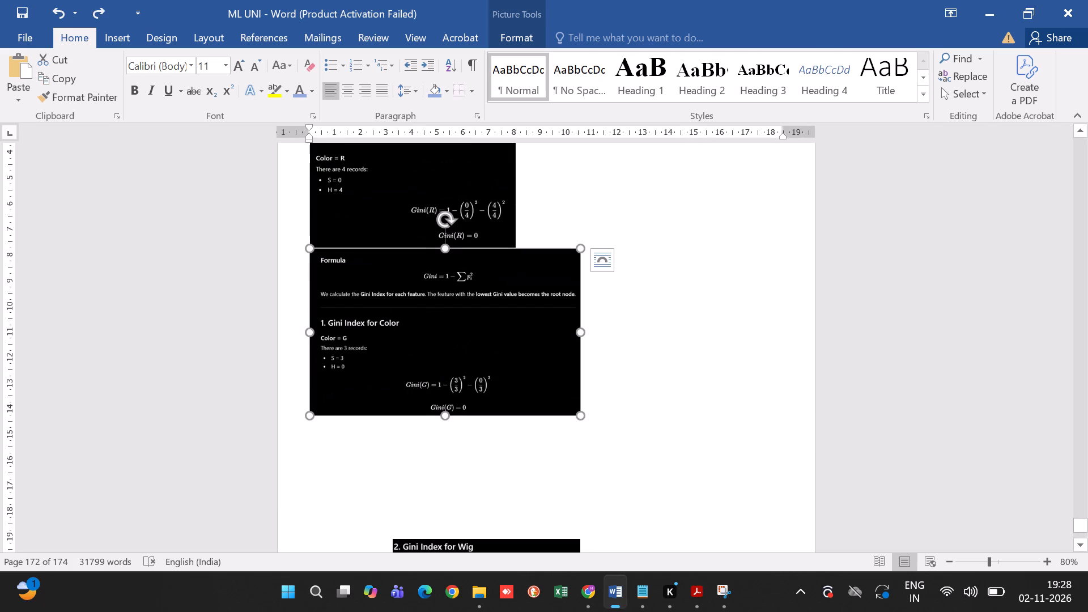
Set the Formula and Color = G picture's text wrapping to Through.
left_click(609, 265)
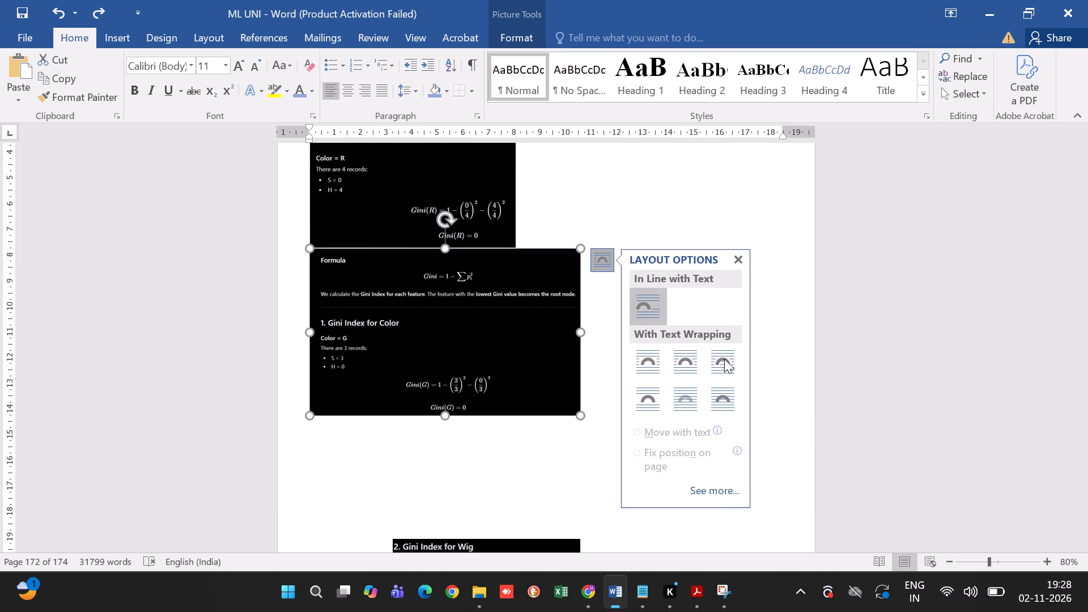
left_click(724, 359)
scroll(578, 355, "up", 2)
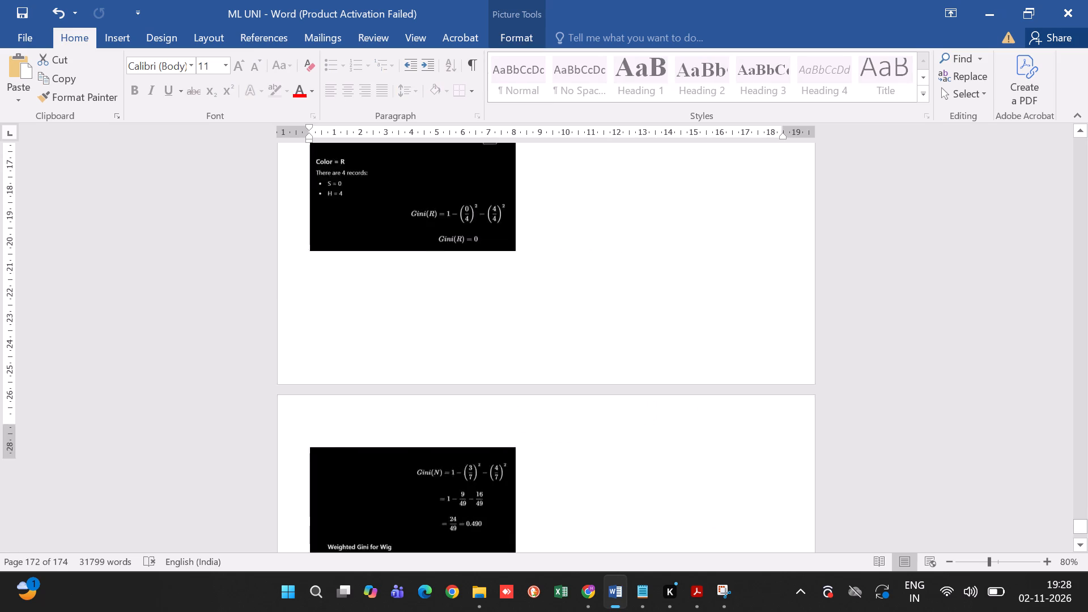
scroll(578, 355, "up", 3)
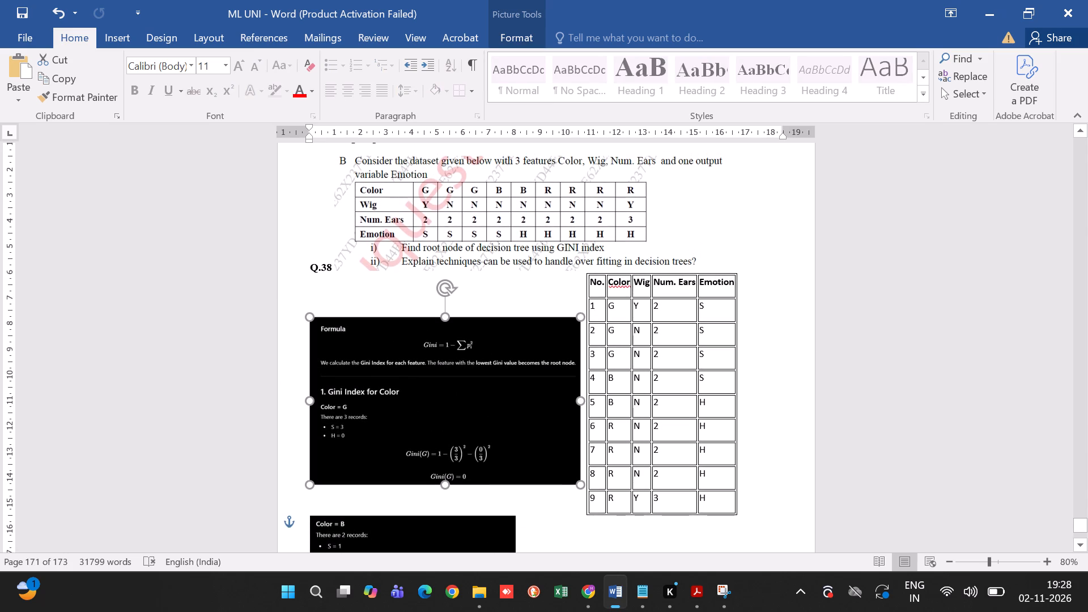
Set the Color = B and Color = R picture's text wrapping to Through and move it below the dataset table, toward the page's right side.
scroll(578, 355, "down", 2)
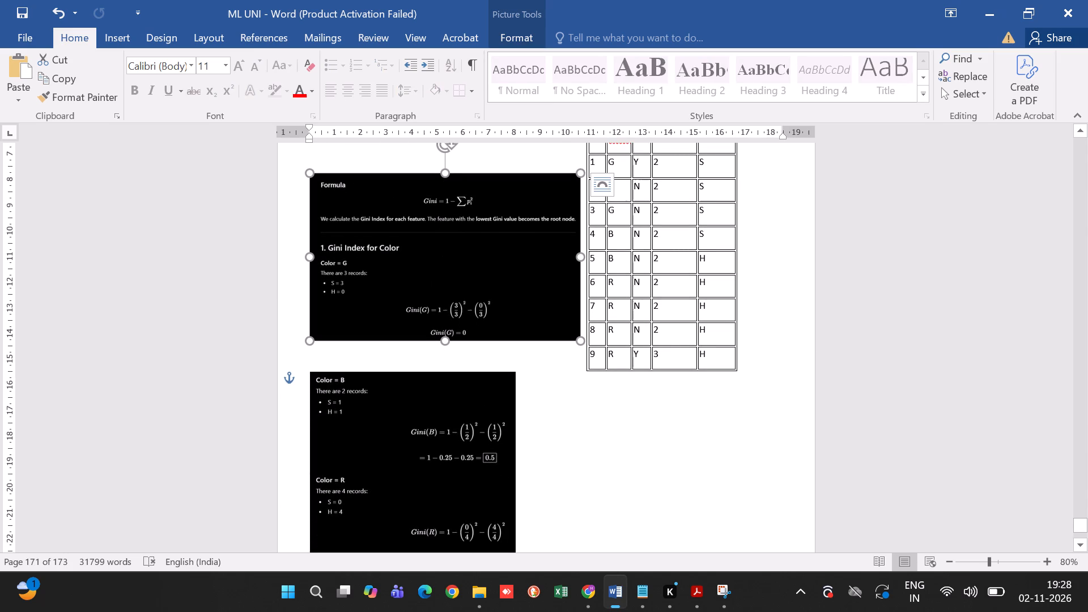
scroll(439, 398, "down", 1)
left_click(439, 398)
left_click(541, 301)
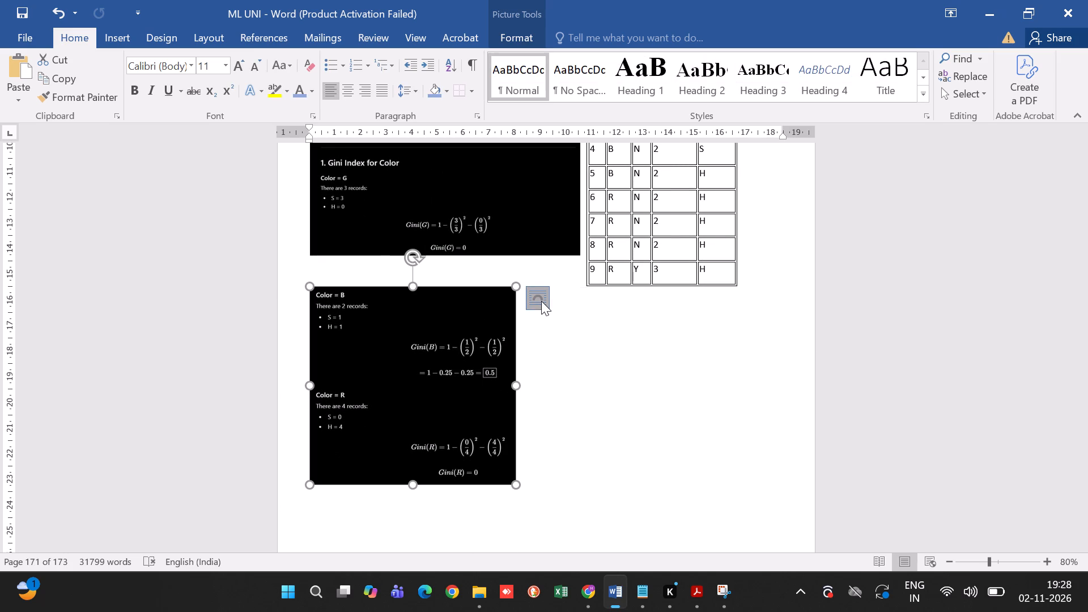
left_click(650, 418)
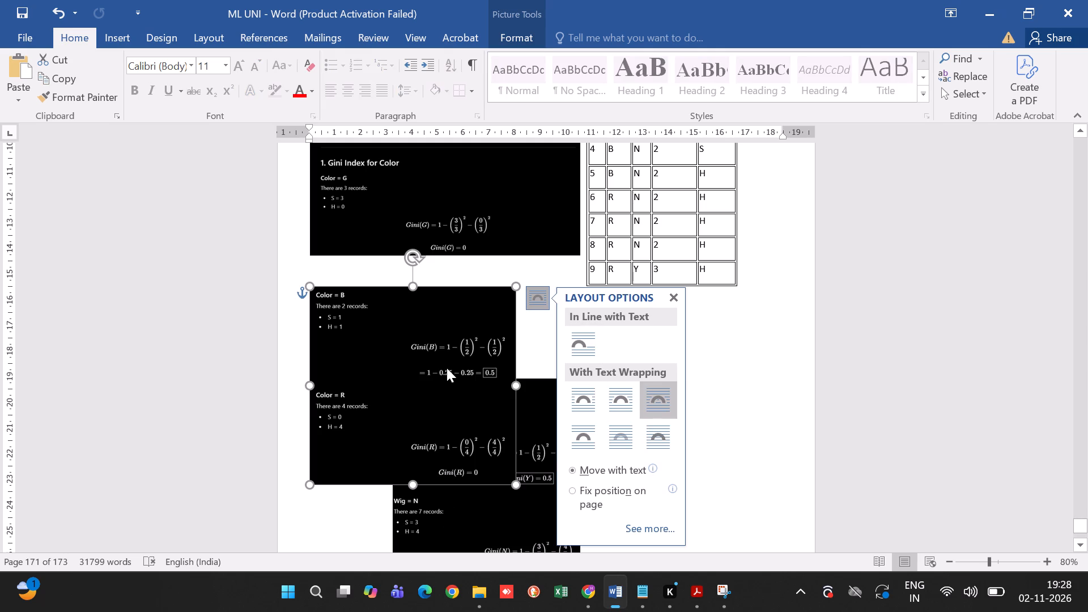
left_click_drag(447, 368, 670, 537)
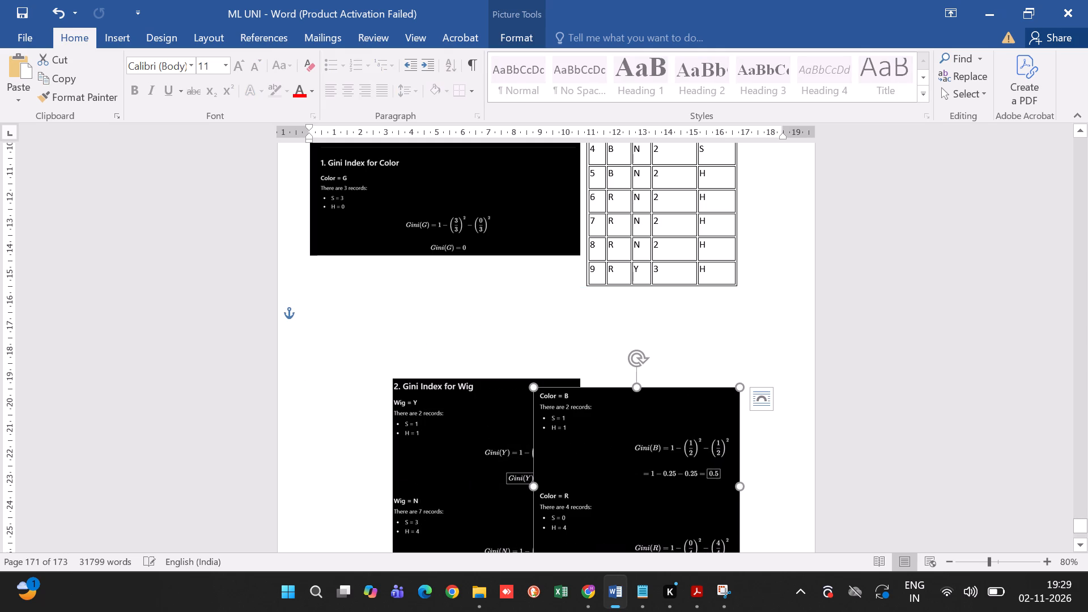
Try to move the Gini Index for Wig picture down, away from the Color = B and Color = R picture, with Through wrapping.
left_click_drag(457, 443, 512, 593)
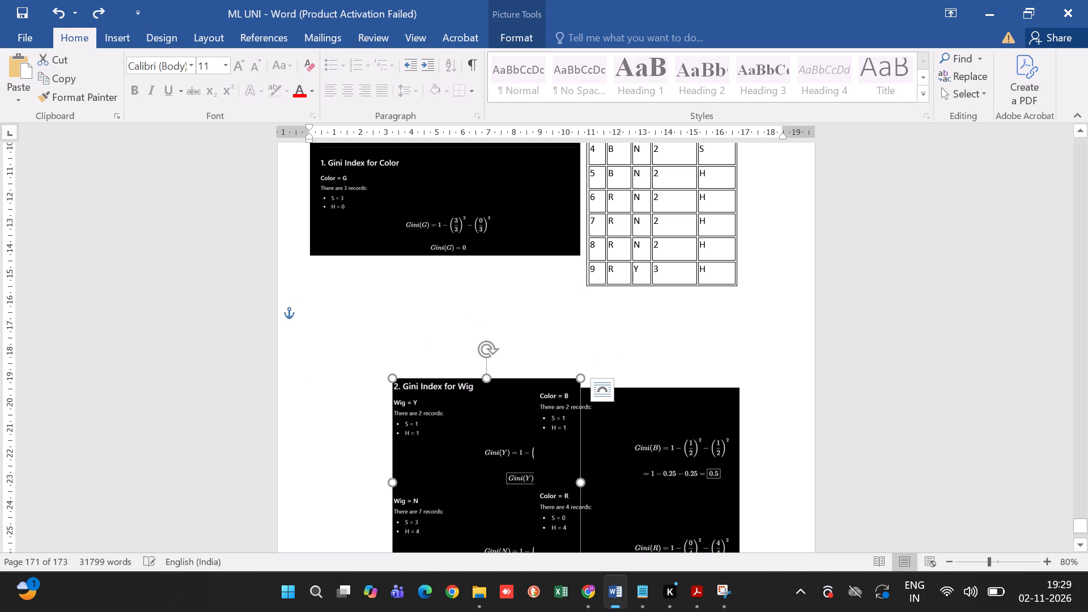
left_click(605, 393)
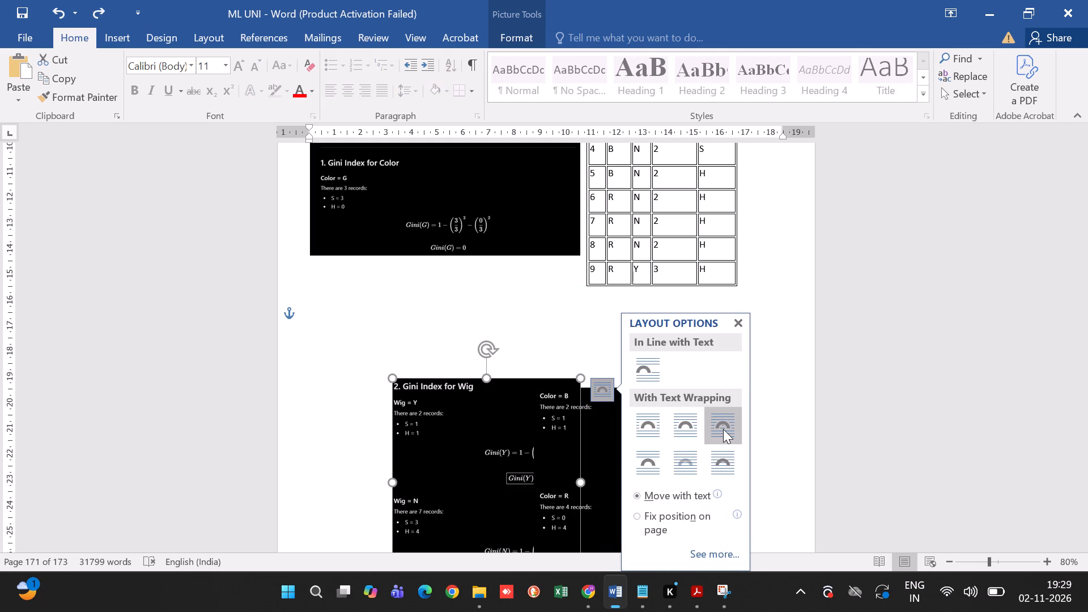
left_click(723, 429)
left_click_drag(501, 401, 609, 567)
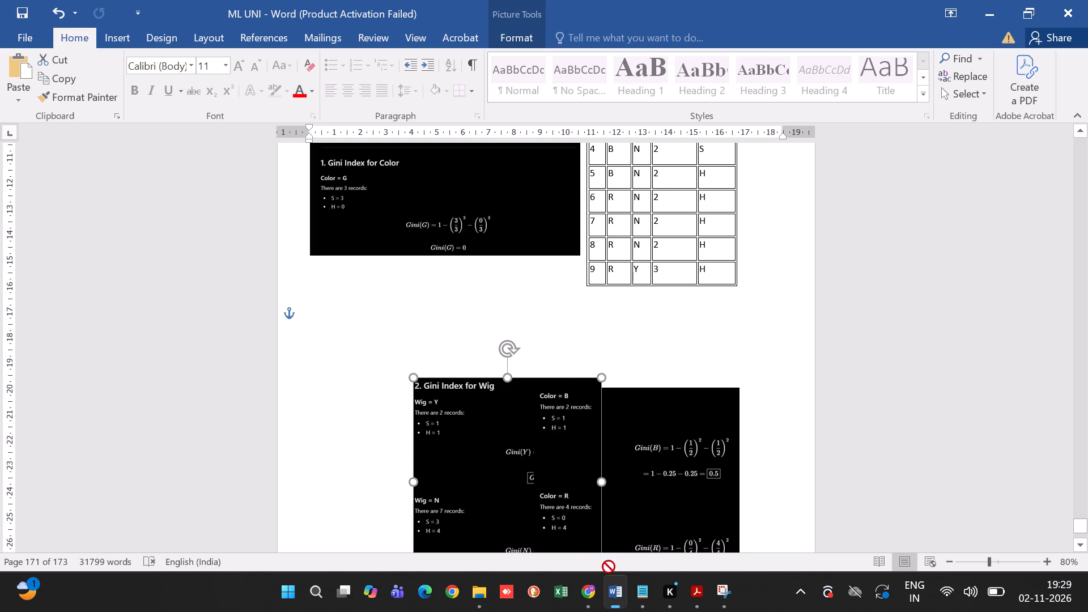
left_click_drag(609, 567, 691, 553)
Move the Formula and Color = G picture to the right of the Q.38 dataset table.
left_click_drag(507, 172, 518, 304)
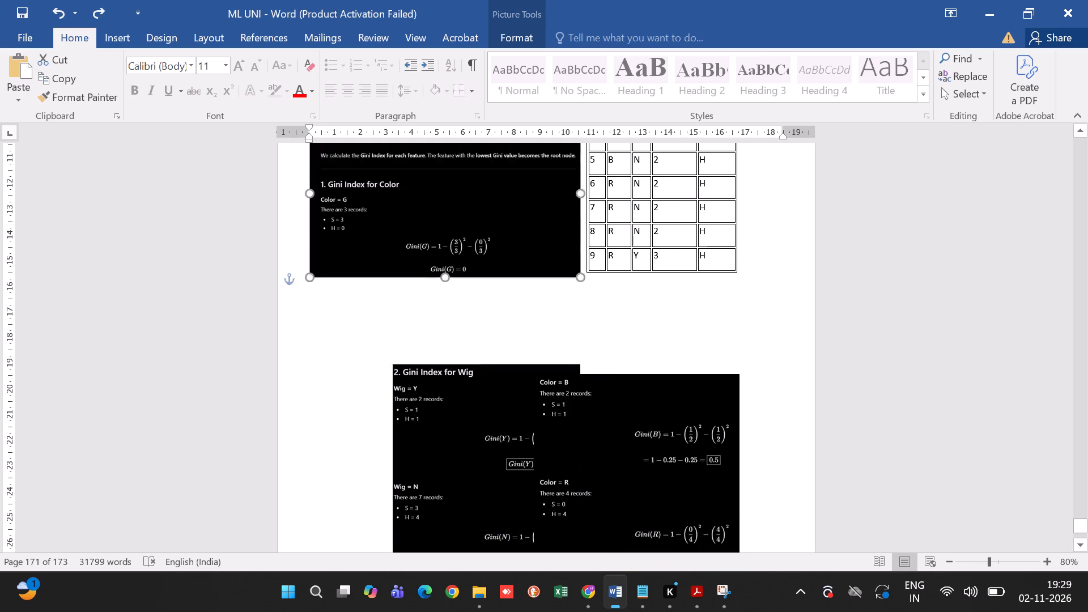
left_click_drag(518, 304, 532, 397)
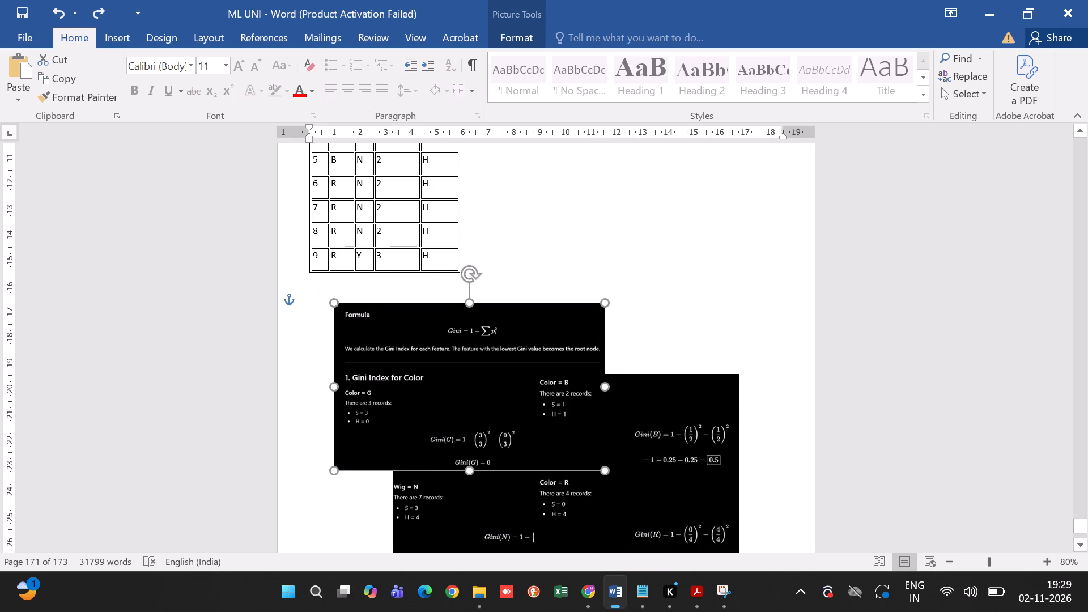
left_click_drag(532, 397, 698, 219)
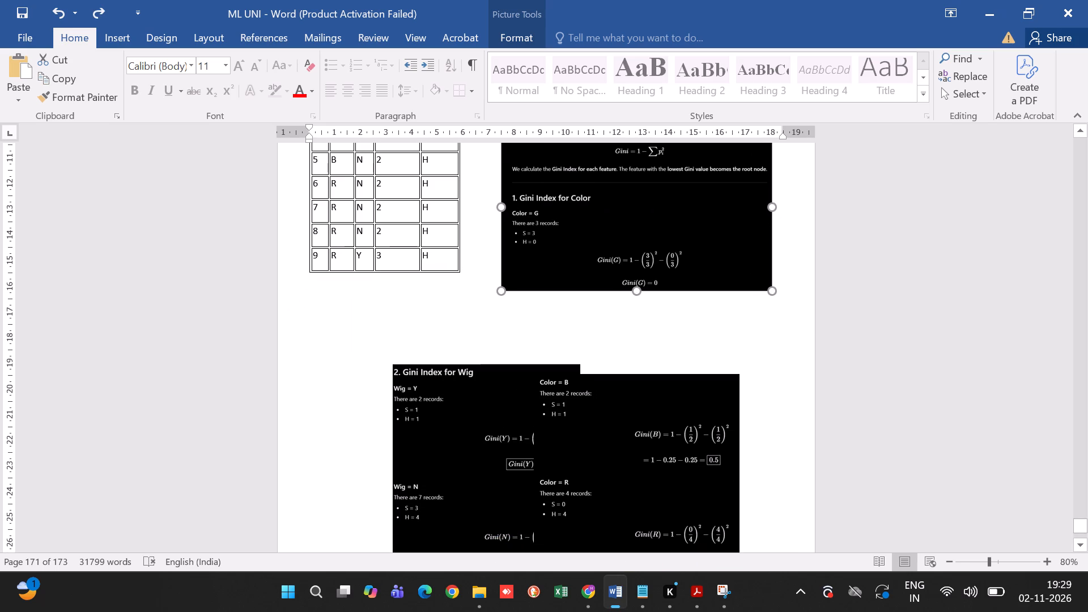
left_click_drag(698, 219, 697, 219)
Move the Color = B and Color = R picture directly under the Formula and Color = G picture.
left_click_drag(599, 442, 628, 374)
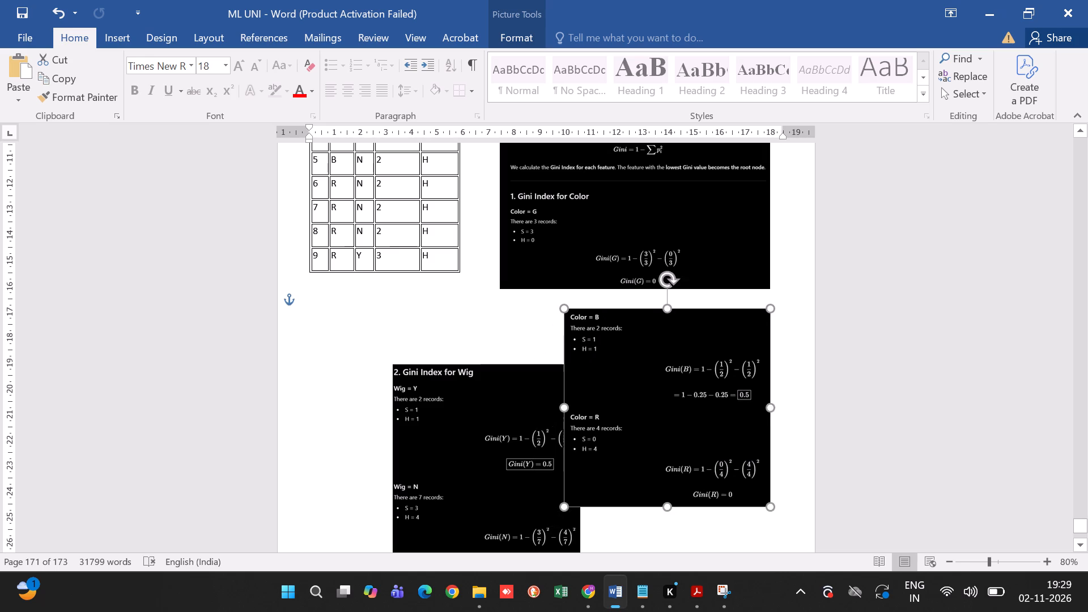
left_click_drag(628, 374, 574, 359)
Move the Gini Index for Wig picture to the top of the following page, beside the Weighted Gini for Wig picture.
scroll(574, 359, "down", 1)
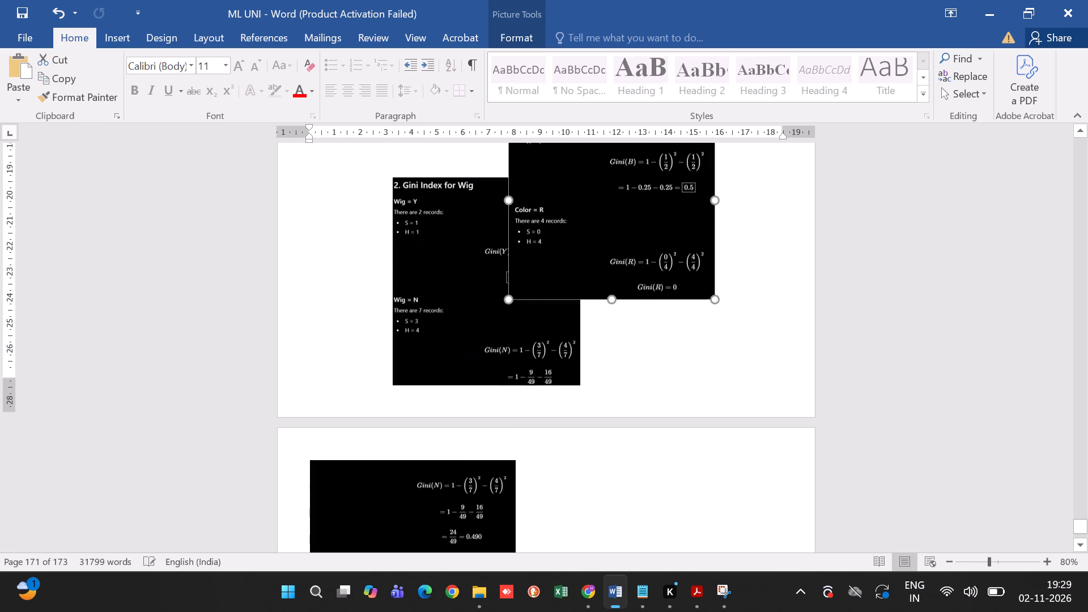
scroll(574, 359, "down", 1)
left_click_drag(494, 346, 433, 480)
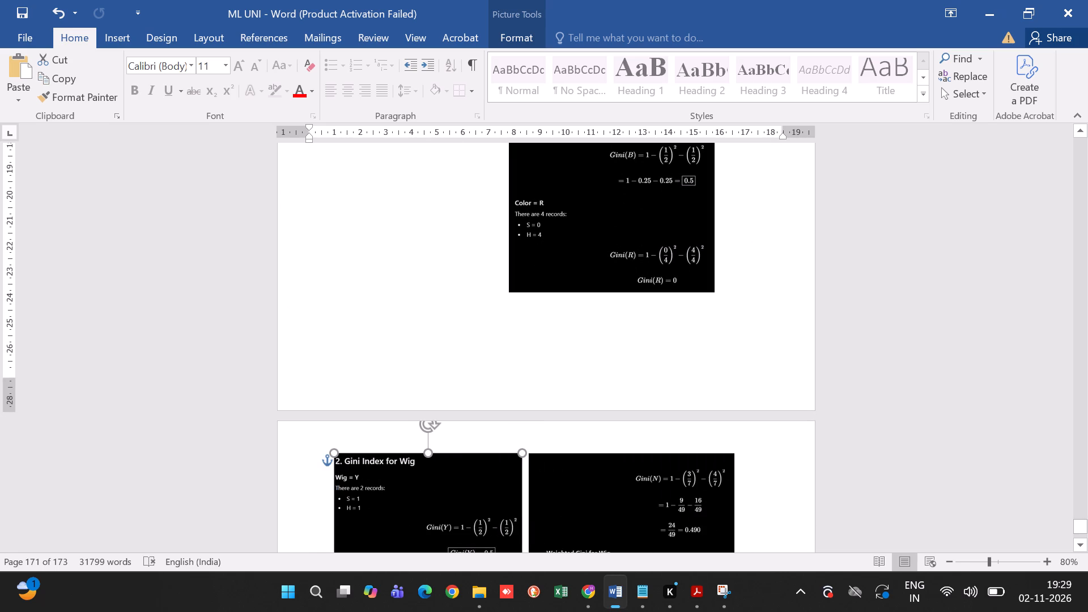
left_click_drag(433, 480, 424, 467)
scroll(424, 467, "up", 1)
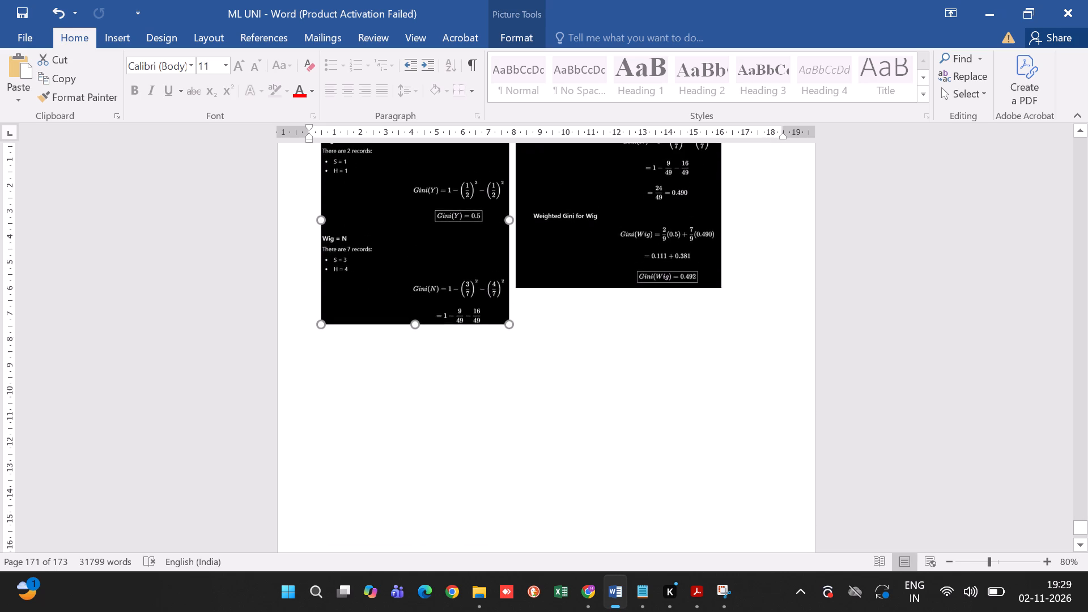
scroll(424, 467, "up", 1)
left_click(581, 595)
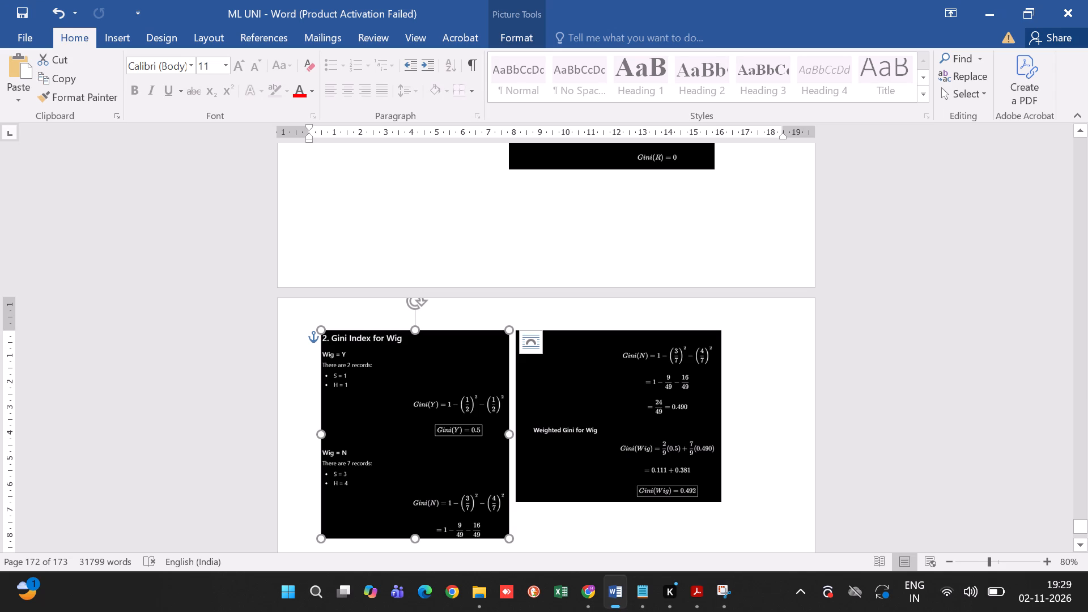
left_click(494, 246)
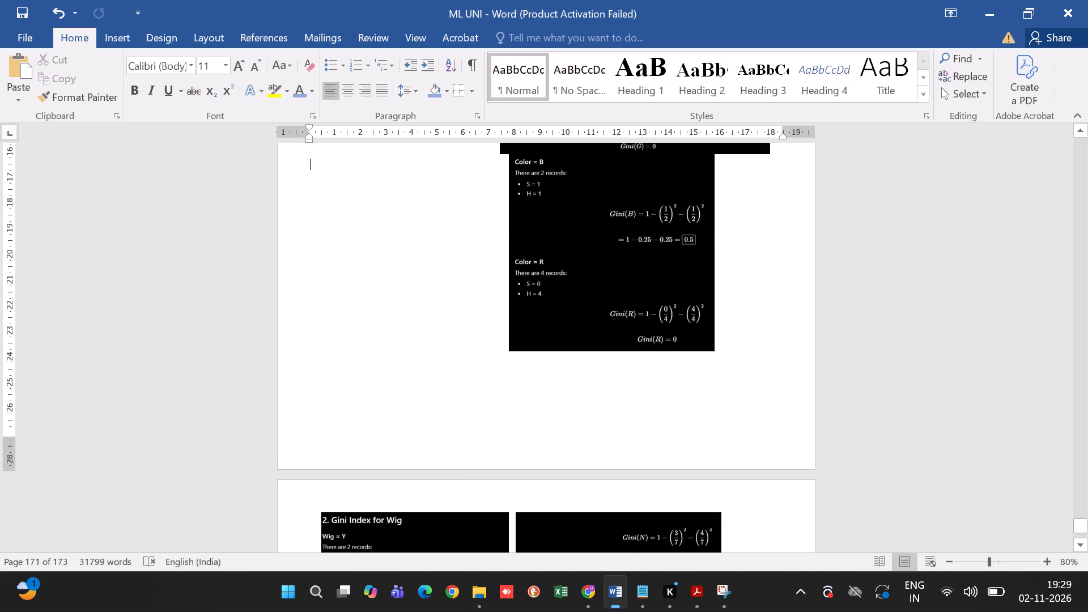
key("ctrl+v")
Give the Weighted Gini for Color picture Through text wrapping, shrink it, and move it to the bottom of the preceding page under Color = R.
left_click(548, 473)
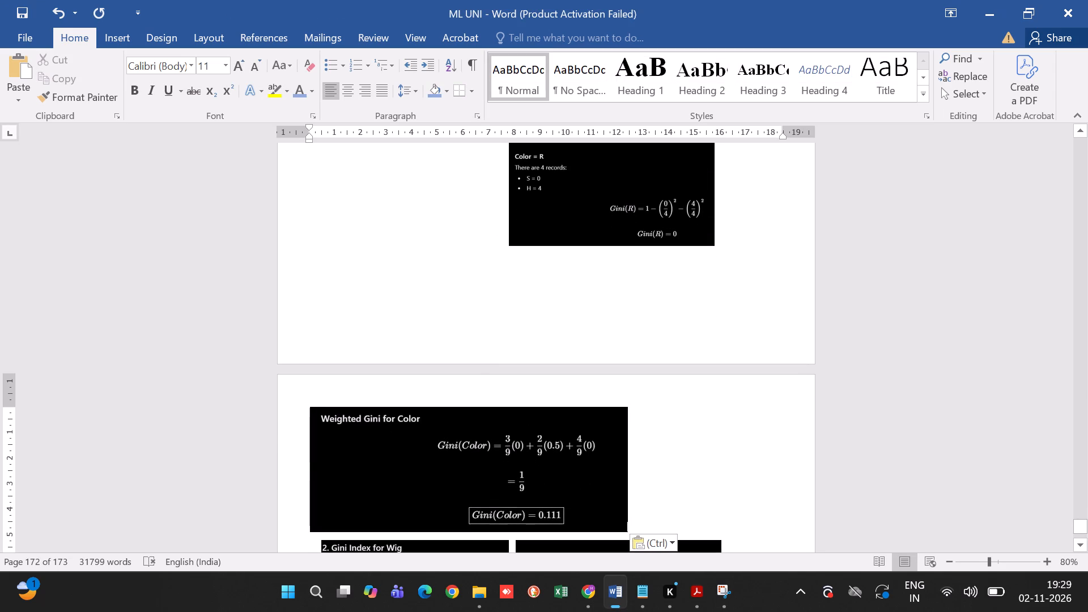
left_click(652, 427)
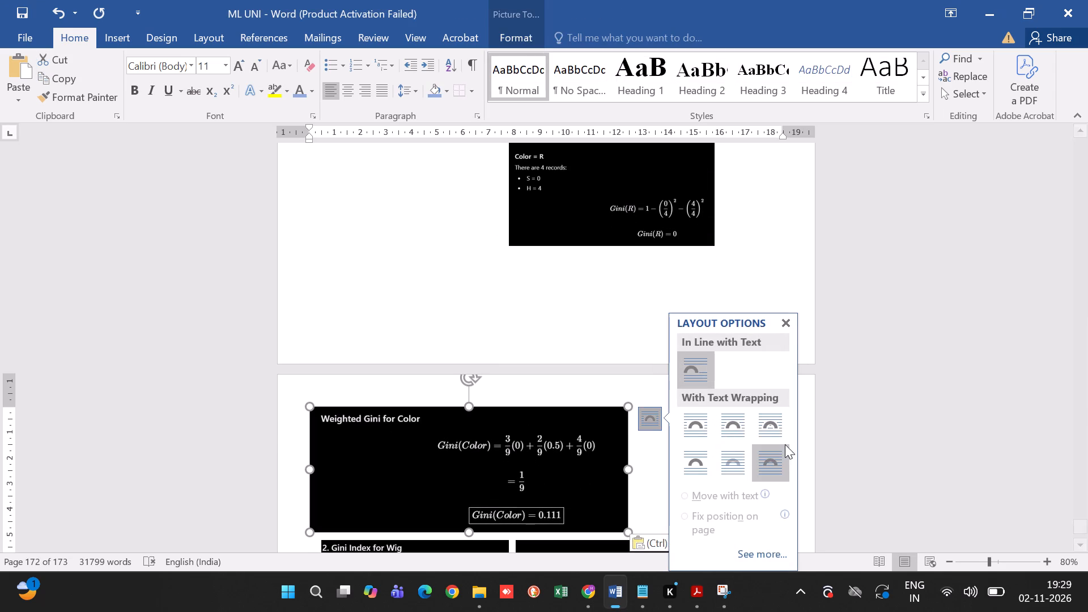
left_click(772, 433)
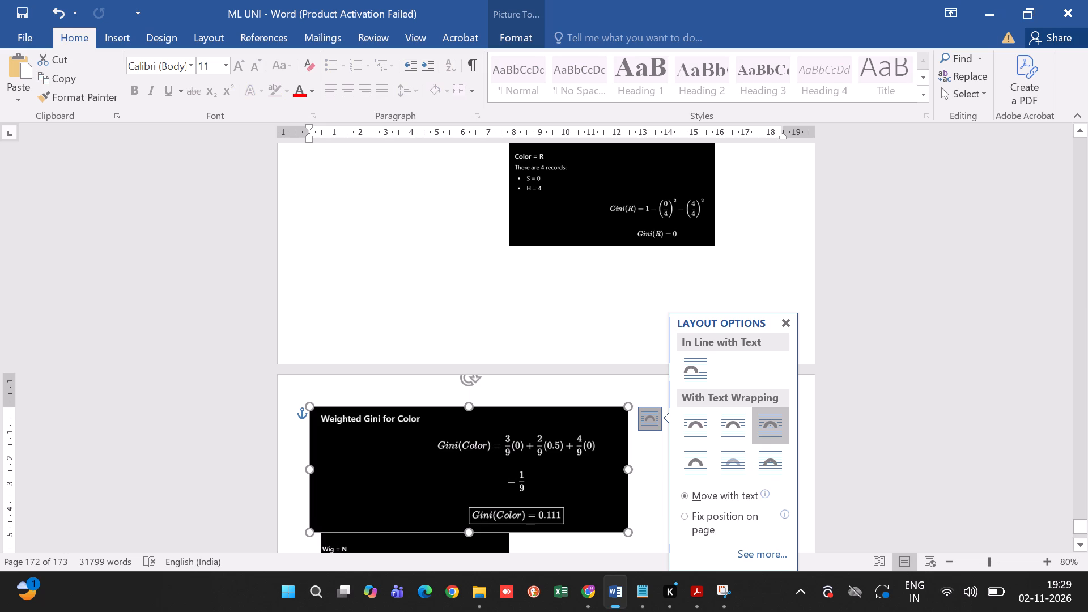
left_click_drag(629, 534, 558, 495)
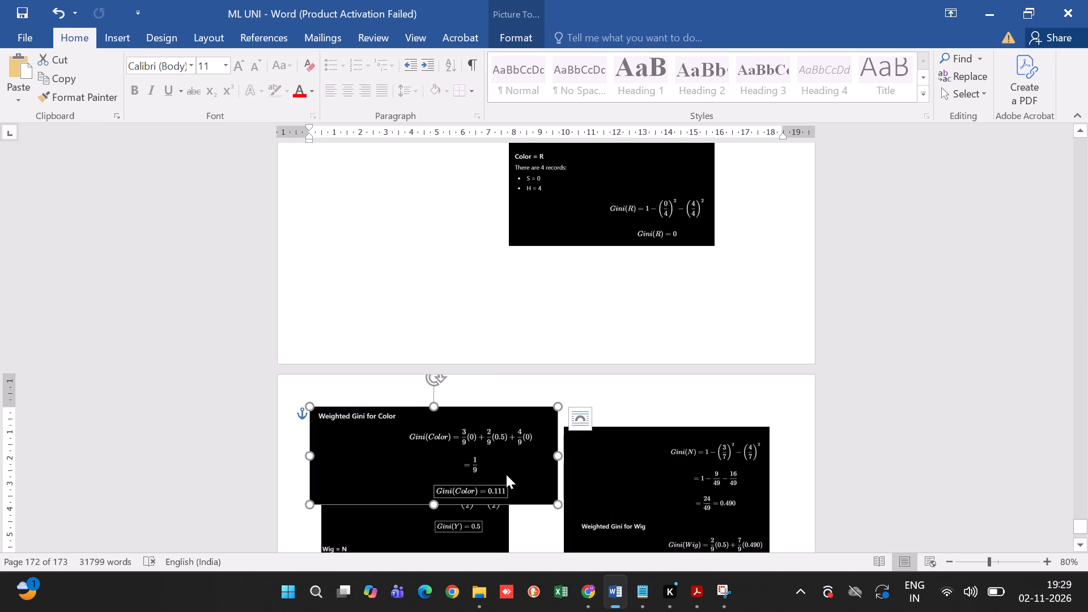
left_click_drag(506, 474, 530, 355)
Apply text wrapping to the Gini Index for Number of Ears picture and shrink it so the weighted Gini pictures fit beside it.
scroll(530, 355, "down", 5)
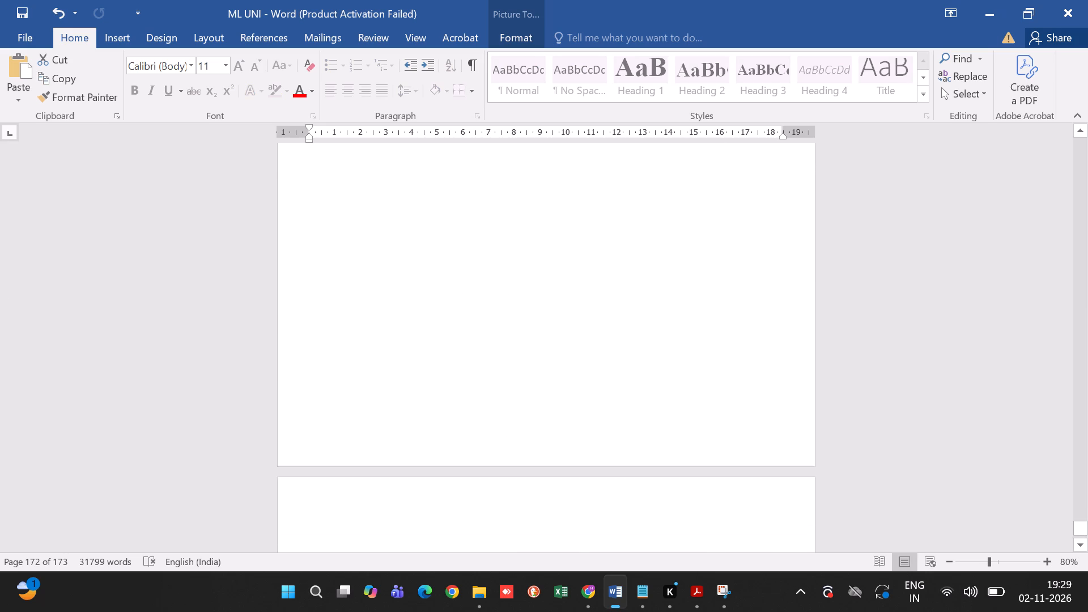
scroll(530, 355, "down", 2)
left_click(512, 358)
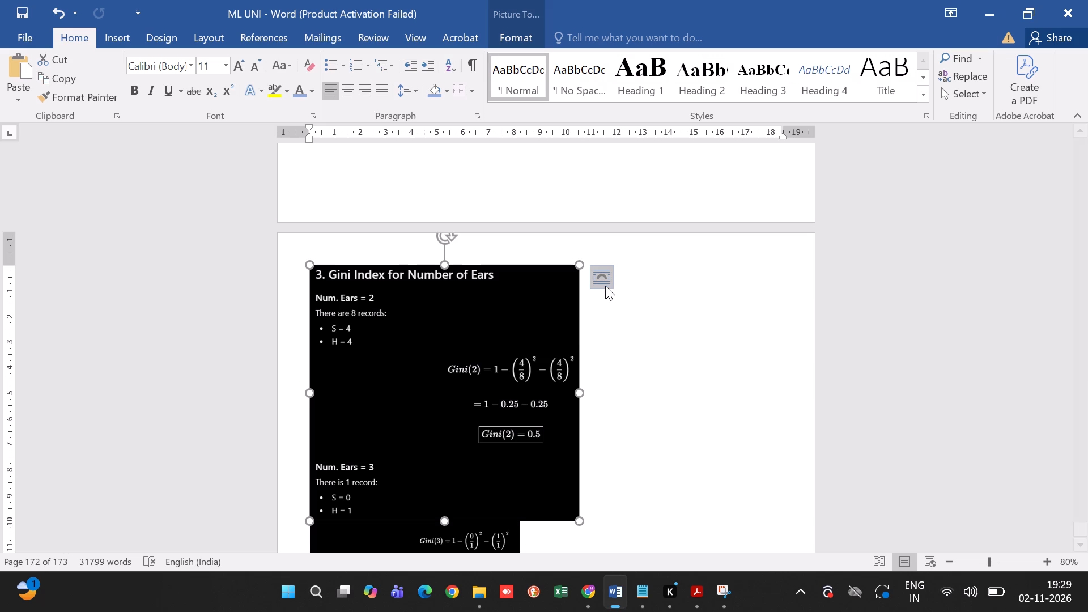
left_click(602, 283)
left_click(720, 384)
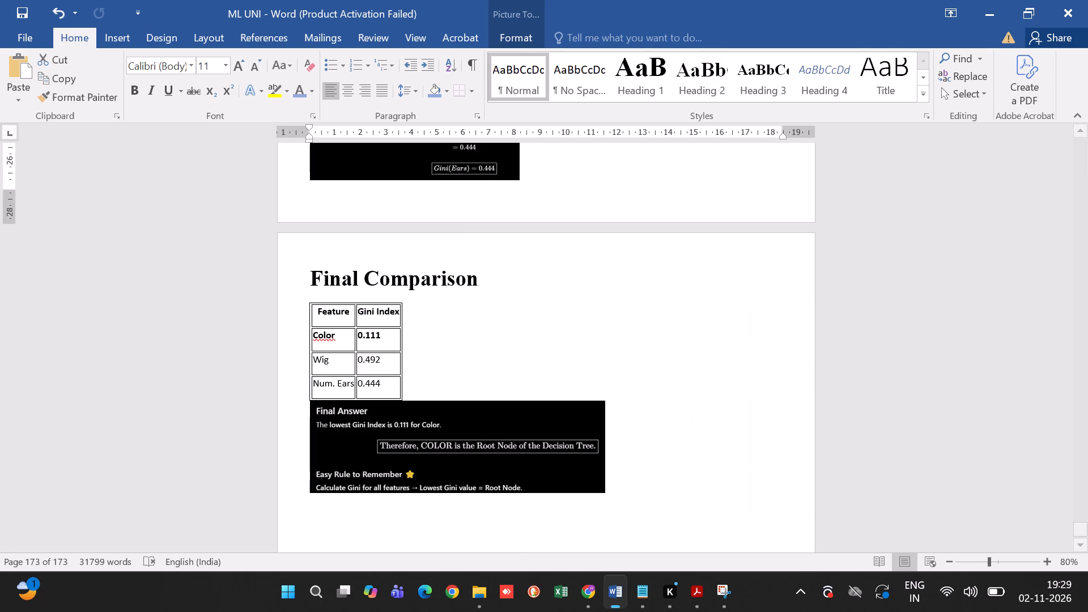
scroll(562, 346, "up", 3)
scroll(562, 346, "right", 1)
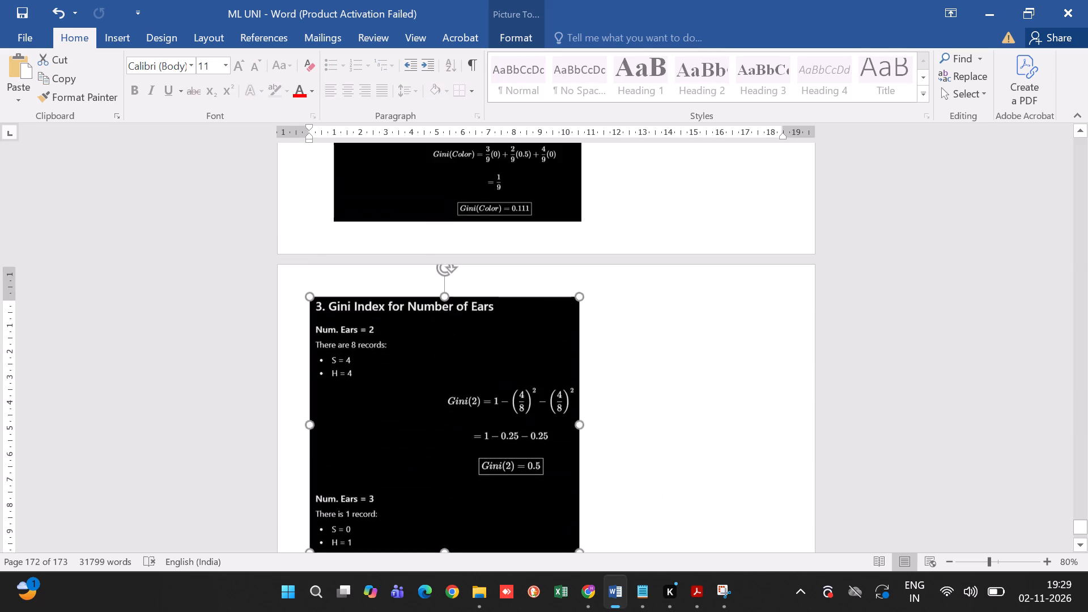
scroll(562, 346, "right", 1)
left_click_drag(580, 347, 544, 307)
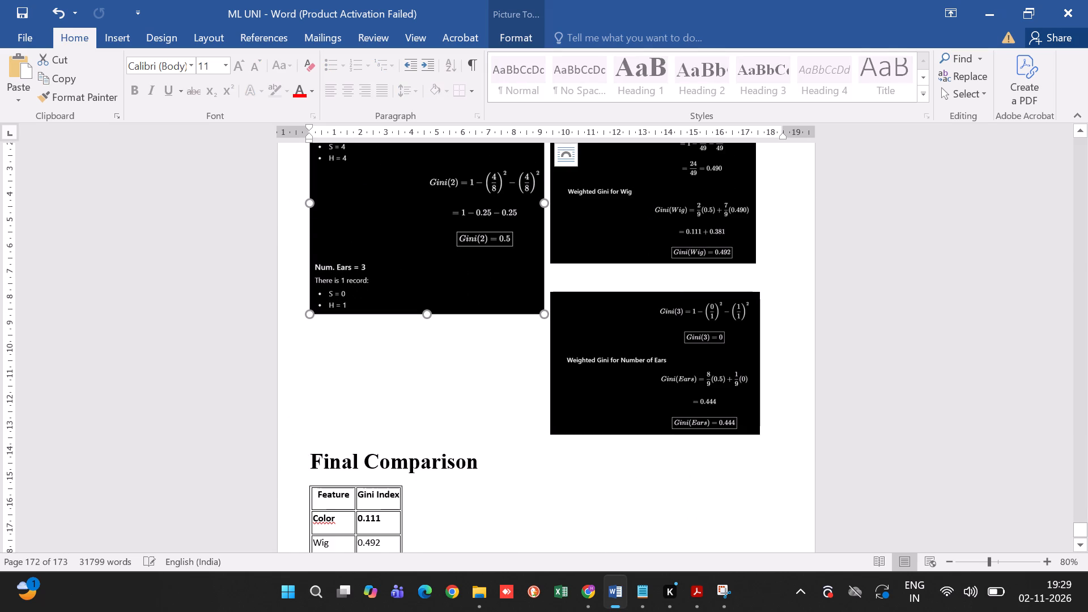
Set the Final Comparison heading and table text to 12 pt and remove the extra paragraph spacing.
scroll(531, 381, "up", 1)
scroll(531, 381, "down", 1)
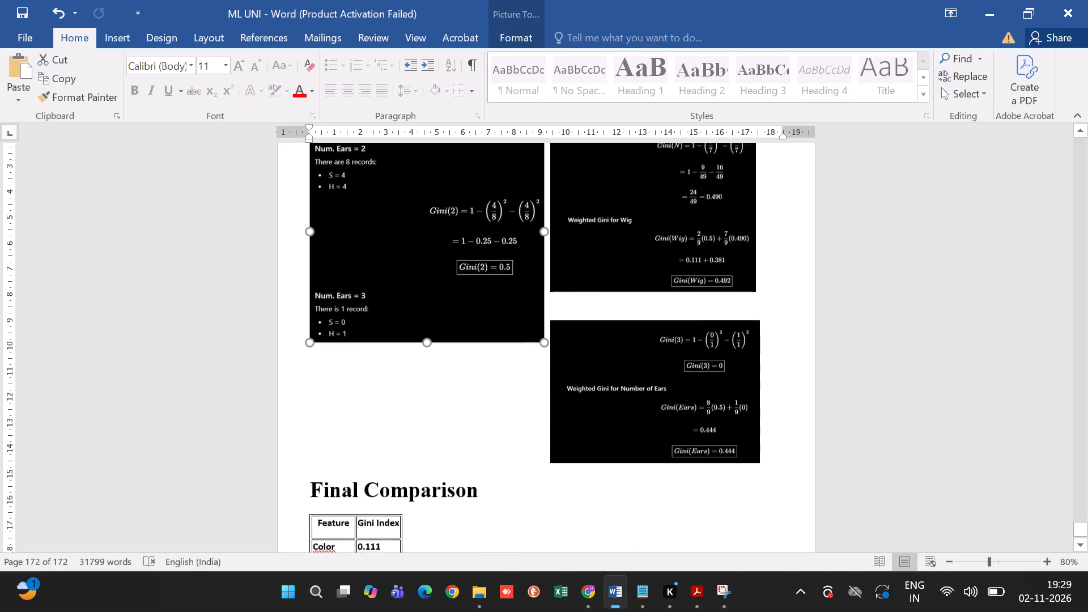
scroll(531, 381, "down", 1)
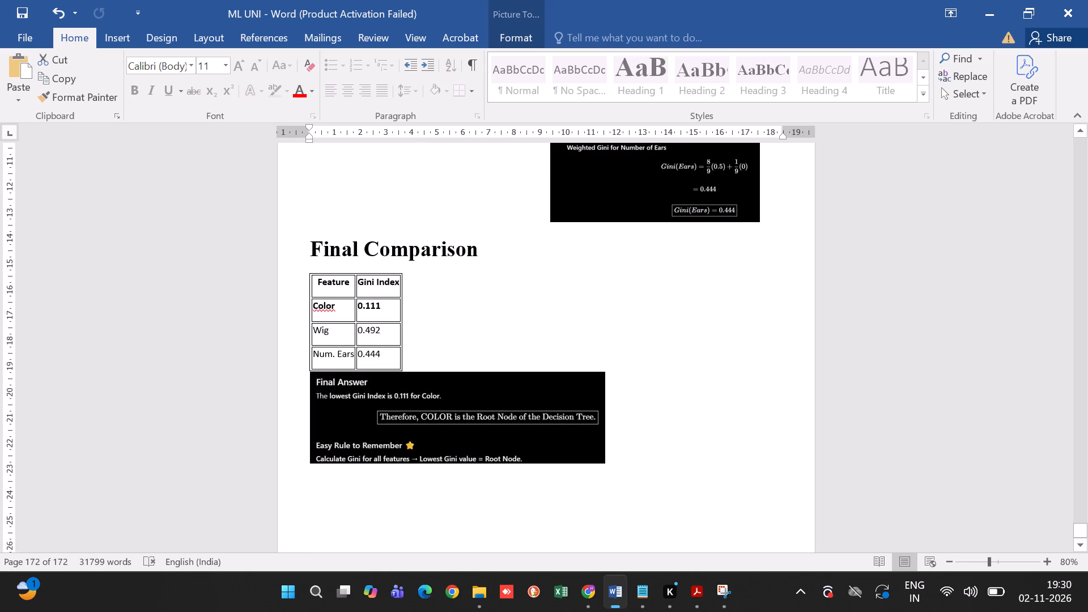
left_click_drag(308, 228, 424, 350)
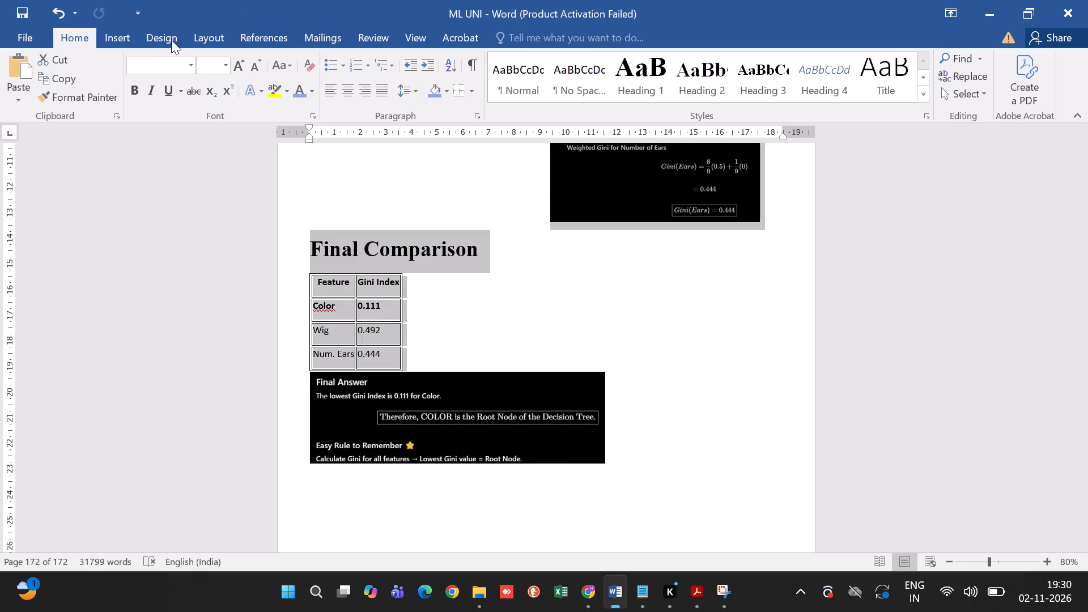
left_click(205, 65)
type("12")
key("Return")
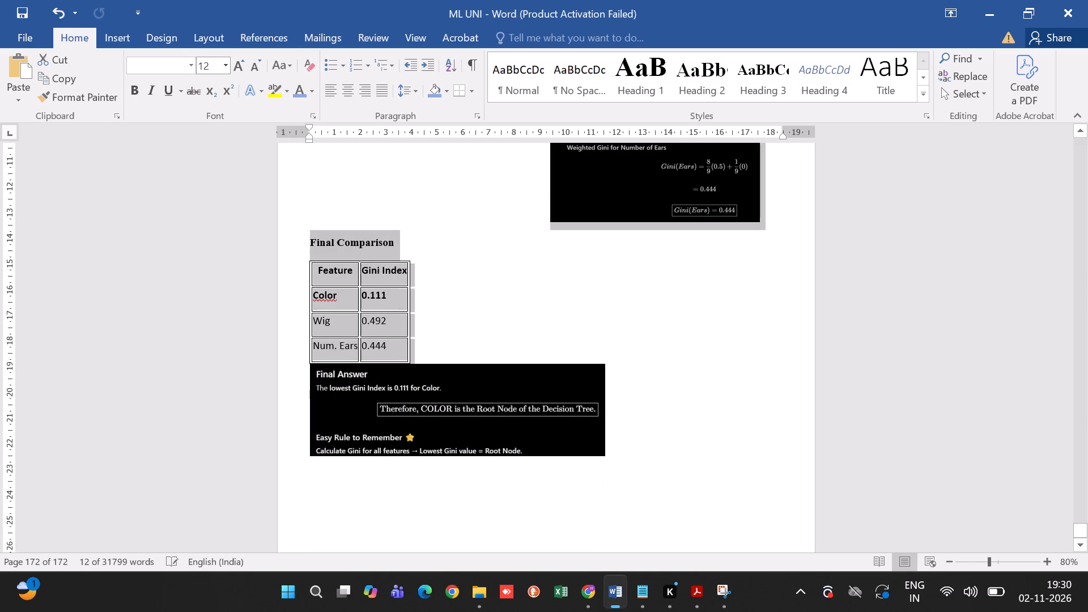
left_click(414, 86)
left_click(470, 253)
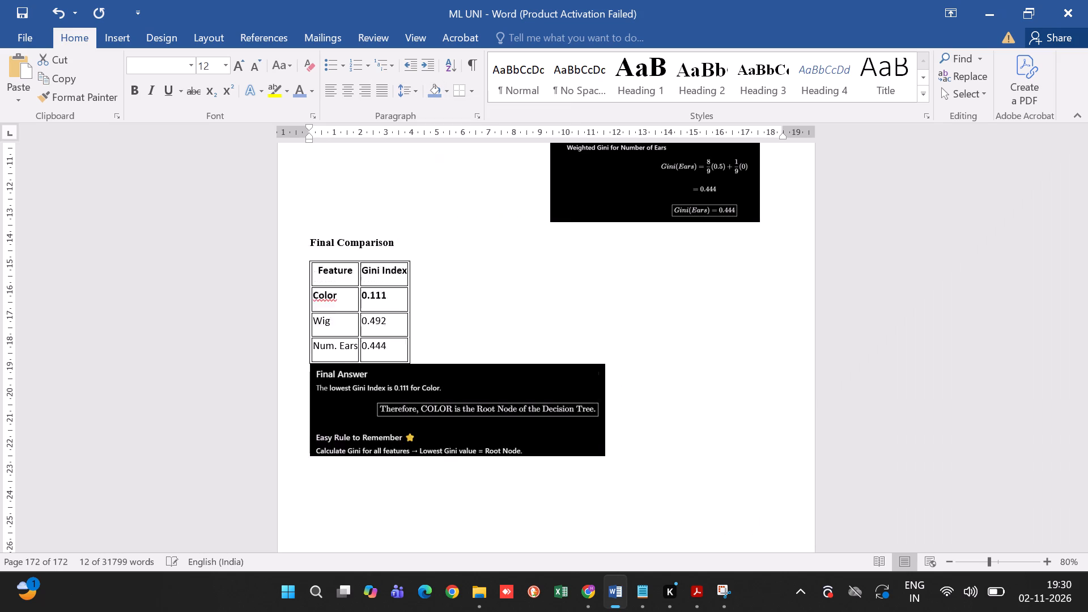
Review the layout of Q.38's answer from the dataset question down to the Final Comparison table.
scroll(470, 253, "up", 6)
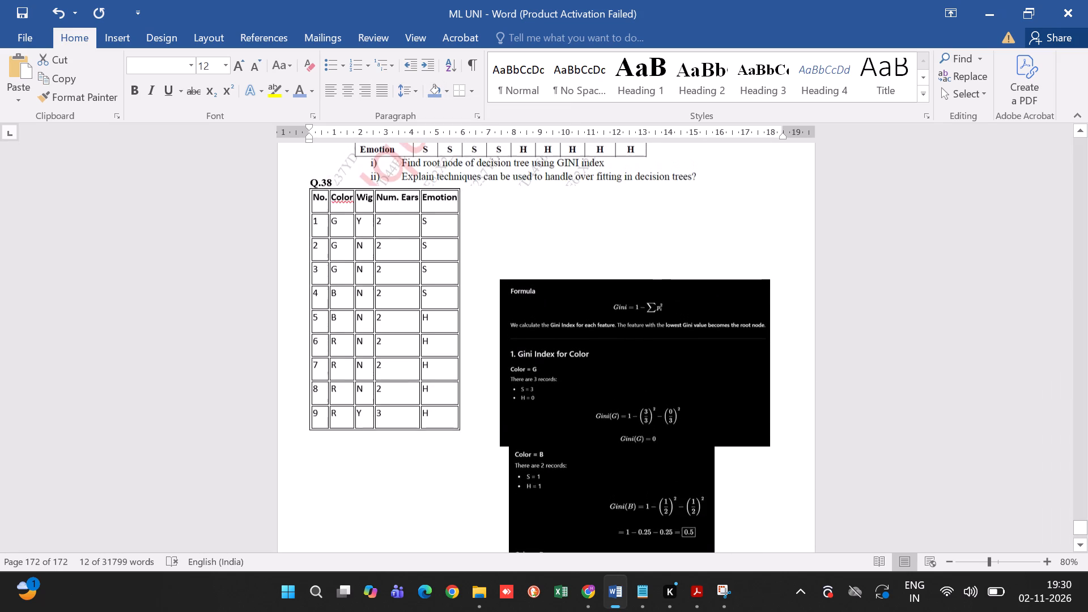
scroll(470, 253, "up", 2)
scroll(470, 253, "down", 1)
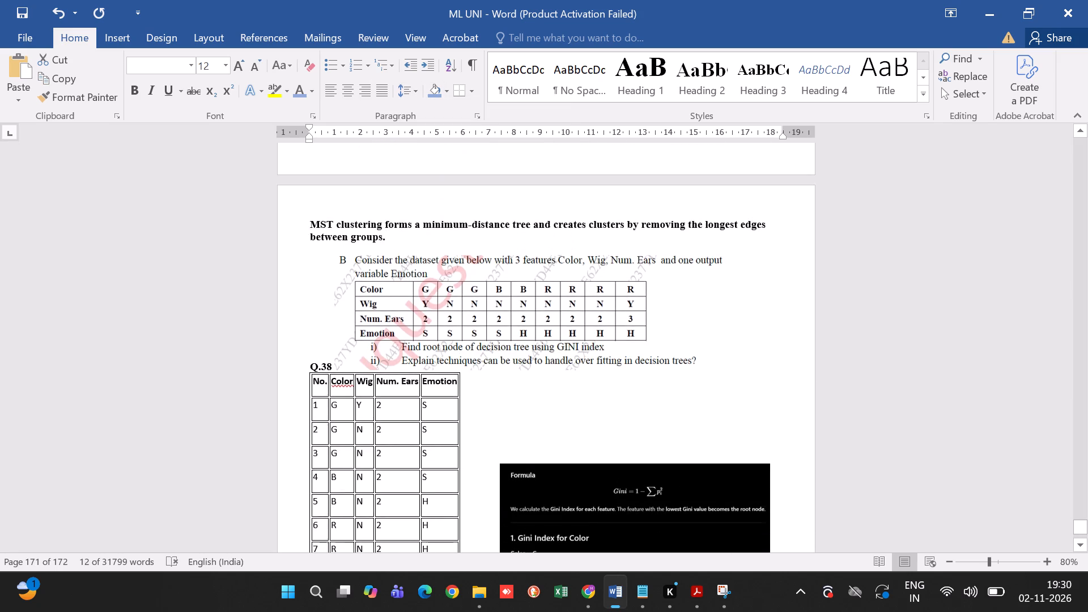
scroll(470, 253, "down", 1)
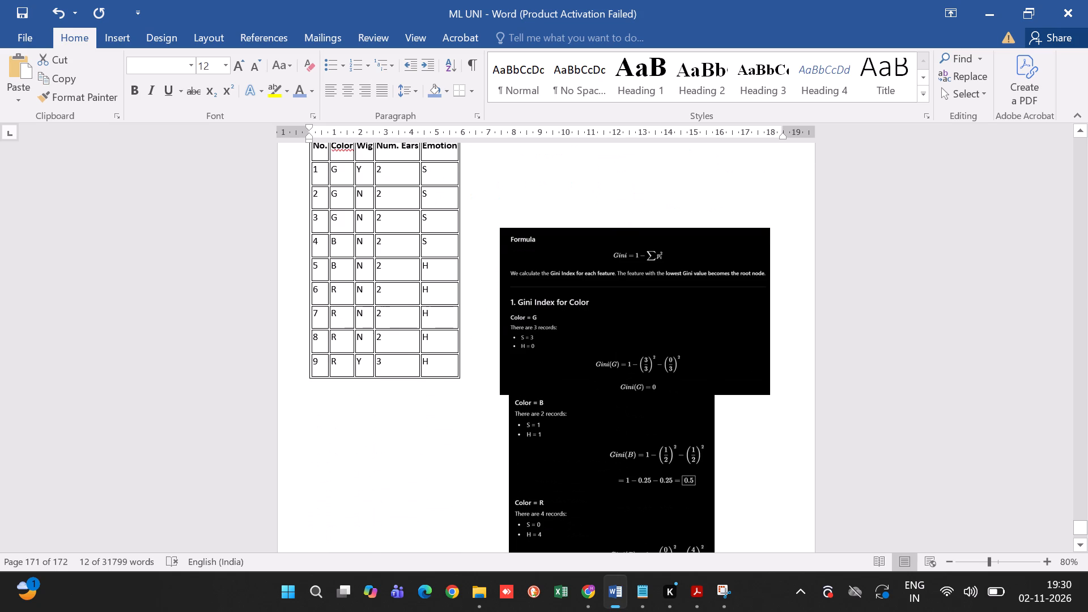
left_click(649, 450)
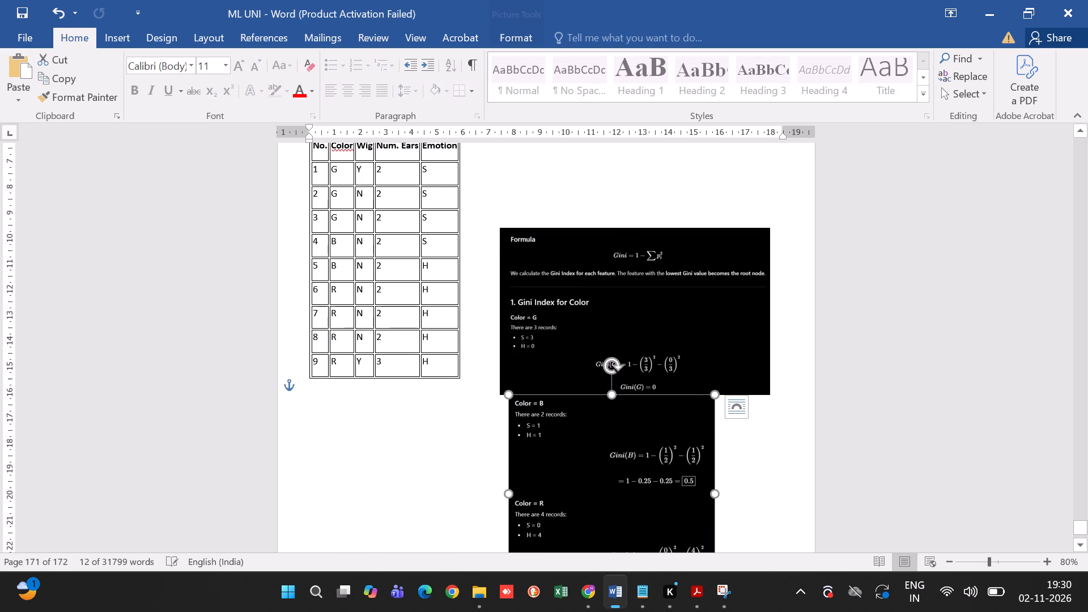
scroll(649, 452, "down", 1)
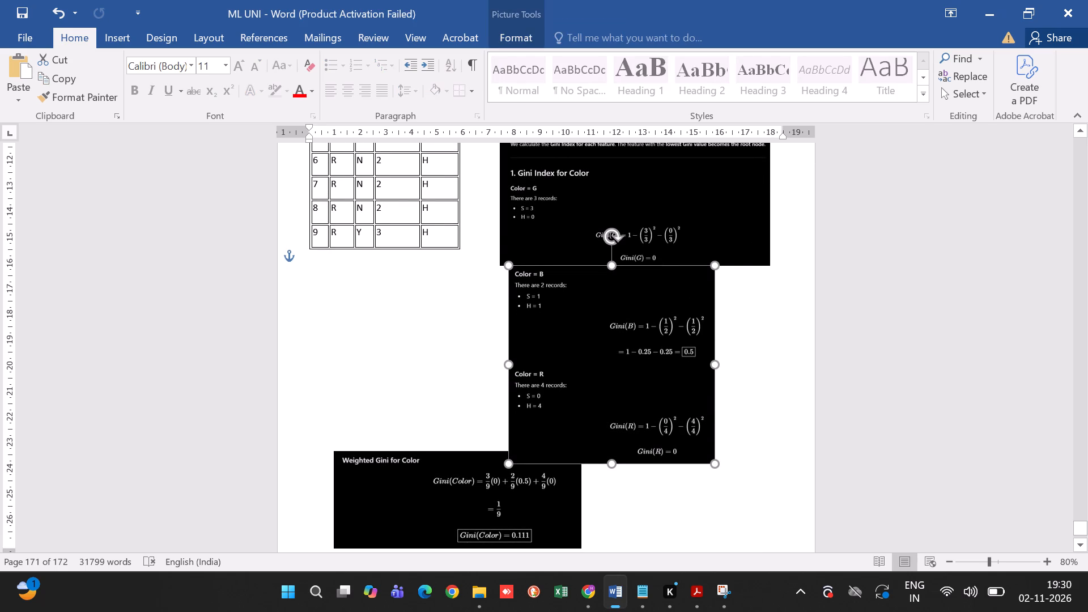
scroll(756, 479, "down", 2)
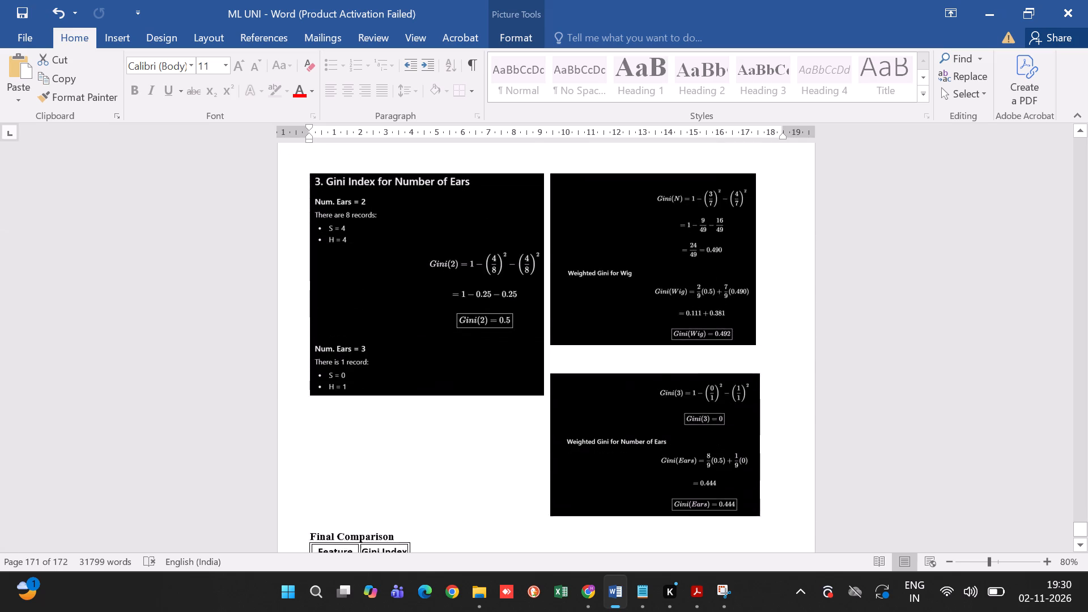
scroll(756, 479, "down", 4)
Add the label "Q.39" on a new line below the Final Answer picture, leaving a blank line between.
left_click(393, 391)
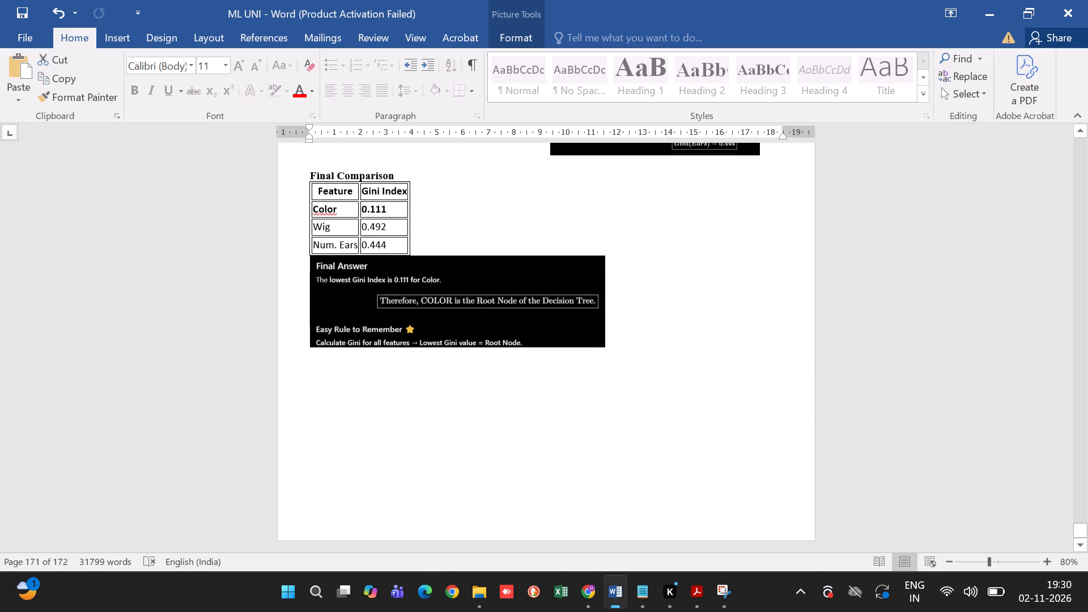
left_click(393, 391)
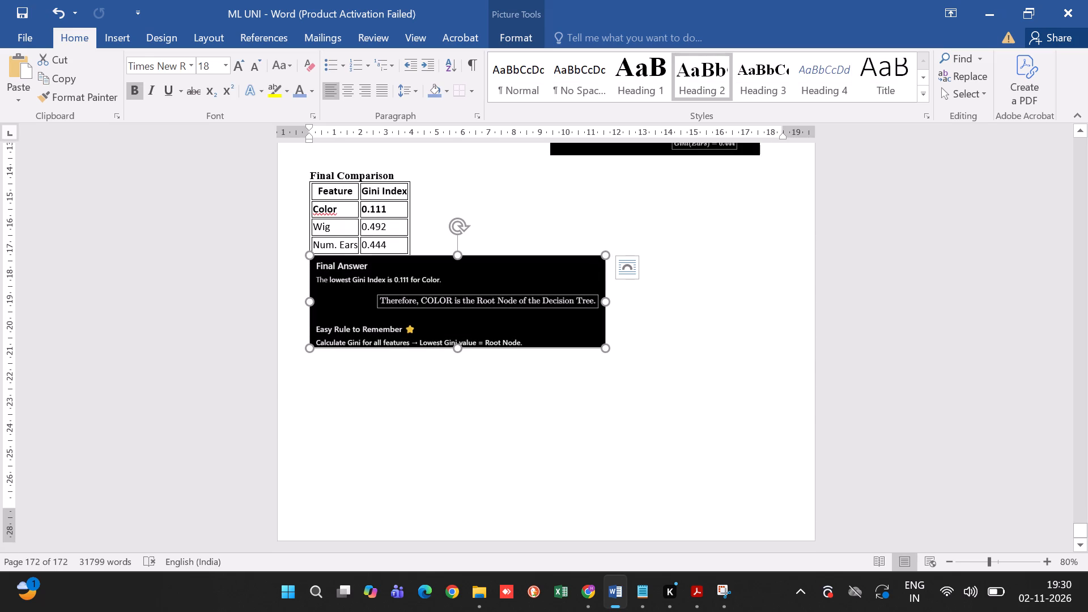
left_click(393, 391)
left_click(700, 359)
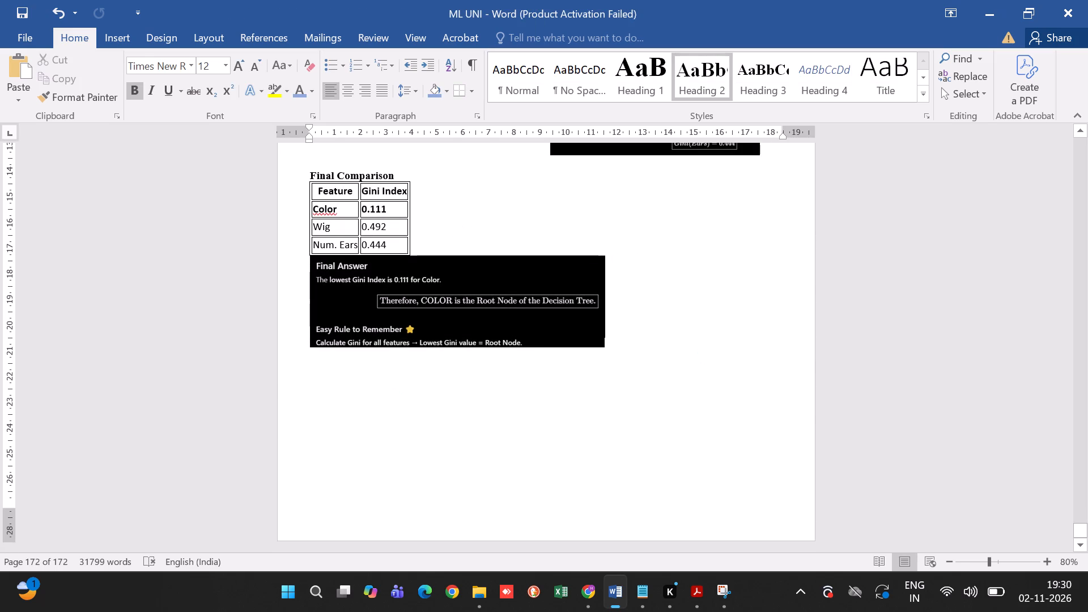
key("Return")
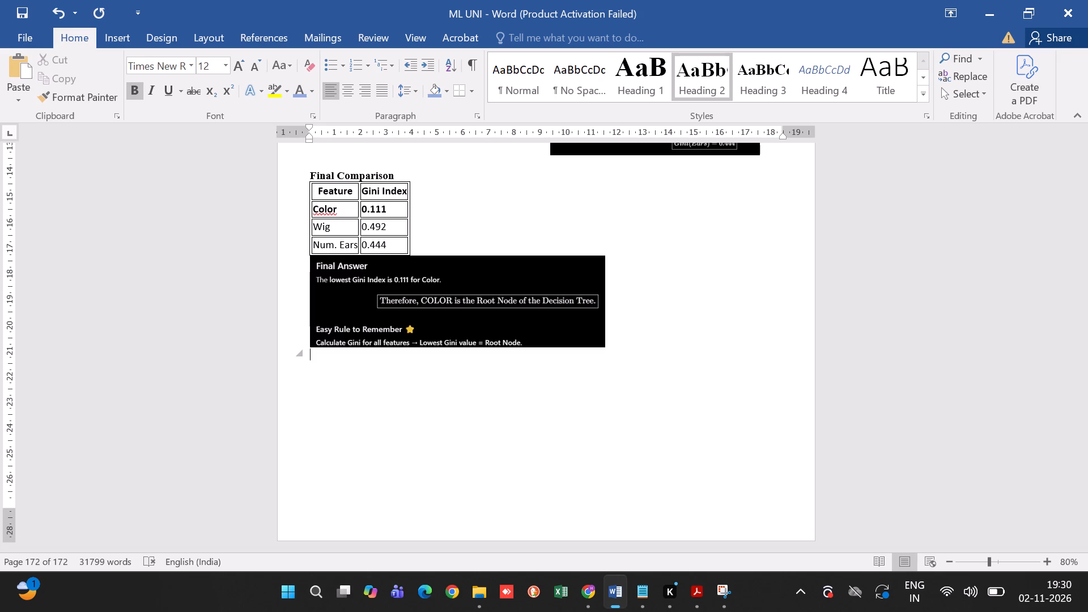
key("Return")
type("Q.")
type("39")
key("space")
left_click(591, 599)
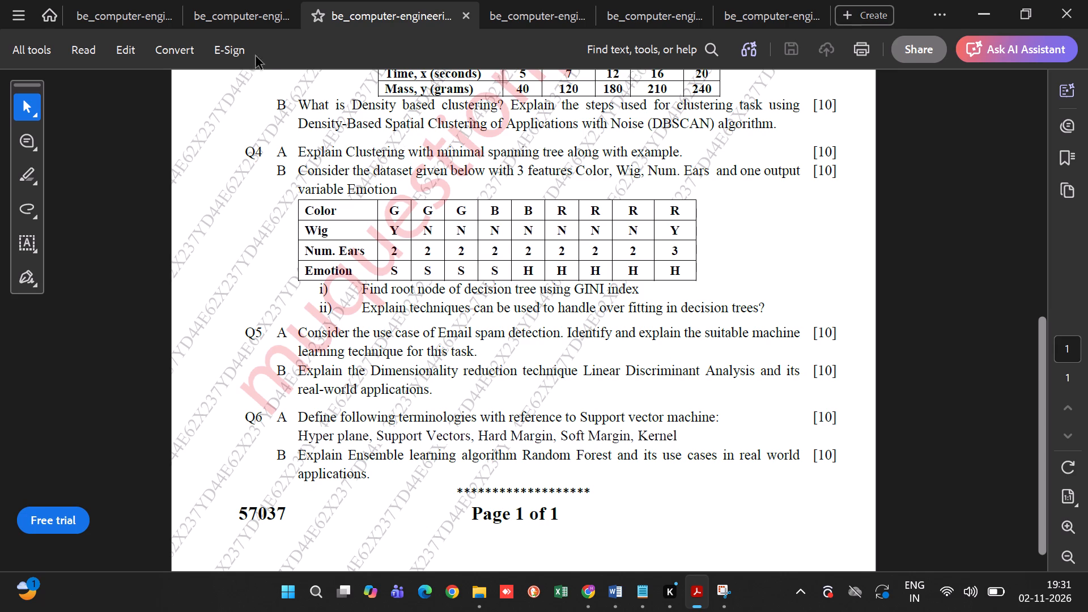
left_click(237, 18)
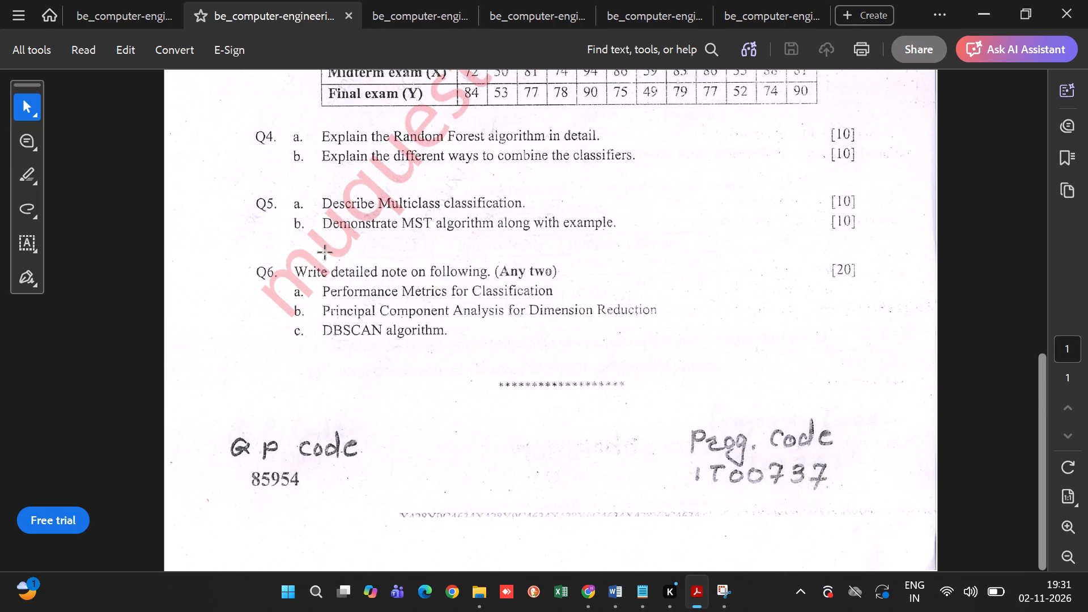
scroll(325, 253, "up", 2)
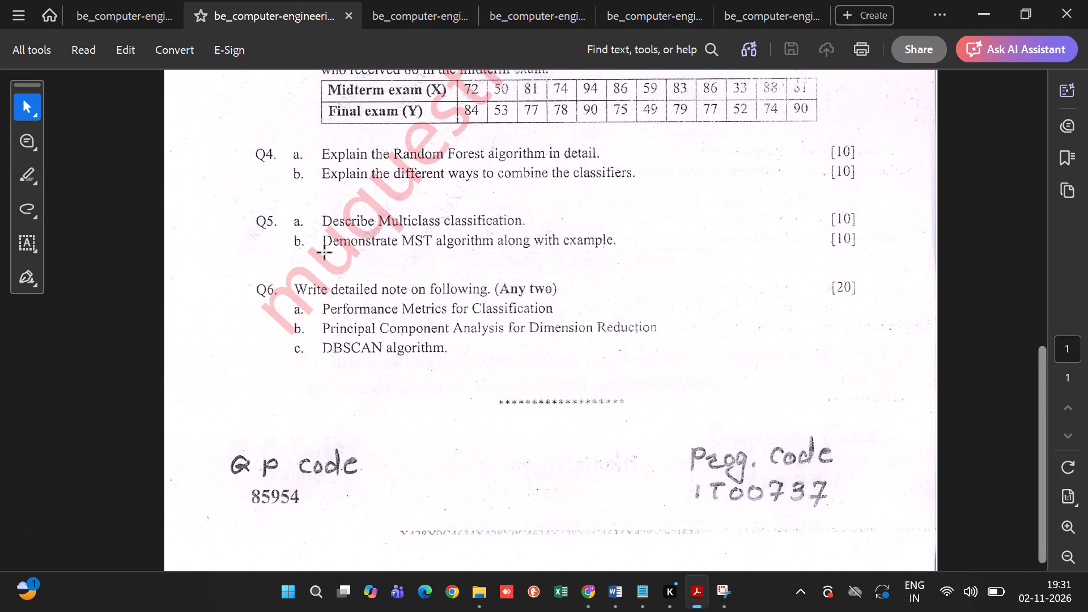
scroll(325, 253, "up", 4)
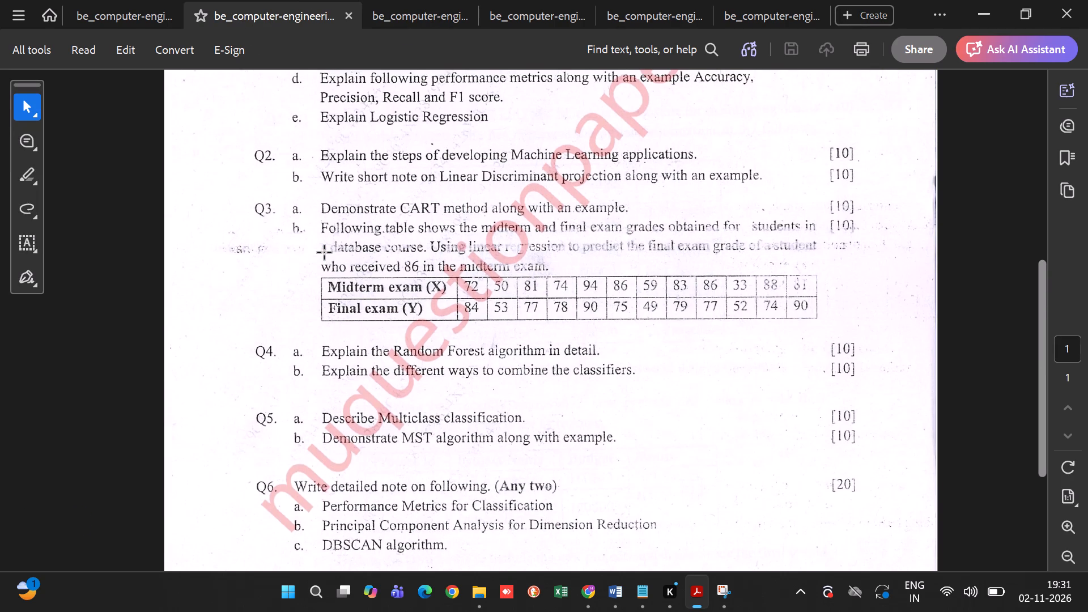
scroll(325, 253, "up", 1)
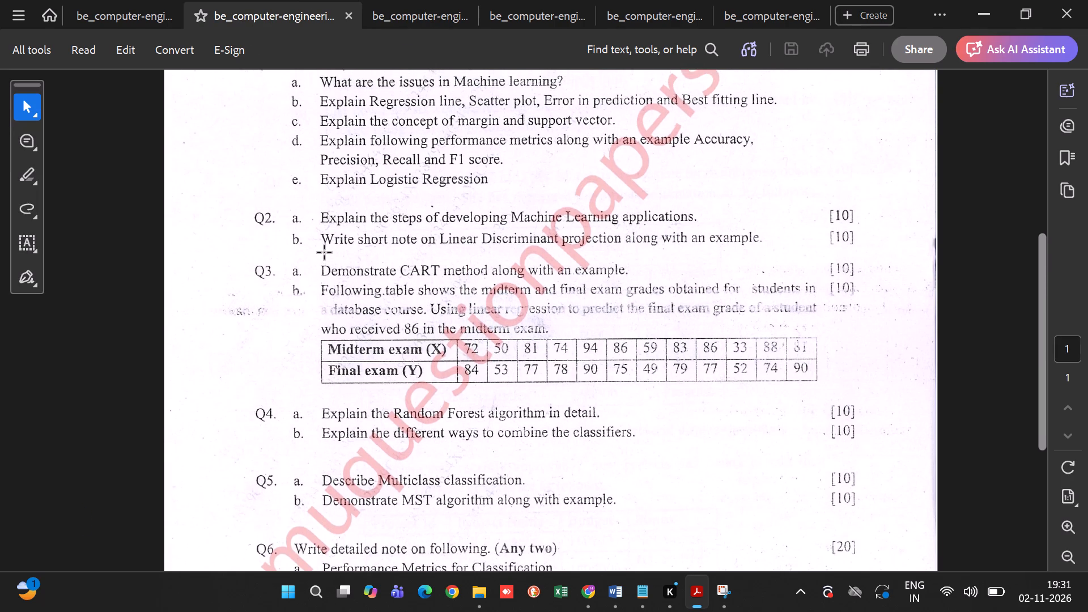
scroll(325, 253, "up", 2)
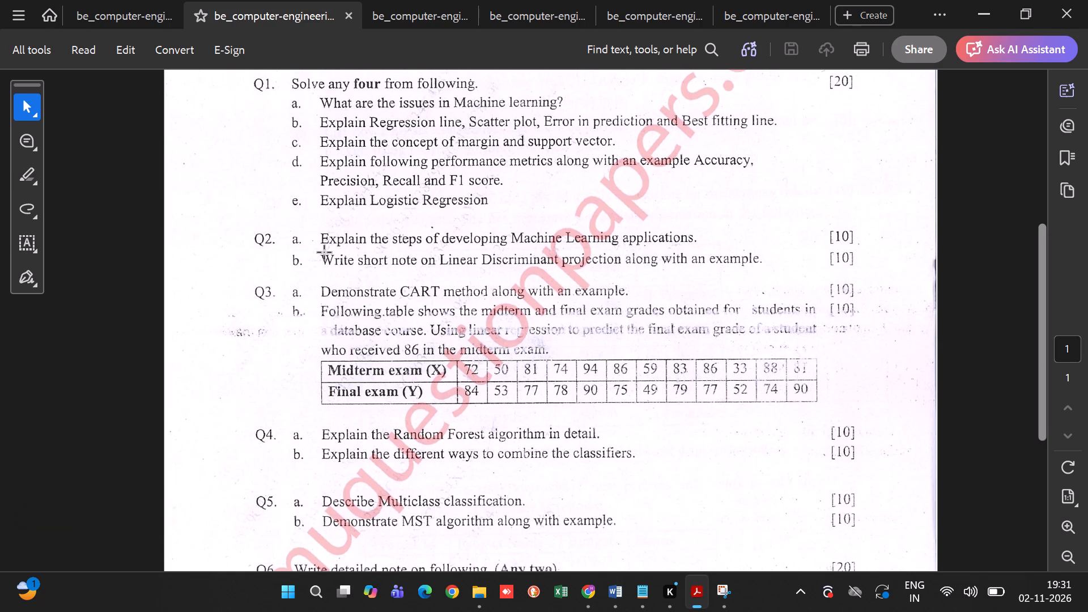
scroll(325, 253, "up", 1)
left_click(110, 19)
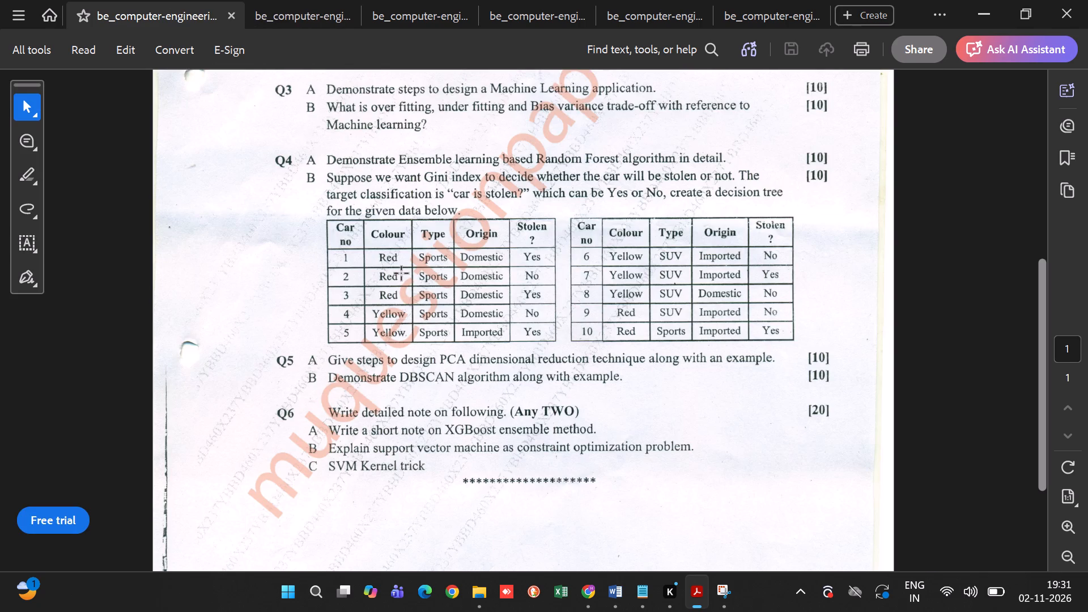
scroll(402, 274, "up", 1)
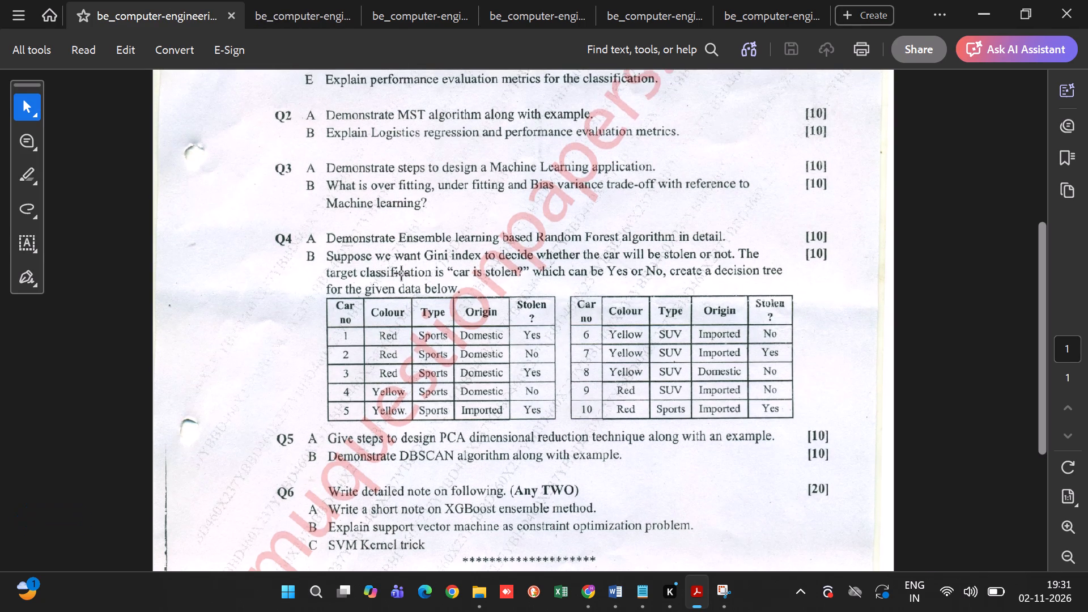
scroll(402, 274, "up", 1)
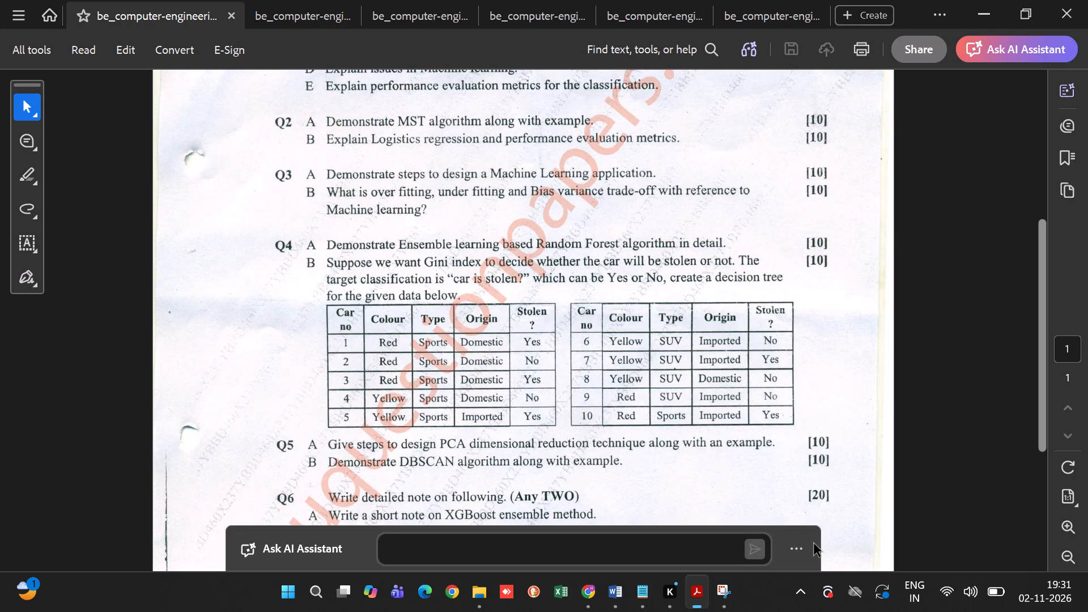
Copy part A's question on the Email Spam Detection use case from the Notepad question list, without its letter.
left_click(620, 589)
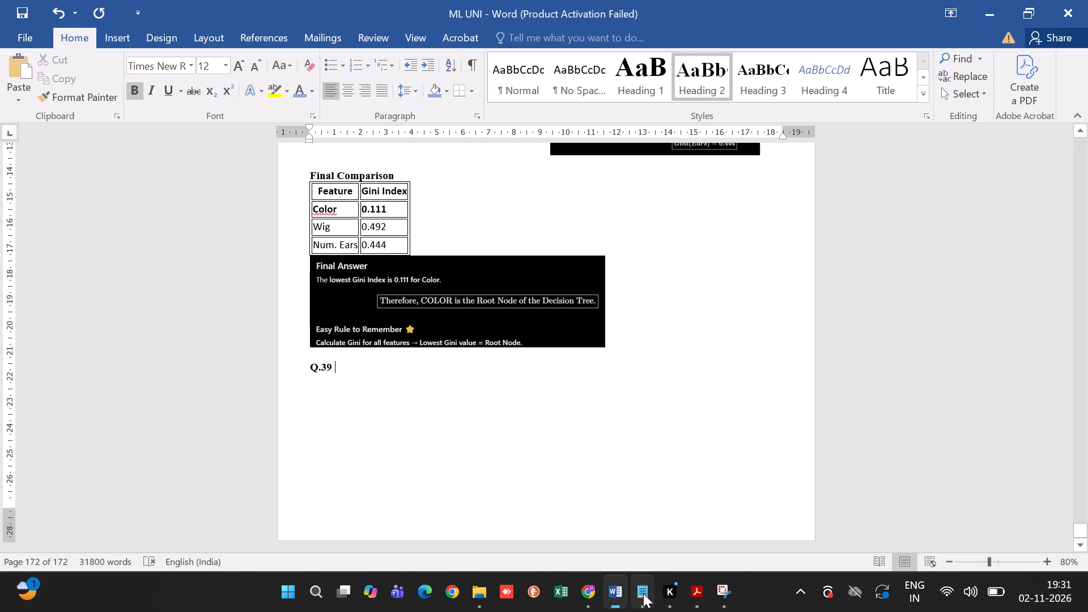
left_click(643, 594)
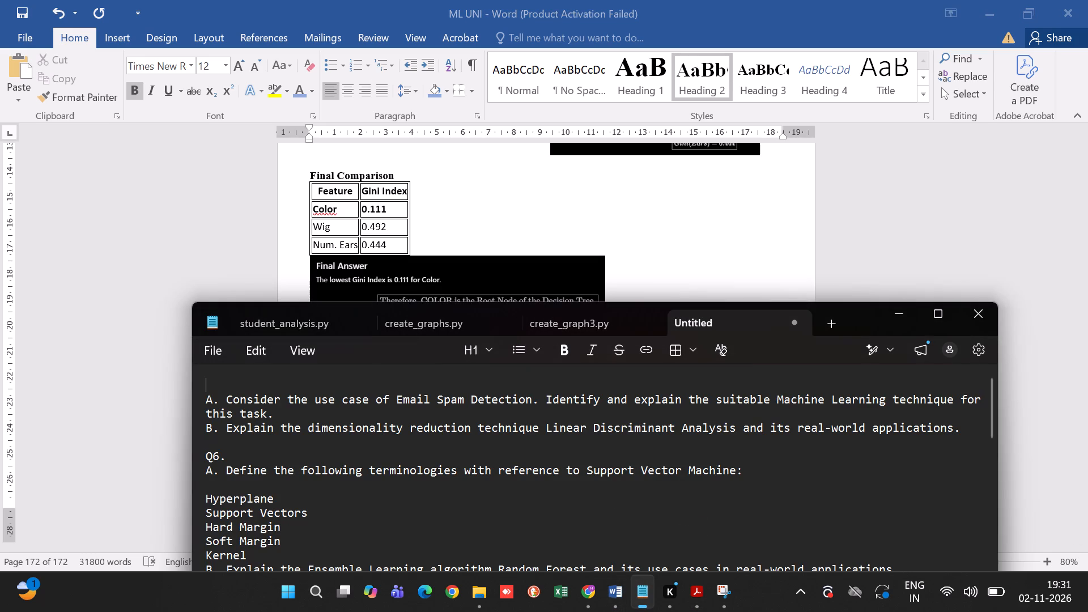
left_click_drag(226, 392, 278, 406)
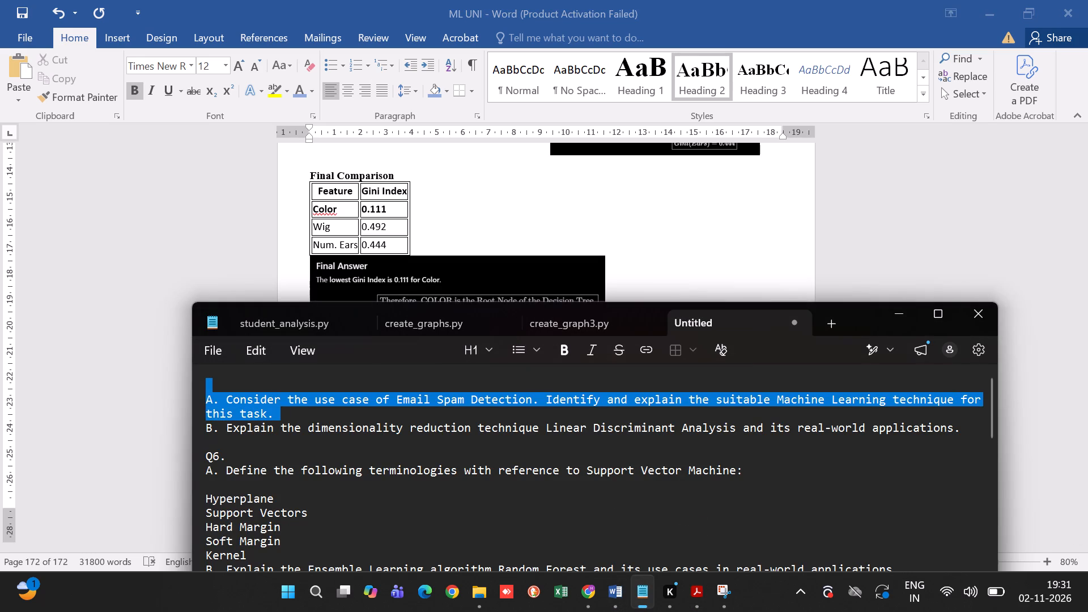
left_click_drag(278, 406, 279, 406)
left_click(287, 410)
left_click_drag(282, 410, 223, 396)
key("ctrl+c")
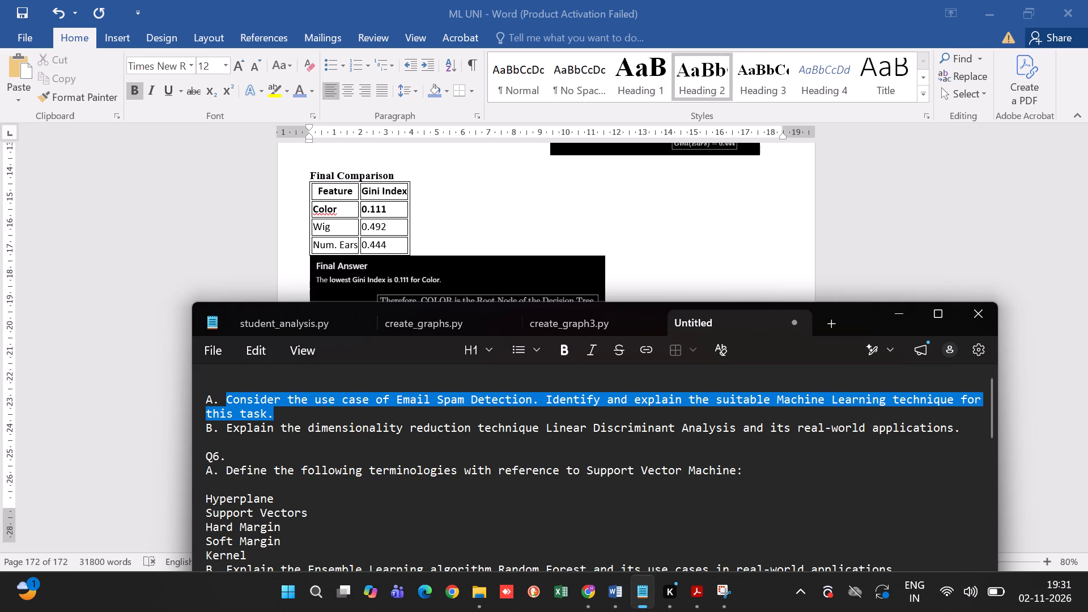
Check the Notepad question list against Q5 and Q6 of the third exam paper in Acrobat, resizing the Notepad window to see both.
left_click(692, 598)
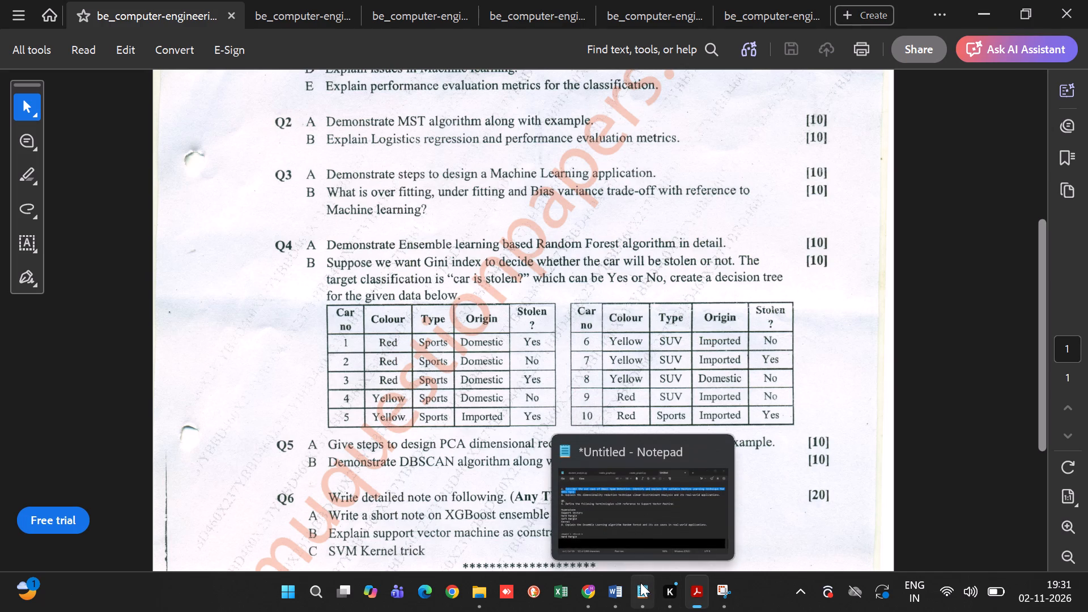
left_click(424, 19)
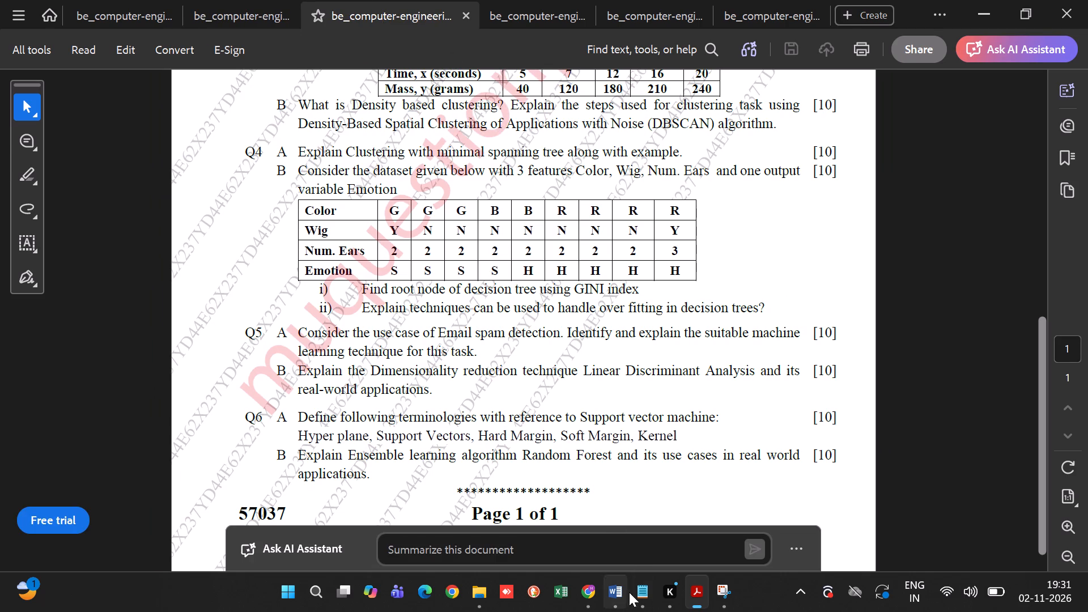
left_click(635, 597)
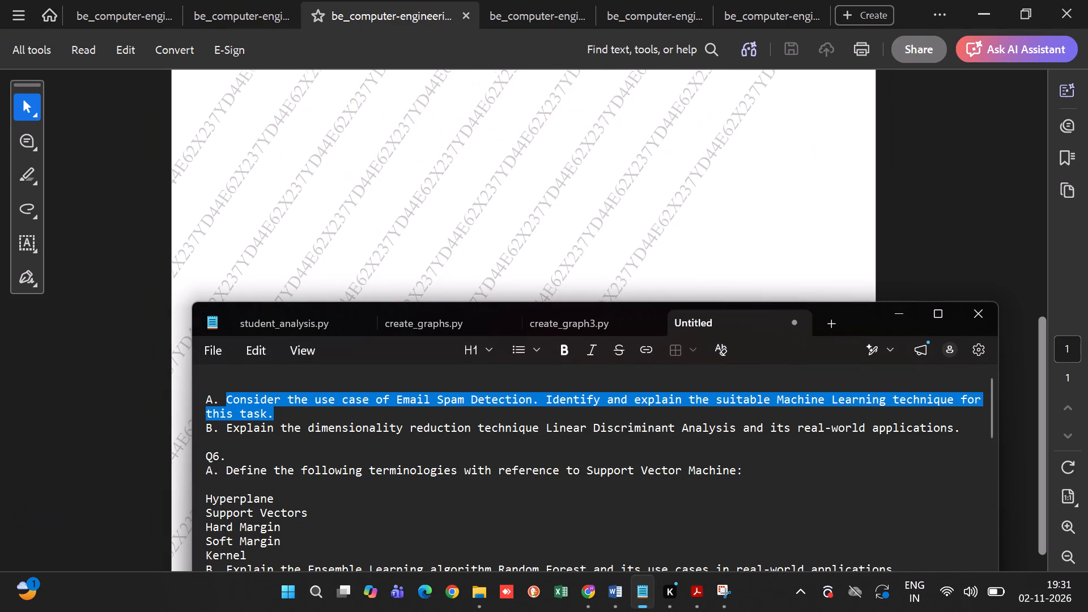
left_click_drag(615, 305, 626, 330)
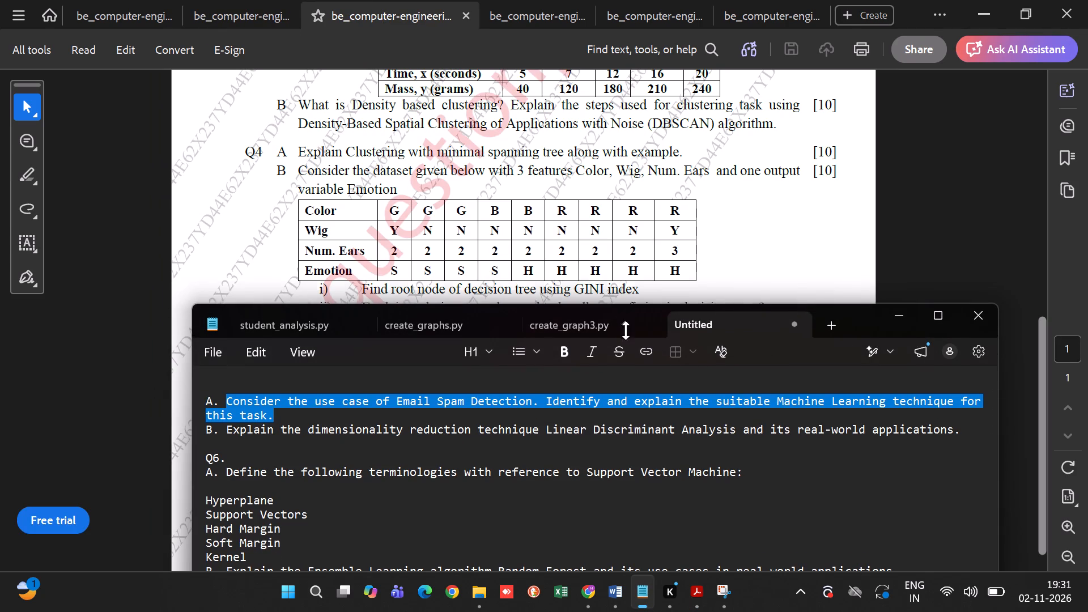
left_click_drag(626, 330, 641, 384)
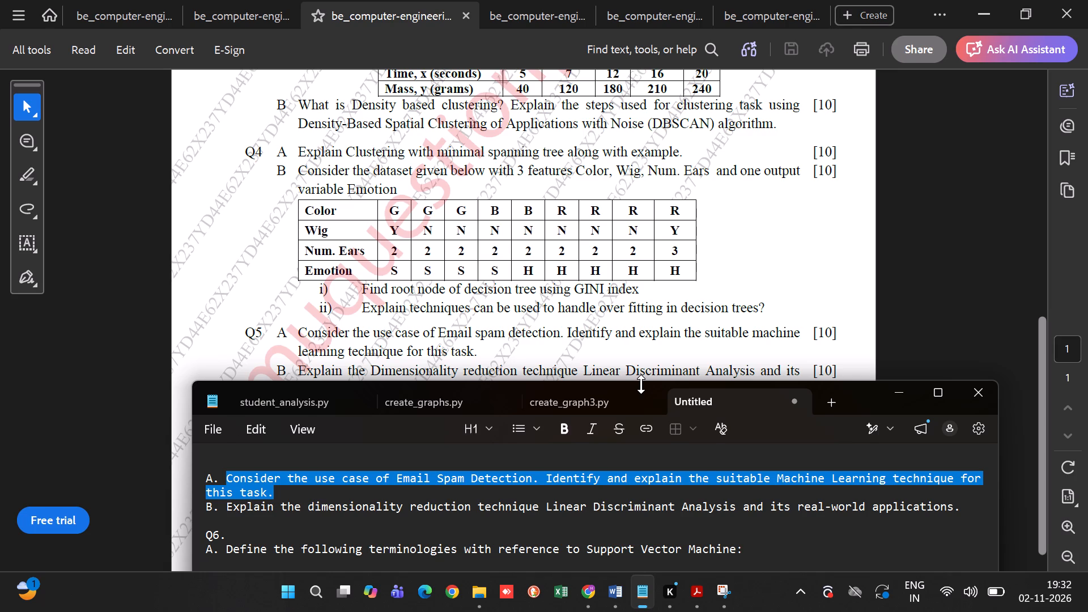
left_click_drag(641, 384, 649, 397)
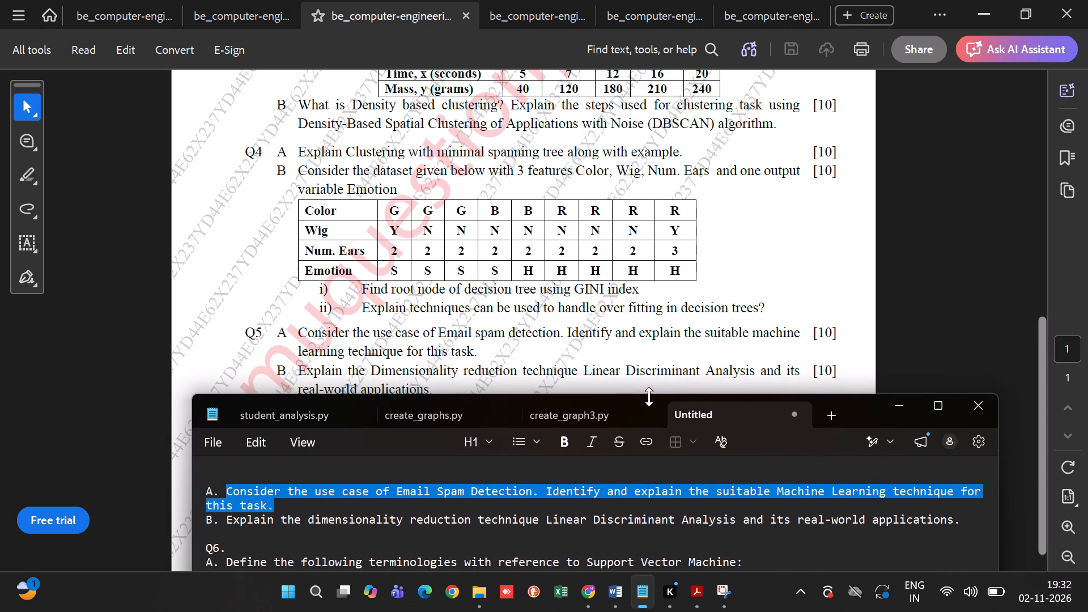
left_click_drag(649, 397, 649, 410)
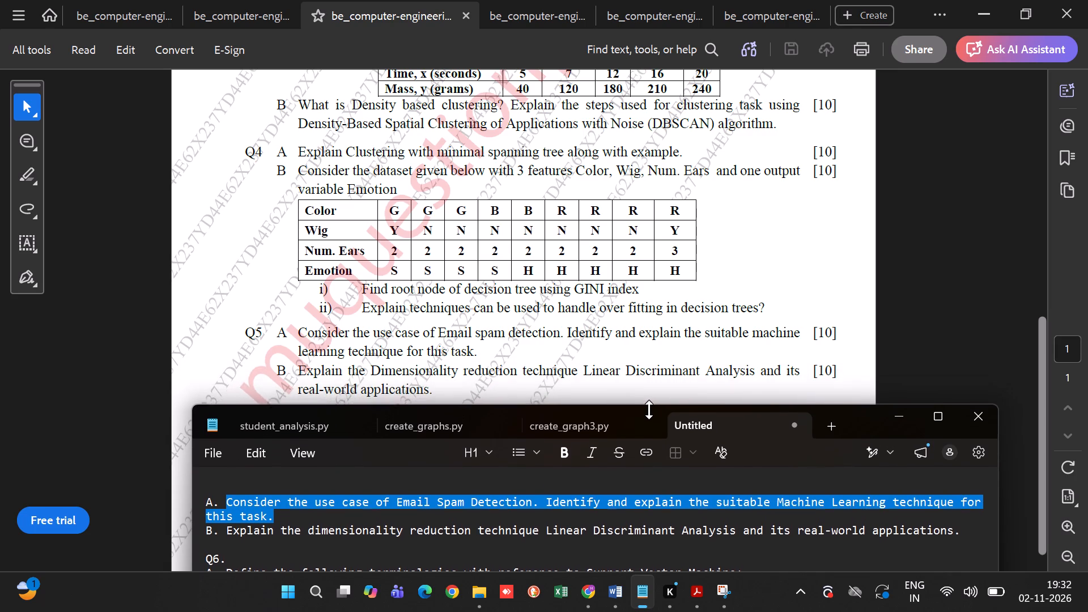
left_click_drag(649, 410, 653, 432)
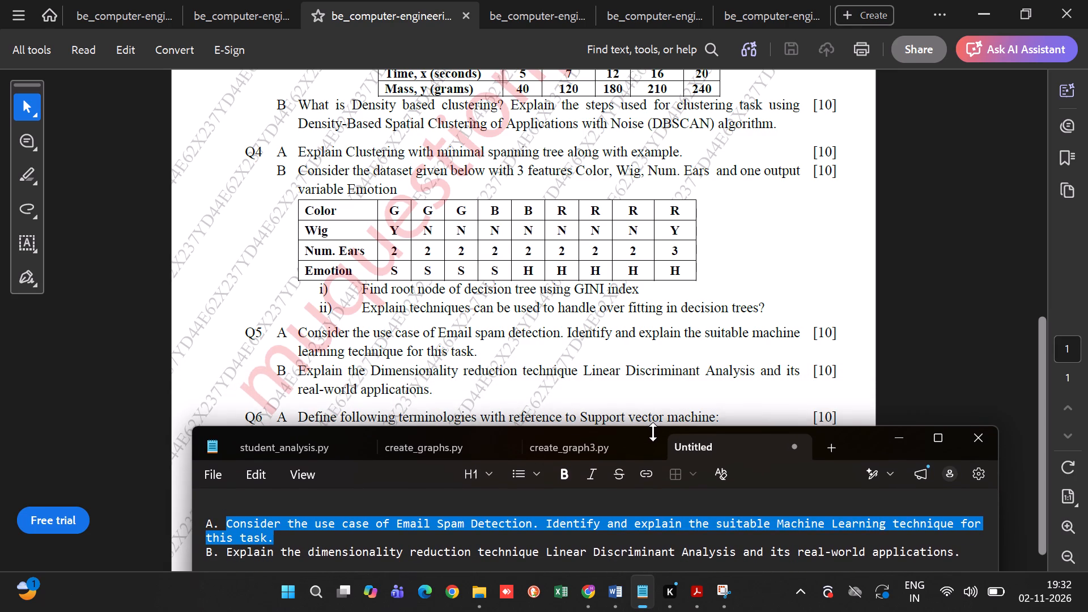
left_click_drag(653, 432, 690, 165)
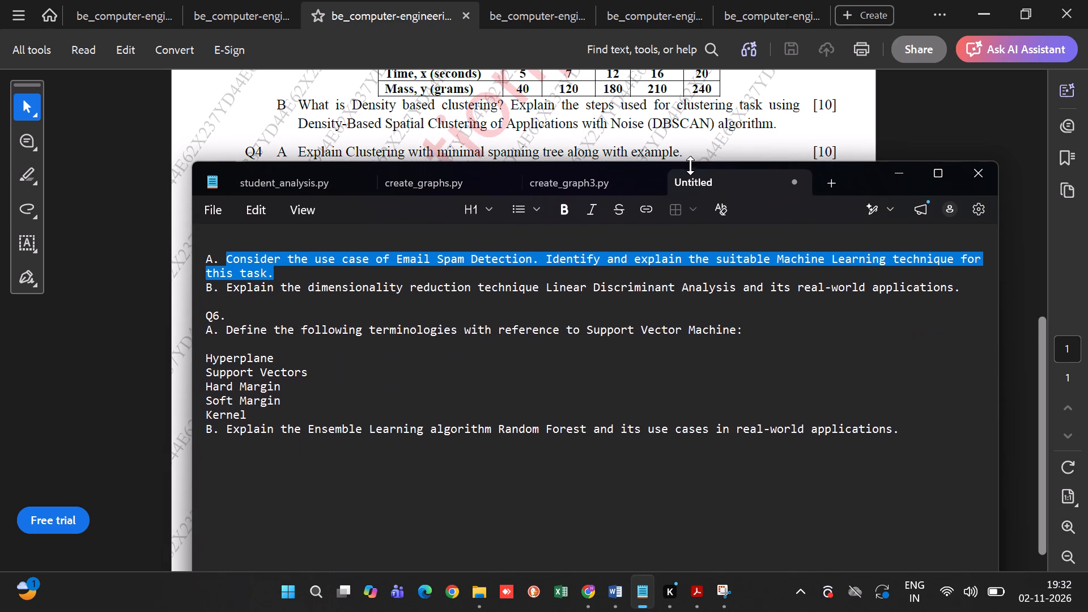
left_click_drag(690, 165, 690, 177)
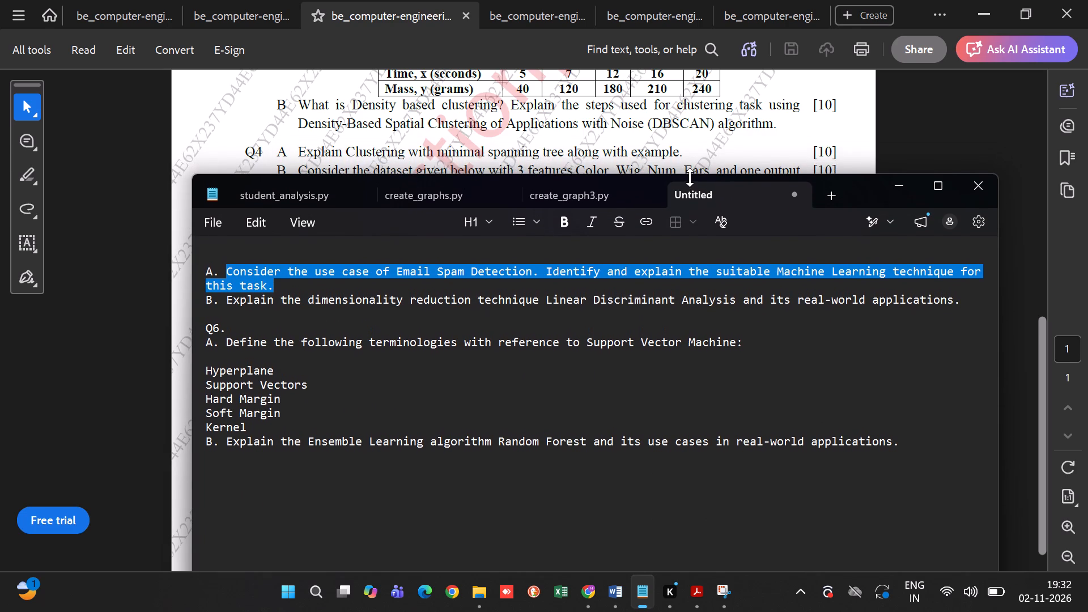
Delete the copied Email Spam Detection question from the Notepad list.
key("BackSpace")
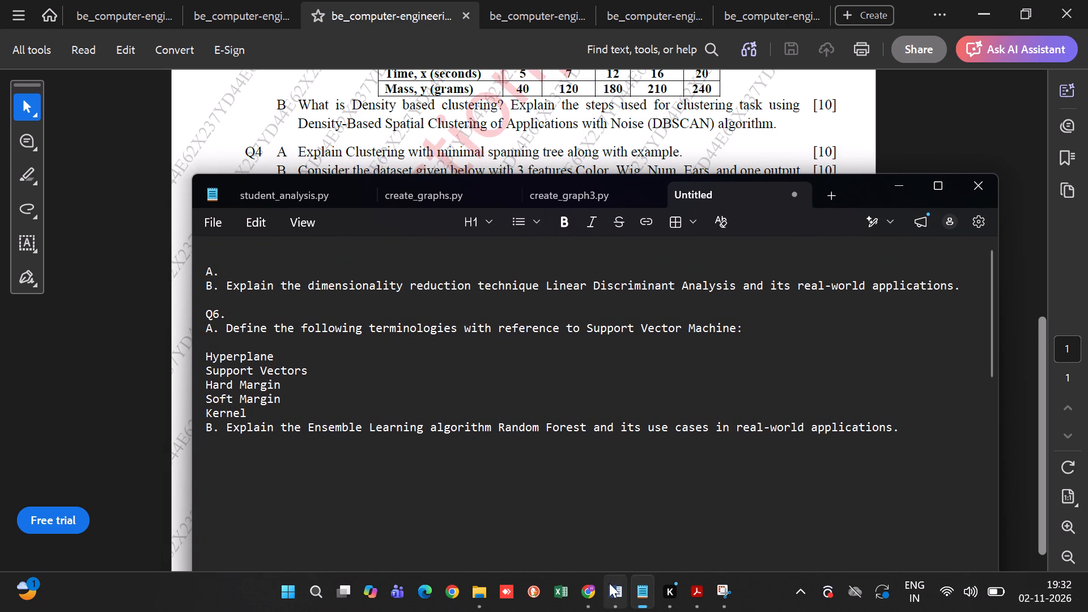
Switch to Word, paste the Email Spam Detection question after the Q.39 label and start a new line below it.
left_click(609, 583)
key("ctrl+v")
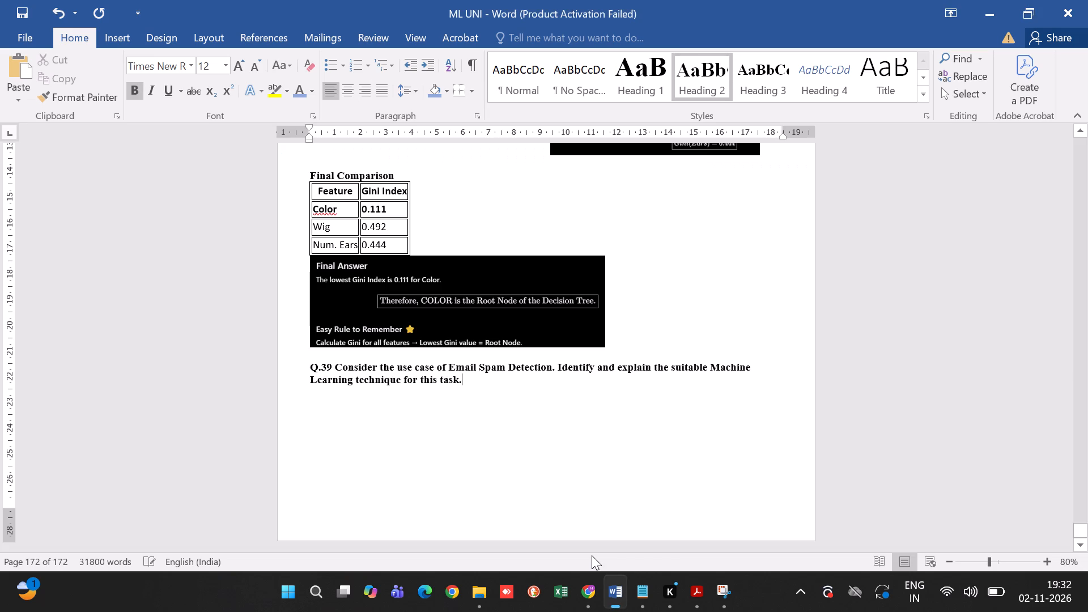
key("Return")
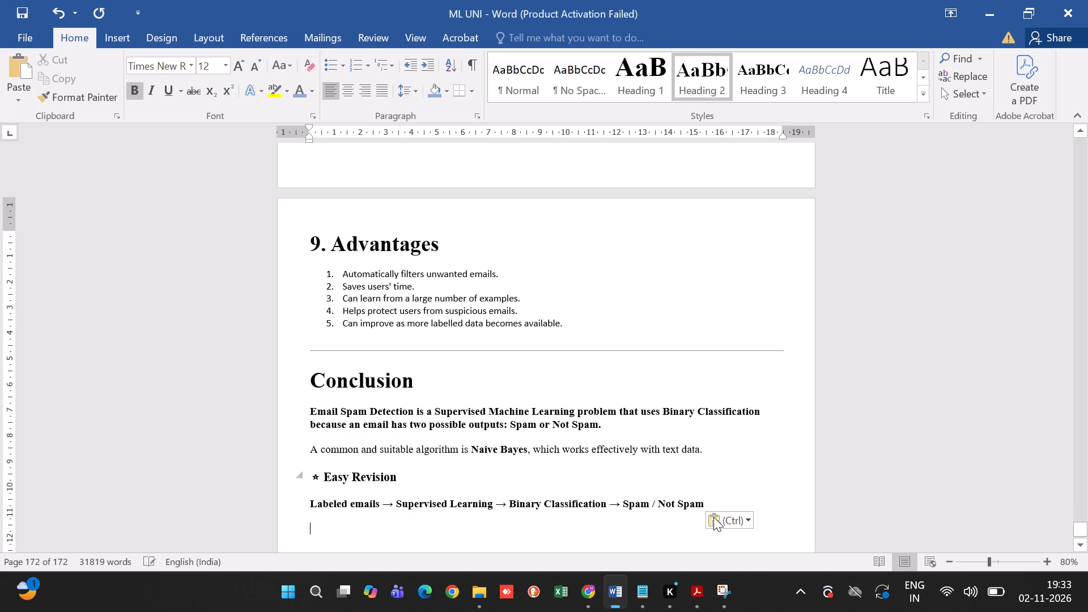
Format the whole pasted Q.39 answer at font size 12 with the space before and after paragraphs removed.
left_click_drag(713, 498, 334, 164)
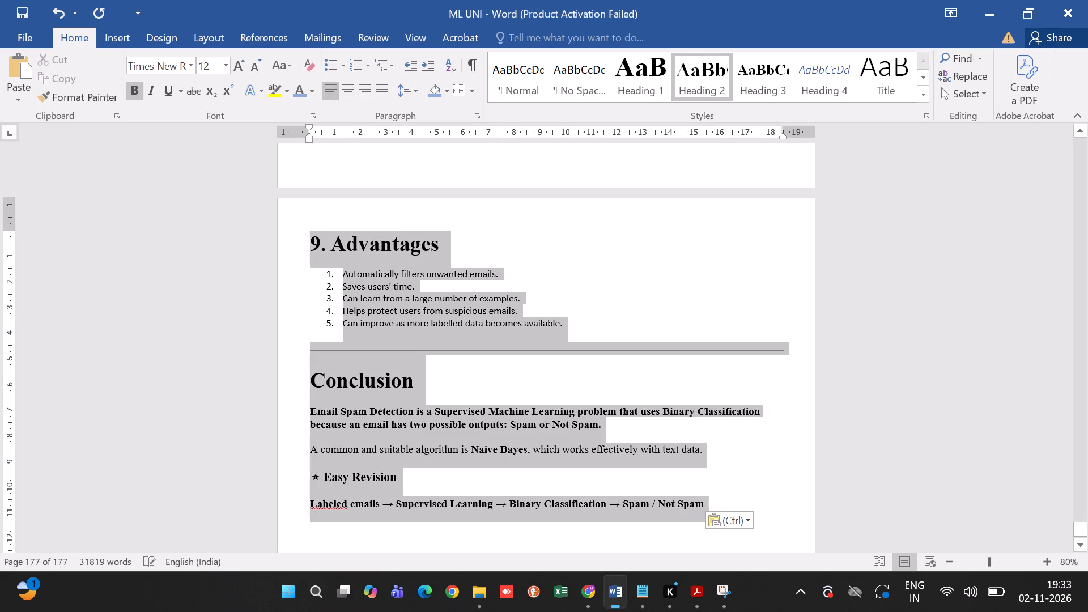
left_click_drag(334, 164, 329, 82)
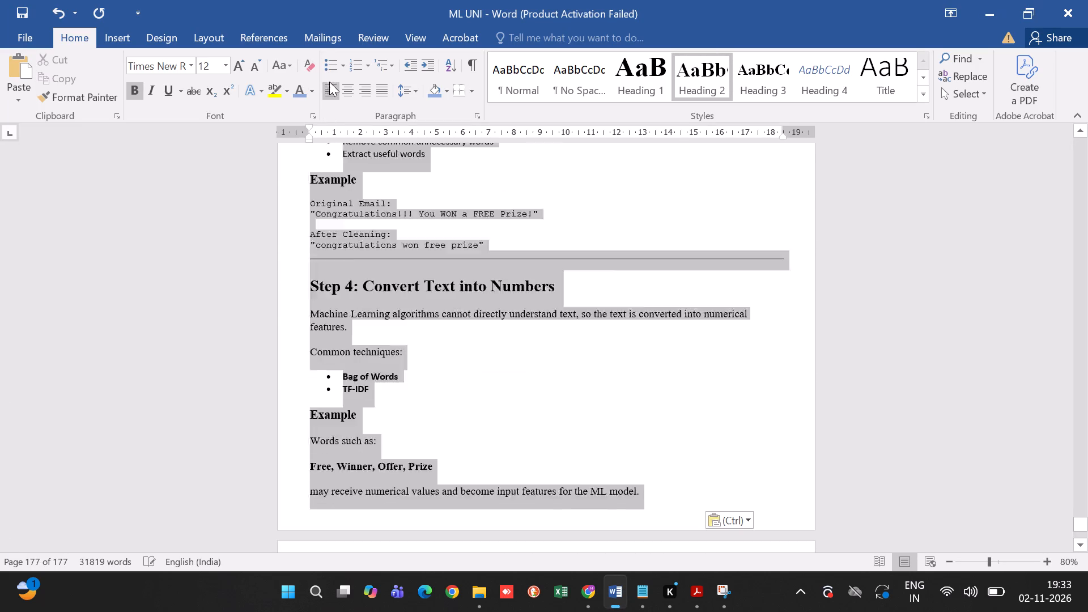
left_click_drag(329, 82, 301, 127)
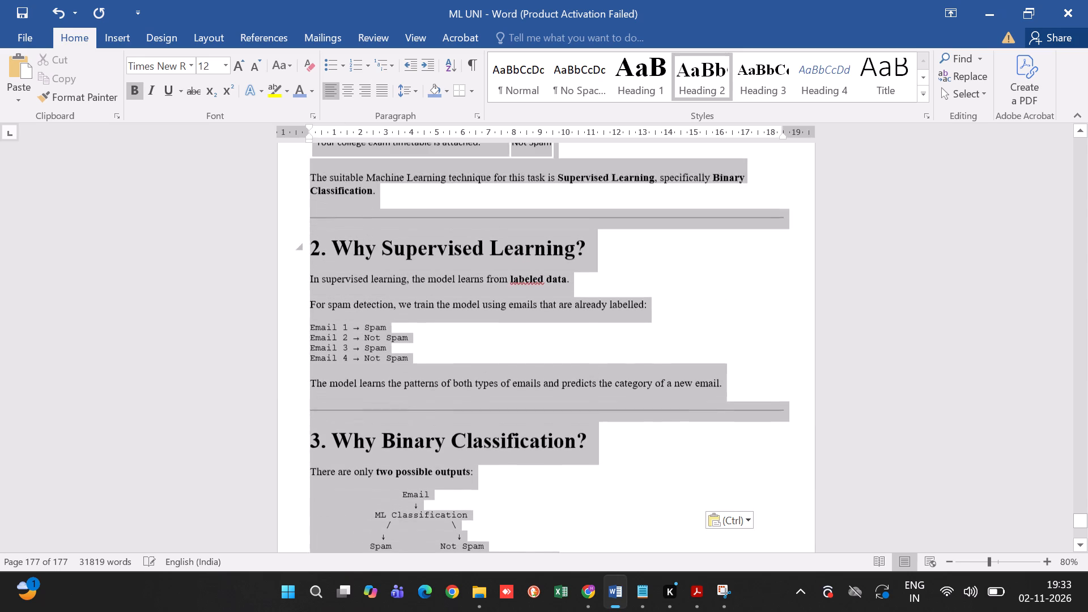
left_click_drag(301, 127, 355, 345)
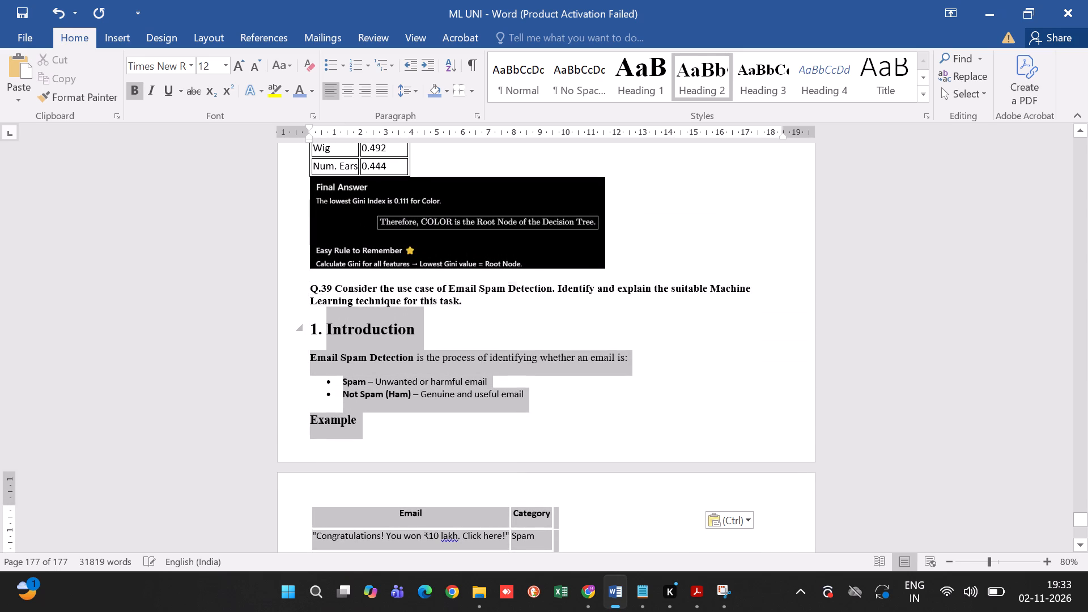
left_click_drag(355, 345, 311, 338)
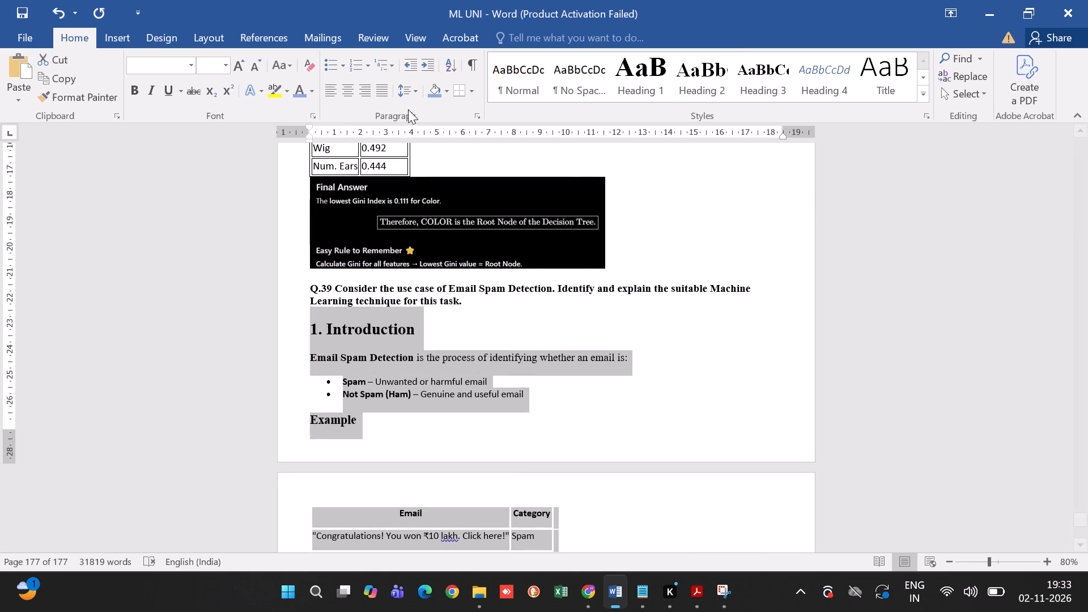
left_click(411, 91)
left_click(433, 260)
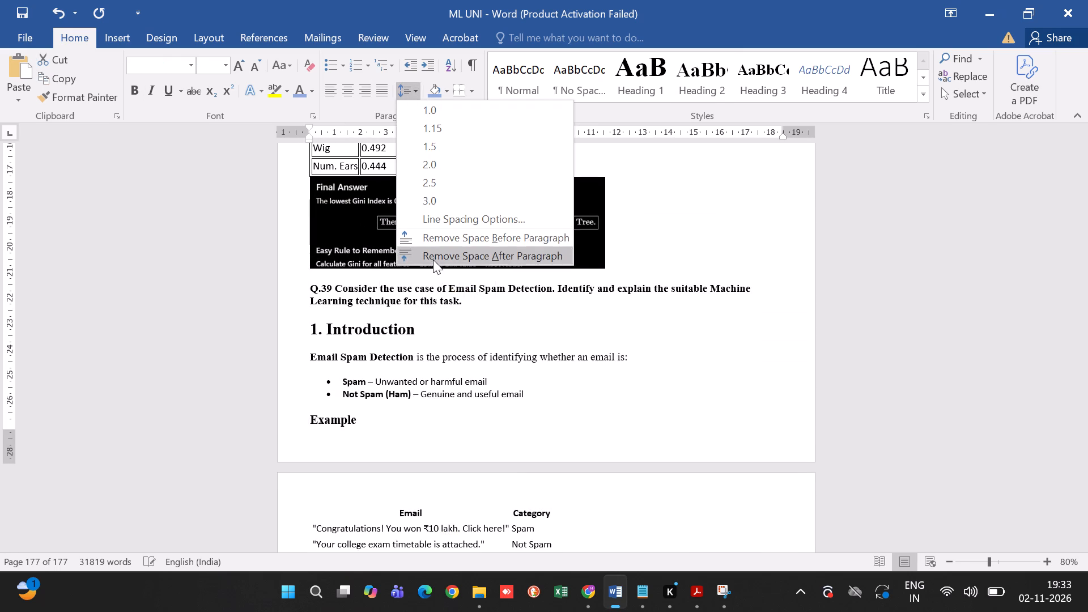
left_click(209, 63)
type("12")
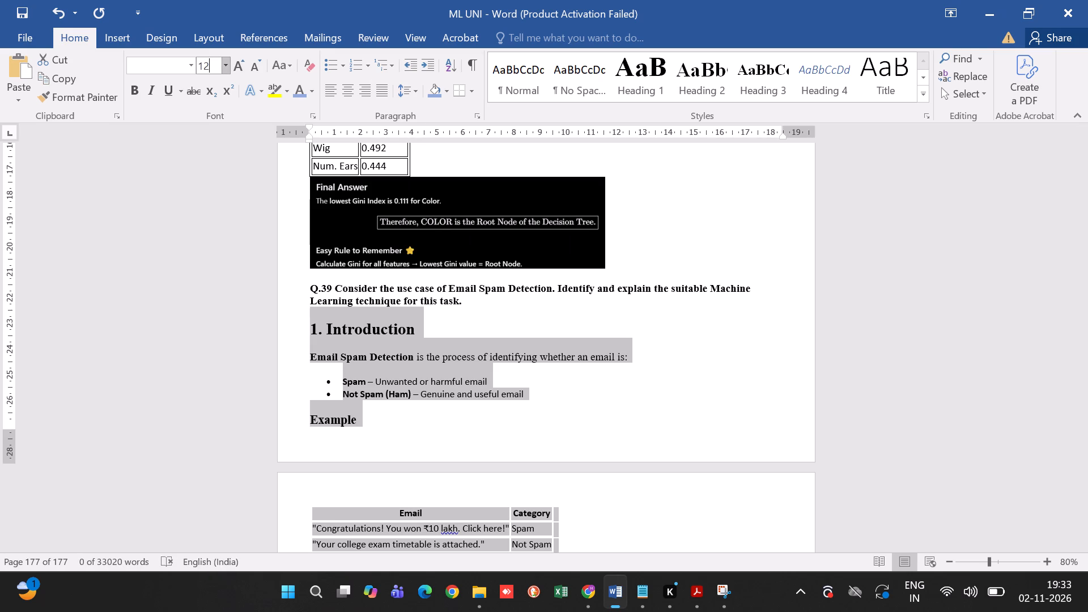
key("Return")
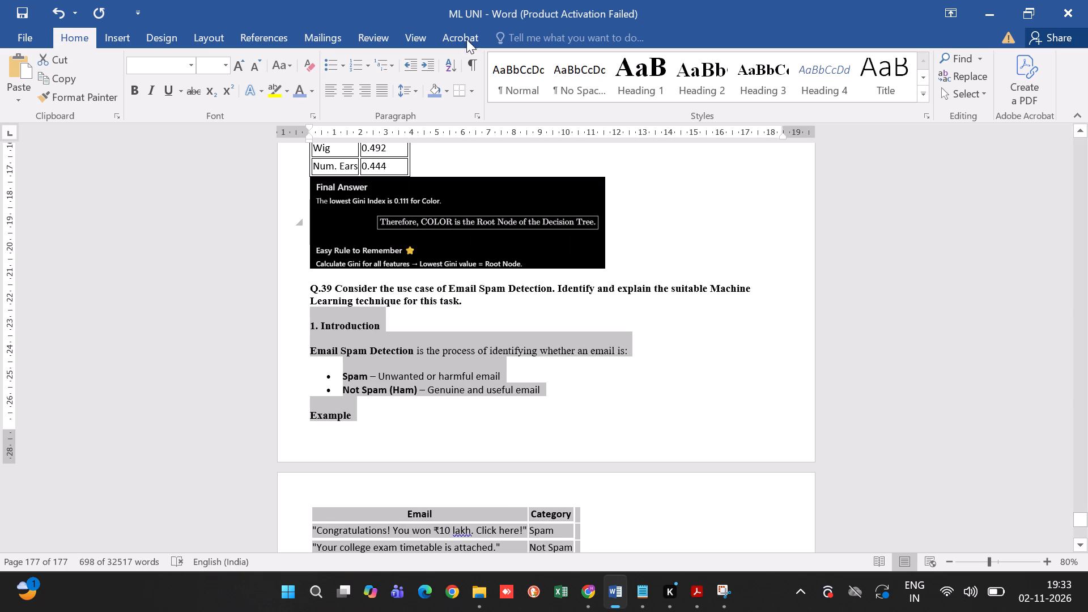
left_click(412, 85)
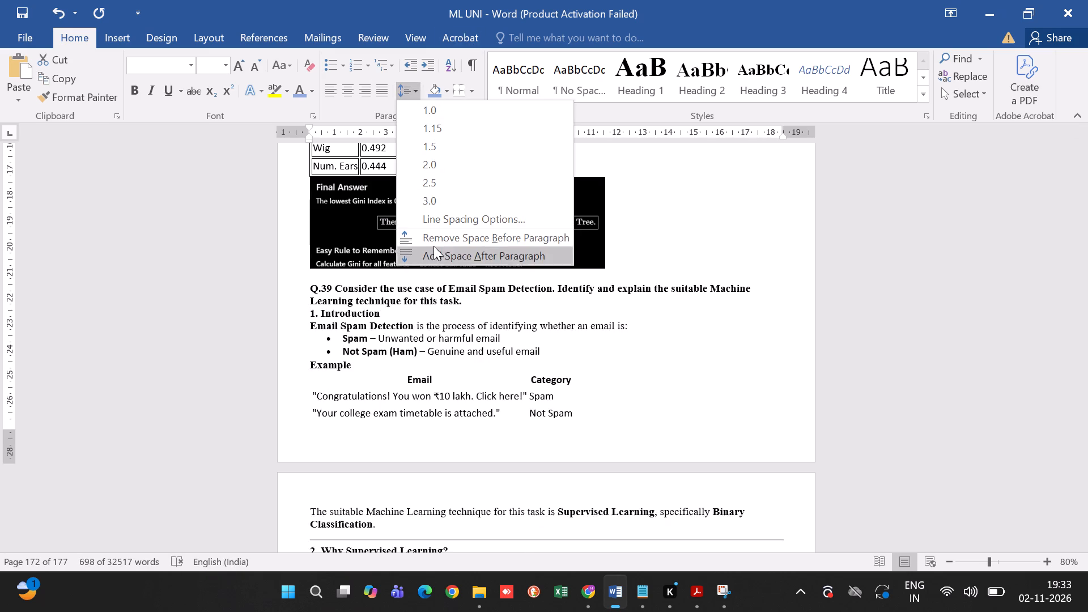
left_click(435, 241)
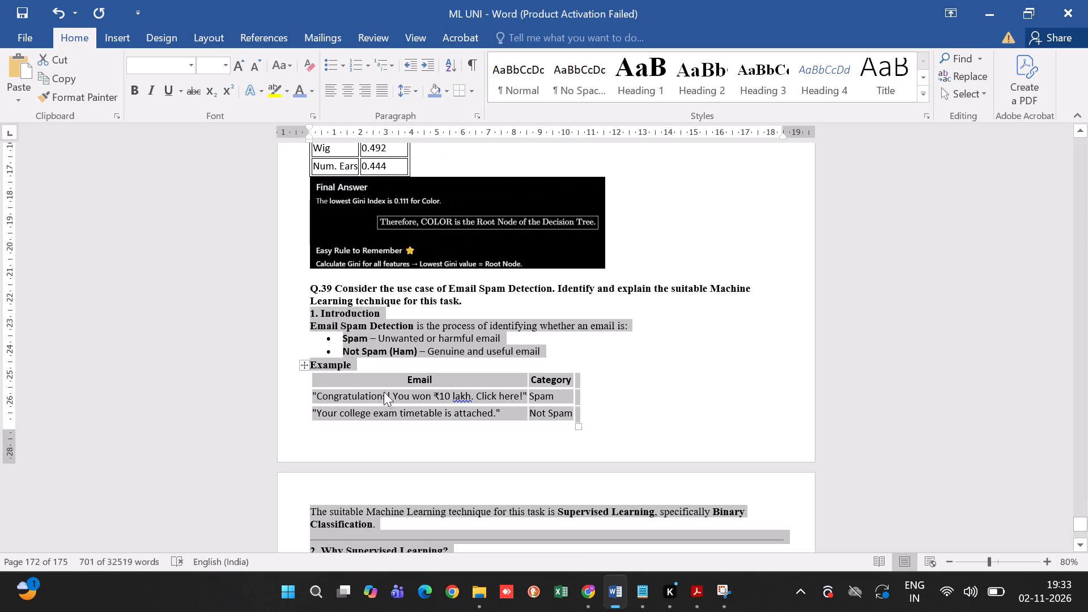
Apply all borders to the Email and Category example table in the Q.39 answer.
left_click(307, 368)
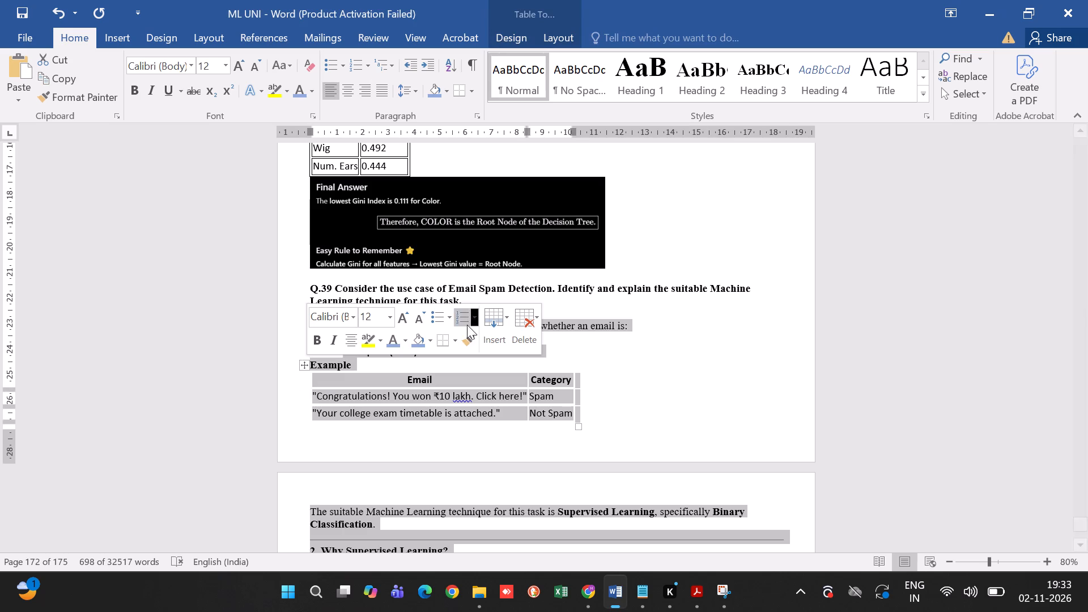
left_click(454, 339)
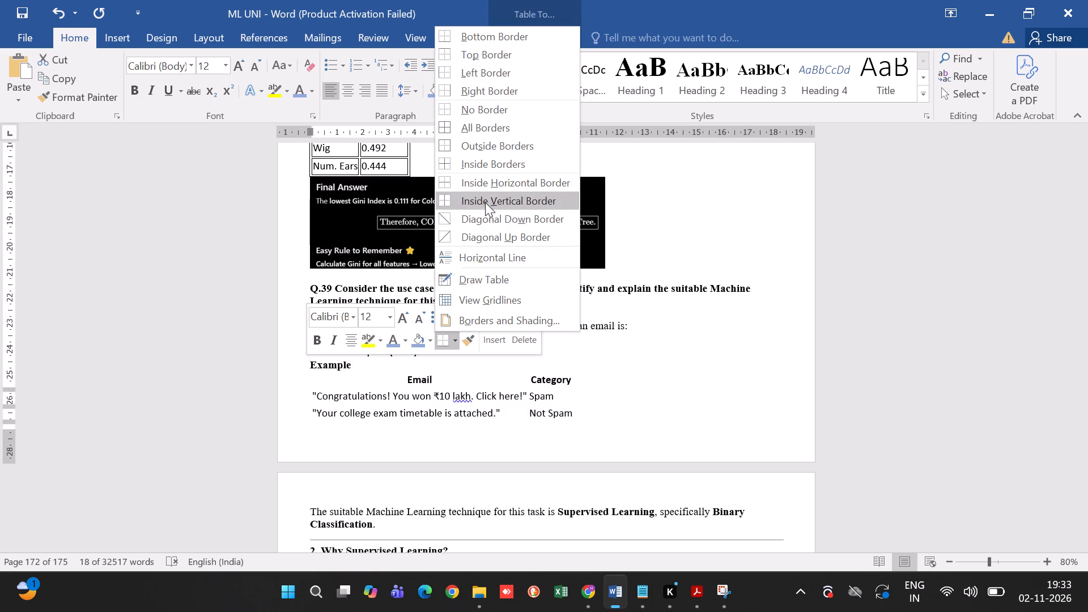
left_click(510, 125)
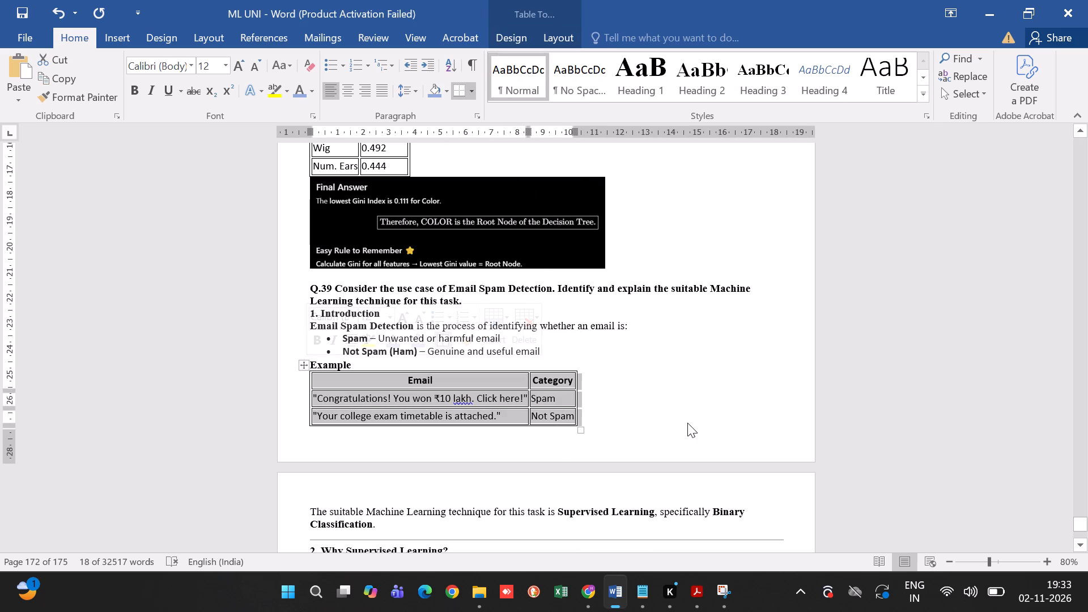
Switch to Chrome and copy the Cell Press email spam detection flowchart from the Google image results.
scroll(687, 423, "down", 4)
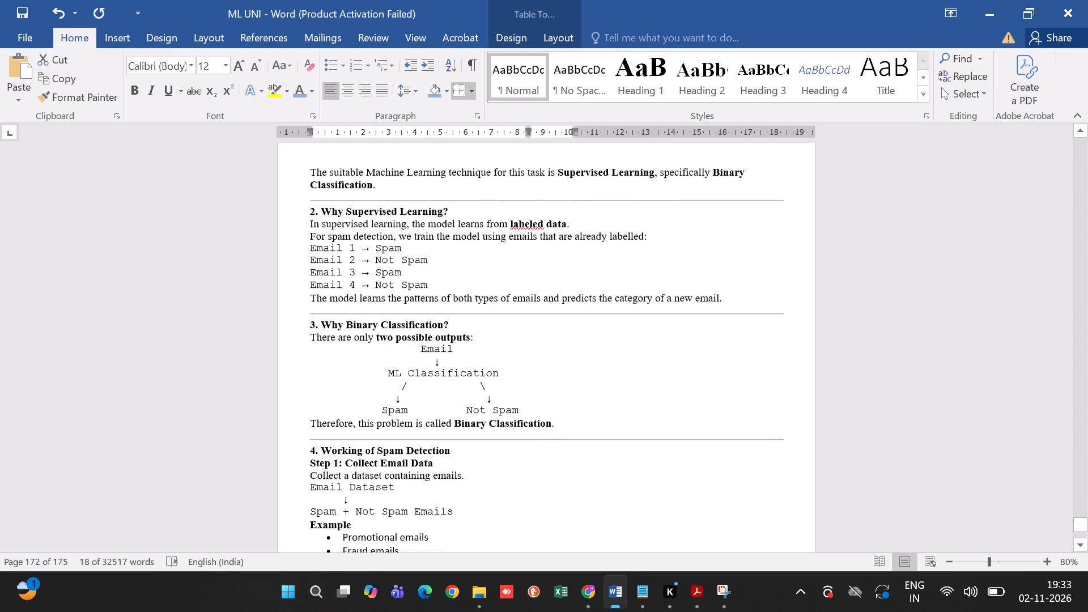
scroll(555, 432, "down", 3)
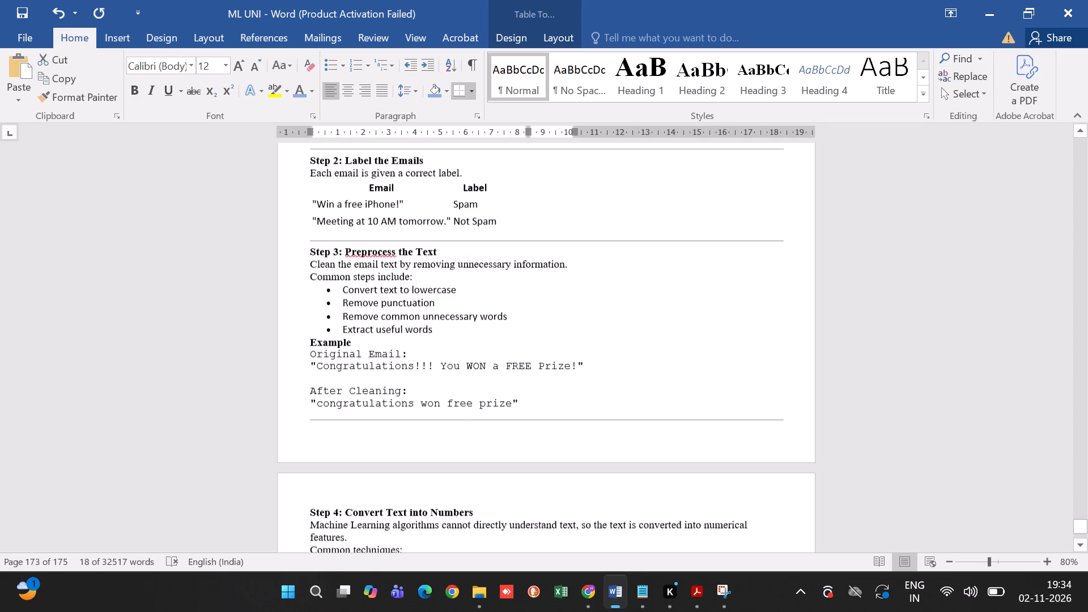
scroll(555, 432, "down", 8)
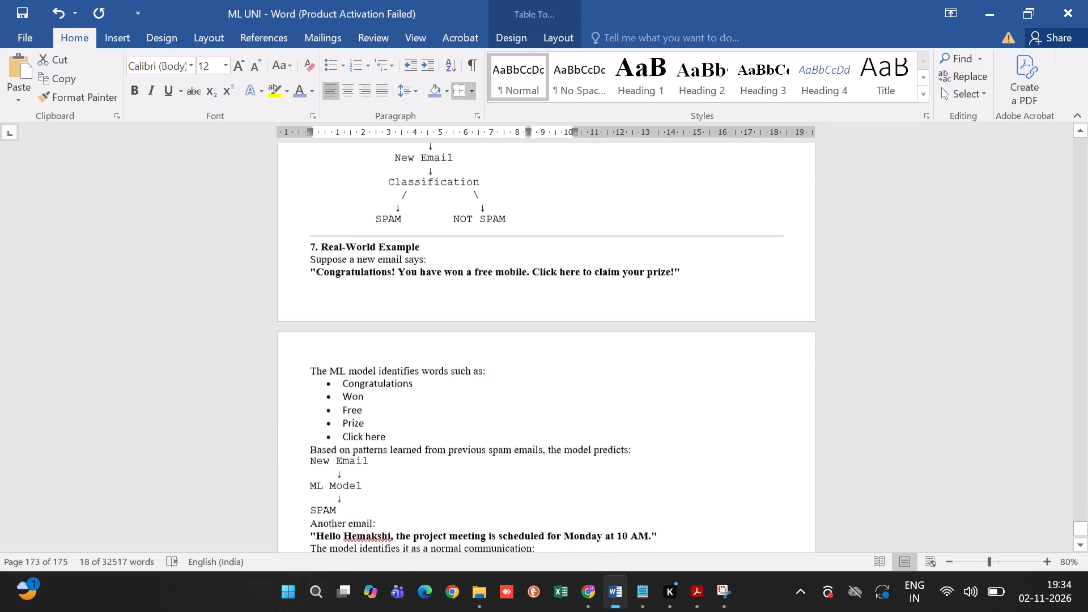
scroll(555, 432, "down", 3)
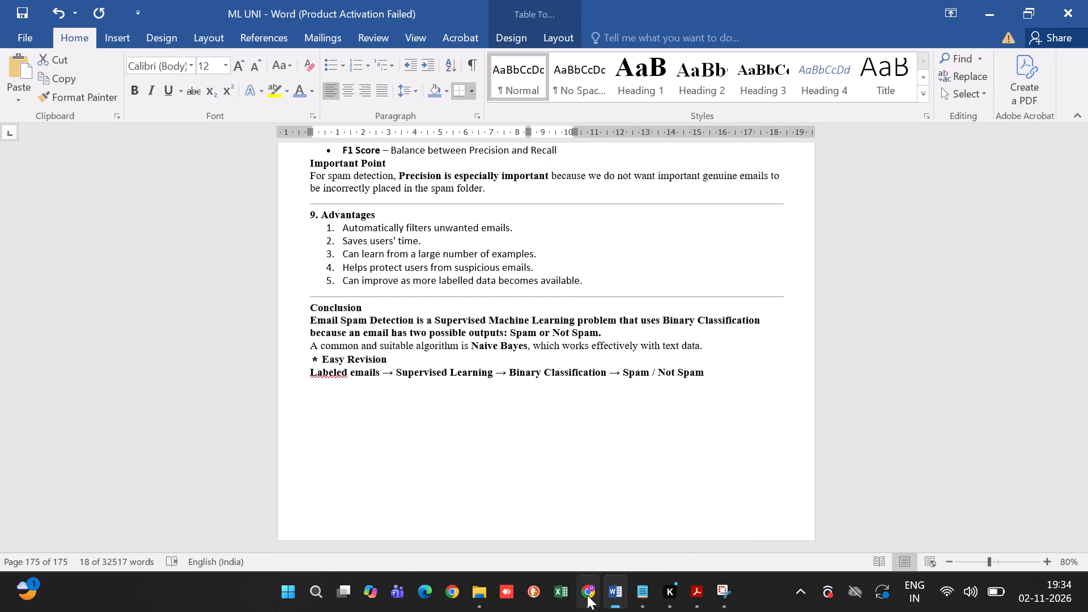
left_click(587, 595)
left_click(369, 23)
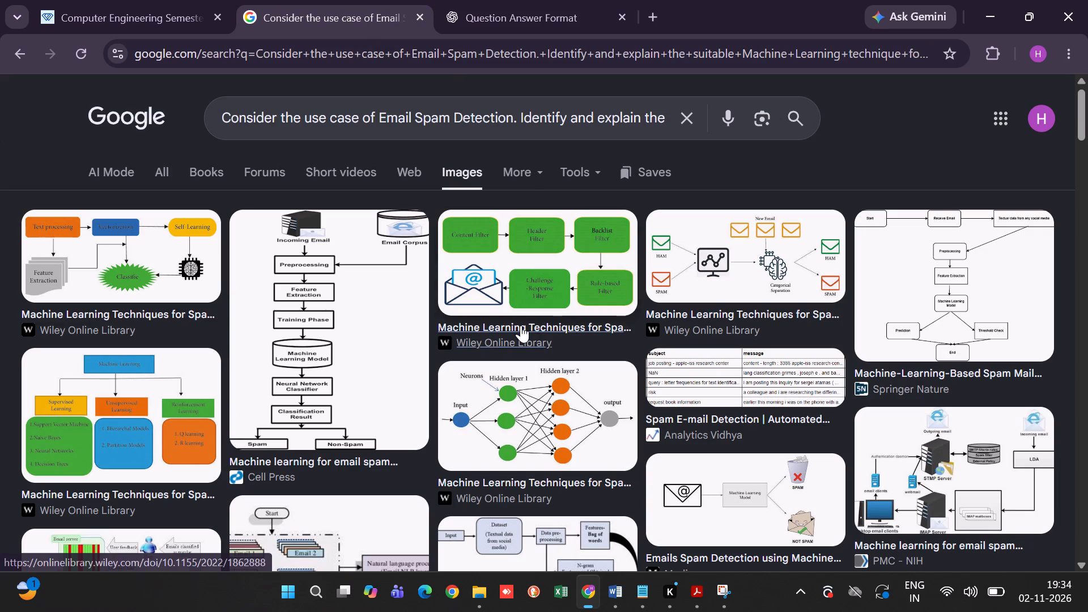
right_click(364, 311)
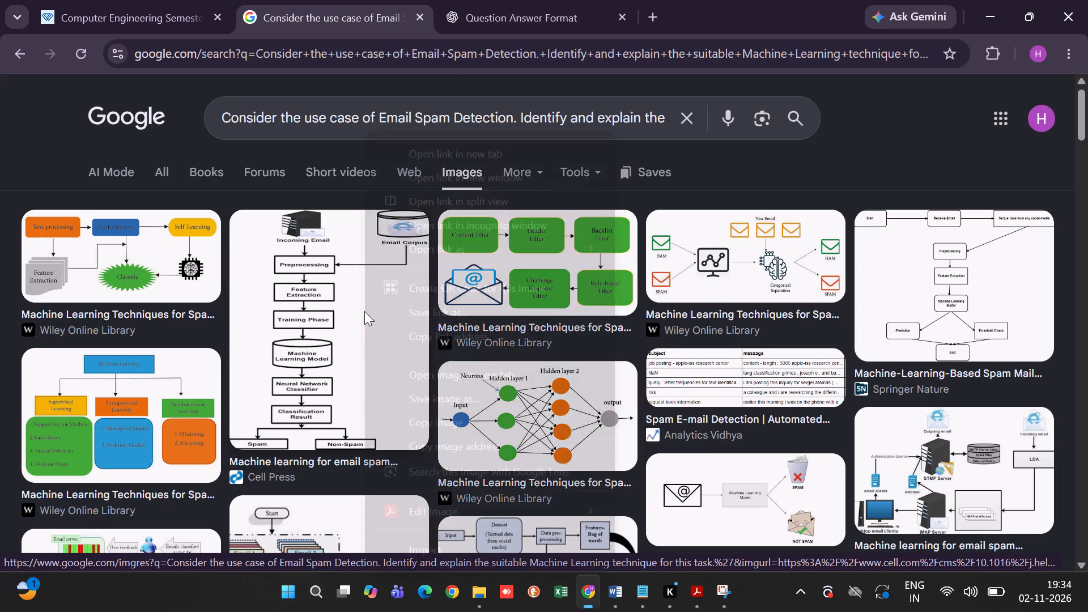
left_click(437, 424)
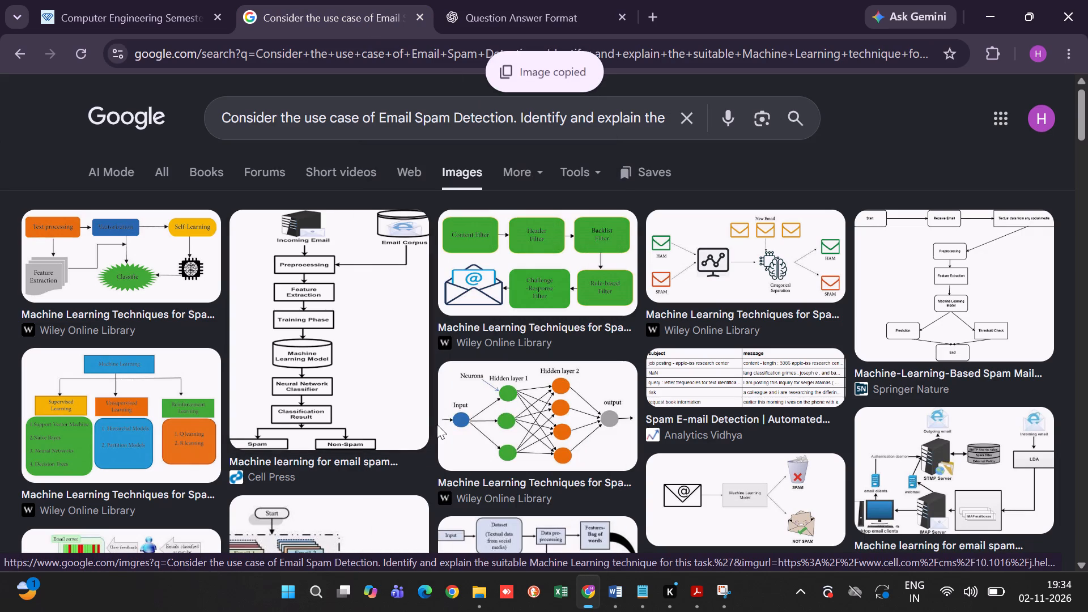
Switch to Word and paste the copied flowchart after "The ML model identifies words such as:" in the Q.39 answer.
left_click(619, 608)
scroll(692, 309, "up", 4)
scroll(692, 309, "down", 1)
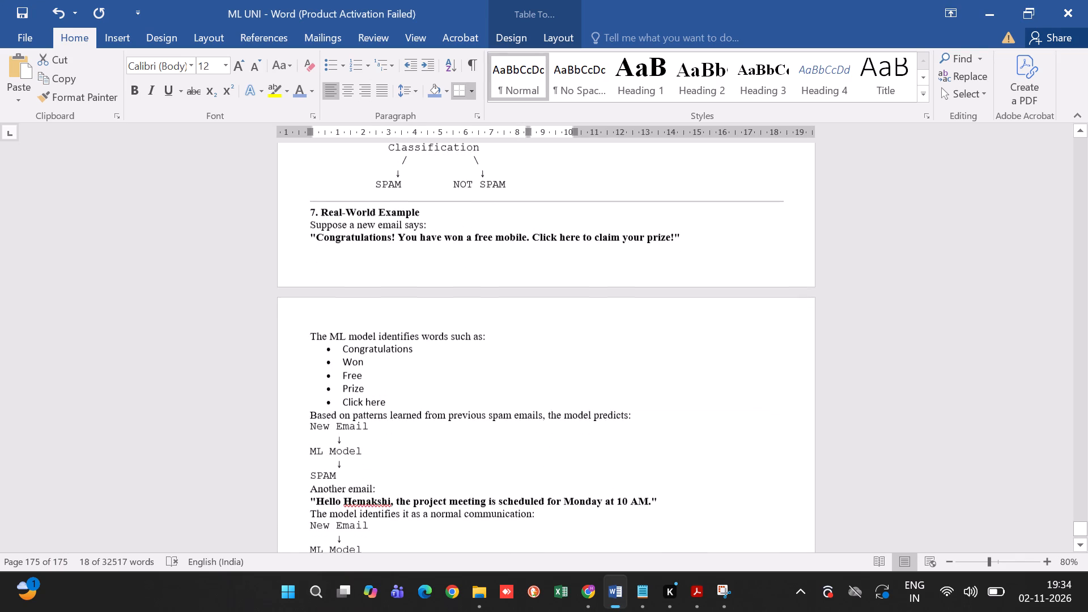
left_click(617, 338)
key("ctrl+v")
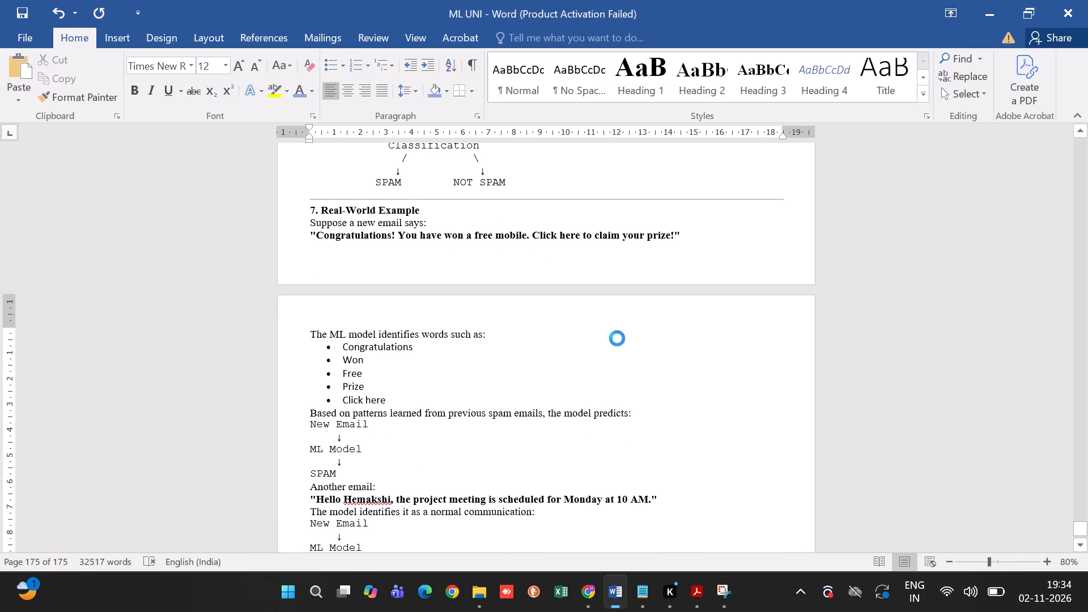
Shrink the pasted spam detection flowchart proportionally to about 6 cm wide.
left_click(584, 401)
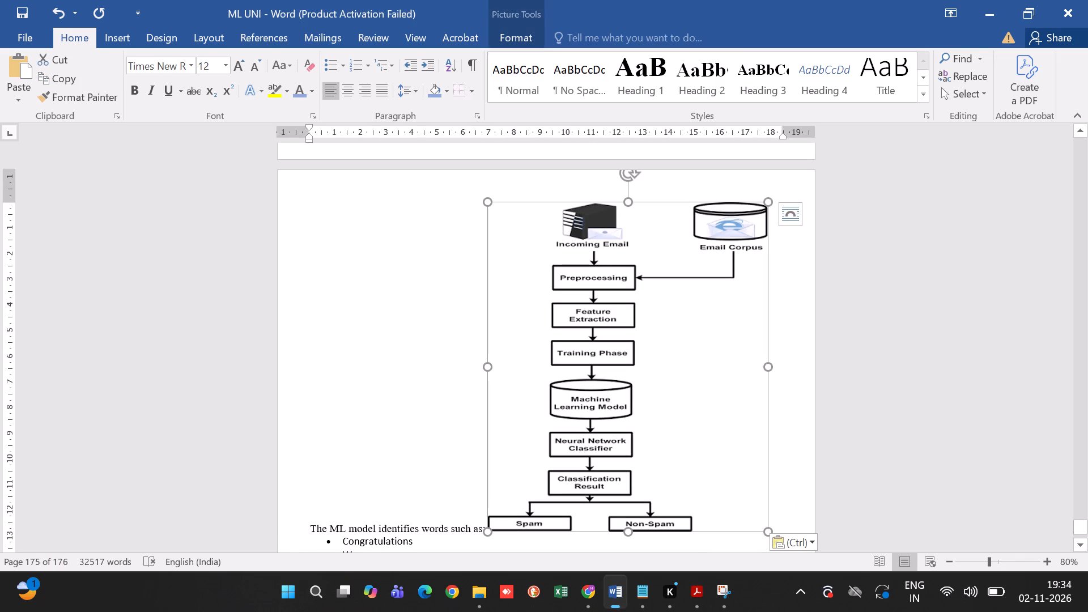
left_click_drag(767, 531, 644, 348)
scroll(749, 503, "down", 1)
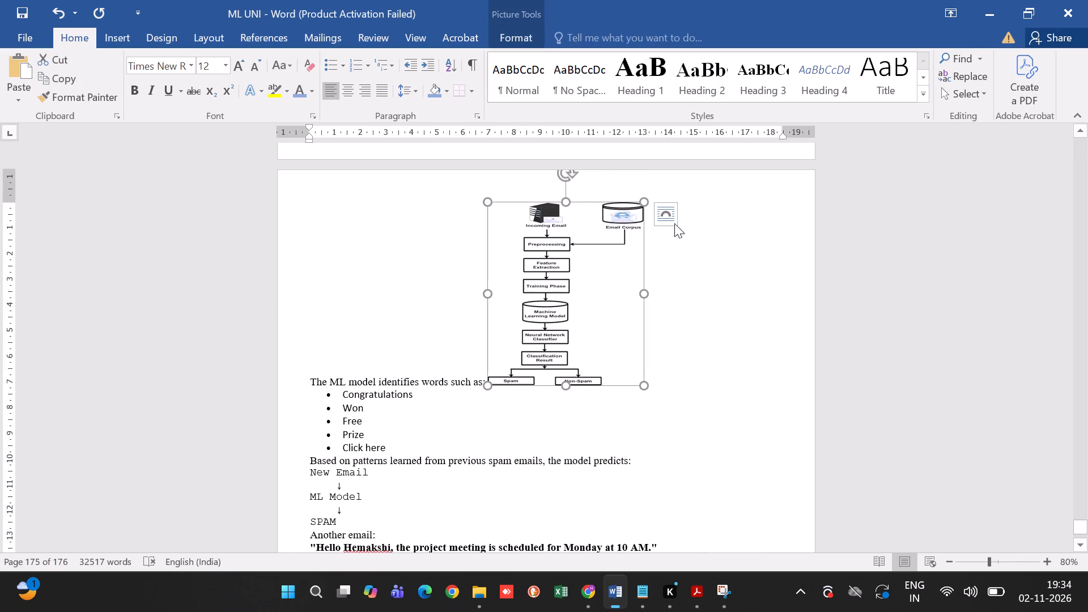
Set the flowchart's text wrapping to Through and position it at the page's right edge beside the identified-words list.
left_click(667, 216)
left_click(781, 315)
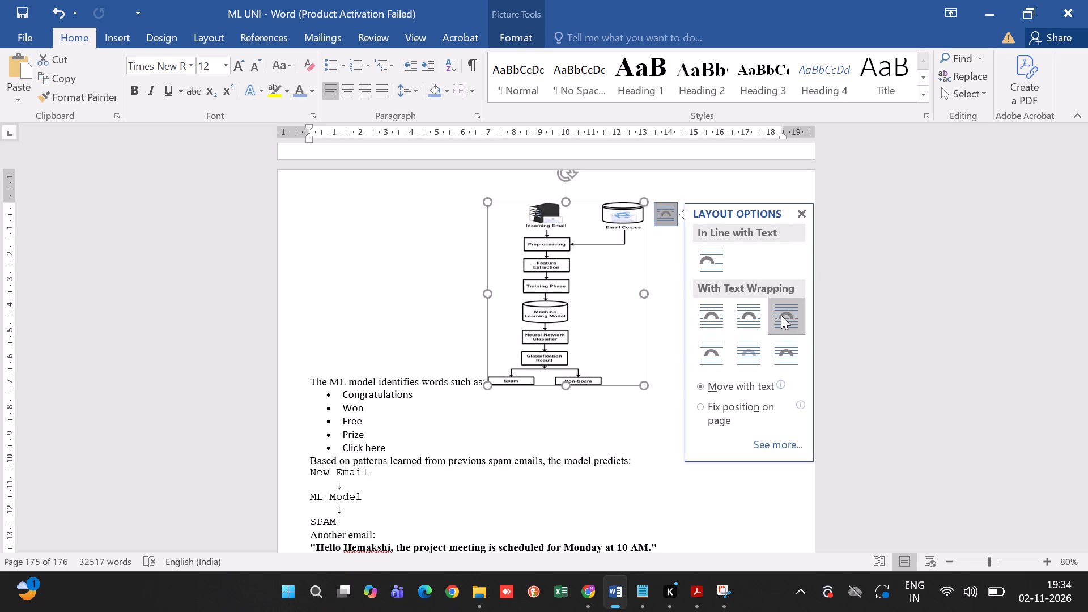
left_click_drag(554, 263, 715, 271)
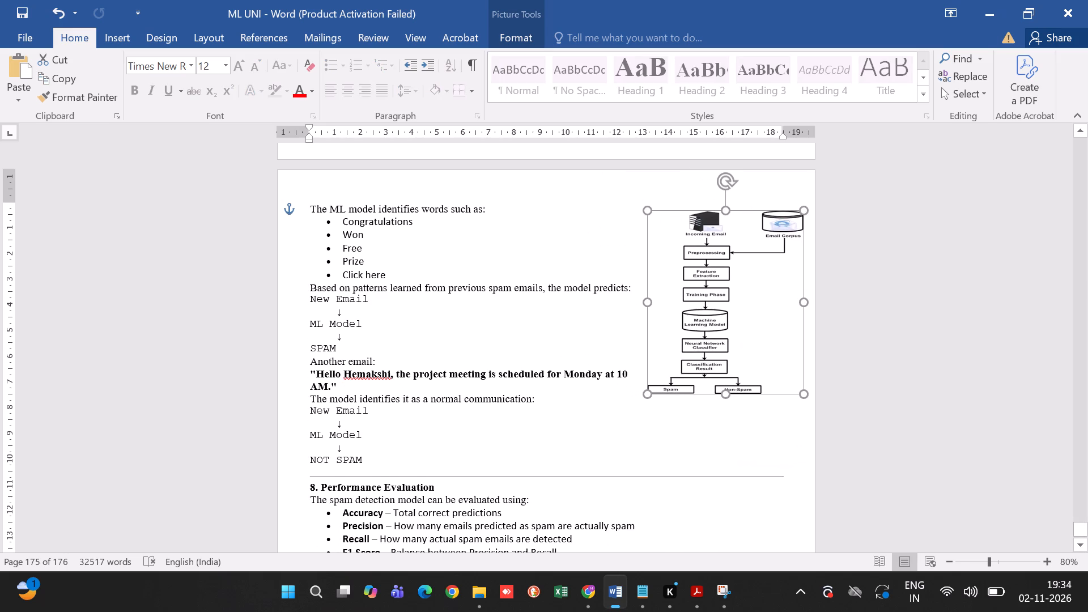
left_click_drag(715, 271, 770, 256)
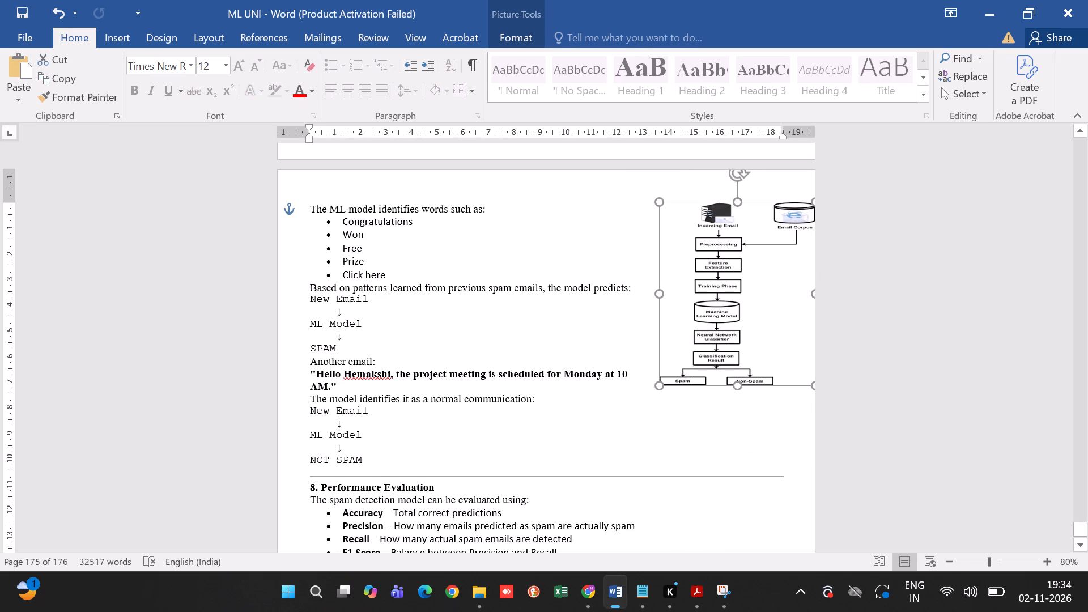
left_click_drag(770, 256, 728, 240)
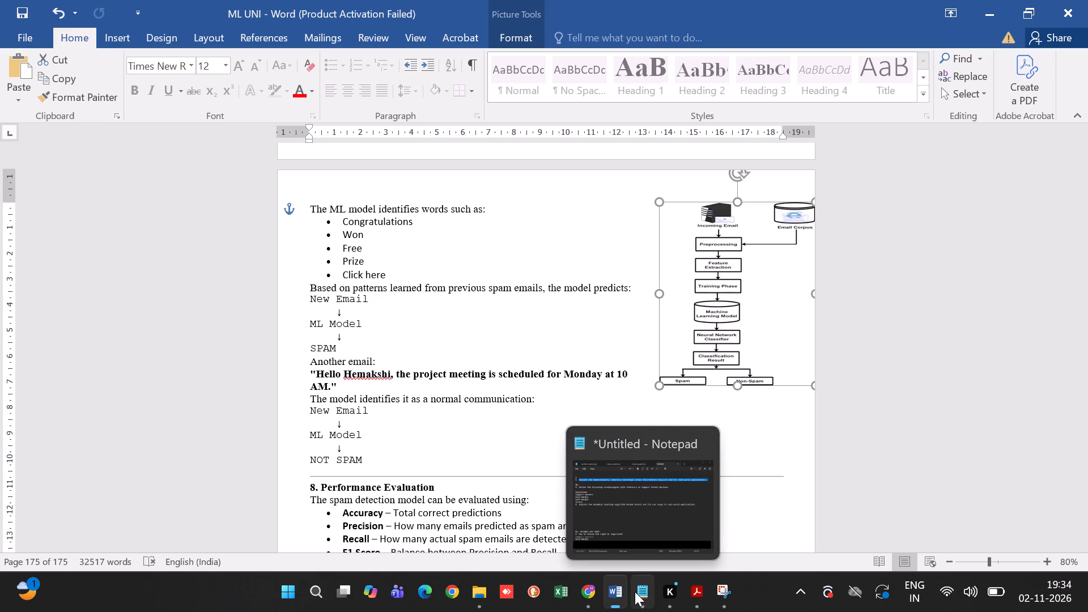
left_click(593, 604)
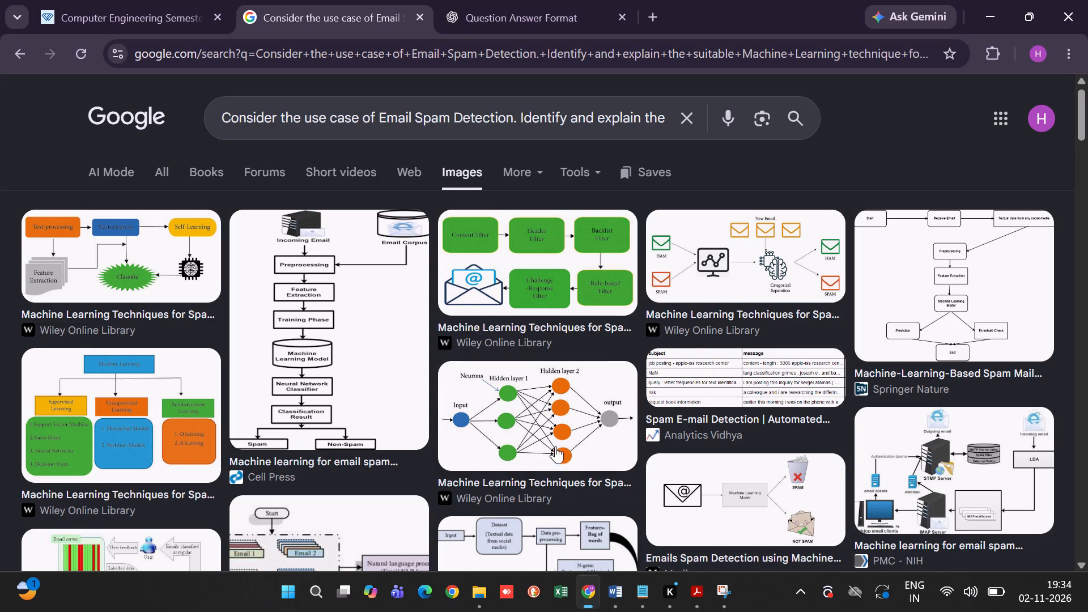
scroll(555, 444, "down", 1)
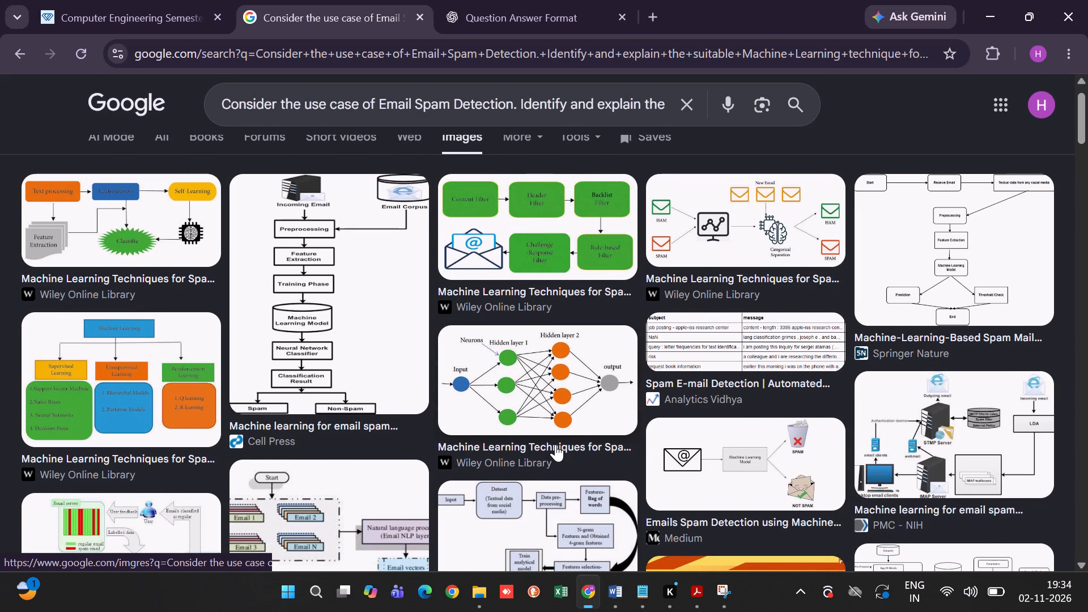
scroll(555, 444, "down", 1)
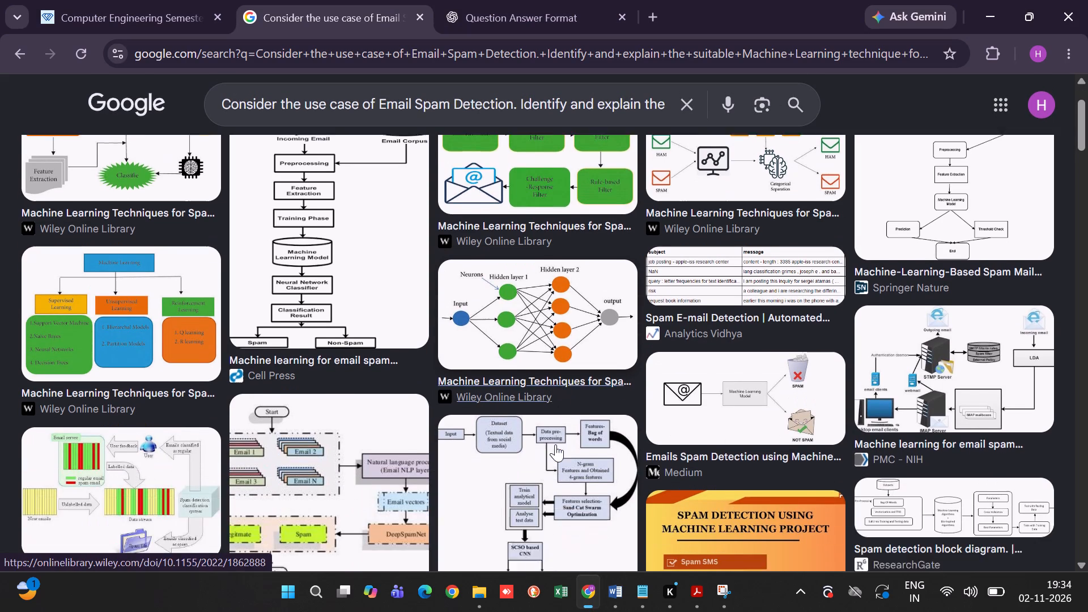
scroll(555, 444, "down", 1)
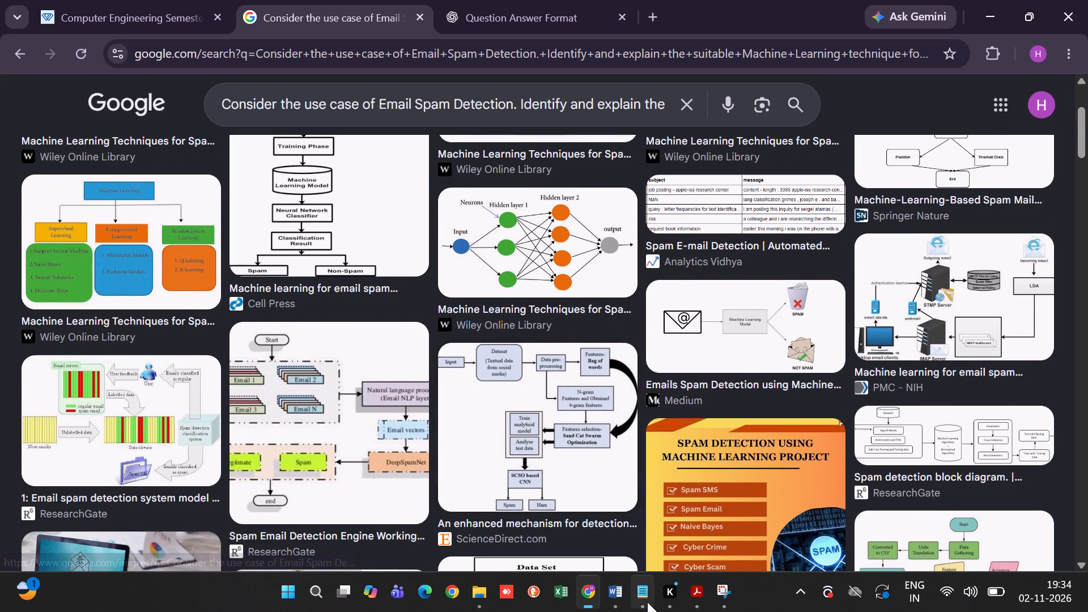
Switch to the Notepad list of exam questions containing the Linear Discriminant Analysis question.
left_click(647, 602)
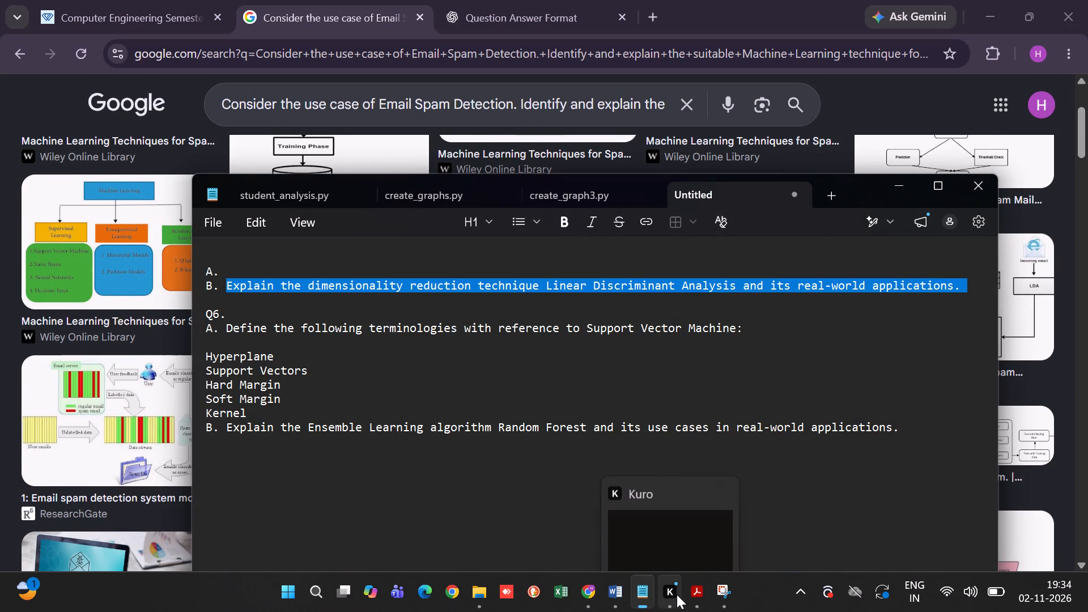
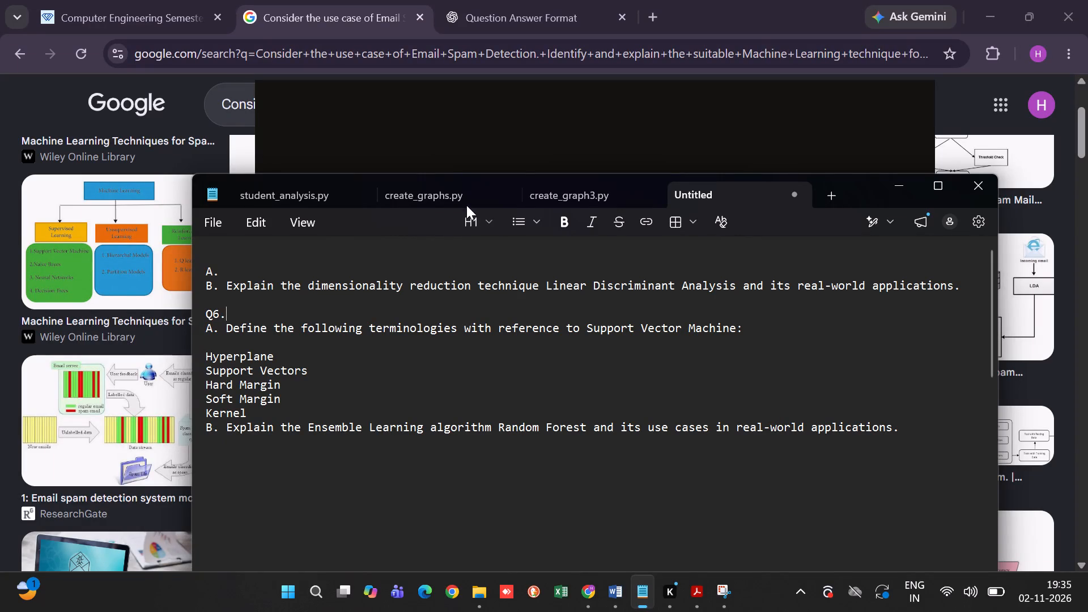
Copy the Linear Discriminant Analysis question from the Notepad notes and add it as Q.40 at the end of the ML UNI Word document.
left_click_drag(221, 286, 977, 296)
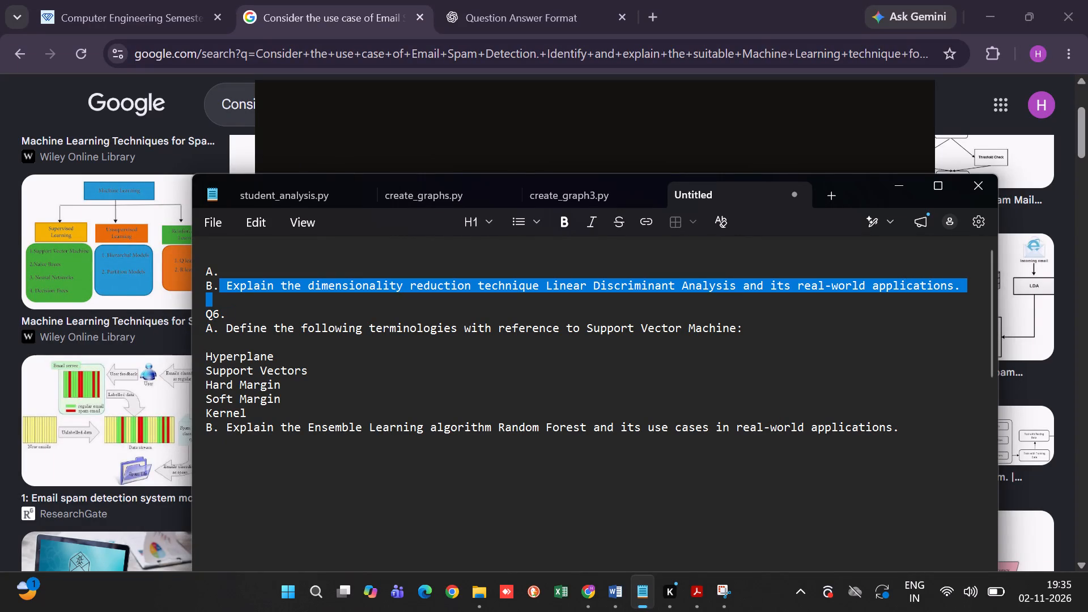
left_click_drag(977, 296, 1035, 298)
key("ctrl+c")
left_click(616, 586)
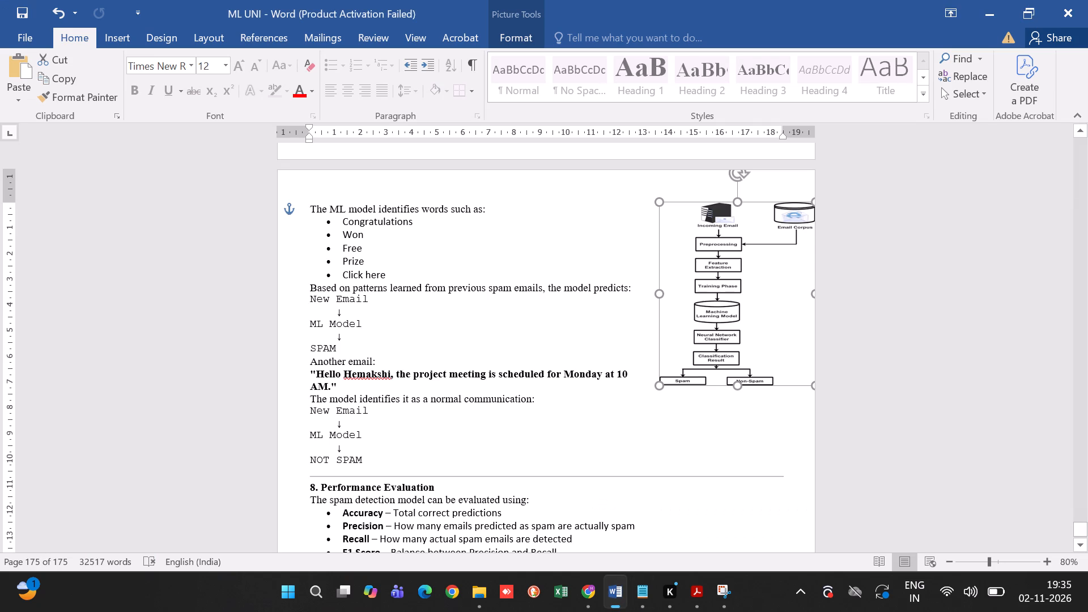
scroll(541, 372, "down", 8)
left_click(295, 449)
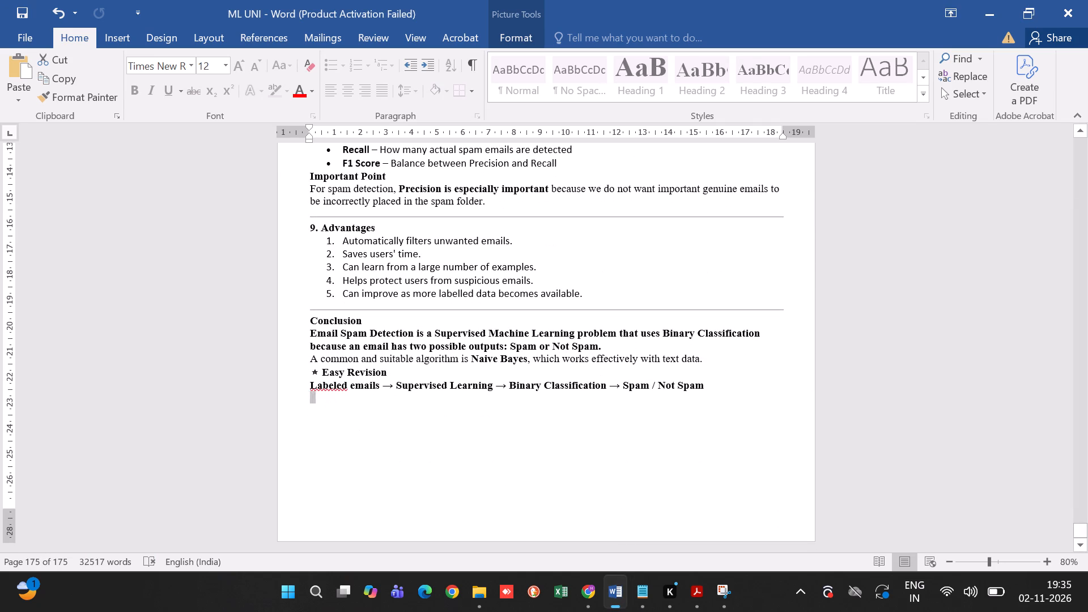
left_click(295, 449)
key("Return")
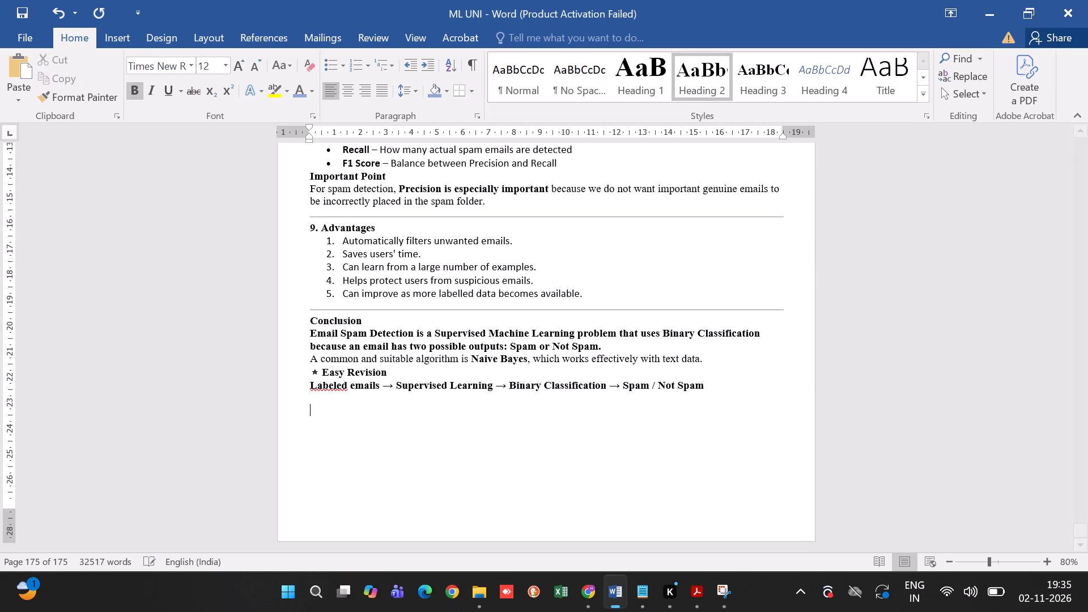
type("Q.40")
key("space")
key("ctrl+v")
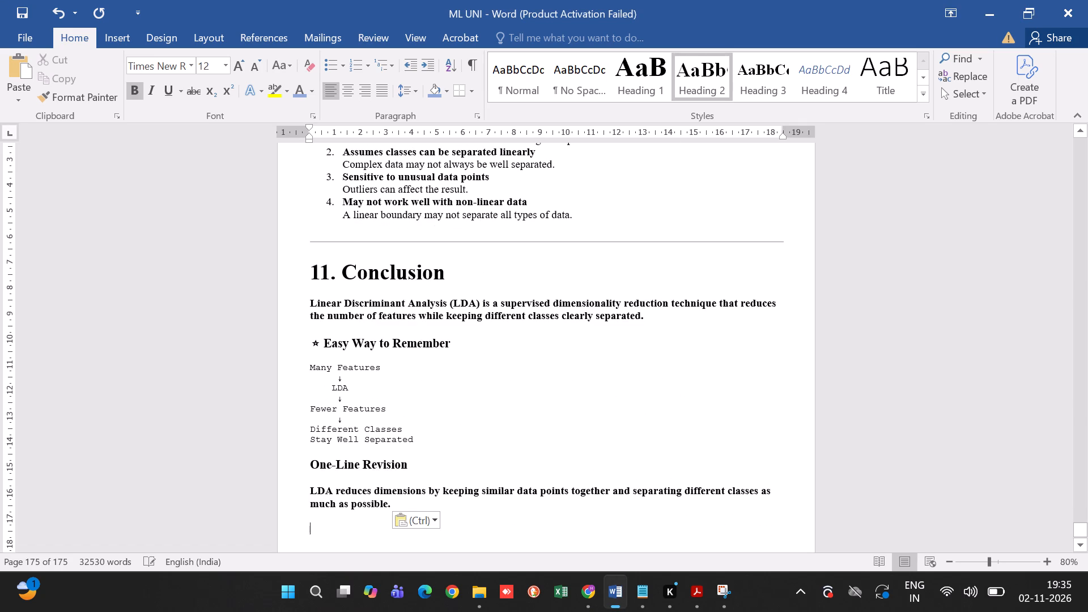
Set the font size of the whole pasted LDA answer, from "1. Introduction" to its last line, to 12.
left_click_drag(392, 504, 245, 291)
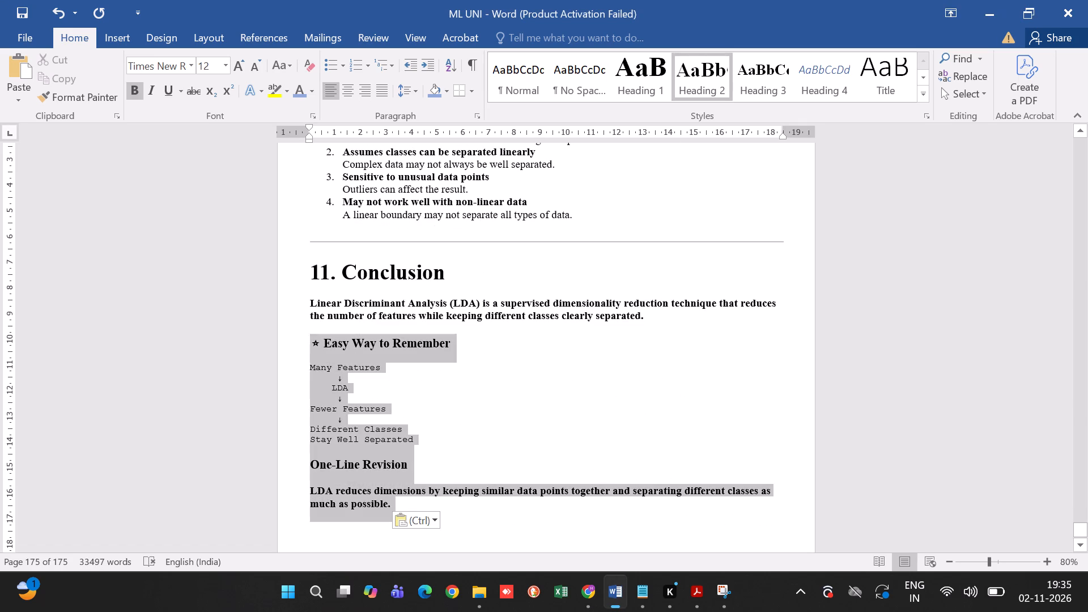
left_click_drag(245, 291, 270, 134)
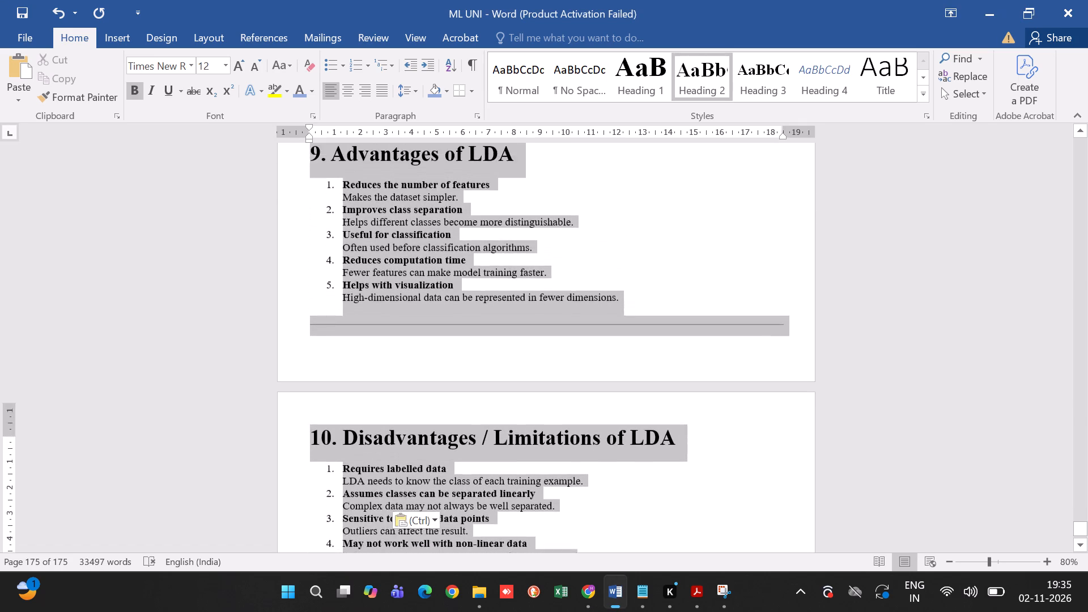
left_click_drag(270, 134, 265, 124)
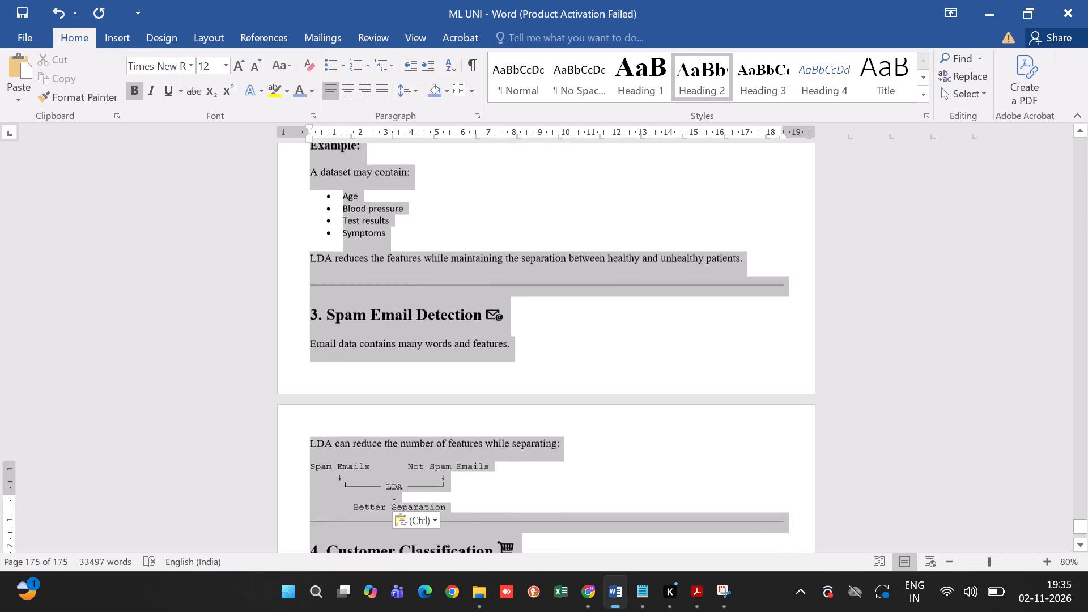
left_click_drag(265, 124, 259, 0)
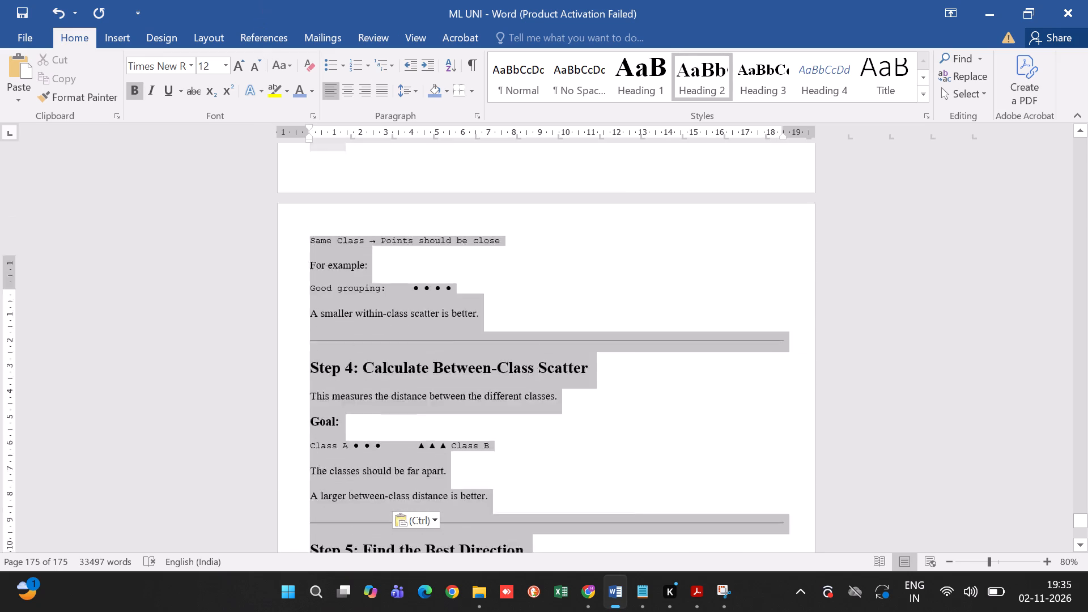
left_click_drag(259, 0, 320, 378)
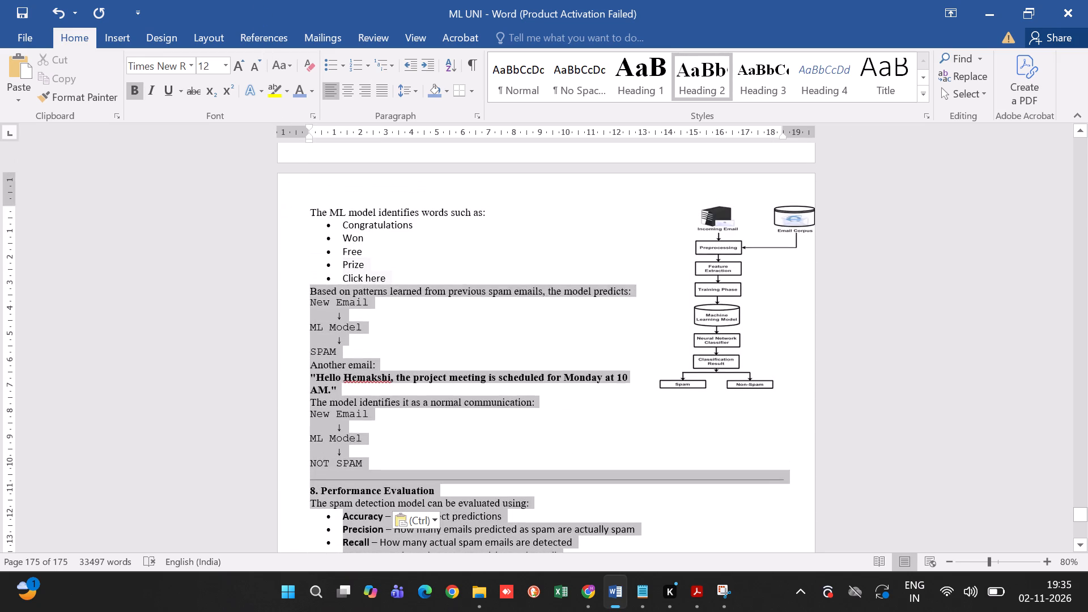
left_click_drag(320, 378, 330, 246)
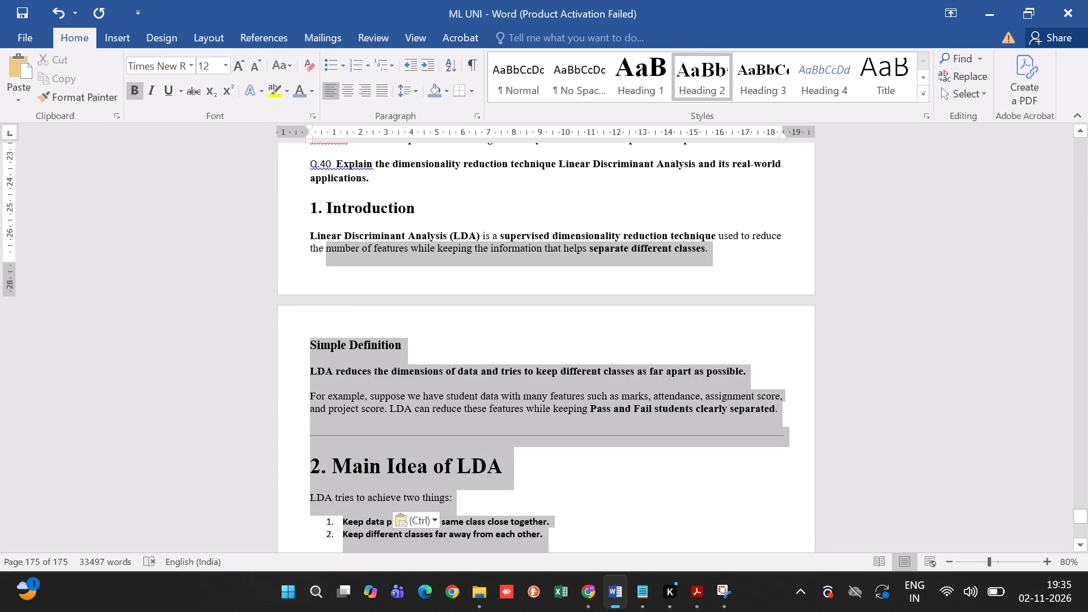
left_click_drag(330, 246, 305, 202)
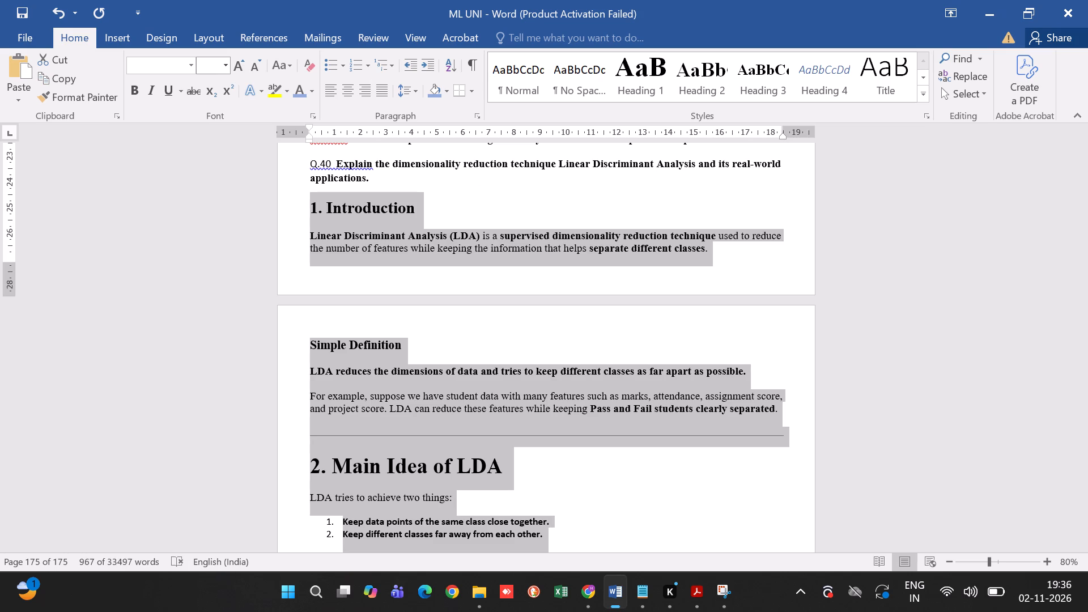
left_click(210, 66)
type("12")
key("Return")
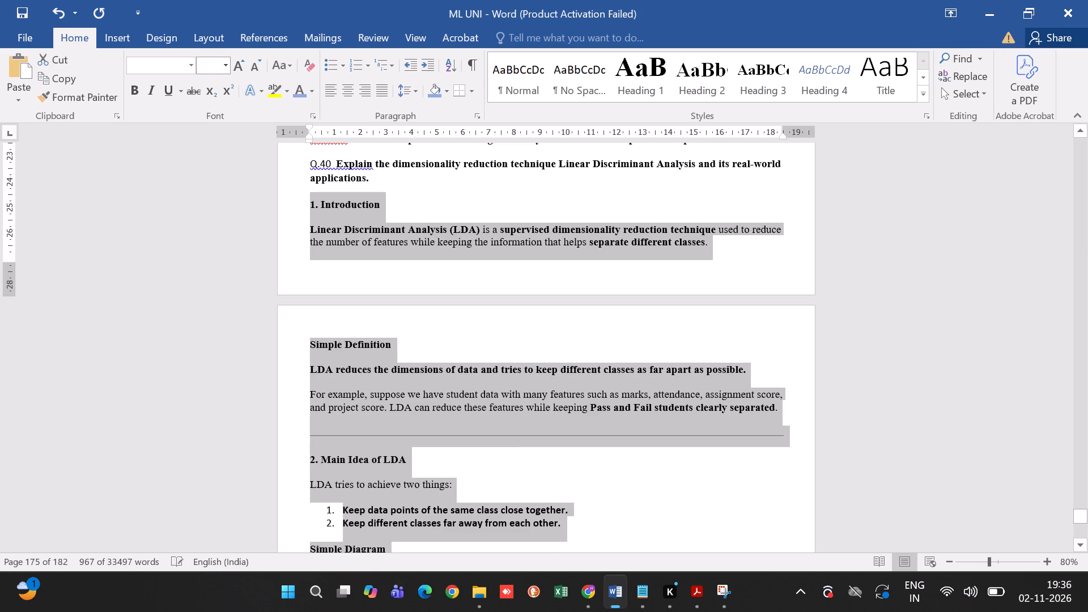
Remove the space after paragraphs in the LDA answer and enable "Don't add space between paragraphs of the same style".
left_click(416, 90)
left_click(489, 252)
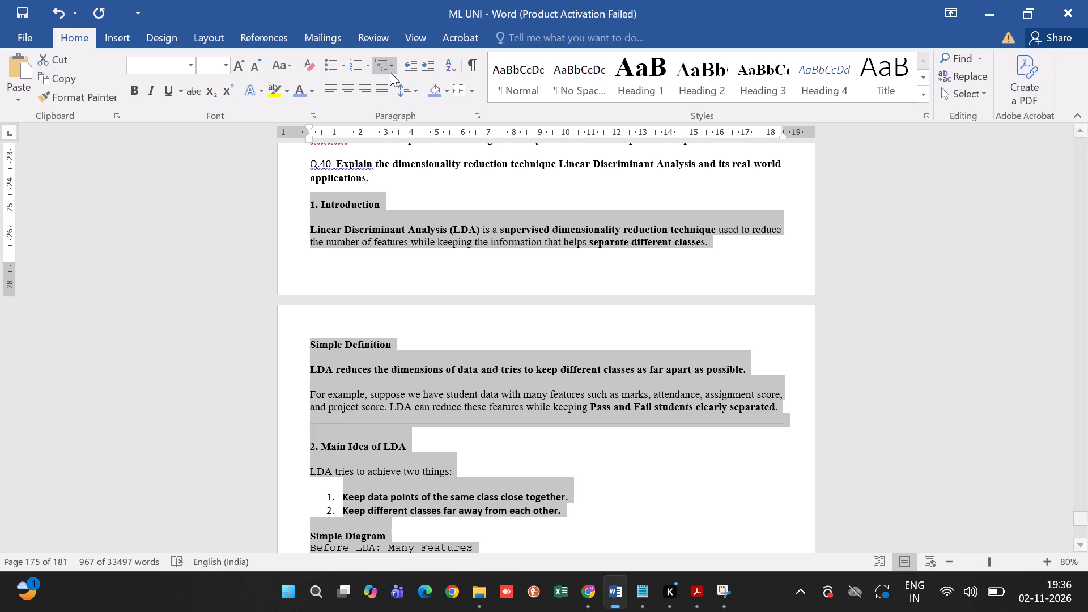
left_click(415, 92)
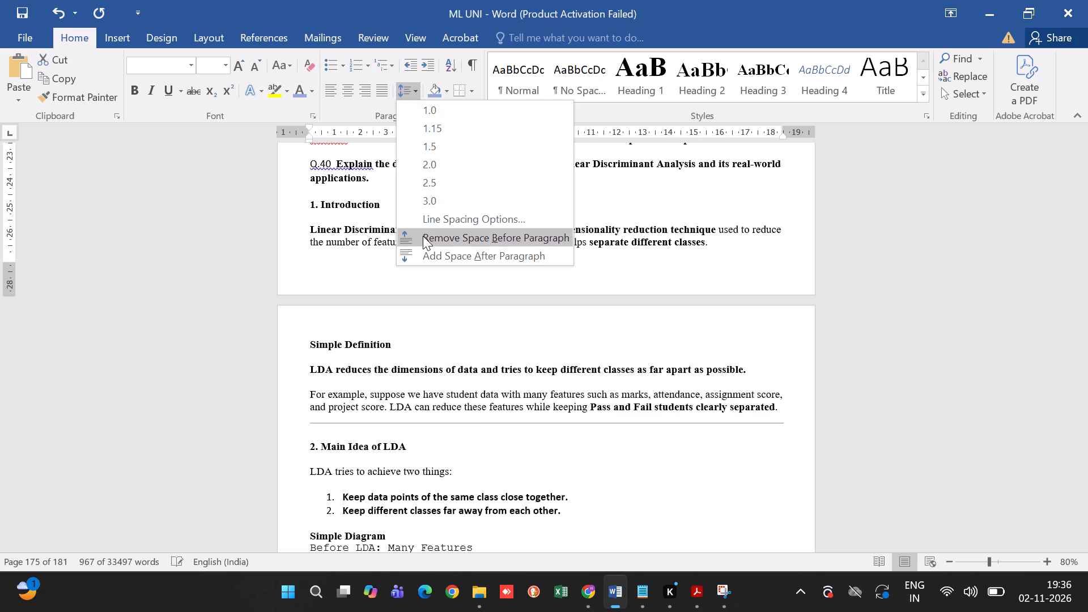
left_click(442, 215)
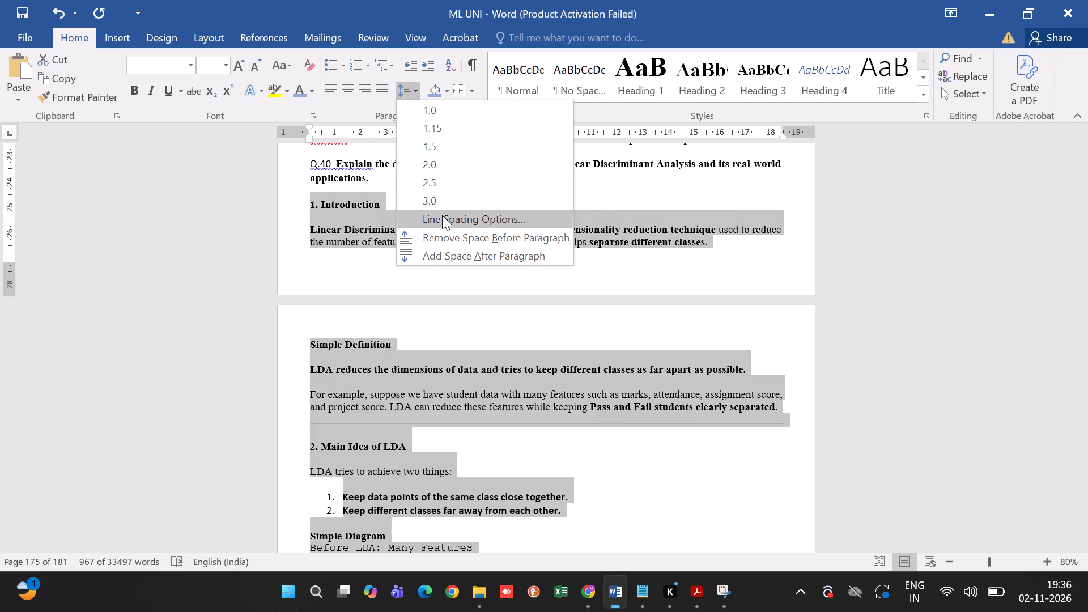
left_click(385, 339)
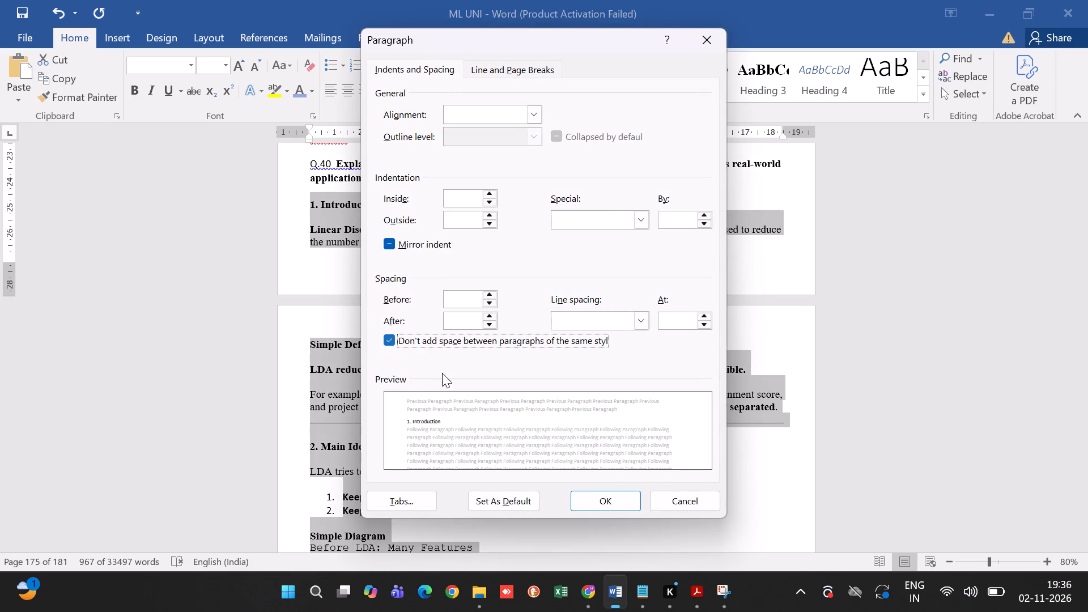
left_click(585, 501)
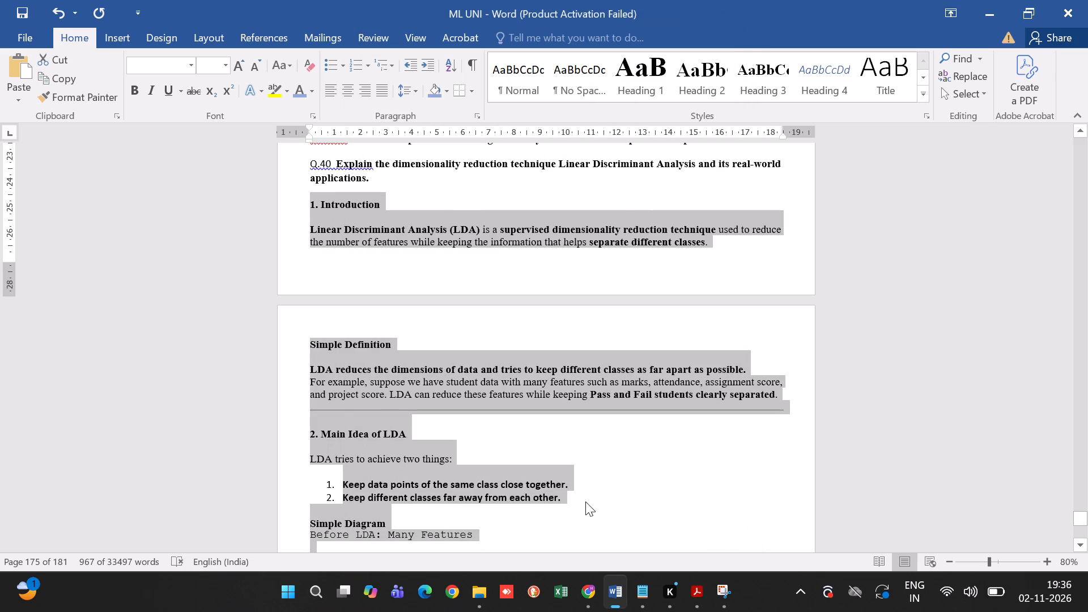
left_click(414, 92)
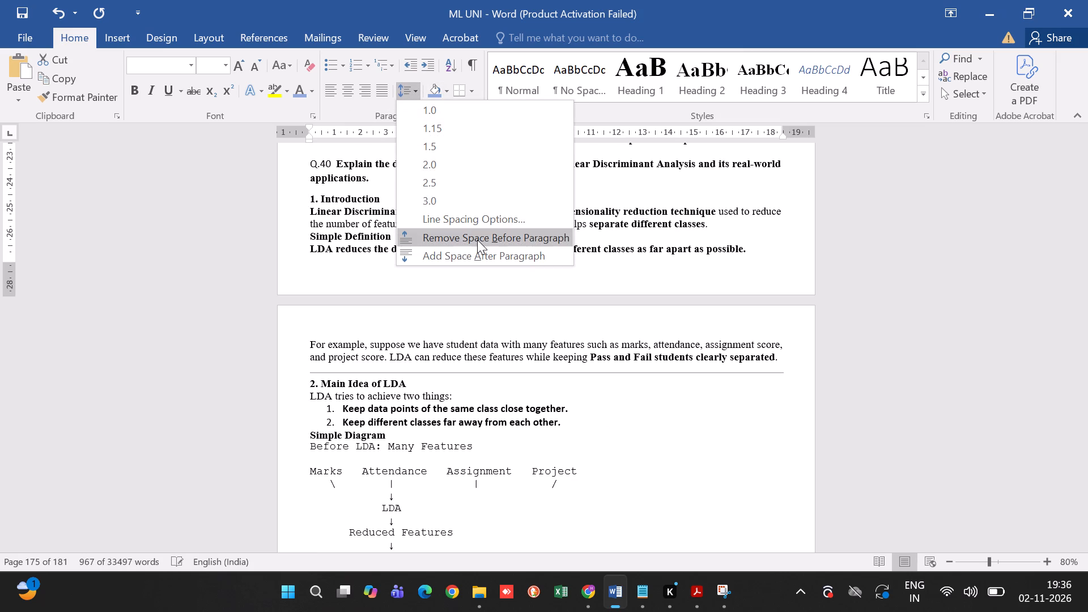
left_click(623, 422)
Apply All Borders to the Student, Marks, Attendance and Result table in section 3 of the LDA answer.
scroll(623, 422, "down", 4)
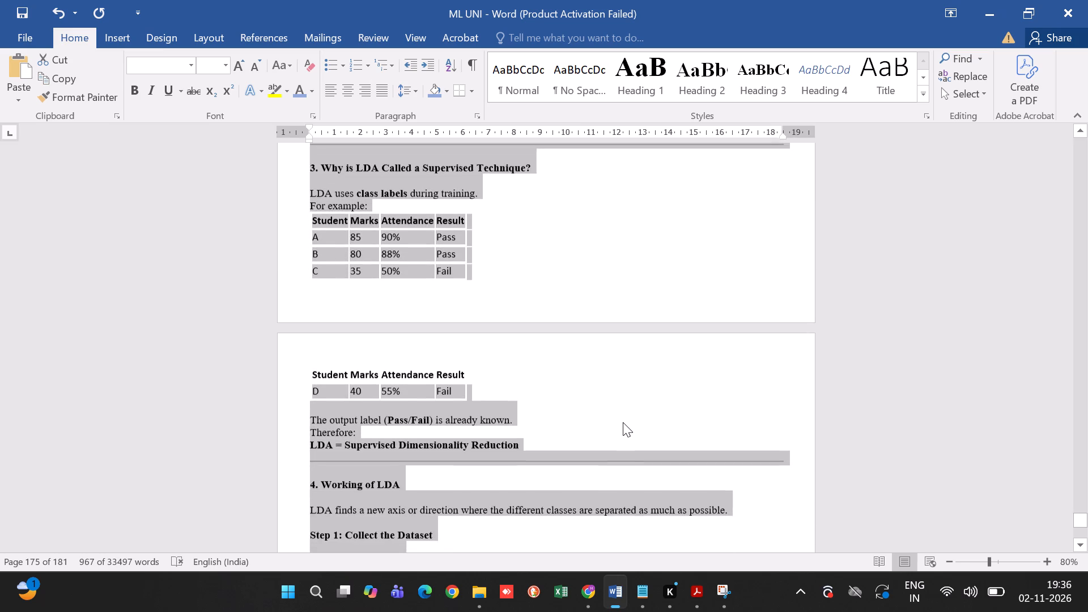
scroll(623, 422, "down", 1)
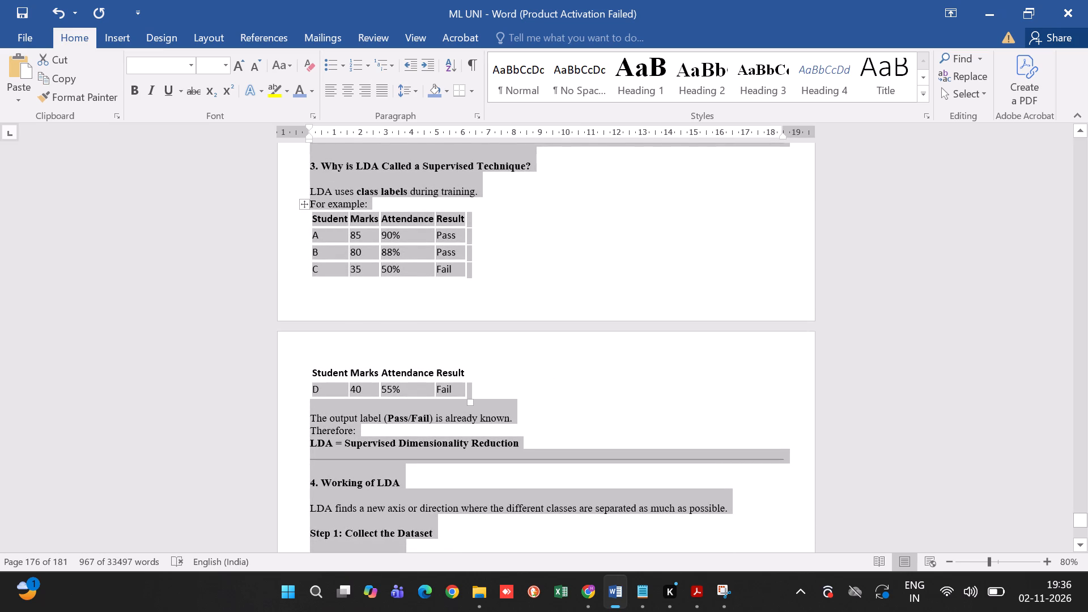
left_click(305, 201)
left_click(453, 176)
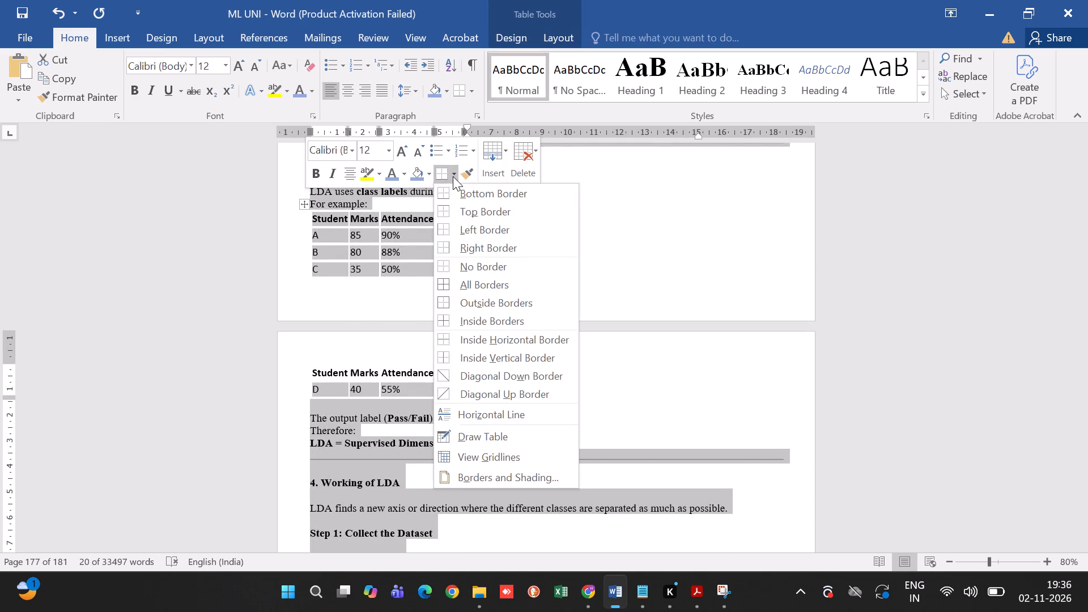
left_click(477, 280)
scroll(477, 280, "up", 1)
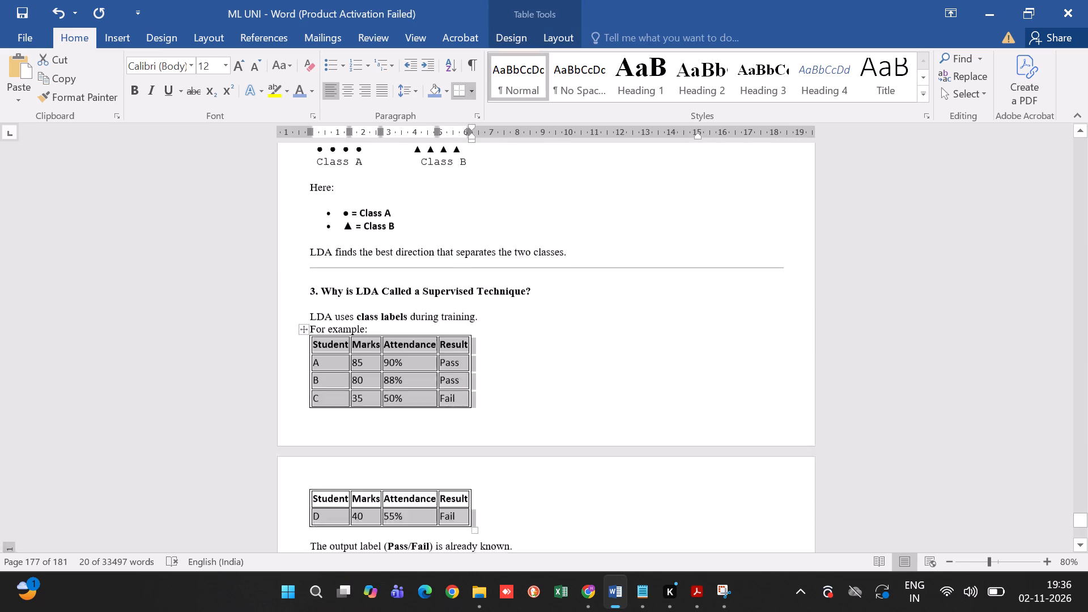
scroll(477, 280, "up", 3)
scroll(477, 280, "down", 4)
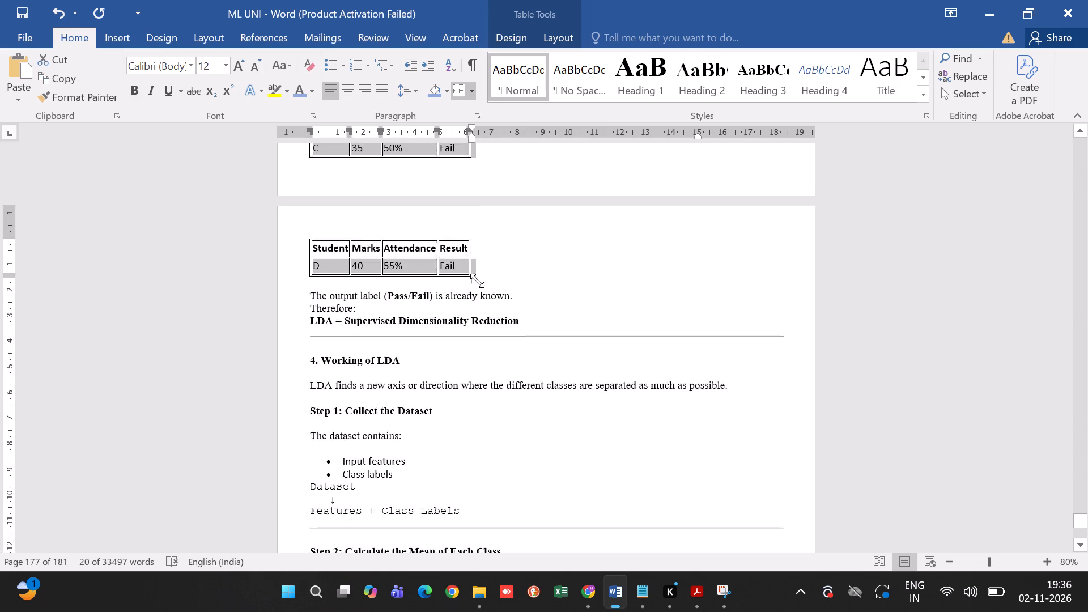
Apply All Borders to the Feature, LDA and PCA comparison table in section 7 of the LDA answer.
scroll(477, 280, "down", 5)
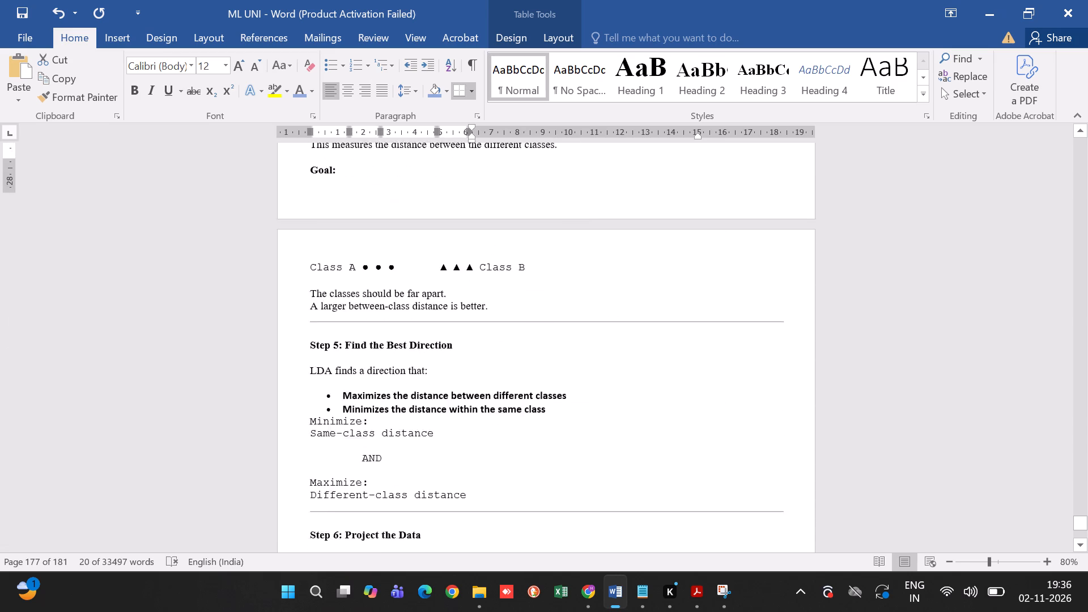
scroll(477, 280, "down", 4)
scroll(523, 178, "down", 1)
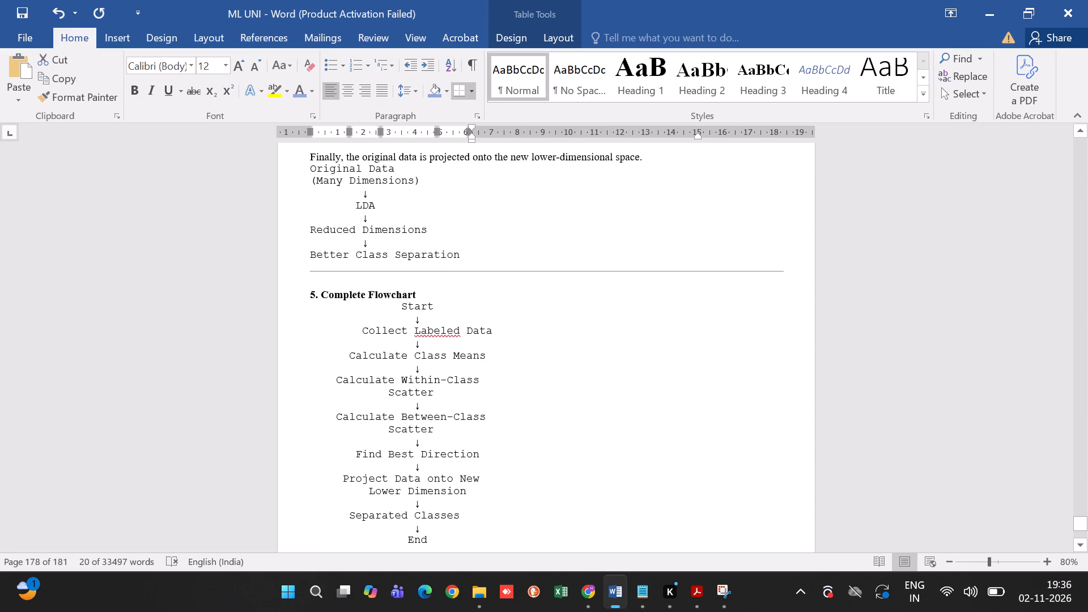
scroll(523, 178, "down", 4)
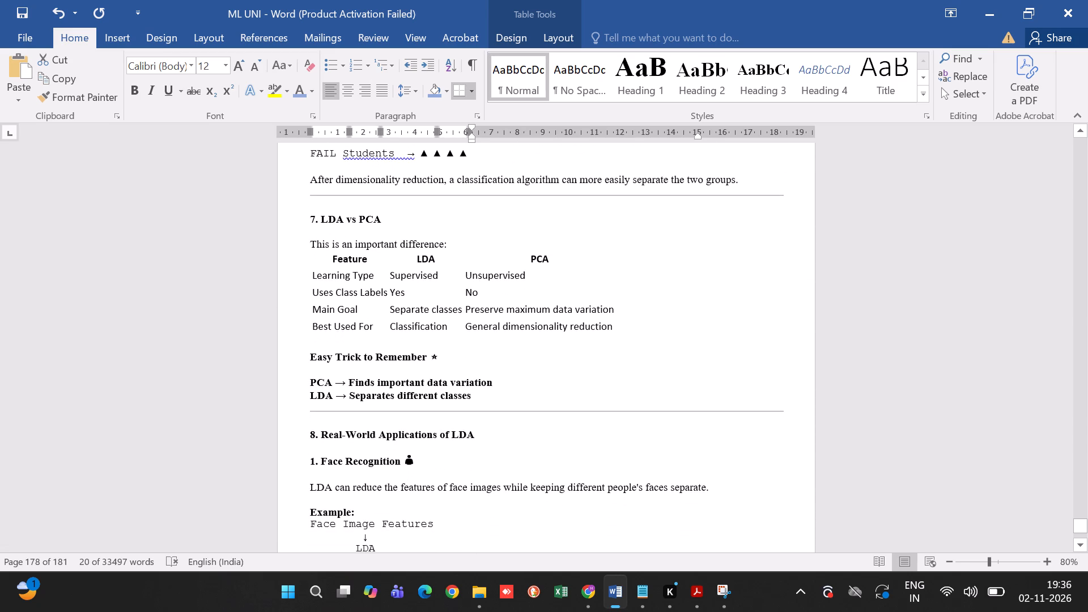
left_click(310, 253)
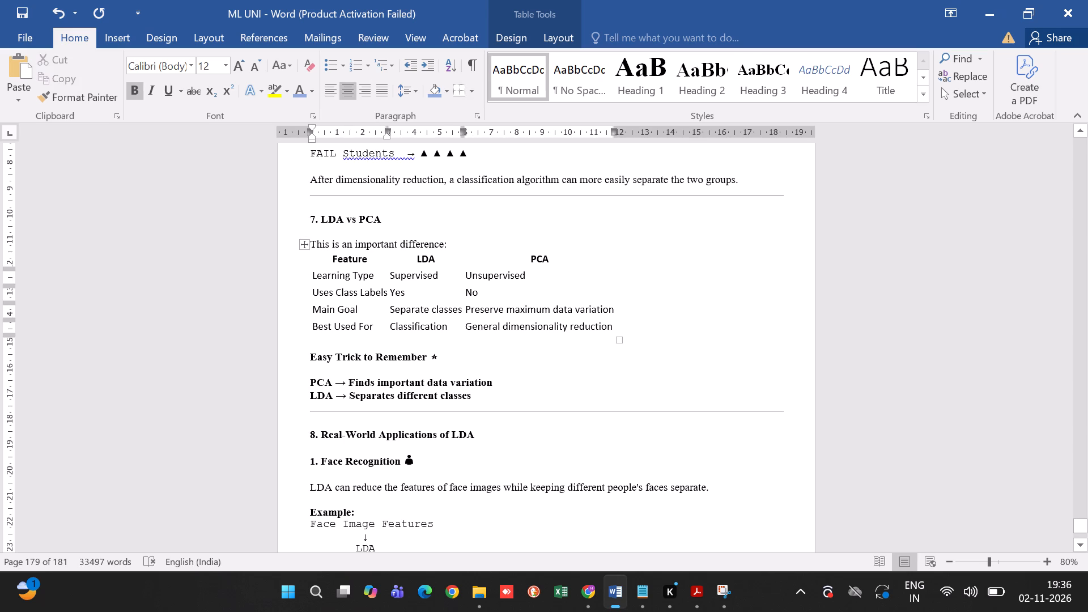
left_click(301, 242)
left_click(447, 219)
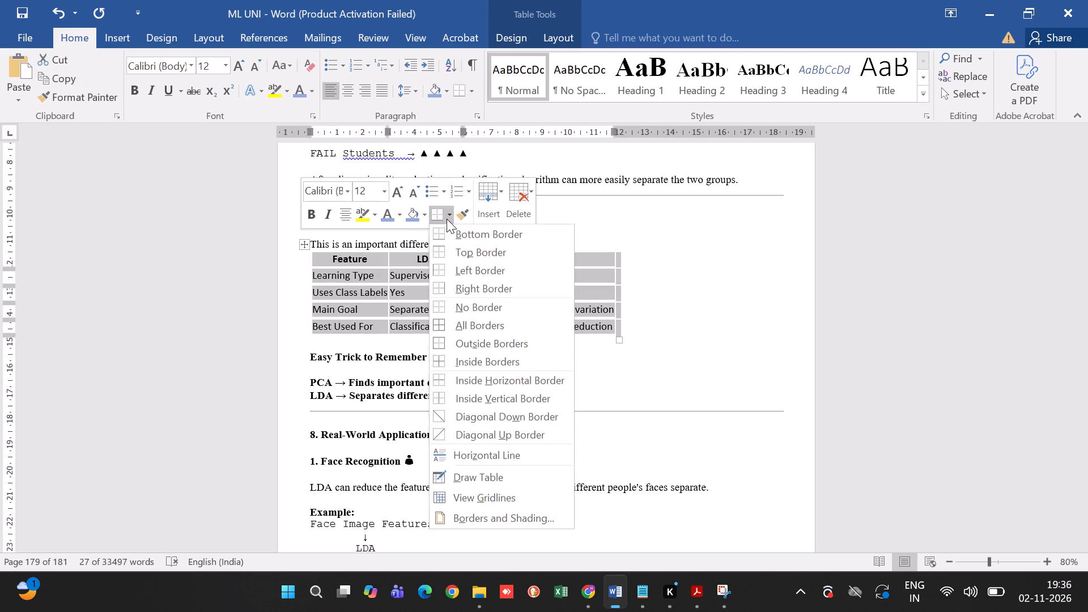
left_click(465, 326)
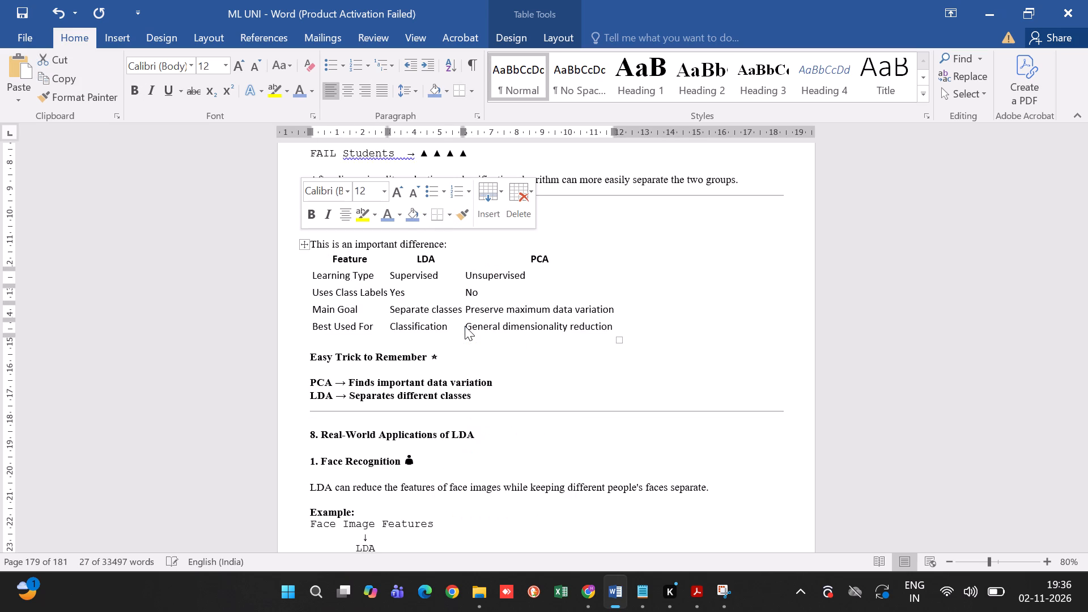
Remove the space before paragraphs throughout the LDA answer, from "1. Introduction" to the last line of the One-Line Revision.
scroll(465, 326, "down", 7)
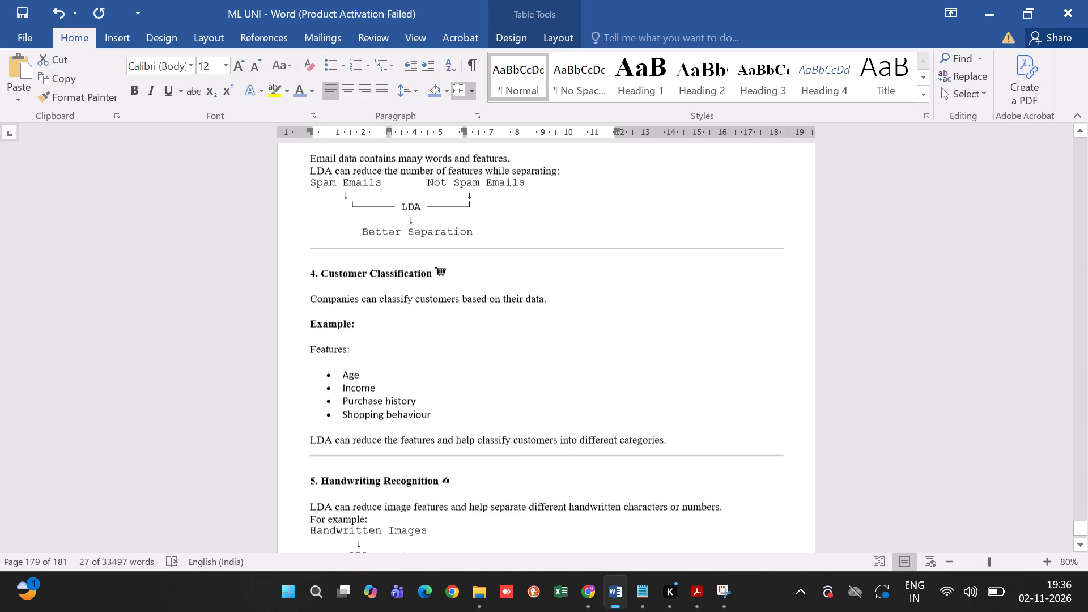
scroll(465, 326, "down", 5)
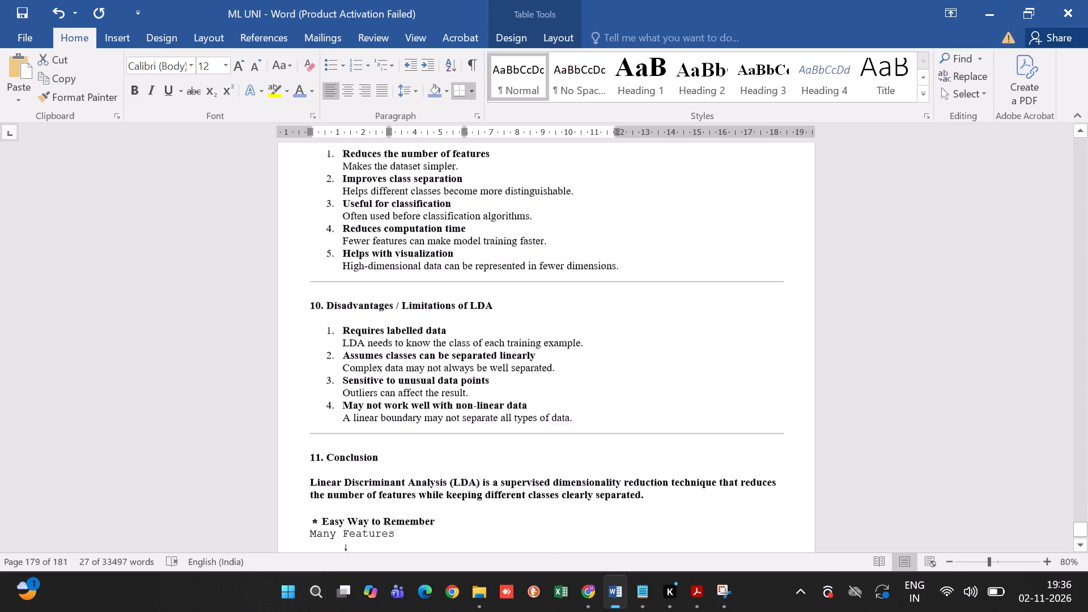
scroll(465, 326, "down", 2)
left_click_drag(415, 351, 299, 212)
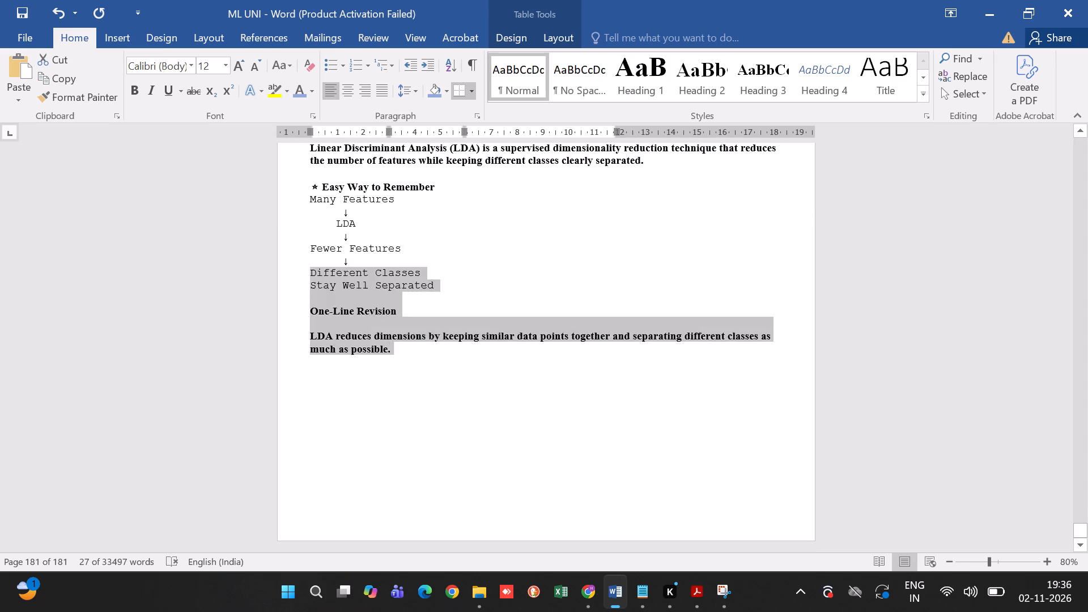
left_click_drag(299, 212, 298, 128)
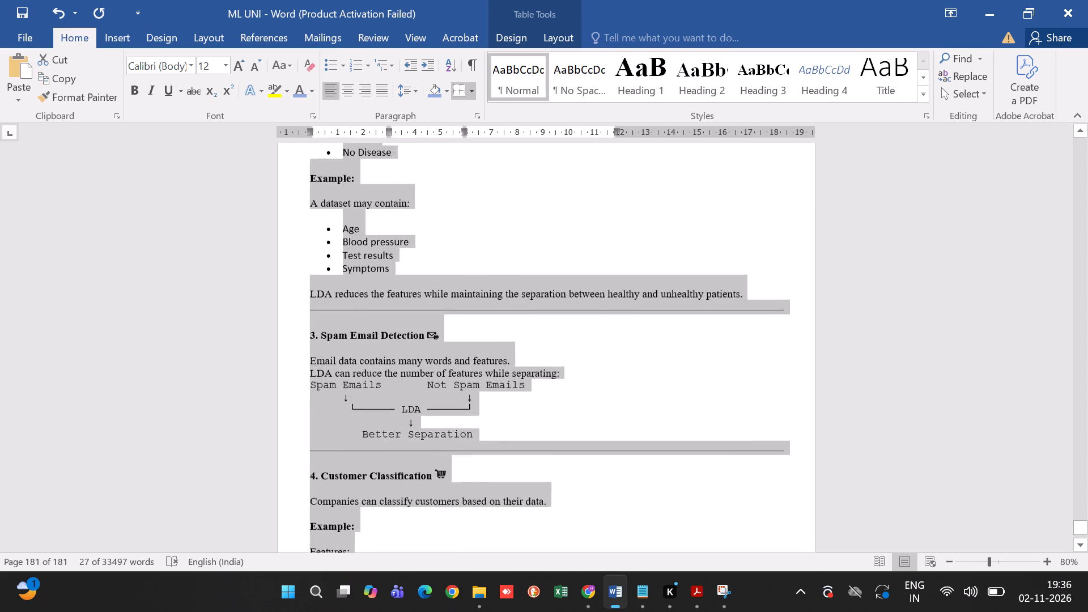
left_click_drag(298, 128, 298, 140)
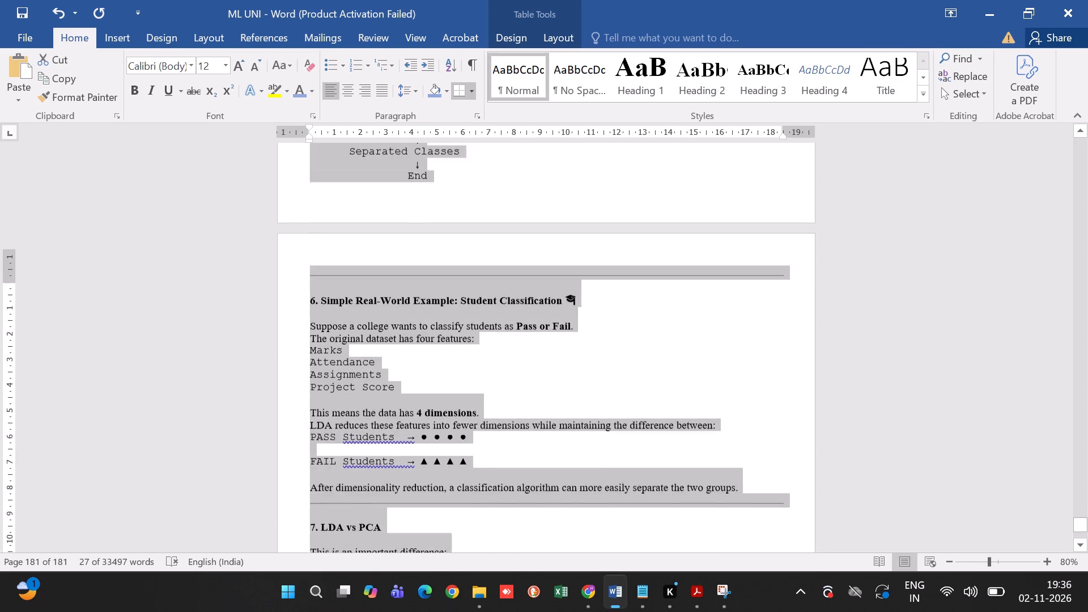
left_click_drag(298, 140, 294, 158)
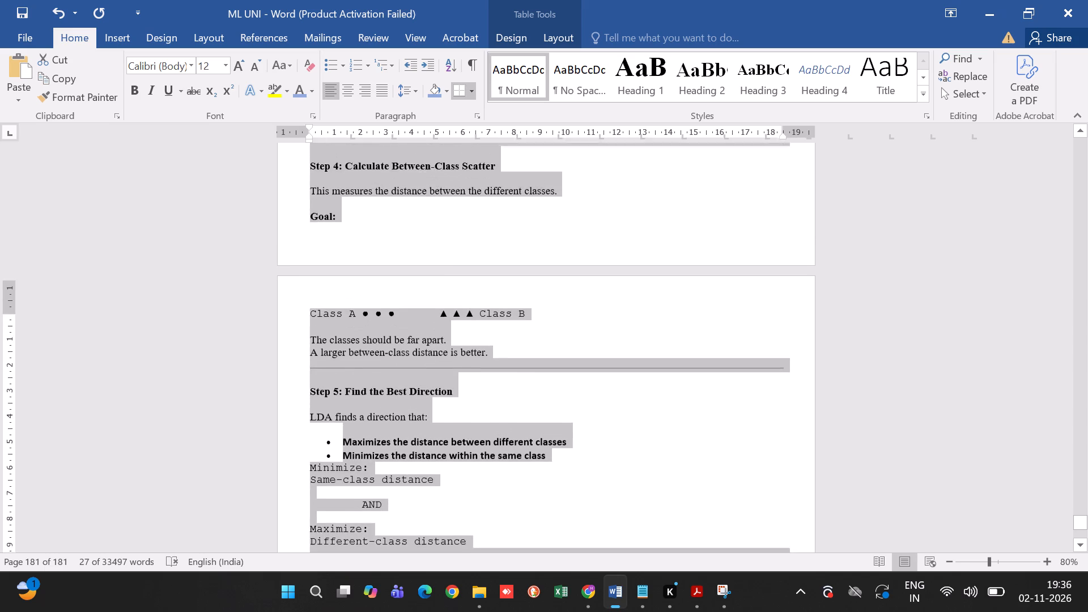
left_click_drag(294, 158, 291, 146)
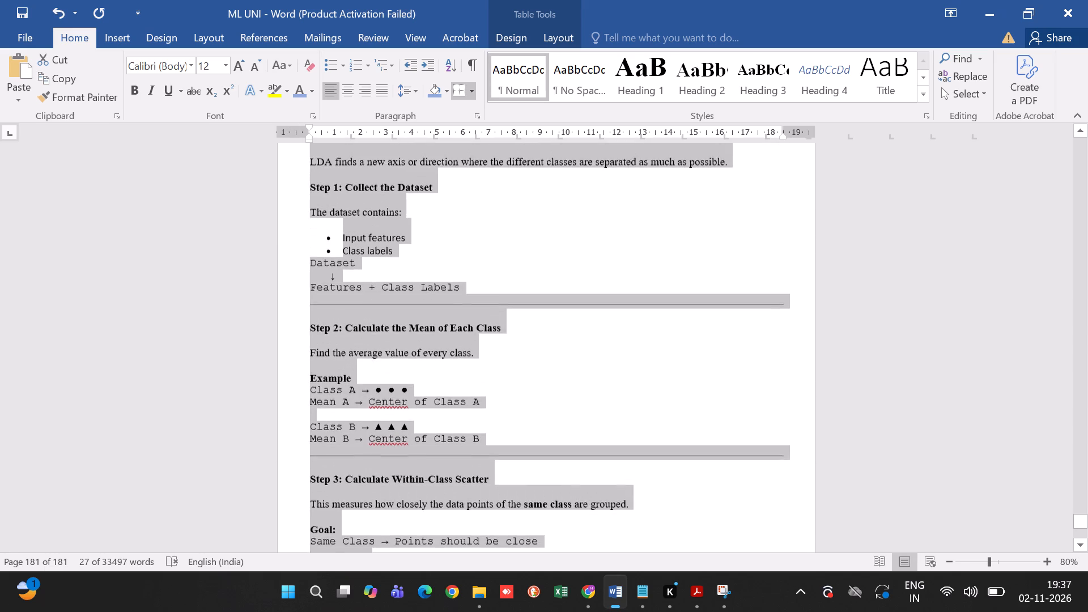
left_click_drag(291, 146, 293, 120)
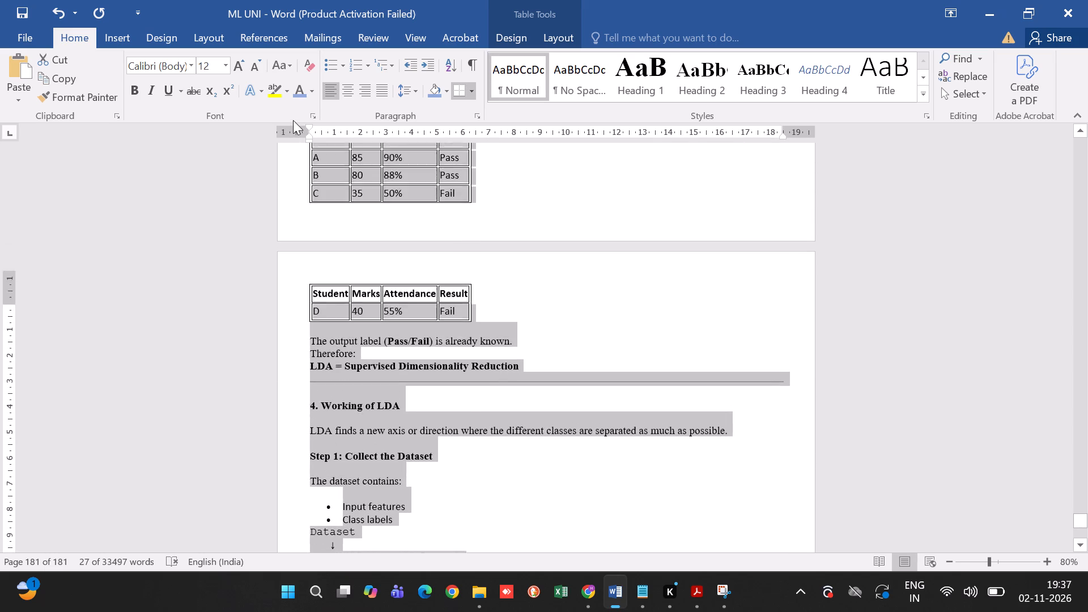
left_click_drag(293, 120, 302, 140)
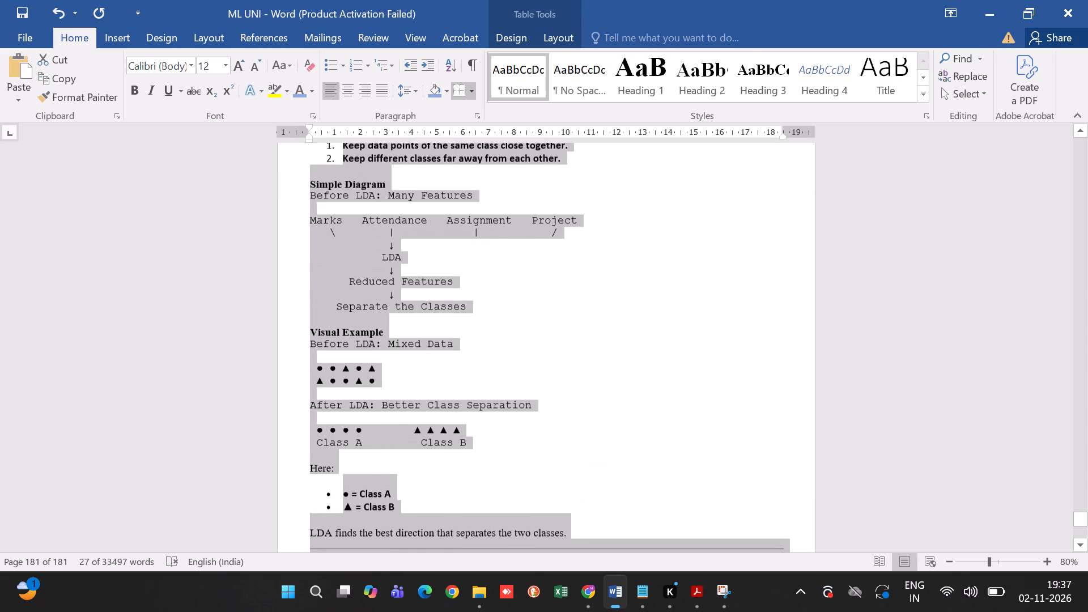
left_click_drag(302, 140, 292, 159)
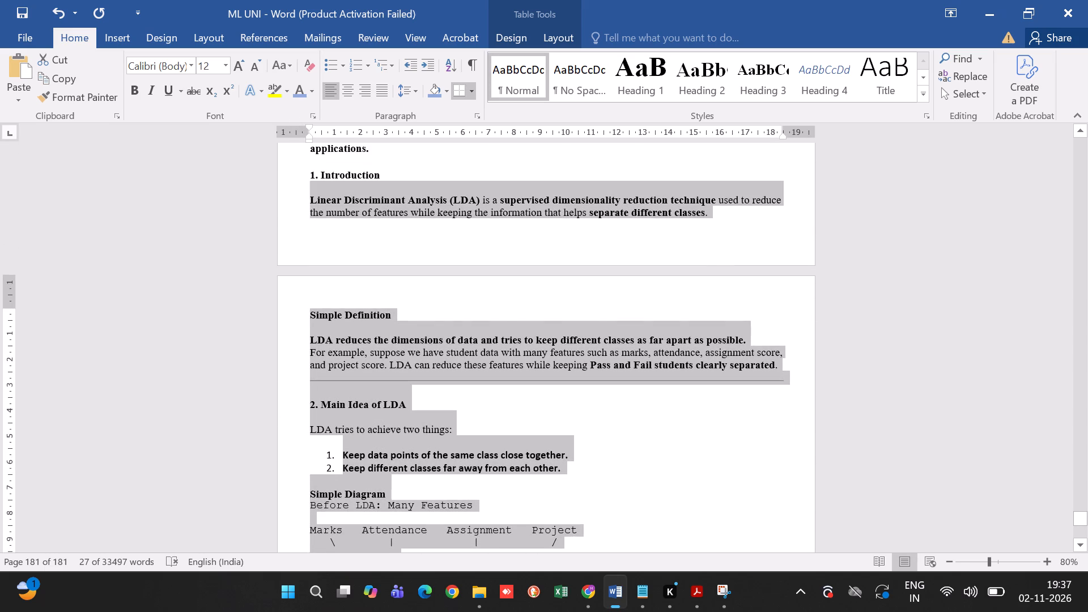
left_click_drag(292, 159, 293, 210)
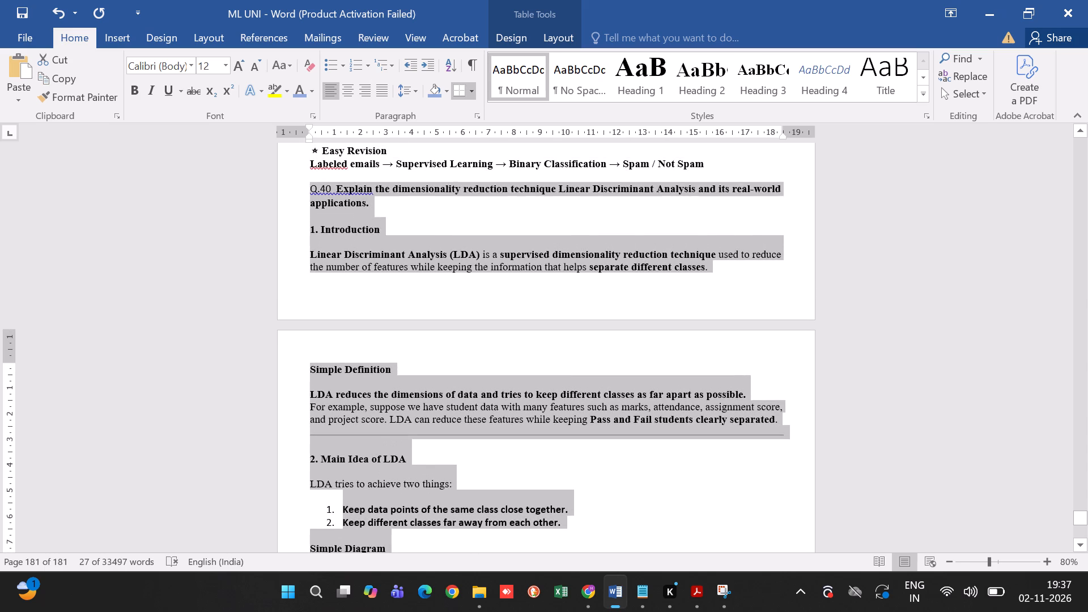
left_click_drag(293, 210, 297, 228)
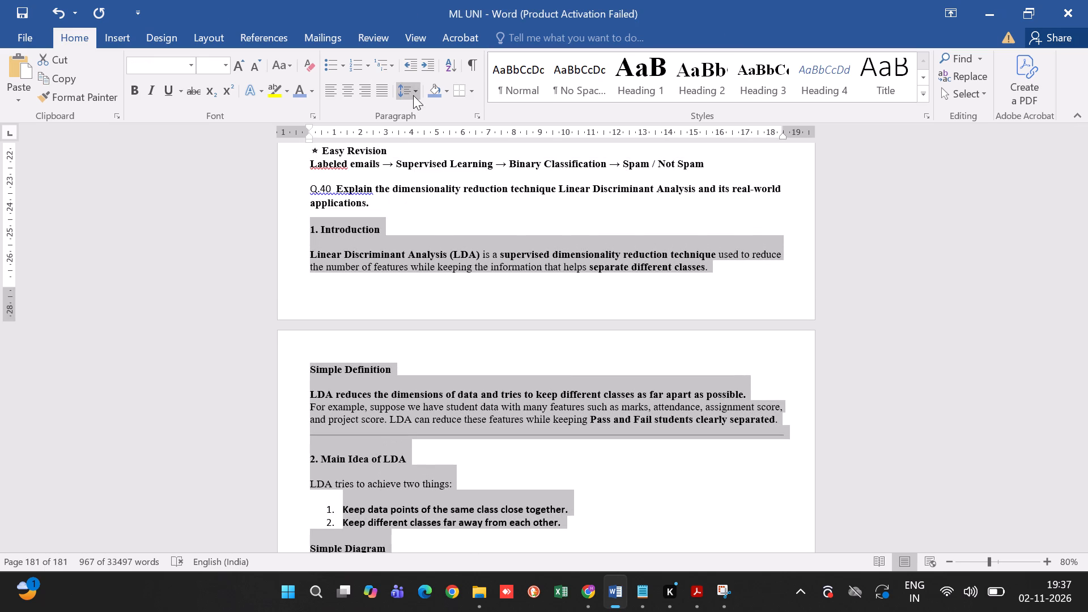
left_click(413, 96)
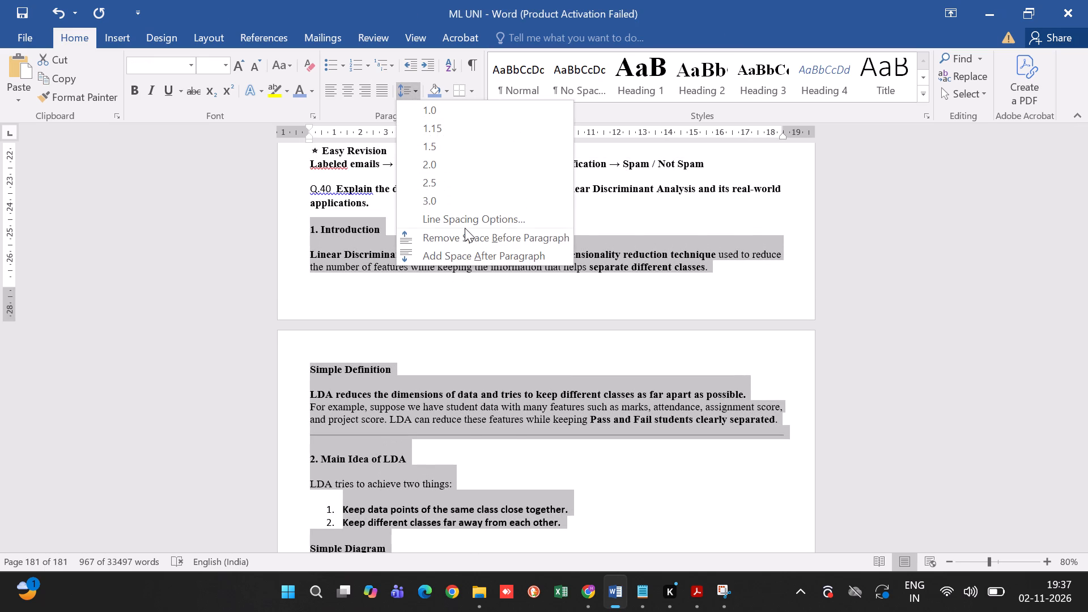
left_click(464, 237)
Switch to the Google Images results in Chrome and copy the Before LDA / After LDA scatter diagram from Applied AI Course.
scroll(542, 342, "down", 6)
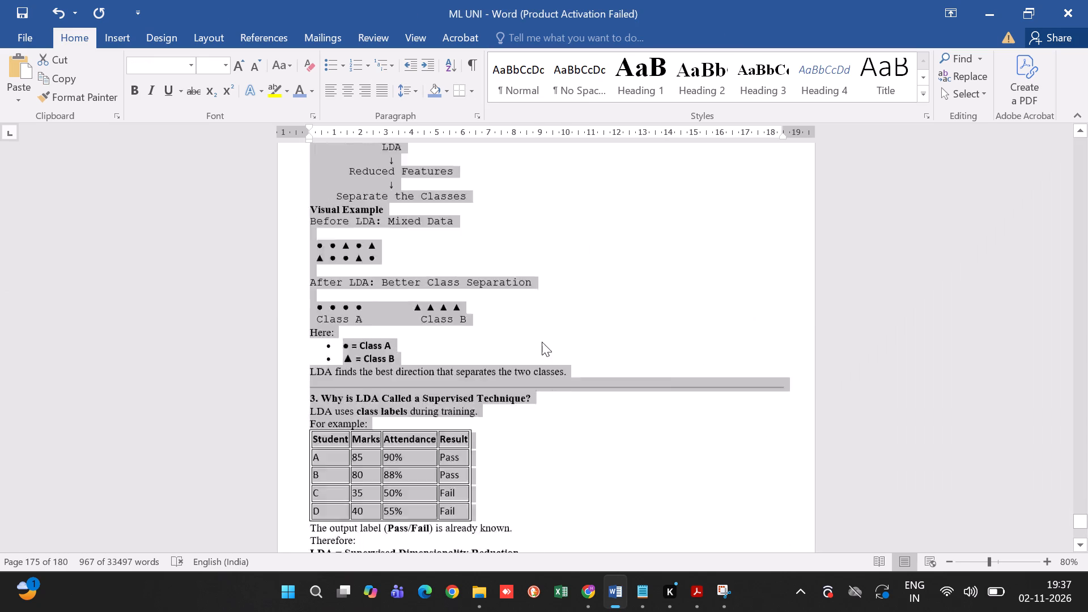
scroll(542, 342, "down", 3)
left_click(598, 601)
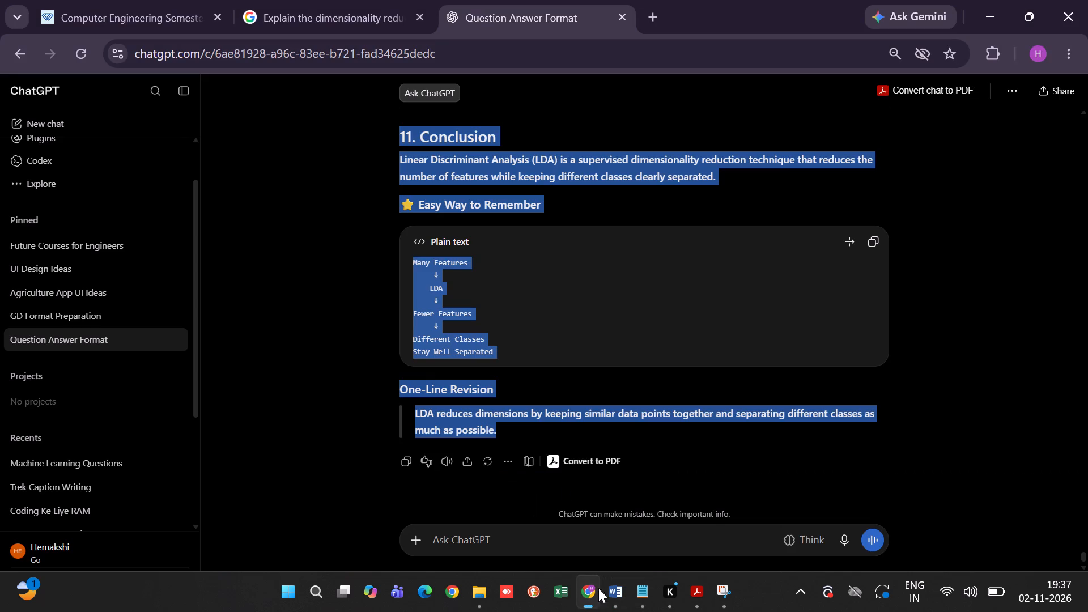
left_click(368, 24)
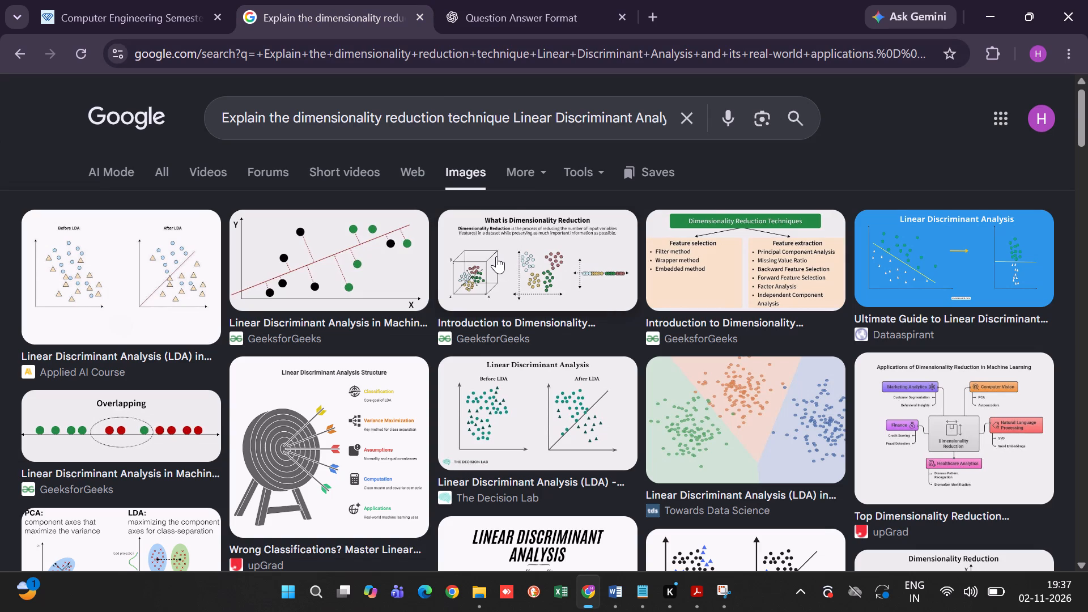
right_click(584, 409)
left_click(654, 420)
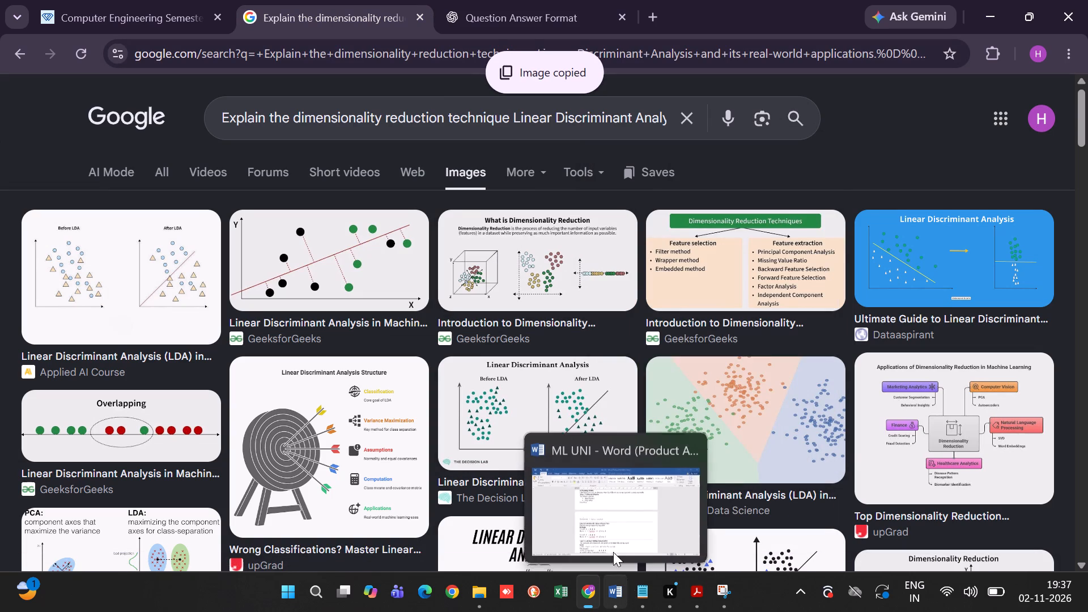
right_click(131, 310)
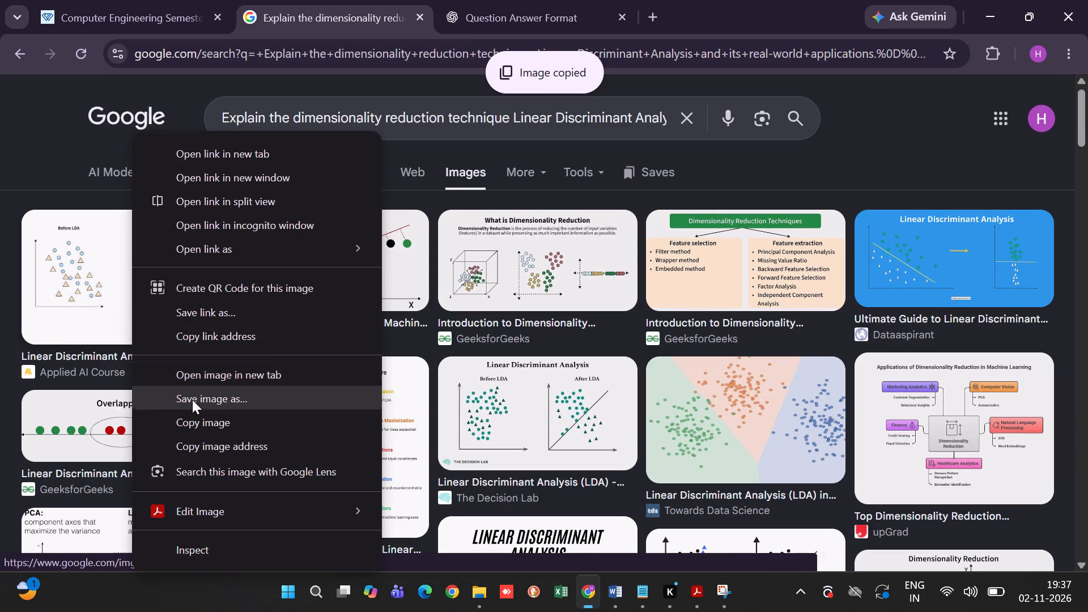
left_click(198, 420)
Return to Word and paste the copied diagram into the section 5 flowchart, below "Calculate Between-Class Scatter".
left_click(626, 590)
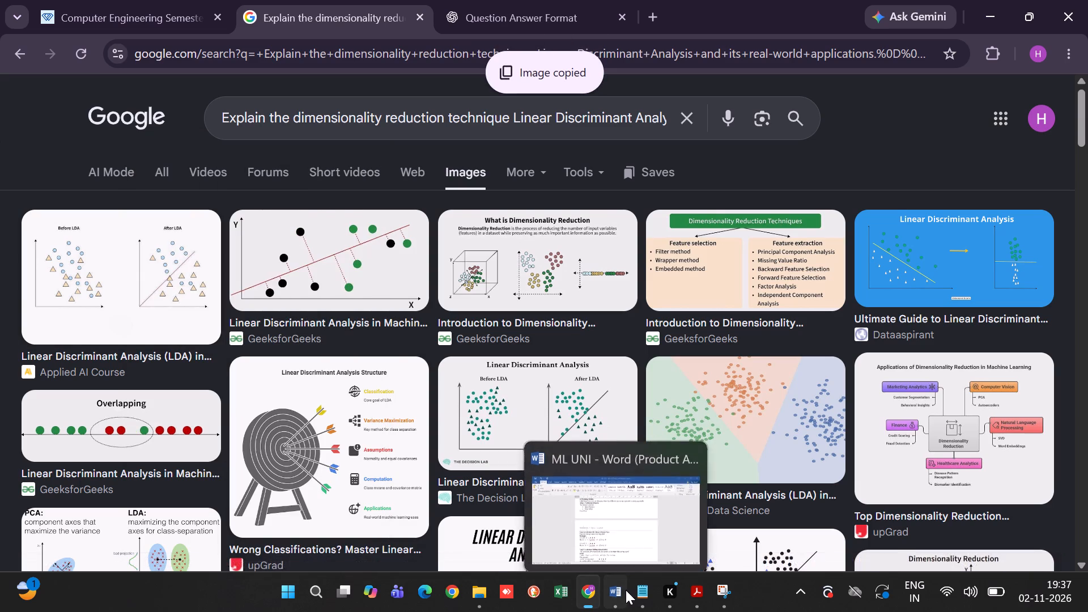
scroll(624, 351, "down", 2)
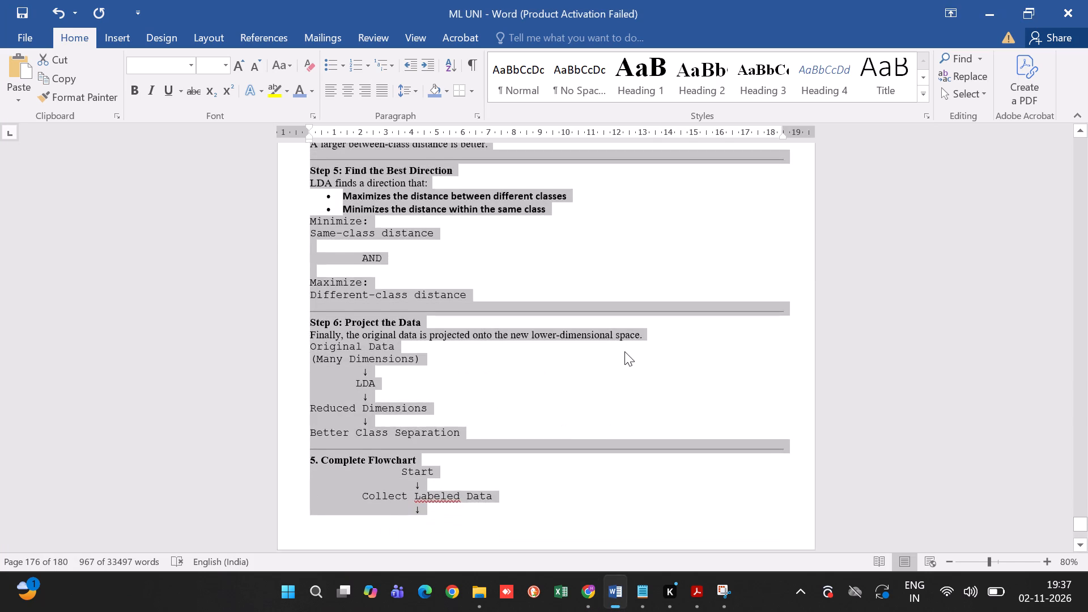
scroll(624, 351, "down", 3)
scroll(624, 351, "up", 1)
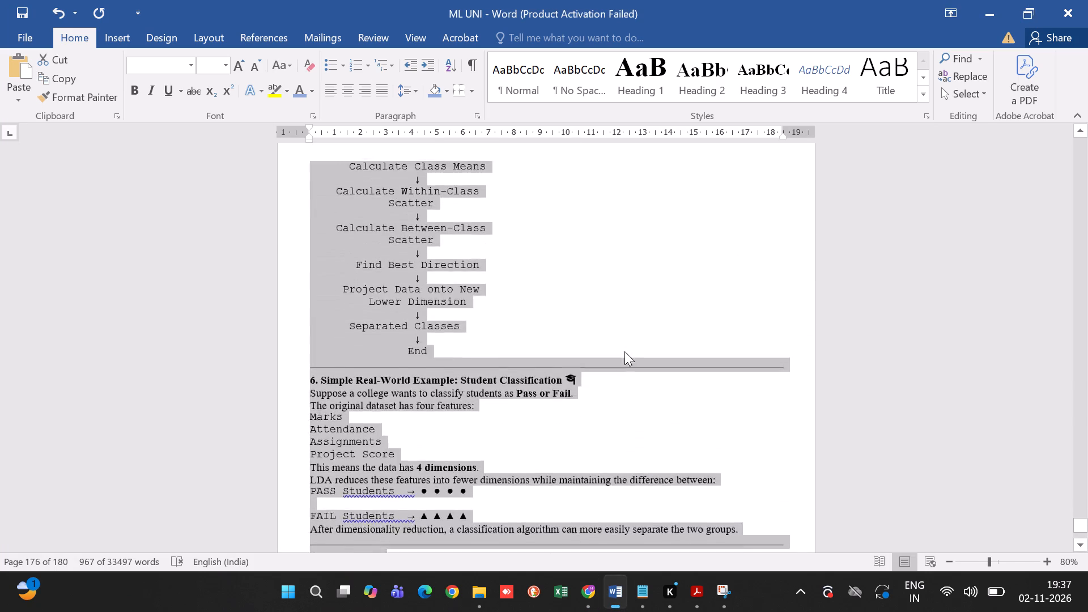
scroll(624, 351, "up", 1)
left_click(586, 317)
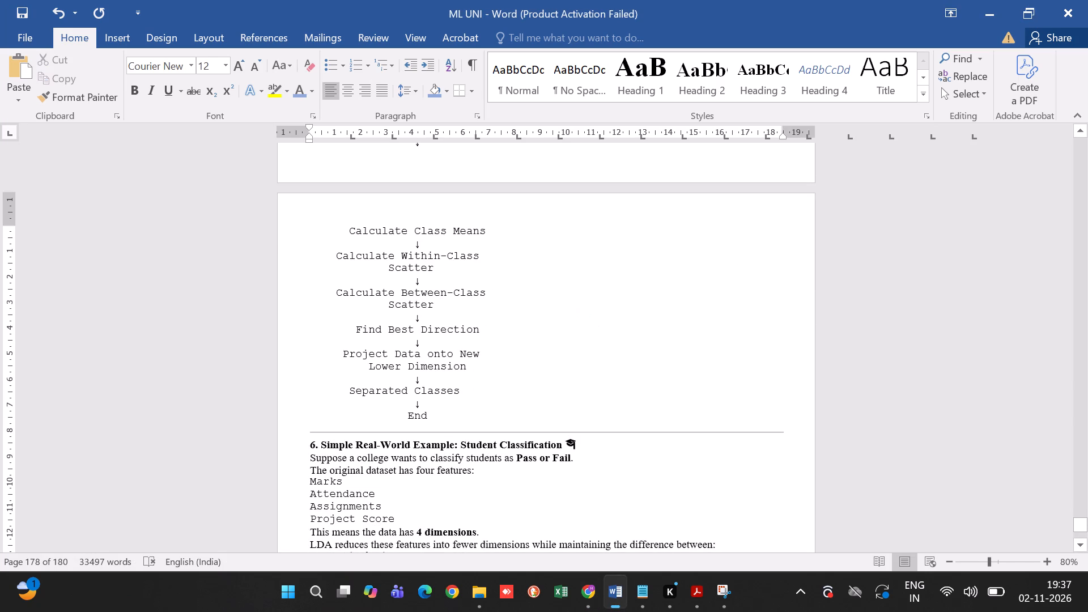
key("ctrl+v")
Shrink the LDA diagram to about 9.5 cm wide, set its text wrapping to Through, and place it beside the flowchart, level with "Calculate Class Means".
left_click(628, 397)
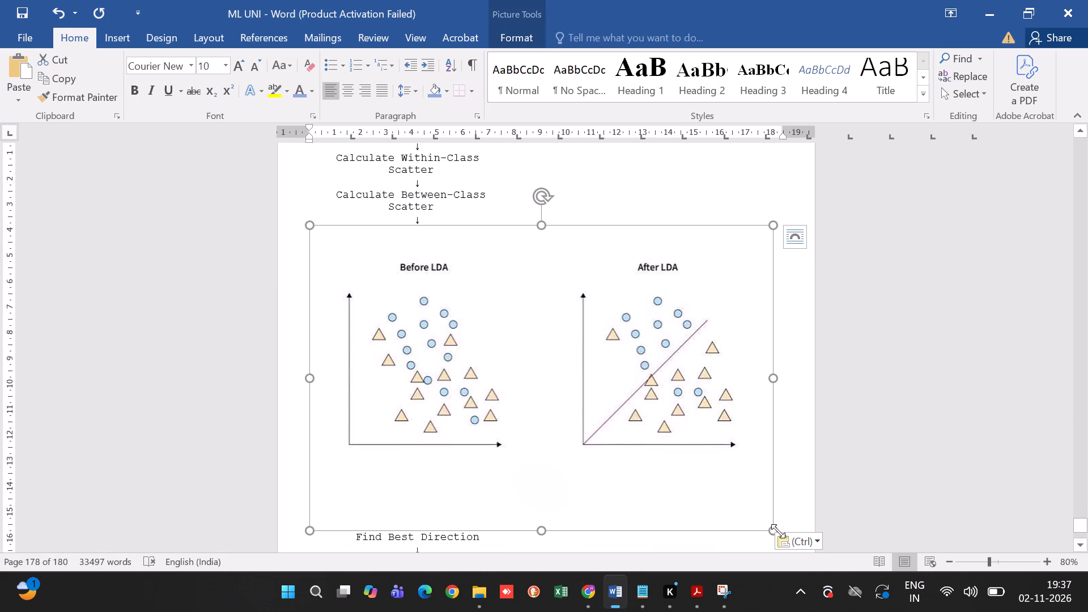
left_click_drag(776, 529, 554, 333)
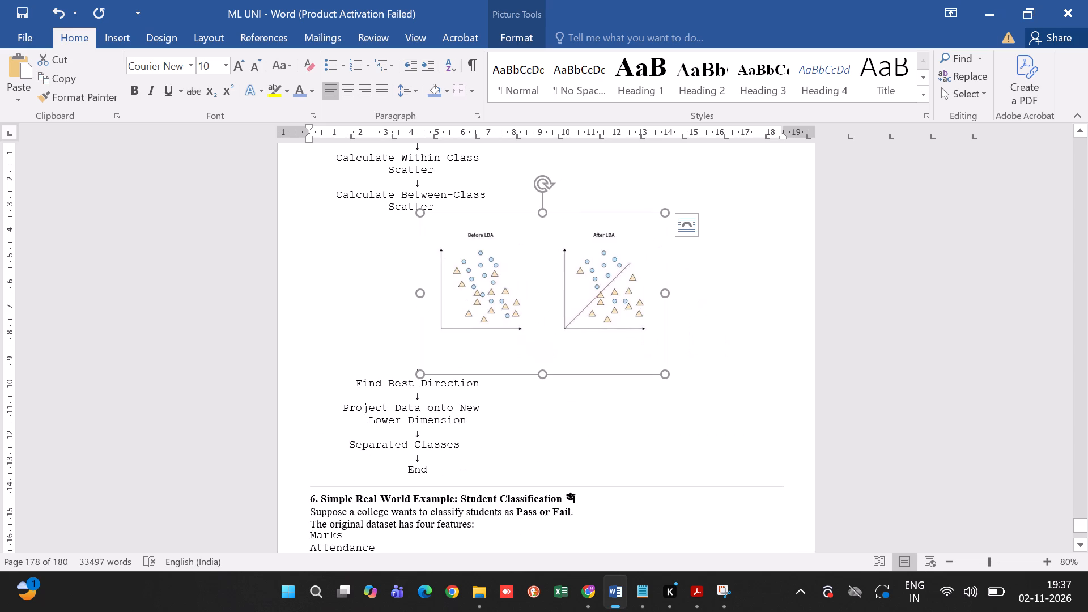
left_click(690, 216)
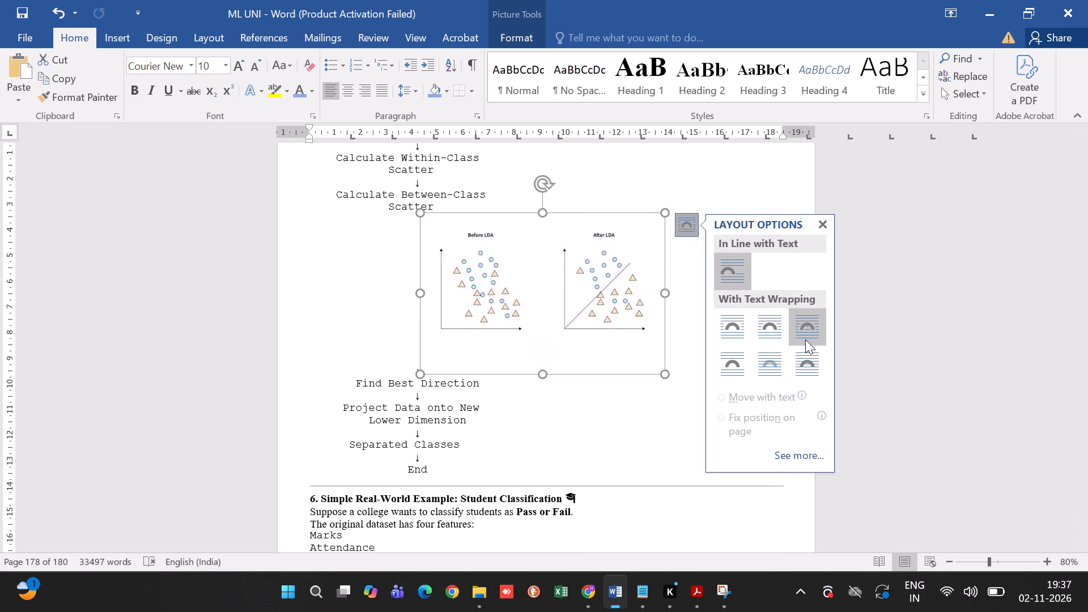
left_click(805, 339)
left_click_drag(627, 283, 719, 224)
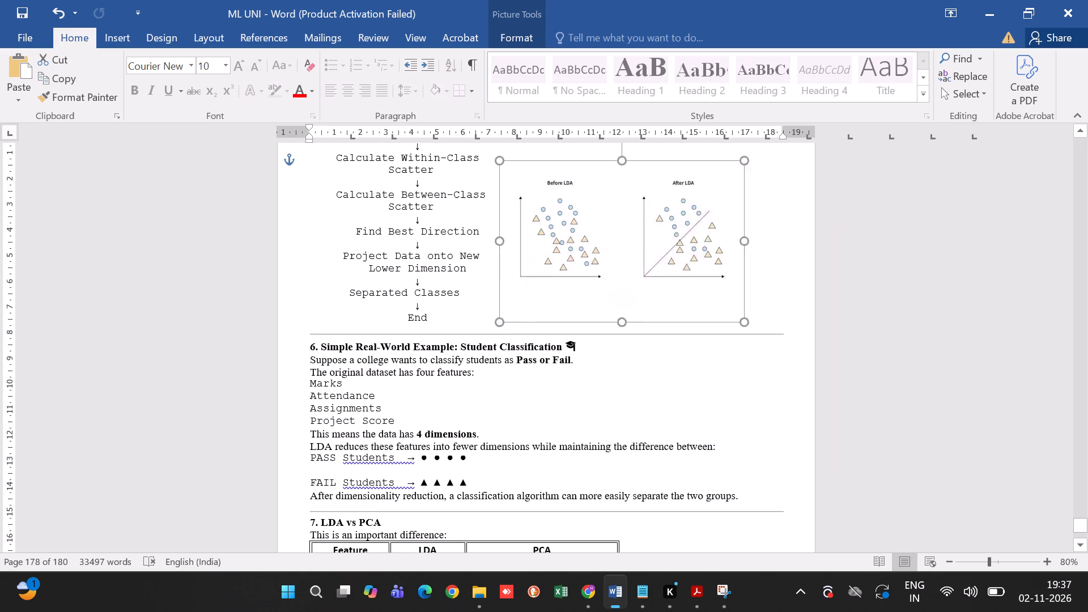
left_click_drag(719, 224, 718, 225)
scroll(718, 225, "up", 1)
left_click_drag(664, 319, 704, 299)
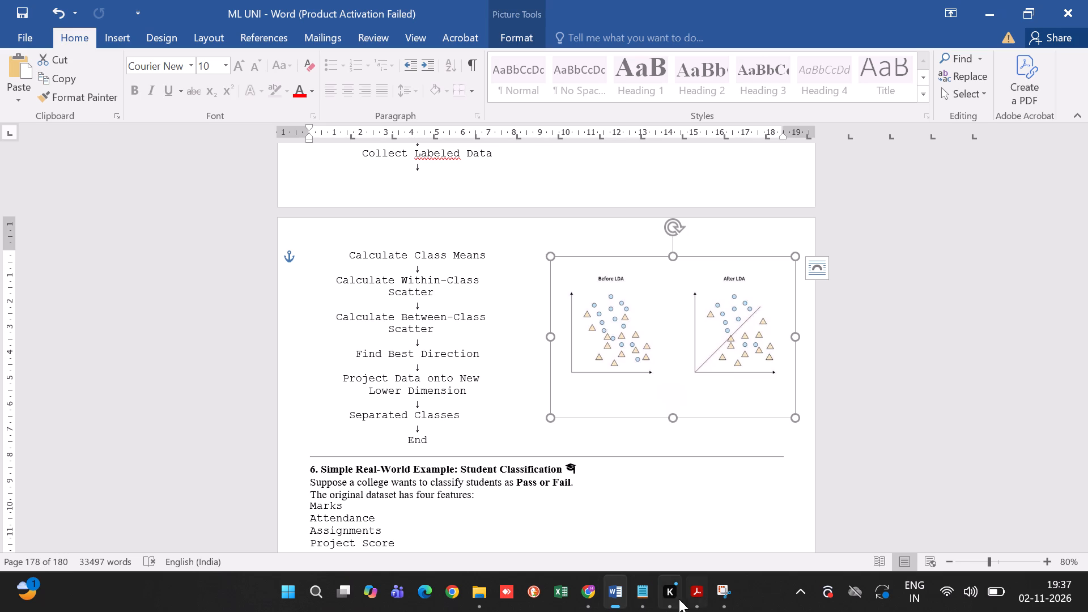
Check the exam PDF, switch to Notepad, and delete the finished LDA question and the leftover A. label above Q6.
left_click(696, 593)
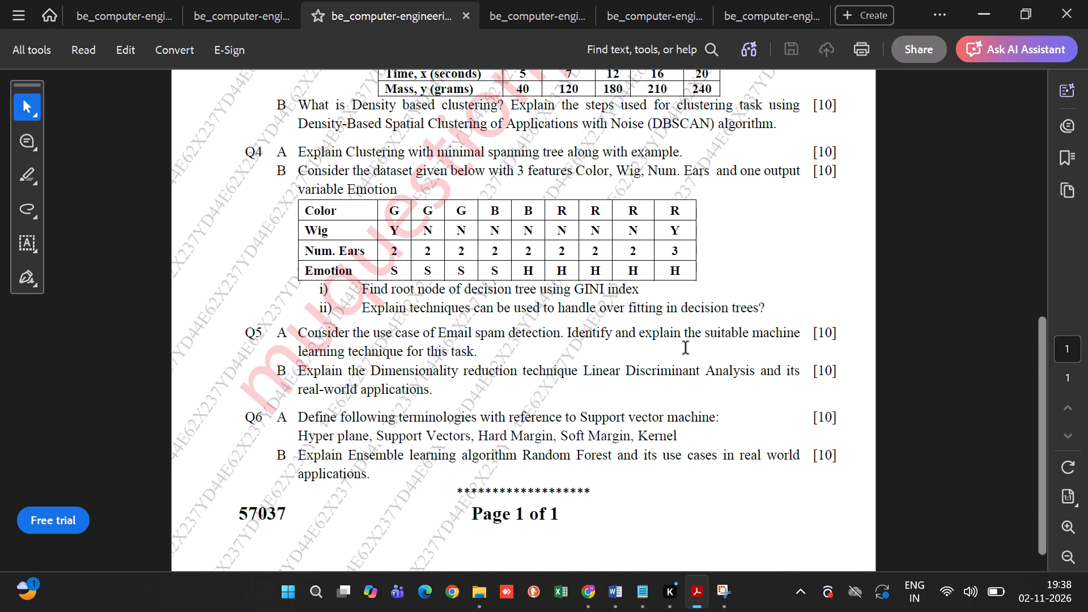
scroll(686, 348, "down", 2)
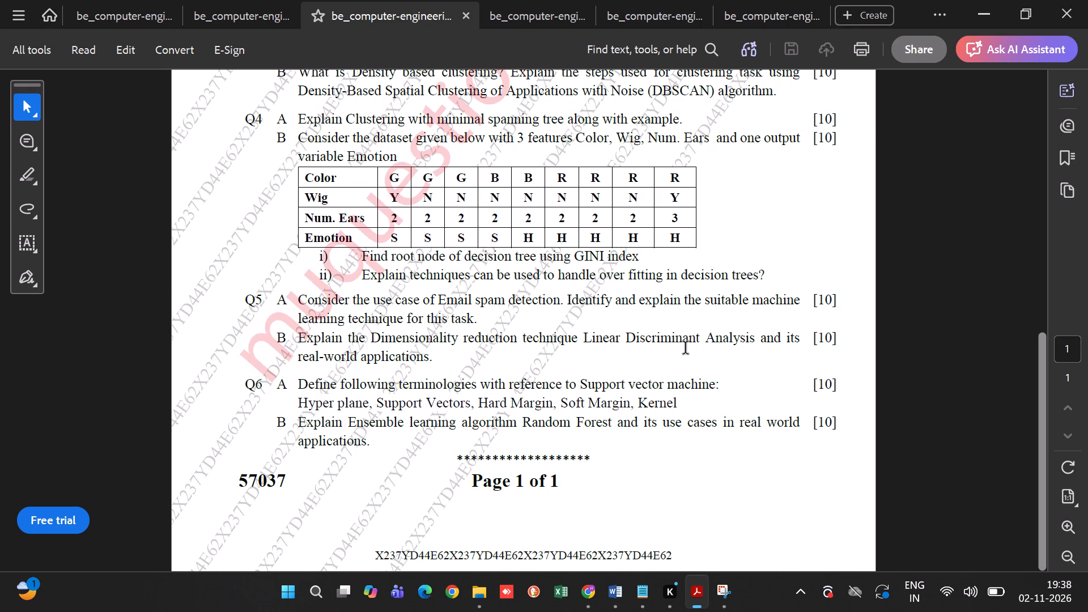
left_click(595, 593)
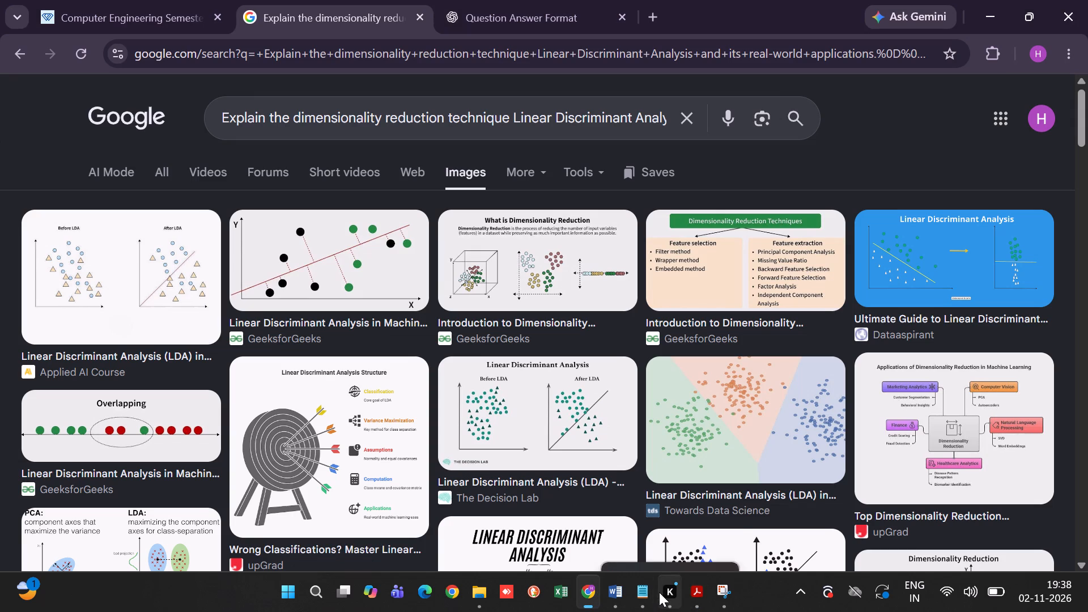
left_click(649, 596)
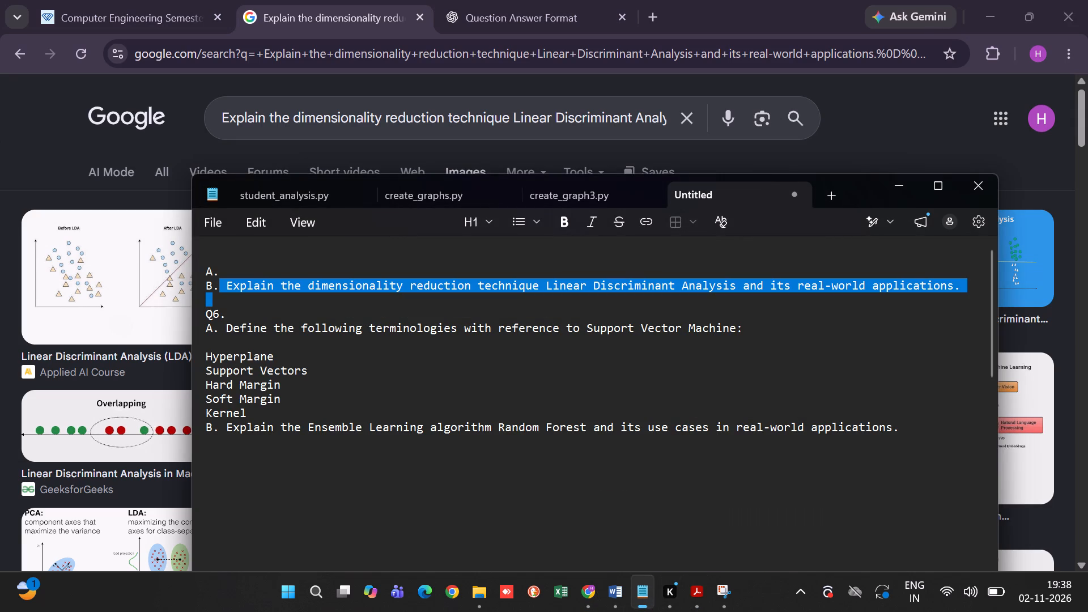
key("BackSpace")
key("BackSpace")
key("BackSpace")
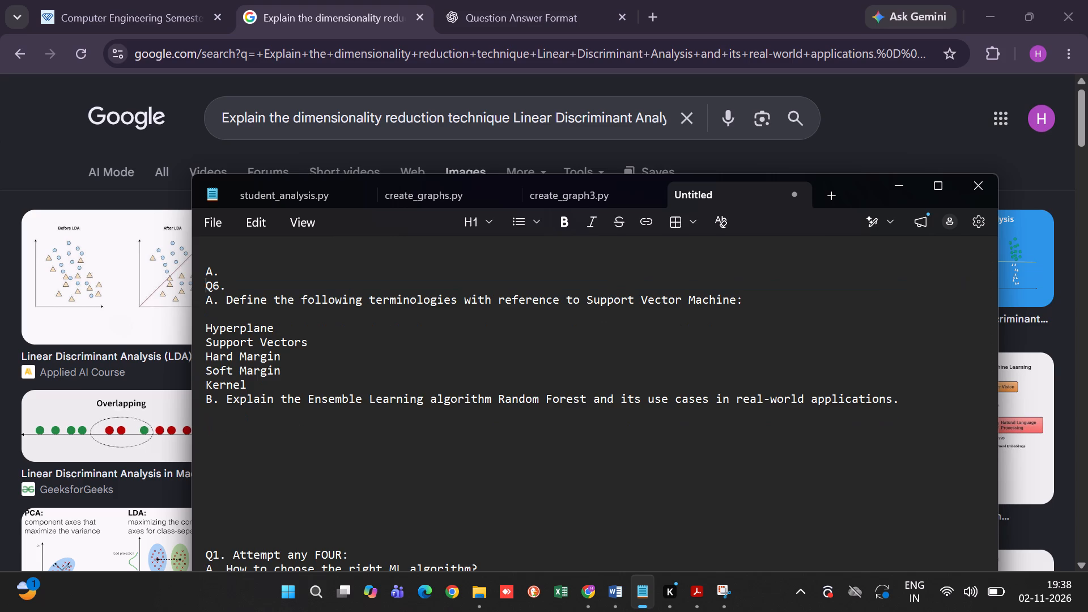
key("BackSpace")
key("BackSpace")
key("BackSpace")
key("BackSpace")
key("BackSpace")
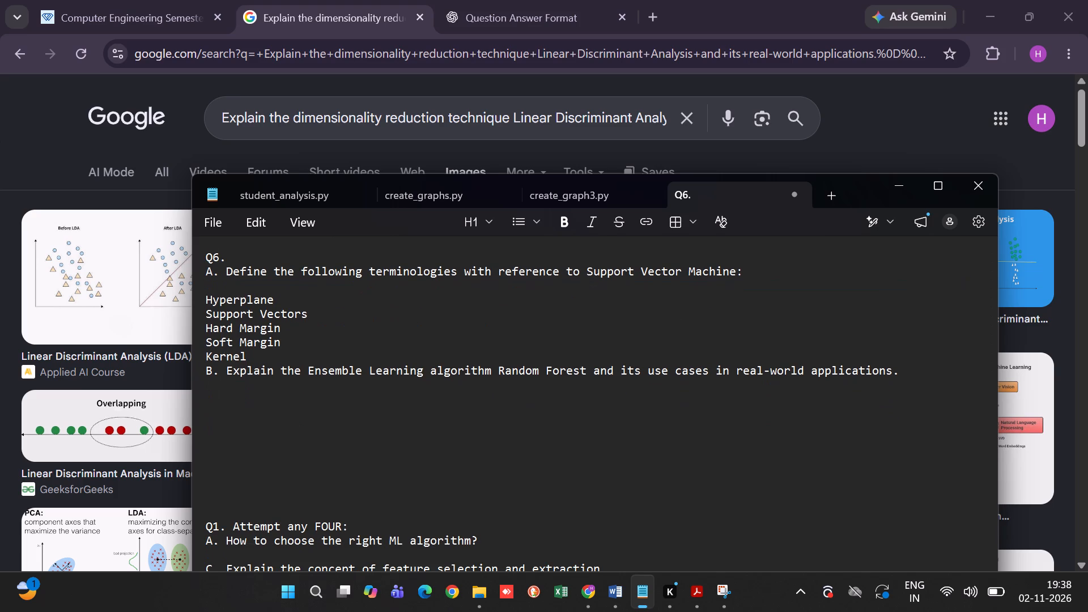
Compare the remaining Q6 questions in the Notepad list with the exam paper PDF, moving the Notepad window clear of the paper.
left_click(650, 595)
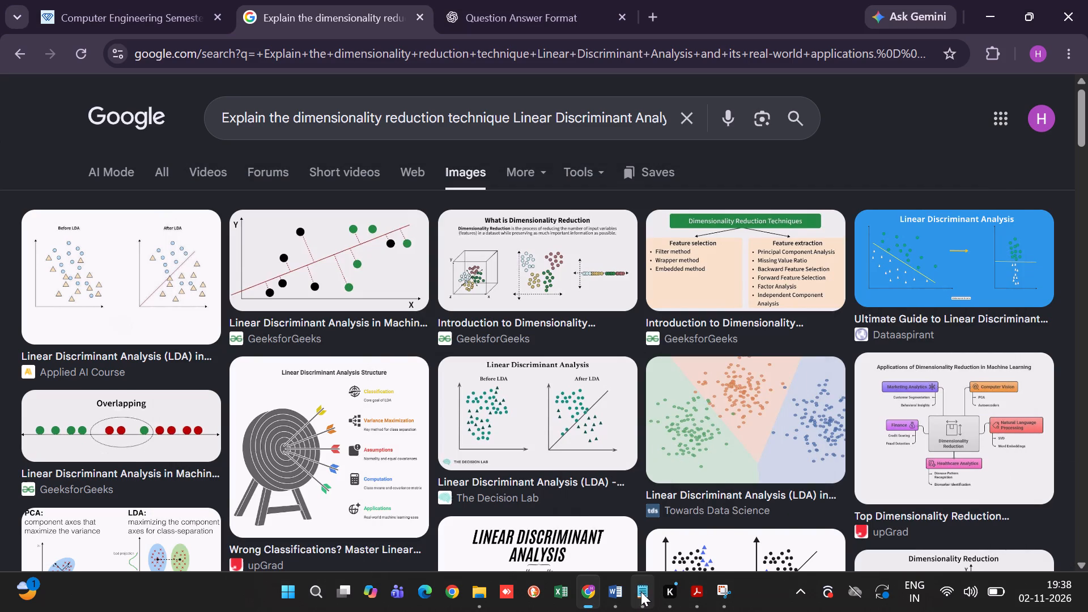
left_click(641, 592)
left_click(701, 600)
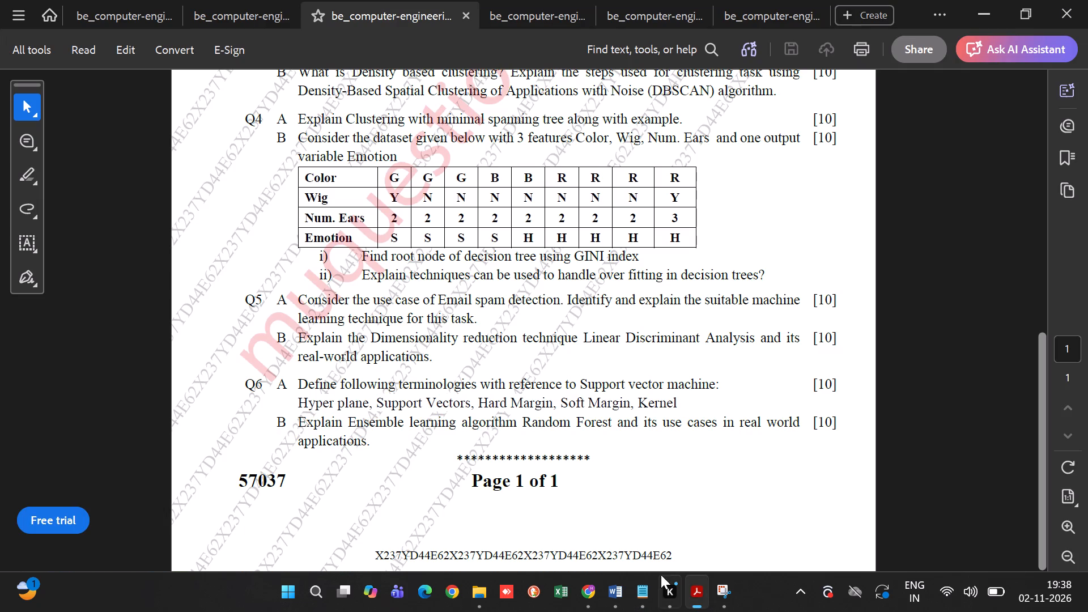
left_click(635, 607)
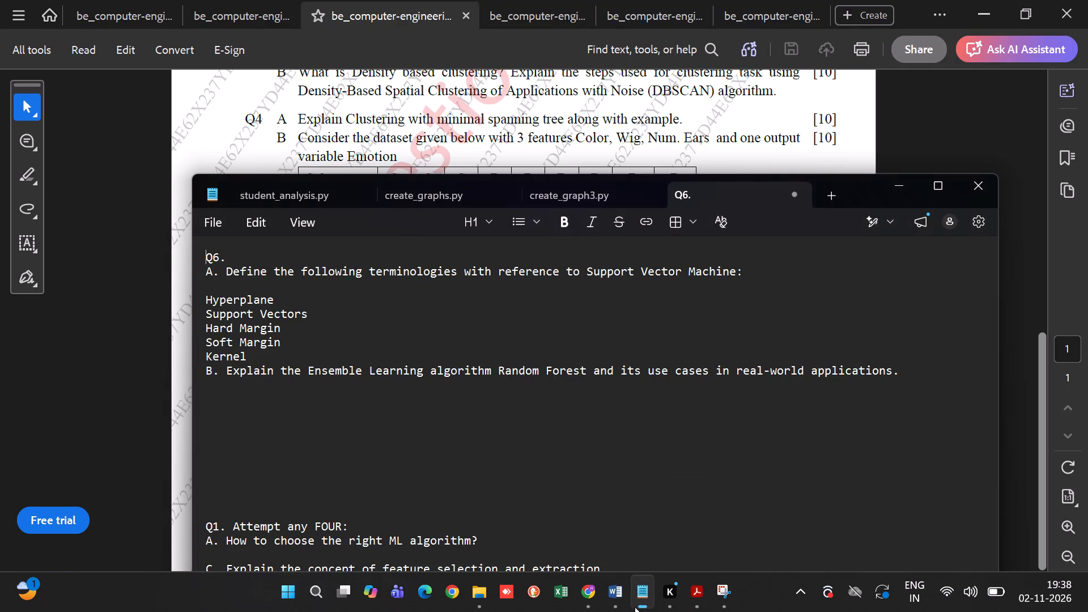
left_click_drag(854, 191, 879, 347)
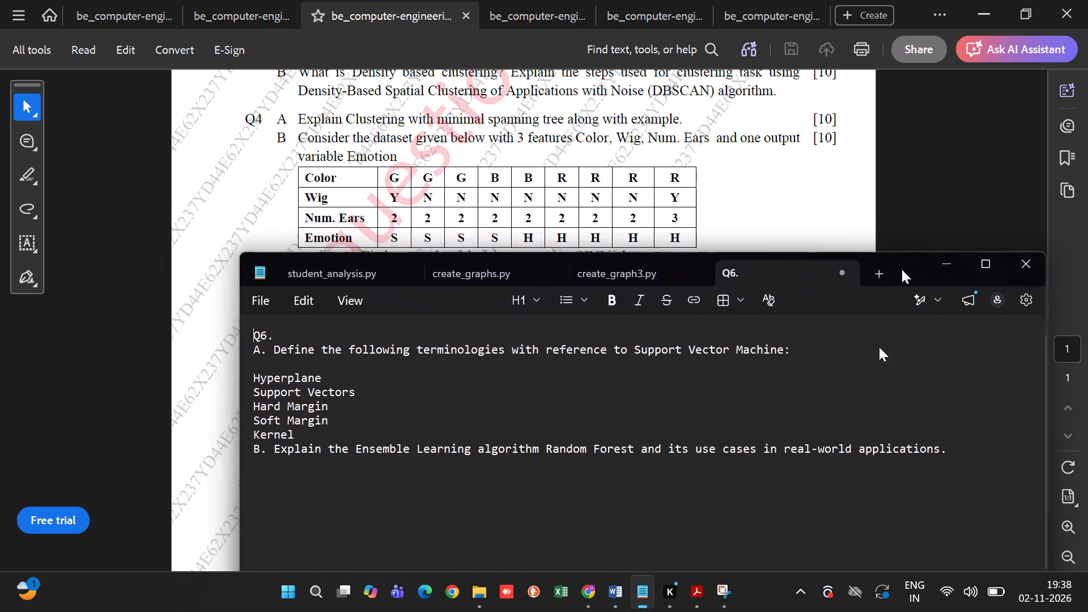
left_click_drag(879, 347, 879, 364)
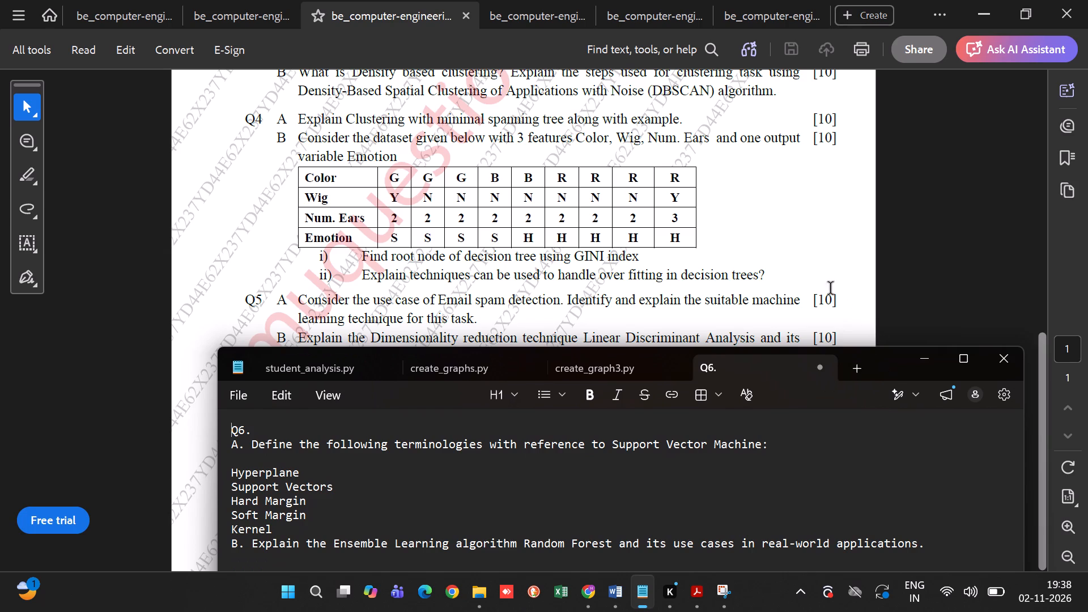
scroll(759, 237, "down", 6)
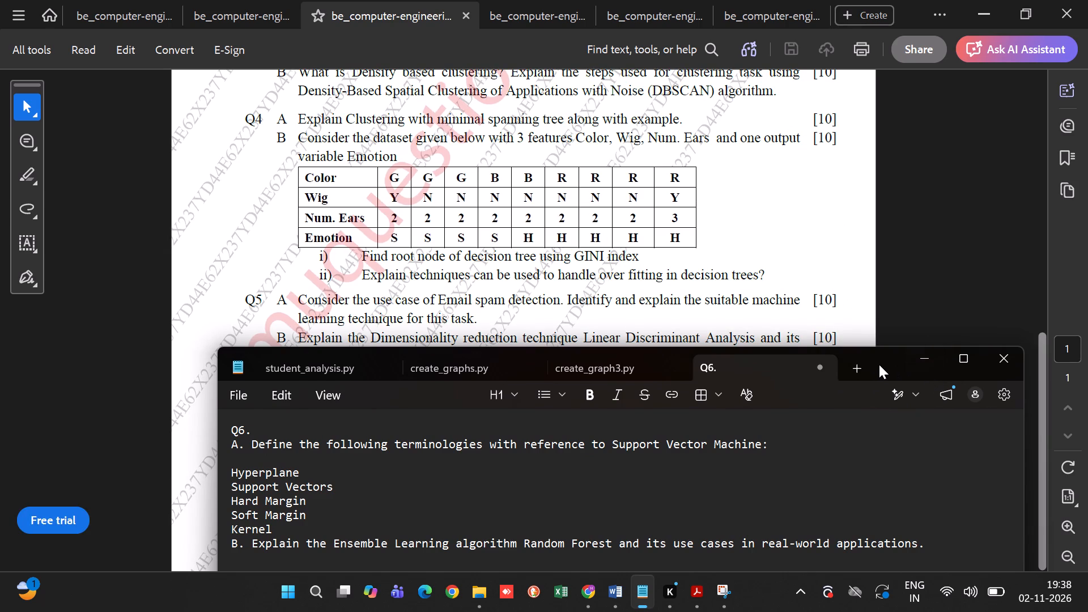
left_click_drag(882, 364, 896, 474)
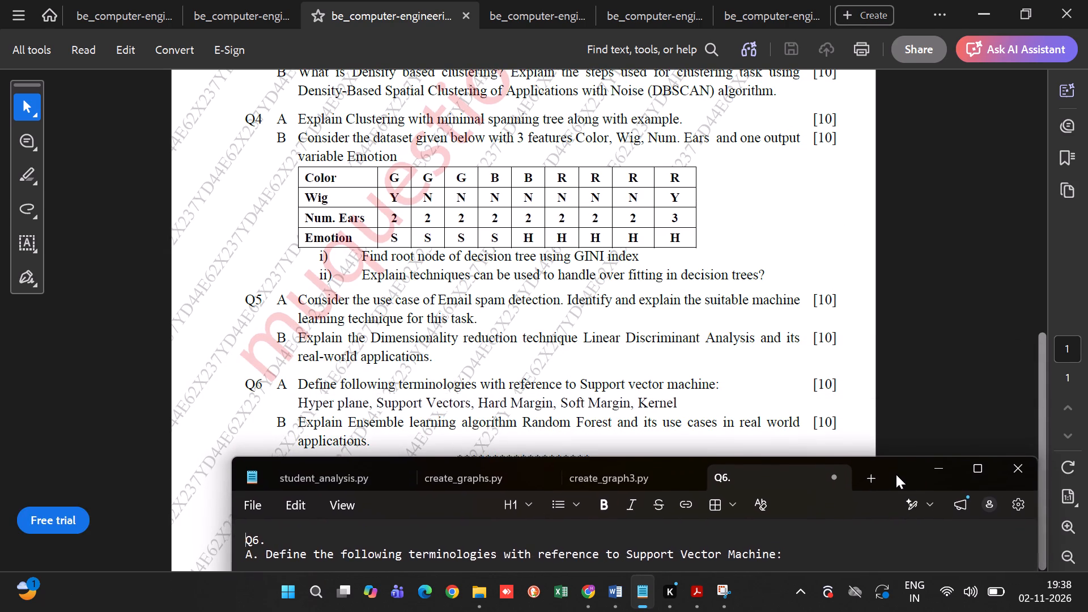
left_click_drag(896, 474, 901, 453)
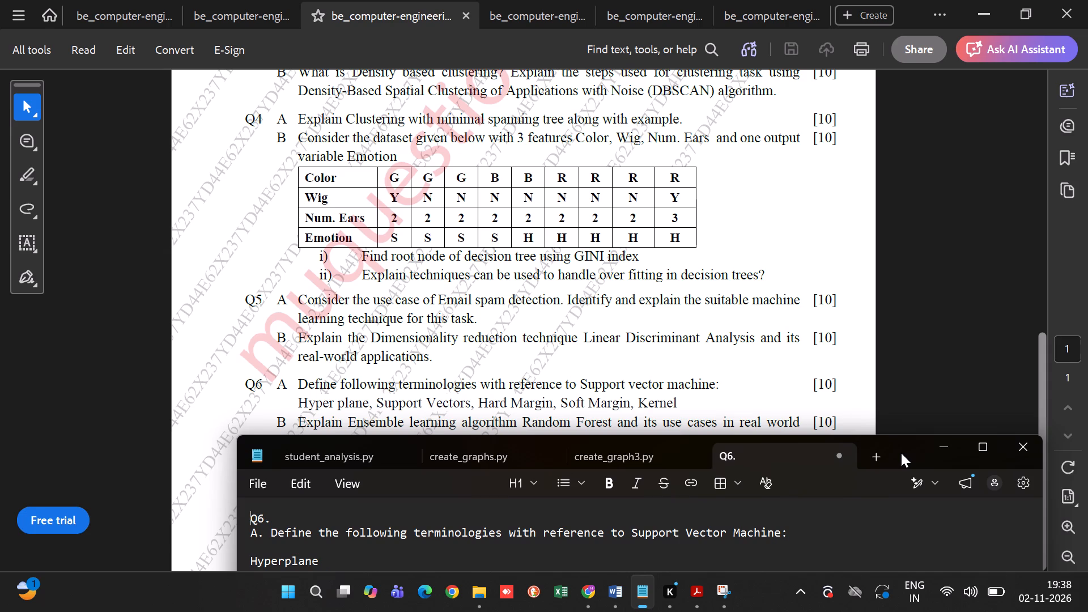
left_click_drag(901, 453, 924, 309)
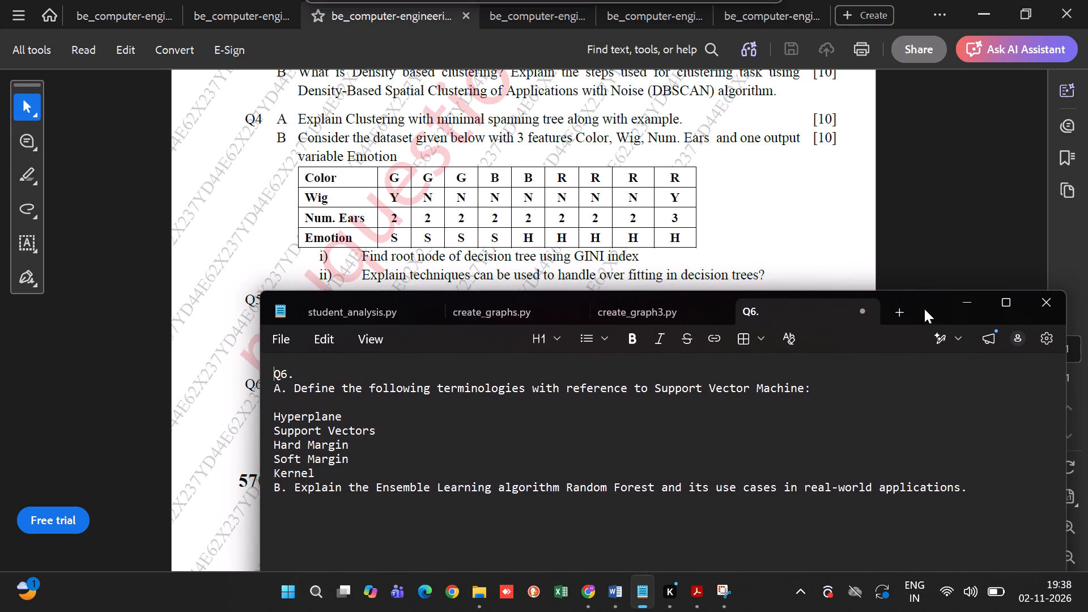
left_click_drag(924, 309, 925, 448)
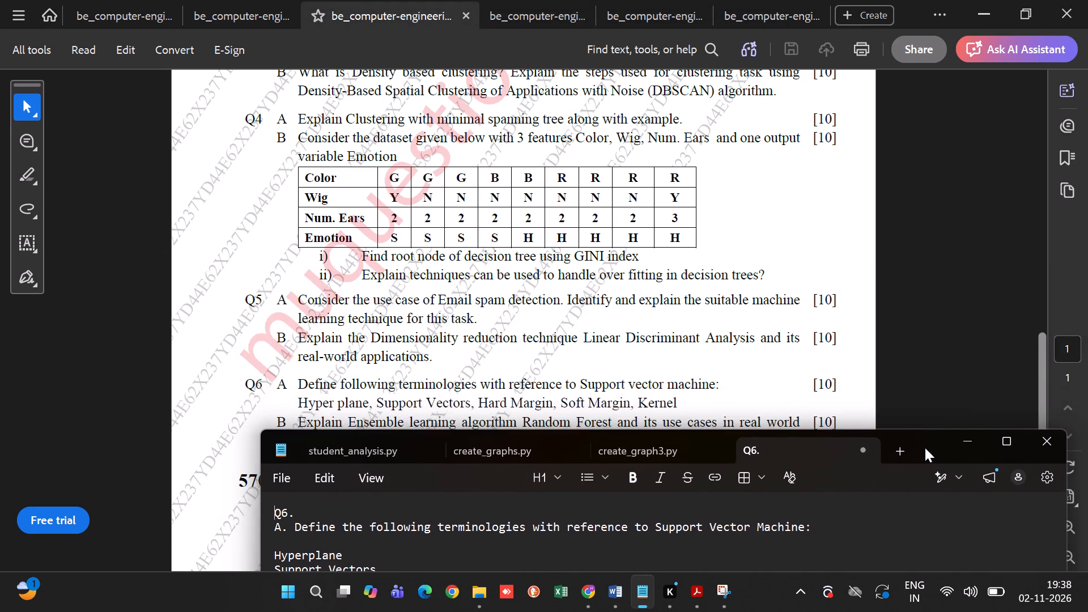
left_click_drag(925, 448, 921, 488)
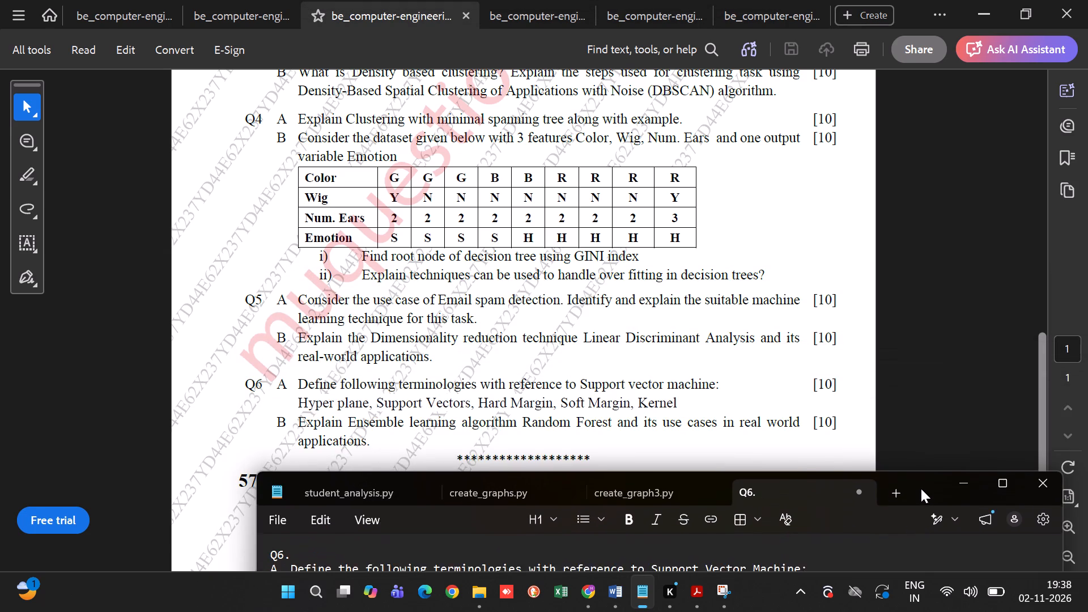
left_click_drag(921, 488, 880, 312)
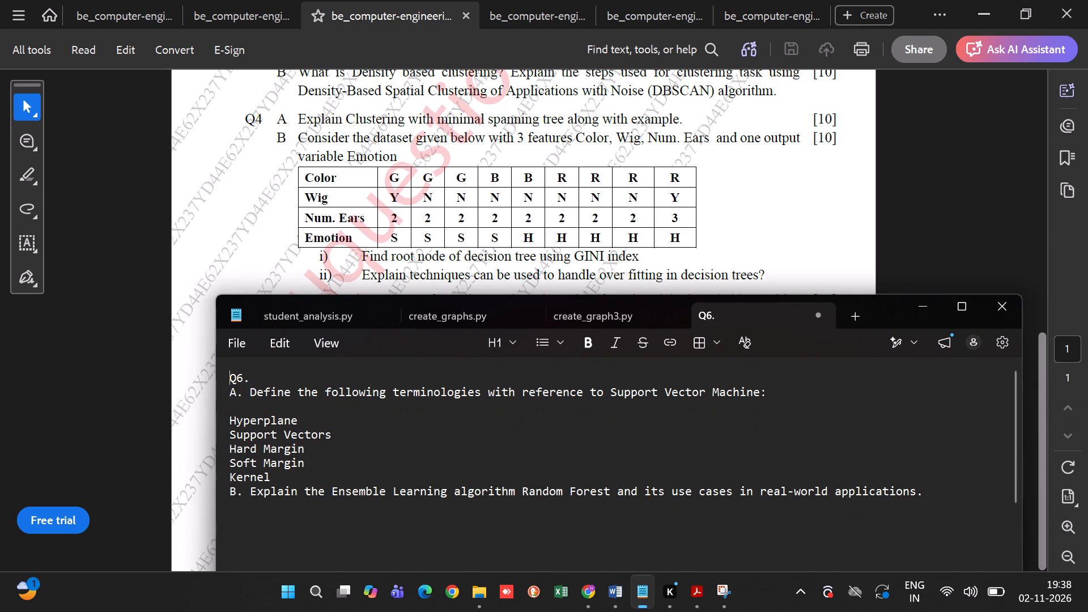
left_click_drag(246, 394, 308, 458)
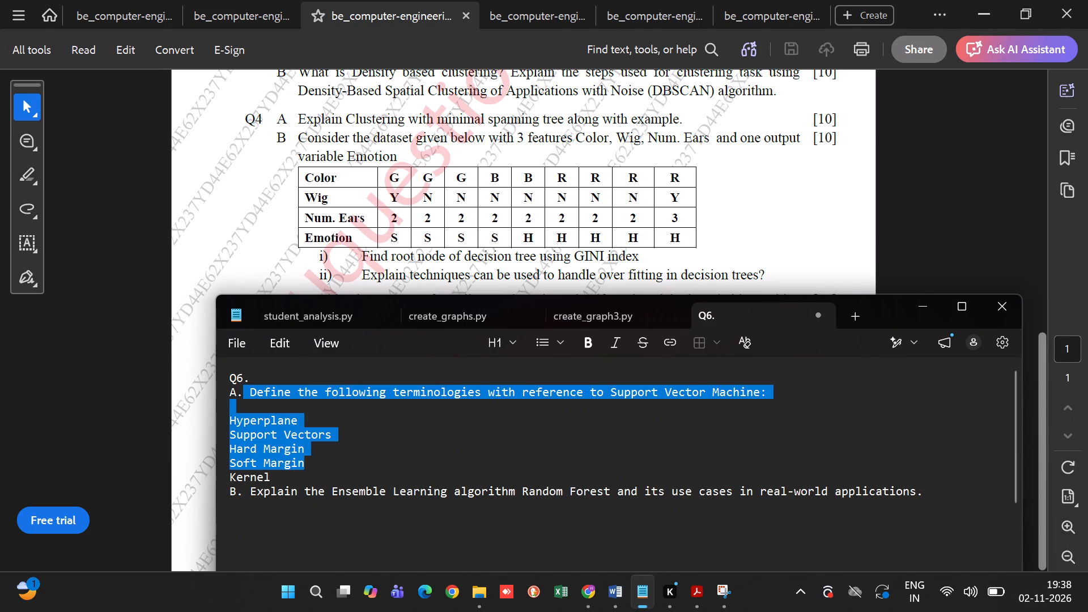
left_click_drag(308, 458, 308, 471)
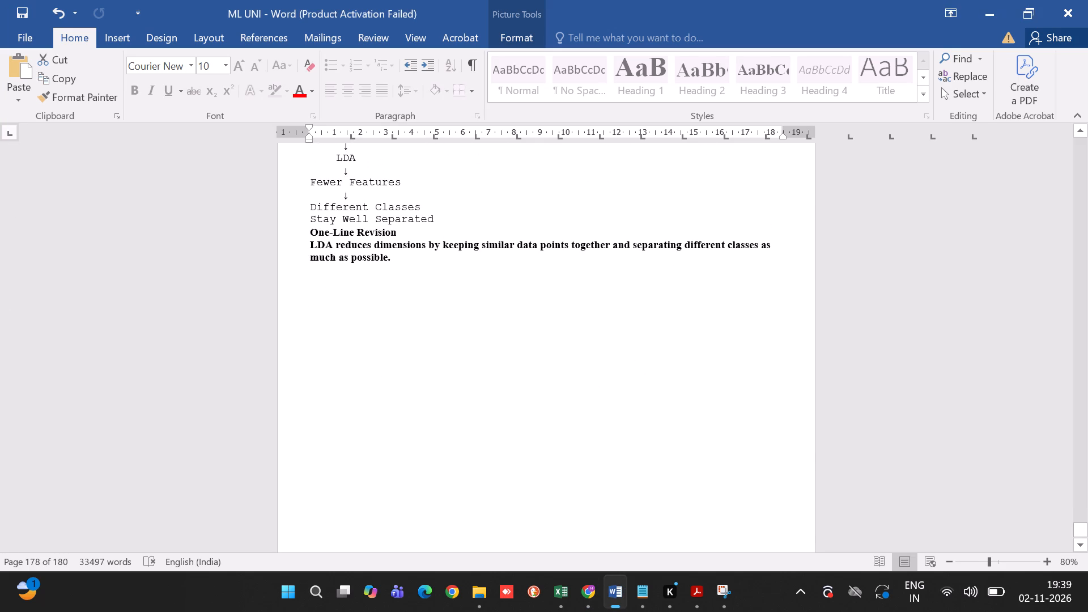
left_click(368, 300)
key("Return")
key("q")
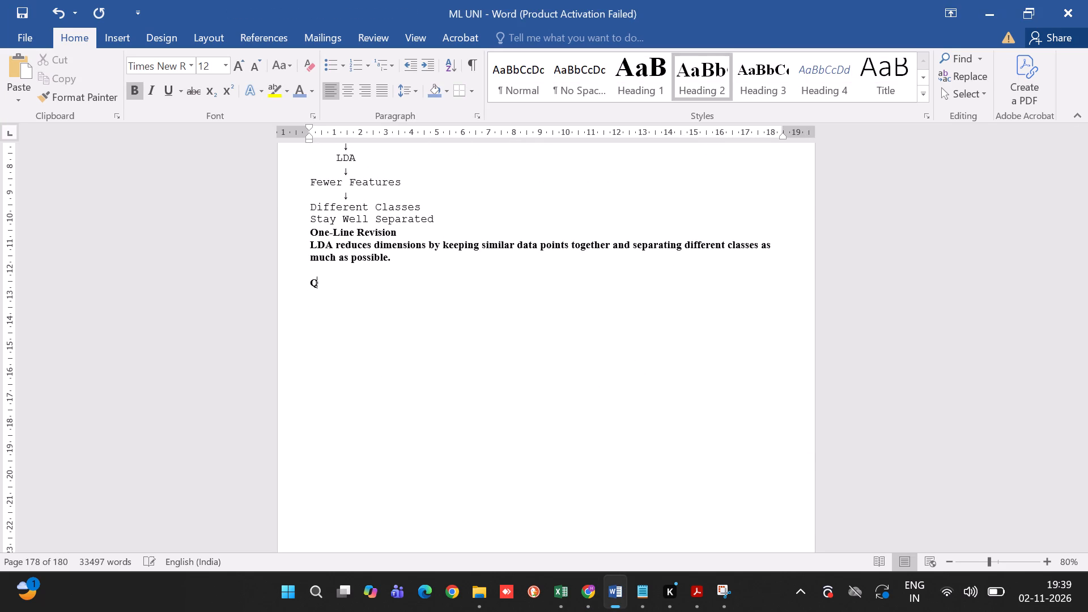
type(".41")
key("space")
key("ctrl+v")
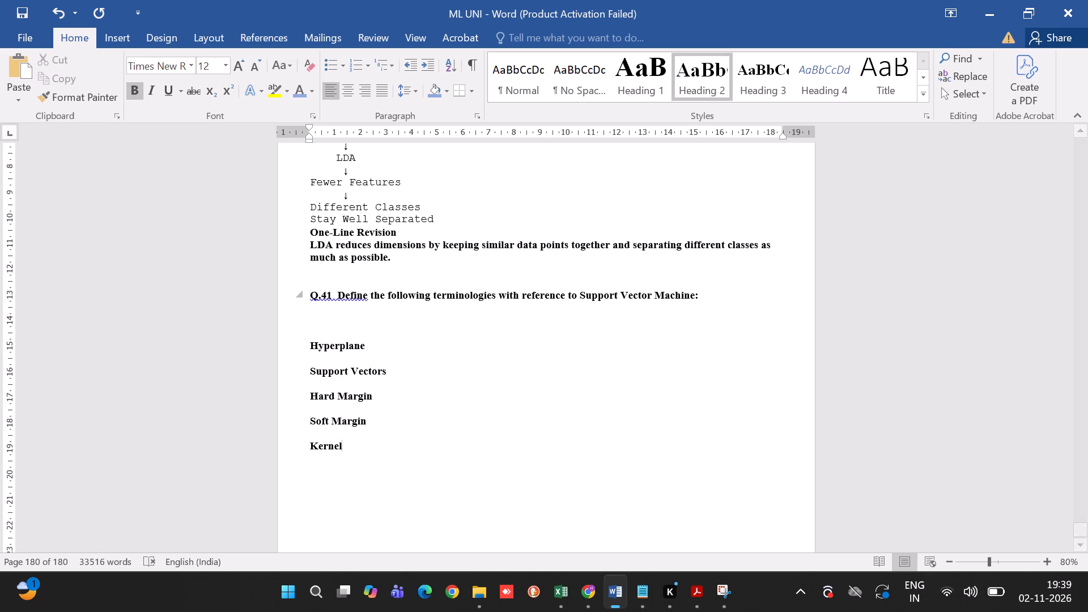
Remove the space before paragraphs and add space after paragraphs in the Q.41 text, from the question line to Kernel.
left_click_drag(372, 444, 286, 284)
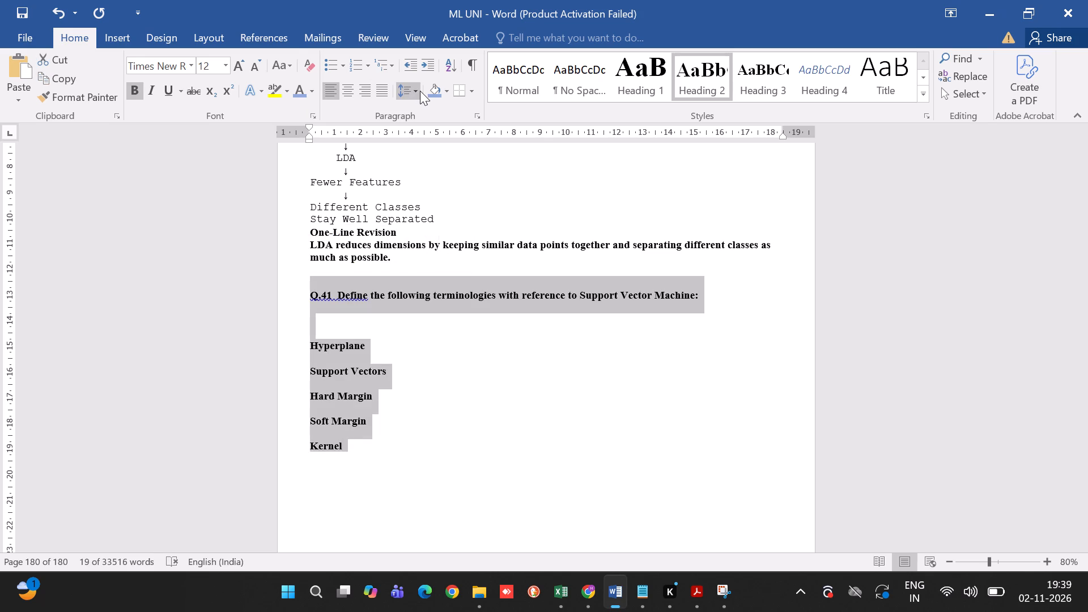
left_click(420, 91)
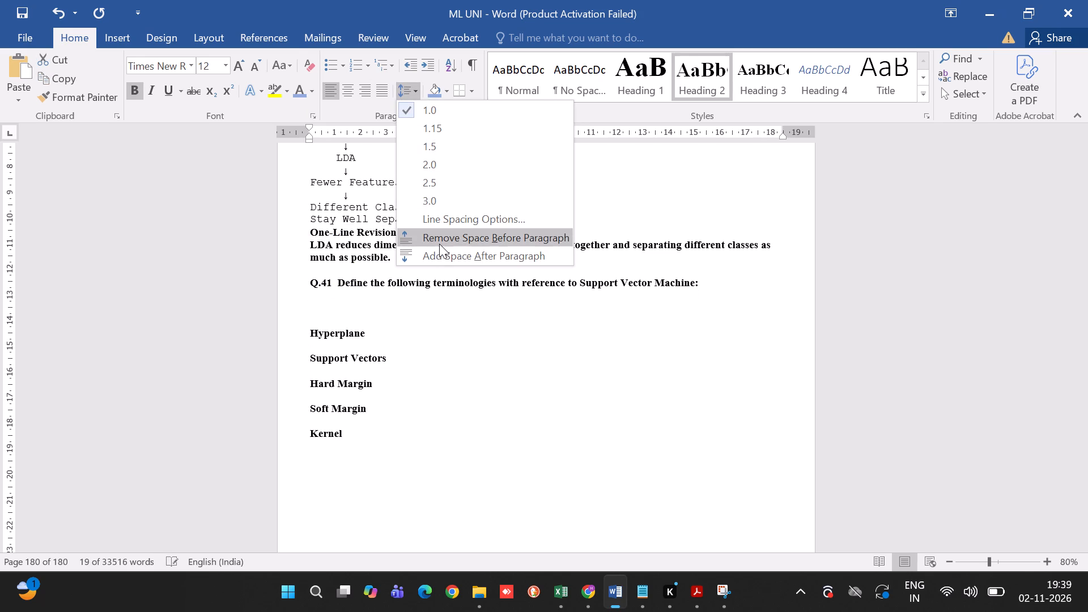
left_click(446, 235)
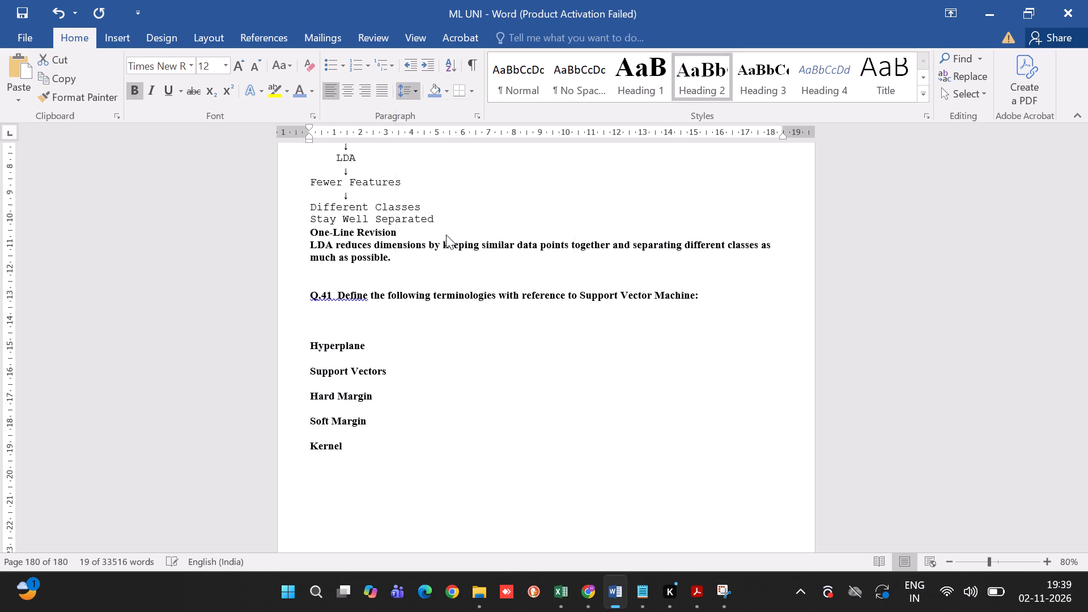
left_click(415, 90)
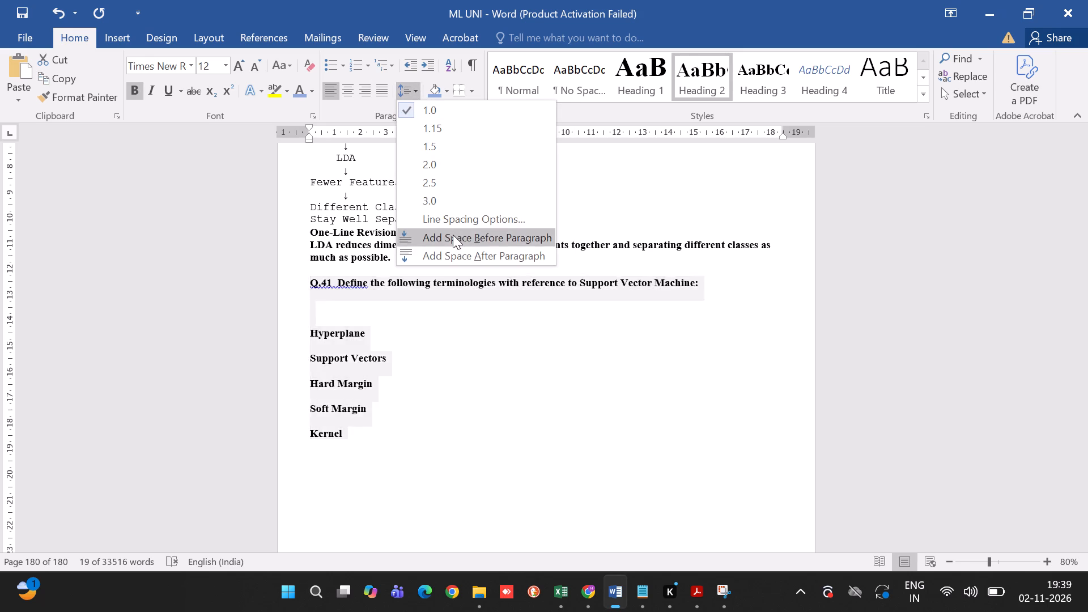
left_click(456, 250)
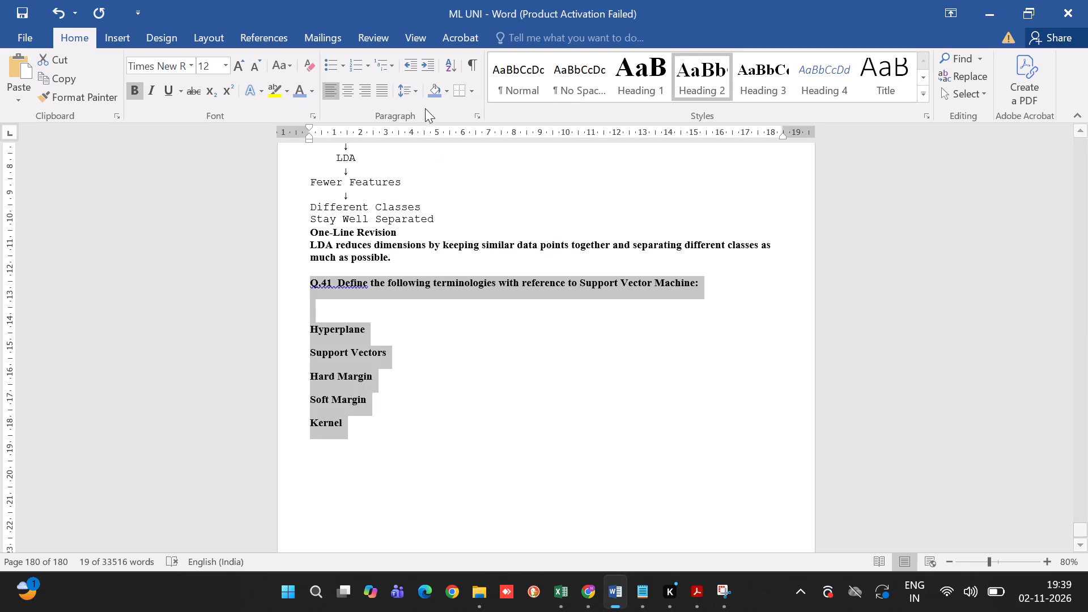
Turn on "Don't add space between paragraphs of the same style" for the Q.41 text, from the question line to Kernel.
left_click(415, 88)
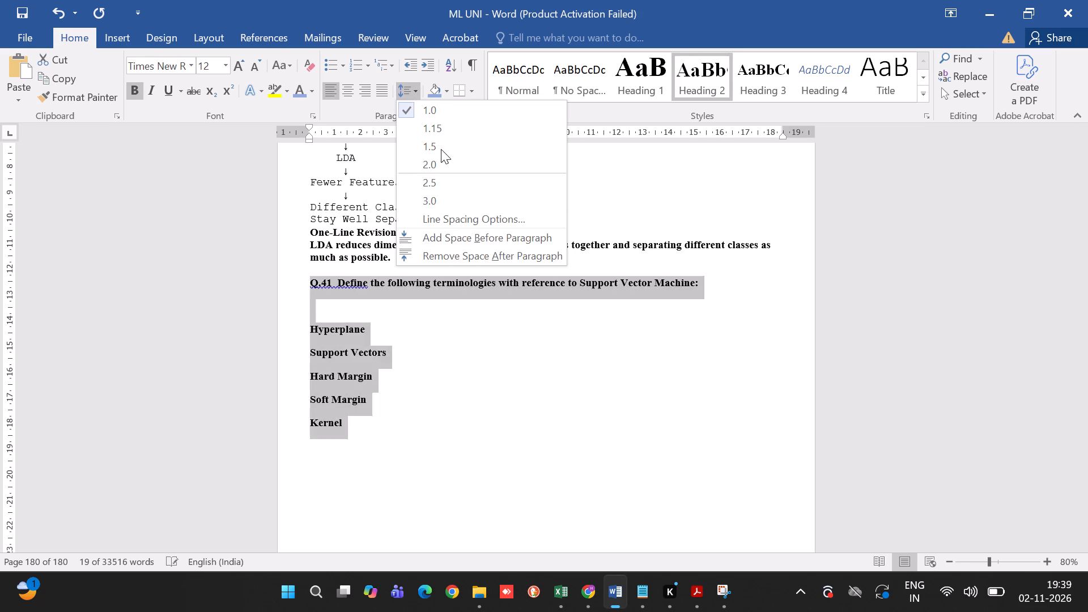
left_click(450, 212)
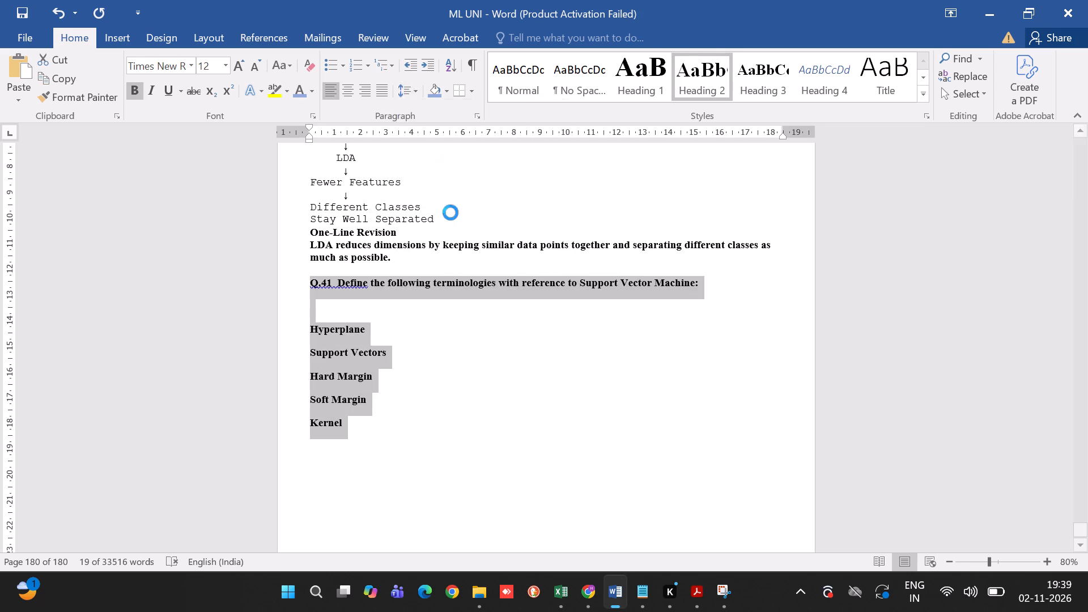
left_click(390, 338)
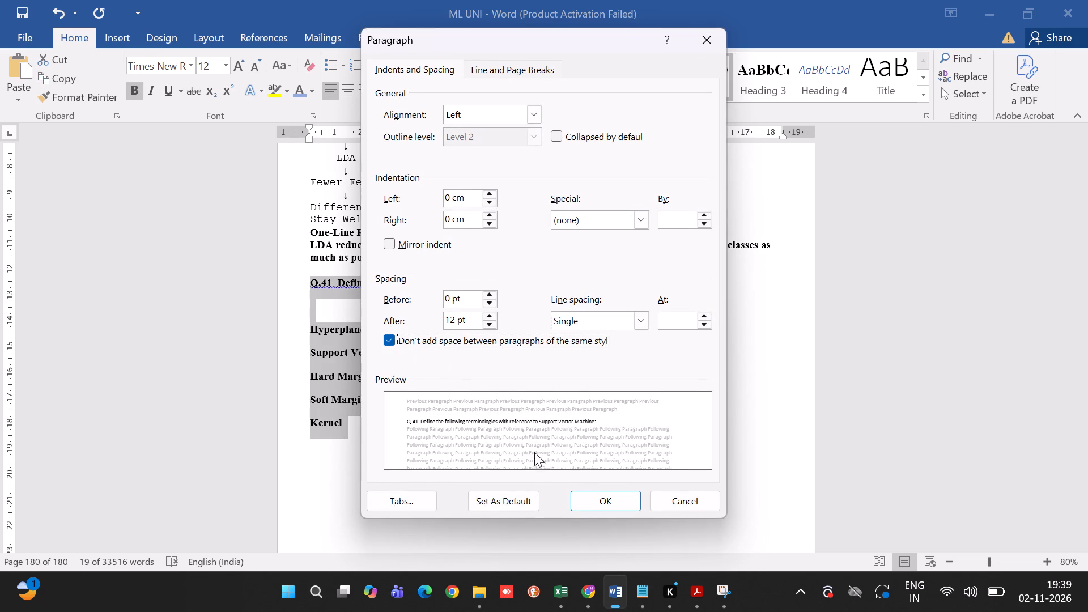
left_click(585, 508)
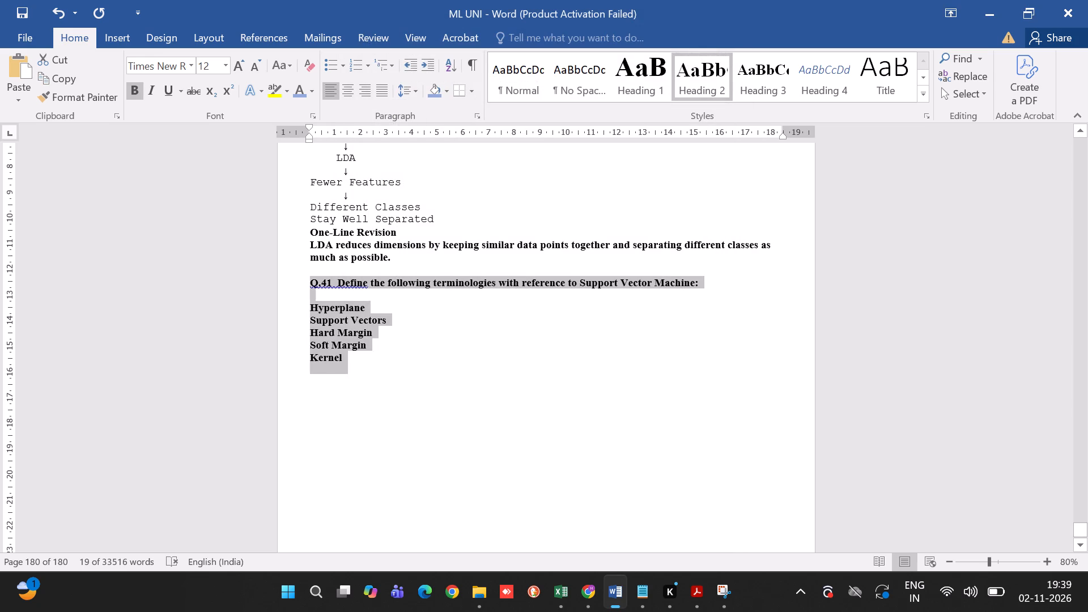
left_click(508, 384)
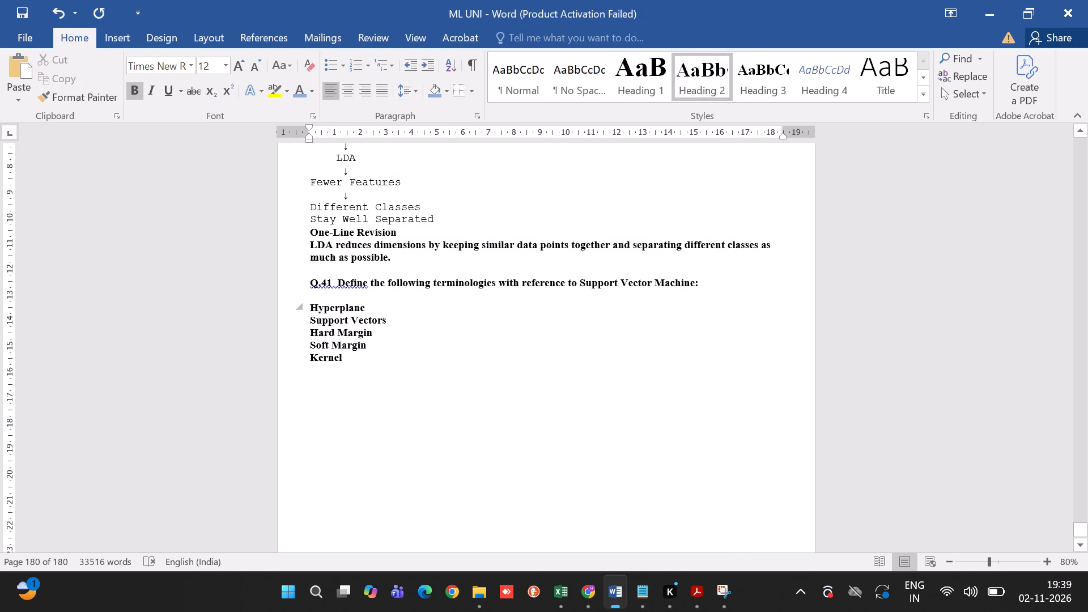
Join Hyperplane, Support Vectors, Hard Margin, Soft Margin and Kernel onto the Q.41 question line as a comma-separated list, removing the blank line.
left_click(311, 309)
key("BackSpace")
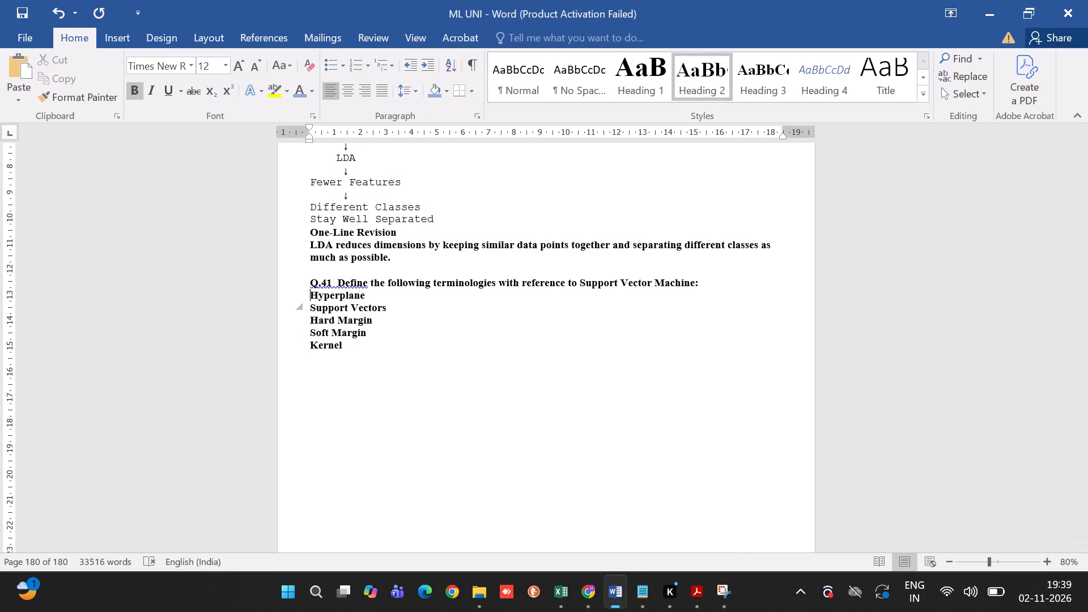
key("BackSpace")
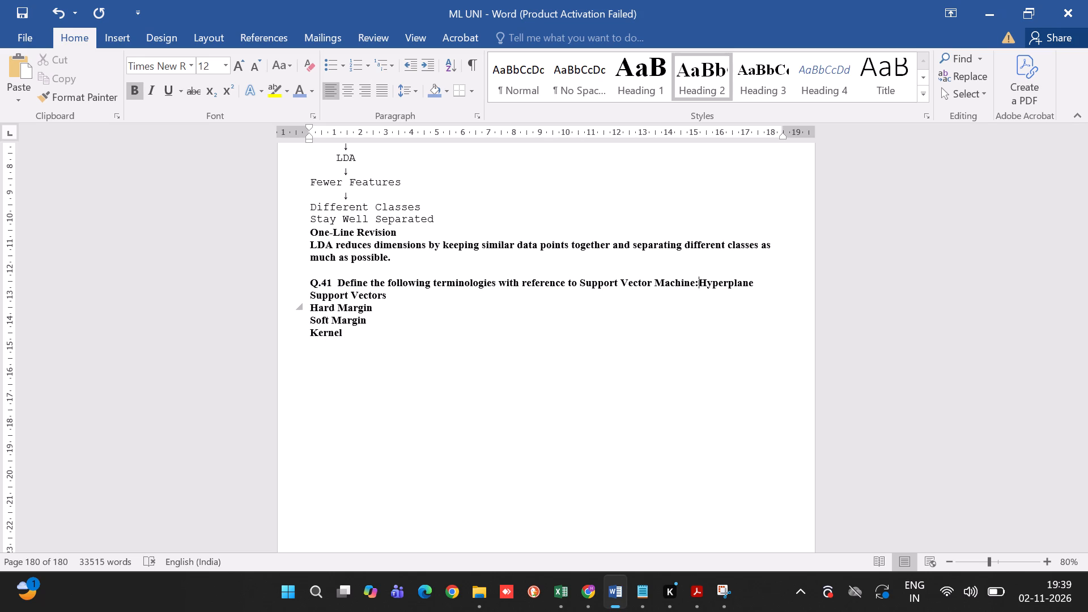
key("Right")
key("Right")
key("Right")
key("Right")
key("Right")
key("Right")
key("Right")
key("Right")
key("Right")
key("Right")
key("comma")
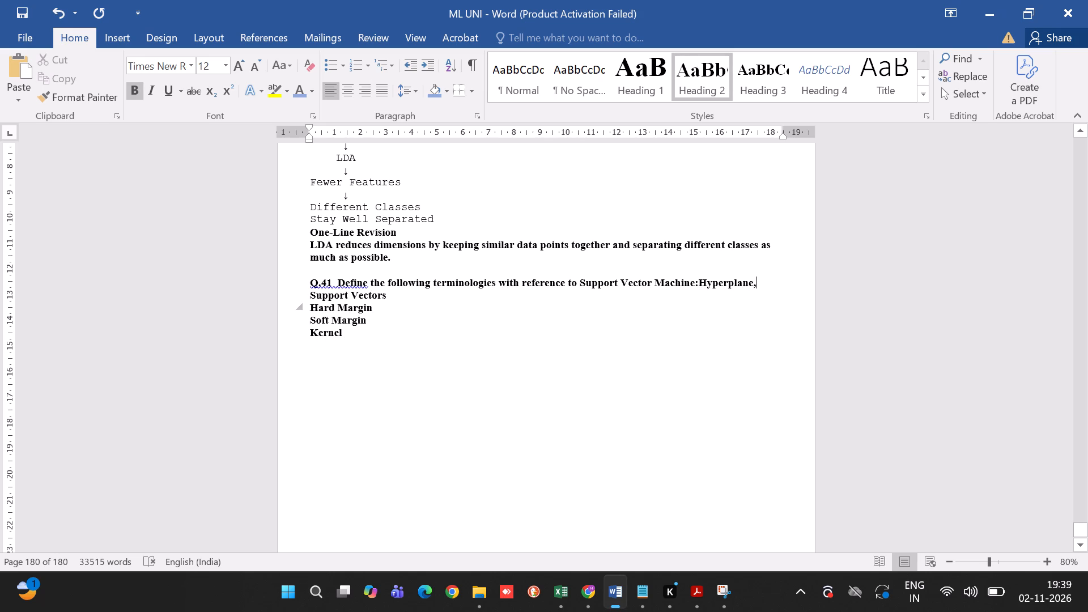
left_click(390, 297)
key("comma")
left_click(311, 312)
key("BackSpace")
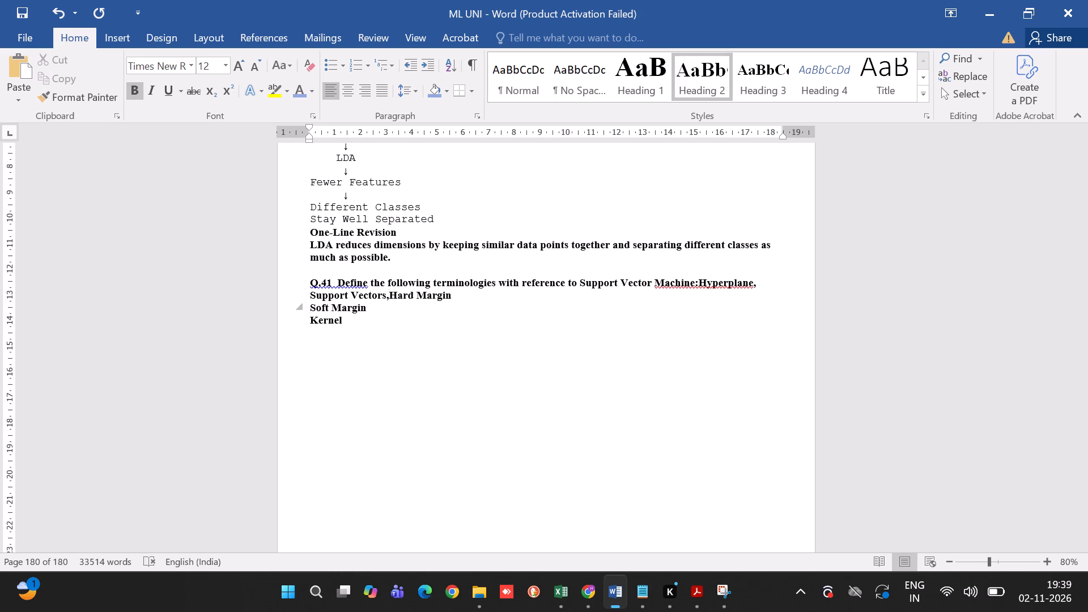
left_click(309, 307)
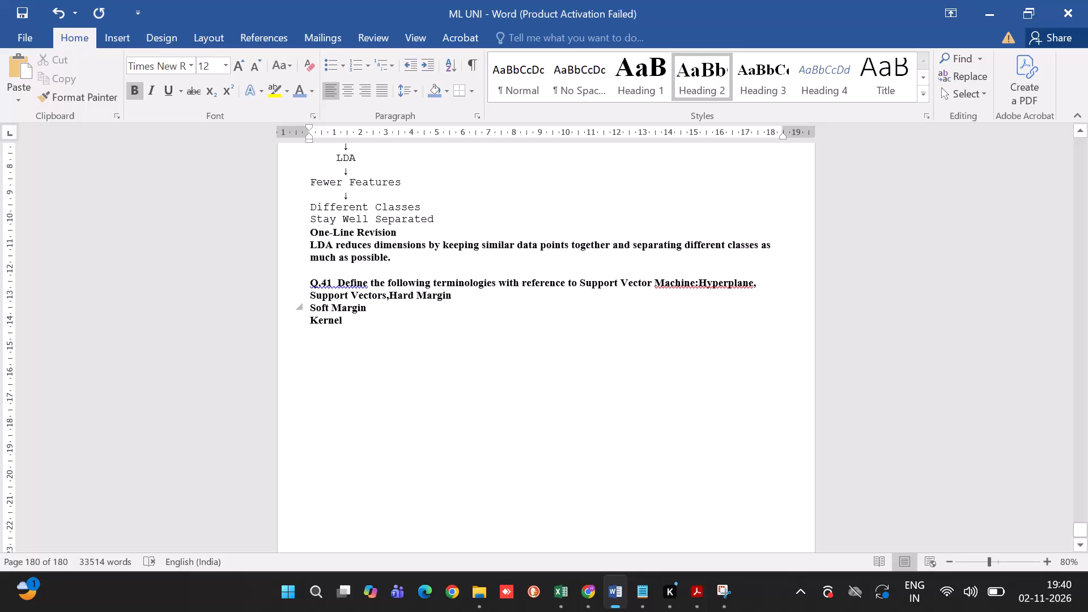
key("BackSpace")
key("comma")
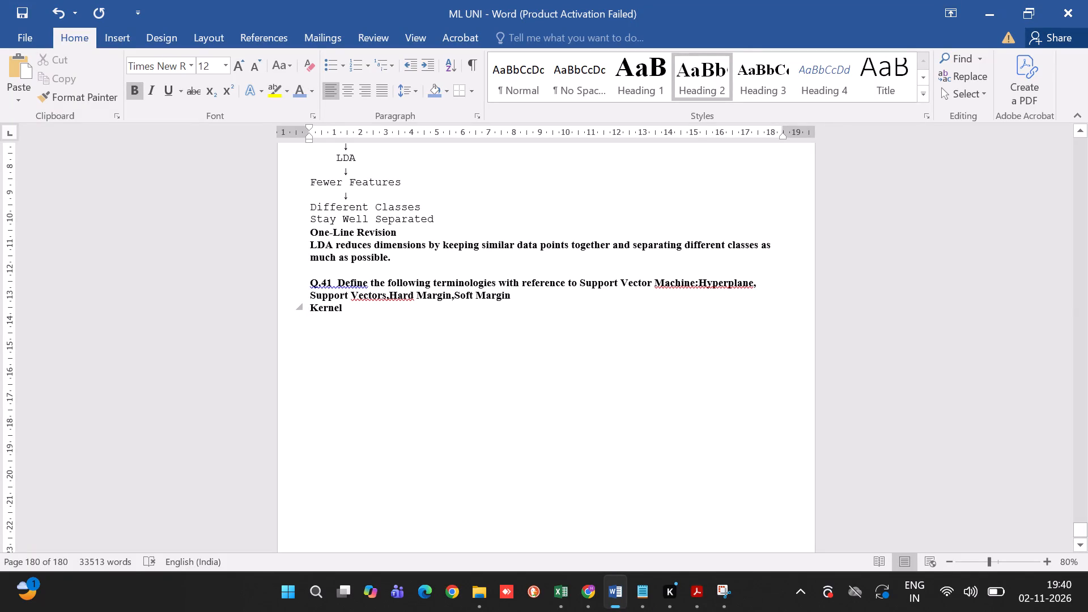
left_click(309, 308)
key("BackSpace")
key("comma")
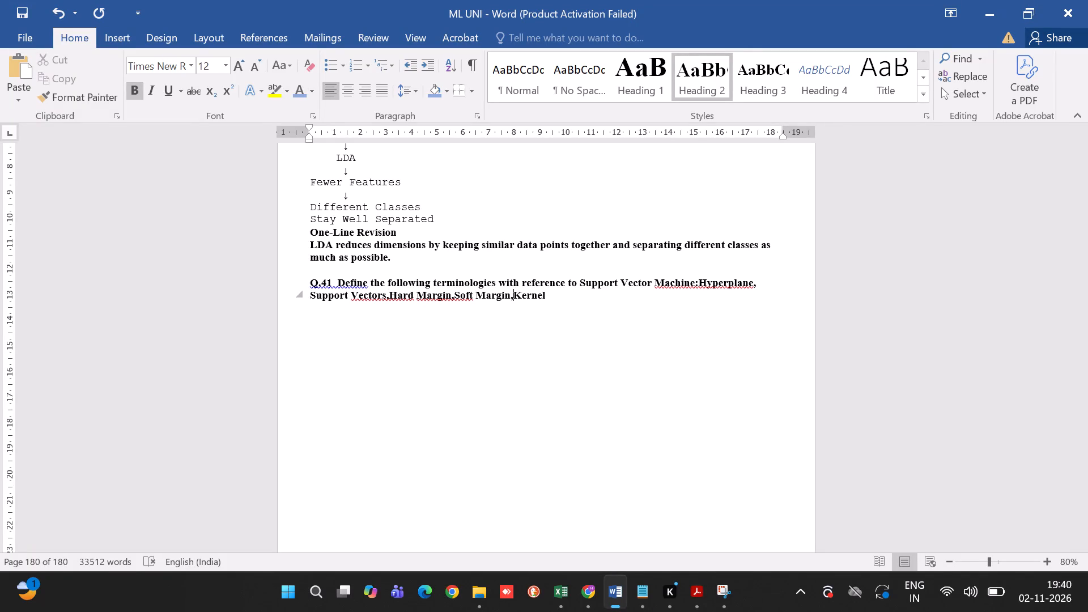
Add spaces before Hard Margin, Soft Margin and Kernel in Q.41, end the question with a period, and start a new line below.
left_click(555, 300)
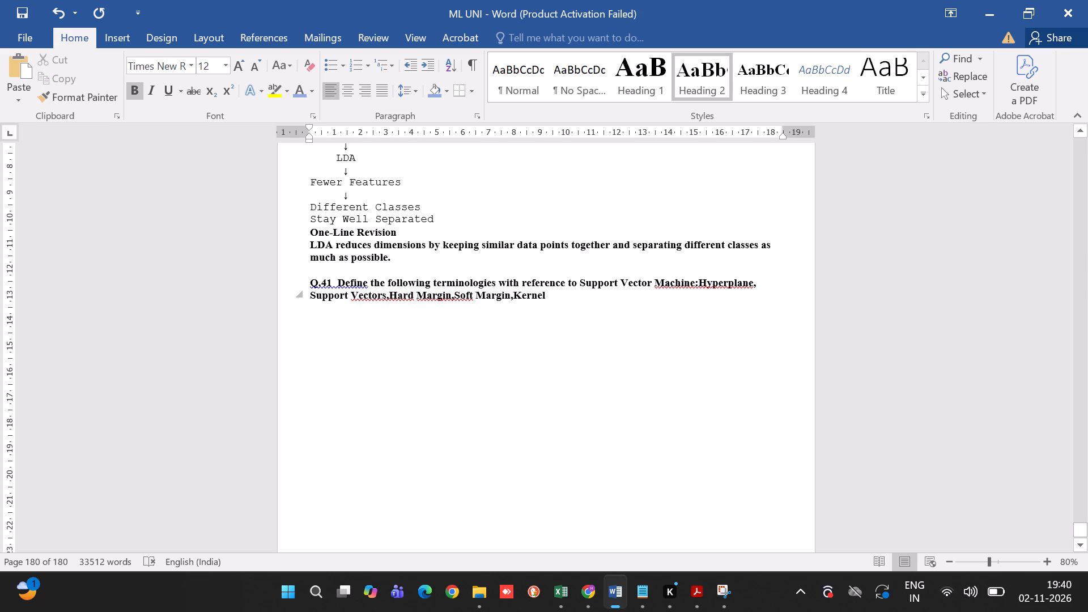
key("Return")
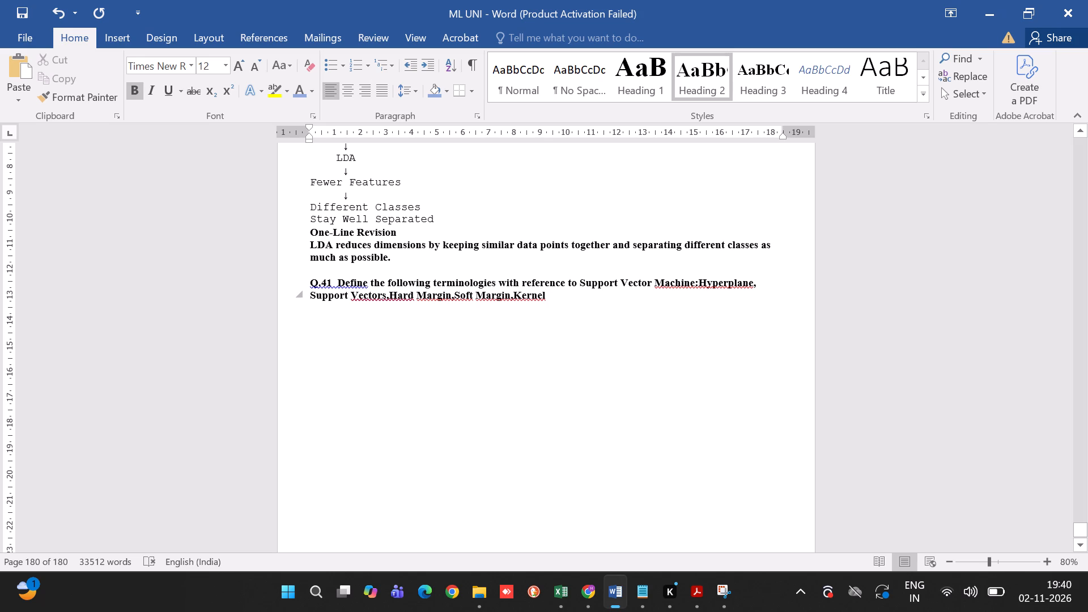
left_click(515, 299)
key("space")
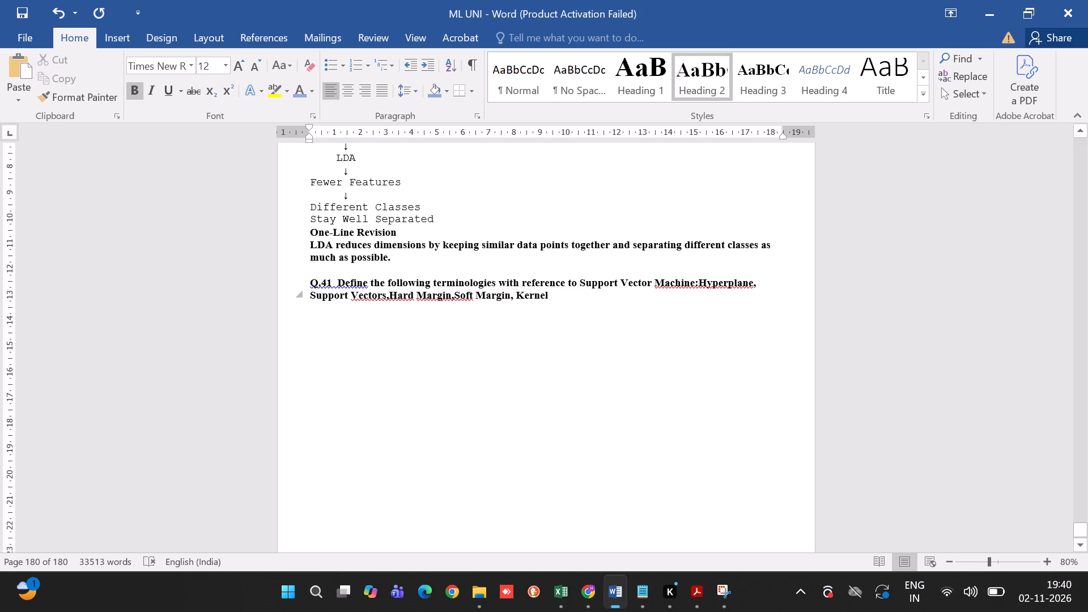
left_click(454, 295)
key("space")
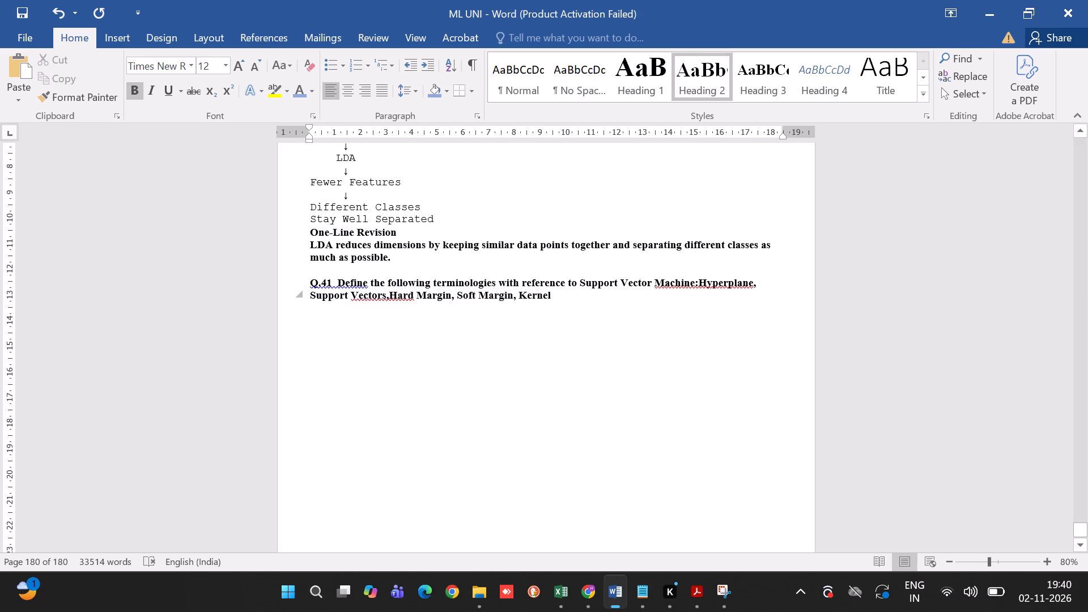
left_click(388, 297)
key("space")
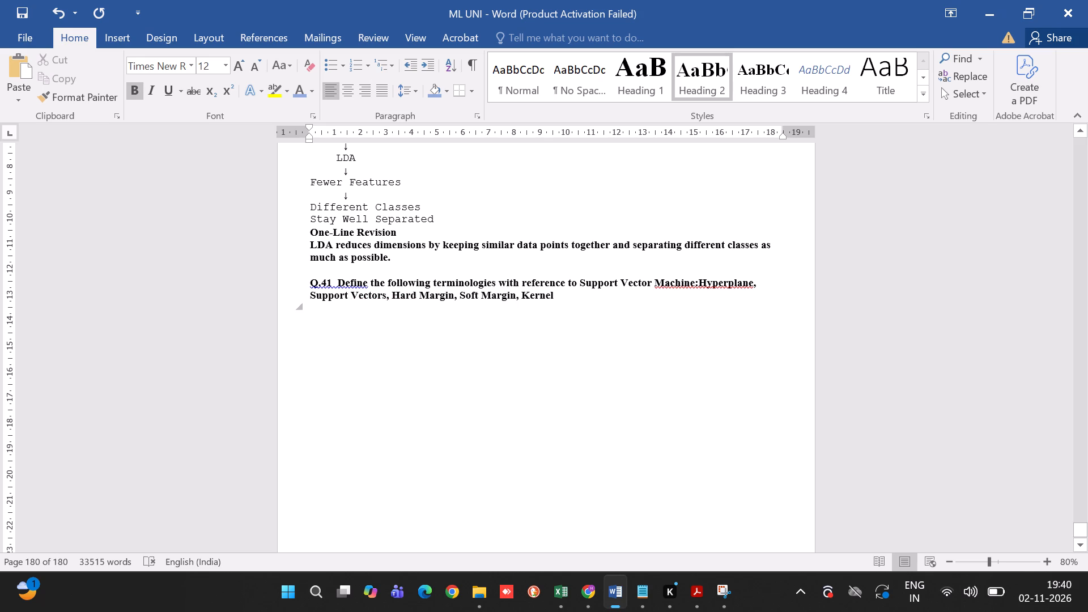
left_click(563, 297)
key("period")
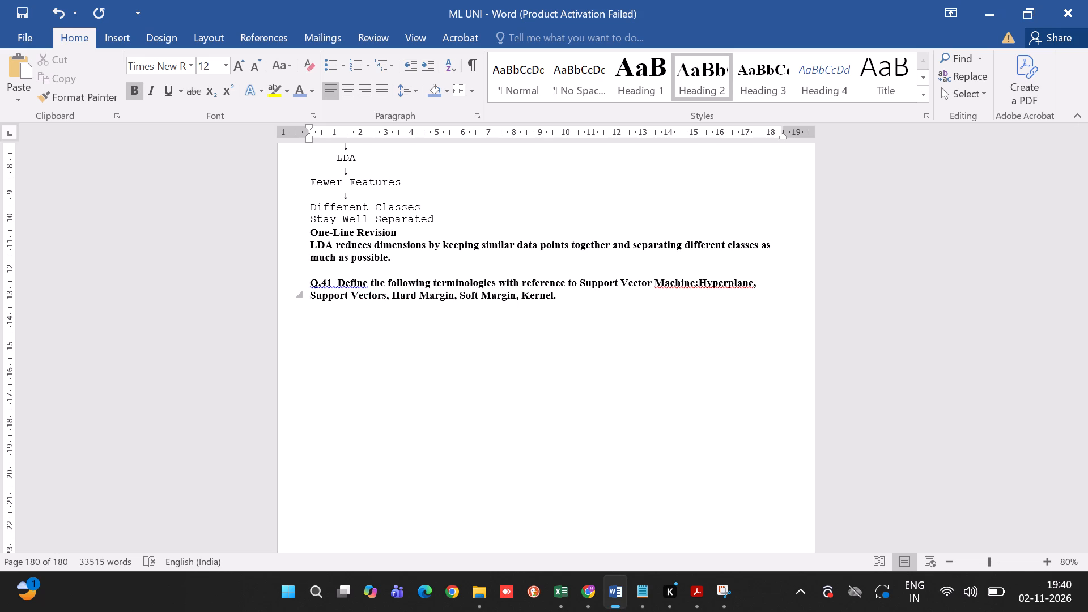
key("Return")
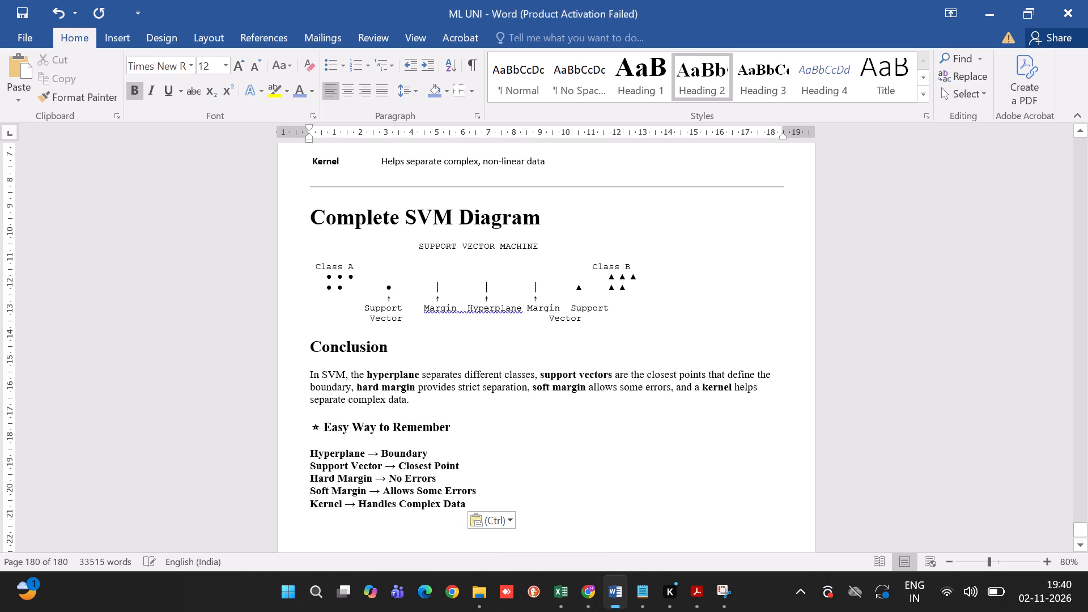
left_click_drag(508, 496, 450, 494)
scroll(450, 494, "up", 2)
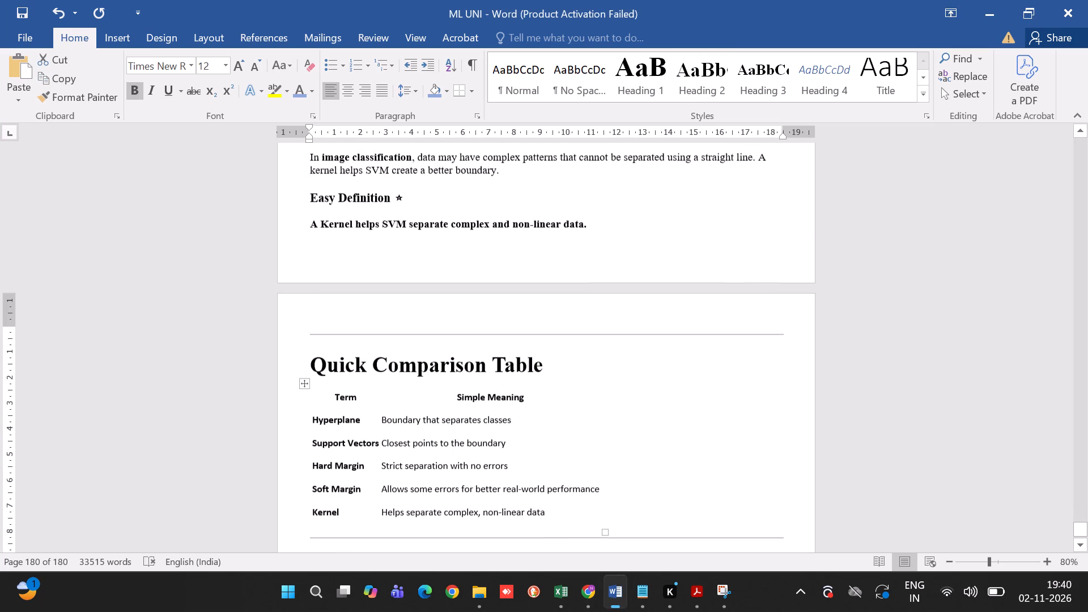
Apply All Borders to the Quick Comparison Table of SVM terms.
left_click(304, 384)
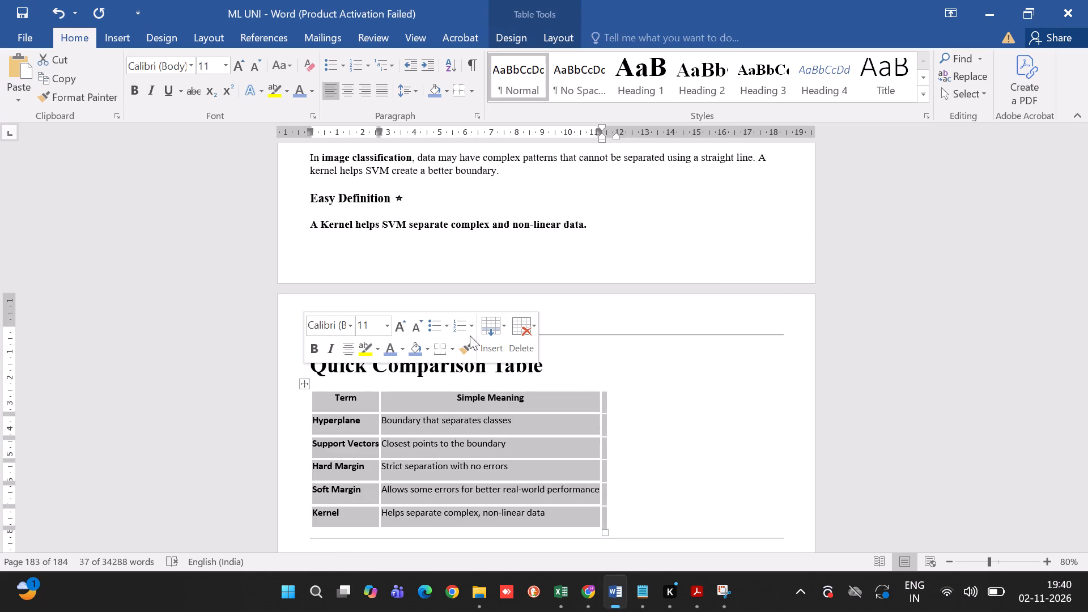
left_click(454, 346)
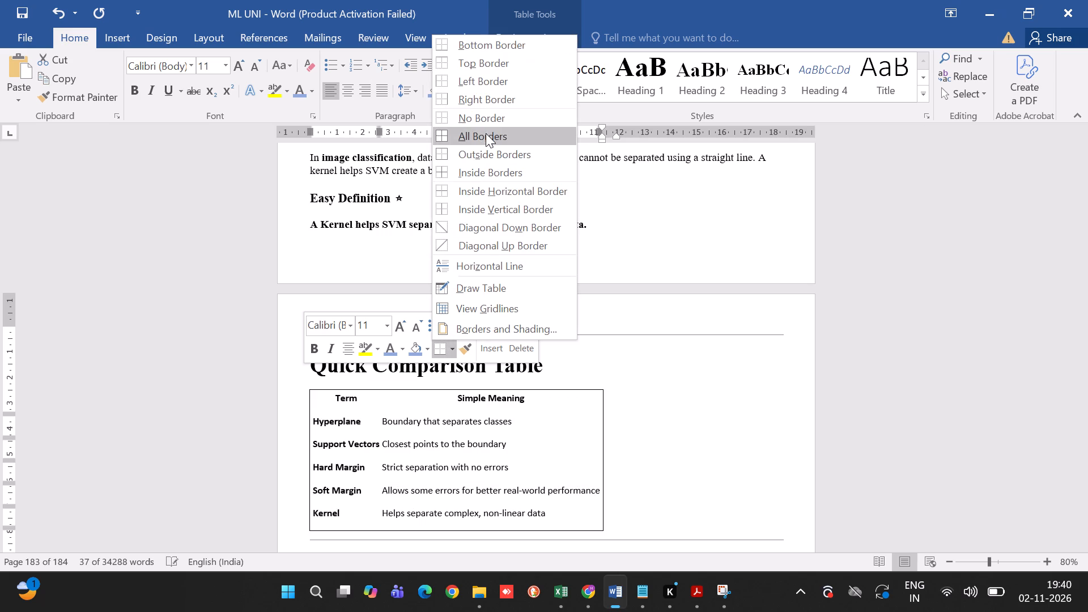
left_click(486, 131)
Set the whole Q.41 answer, from Introduction to the end of the document, to font size 12.
scroll(527, 253, "up", 4)
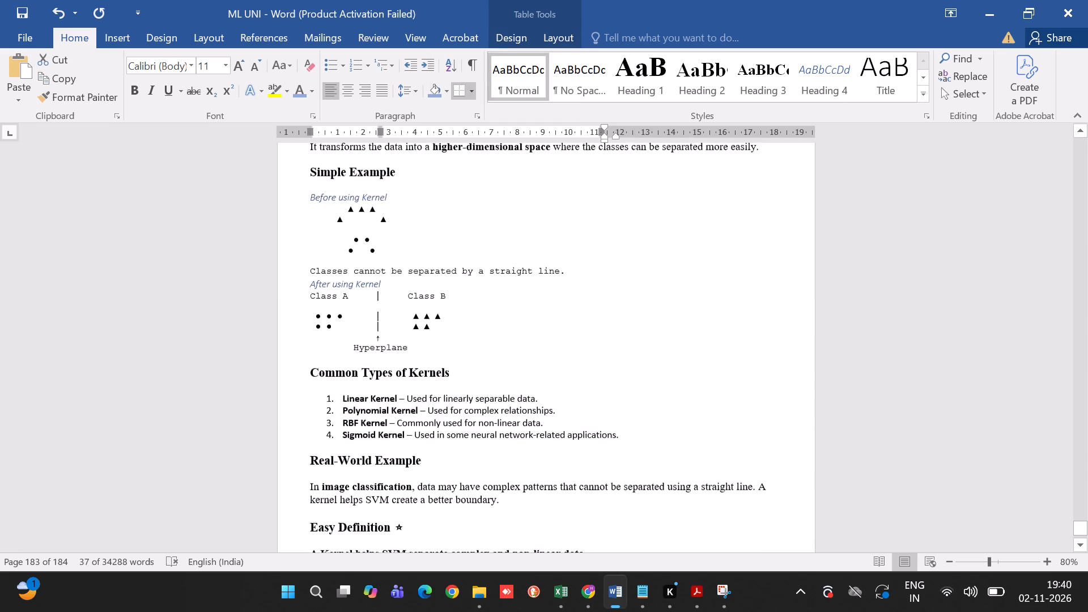
scroll(527, 253, "up", 8)
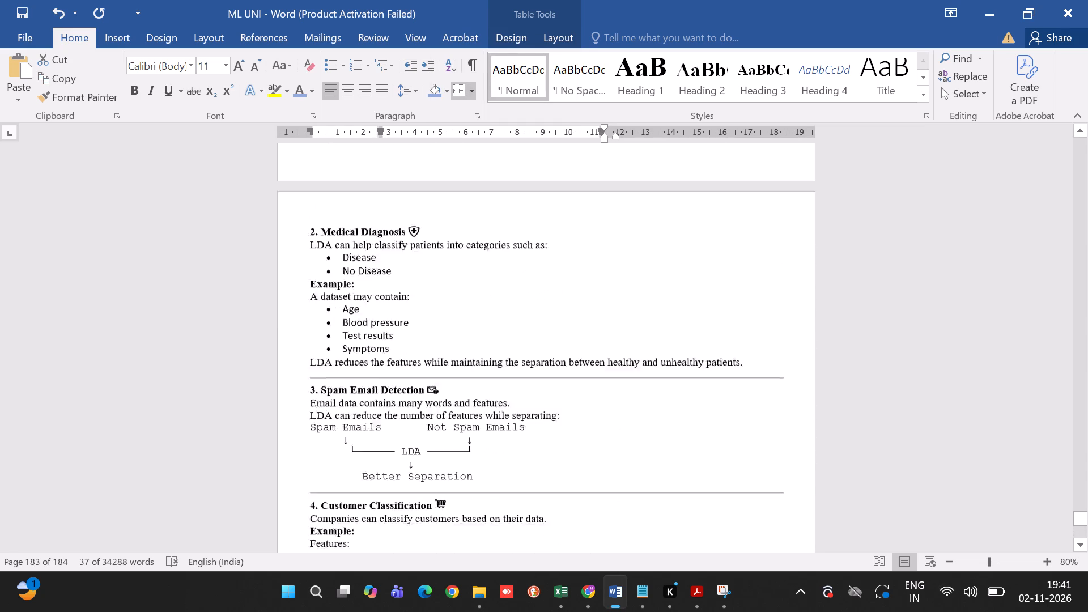
scroll(527, 253, "up", 1)
scroll(527, 253, "down", 5)
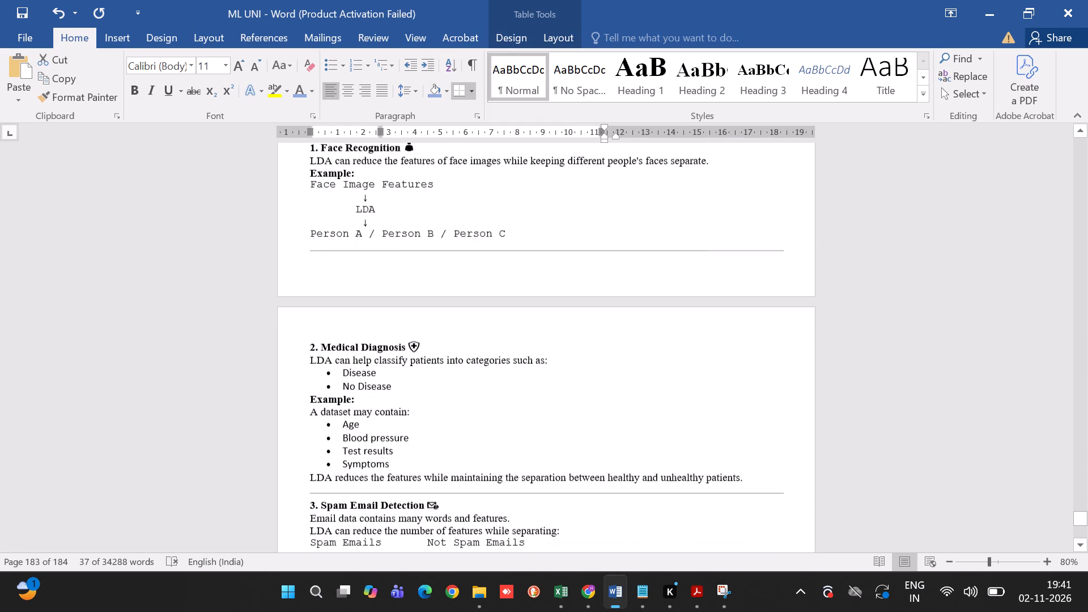
scroll(527, 253, "down", 5)
scroll(527, 253, "up", 1)
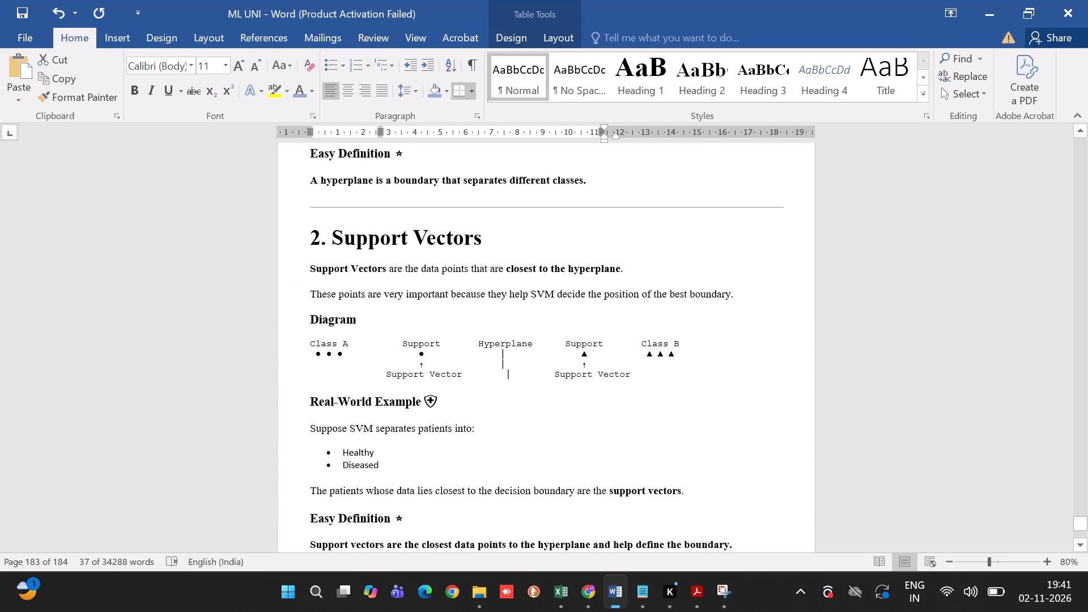
scroll(527, 253, "up", 2)
scroll(527, 253, "down", 1)
scroll(527, 253, "up", 1)
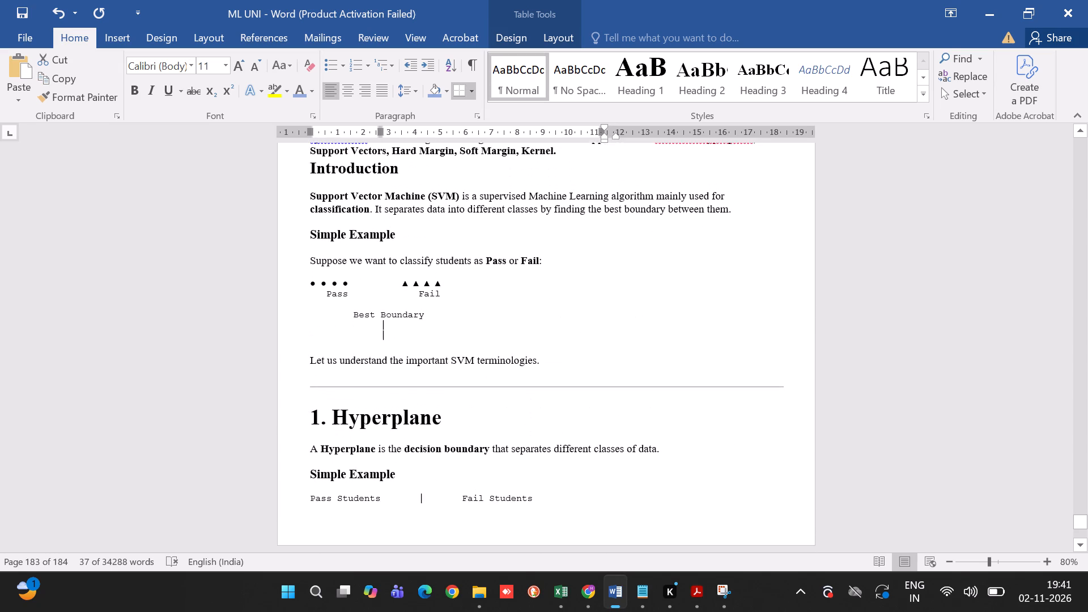
scroll(527, 253, "up", 1)
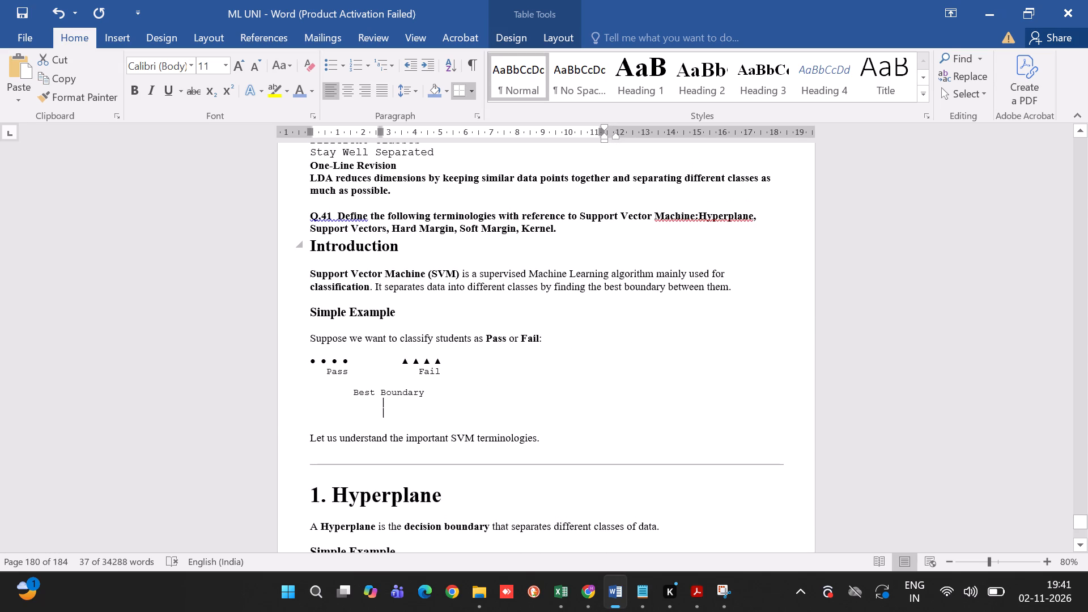
left_click_drag(308, 243, 767, 611)
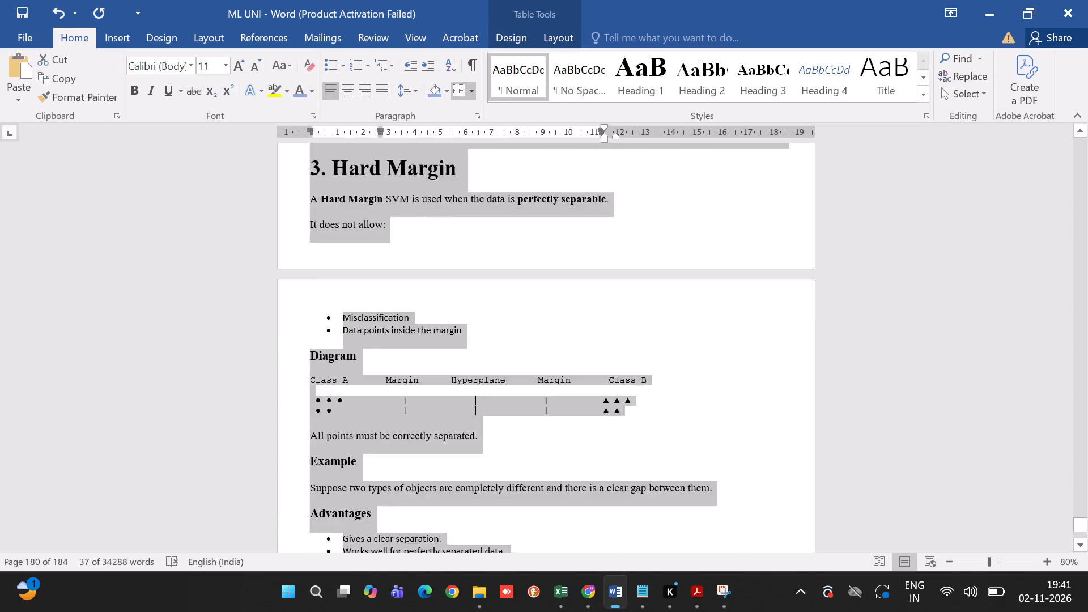
left_click_drag(767, 611, 763, 609)
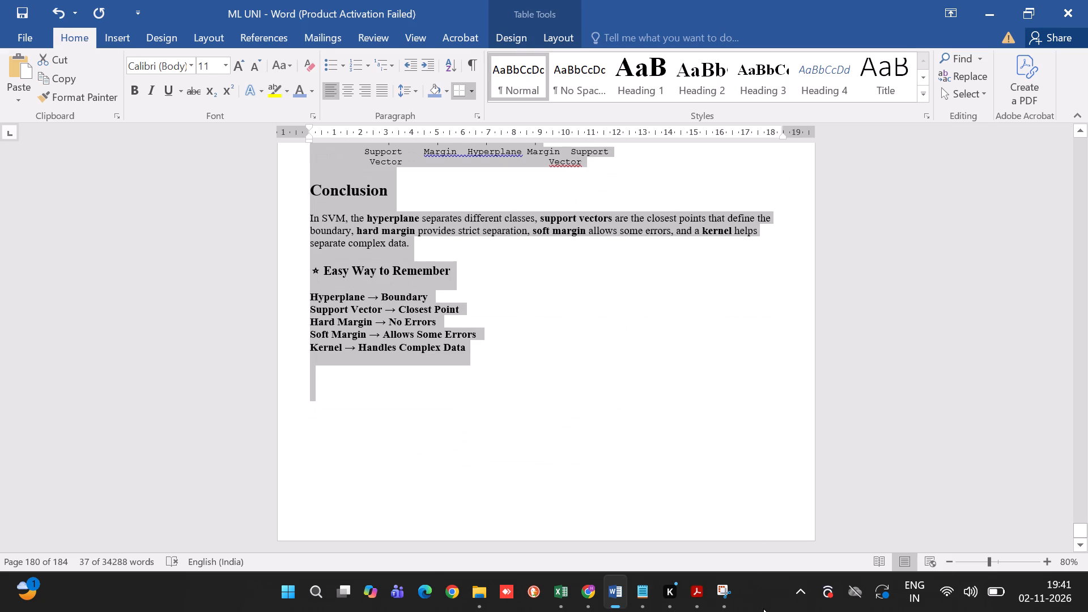
left_click(204, 65)
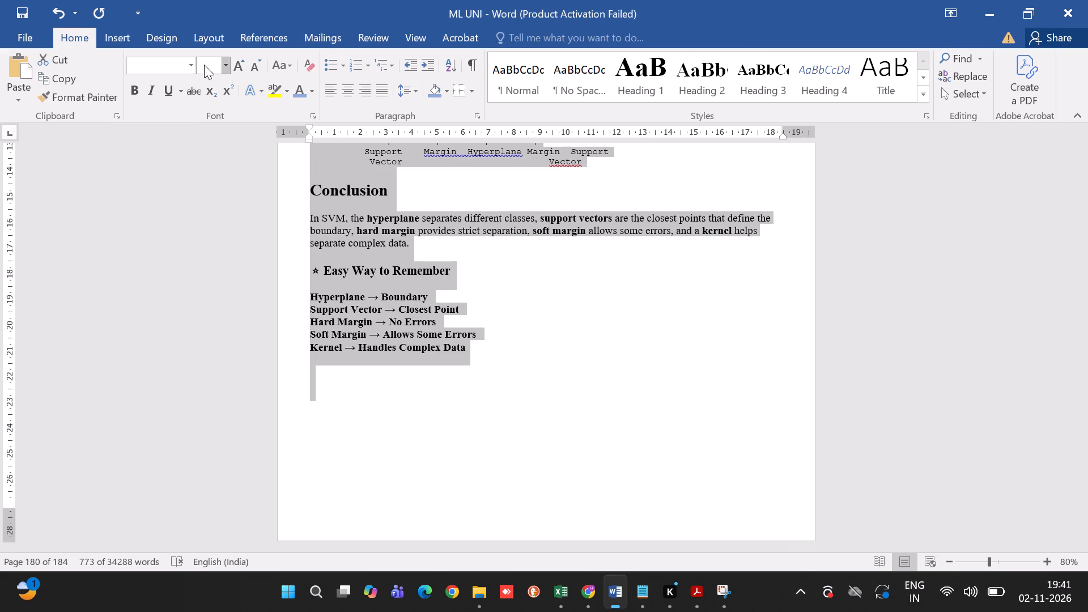
type("12")
key("Return")
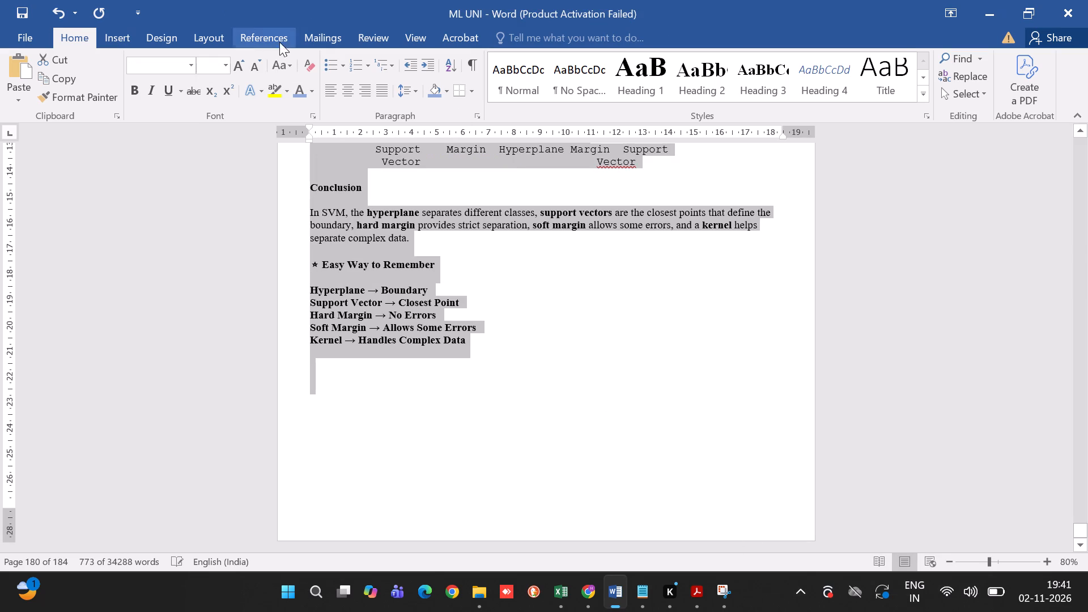
Remove the space after paragraphs throughout the selected Q.41 answer.
left_click(411, 86)
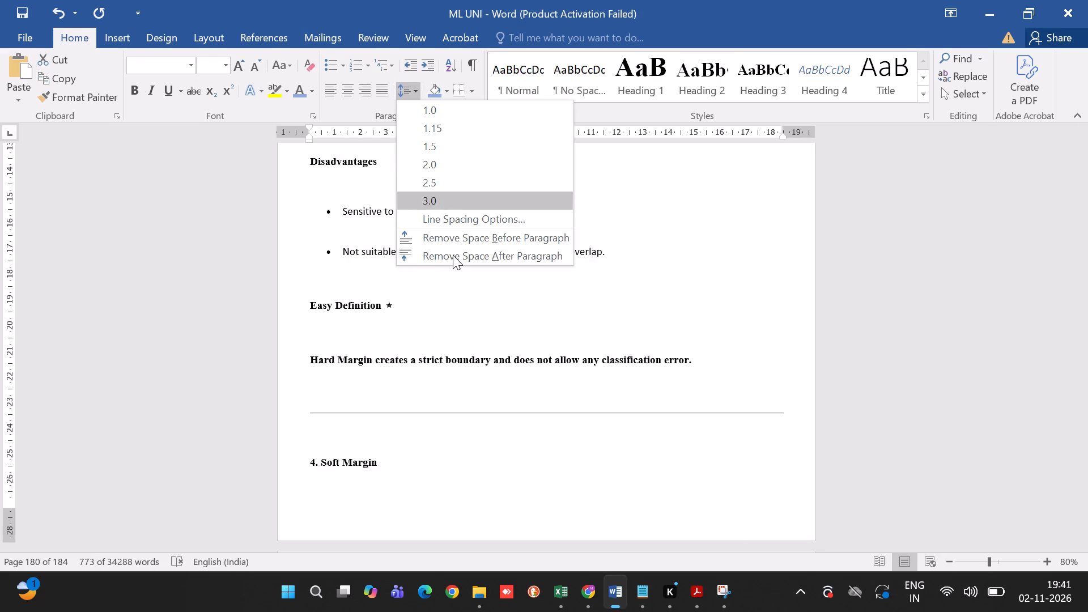
left_click(454, 257)
scroll(454, 257, "up", 4)
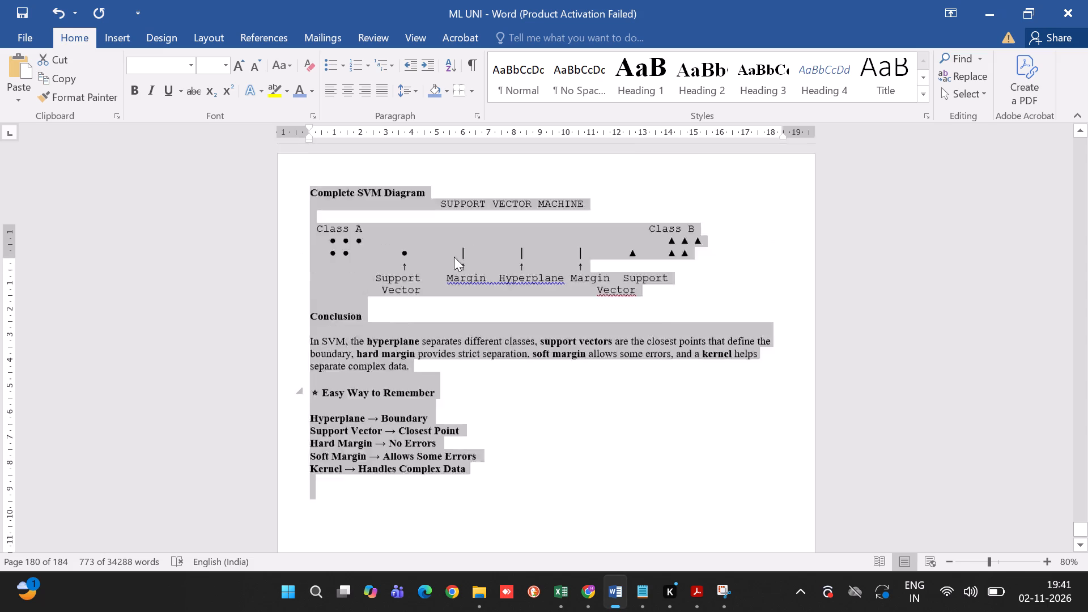
scroll(454, 257, "up", 1)
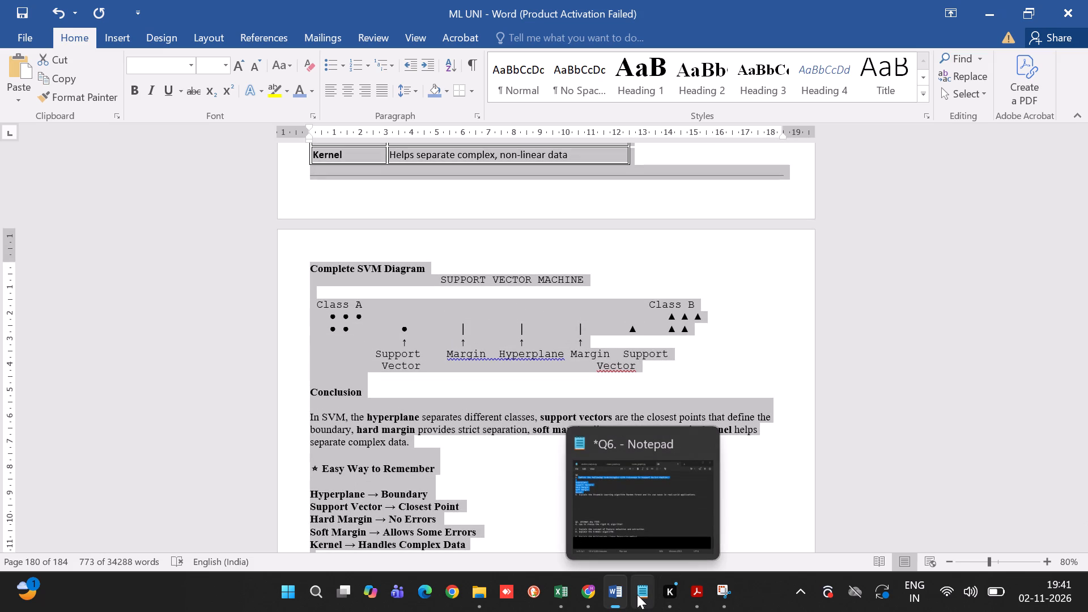
Switch to Chrome's Google Images results and copy the SVM diagram labelled Maximum Margin Hyperplane, Positive Hyperplane and Negative Hyperplane.
left_click(637, 594)
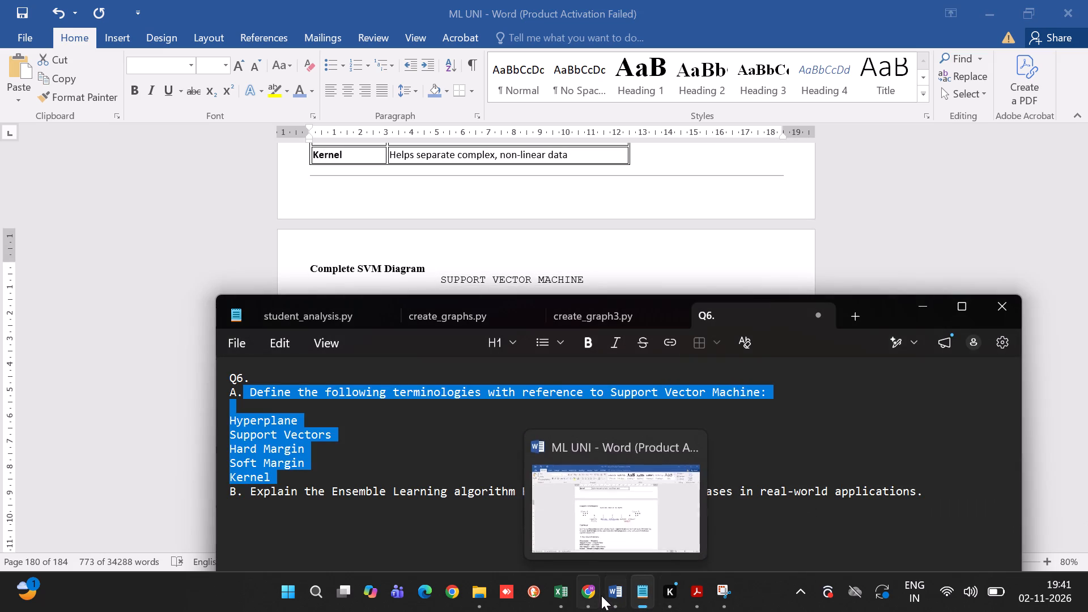
left_click(593, 596)
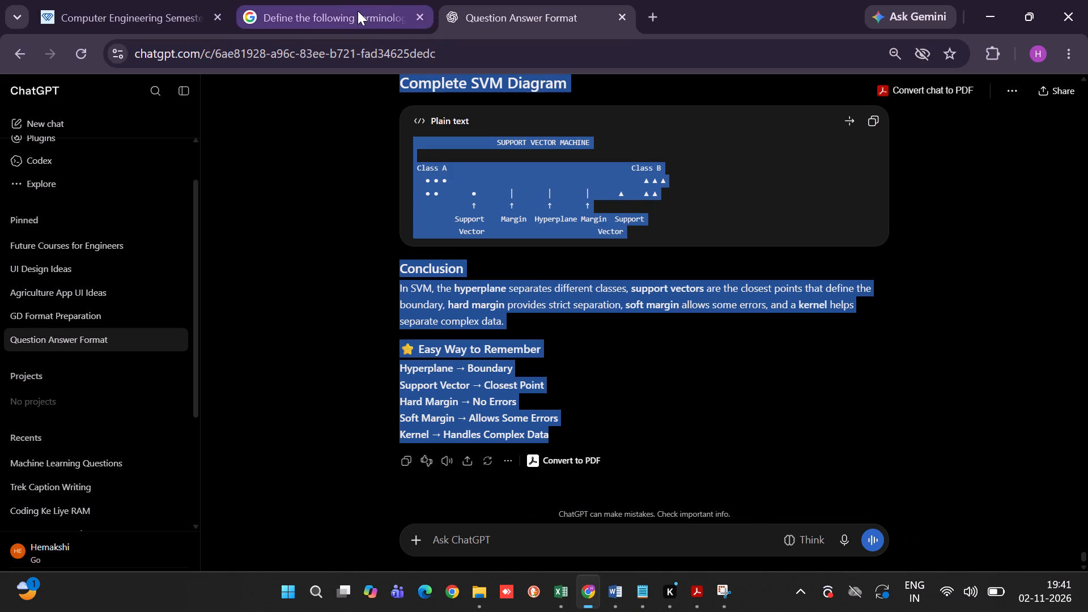
left_click(358, 11)
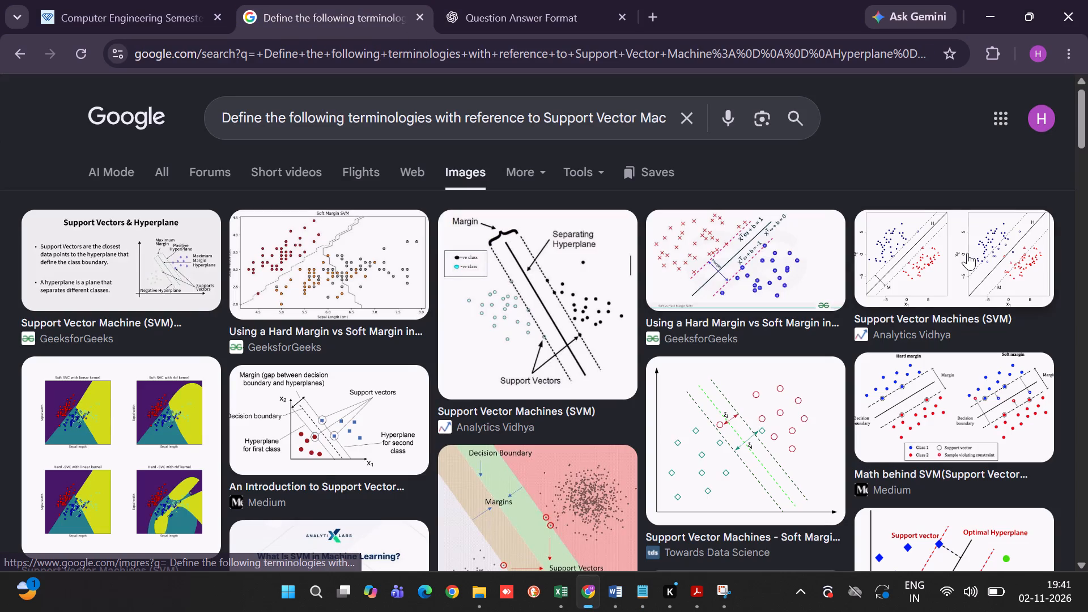
right_click(512, 315)
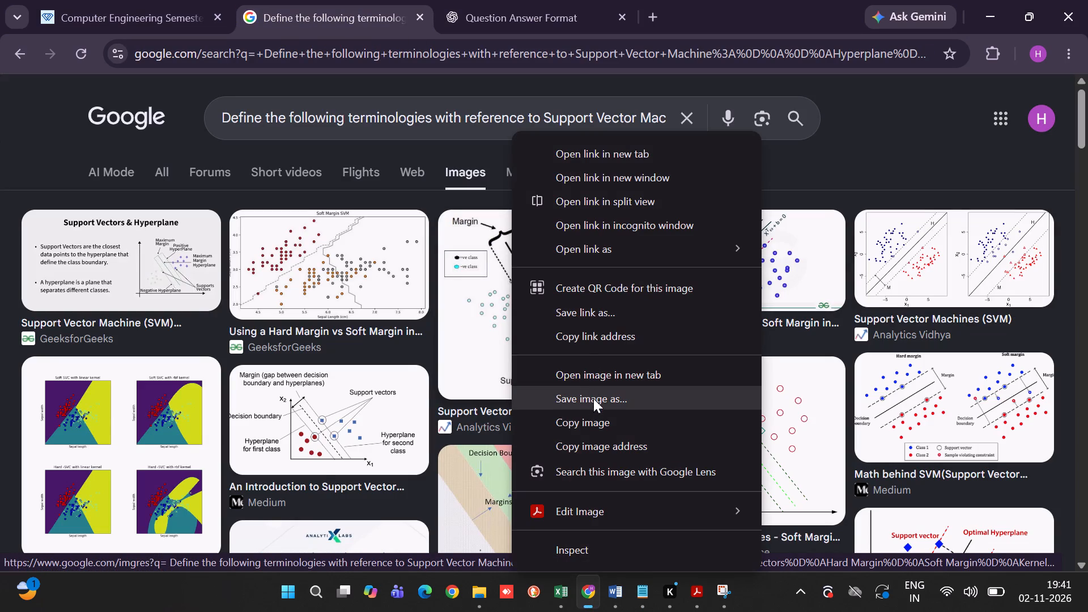
left_click(596, 417)
scroll(596, 417, "down", 1)
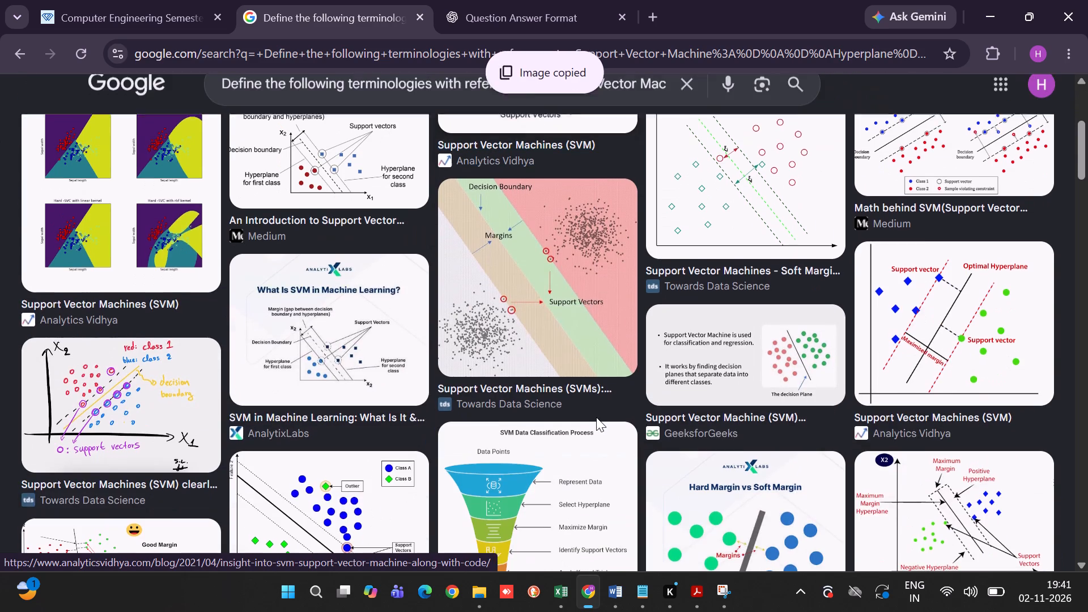
scroll(596, 417, "down", 1)
scroll(641, 428, "right", 1)
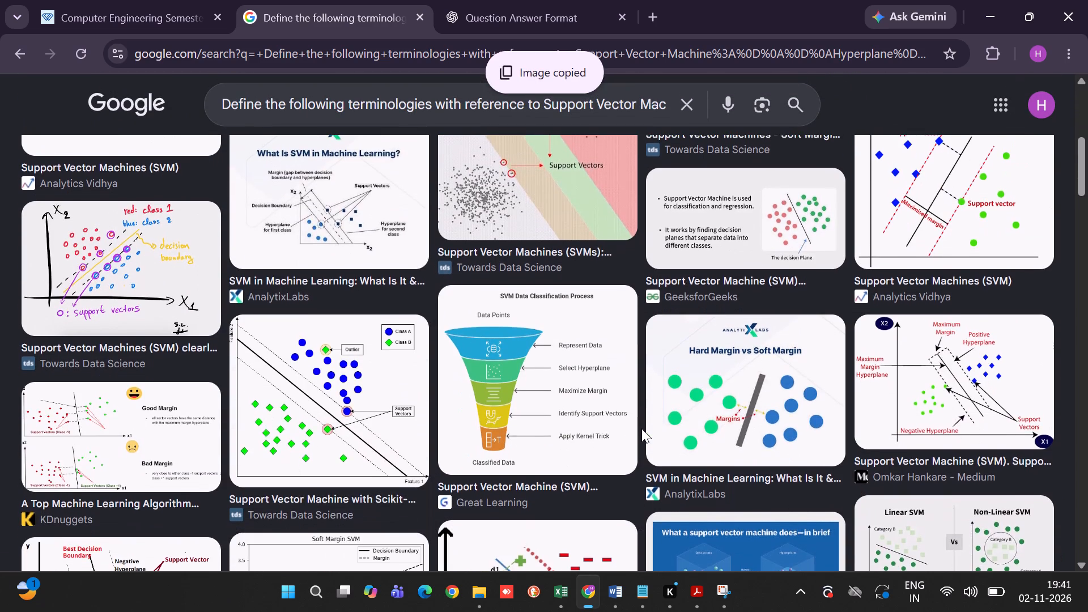
scroll(641, 428, "right", 1)
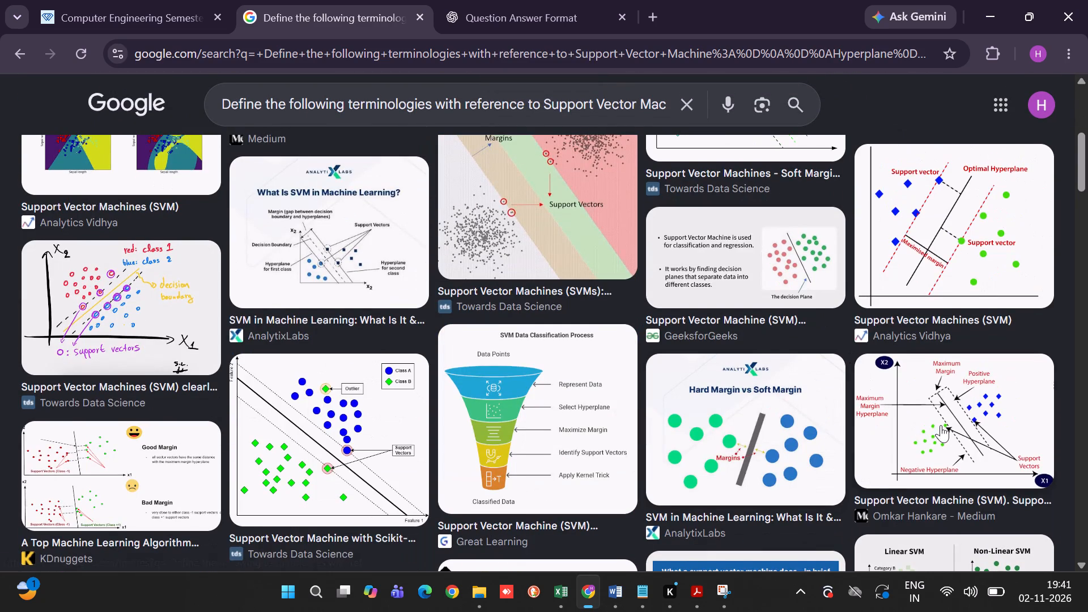
right_click(948, 430)
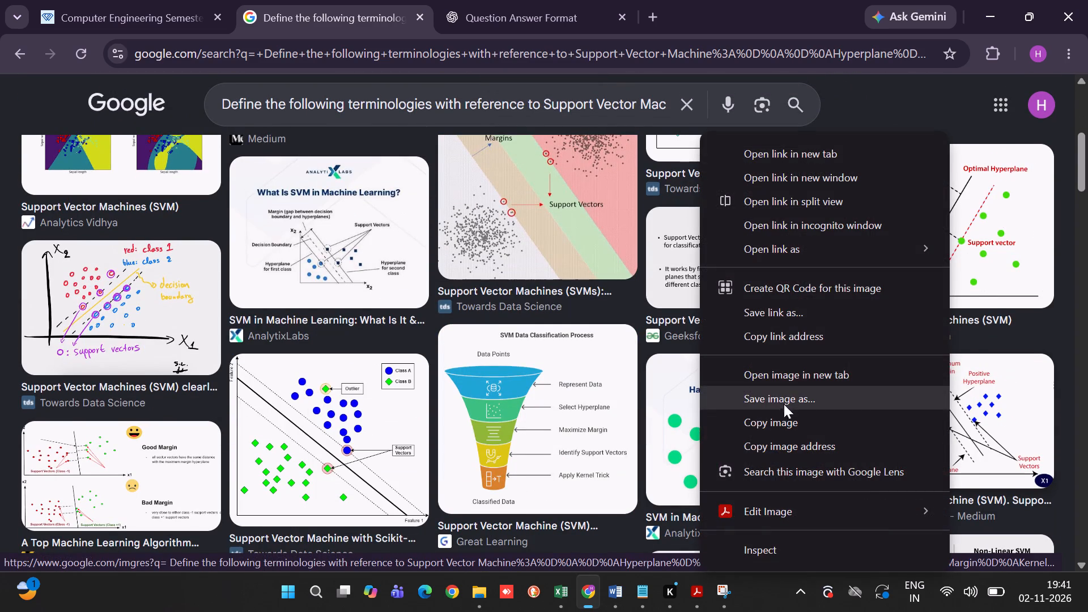
left_click(780, 425)
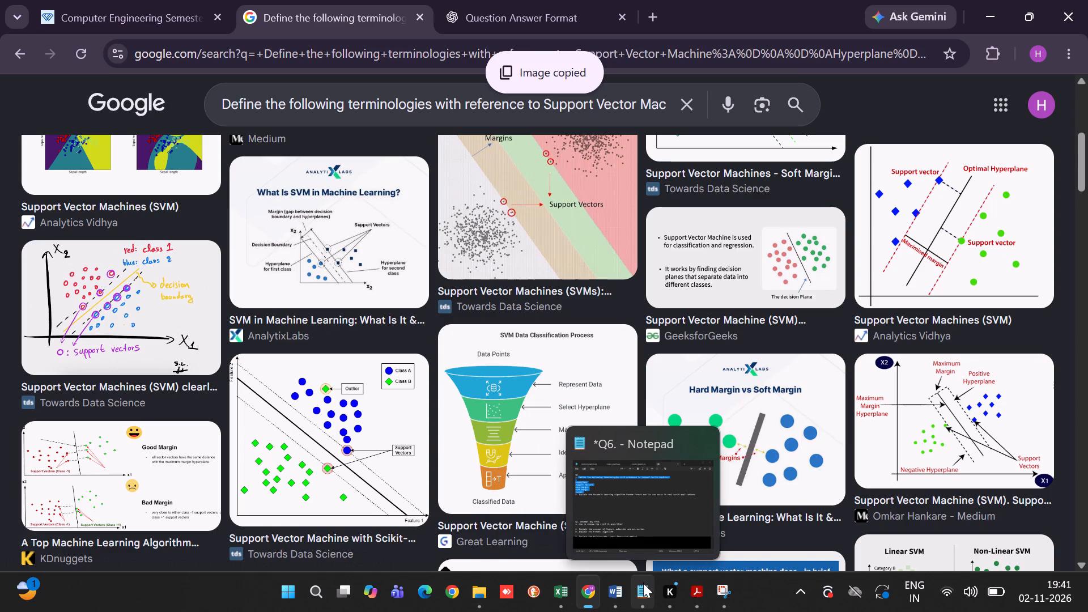
Return to the Word document and paste the copied SVM diagram below the "Kernel → Handles Complex Data" line.
left_click(618, 588)
scroll(664, 298, "up", 3)
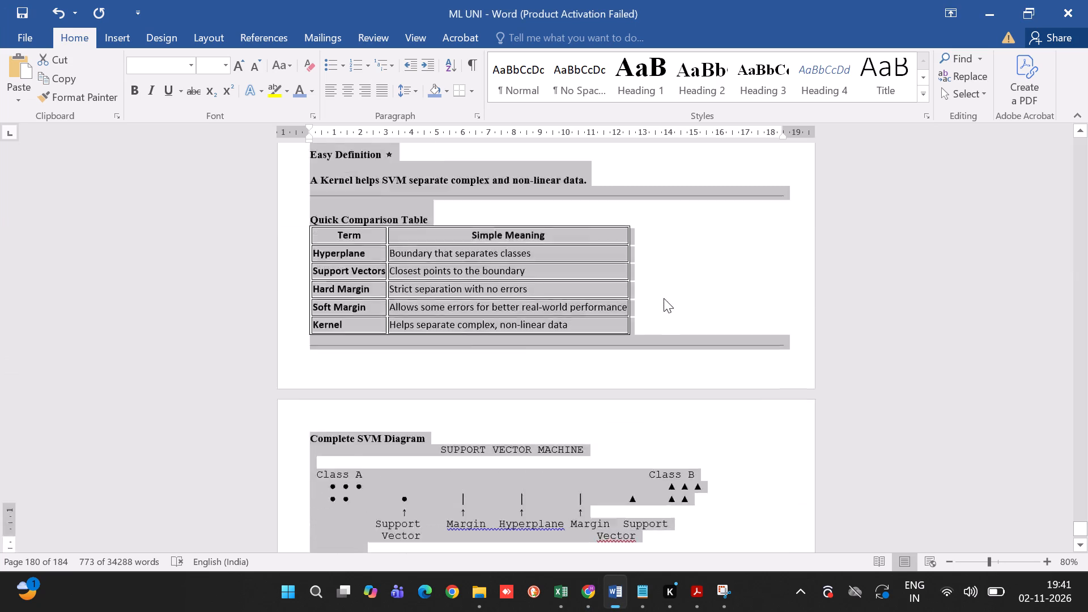
scroll(664, 298, "up", 3)
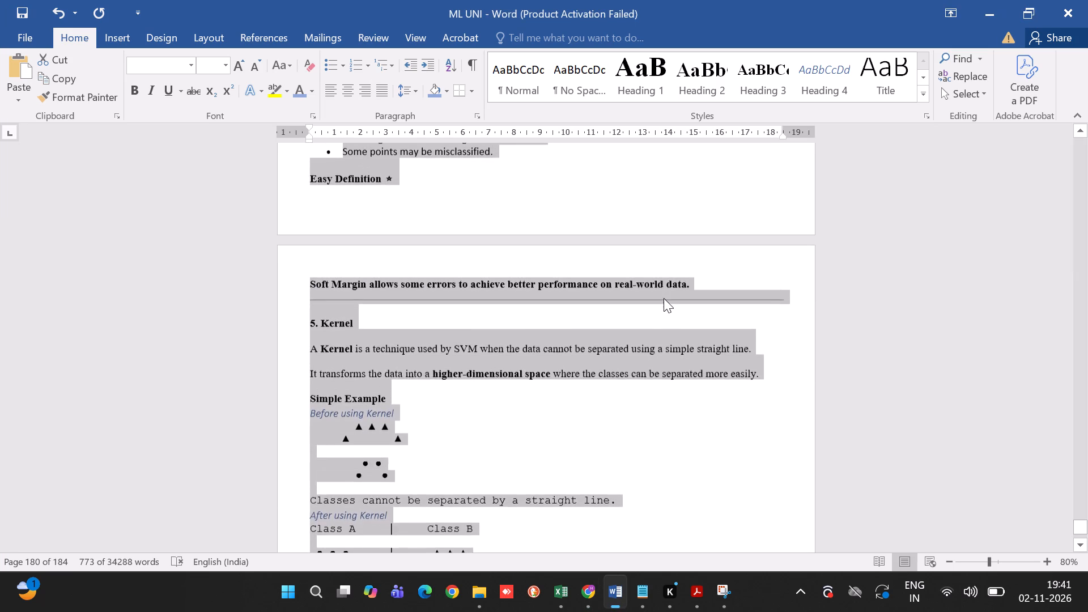
scroll(664, 298, "up", 5)
scroll(664, 298, "right", 1)
scroll(664, 298, "up", 1)
scroll(664, 298, "right", 1)
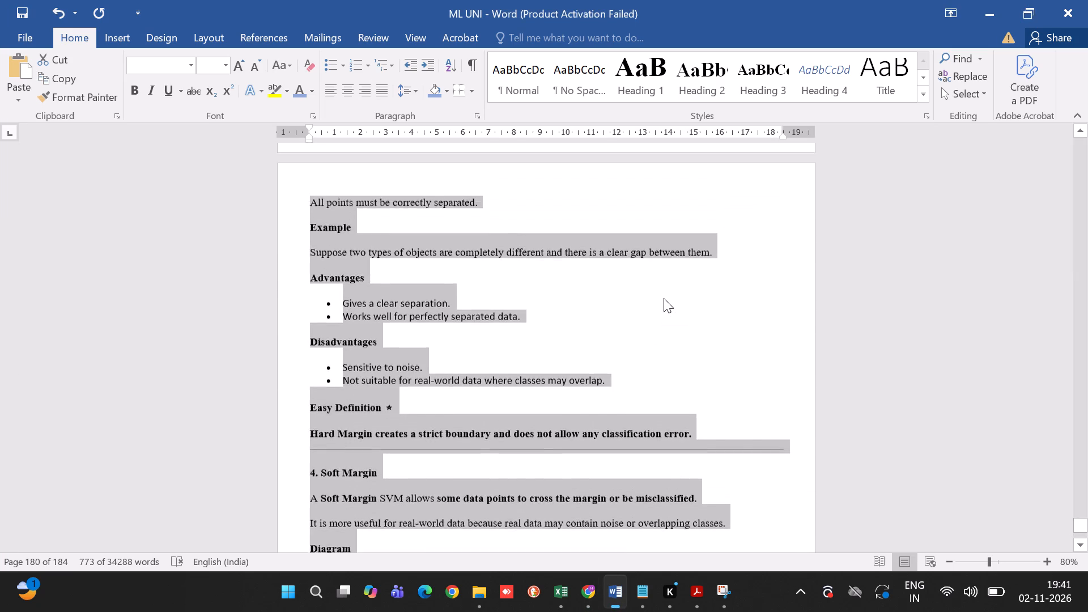
scroll(664, 298, "right", 1)
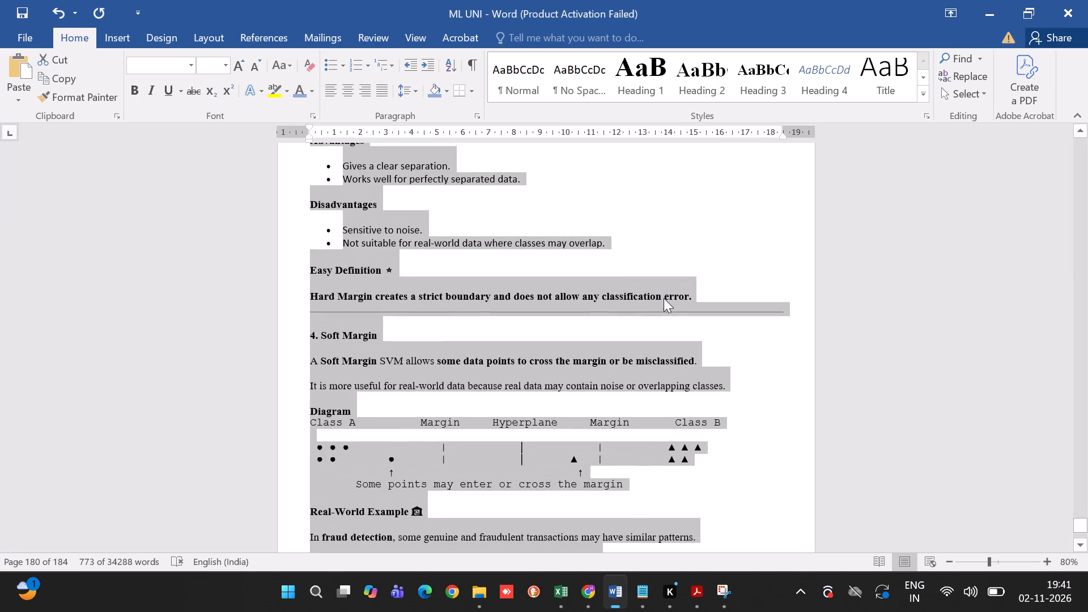
scroll(664, 298, "down", 1)
left_click(746, 424)
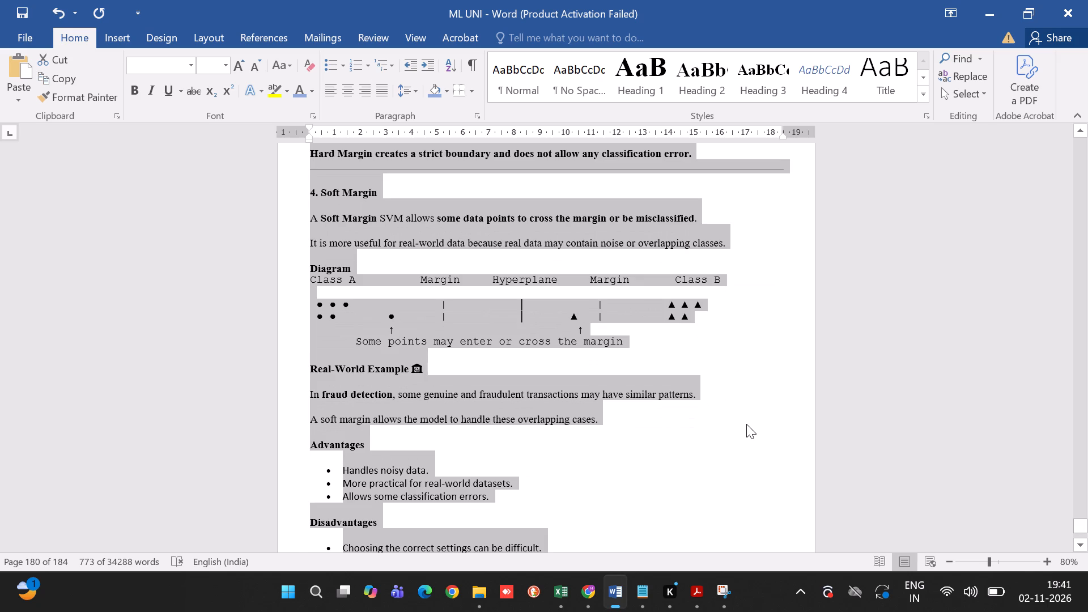
scroll(746, 424, "down", 3)
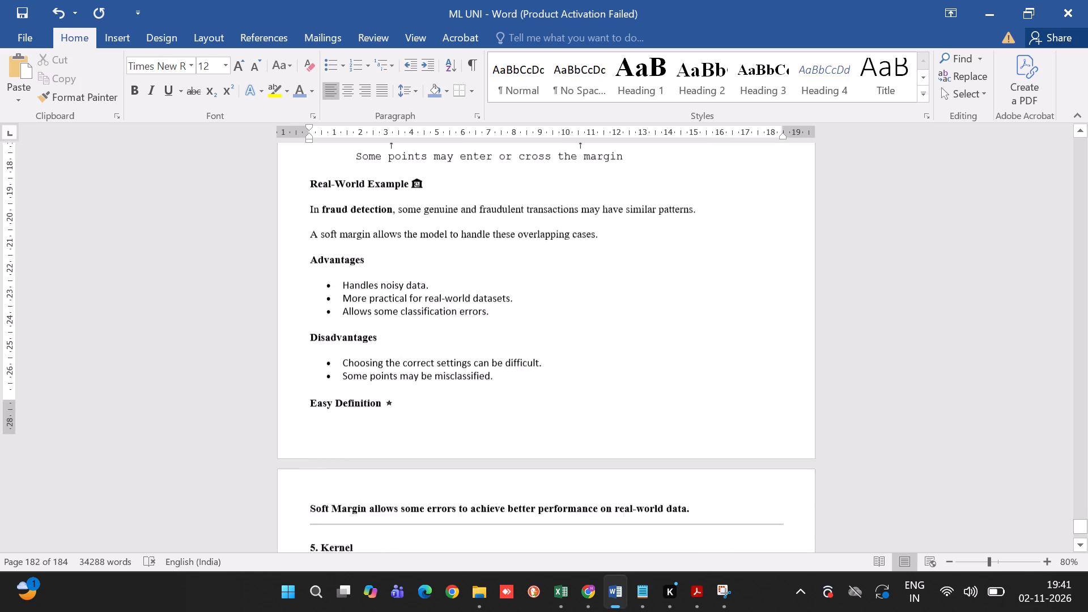
scroll(746, 424, "down", 6)
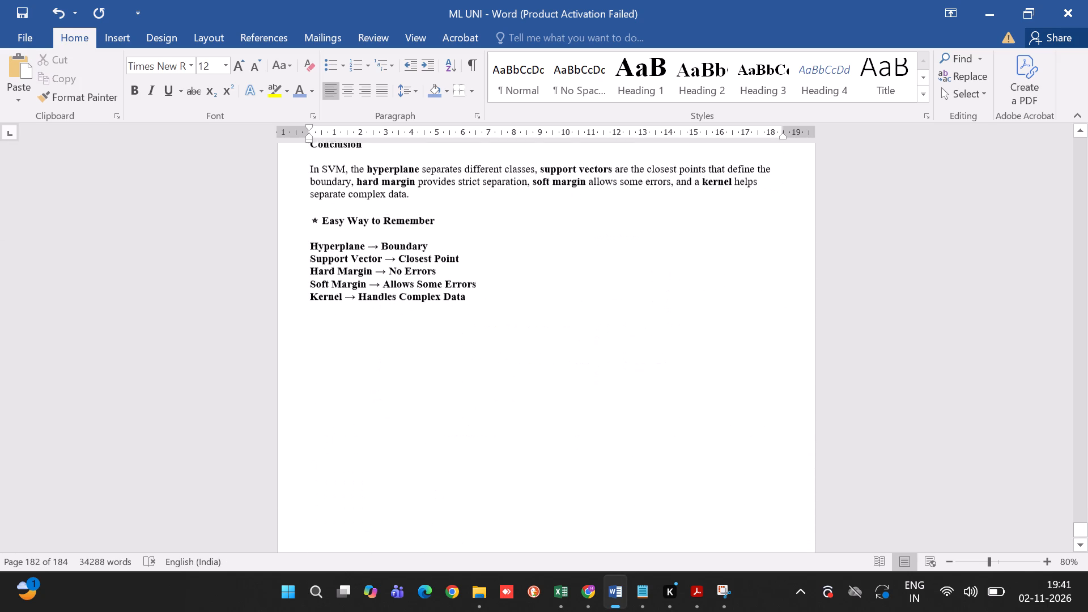
scroll(746, 424, "down", 1)
scroll(746, 424, "up", 1)
left_click(626, 383)
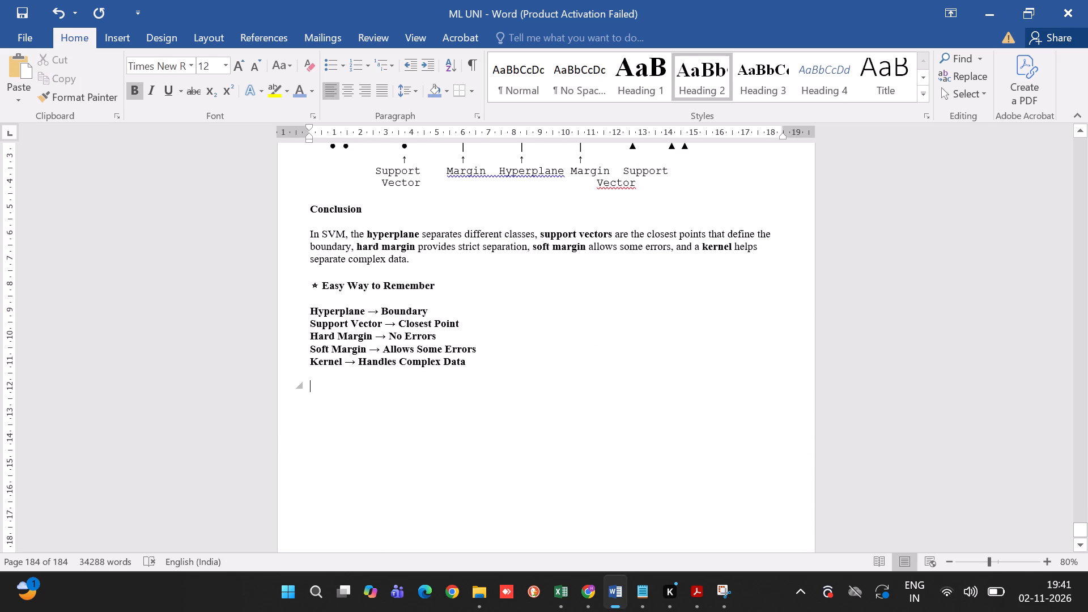
key("ctrl+v")
Shrink the pasted SVM diagram proportionally to about half its size and place the cursor just after it.
left_click(528, 500)
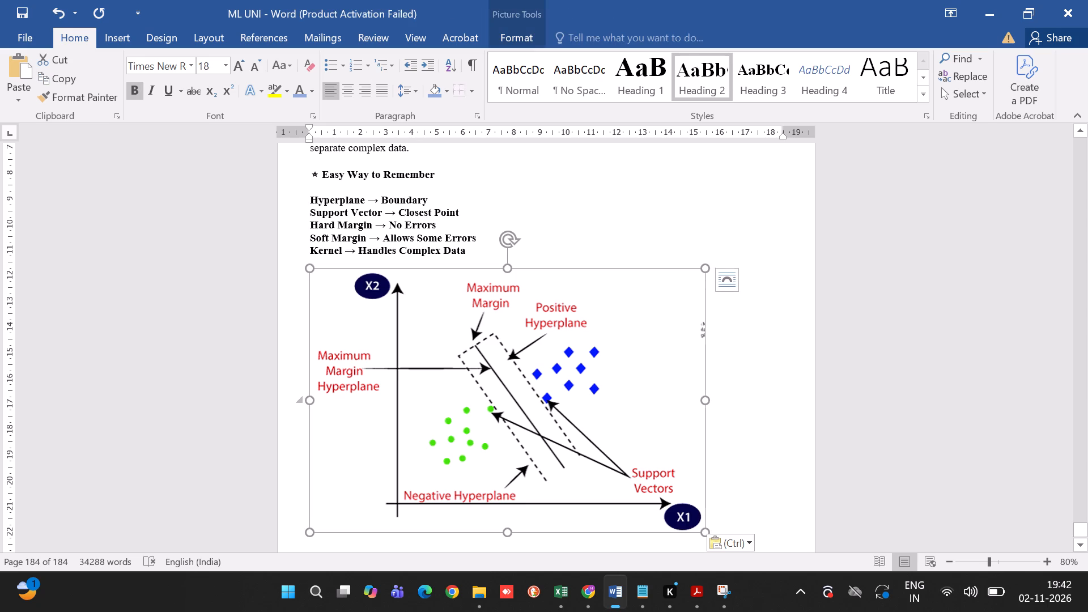
left_click_drag(709, 529, 506, 393)
left_click(506, 393)
scroll(506, 393, "down", 1)
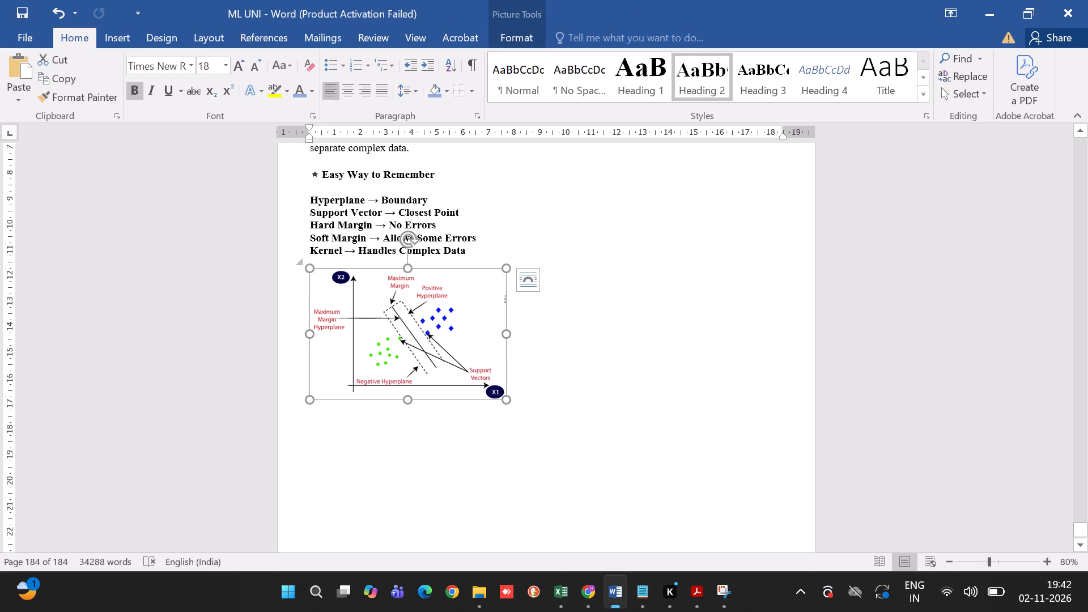
scroll(543, 247, "down", 1)
left_click_drag(541, 277, 530, 282)
left_click(530, 282)
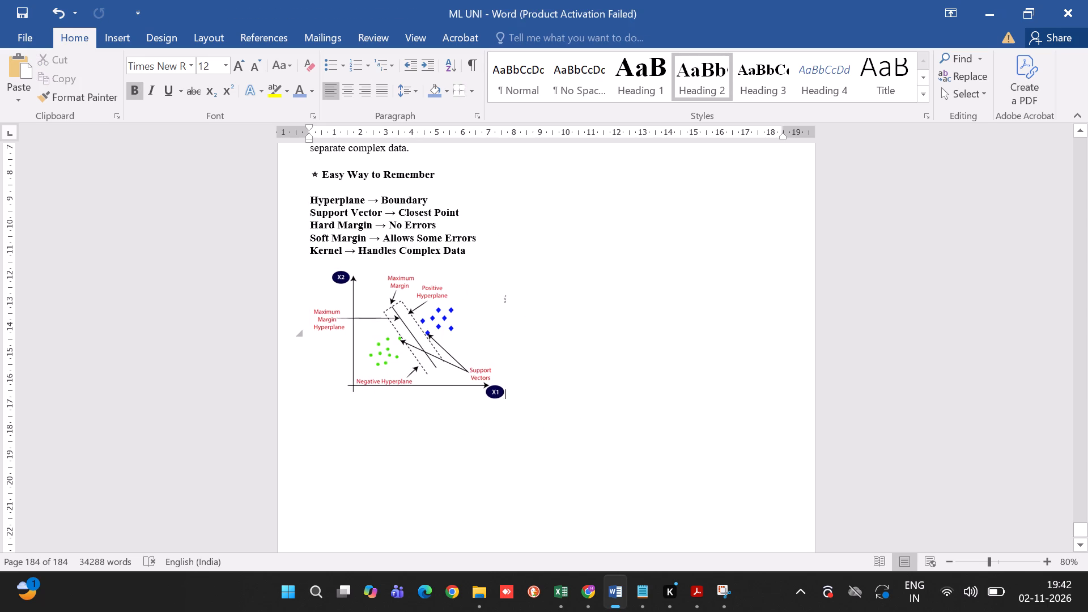
Set the SVM diagram's text wrapping to Through and move it to the right of the "Easy Way to Remember" list.
left_click(409, 331)
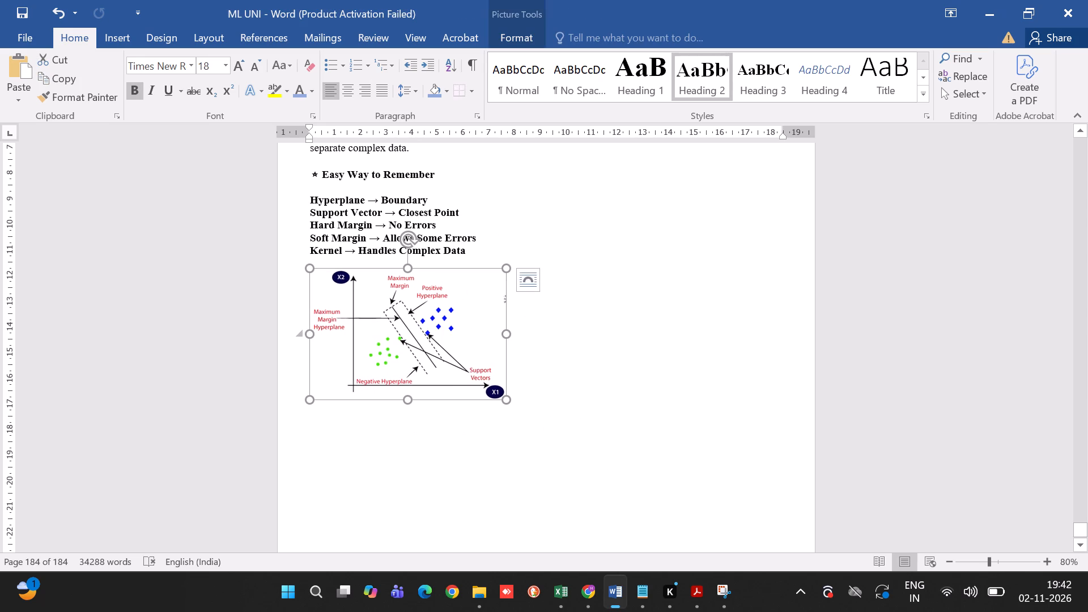
left_click(522, 282)
left_click(658, 381)
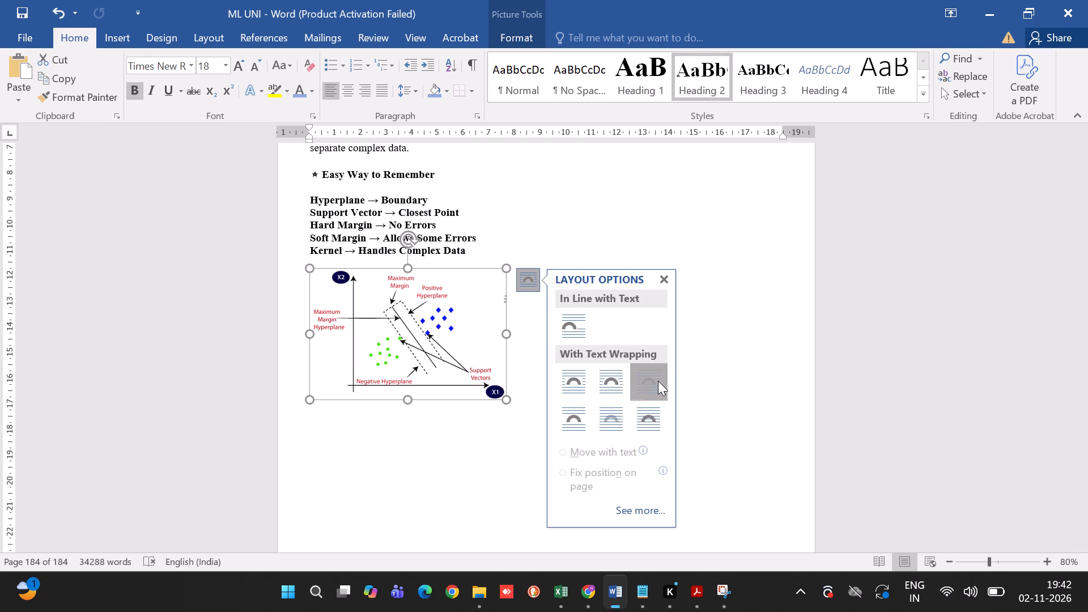
left_click_drag(465, 351, 698, 266)
scroll(698, 266, "up", 1)
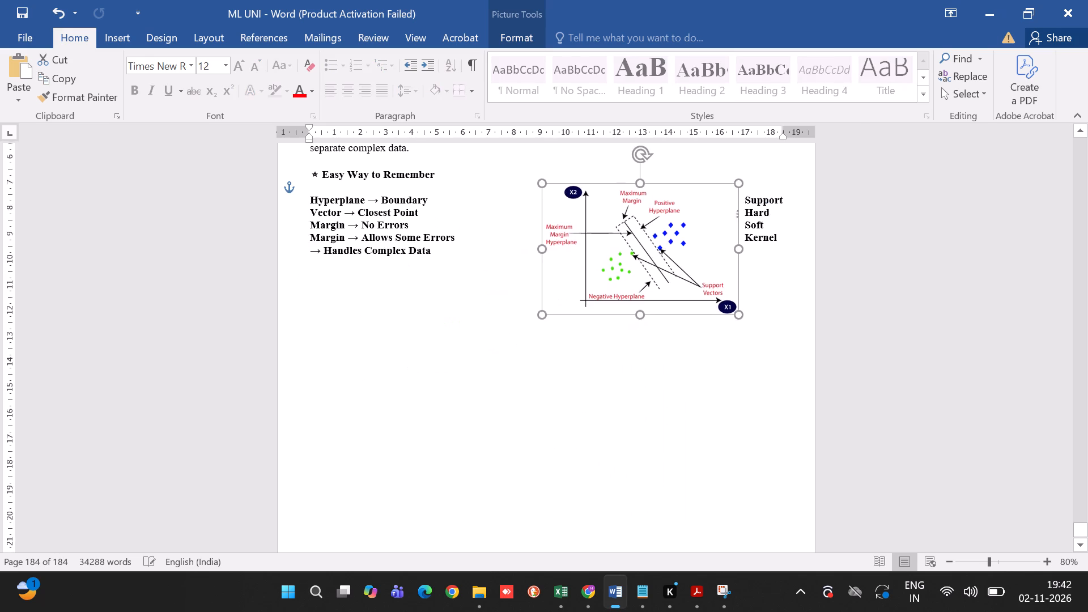
scroll(698, 266, "up", 1)
left_click(678, 376)
scroll(678, 376, "right", 1)
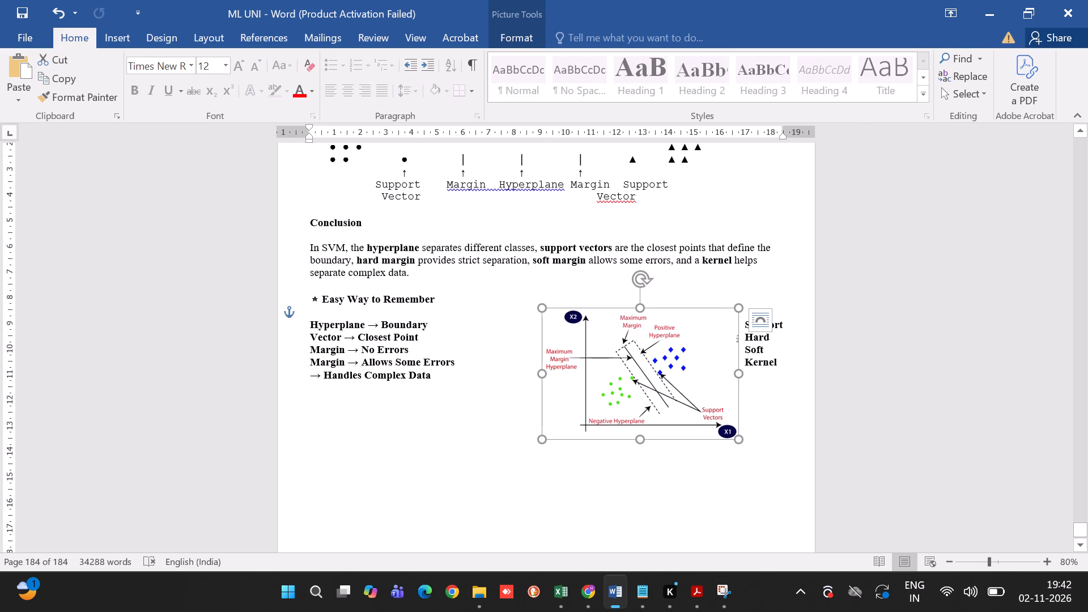
scroll(733, 347, "right", 1)
left_click_drag(598, 415, 653, 396)
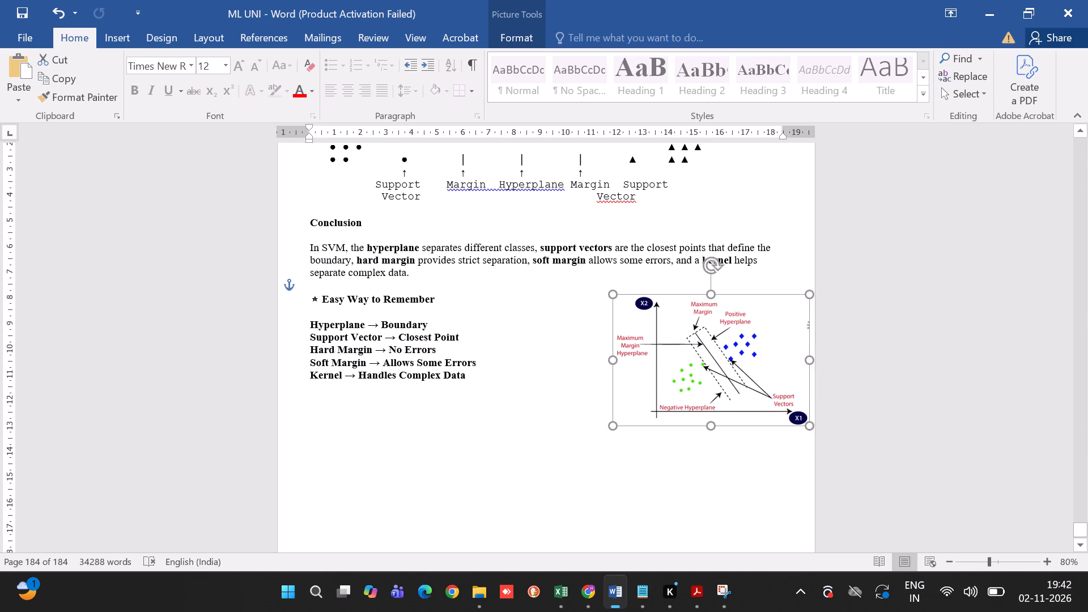
left_click_drag(653, 396, 629, 382)
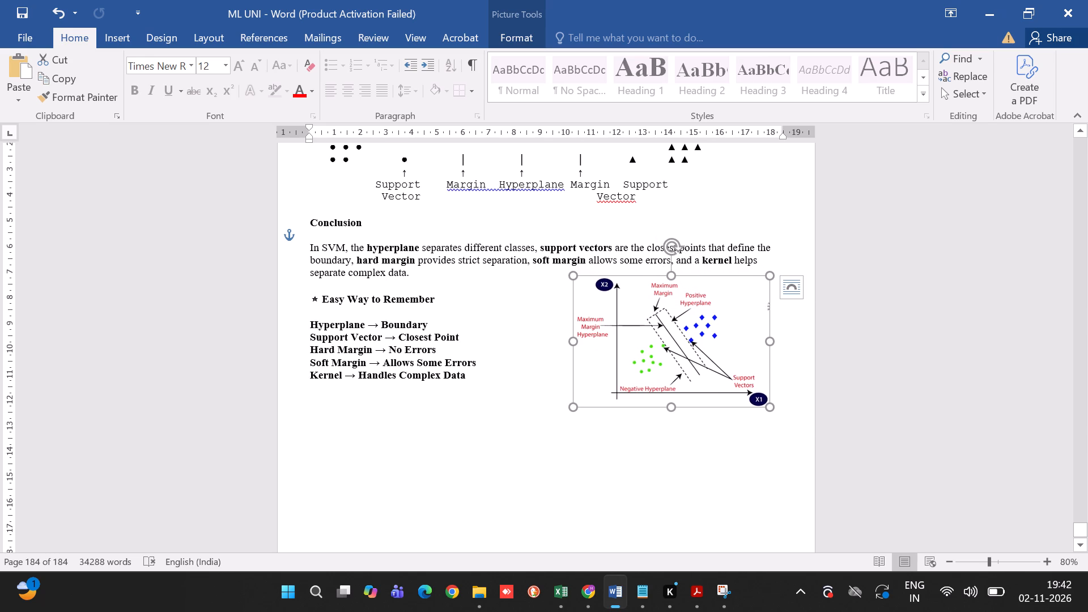
Shrink the SVM diagram slightly and place it near the right margin, just below the Conclusion paragraph and clear of the list text.
left_click_drag(769, 410, 750, 393)
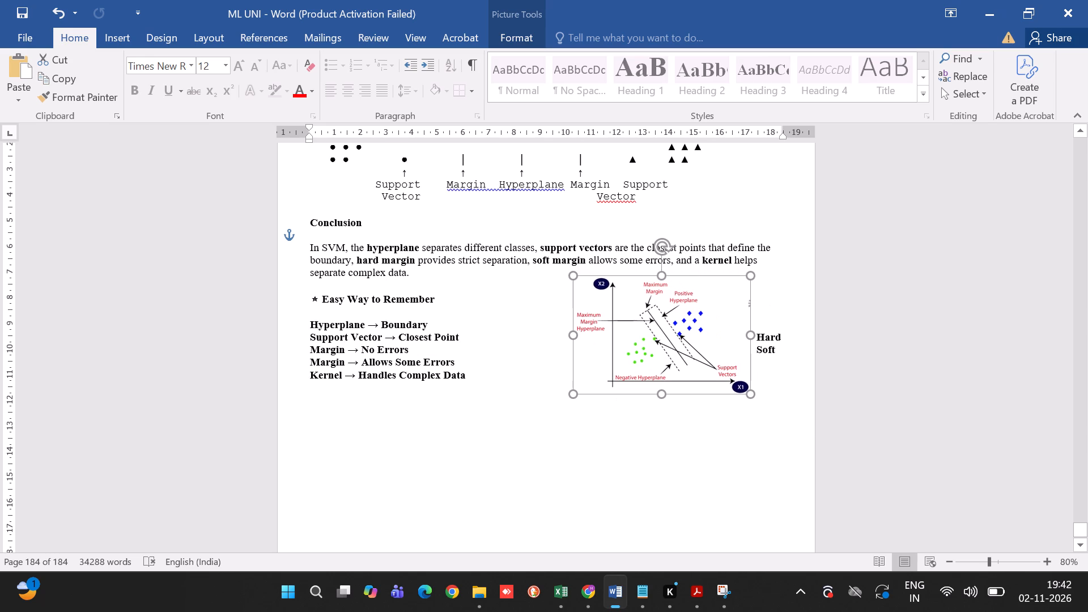
left_click_drag(750, 393, 747, 382)
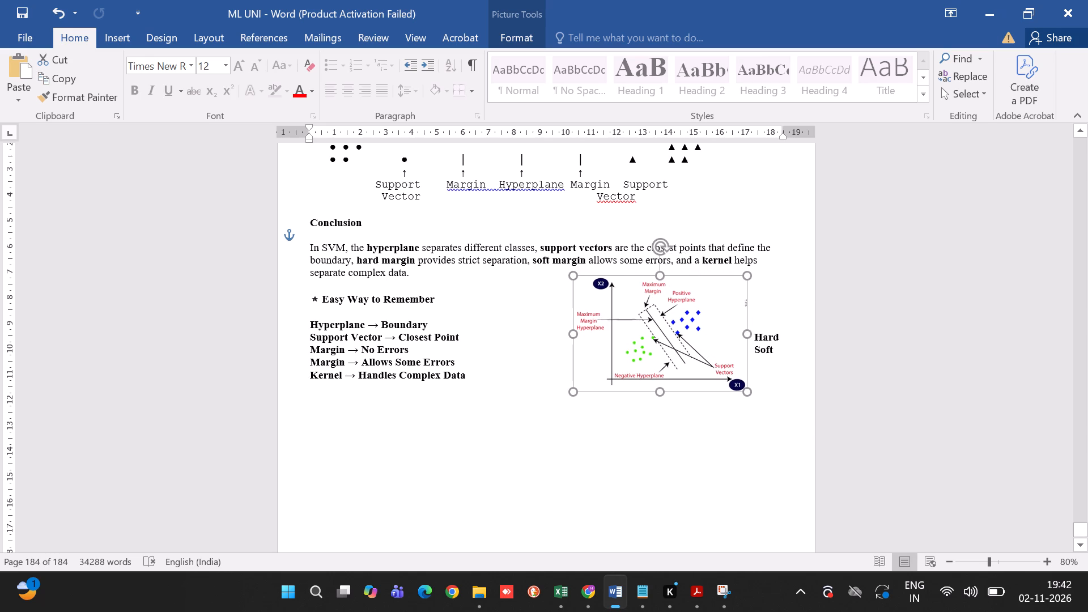
left_click_drag(747, 382, 754, 385)
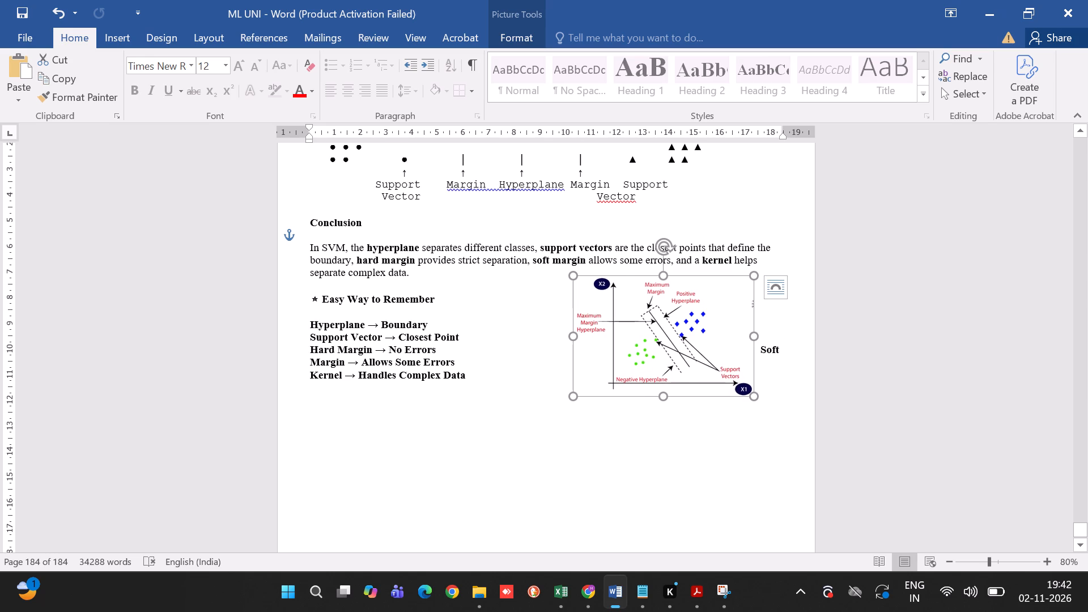
left_click_drag(676, 355, 719, 357)
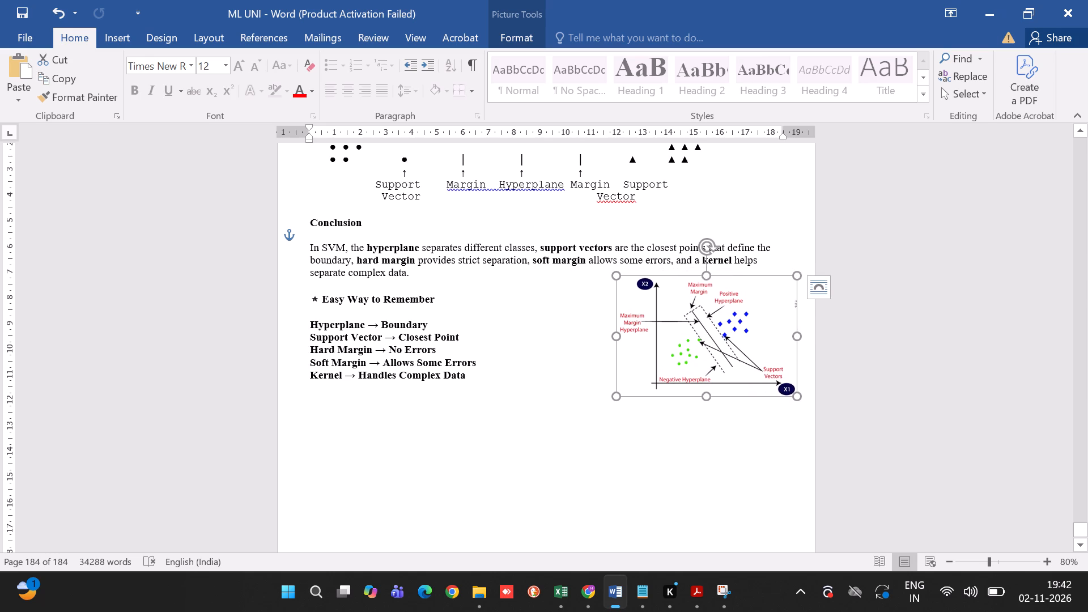
Start a new question line labelled "Q.42" below the Easy Way to Remember list.
left_click(380, 477)
key("Return")
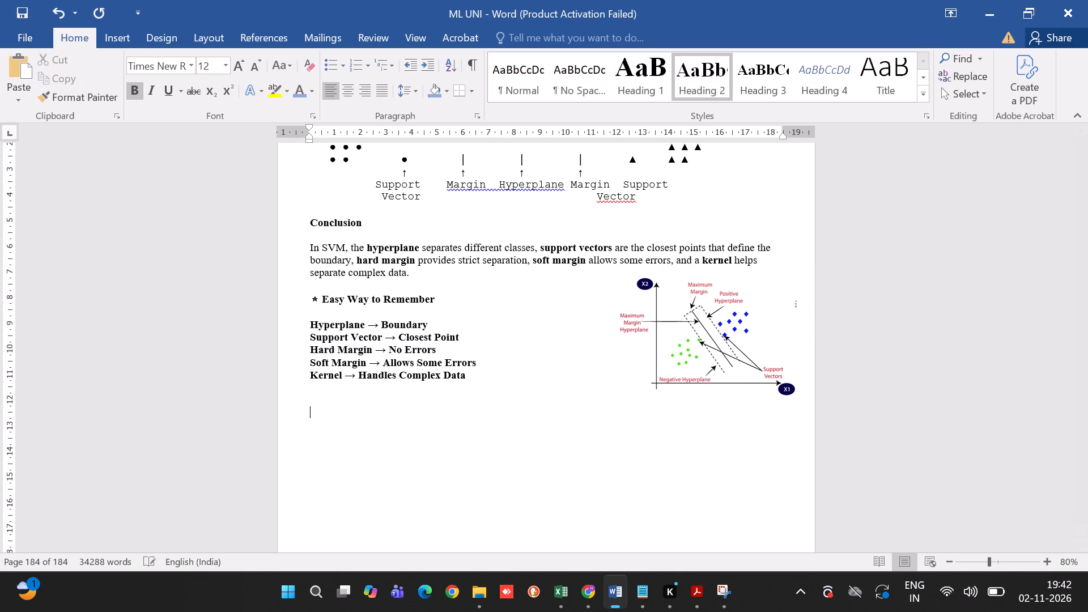
type("Q.")
type("42")
key("space")
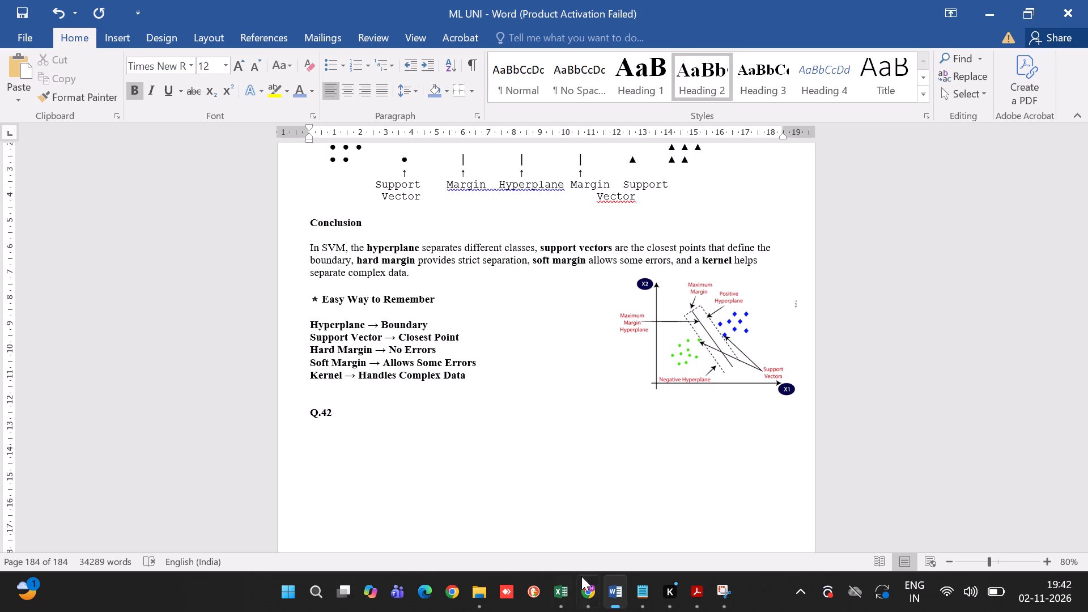
Switch to the Notepad question list and copy Q6 B's question text about the Random Forest ensemble algorithm, without its letter.
left_click(586, 589)
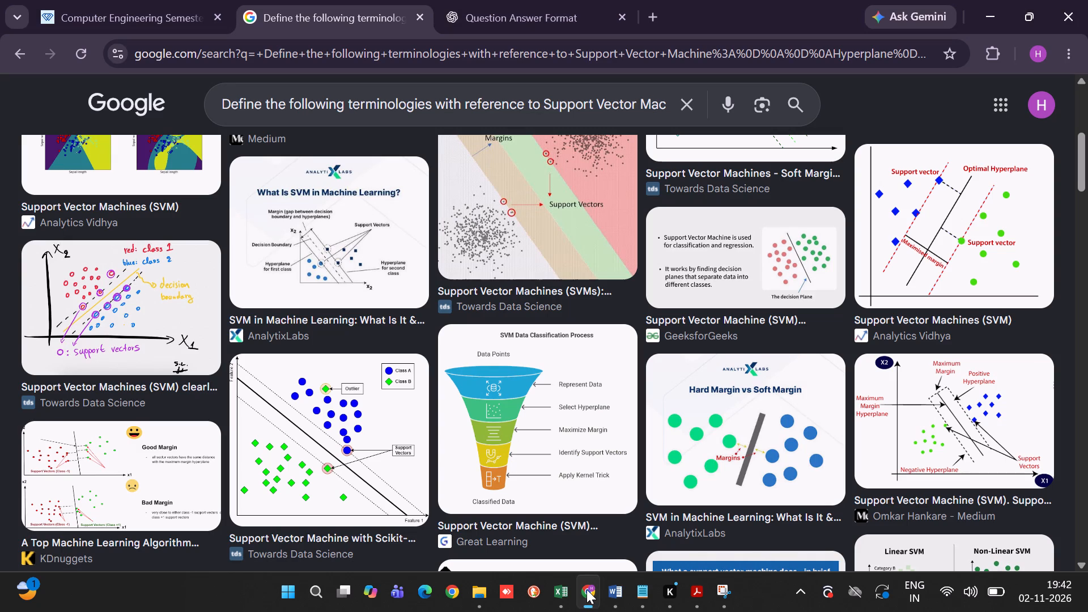
left_click(647, 601)
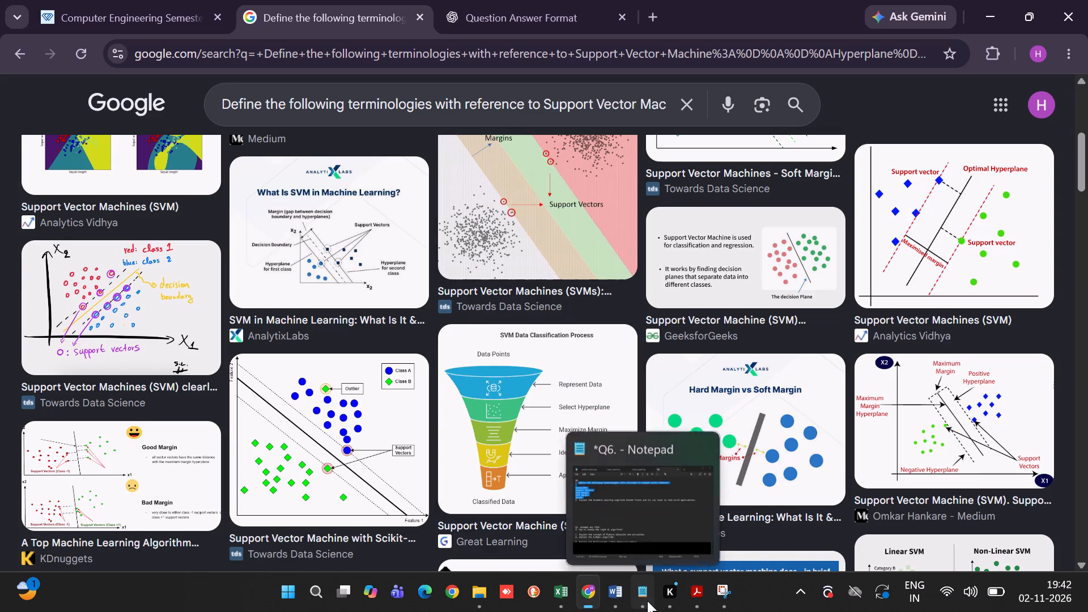
scroll(474, 403, "down", 1)
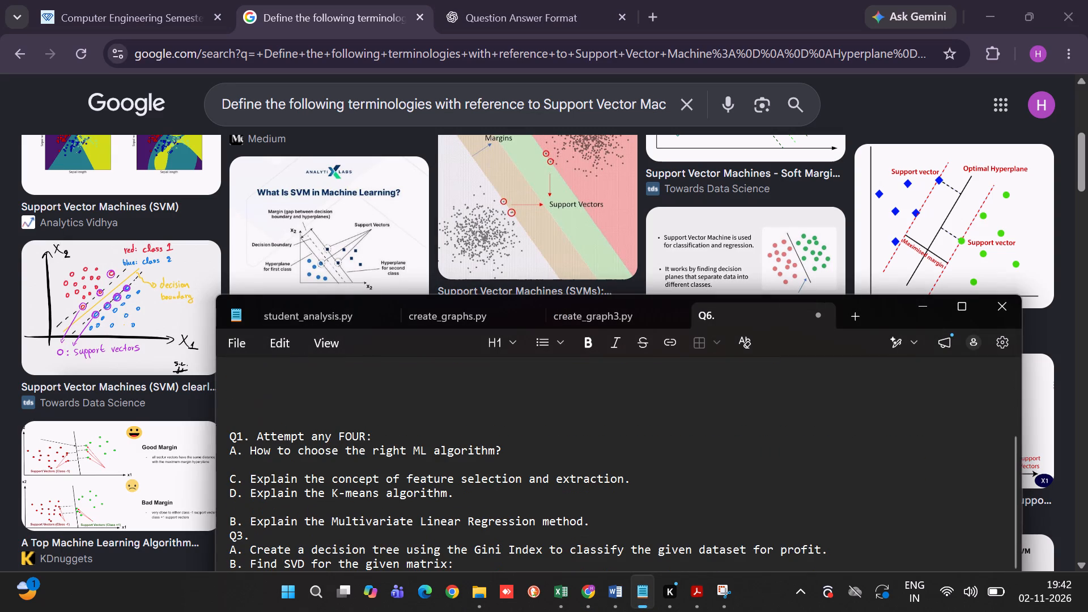
left_click(474, 403)
scroll(474, 403, "up", 5)
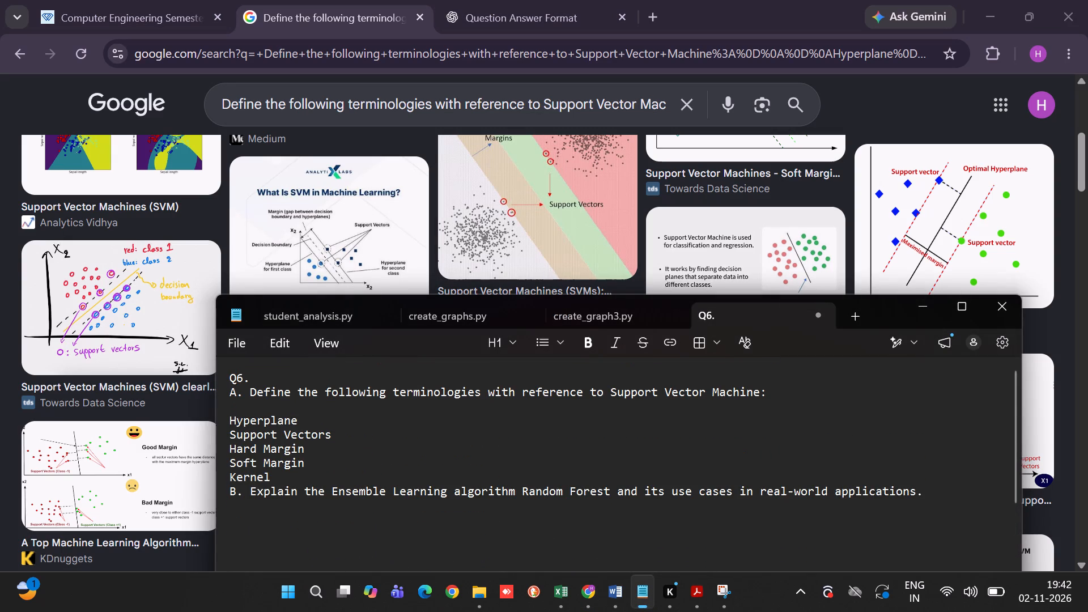
left_click_drag(249, 494, 852, 504)
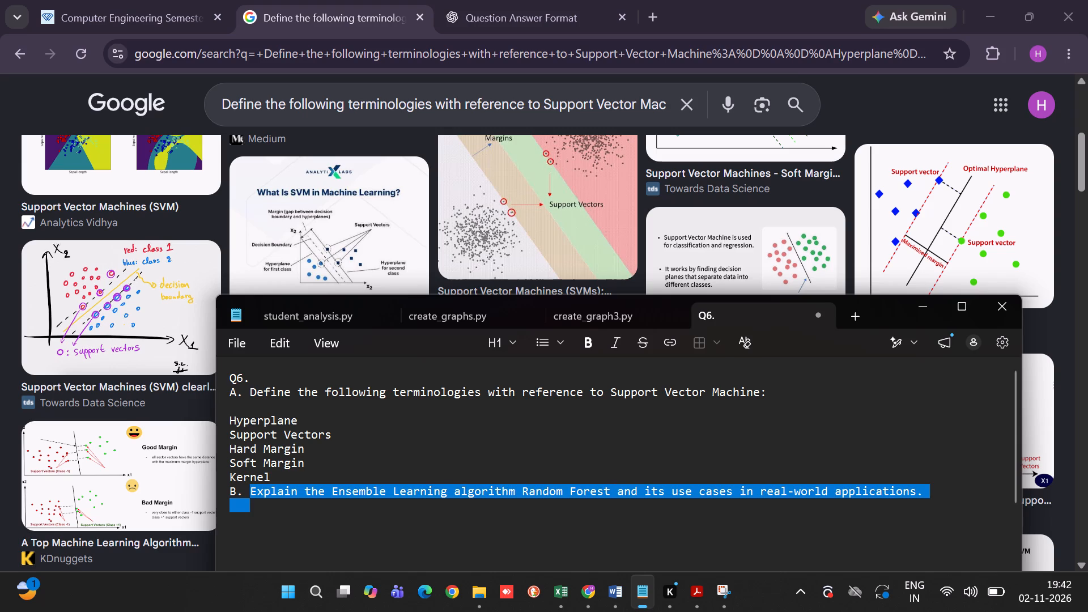
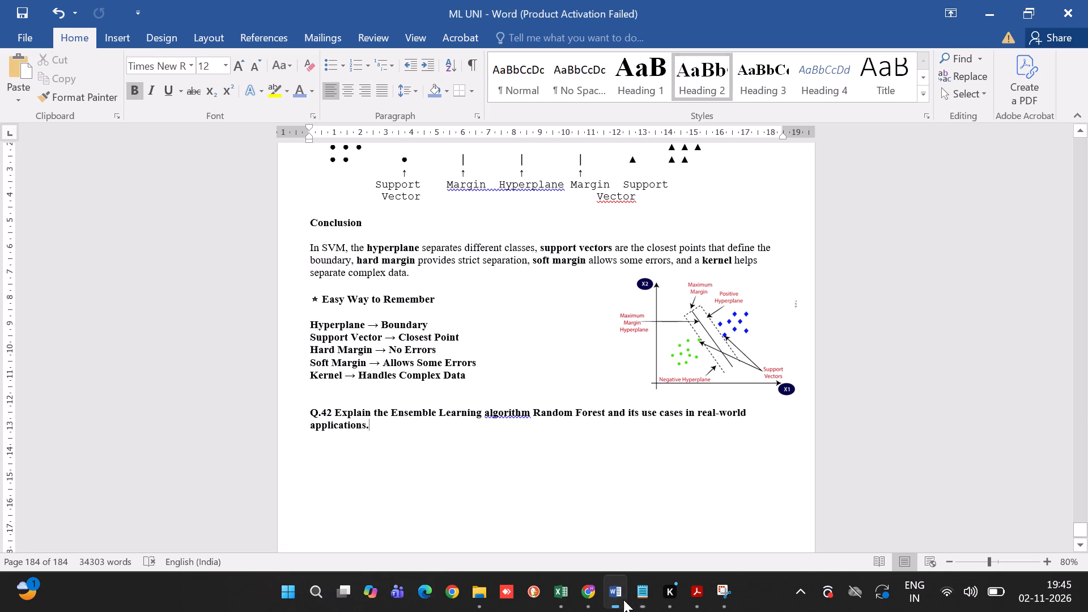
key("Return")
key("ctrl+v")
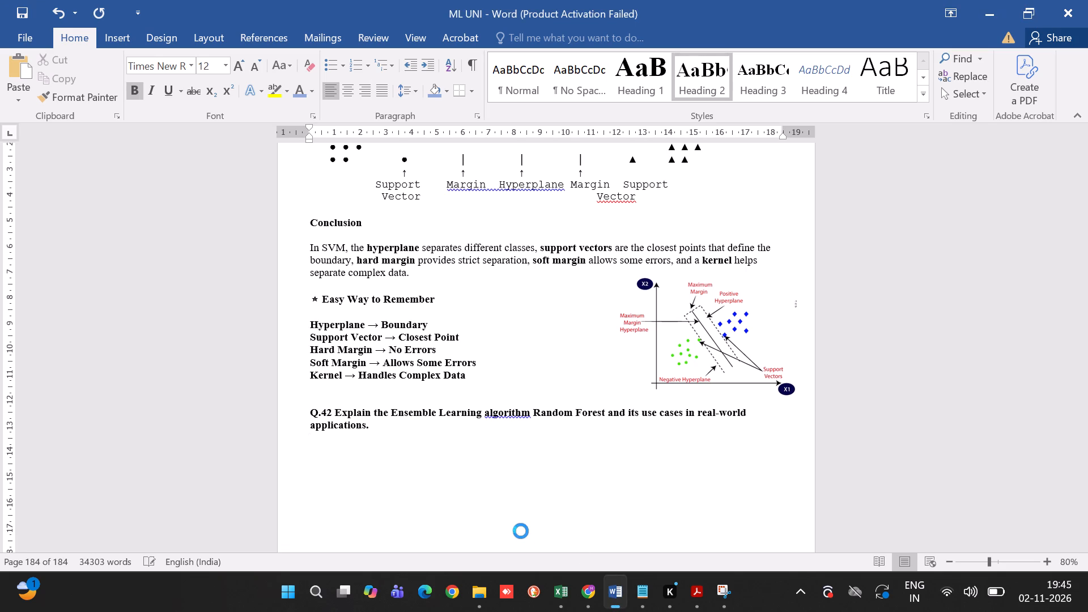
Apply All Borders to the student training dataset table under "Step 1: Collect the Training Dataset".
scroll(560, 367, "up", 3)
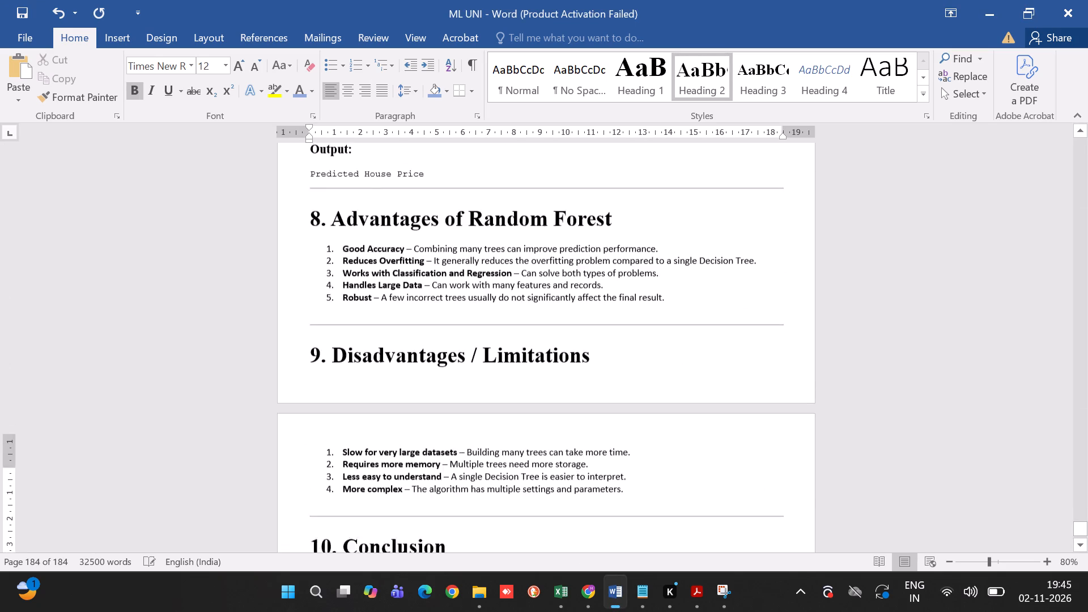
scroll(560, 367, "up", 14)
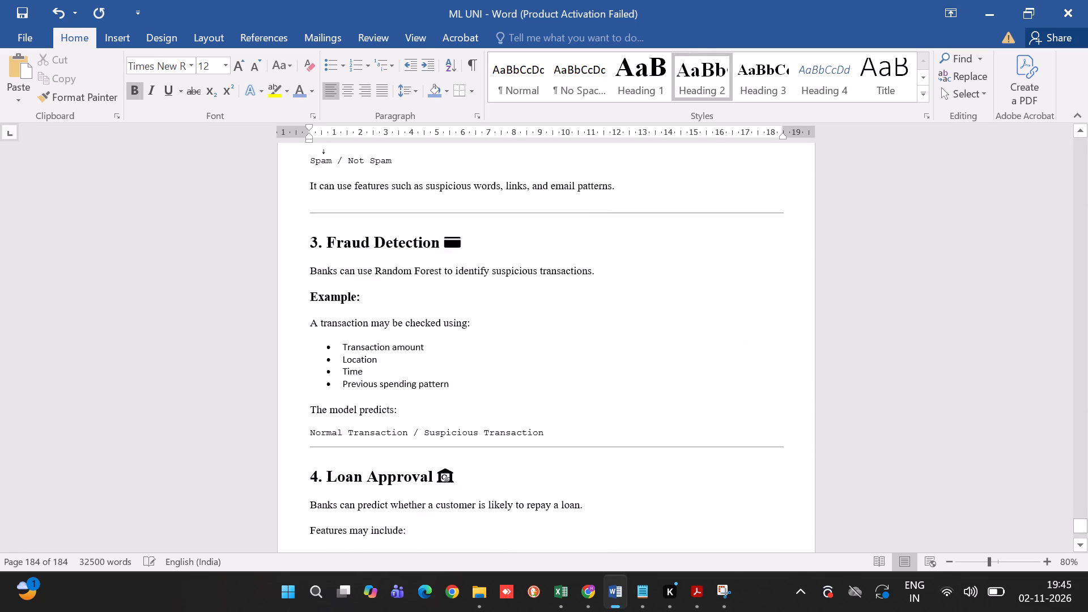
scroll(560, 367, "up", 15)
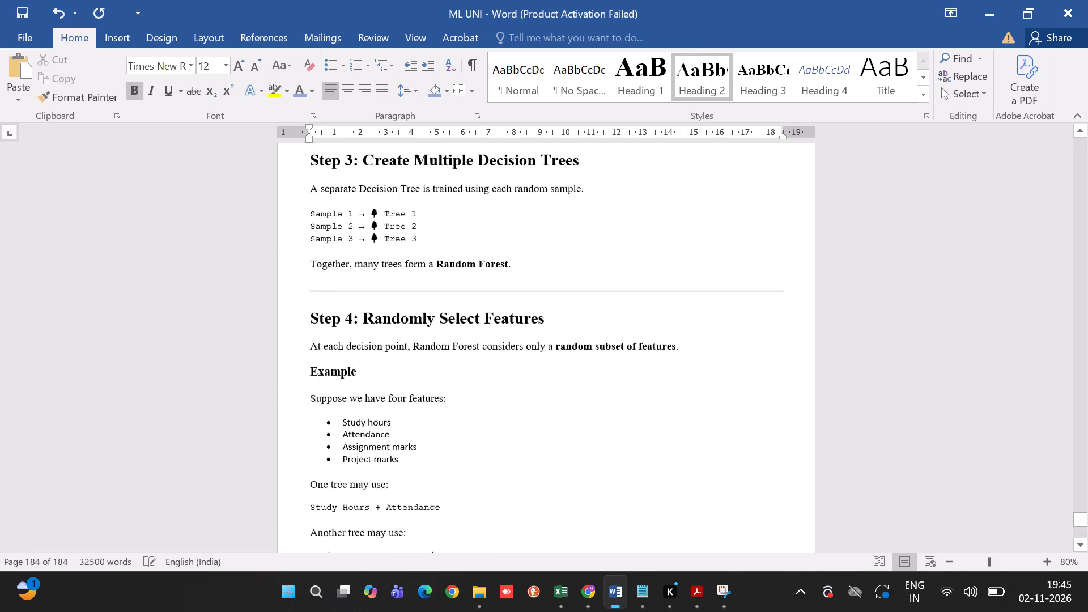
scroll(560, 367, "up", 9)
scroll(560, 367, "down", 2)
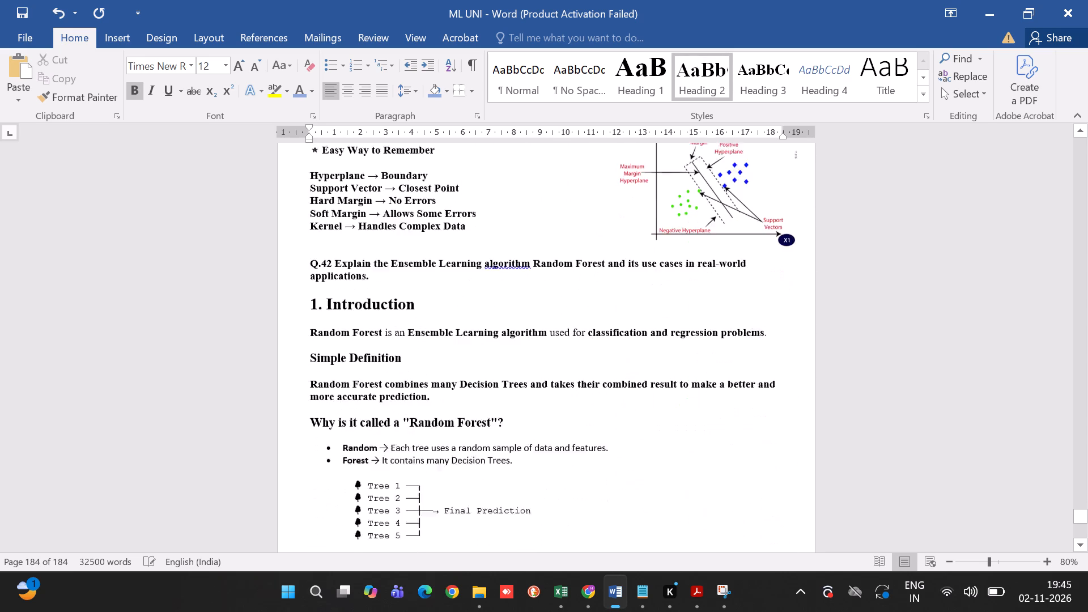
scroll(560, 367, "down", 4)
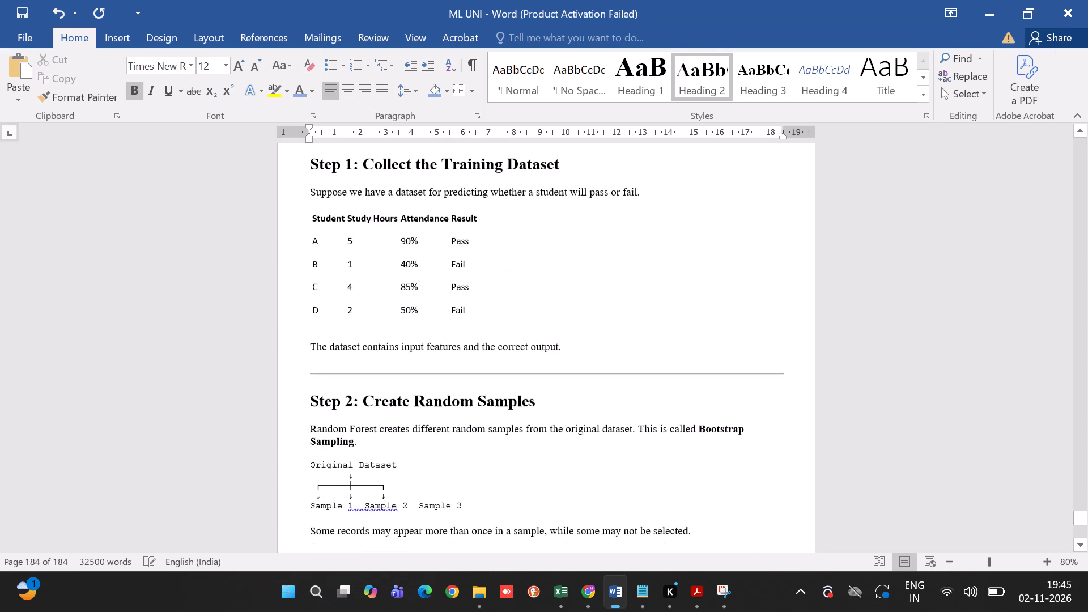
left_click(305, 199)
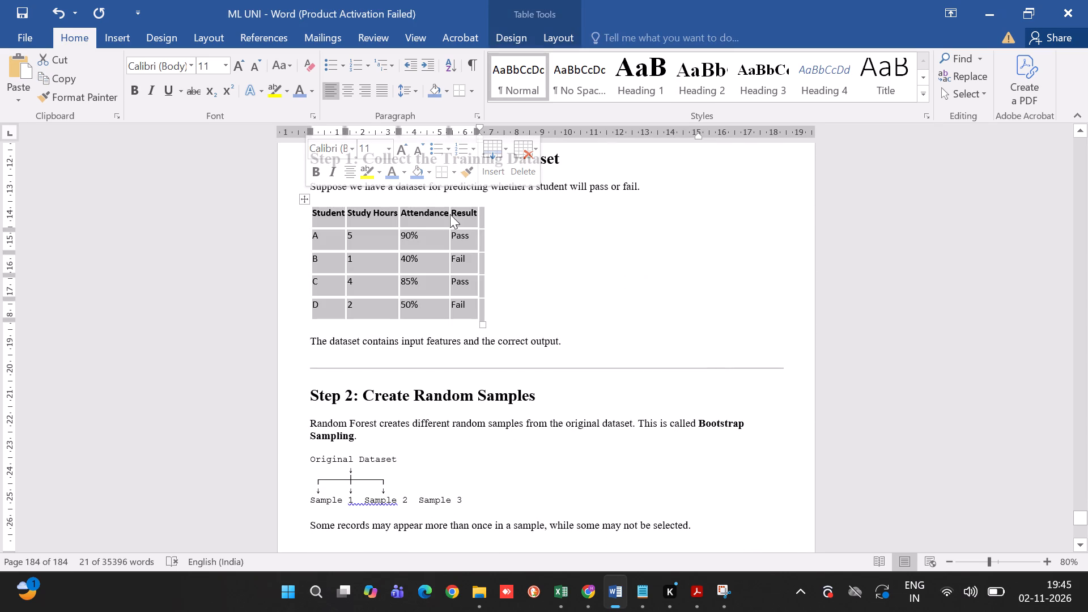
left_click(454, 173)
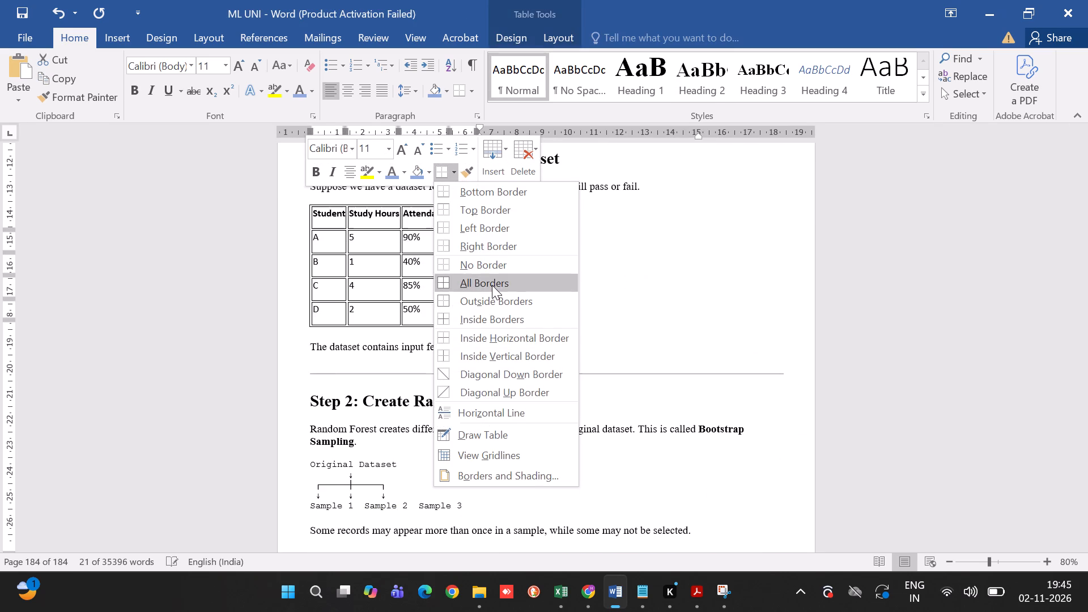
left_click(492, 285)
Set the font size of the whole pasted Q.42 answer, from "1. Introduction" to the document's end, to 12.
scroll(492, 285, "up", 4)
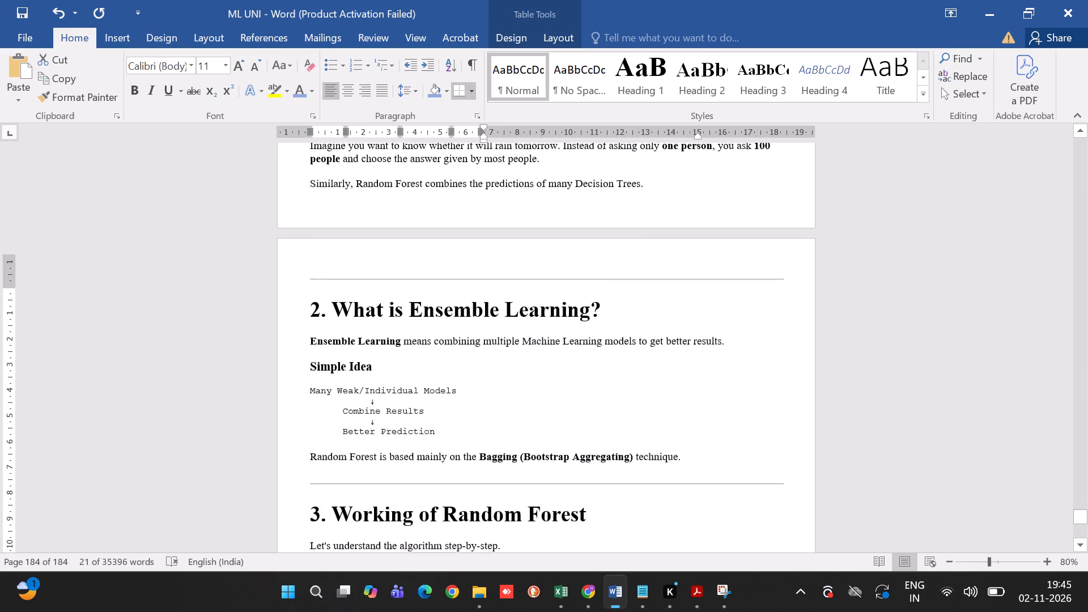
scroll(492, 285, "up", 3)
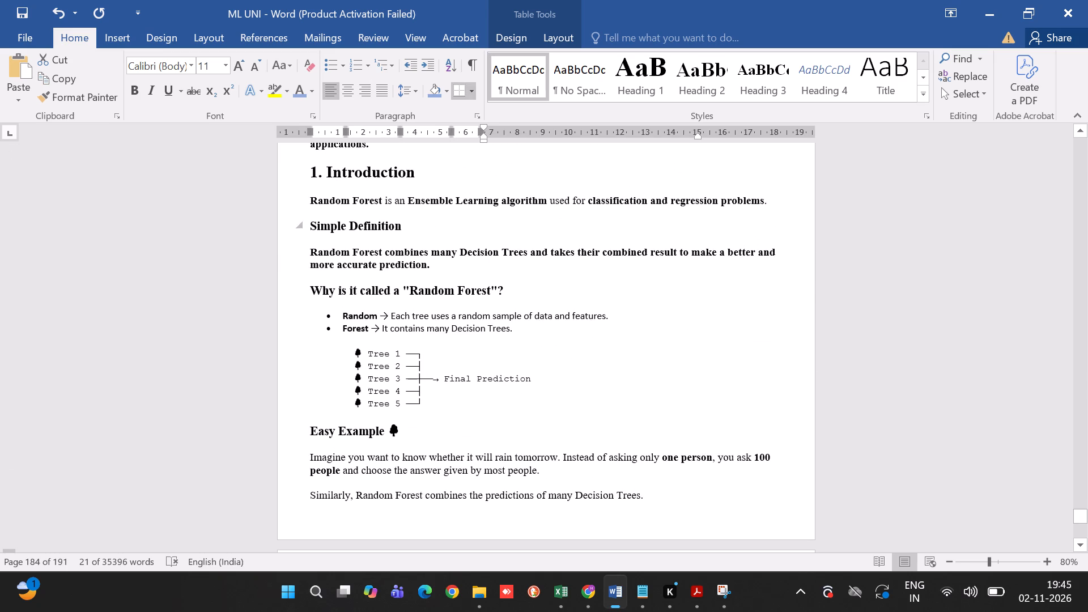
left_click_drag(308, 166, 582, 611)
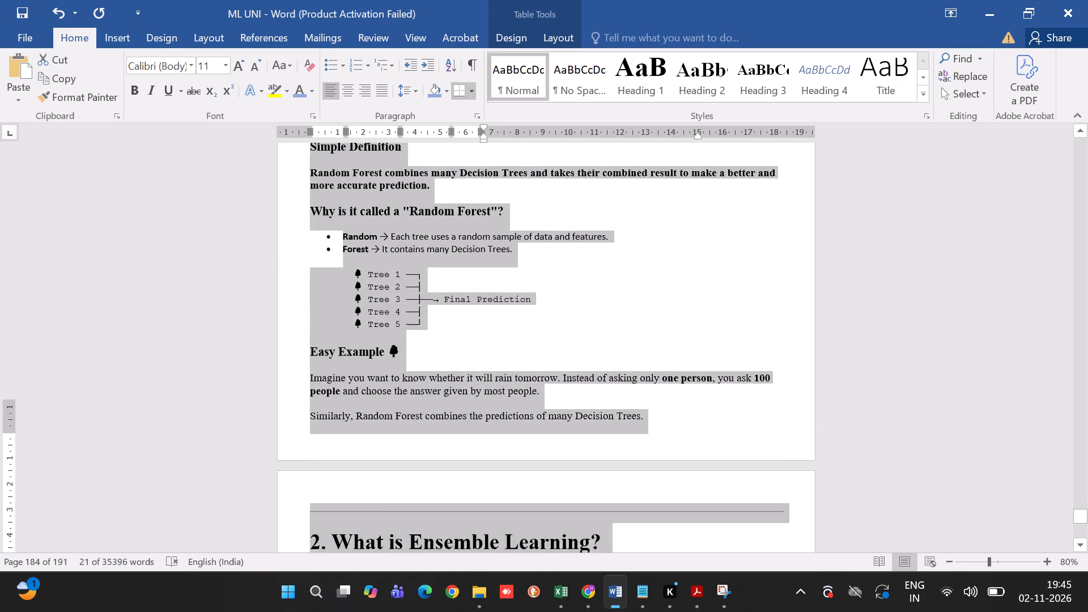
left_click_drag(582, 611, 577, 601)
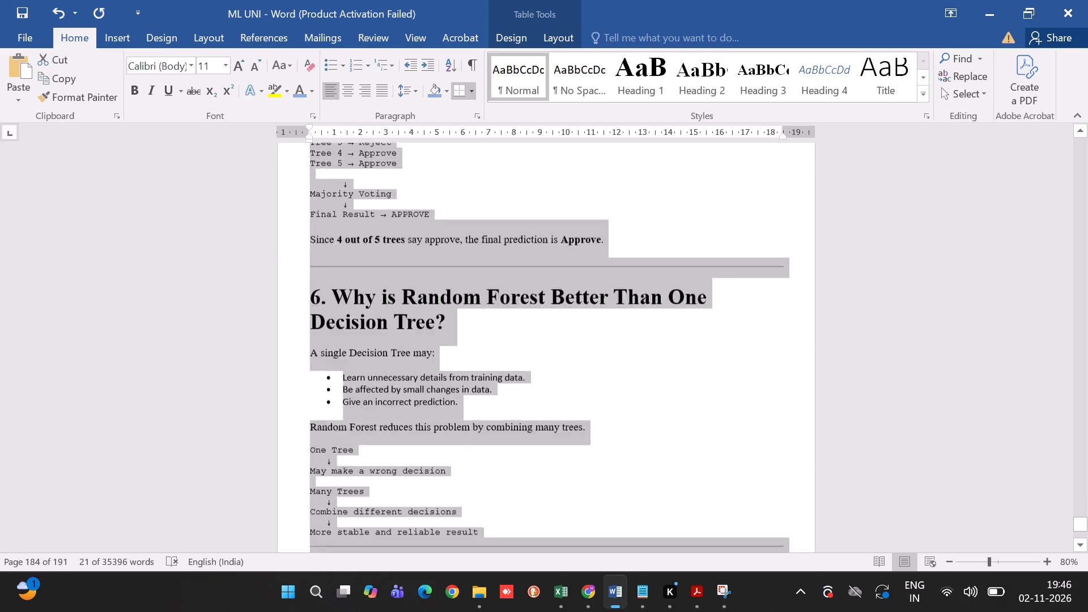
left_click_drag(577, 601, 577, 611)
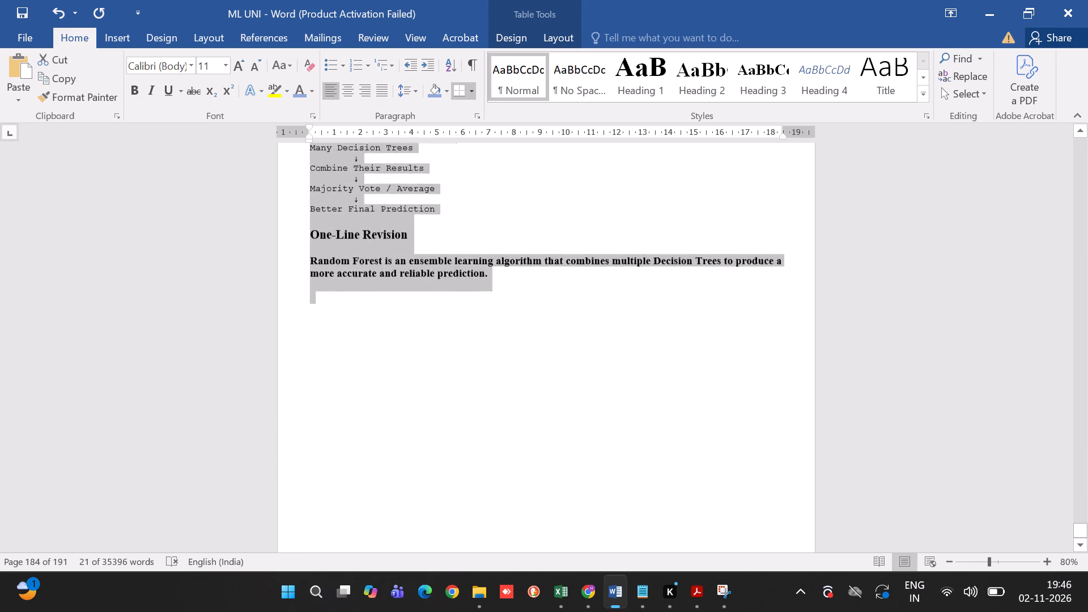
left_click_drag(577, 611, 576, 611)
left_click(206, 61)
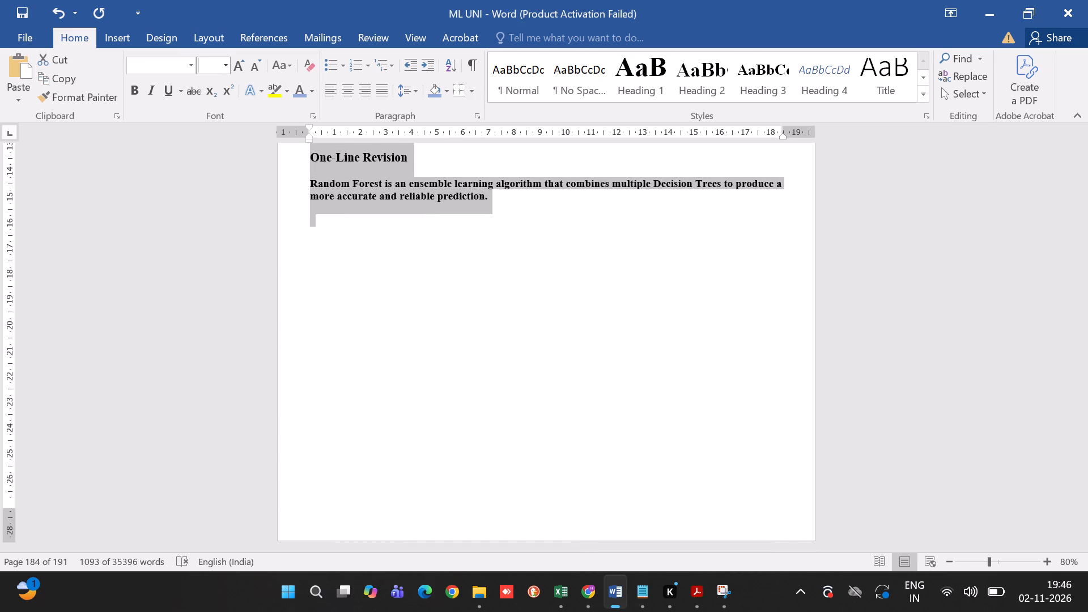
type("12")
key("Return")
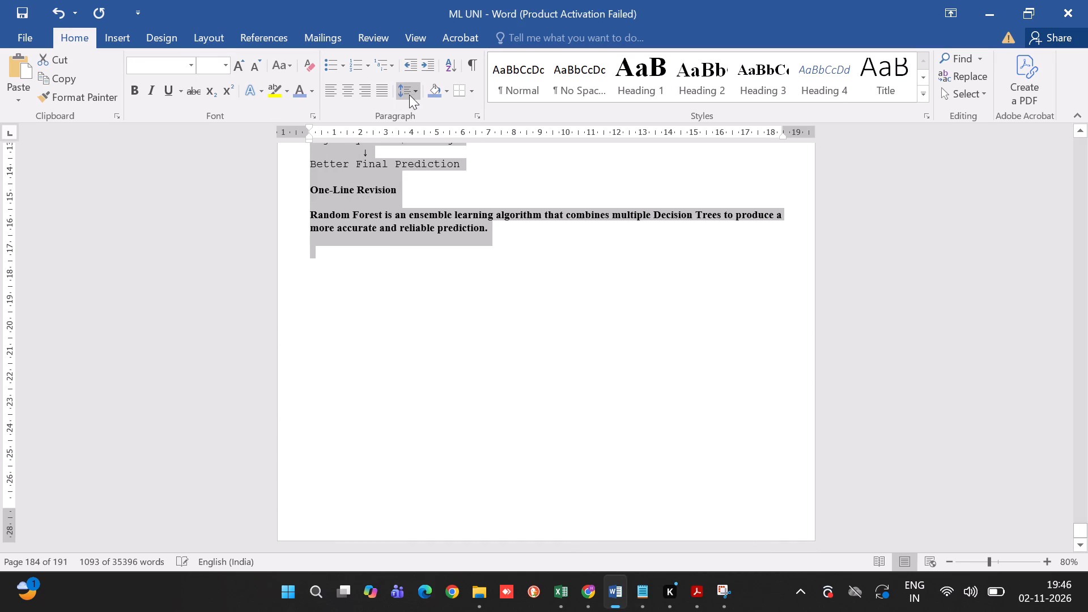
Remove the space after and before paragraphs throughout the selected Q.42 Random Forest answer.
left_click(415, 95)
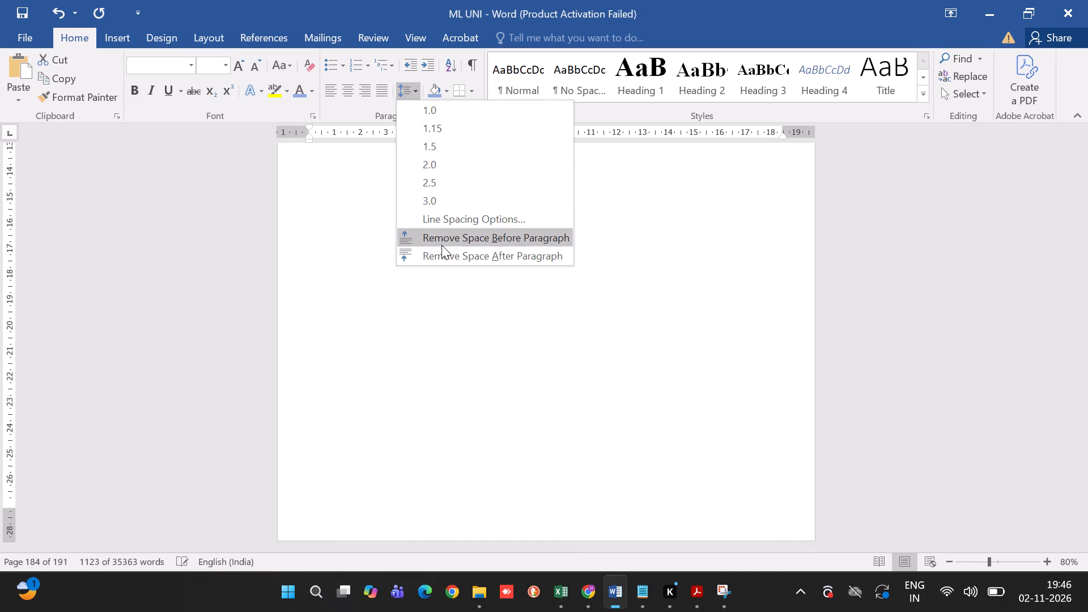
left_click(444, 253)
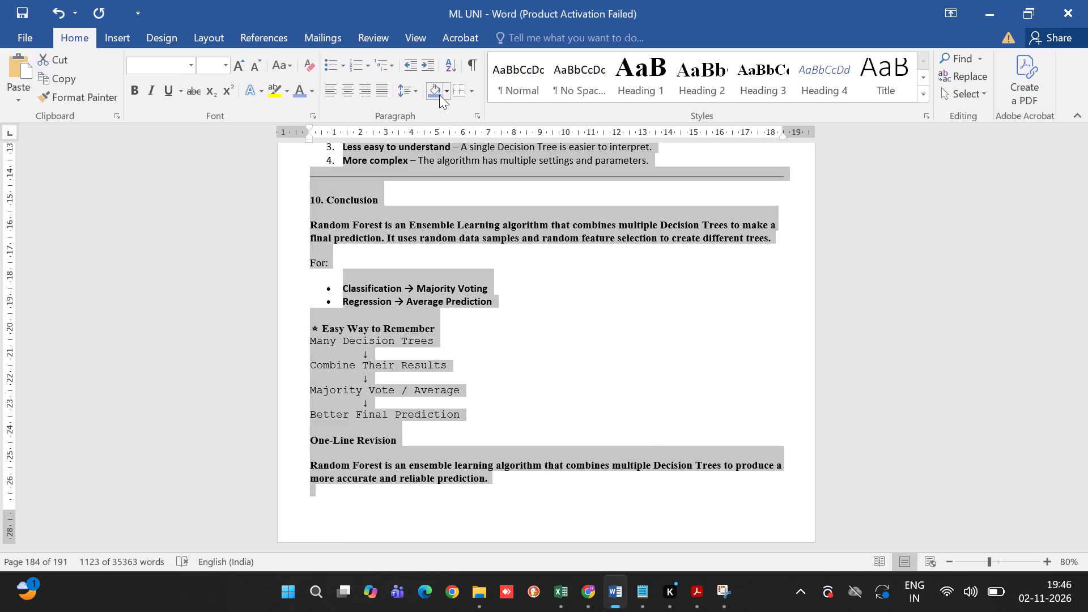
left_click(419, 93)
left_click(436, 230)
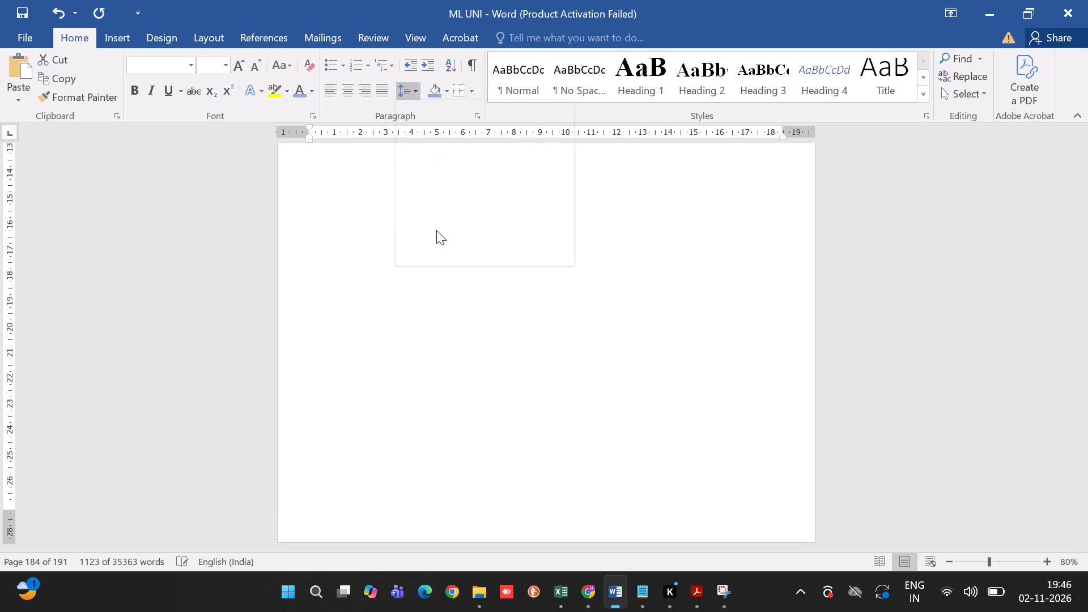
scroll(436, 230, "up", 2)
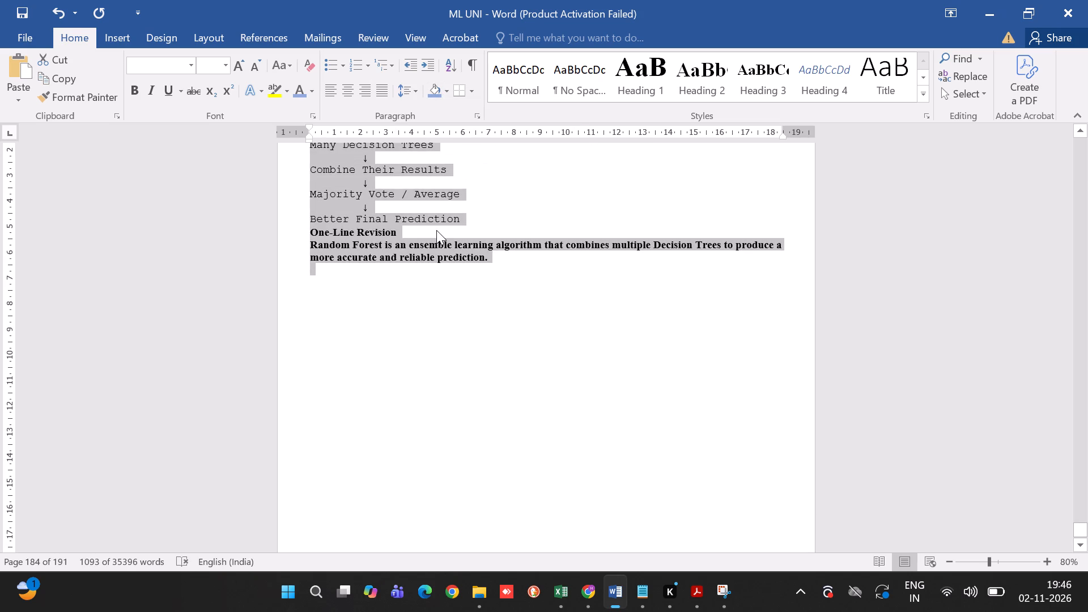
scroll(436, 230, "up", 4)
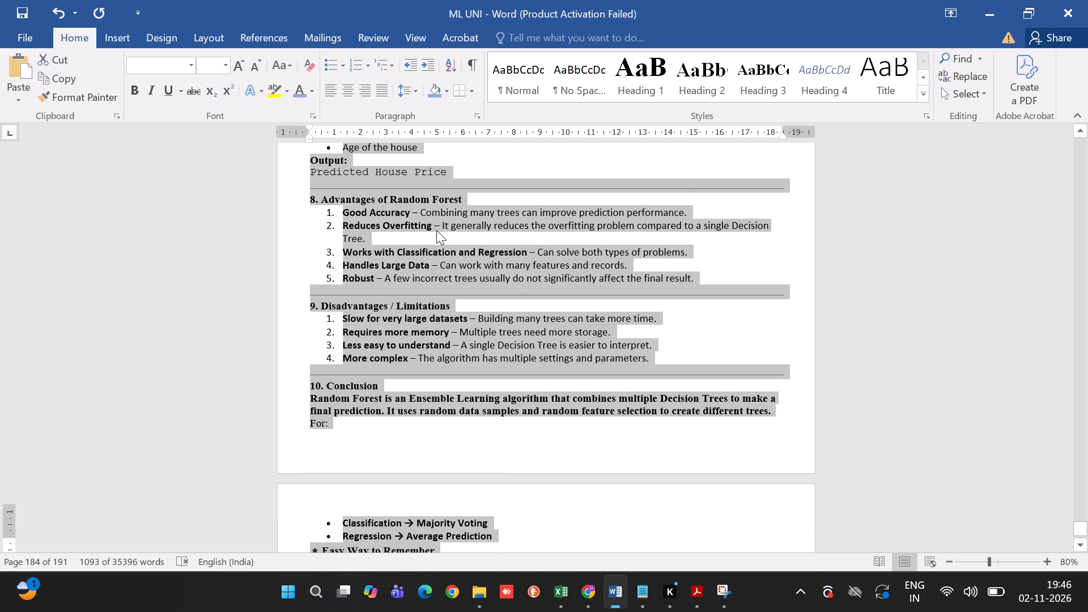
Switch to Chrome and copy the Scaler Random Forest diagram with Training Set and Test Set blocks from the Google Images results.
scroll(436, 230, "up", 5)
scroll(436, 230, "down", 9)
scroll(436, 230, "up", 1)
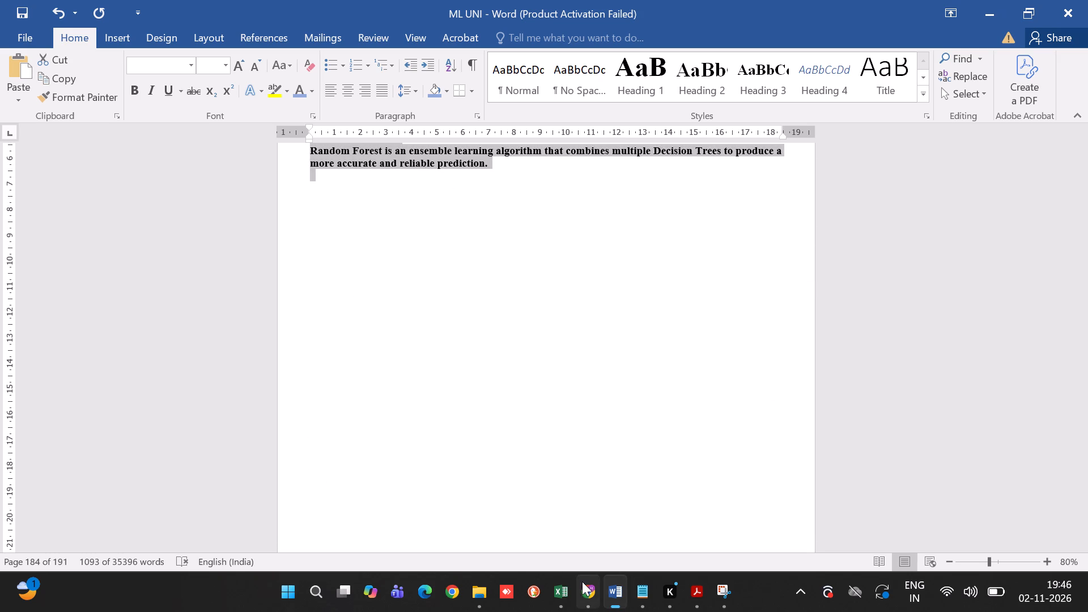
left_click(586, 593)
left_click(357, 11)
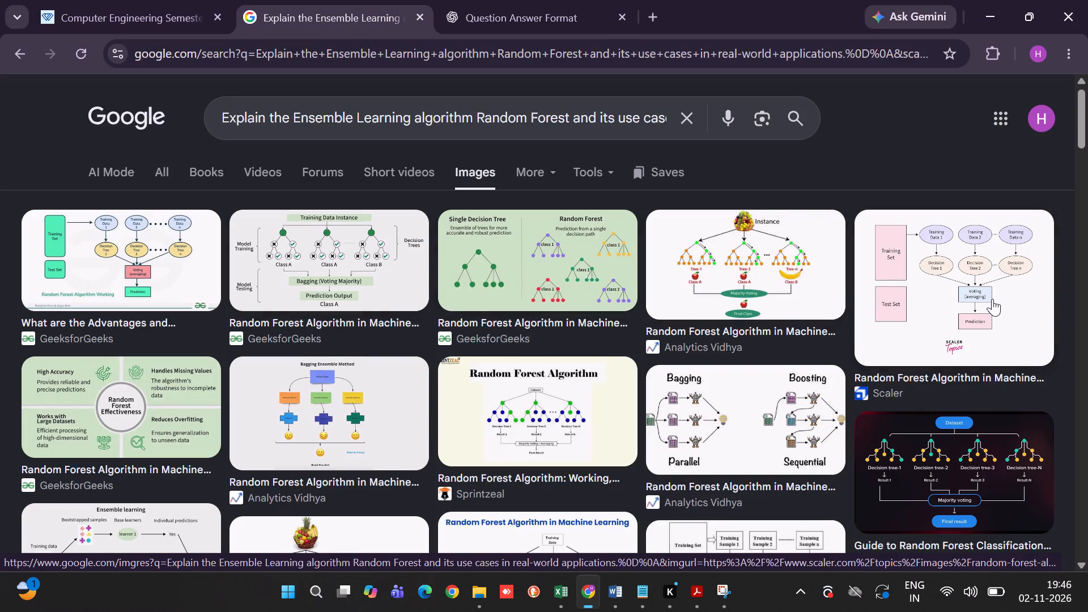
right_click(974, 299)
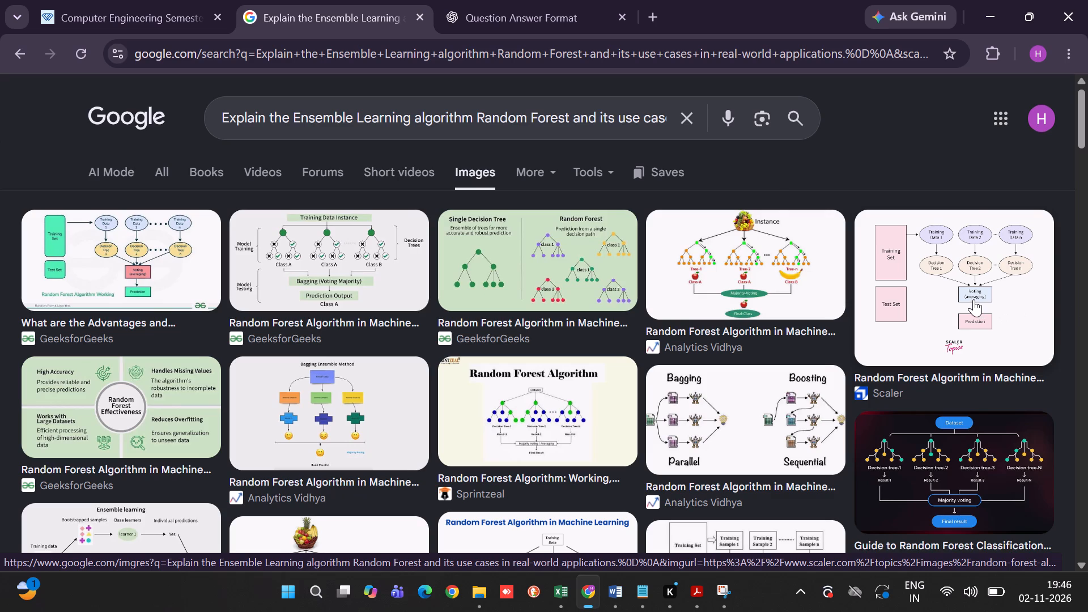
left_click(854, 426)
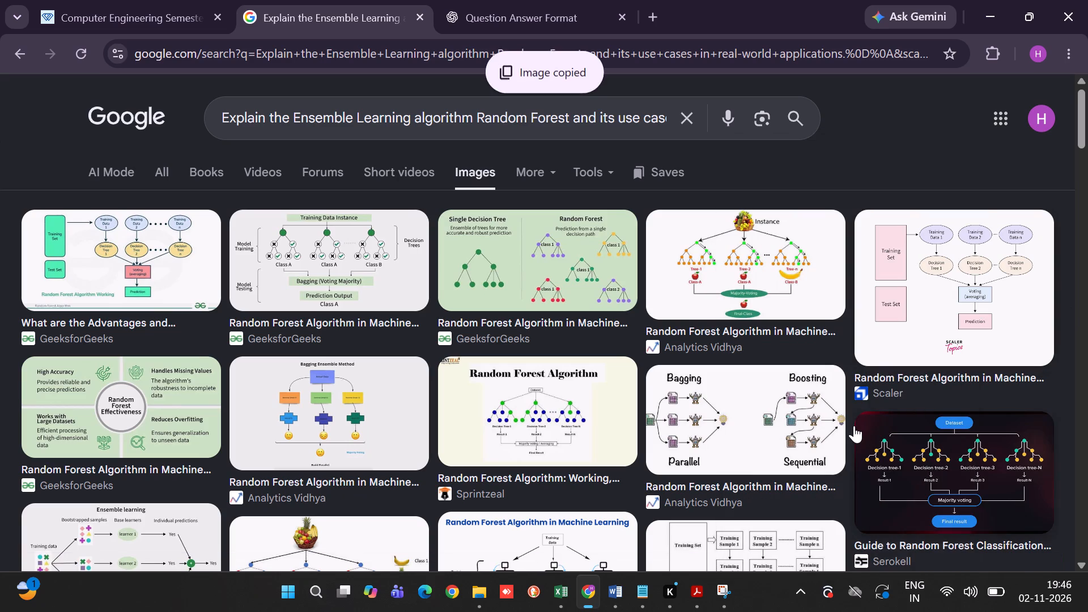
Return to the ML UNI Word document and paste the copied diagram after the "Tree 3" line of the Complete Random Forest Flowchart.
left_click(620, 580)
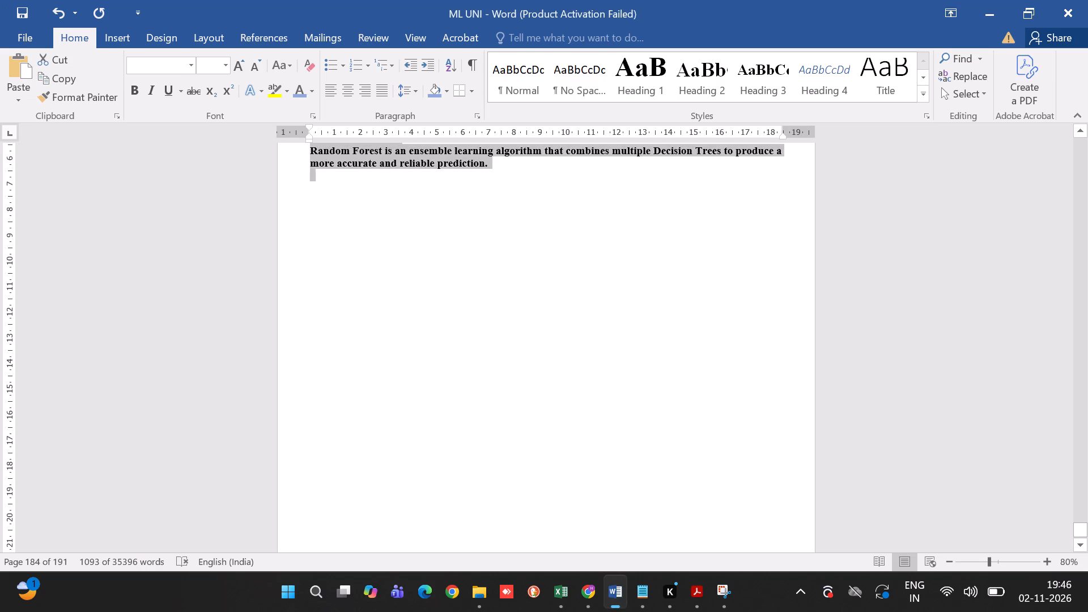
scroll(618, 443, "up", 7)
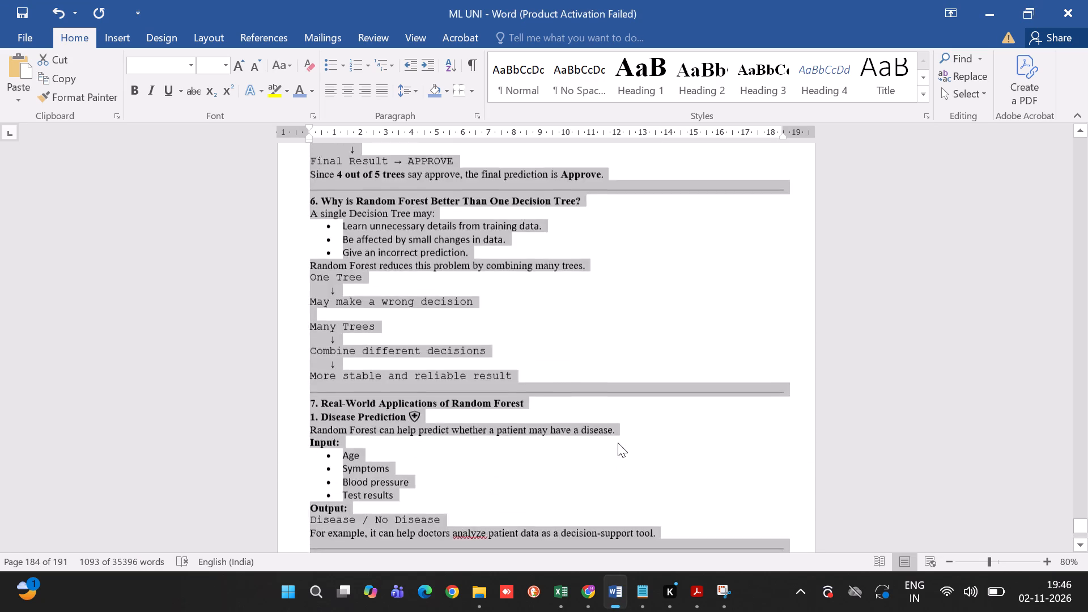
scroll(618, 443, "up", 1)
left_click(618, 443)
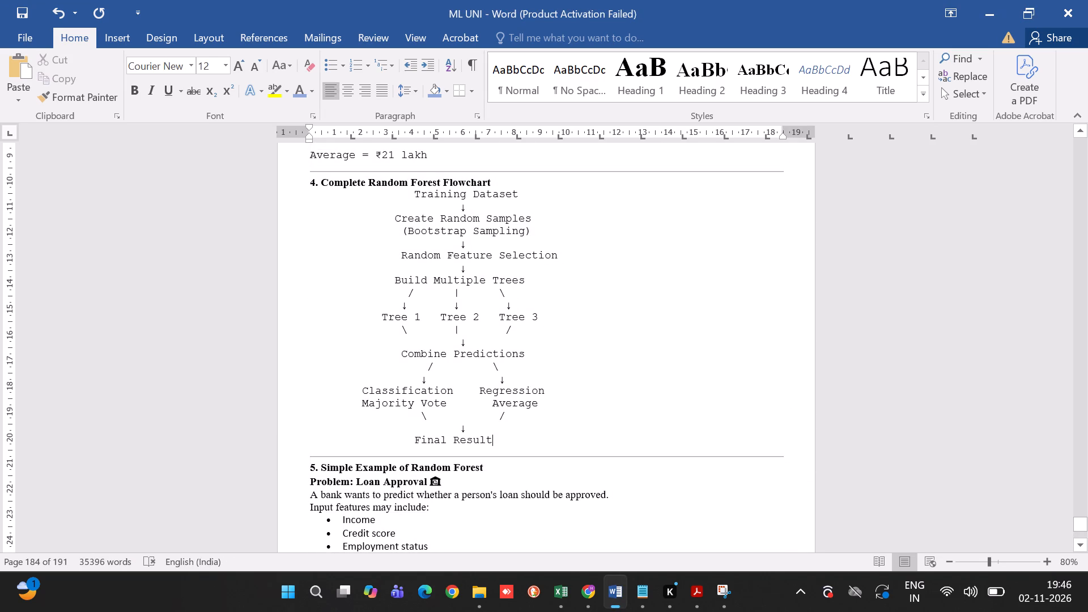
left_click(605, 315)
key("ctrl+v")
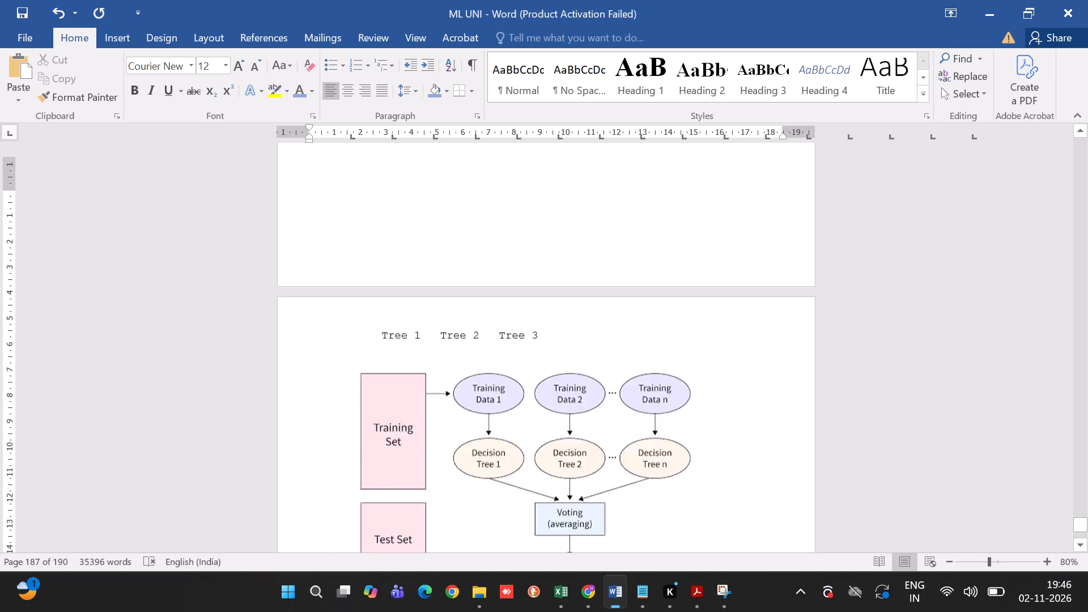
Shrink the pasted Random Forest diagram and set its text wrapping to Through.
left_click(605, 315)
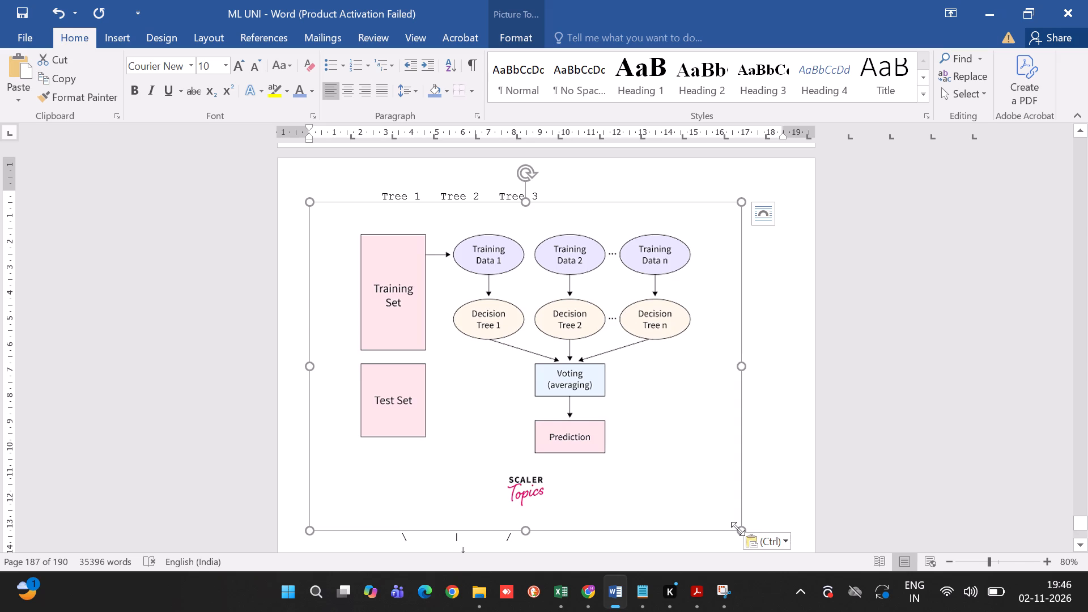
left_click_drag(738, 529, 584, 350)
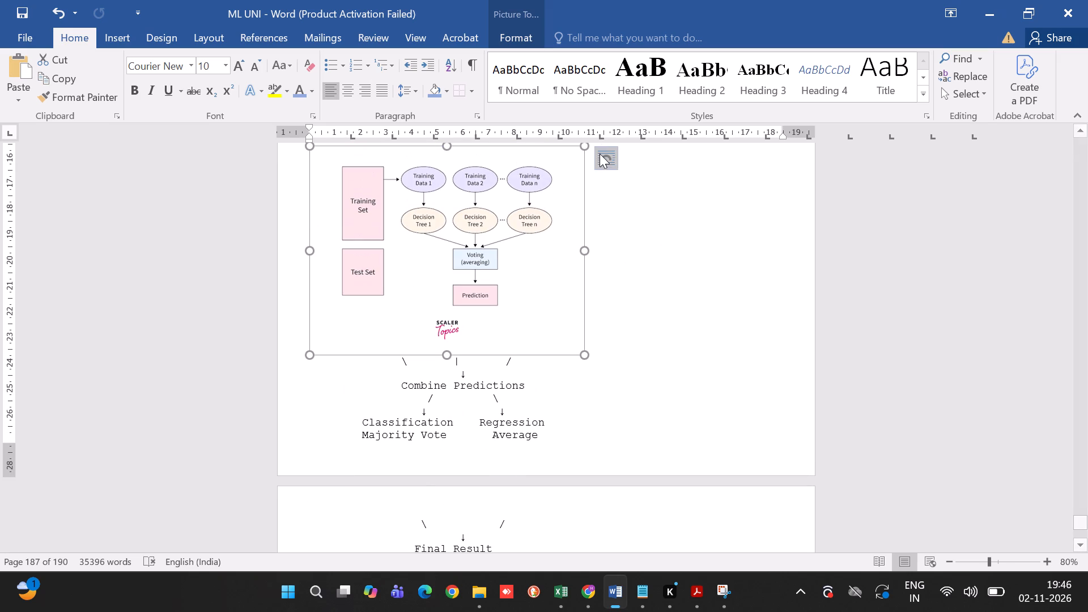
left_click(600, 156)
left_click(725, 252)
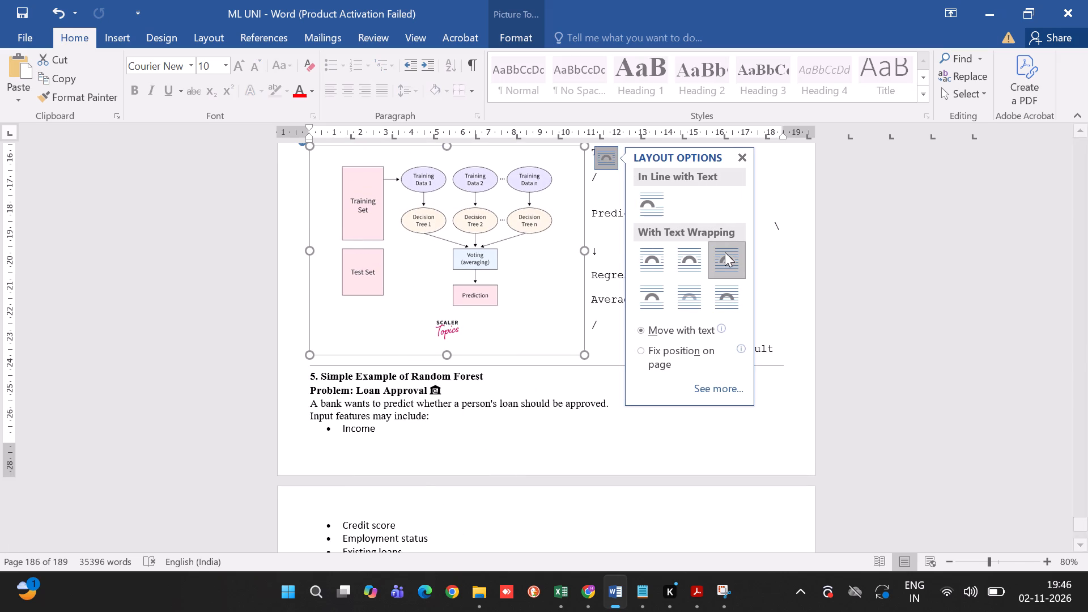
Shrink the diagram further and place it in the empty space beside the Complete Random Forest Flowchart, clear of its text.
left_click_drag(519, 229, 692, 212)
scroll(692, 212, "up", 1)
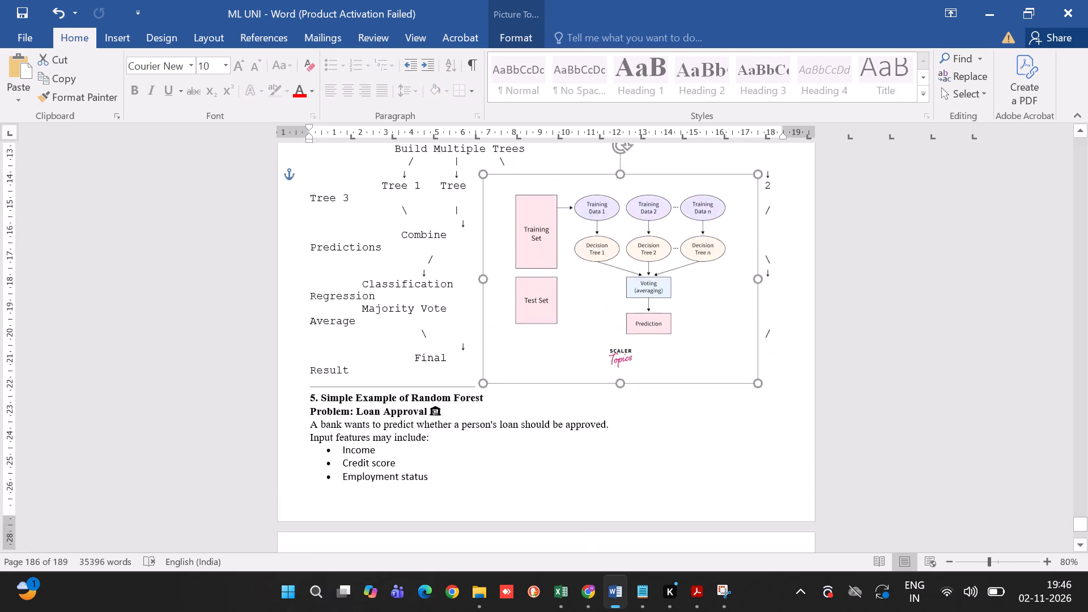
scroll(692, 212, "up", 1)
left_click_drag(756, 477, 693, 413)
left_click_drag(624, 324, 744, 225)
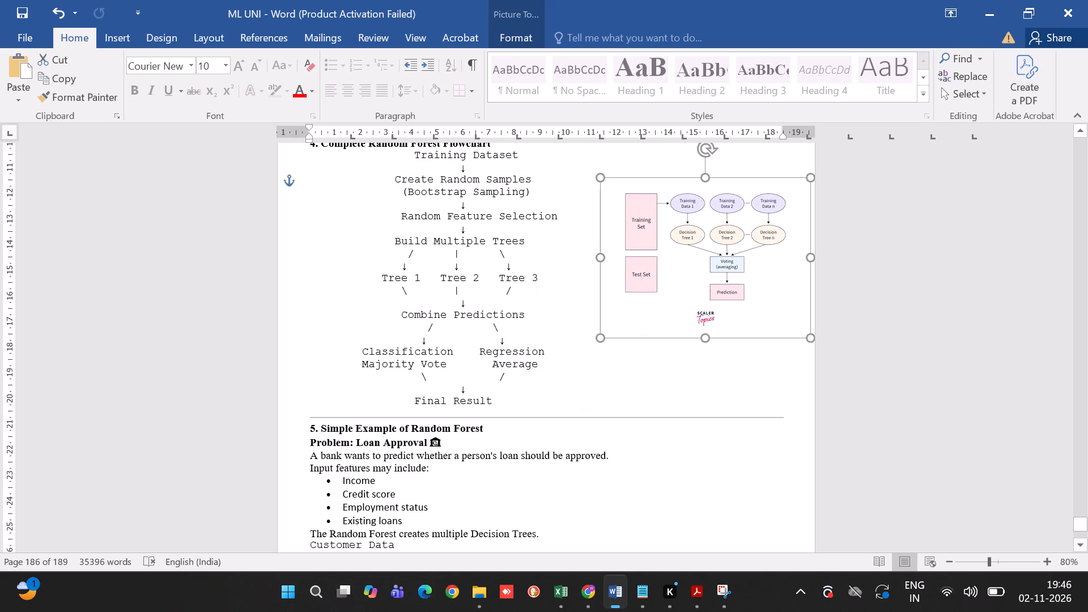
left_click_drag(744, 225, 738, 220)
Add the question label "Q.43" on a new line after the One-Line Revision at the document's end.
scroll(738, 220, "down", 18)
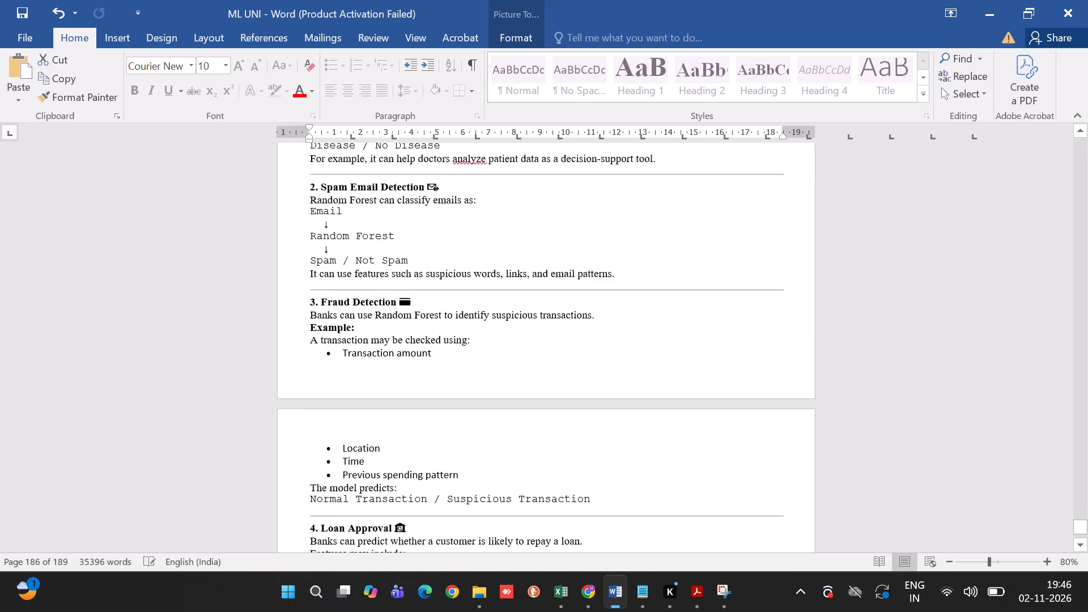
scroll(738, 220, "down", 9)
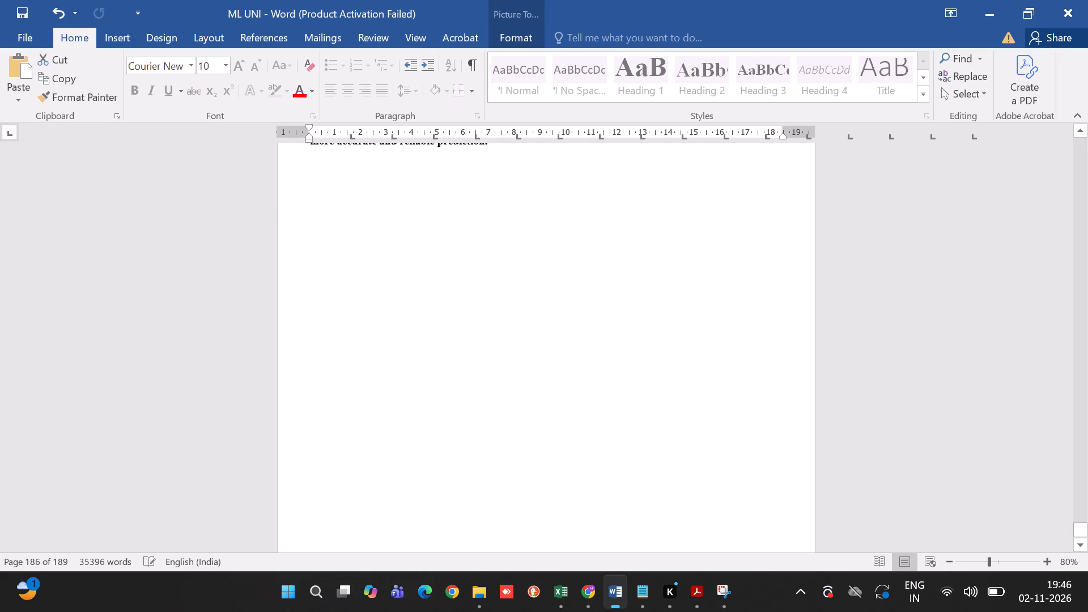
left_click(372, 260)
key("Return")
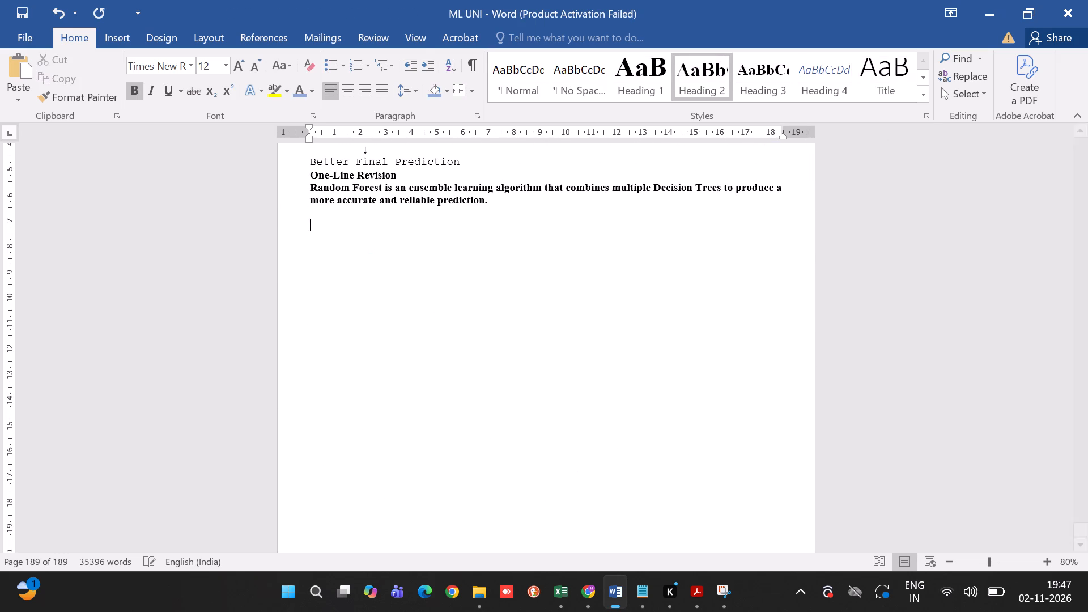
type("Q.")
type("43")
key("space")
Examine the Notepad question list and the December 2023 exam paper in Acrobat for the next question to answer.
left_click(635, 610)
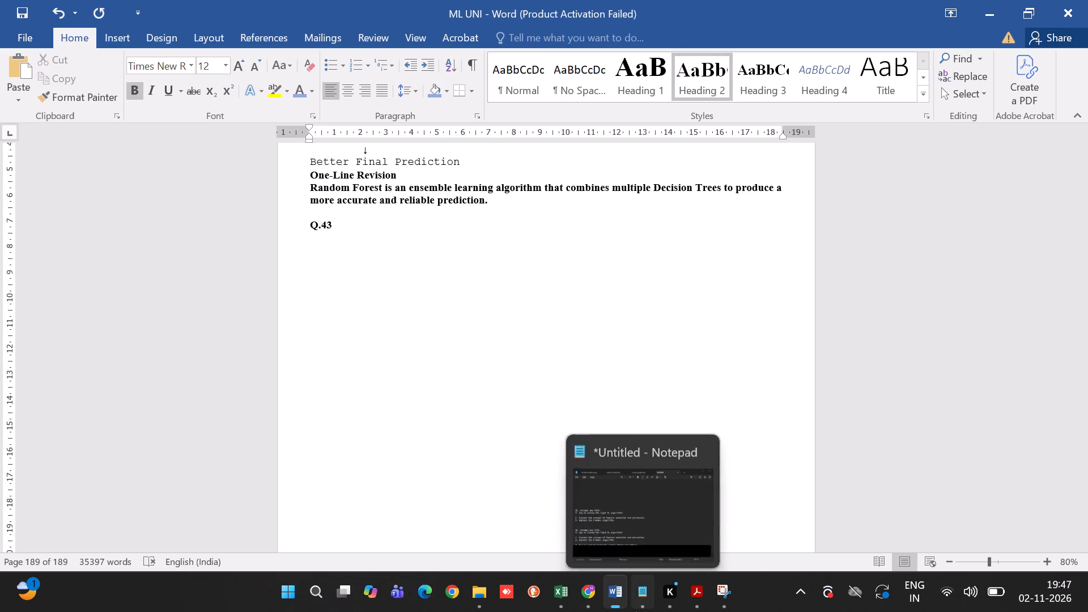
scroll(573, 430, "up", 1)
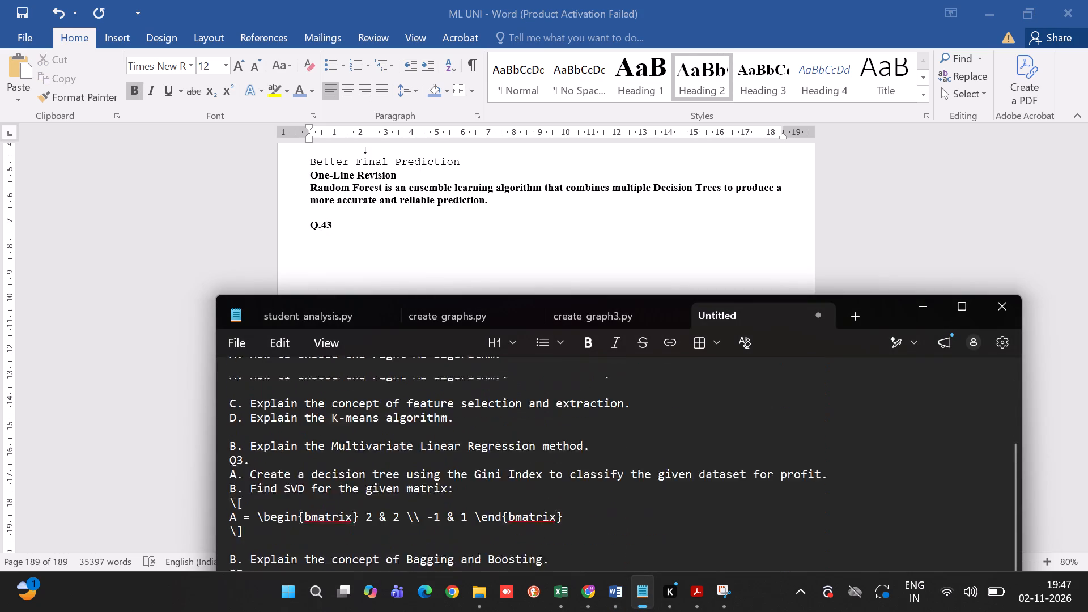
scroll(573, 430, "up", 1)
left_click(692, 611)
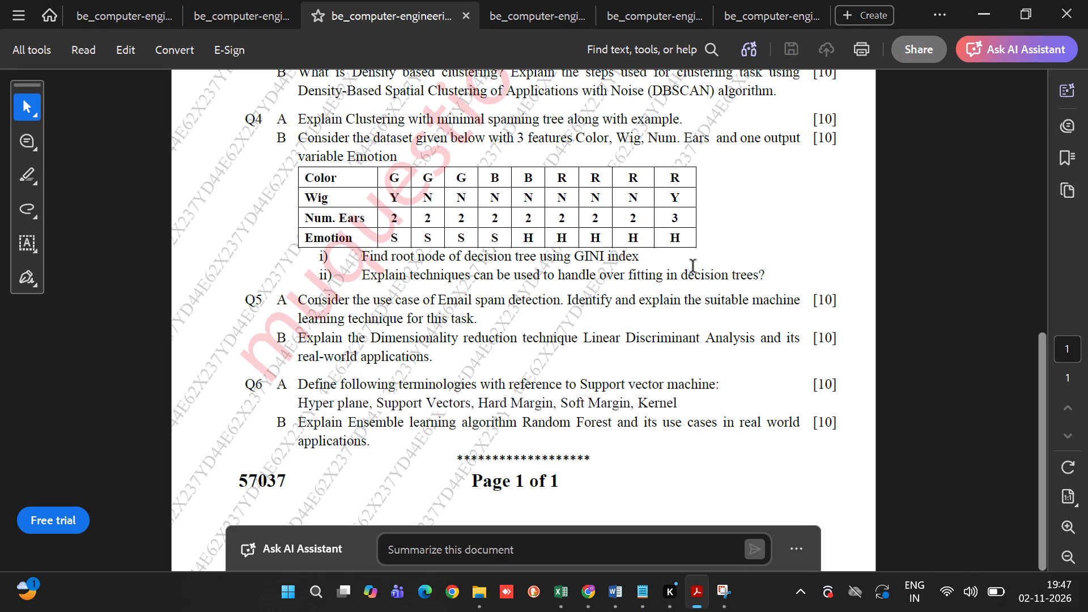
left_click(515, 15)
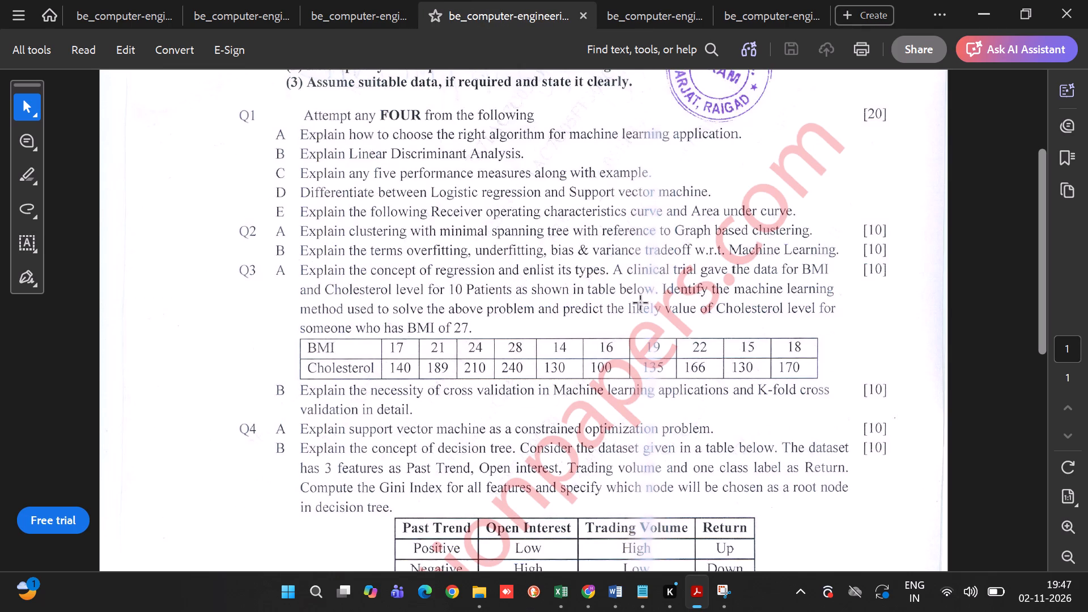
scroll(637, 308, "up", 2)
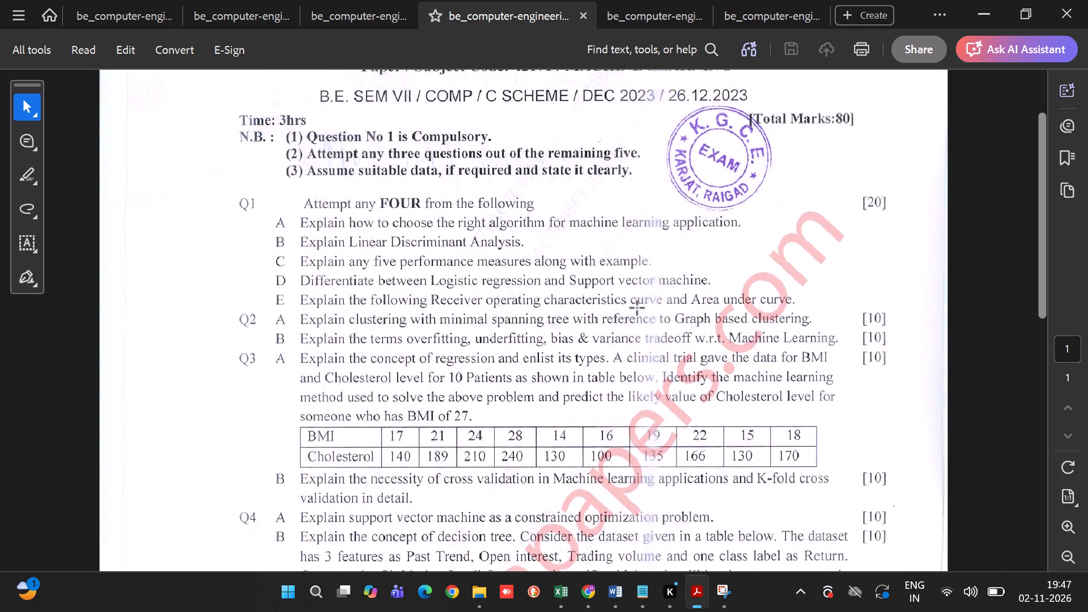
scroll(637, 308, "up", 1)
scroll(637, 308, "down", 1)
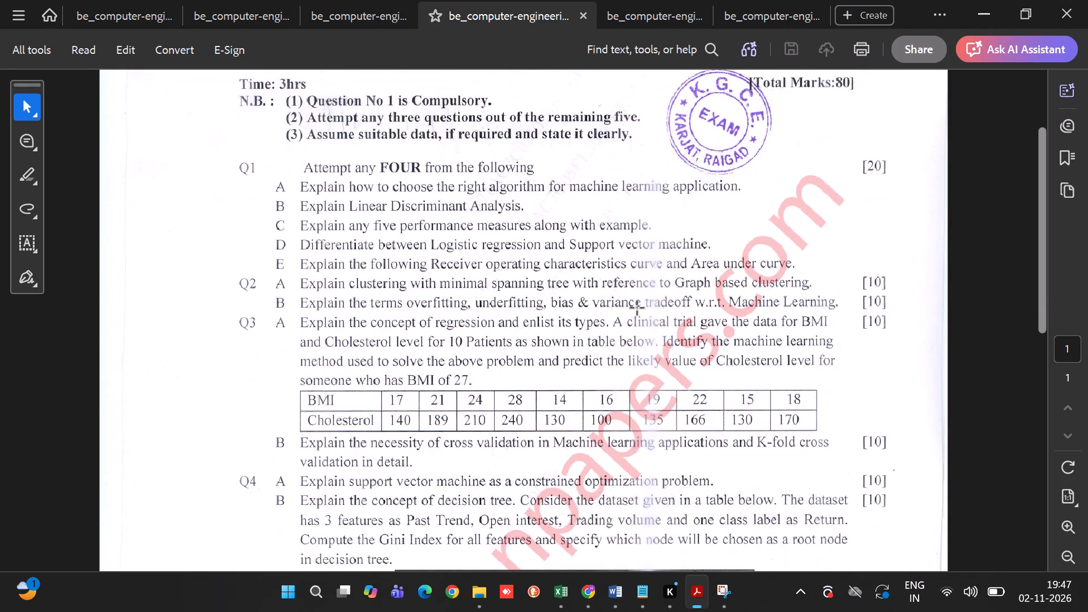
In the untitled Notepad question list, delete the surplus blank lines above "Q1. Attempt any FOUR:".
left_click(640, 606)
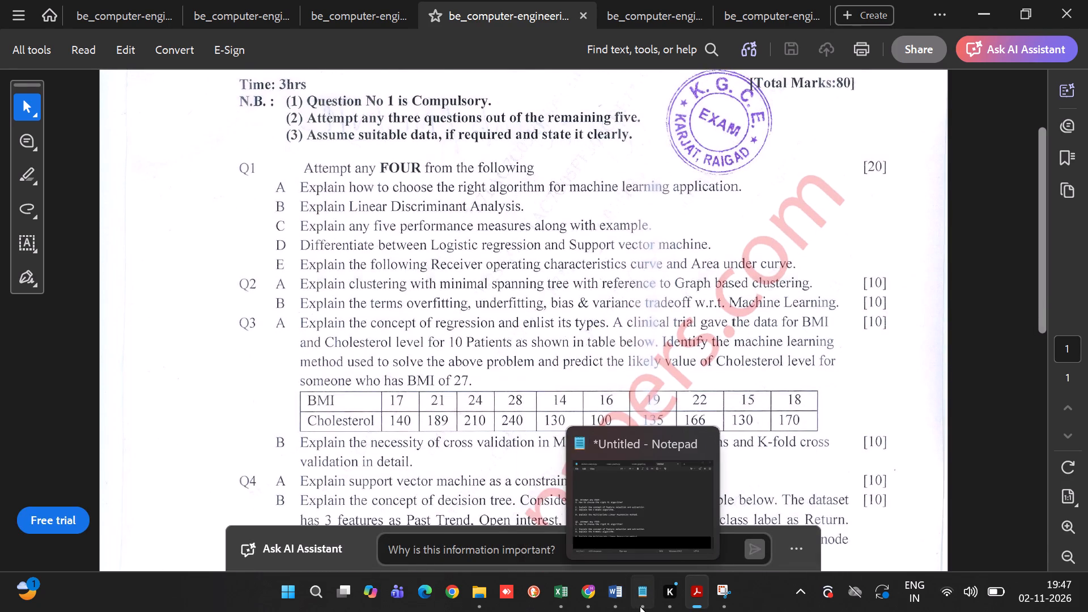
scroll(576, 486, "right", 1)
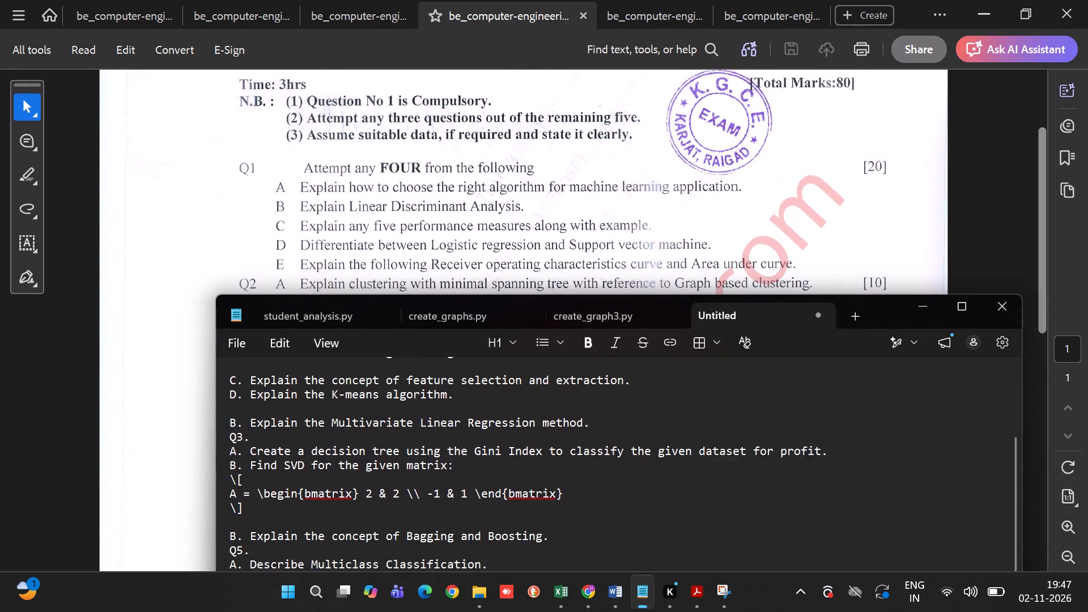
scroll(576, 486, "right", 1)
left_click_drag(363, 502, 244, 370)
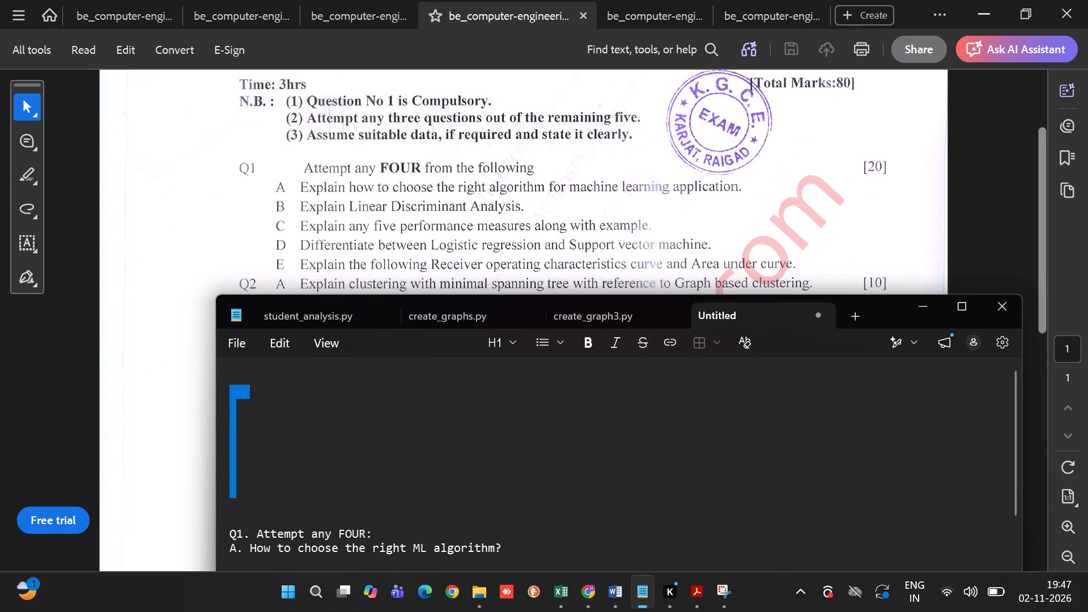
left_click_drag(244, 370, 242, 362)
key("BackSpace")
key("BackSpace")
key("BackSpace")
key("BackSpace")
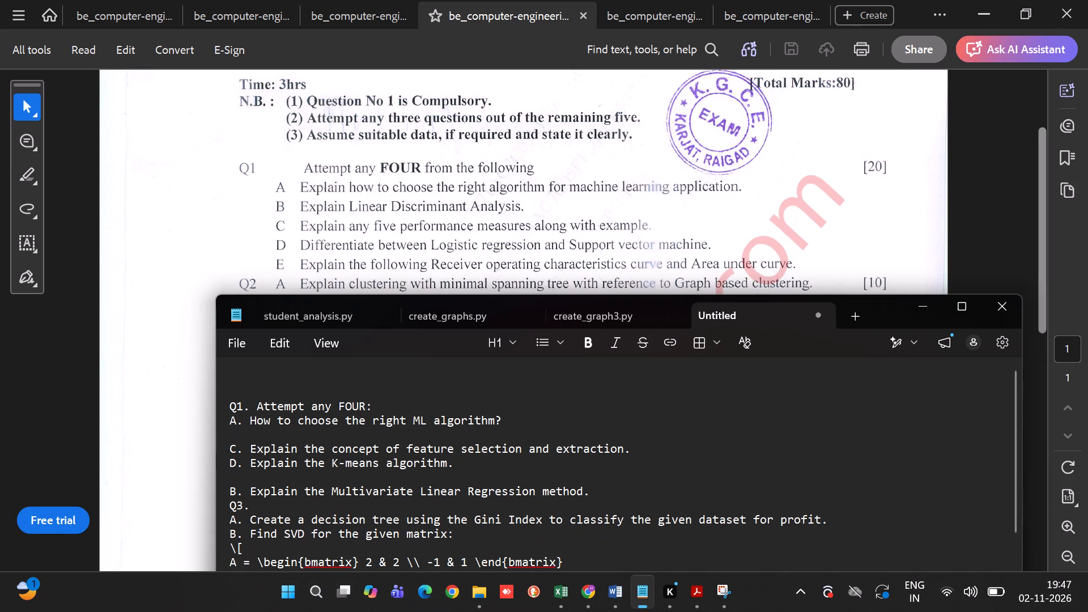
key("BackSpace")
Copy "How to choose the right ML algorithm?" from Notepad and search Google Images in Chrome for it.
left_click_drag(249, 421, 508, 421)
key("ctrl+c")
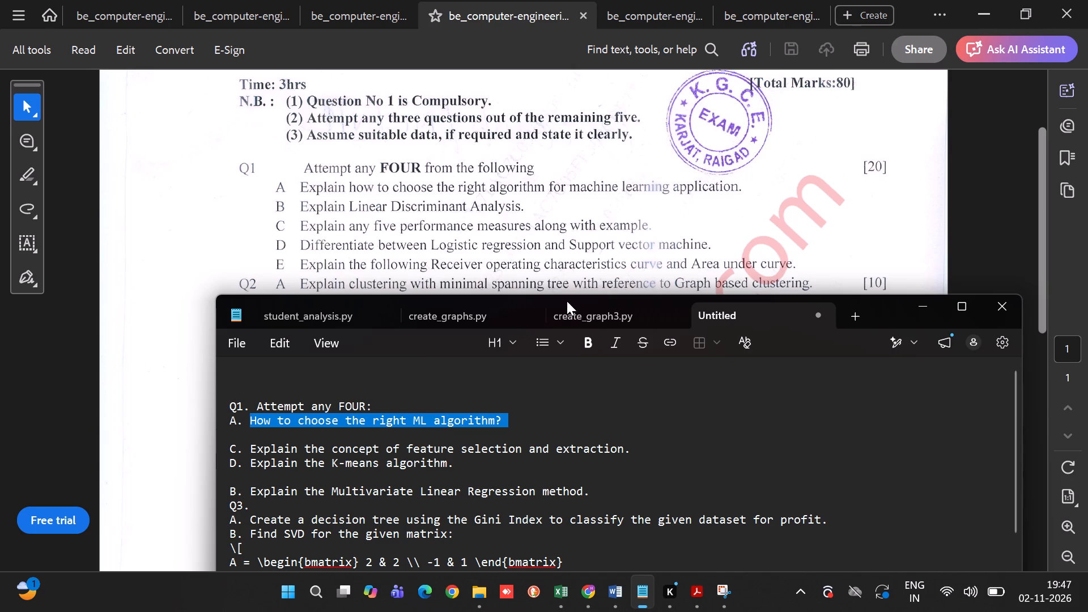
left_click(590, 600)
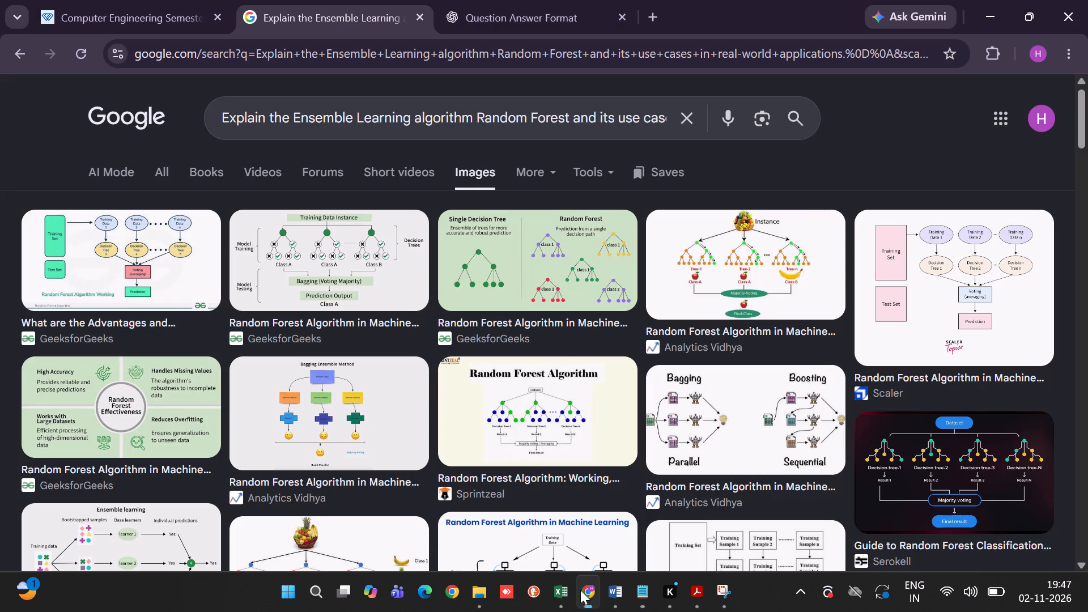
left_click(687, 117)
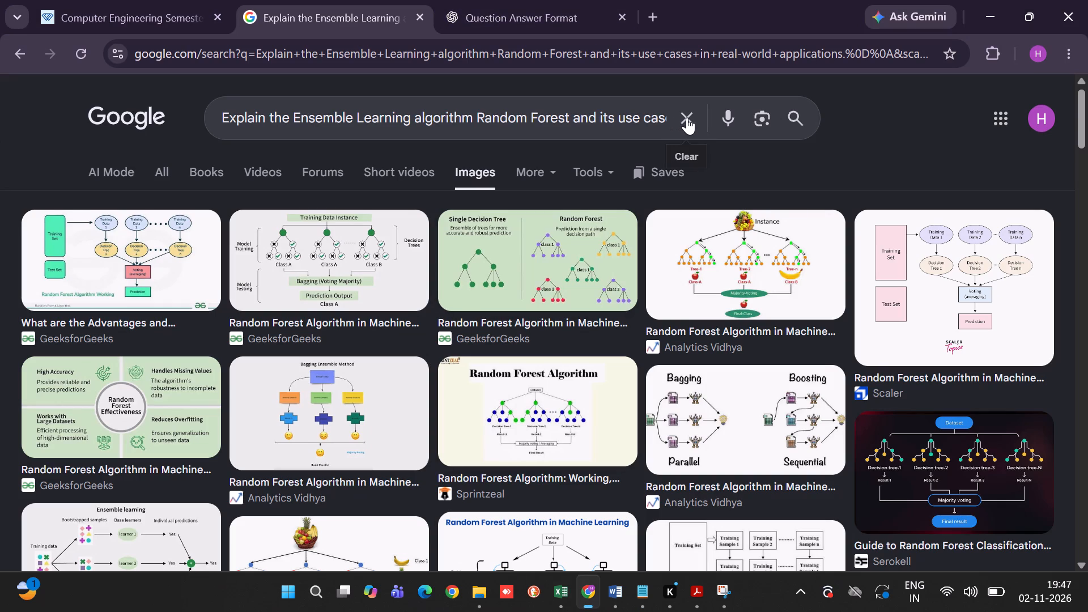
key("ctrl+v")
left_click(687, 117)
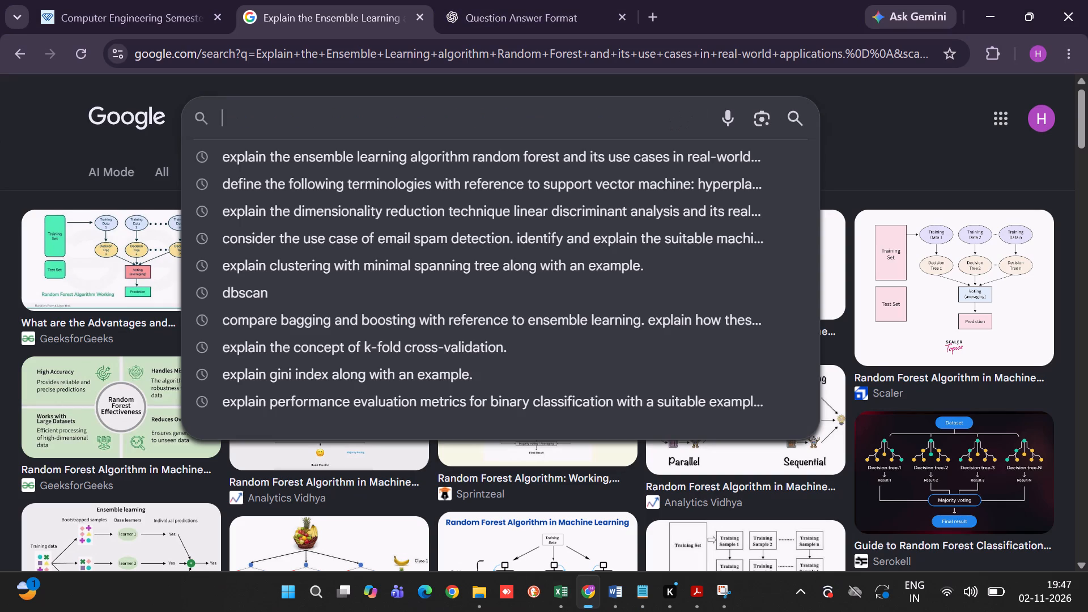
key("ctrl+v")
key("ctrl+Return")
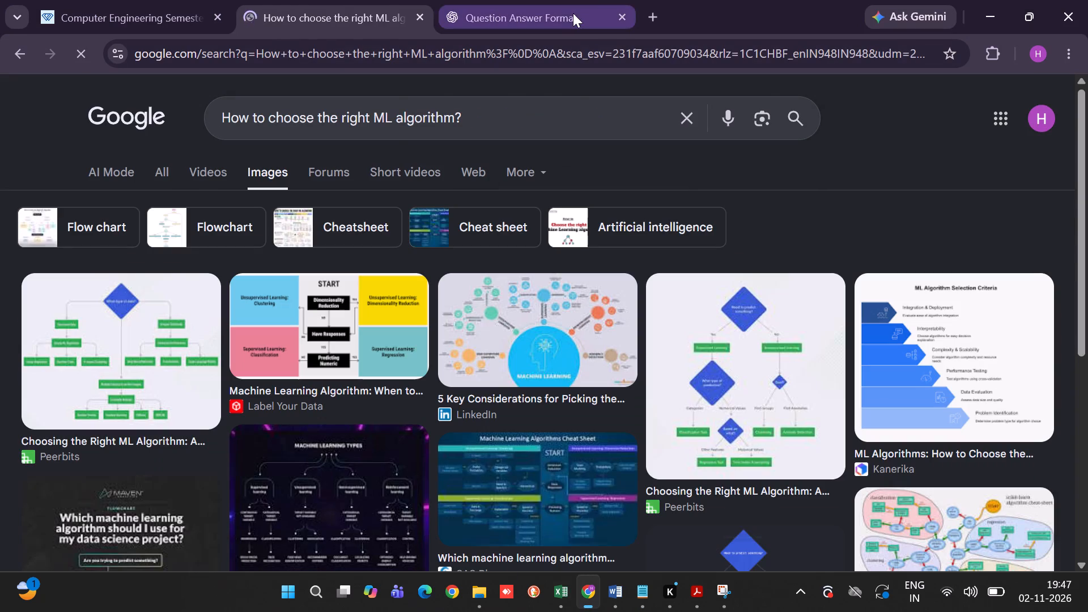
Submit the copied question "How to choose the right ML algorithm?" in the Question Answer Format ChatGPT chat.
left_click(571, 13)
left_click(499, 538)
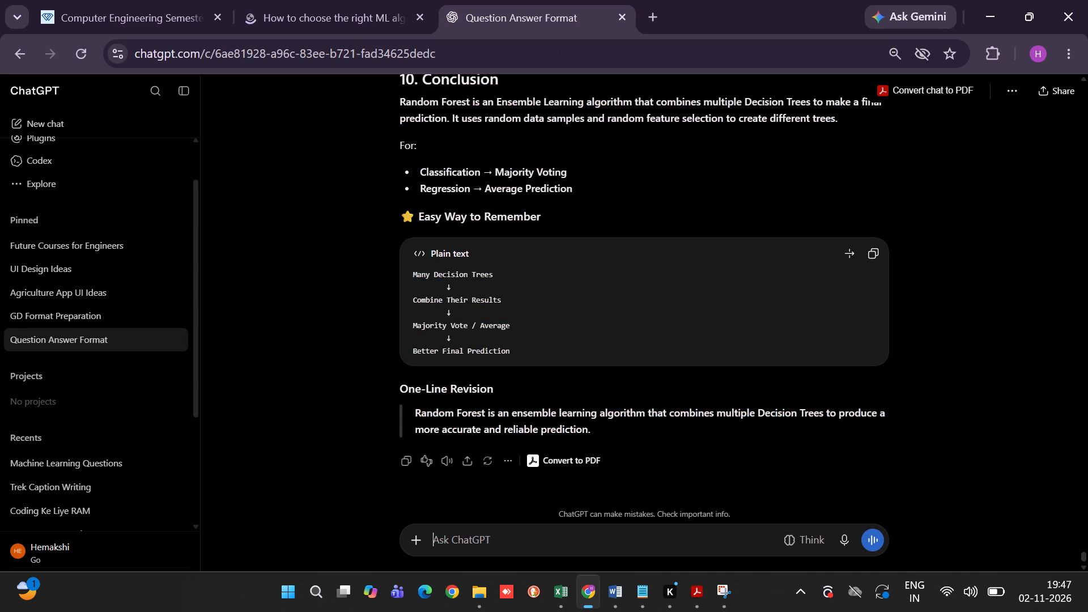
key("ctrl+v")
key("Return")
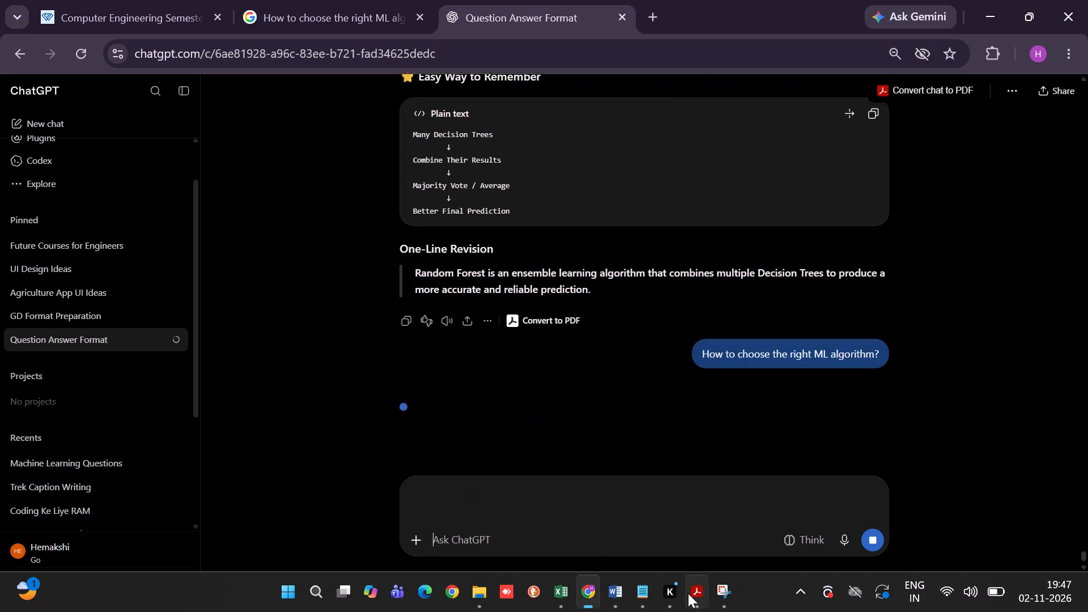
In the ML UNI Word document, paste "How to choose the right ML algorithm?" after "Q.43" and start a new line below.
left_click(614, 594)
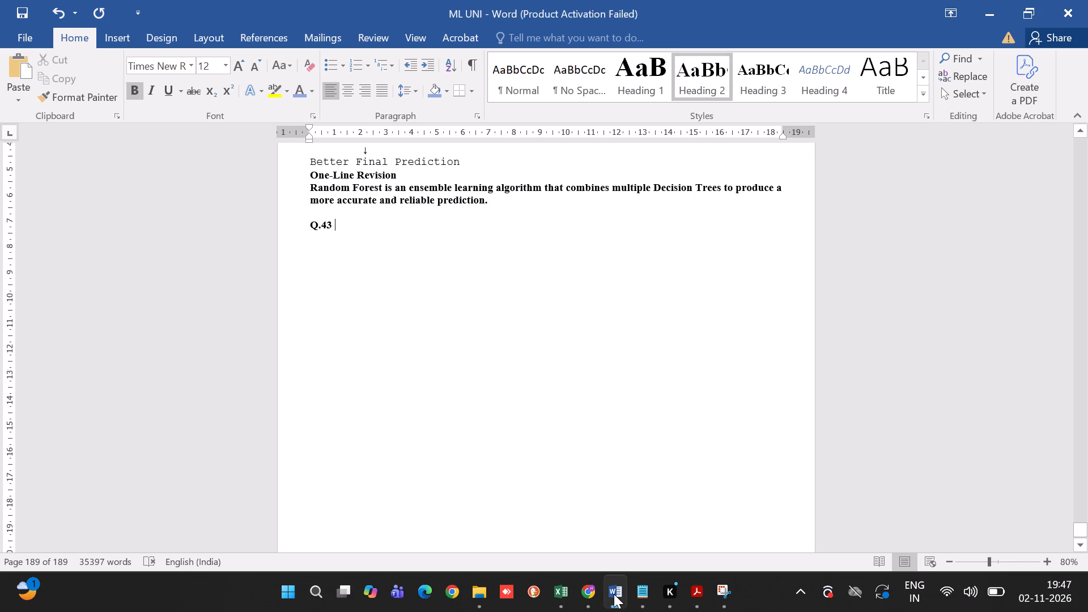
key("ctrl+v")
key("Return")
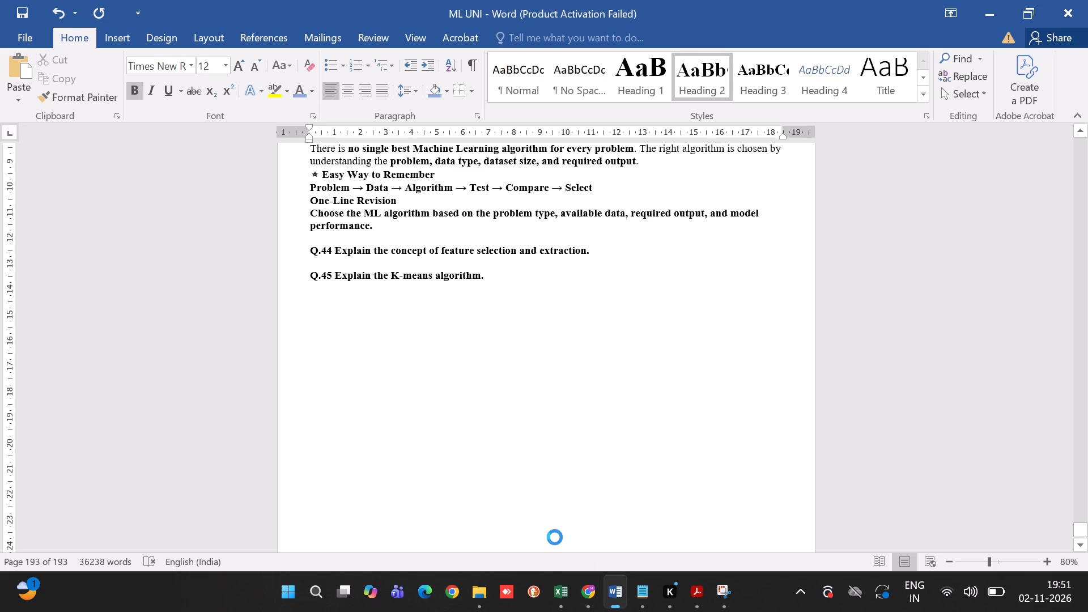
Select the whole pasted Q.44 answer, from its One-Line Revision up to its title, and set the font size to 12.
scroll(541, 379, "down", 1)
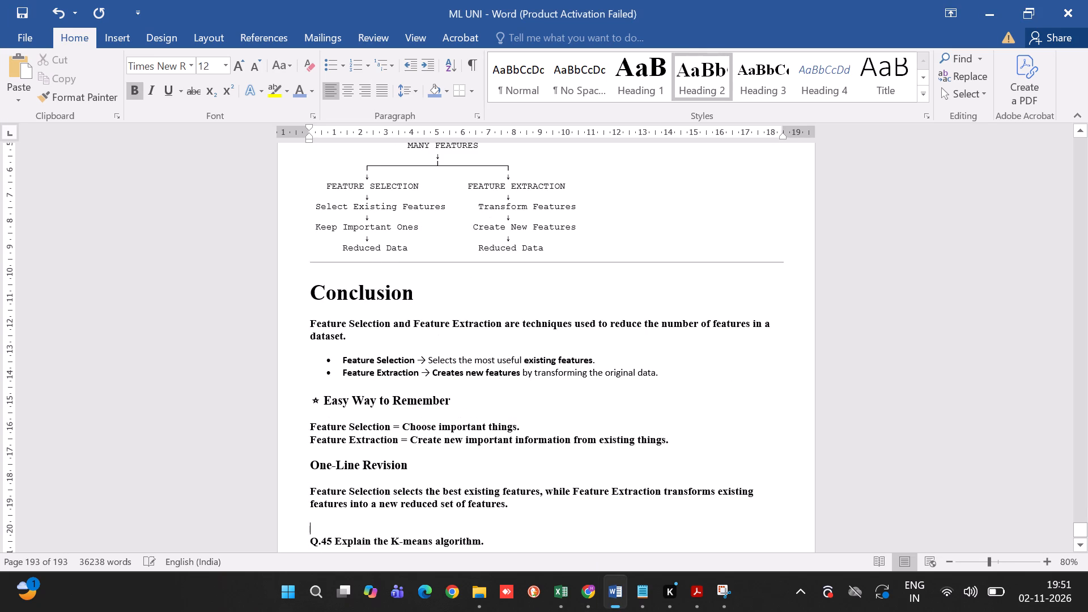
scroll(541, 379, "down", 1)
left_click_drag(522, 303, 318, 270)
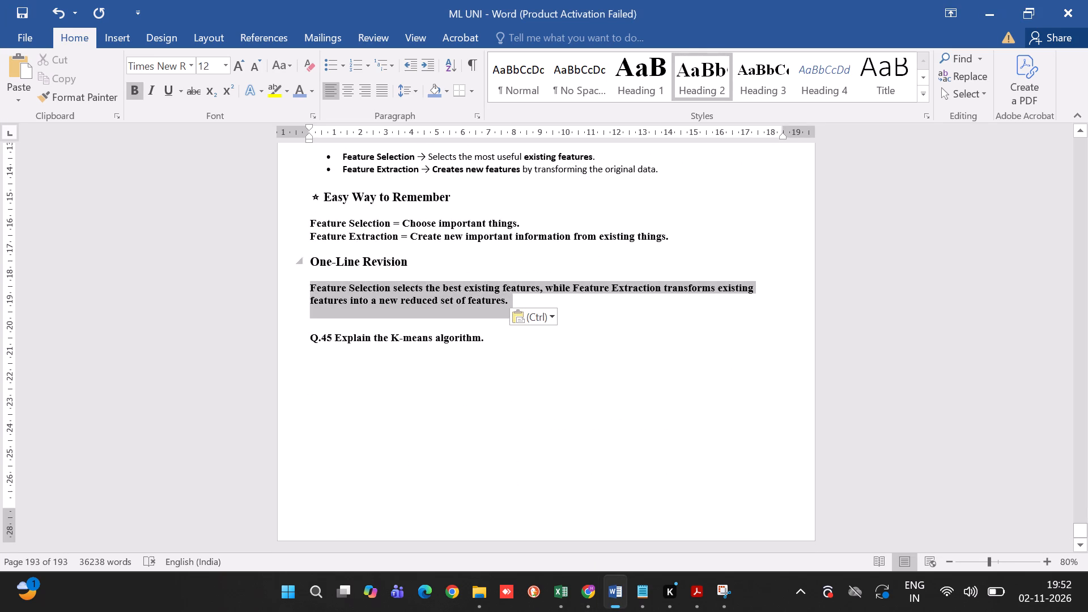
left_click_drag(318, 270, 313, 66)
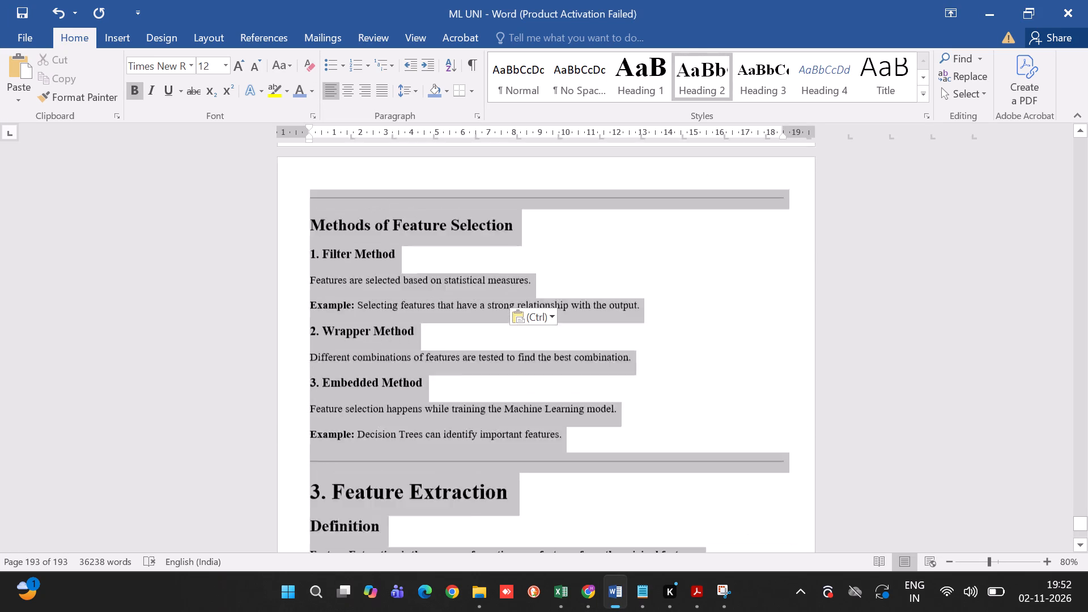
left_click_drag(313, 66, 314, 461)
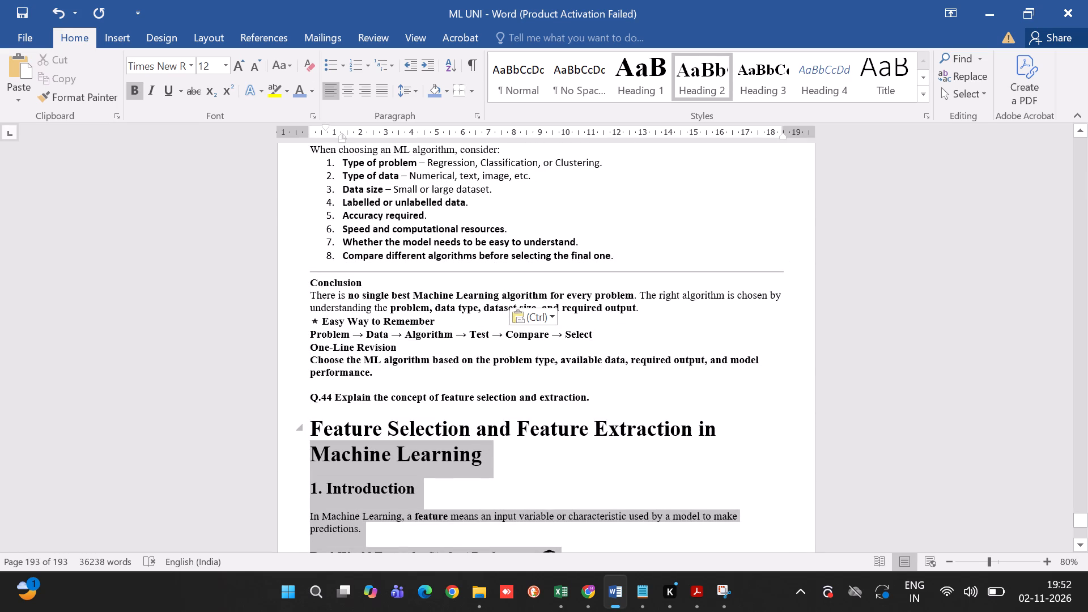
left_click_drag(314, 461, 303, 431)
left_click(215, 70)
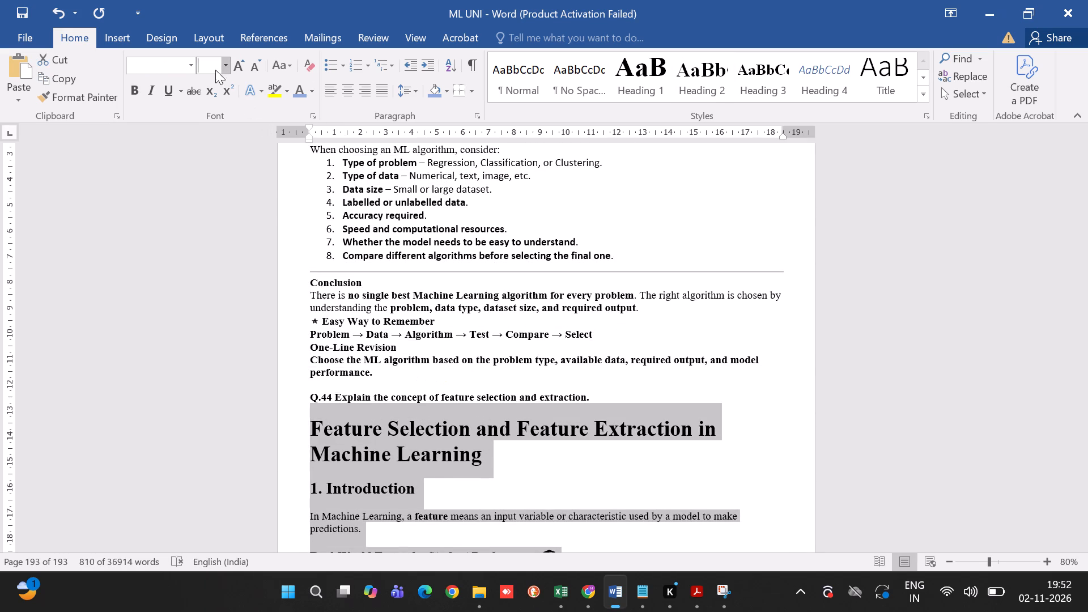
type("12")
key("Return")
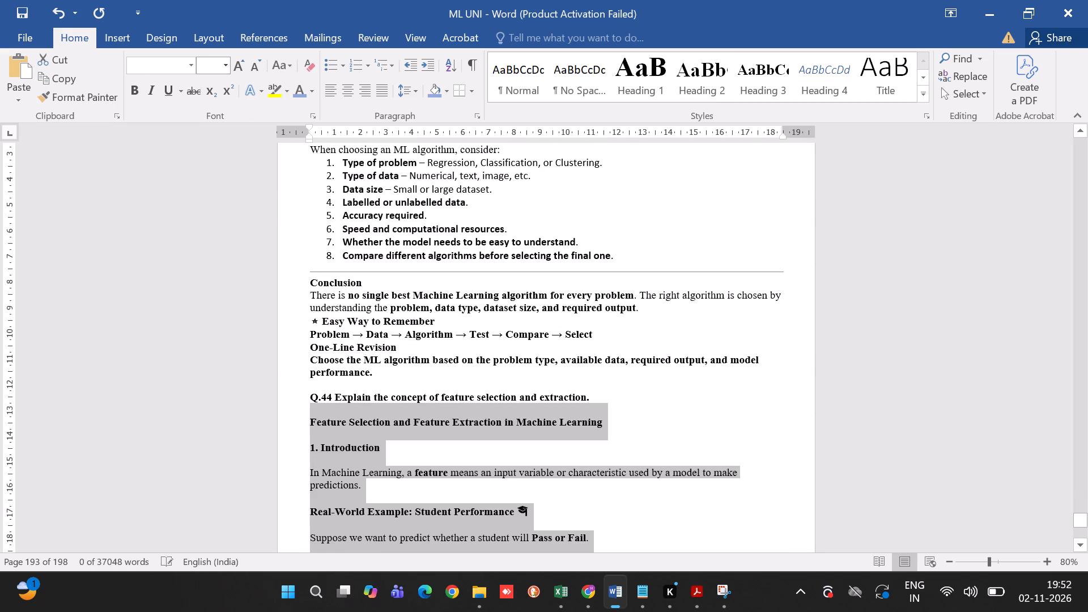
Remove the paragraph spacing after and before throughout the selected Q.44 answer.
left_click(414, 86)
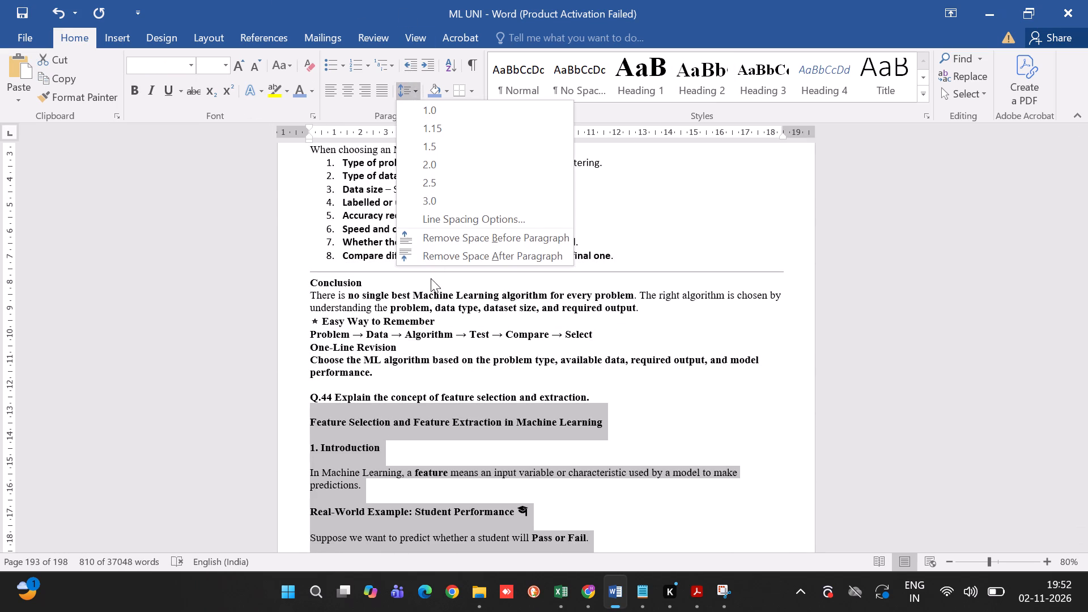
left_click(448, 252)
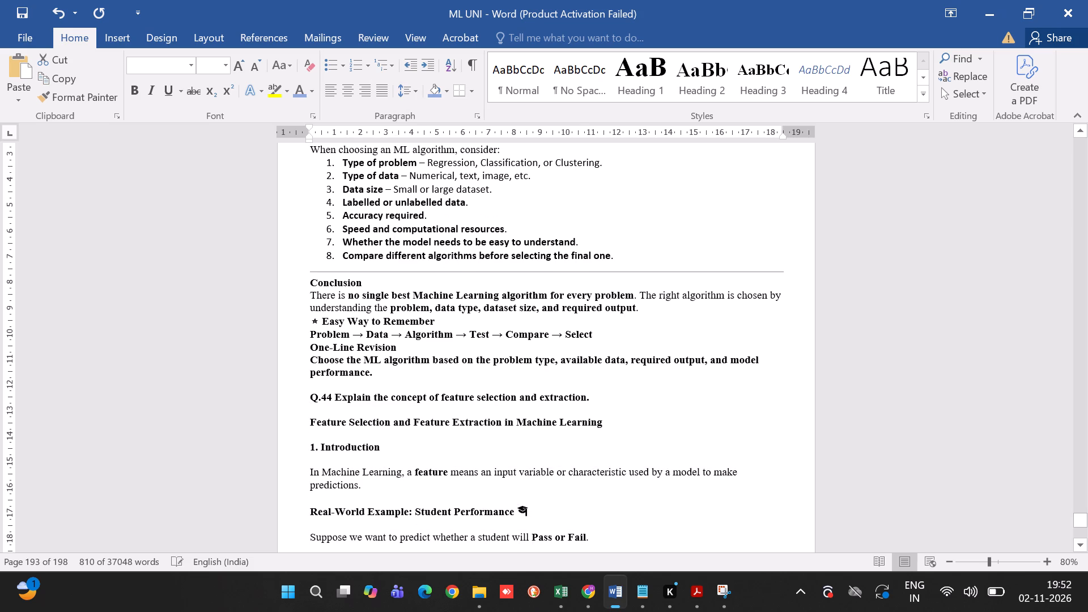
left_click(414, 88)
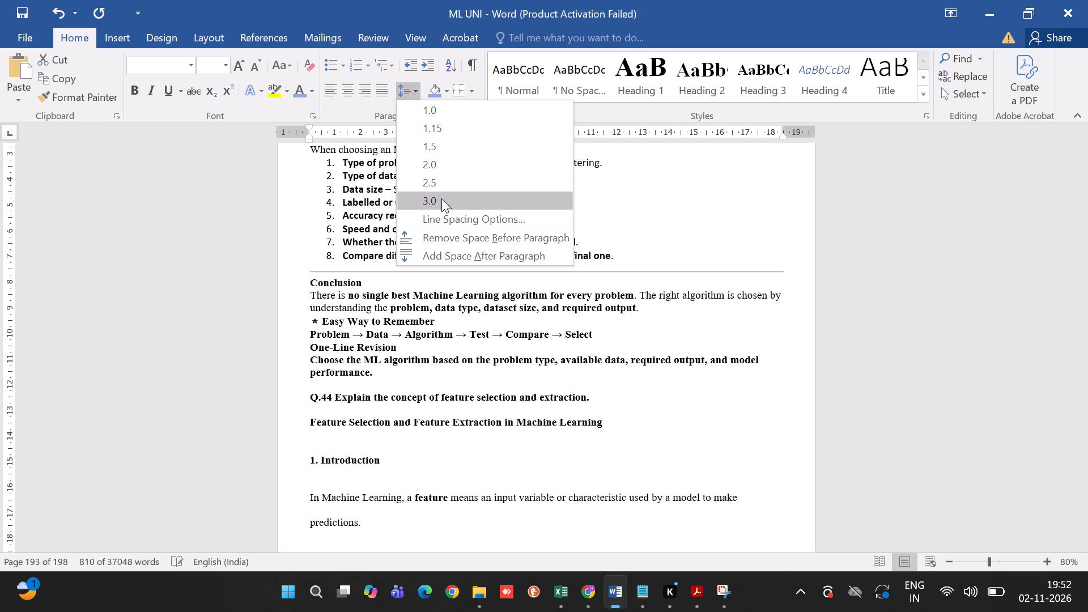
left_click(449, 236)
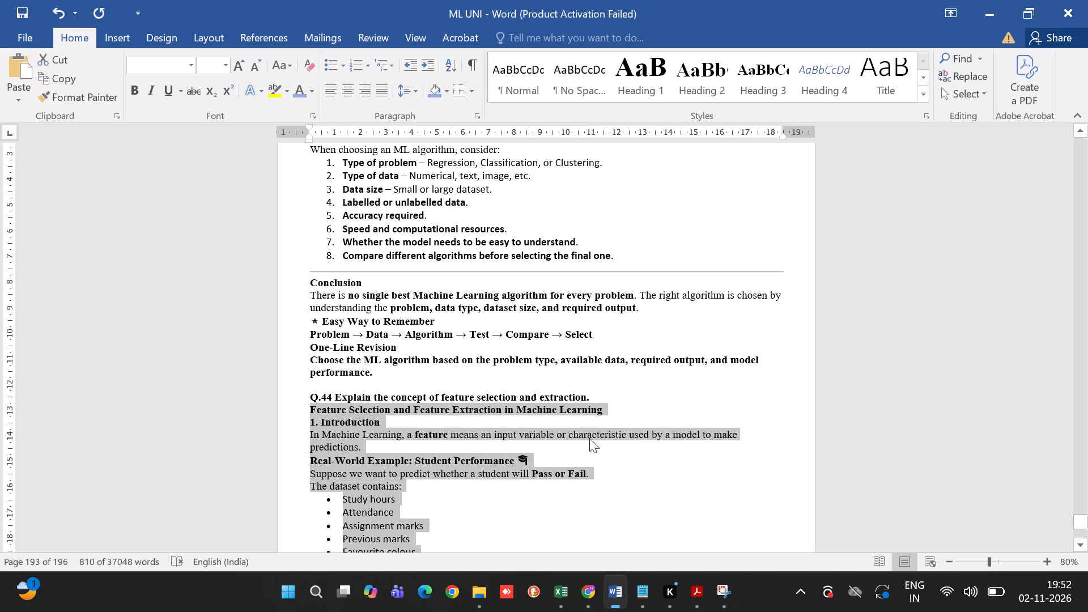
Insert a blank line between the Q.44 question and the answer's title.
left_click(598, 397)
key("Return")
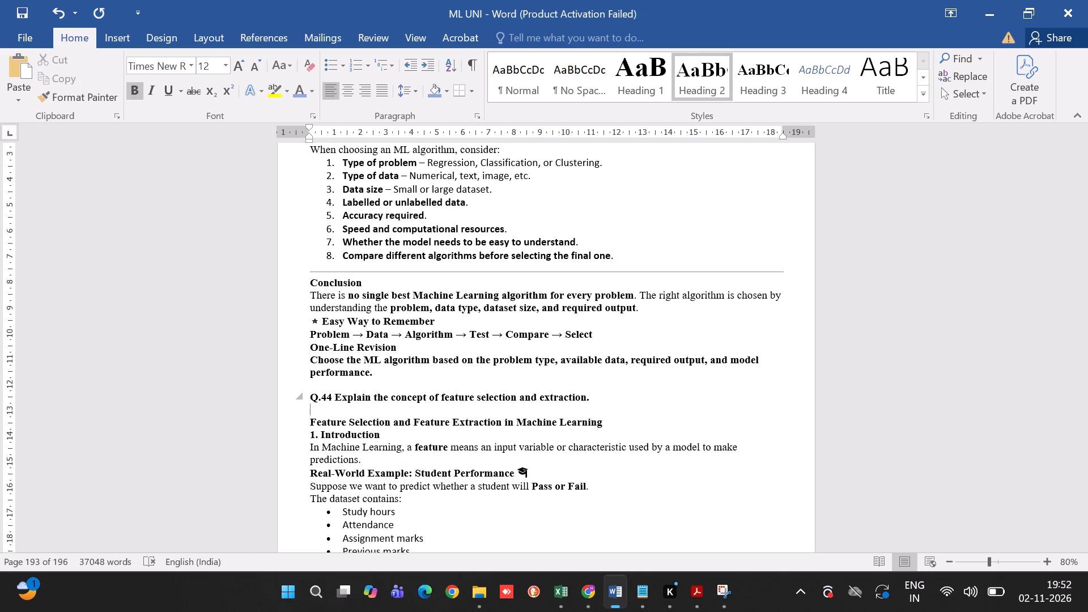
Apply all borders to the table under "5. Difference Between Feature Selection and Feature Extraction".
scroll(598, 397, "down", 7)
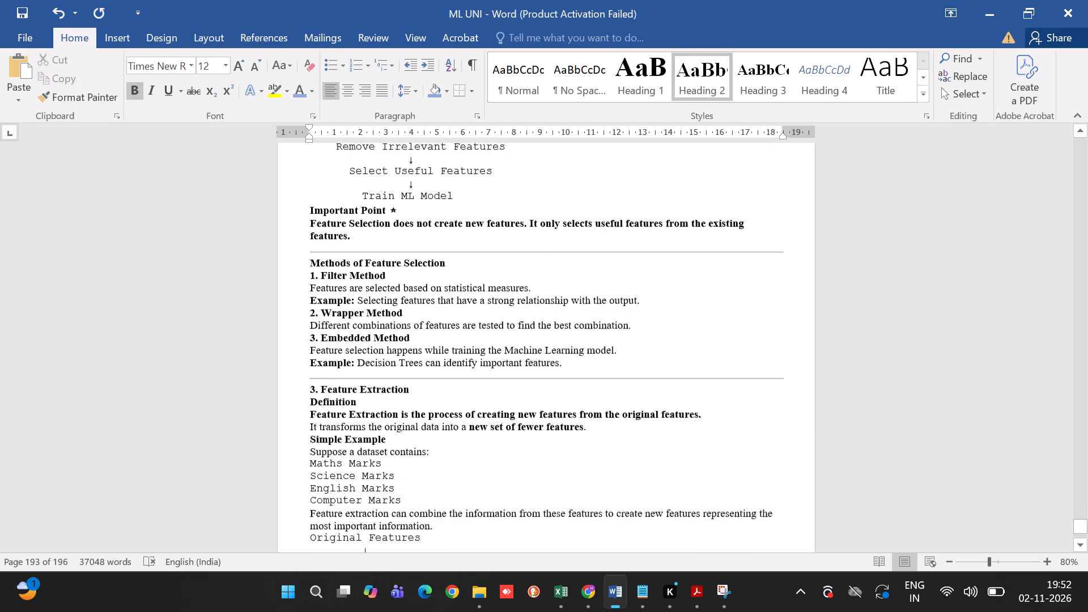
scroll(598, 397, "down", 3)
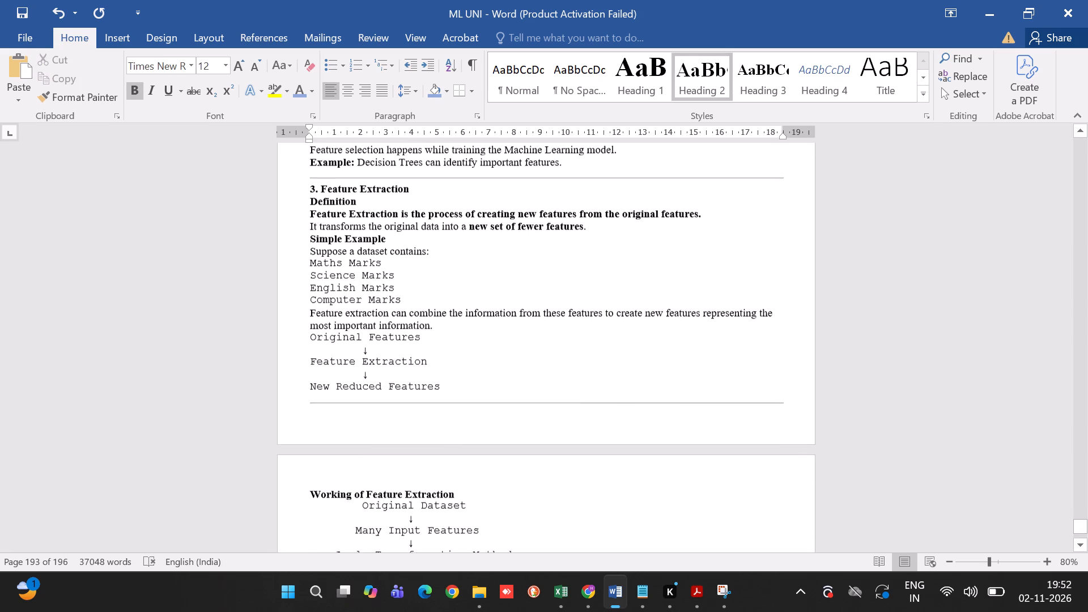
scroll(598, 397, "down", 3)
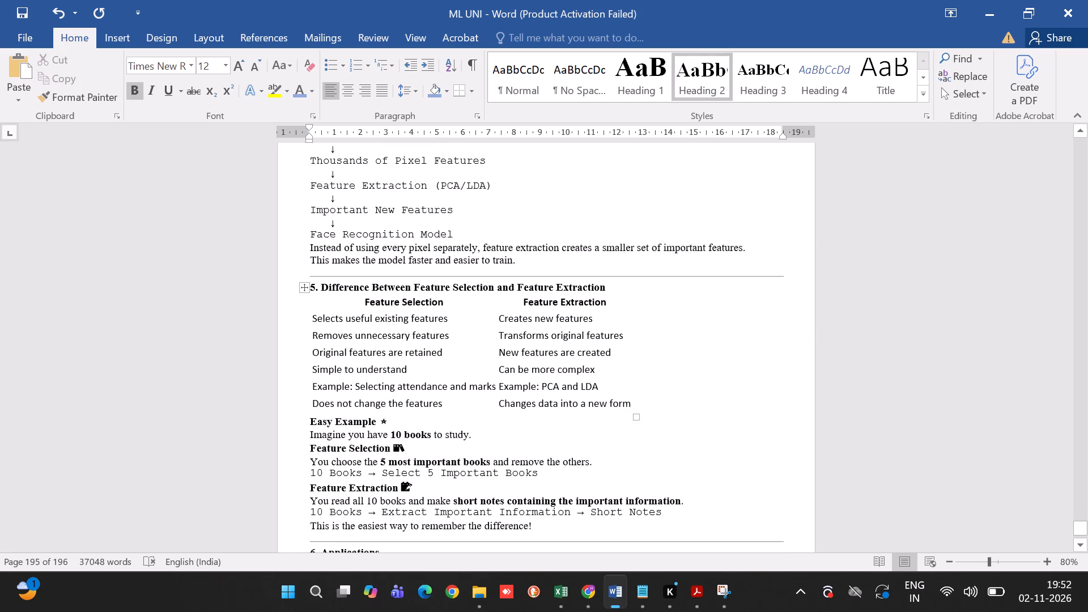
left_click(304, 287)
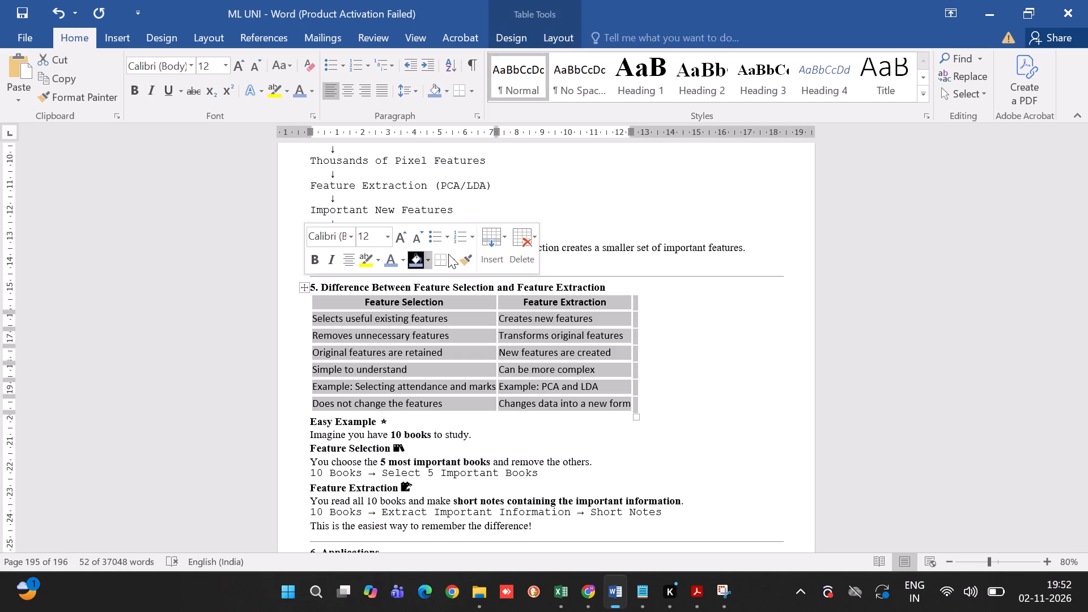
left_click(456, 256)
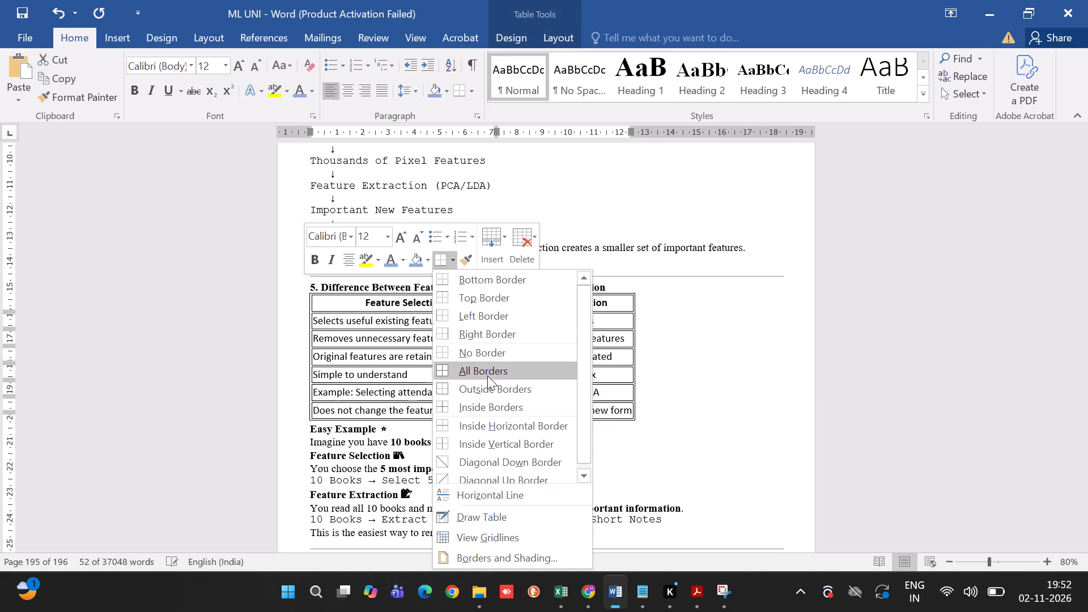
left_click(487, 376)
Switch to the Google Images results in Chrome and copy the "Feature Selection Techniques in..." Filter Method image from GeeksforGeeks.
scroll(487, 376, "down", 4)
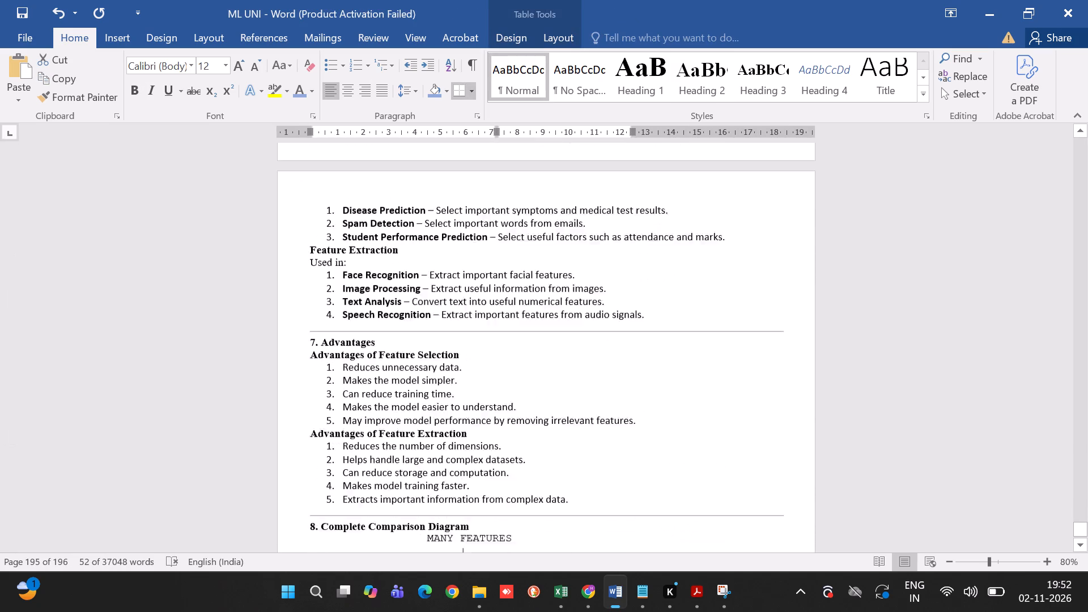
scroll(487, 376, "down", 3)
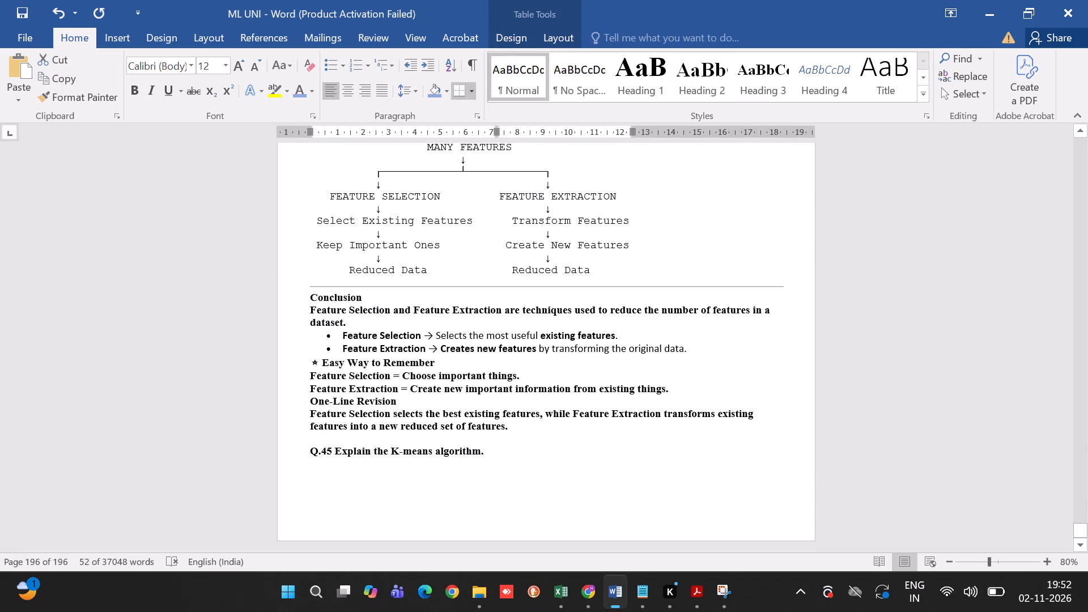
left_click(586, 578)
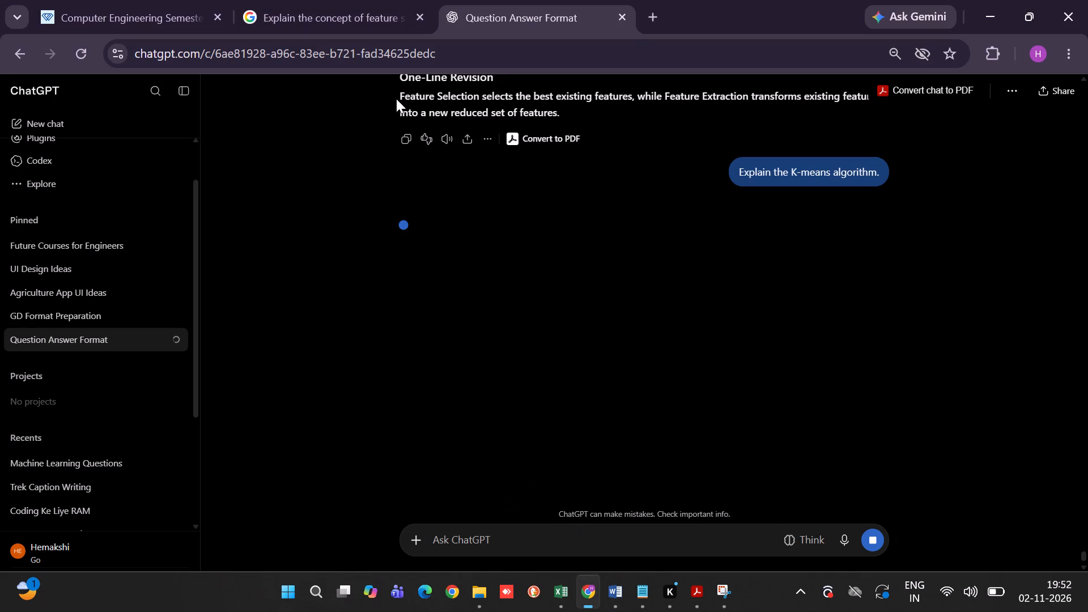
left_click(333, 2)
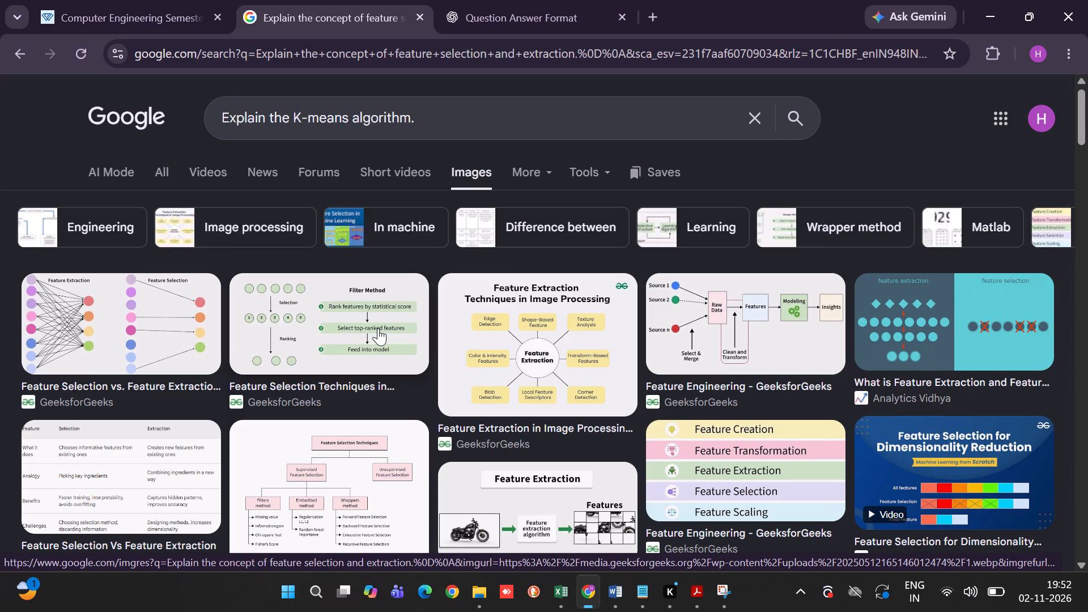
left_click(650, 594)
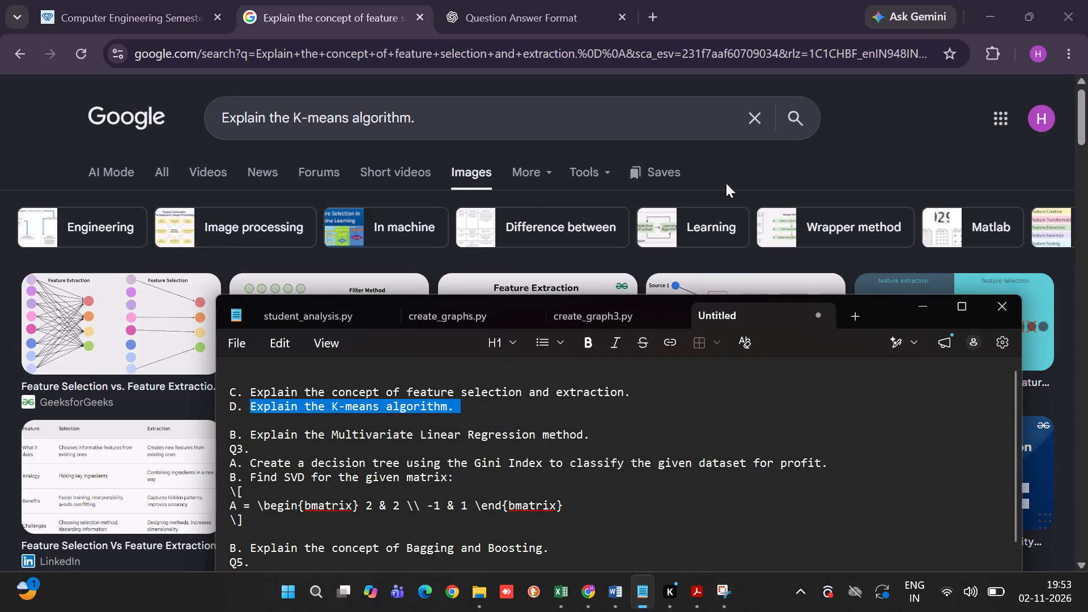
left_click(926, 302)
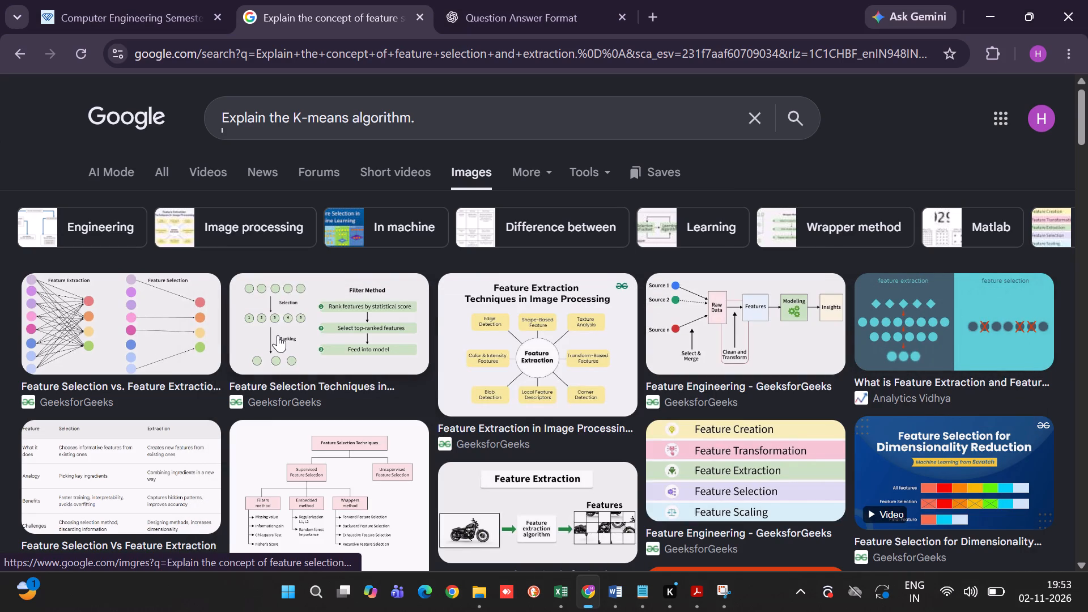
right_click(278, 335)
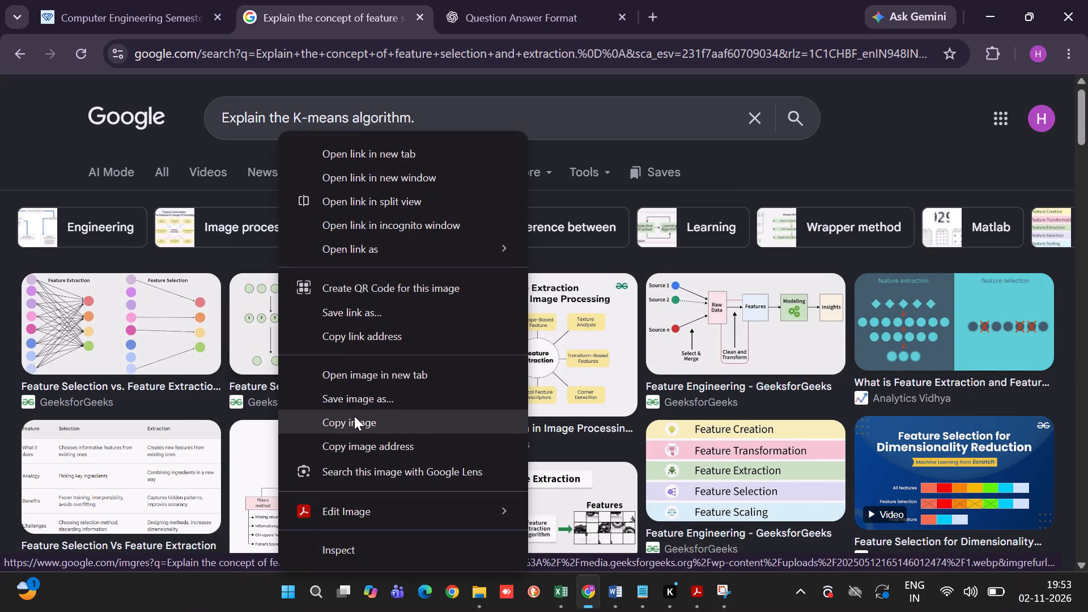
left_click(354, 416)
Back in Word, paste the Filter Method image into the "Working of Feature Extraction" diagram, after the "Apply Transformation Method" line.
left_click(611, 601)
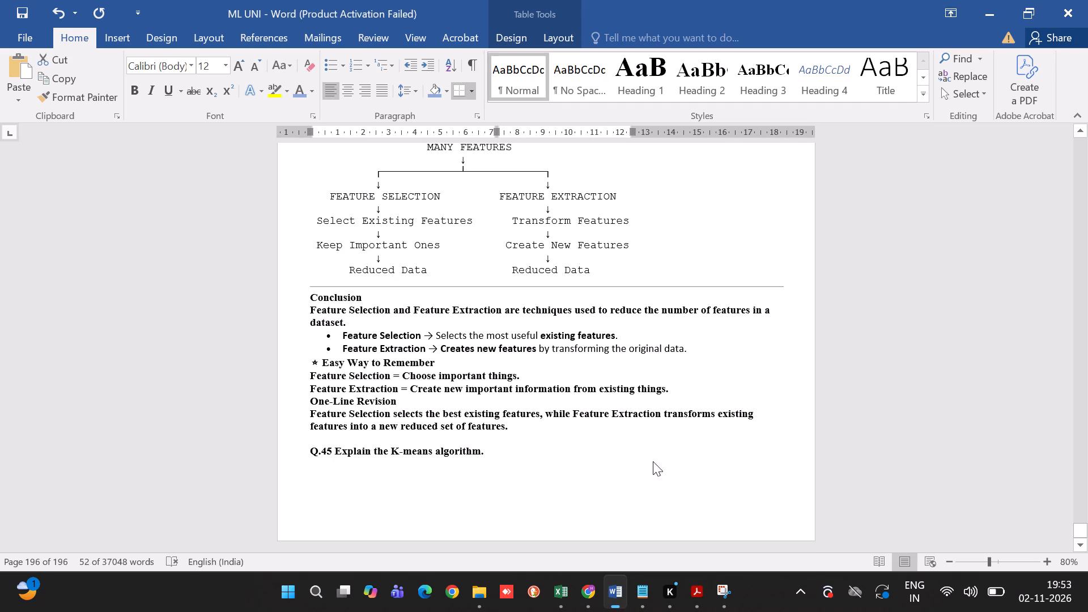
scroll(666, 424, "up", 6)
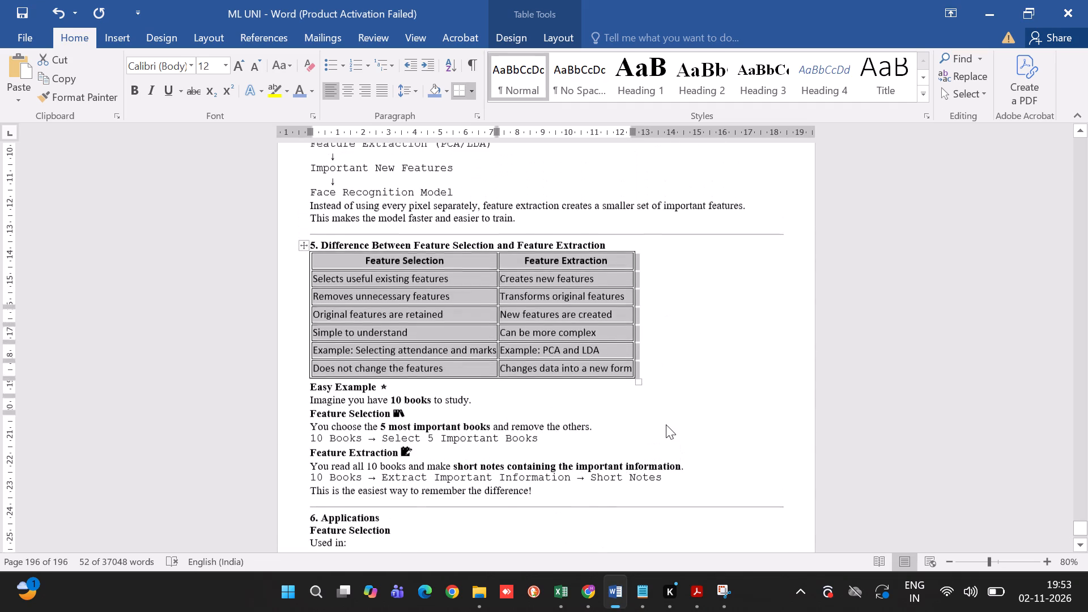
scroll(666, 424, "up", 4)
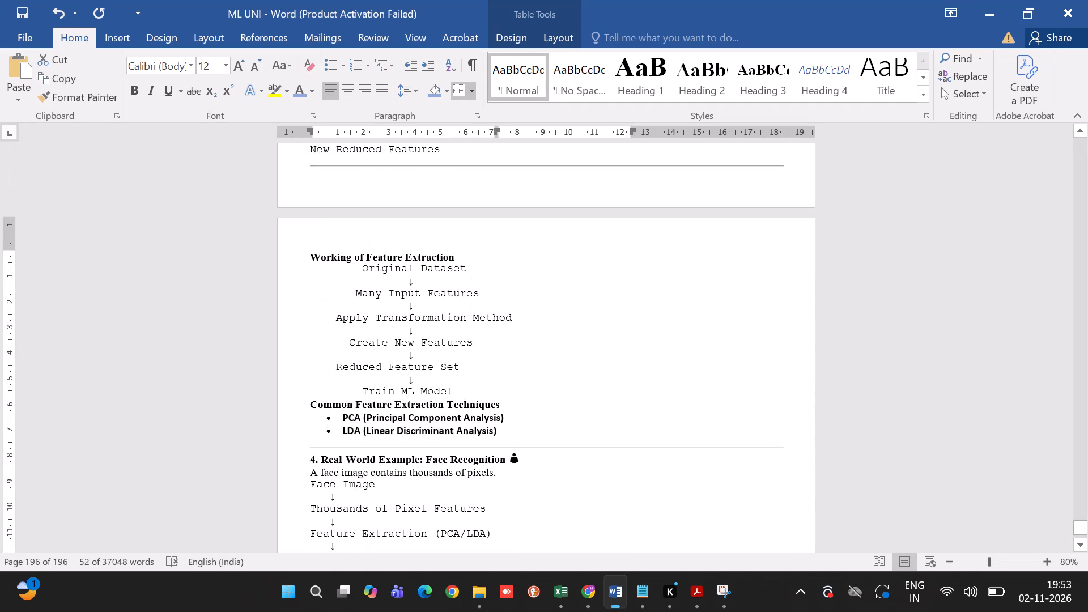
left_click(550, 329)
key("ctrl+v")
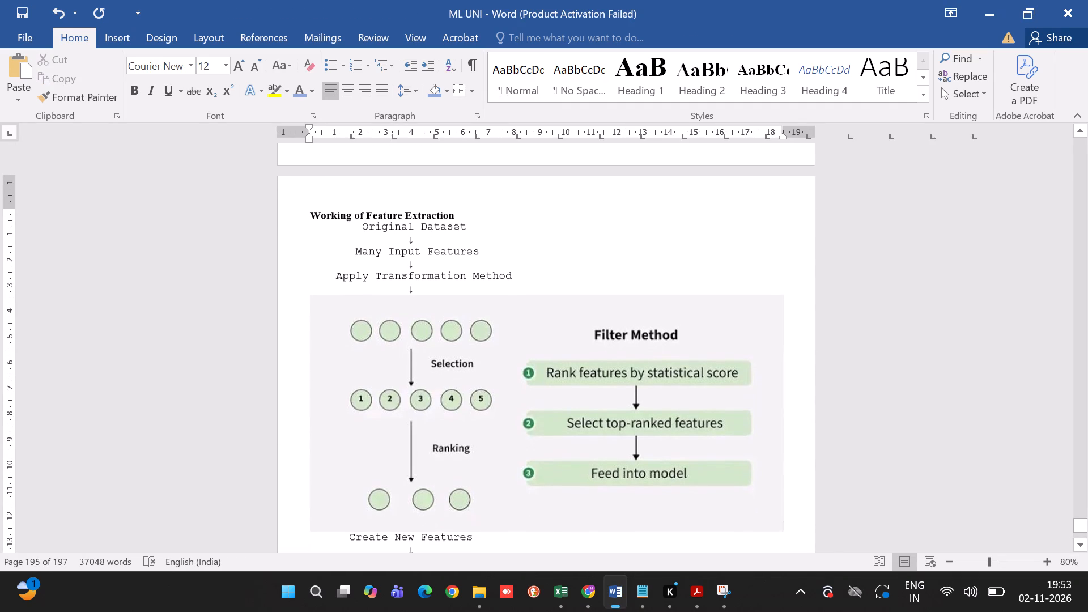
Shrink the pasted Filter Method image proportionally to a little over half its width.
left_click(550, 329)
left_click_drag(783, 530, 628, 448)
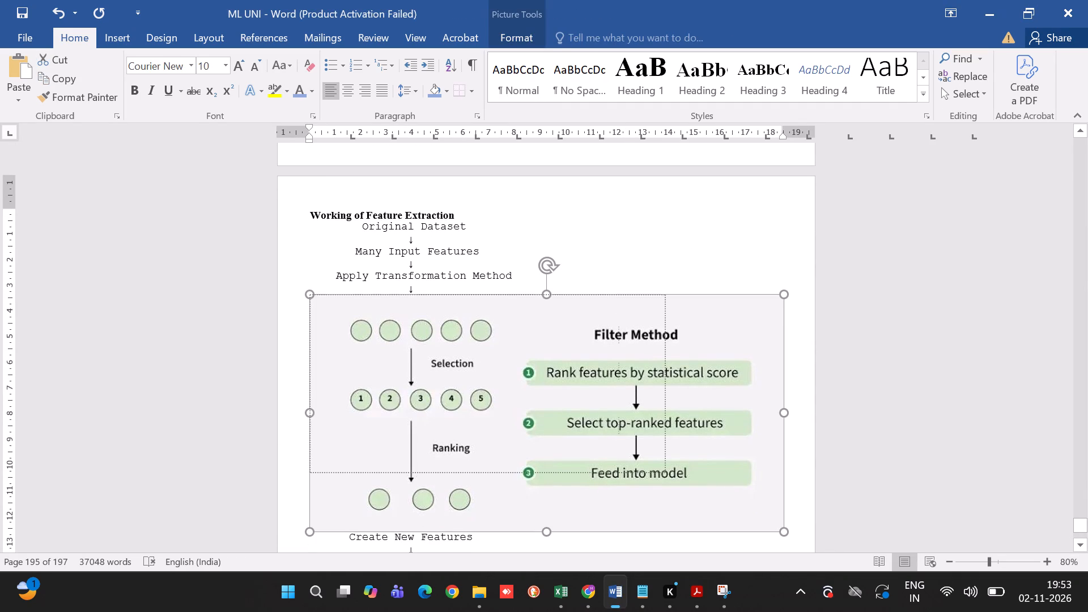
left_click_drag(628, 448, 587, 418)
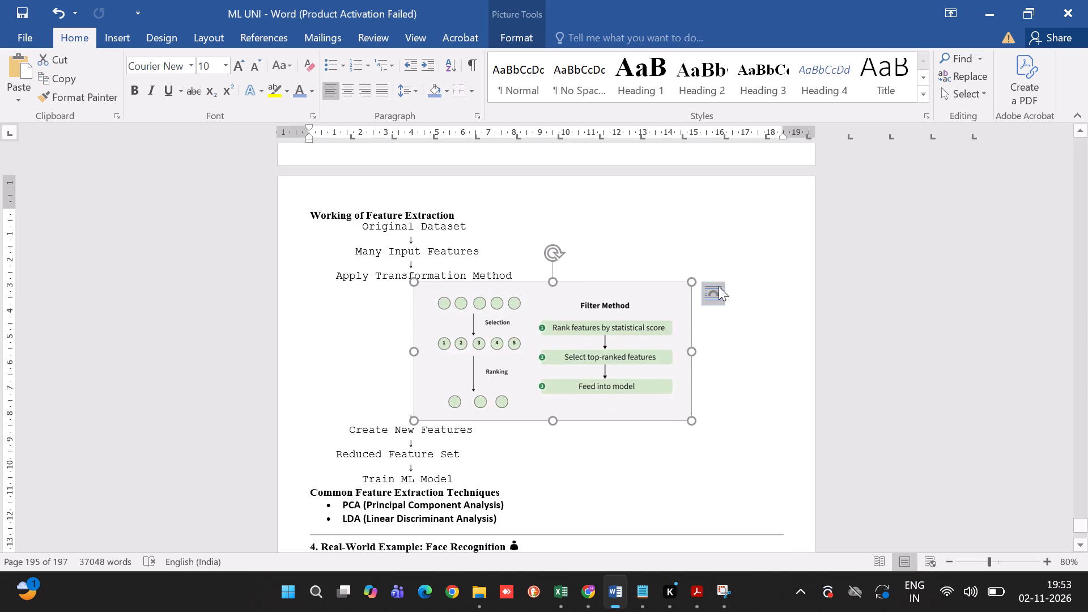
Set the image's text wrapping to Through and place it to the right of the Working of Feature Extraction diagram.
left_click(714, 293)
left_click(830, 389)
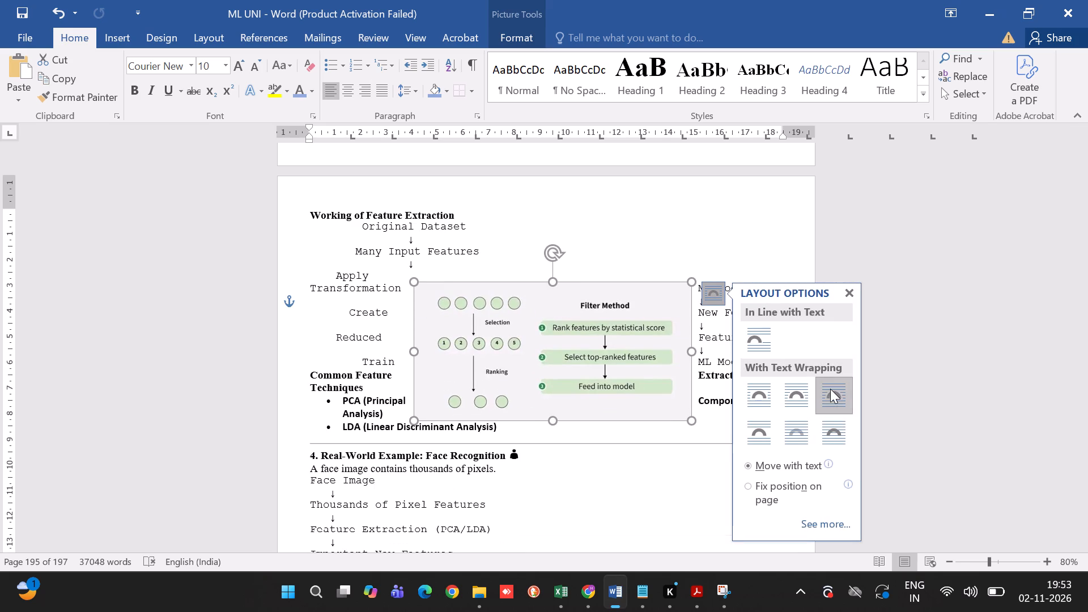
left_click_drag(618, 341, 729, 253)
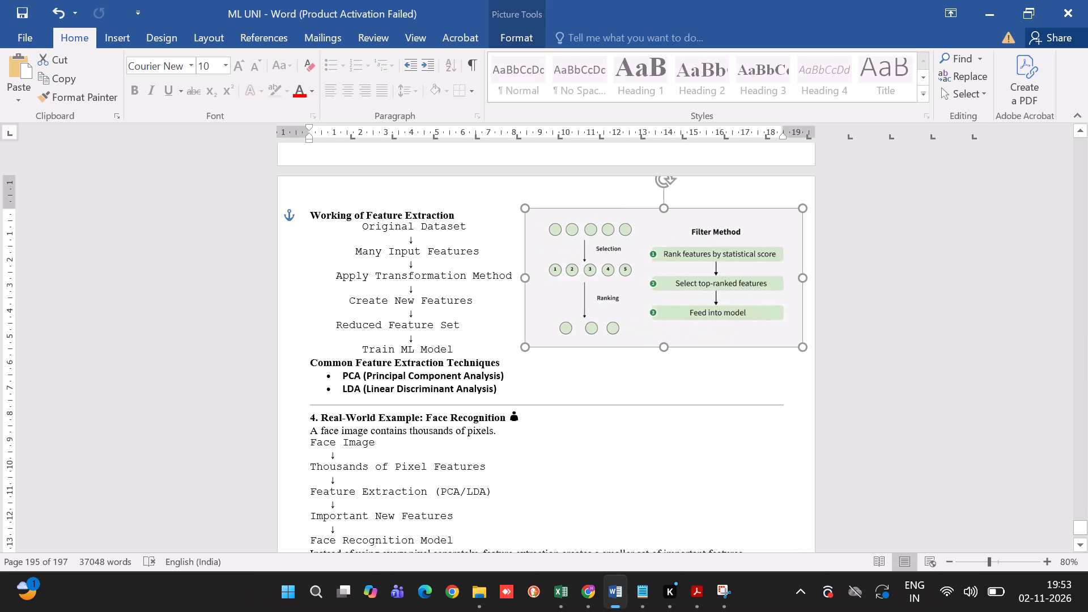
left_click_drag(729, 253, 741, 244)
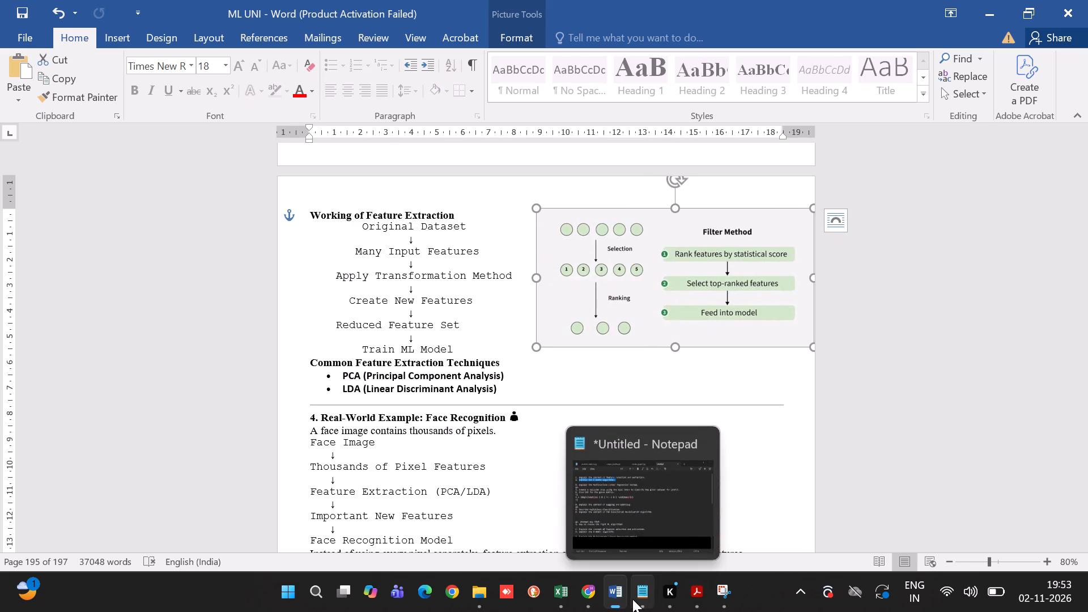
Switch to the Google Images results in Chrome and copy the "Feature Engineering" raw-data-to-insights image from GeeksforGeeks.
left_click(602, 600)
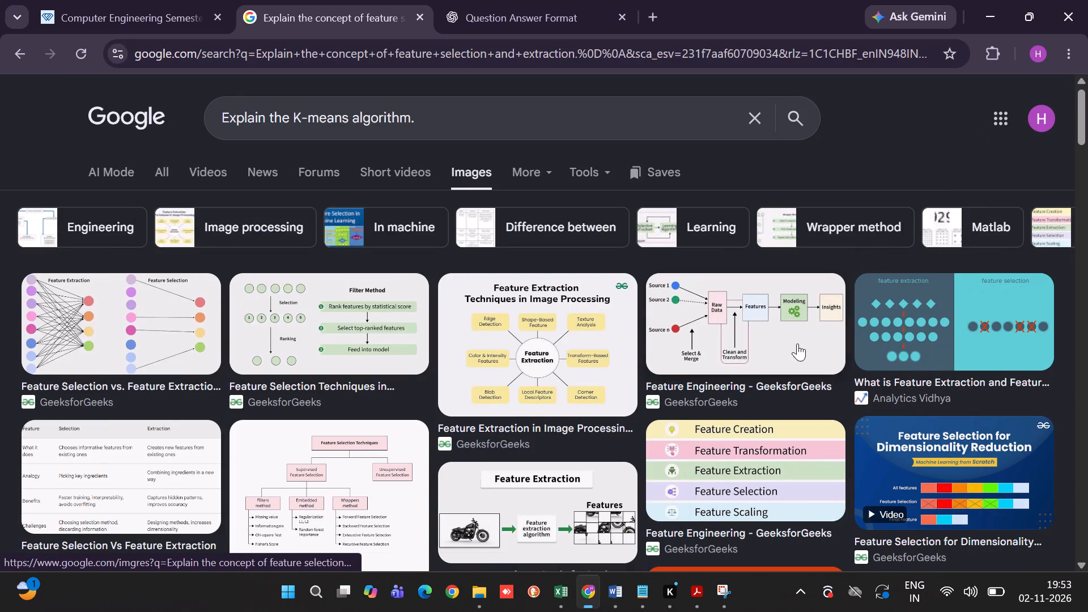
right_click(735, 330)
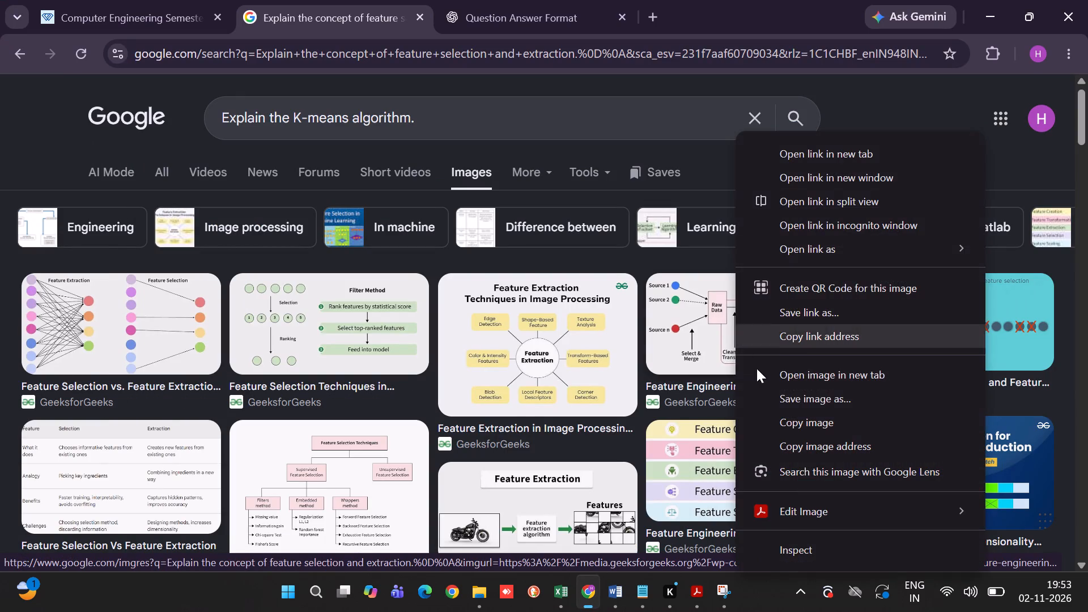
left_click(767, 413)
Copy the "Feature Selection vs. Feature Extraction" image from GeeksforGeeks in the image results instead.
scroll(767, 413, "down", 2)
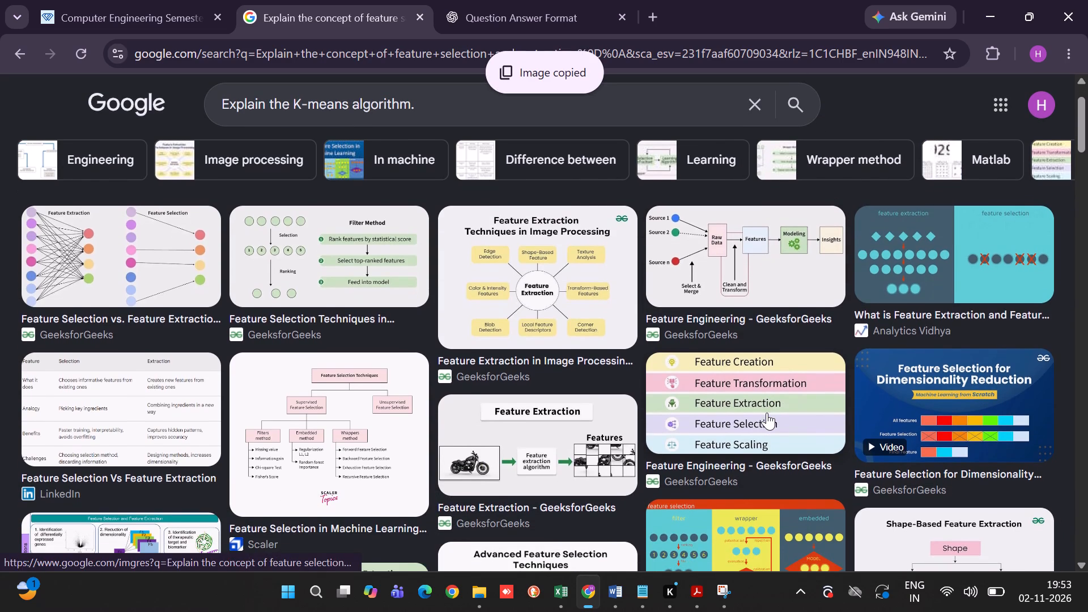
scroll(767, 413, "down", 1)
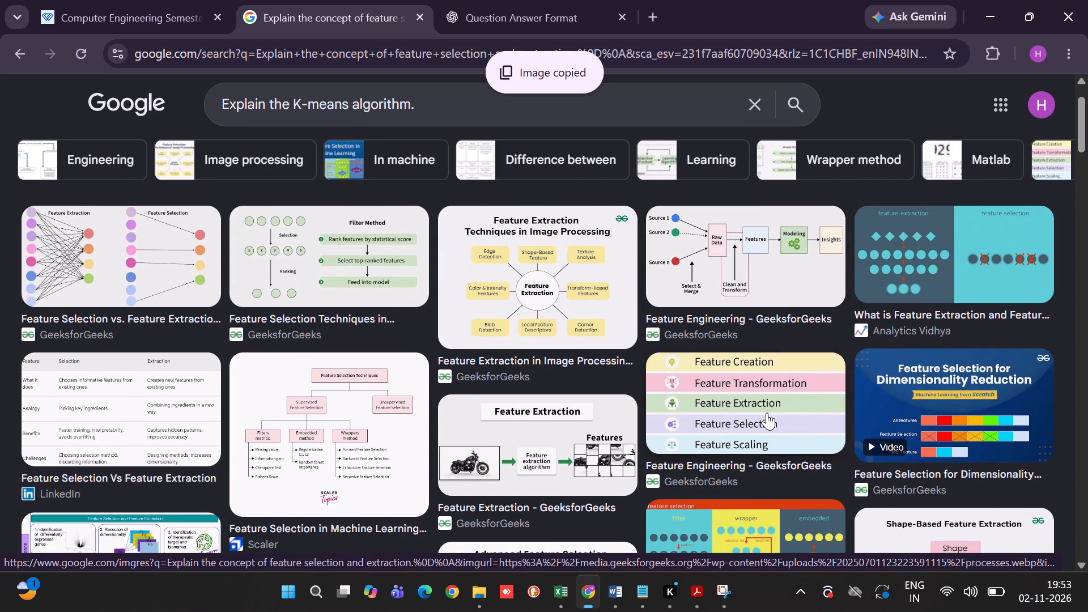
scroll(767, 413, "right", 1)
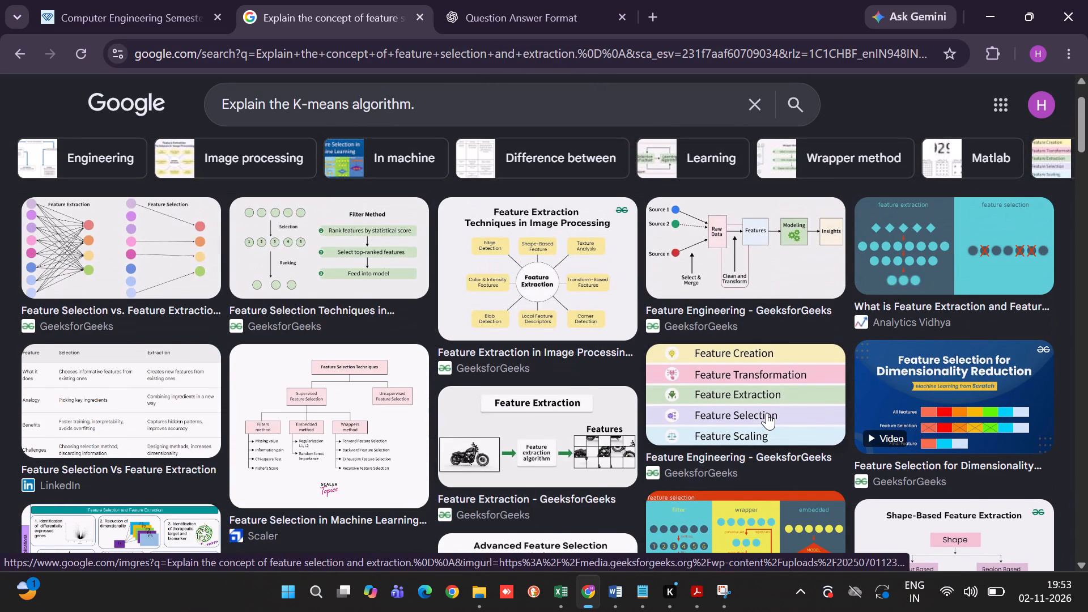
scroll(767, 413, "right", 1)
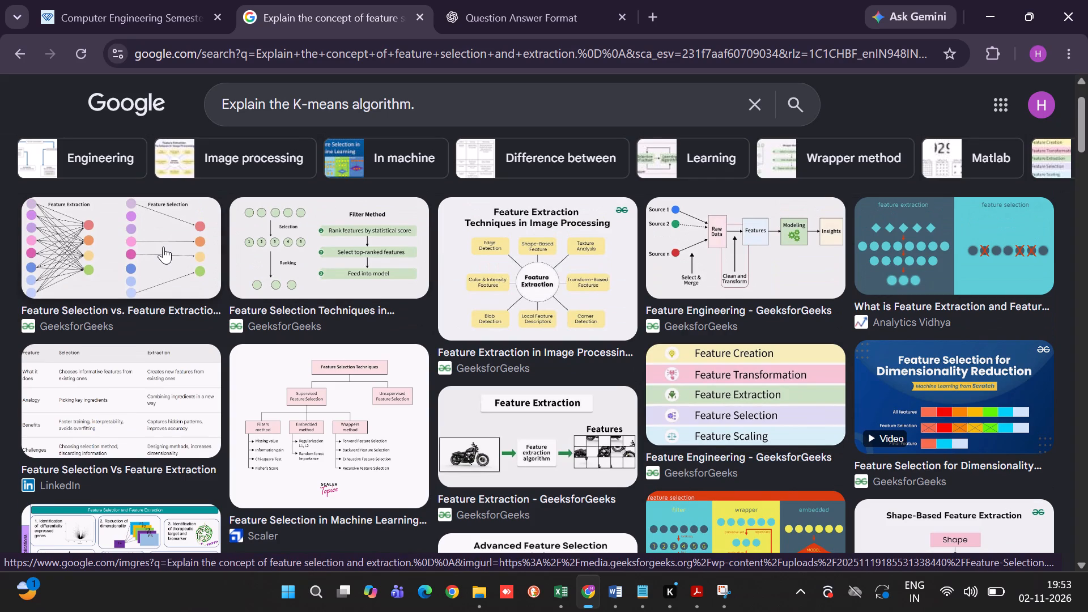
right_click(163, 246)
left_click(250, 426)
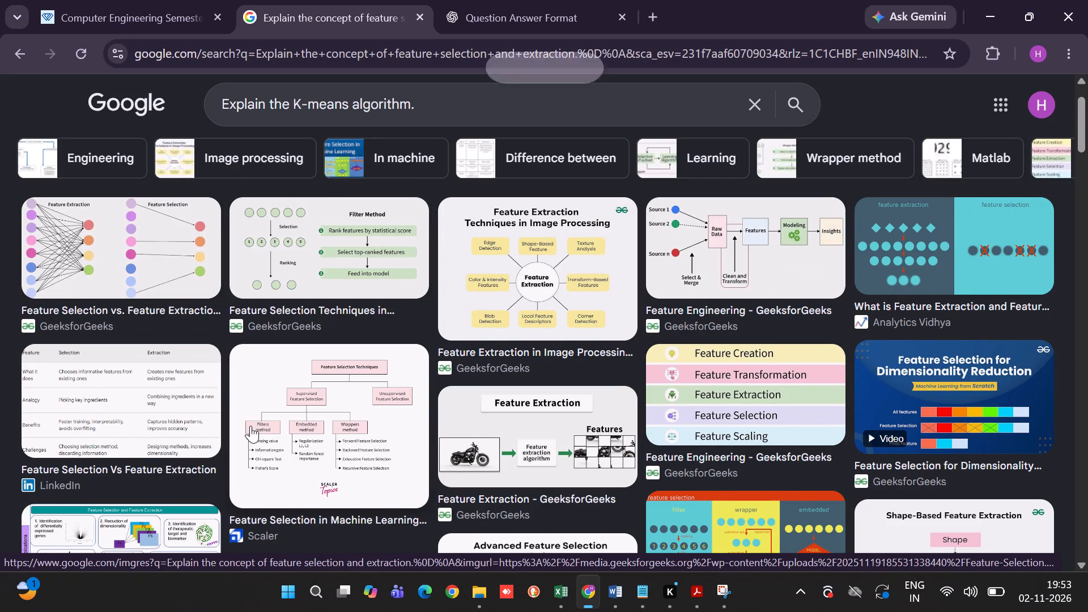
Back in Word, paste the image after the "Feature Extraction (PCA/LDA)" line of the Face Recognition example.
left_click(613, 593)
scroll(656, 423, "down", 1)
left_click(656, 423)
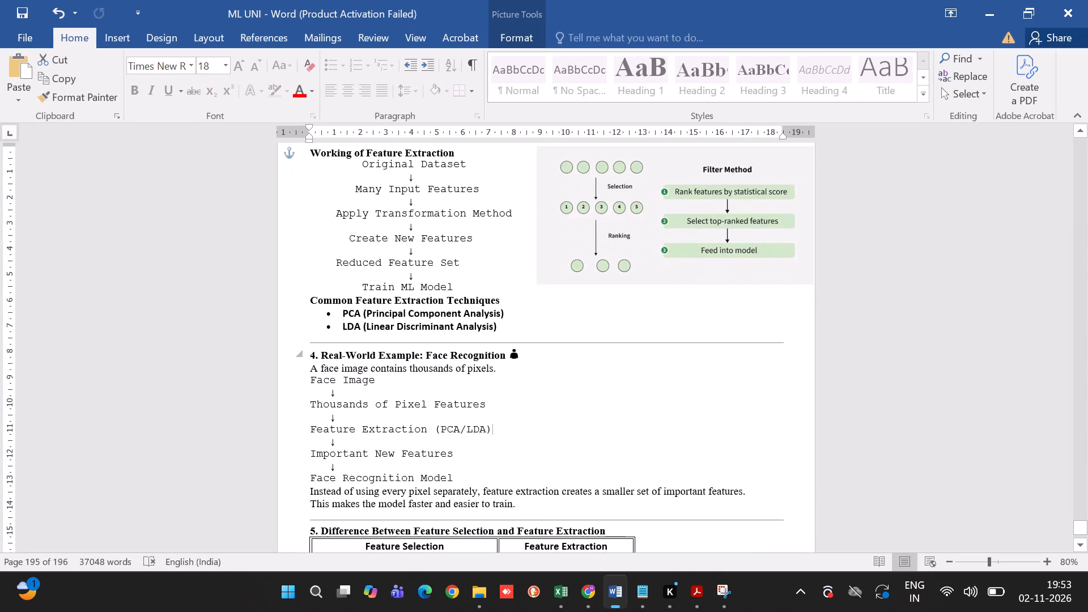
key("ctrl+v")
Shrink the pasted Feature Extraction and Feature Selection image proportionally to about half its width.
left_click(656, 423)
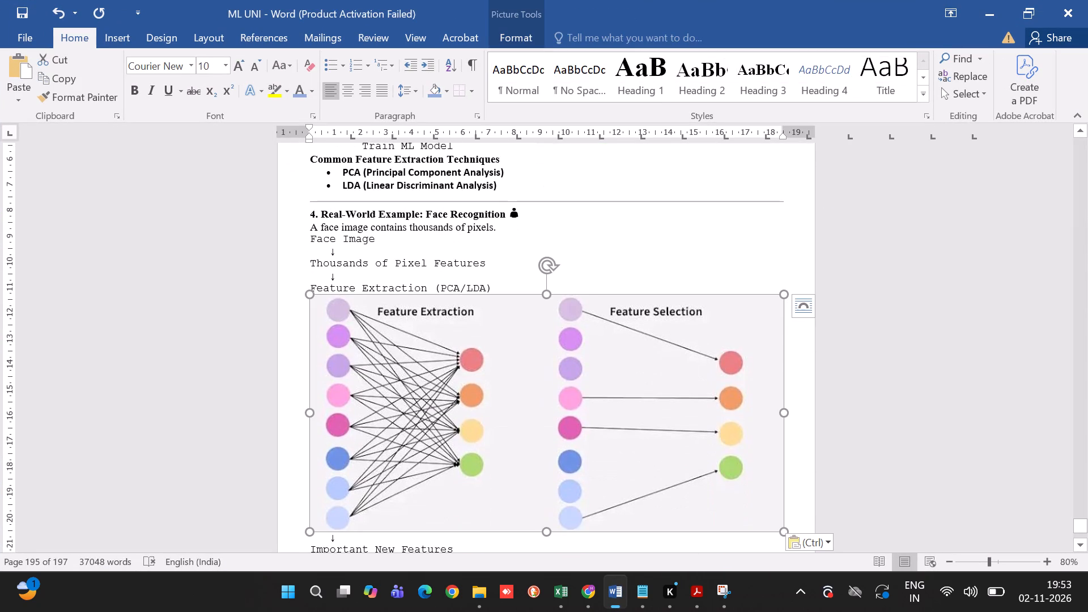
left_click_drag(783, 532, 617, 435)
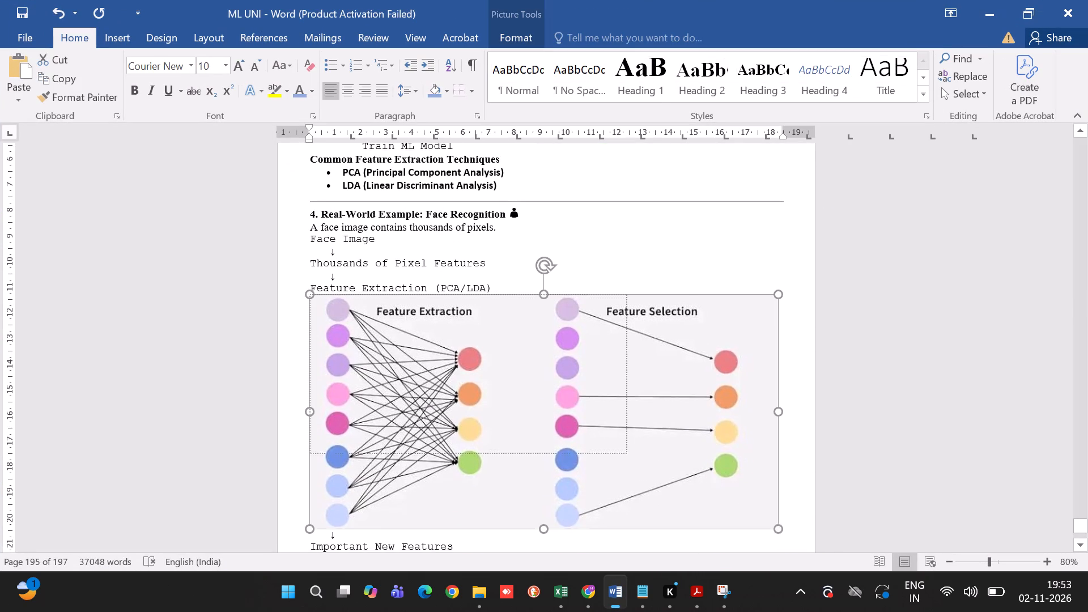
left_click_drag(617, 435, 555, 397)
Set the image's text wrapping to Through and place it to the right of the Face Recognition flow.
left_click(759, 292)
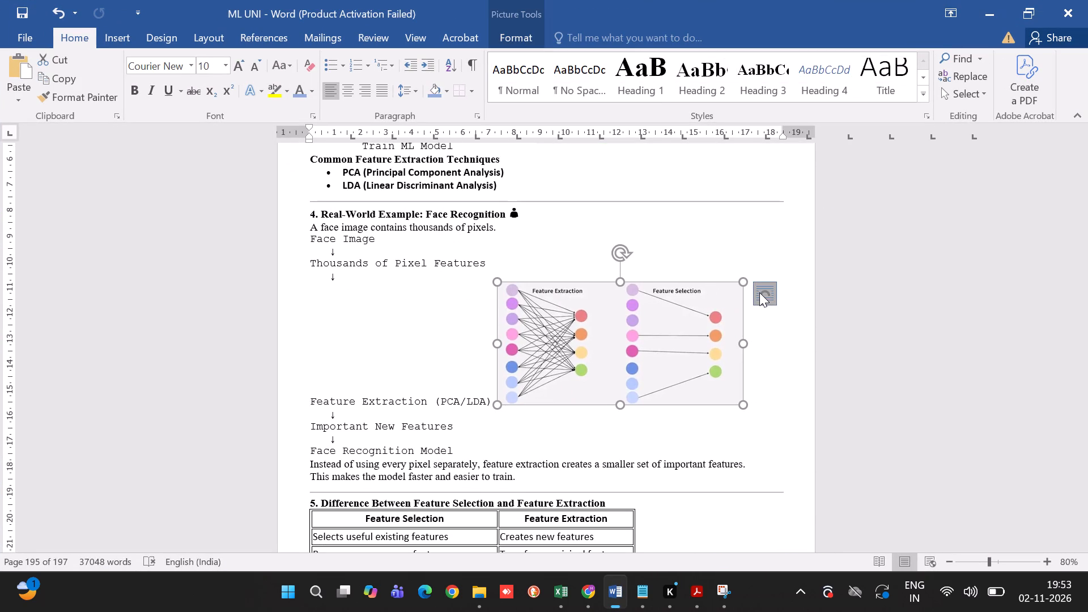
left_click(875, 386)
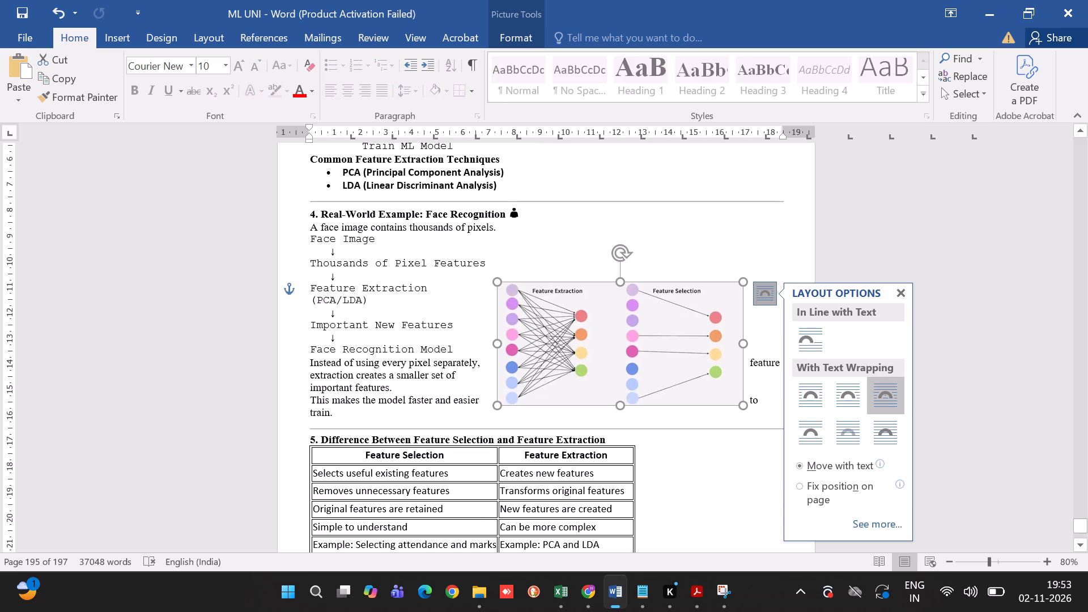
left_click_drag(678, 328, 735, 250)
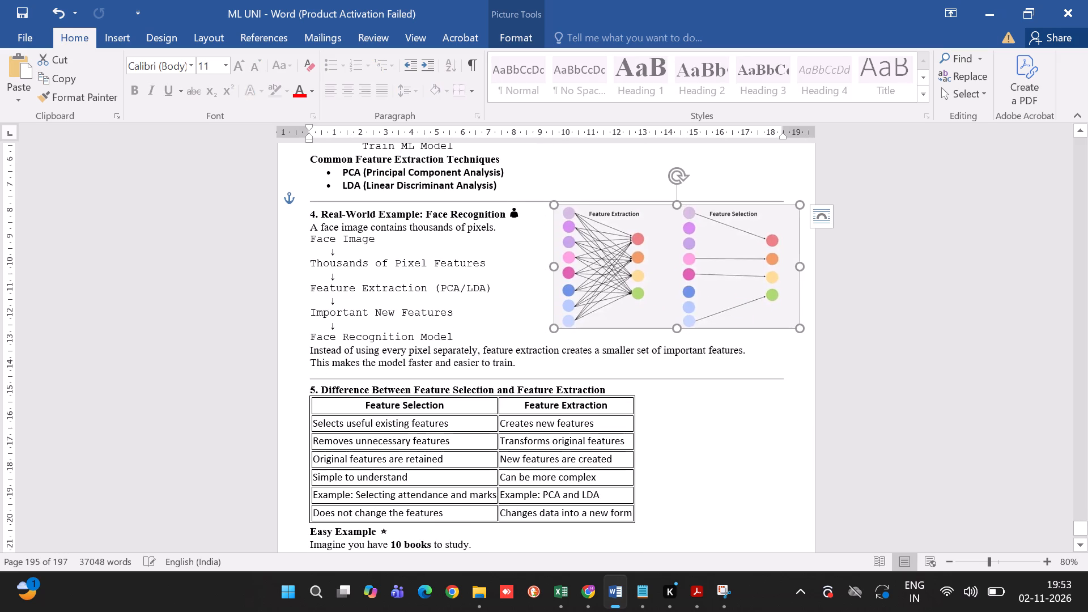
Switch to the Google Images results in Chrome and copy the "Feature Engineering" image showing Raw Data, Features, Modeling and Insights.
left_click(591, 584)
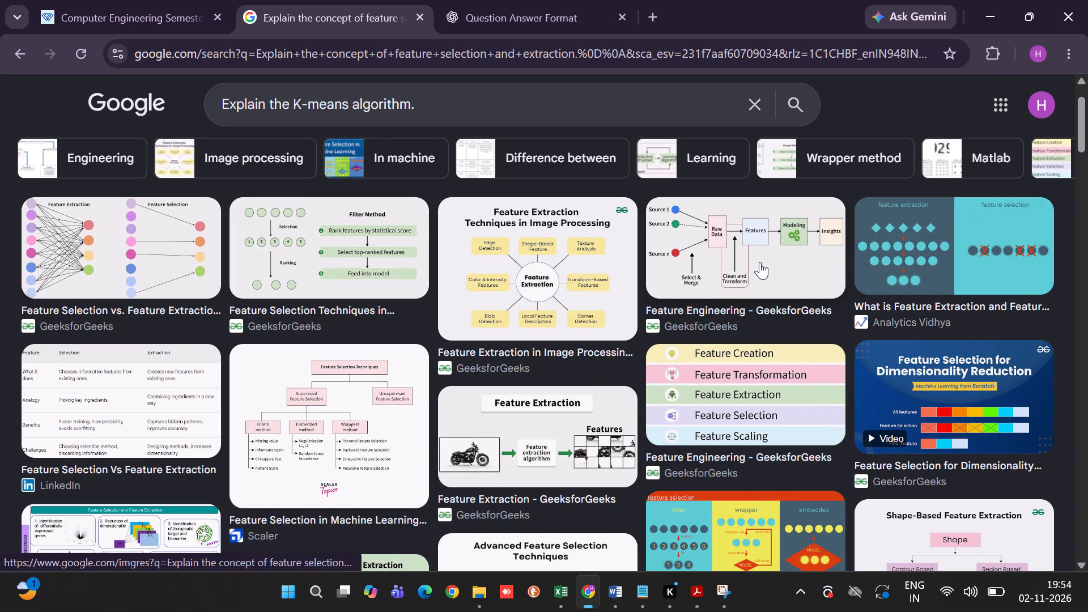
right_click(760, 262)
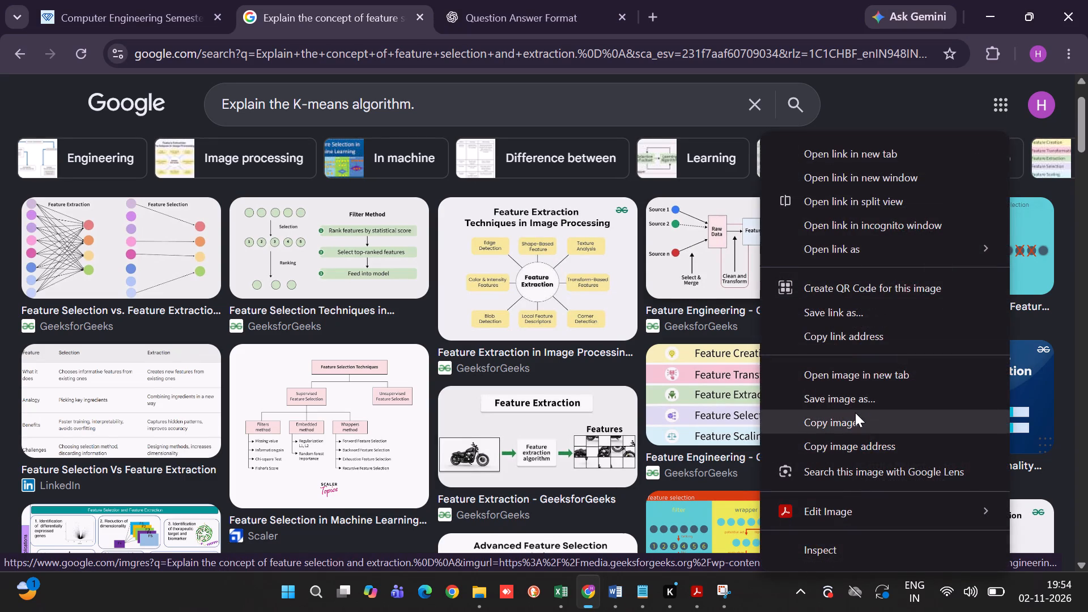
left_click(855, 412)
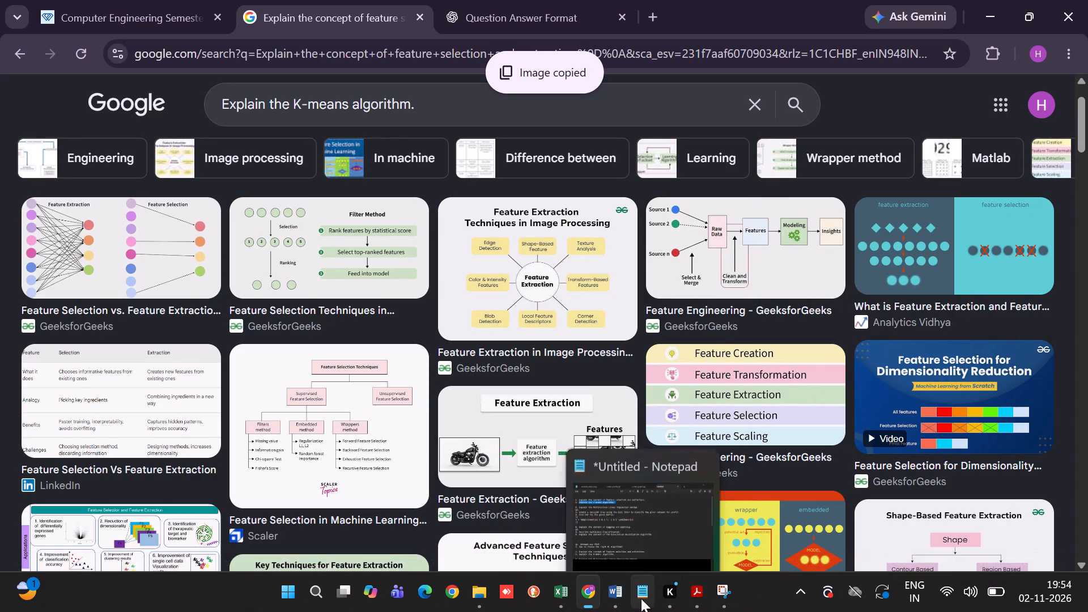
Return to Word and paste the Feature Engineering image into the "Working of Feature Selection" diagram, after the "Check Feature Importance" line.
left_click(641, 598)
left_click(607, 596)
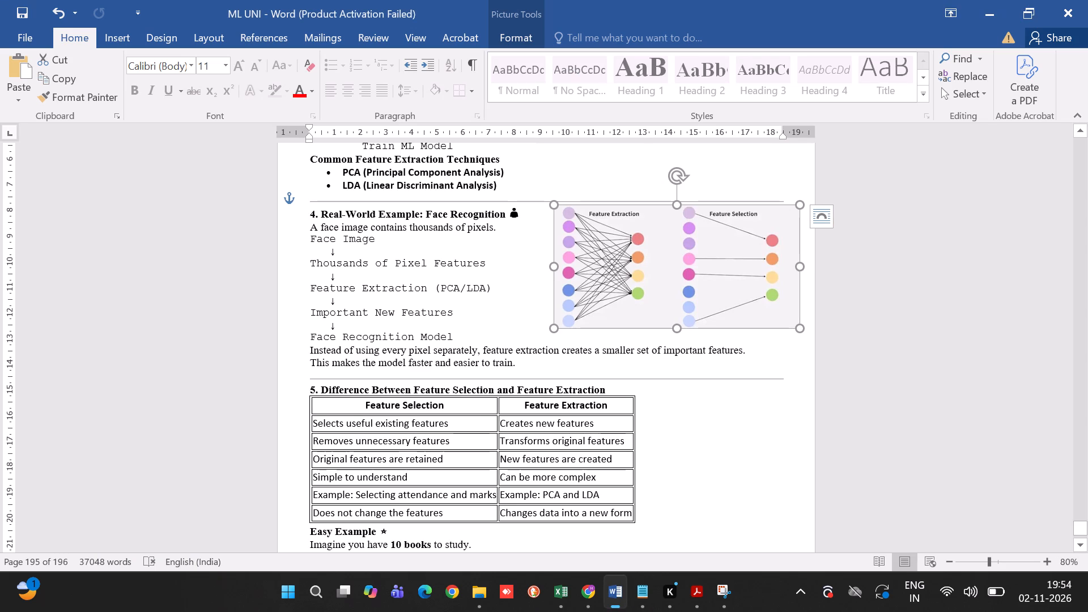
scroll(681, 462, "down", 5)
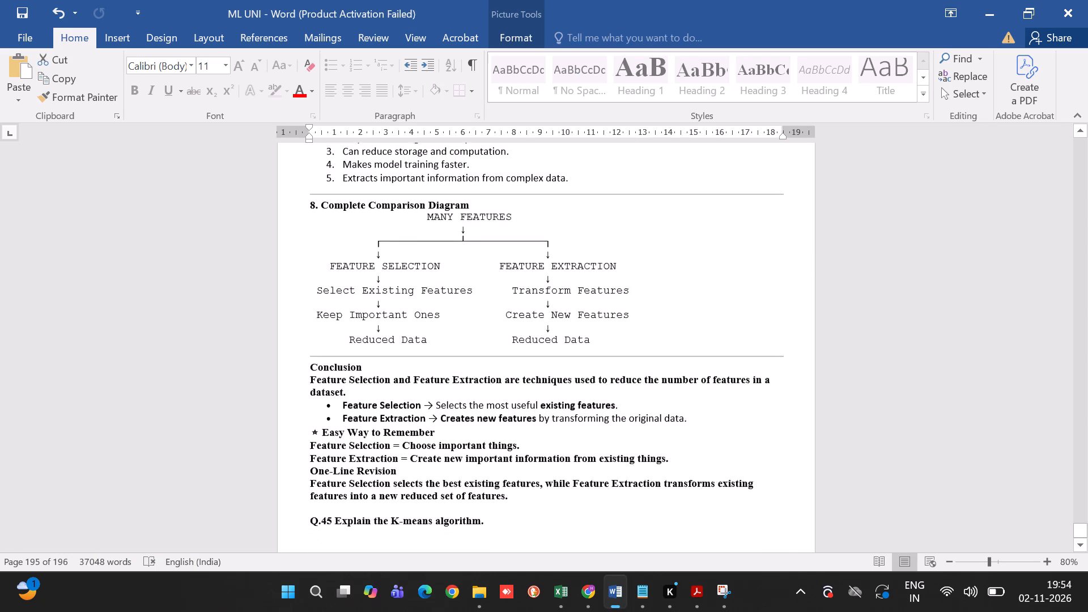
scroll(681, 462, "down", 2)
scroll(681, 462, "up", 5)
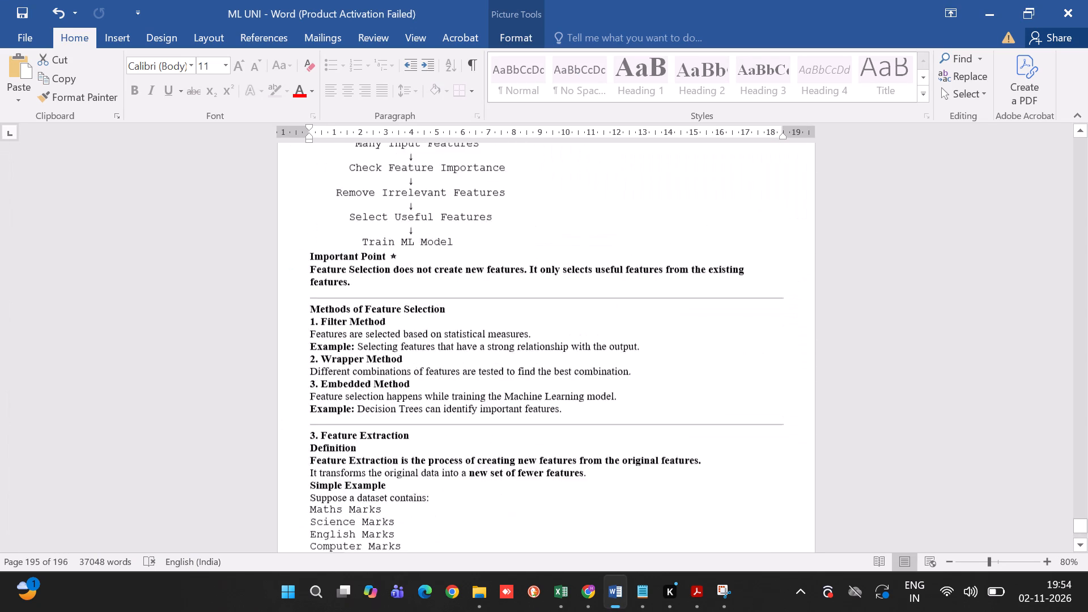
scroll(681, 462, "up", 1)
left_click(589, 471)
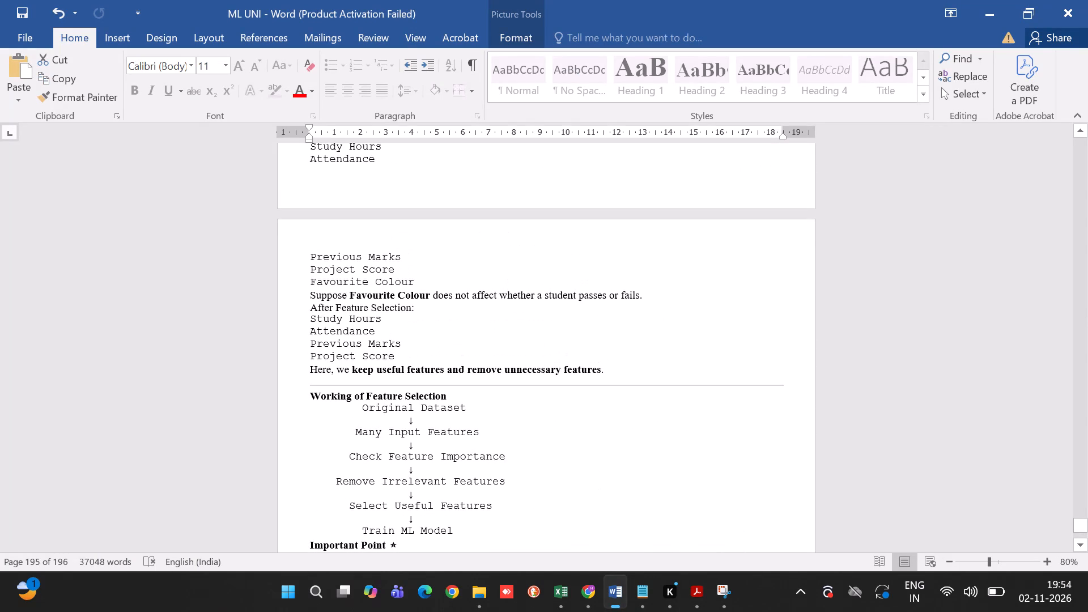
key("ctrl+v")
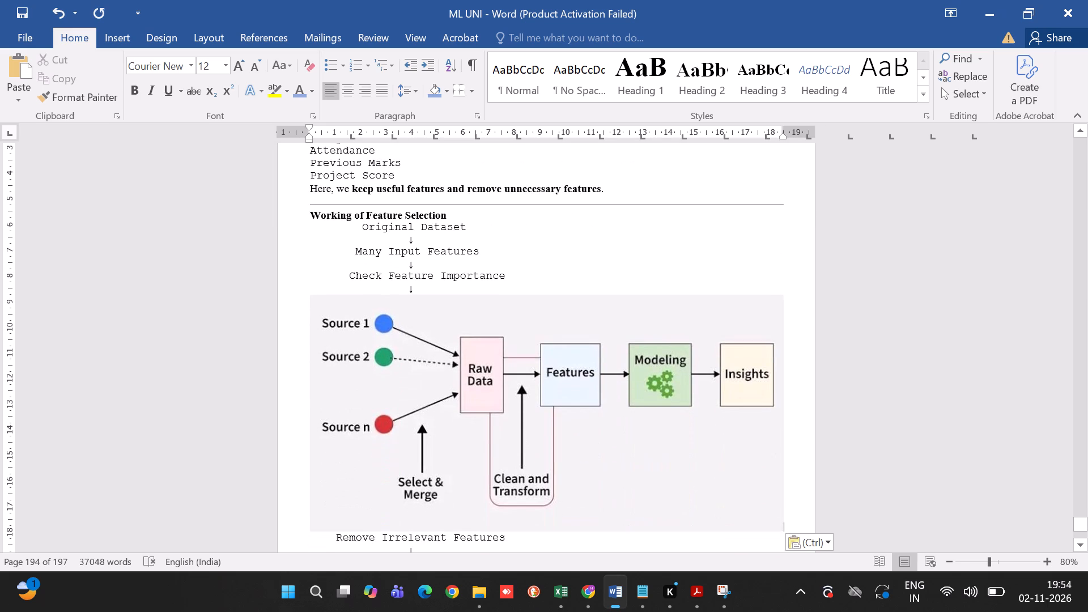
Shrink the pasted Feature Engineering image proportionally to a little over half its width.
left_click(590, 470)
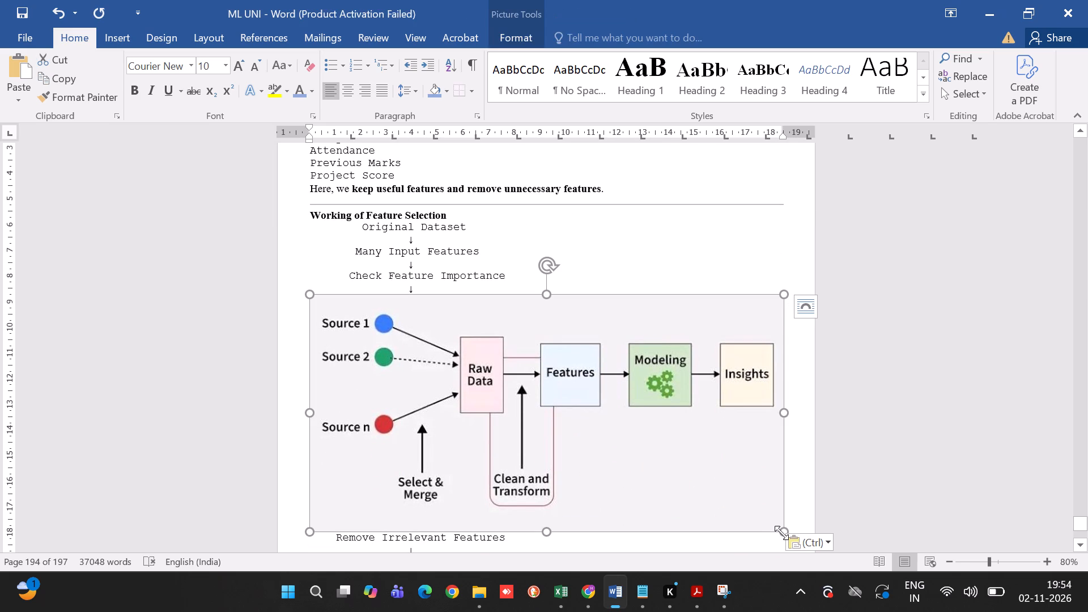
left_click_drag(781, 533, 577, 393)
Set the Feature Engineering image's text wrapping to Through and move it to the right of the Working of Feature Selection diagram.
left_click(704, 297)
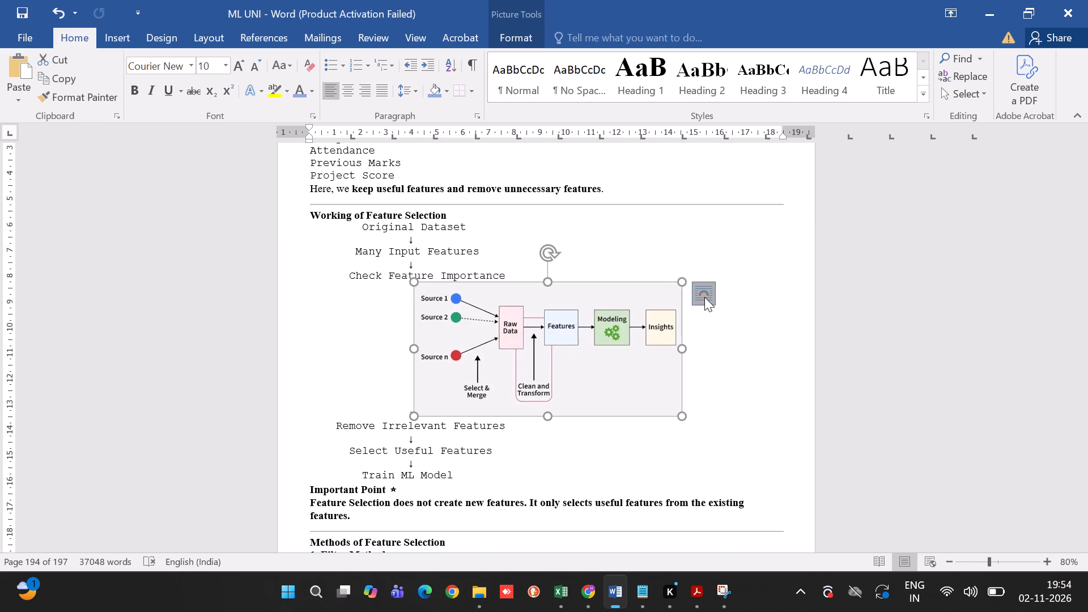
left_click(821, 390)
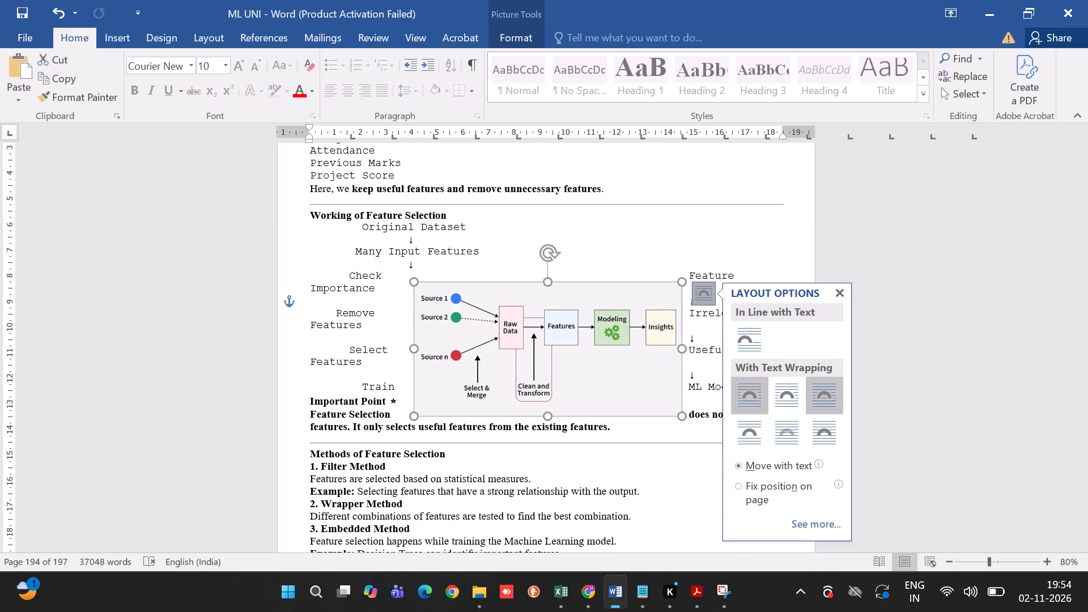
left_click_drag(571, 358, 705, 291)
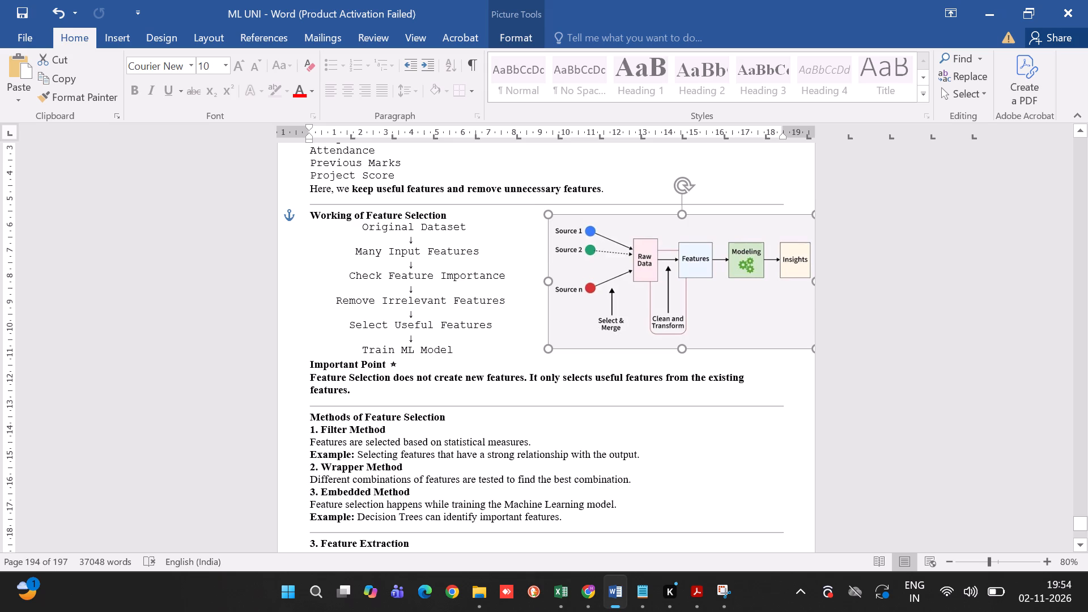
left_click_drag(705, 291, 704, 291)
Shrink the Feature Engineering image slightly and reposition it within the page beside the Working of Feature Selection diagram.
left_click_drag(547, 218, 559, 223)
left_click_drag(660, 266, 631, 247)
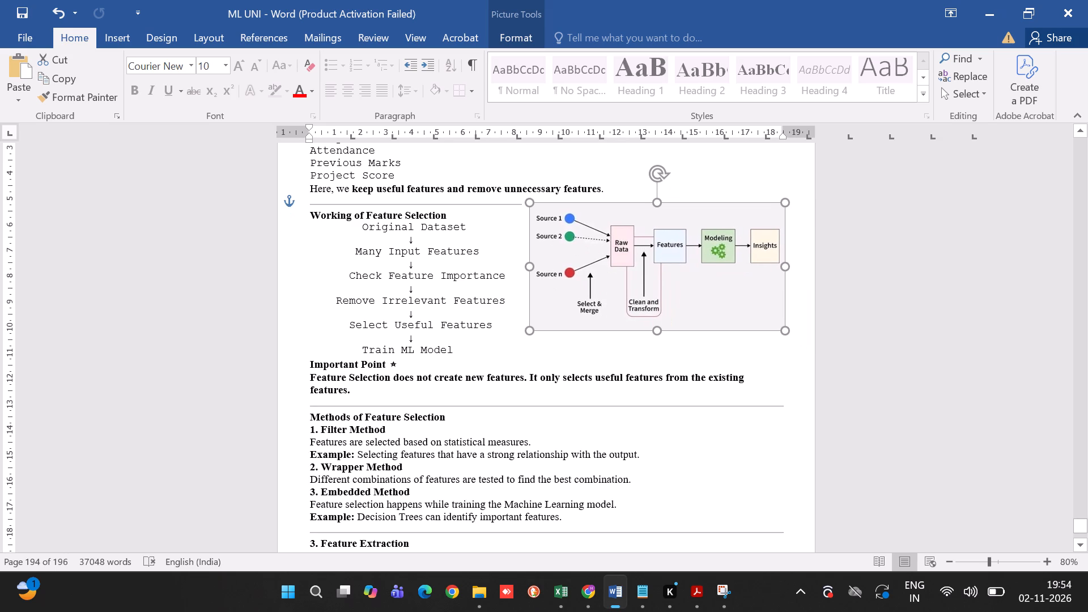
left_click_drag(631, 247, 636, 260)
Add a new line below the "Q.45 Explain the K-means algorithm." heading at the end of the document.
scroll(636, 260, "down", 5)
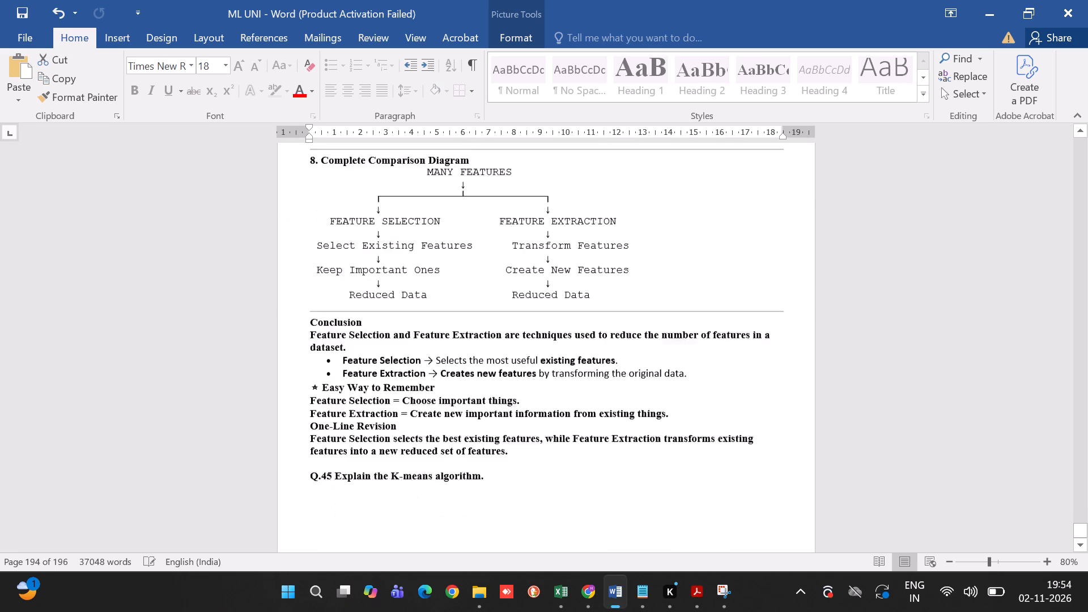
scroll(636, 260, "down", 3)
left_click(360, 496)
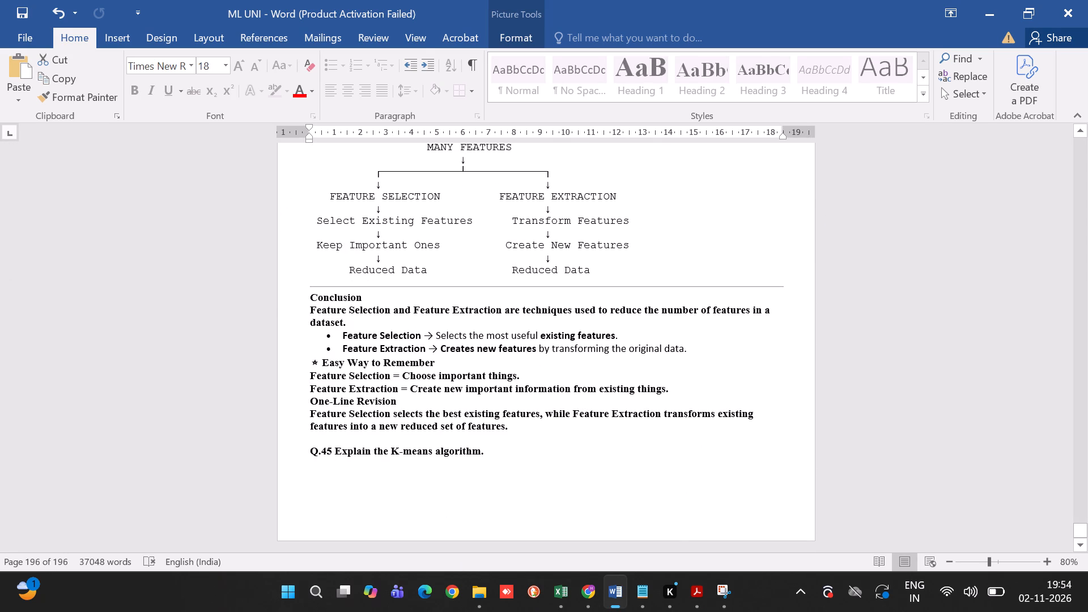
left_click(498, 458)
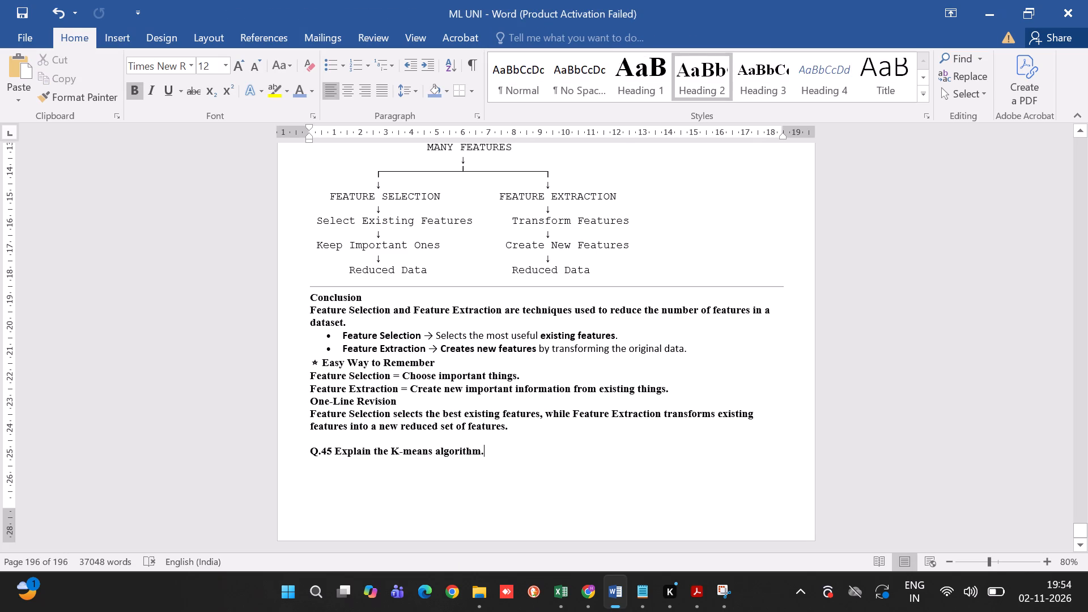
key("Return")
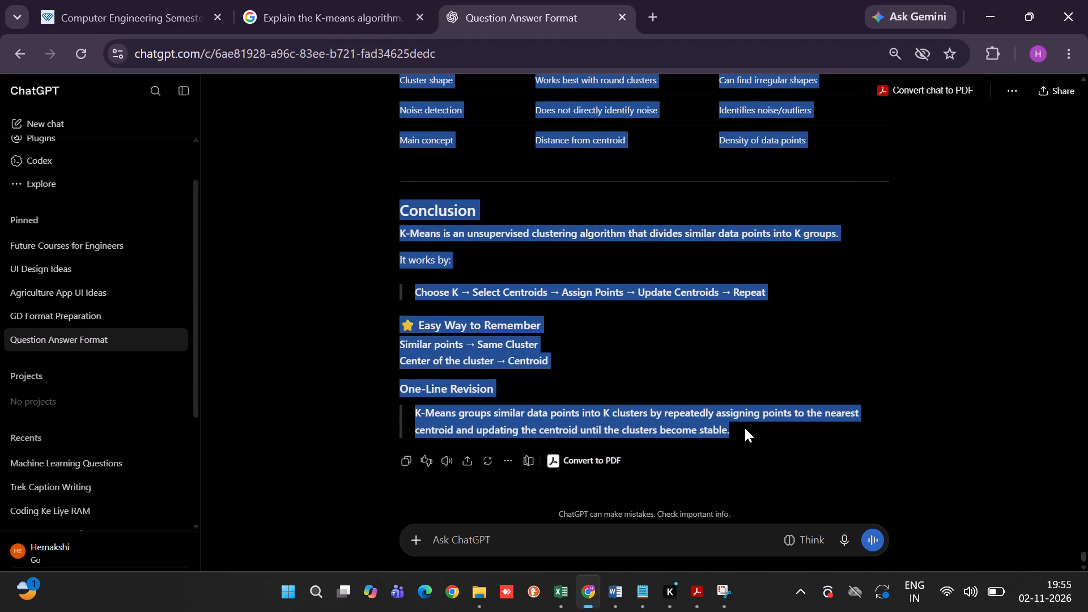
key("ctrl+c")
Switch to Word and paste the copied K-means answer below the "Q.45 Explain the K-means algorithm." heading.
scroll(745, 428, "up", 5)
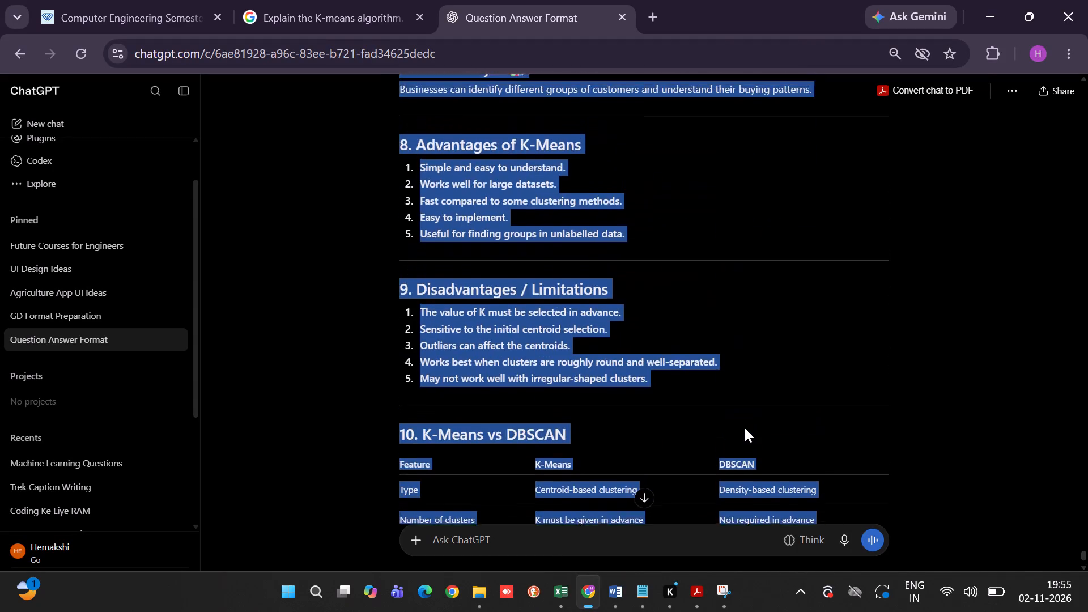
scroll(745, 428, "up", 3)
scroll(745, 428, "down", 2)
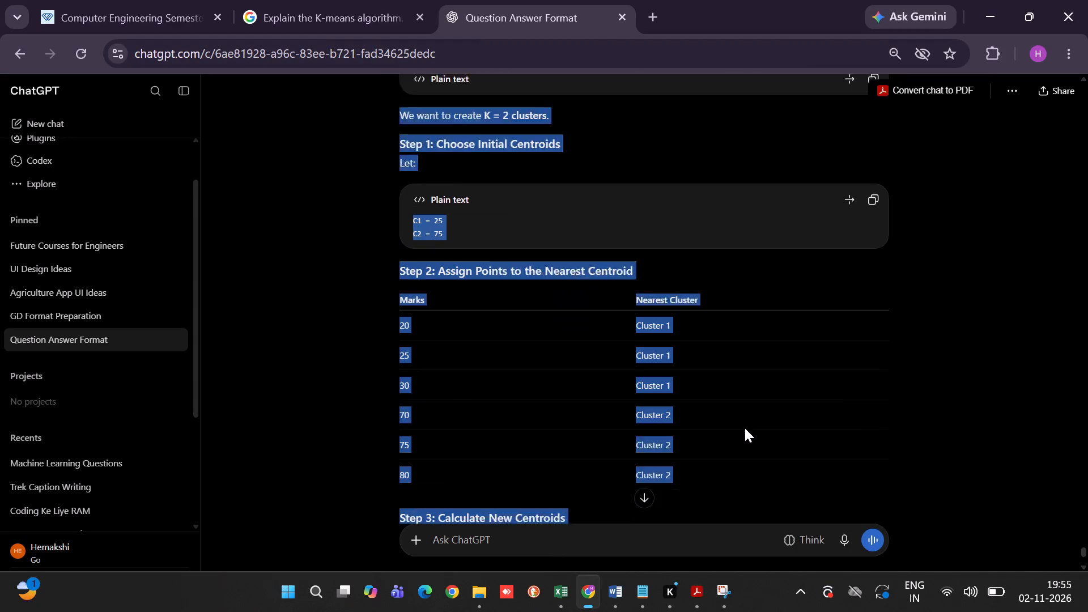
scroll(745, 428, "down", 1)
left_click(617, 593)
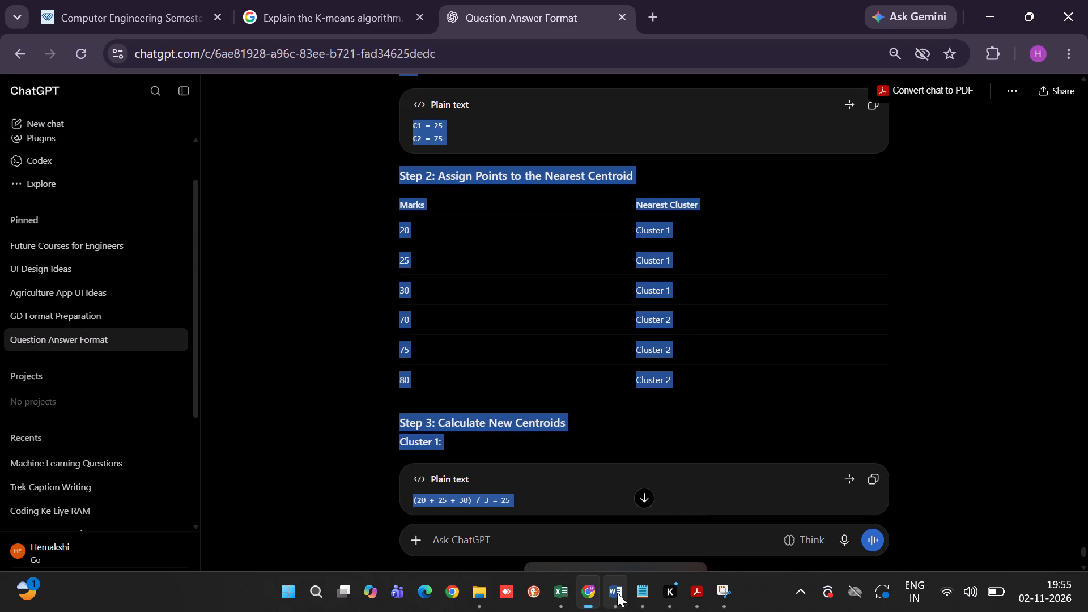
key("ctrl+v")
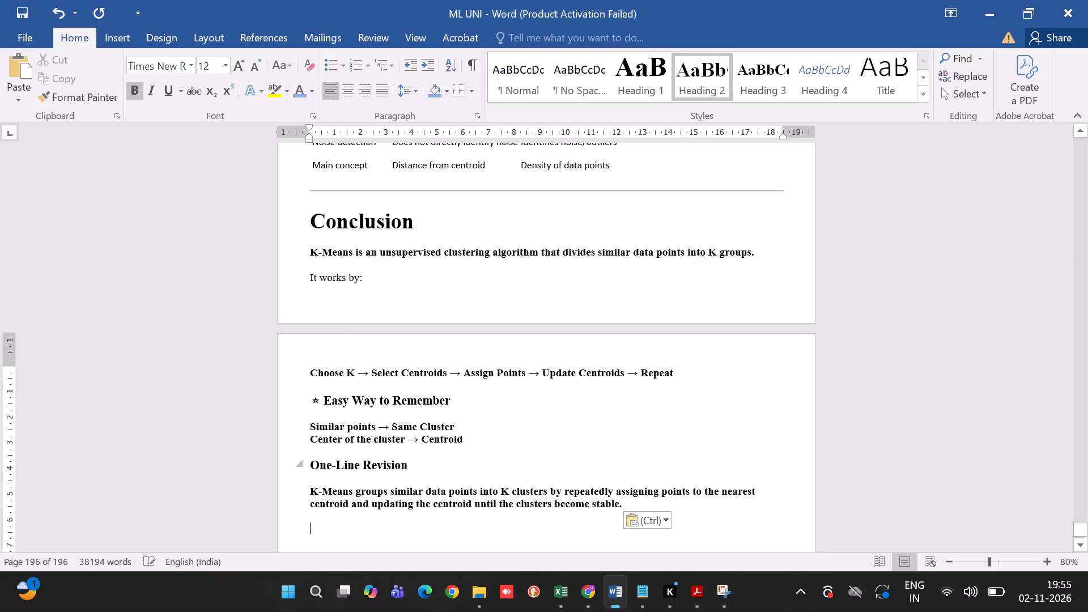
Apply All Borders to the comparison table under "10. K-Means vs DBSCAN".
scroll(498, 327, "up", 2)
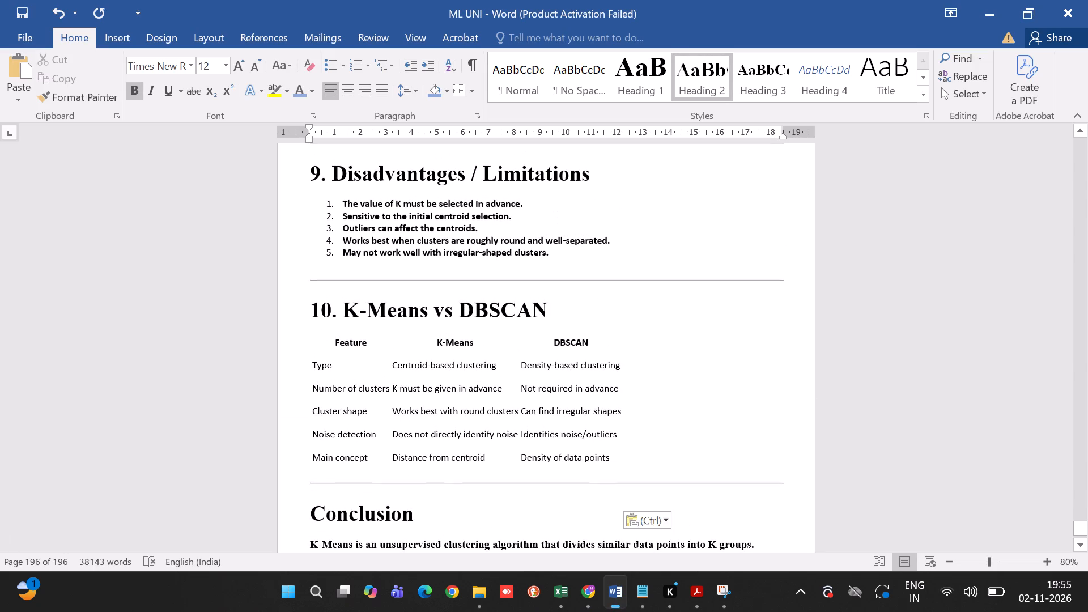
left_click(305, 331)
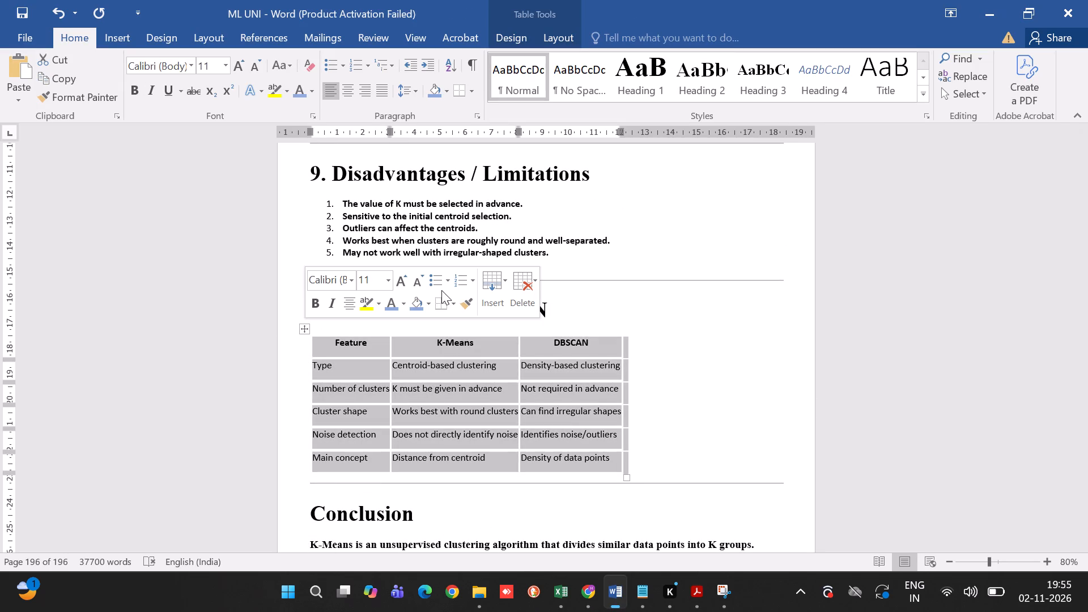
left_click(452, 300)
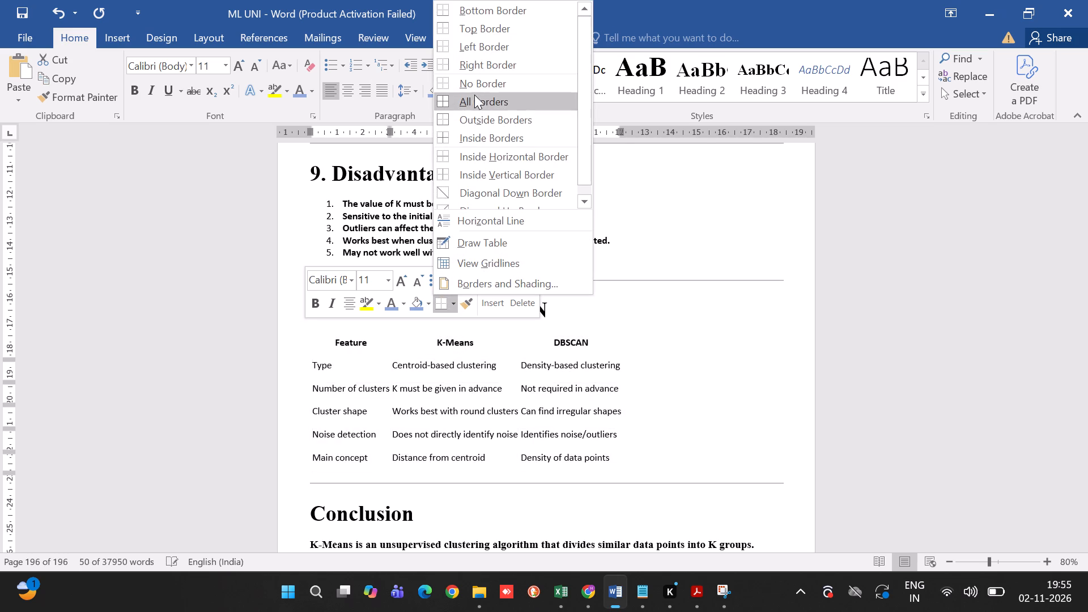
double_click(473, 110)
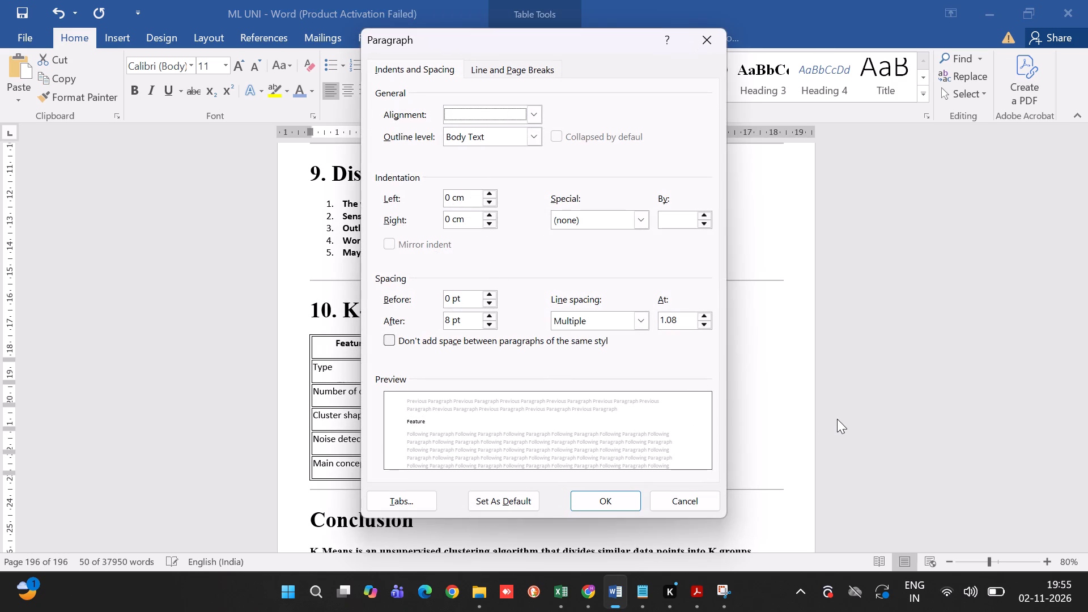
left_click(836, 419)
left_click(614, 501)
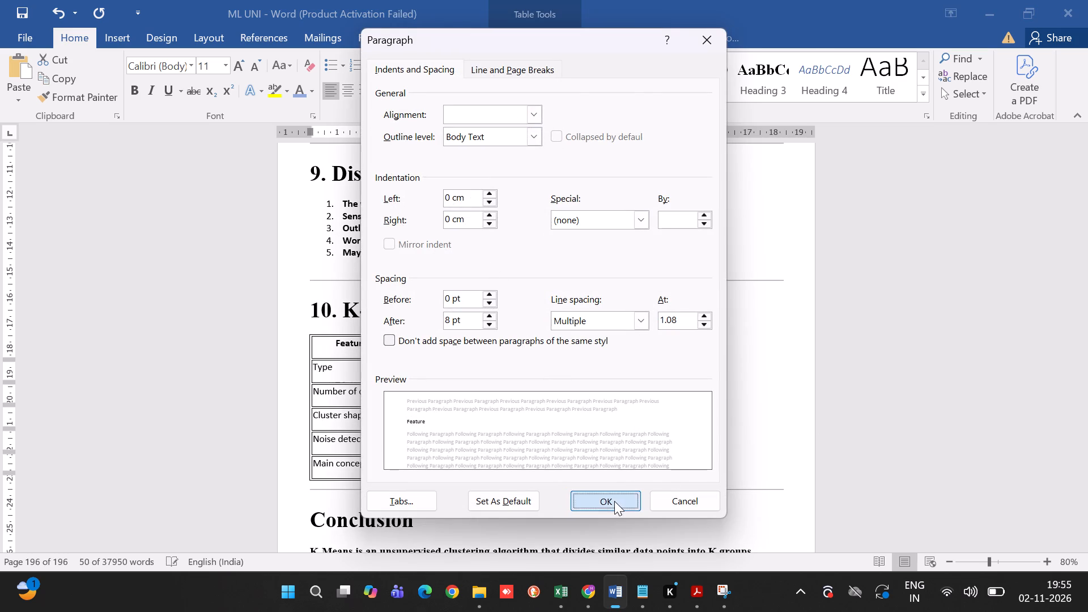
Apply All Borders to the Marks and Nearest Cluster table under "Step 2: Assign Points to the Nearest Centroid".
scroll(709, 412, "up", 6)
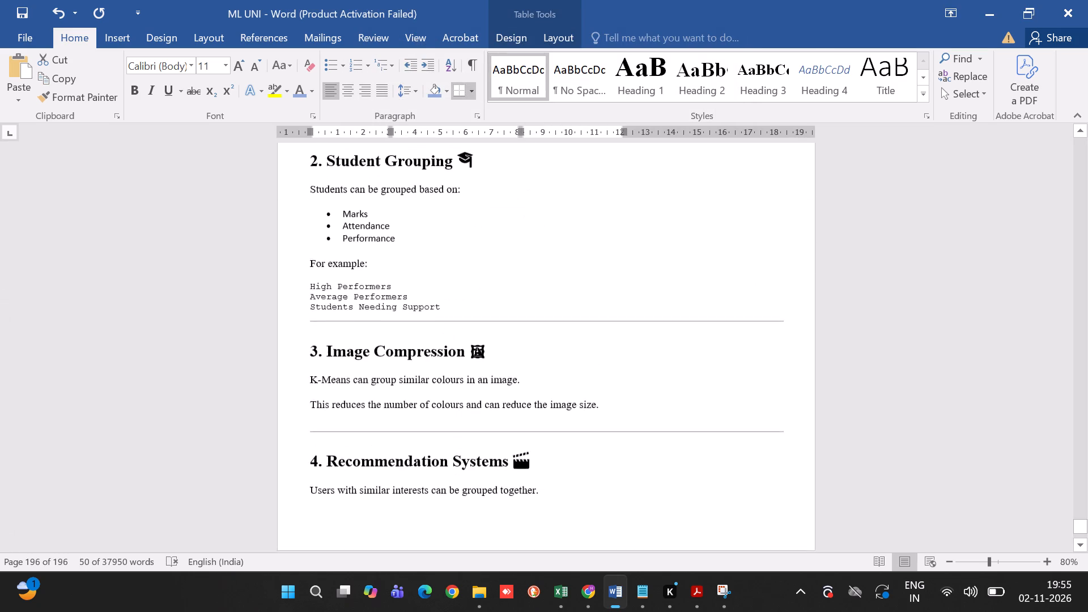
scroll(709, 412, "up", 4)
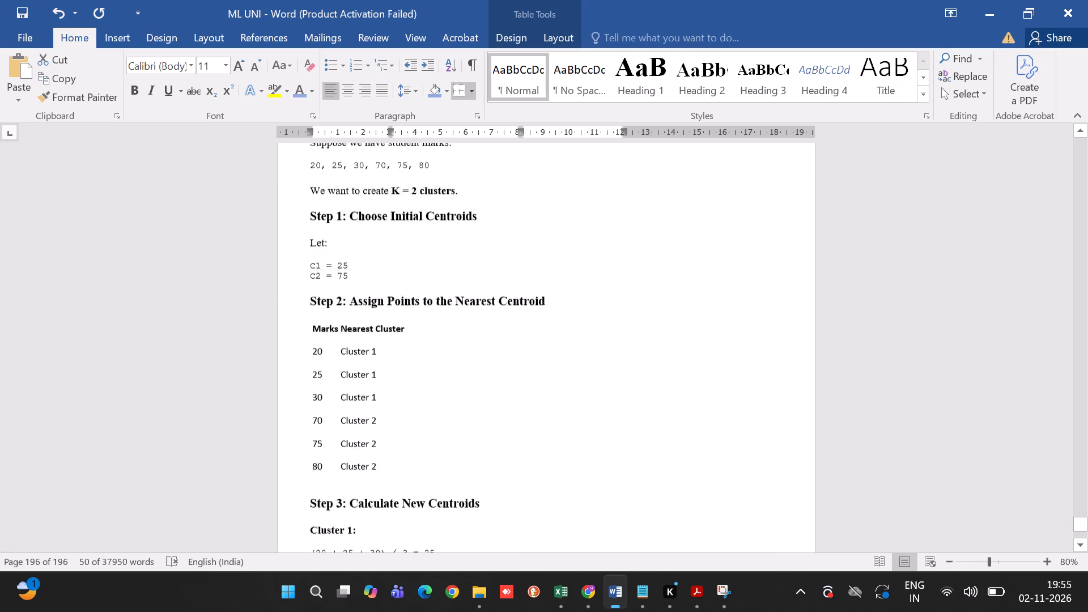
scroll(709, 412, "up", 1)
left_click(308, 404)
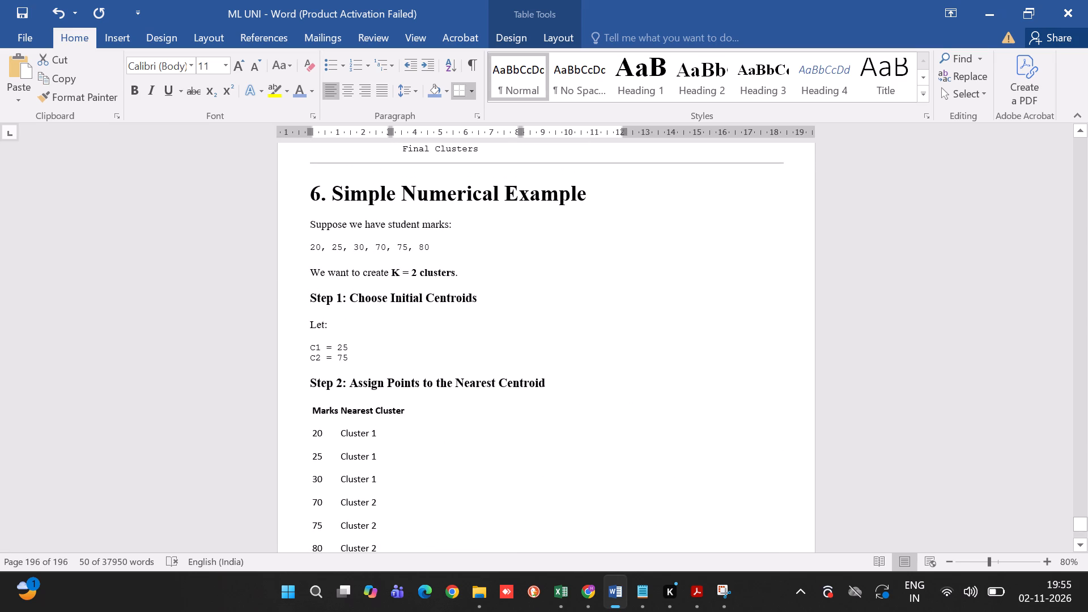
left_click(303, 397)
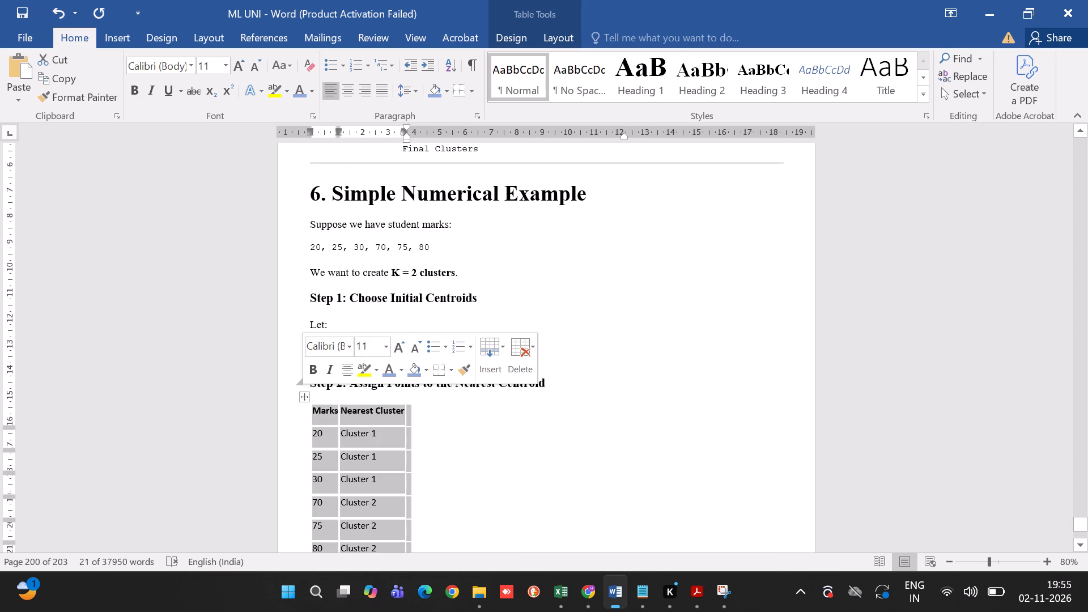
left_click(448, 369)
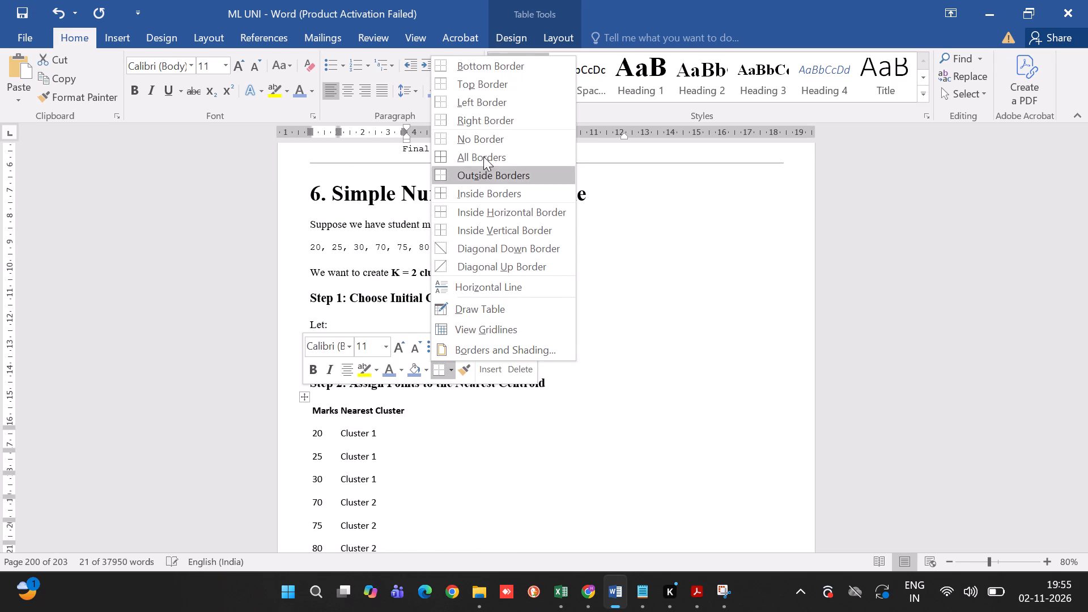
left_click(482, 154)
Set the font size of the entire pasted K-means answer, from "1. Introduction" to the document's end, to 12.
scroll(630, 254, "up", 2)
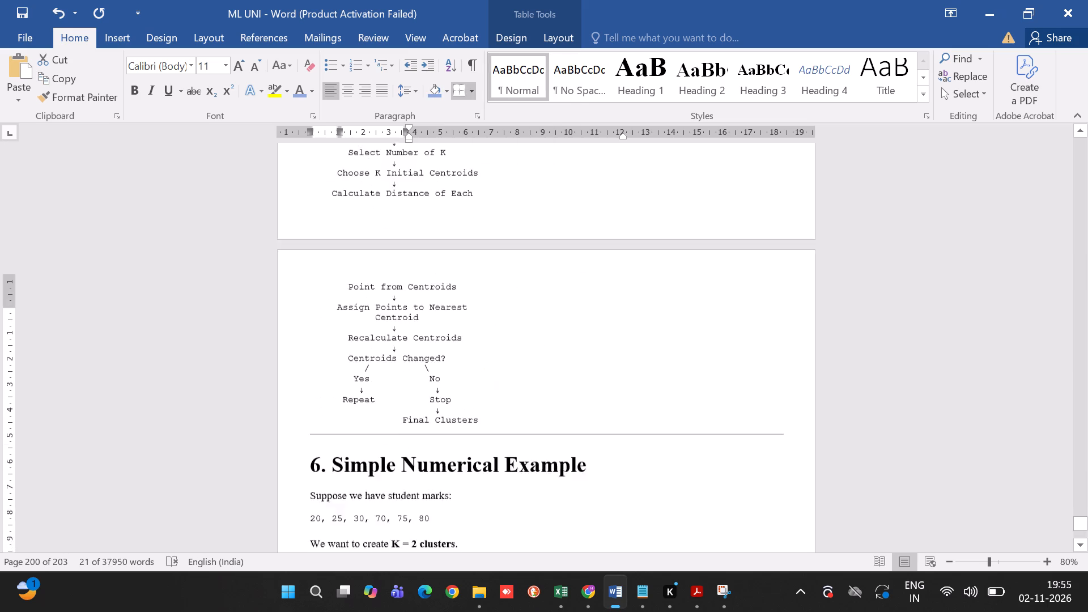
scroll(630, 254, "up", 4)
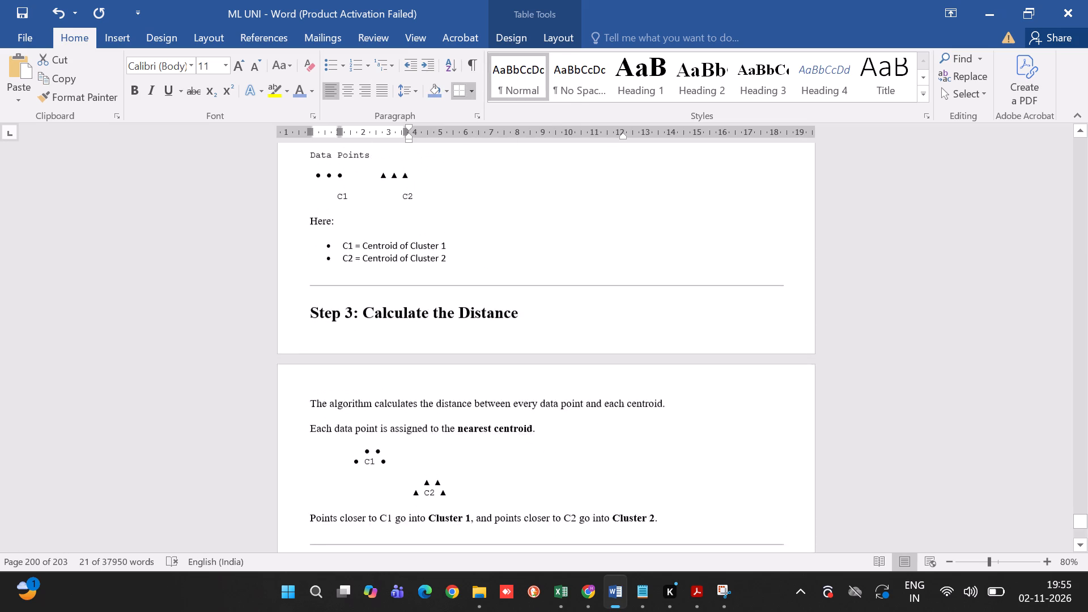
scroll(630, 254, "up", 4)
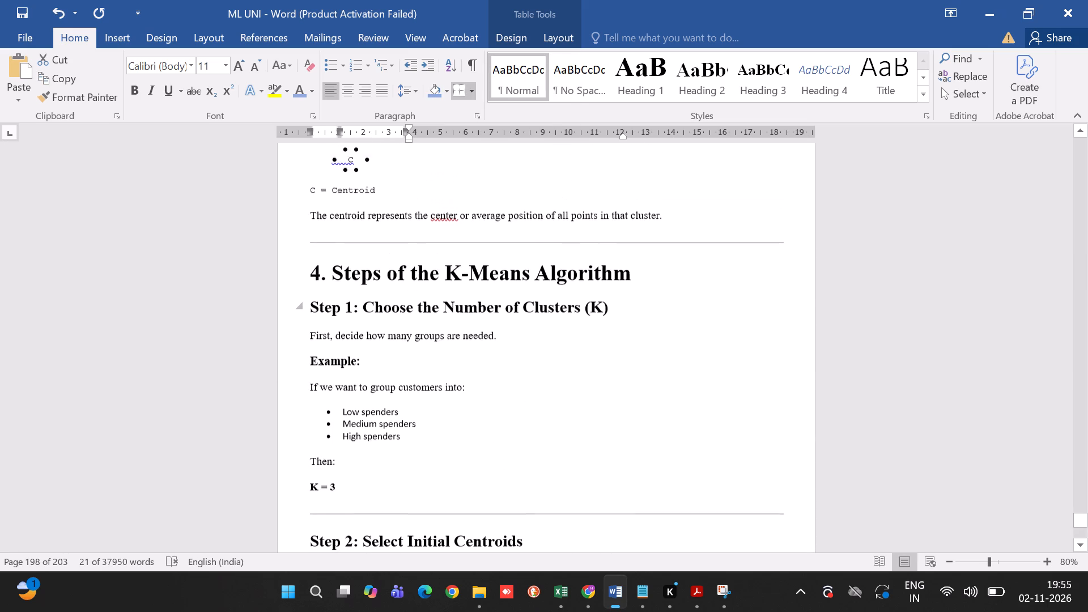
scroll(630, 254, "up", 7)
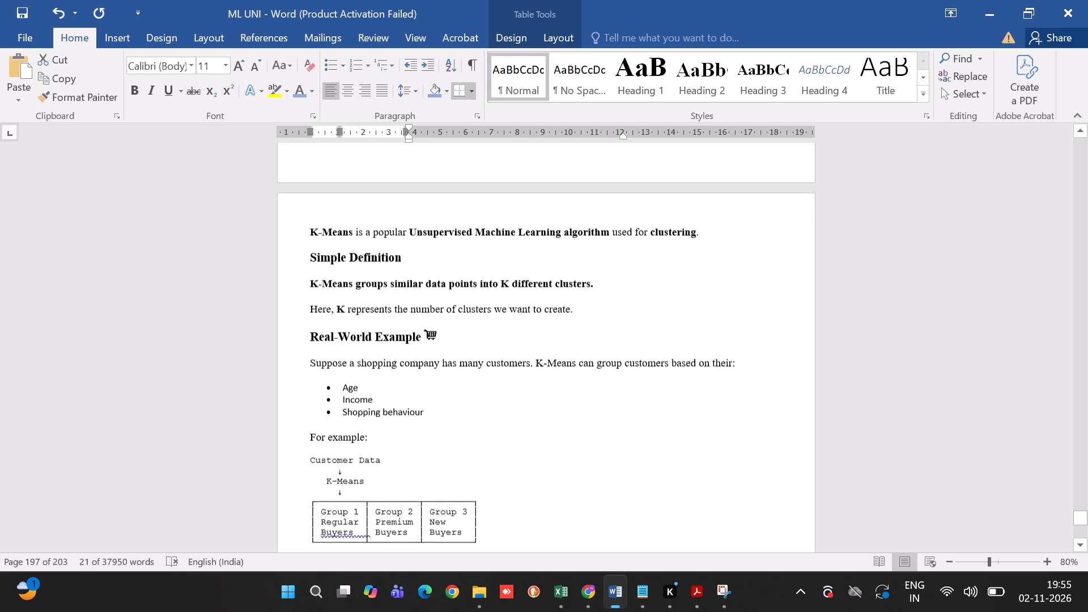
scroll(630, 254, "up", 4)
scroll(630, 254, "down", 1)
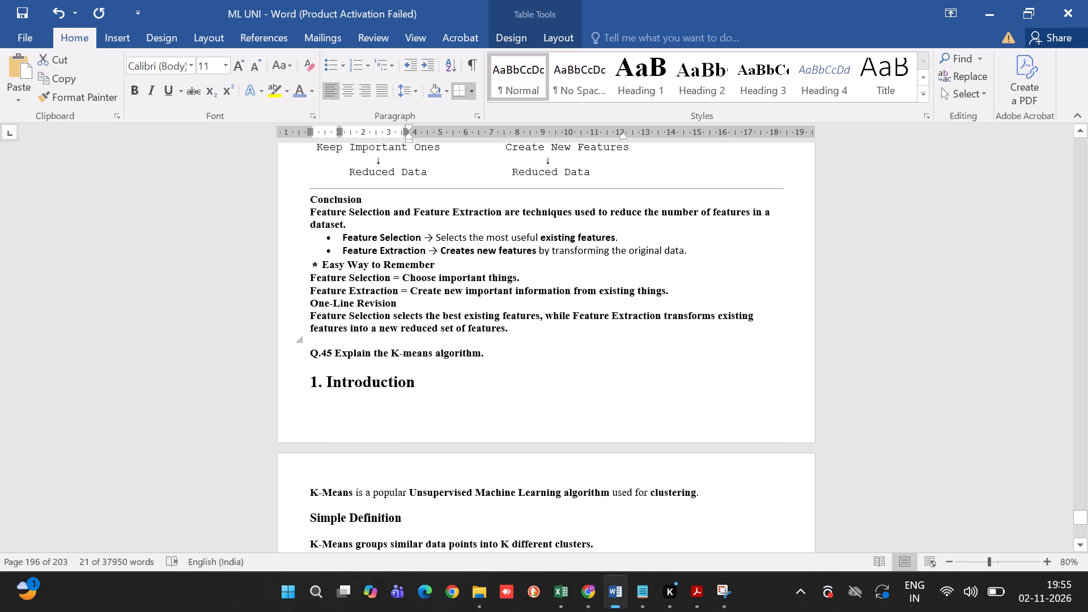
left_click_drag(311, 379, 692, 611)
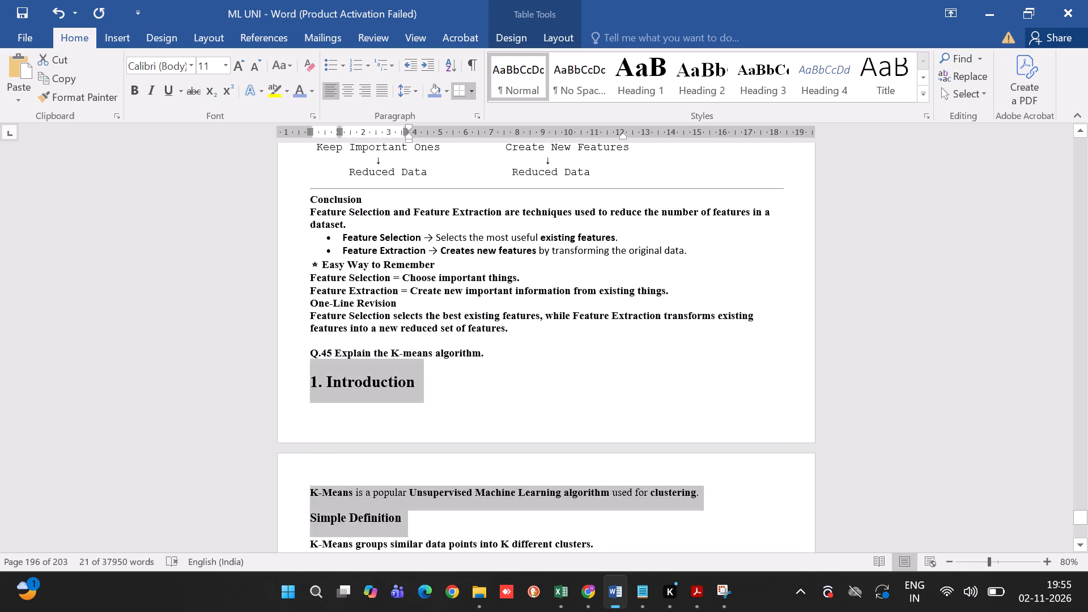
left_click_drag(692, 611, 686, 611)
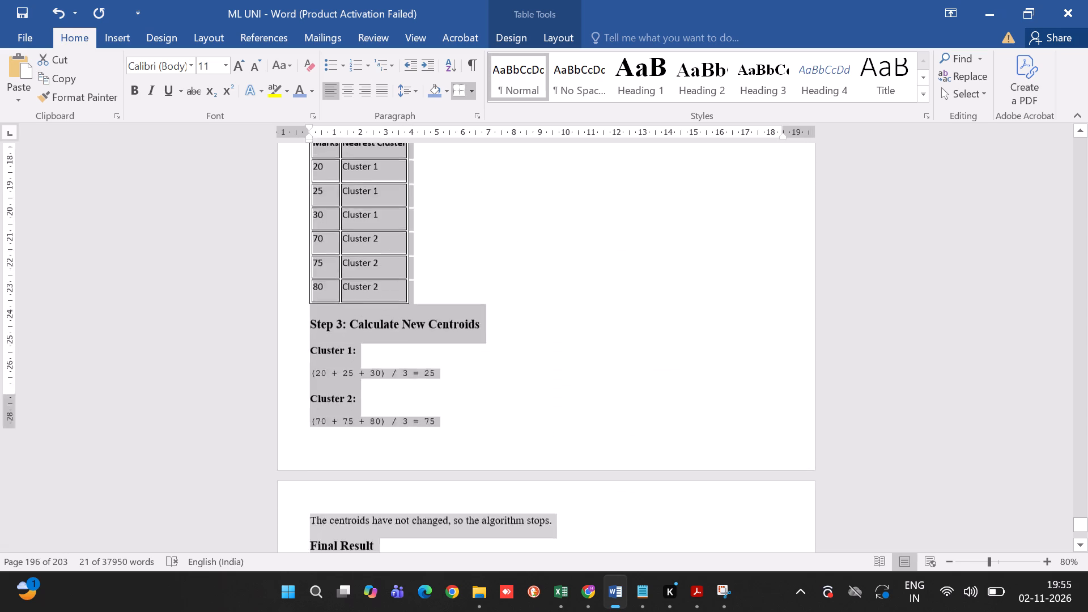
left_click_drag(686, 611, 684, 611)
left_click(206, 59)
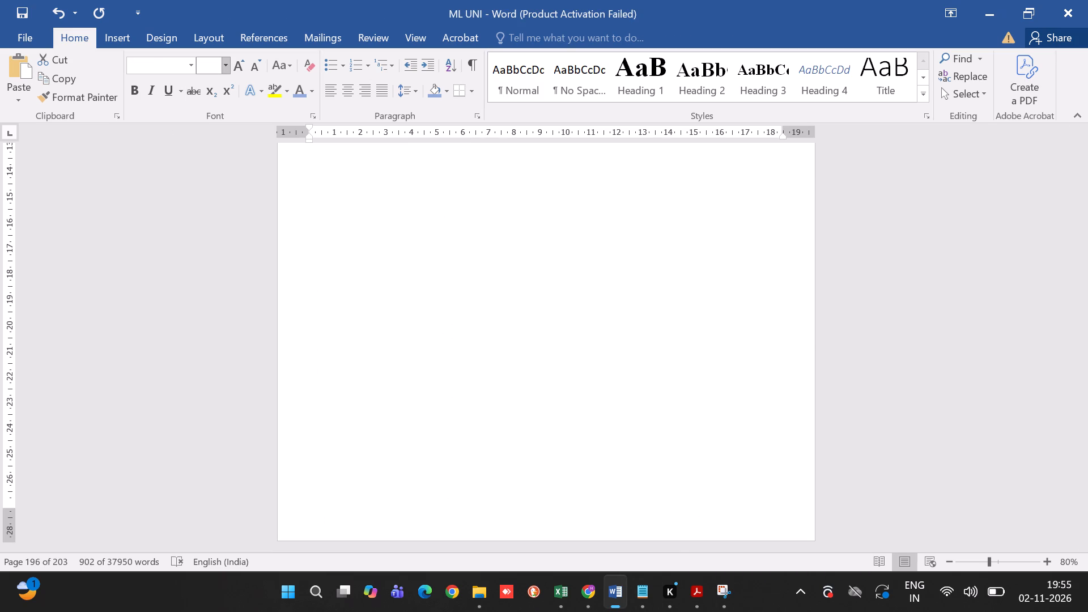
type("12")
key("Return")
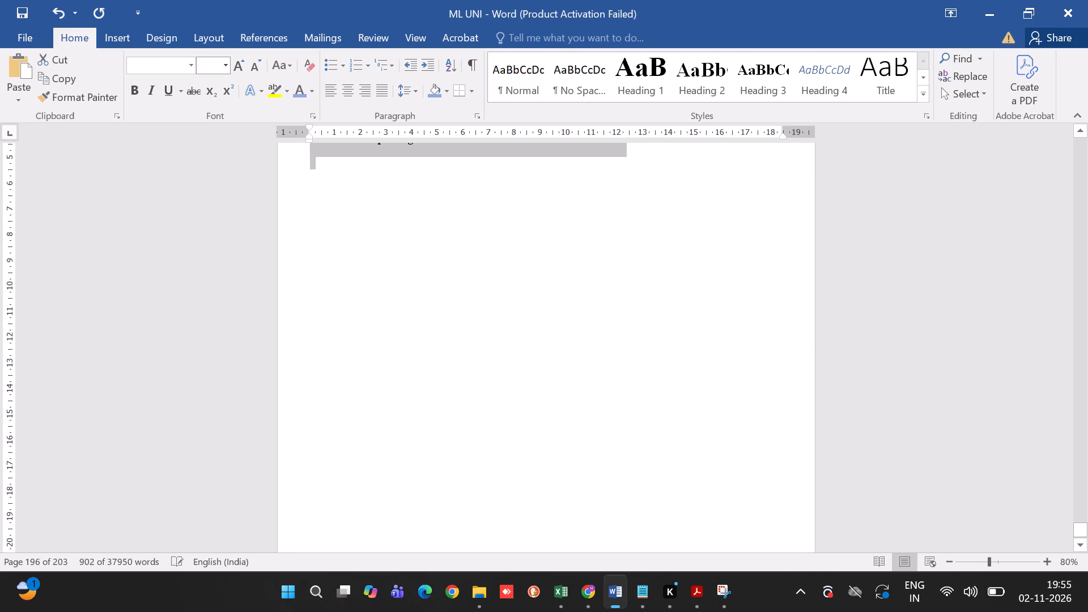
Remove the space after paragraphs throughout the pasted K-means answer.
scroll(453, 239, "up", 2)
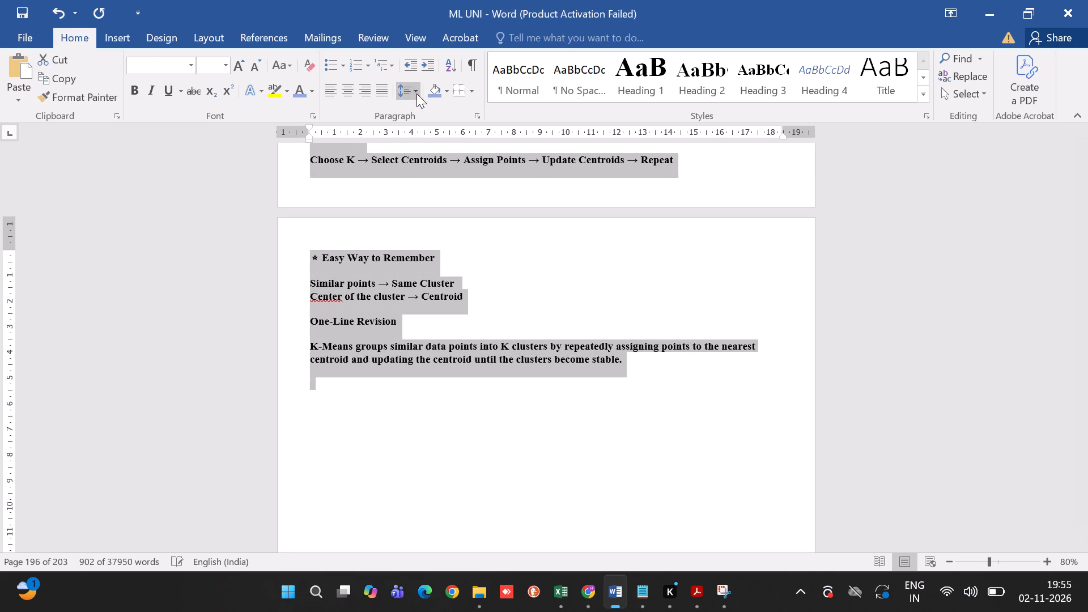
left_click(416, 91)
left_click(471, 249)
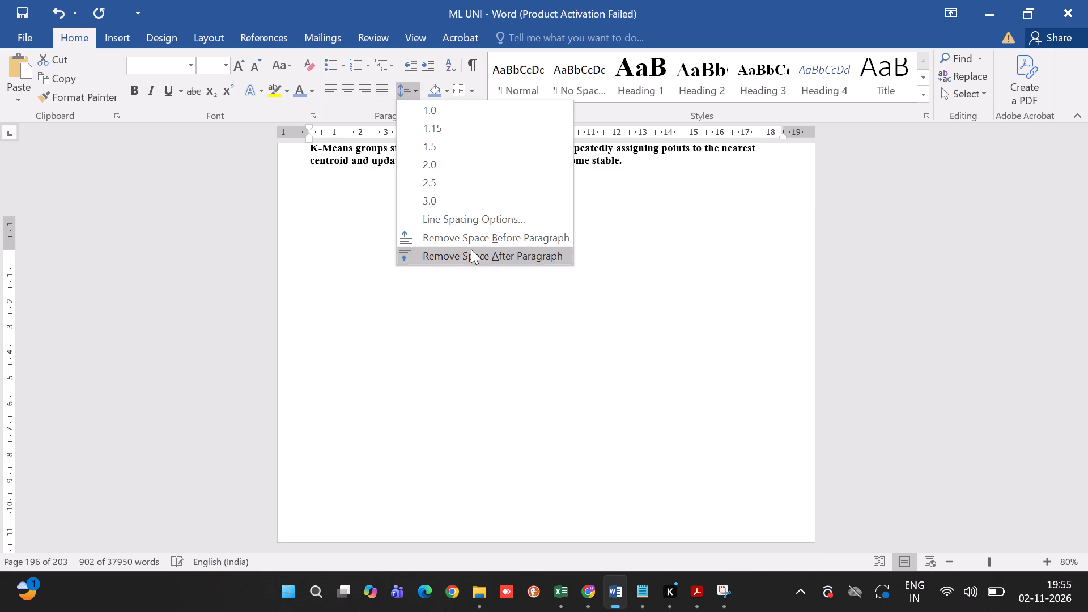
scroll(471, 249, "up", 7)
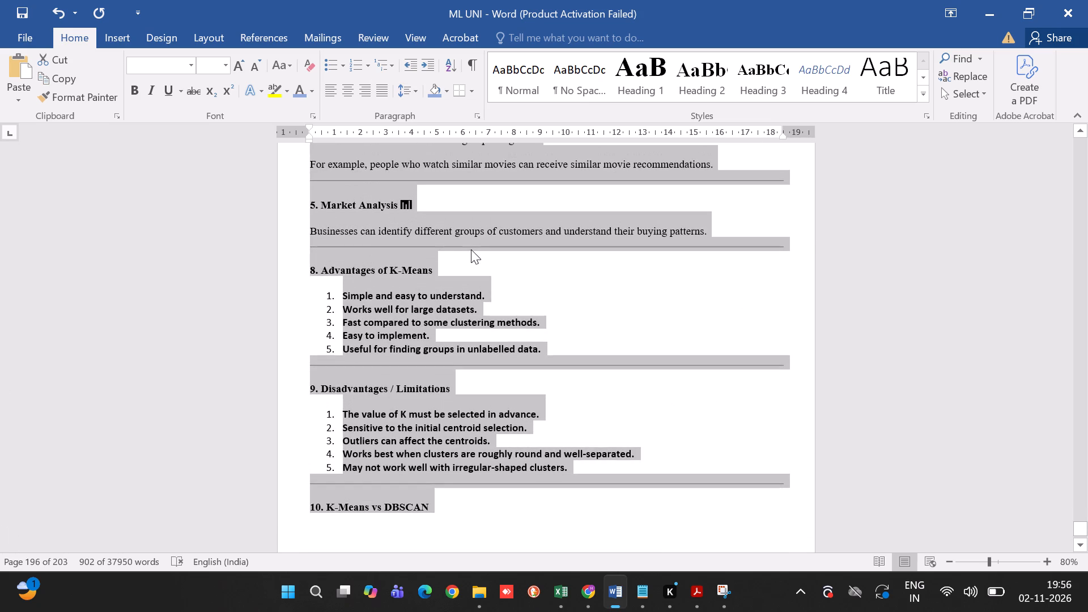
Copy the Before K-Means/After K-Means diagram from the Google image results and paste it into the ML UNI document under "2. Student Grouping".
left_click(589, 603)
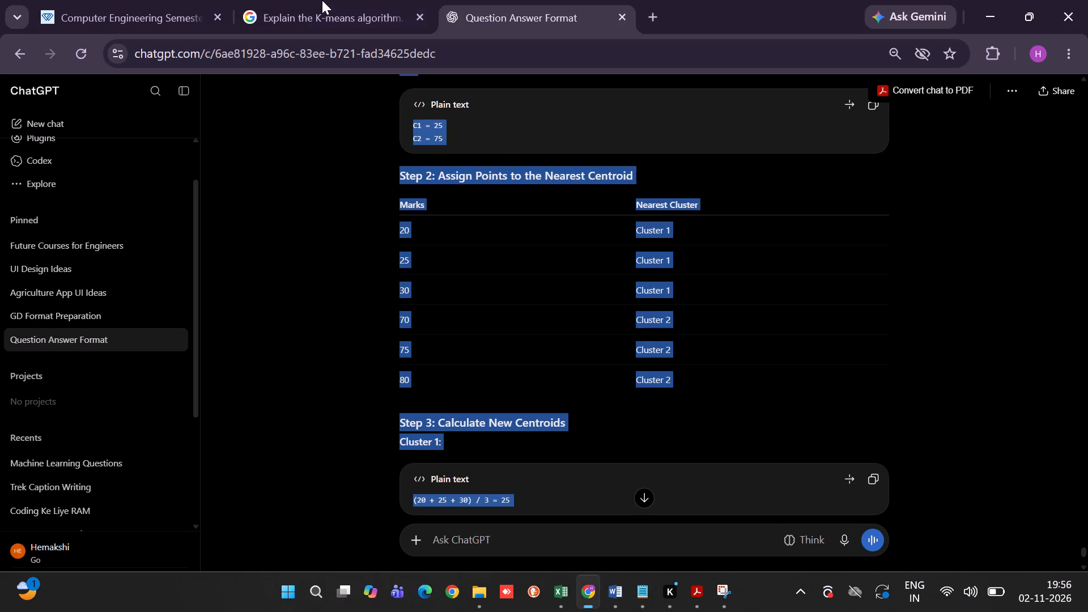
left_click(328, 8)
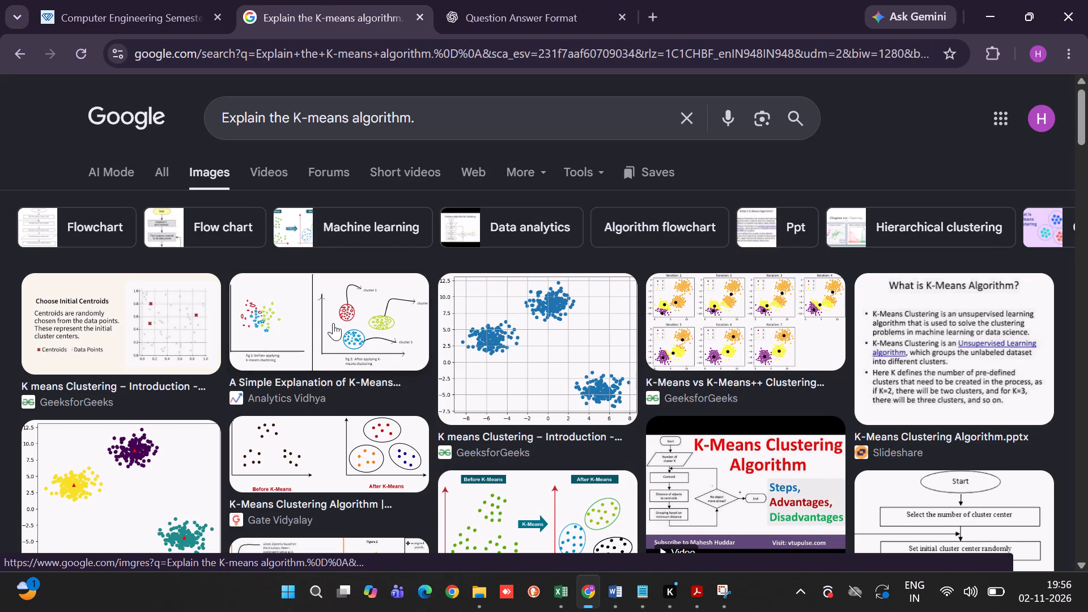
scroll(473, 497, "down", 1)
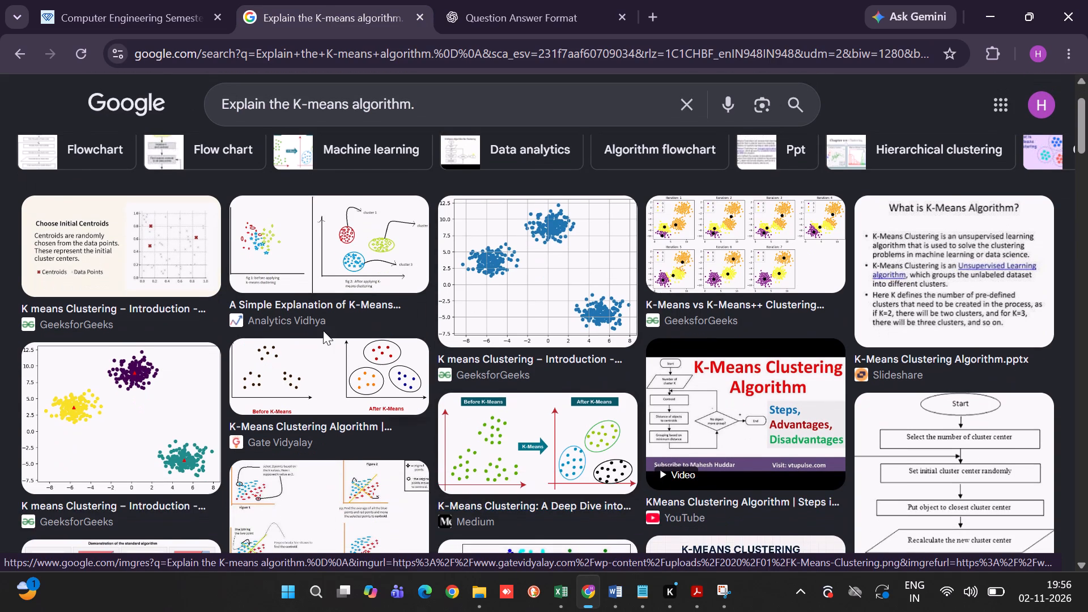
right_click(500, 426)
left_click(598, 419)
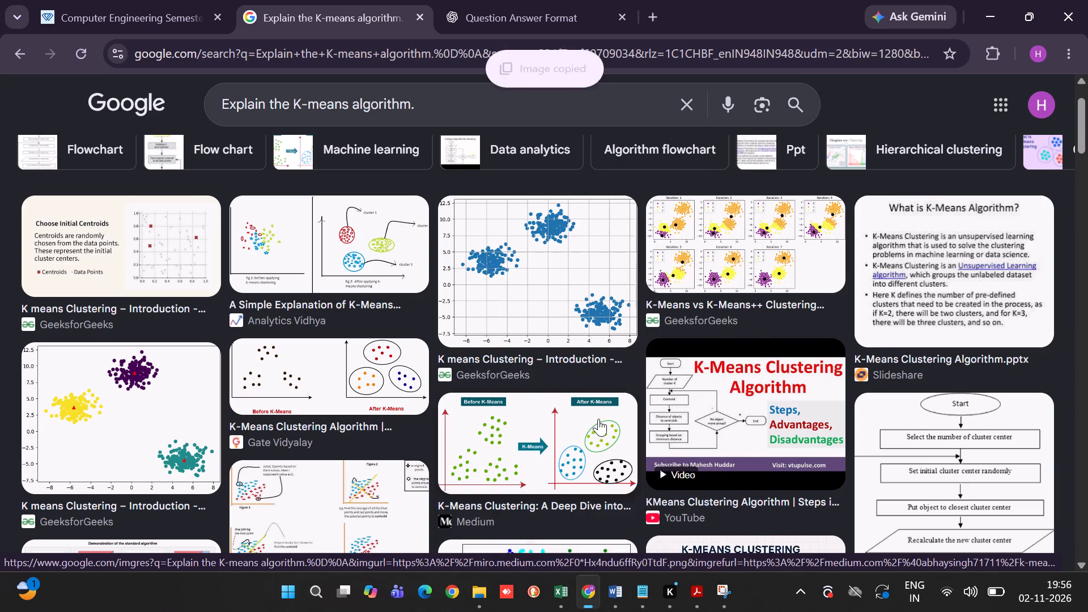
left_click(614, 598)
scroll(646, 316, "up", 4)
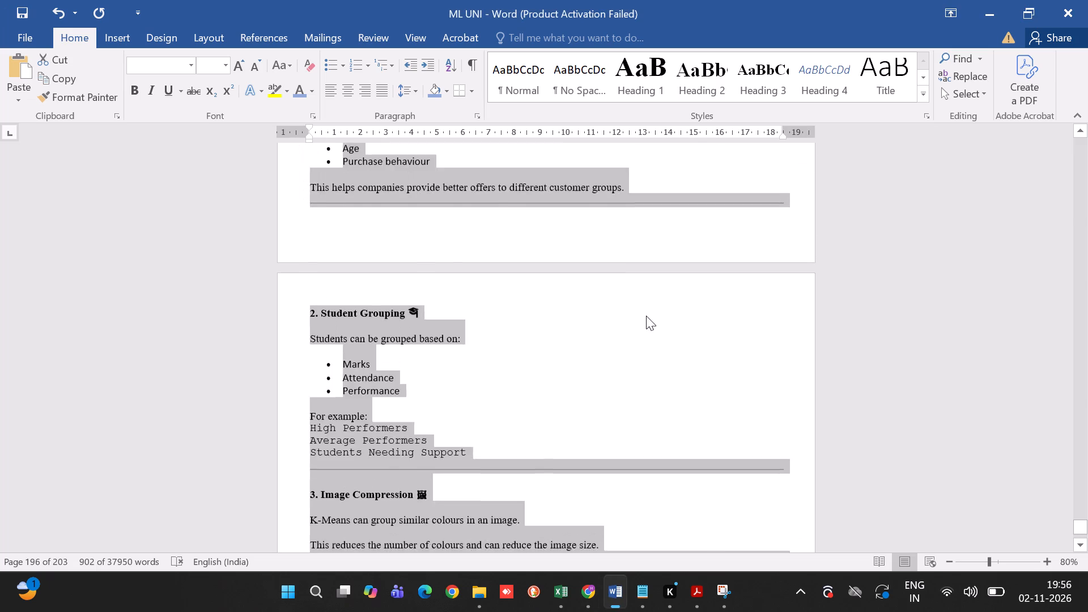
left_click(646, 316)
left_click(589, 428)
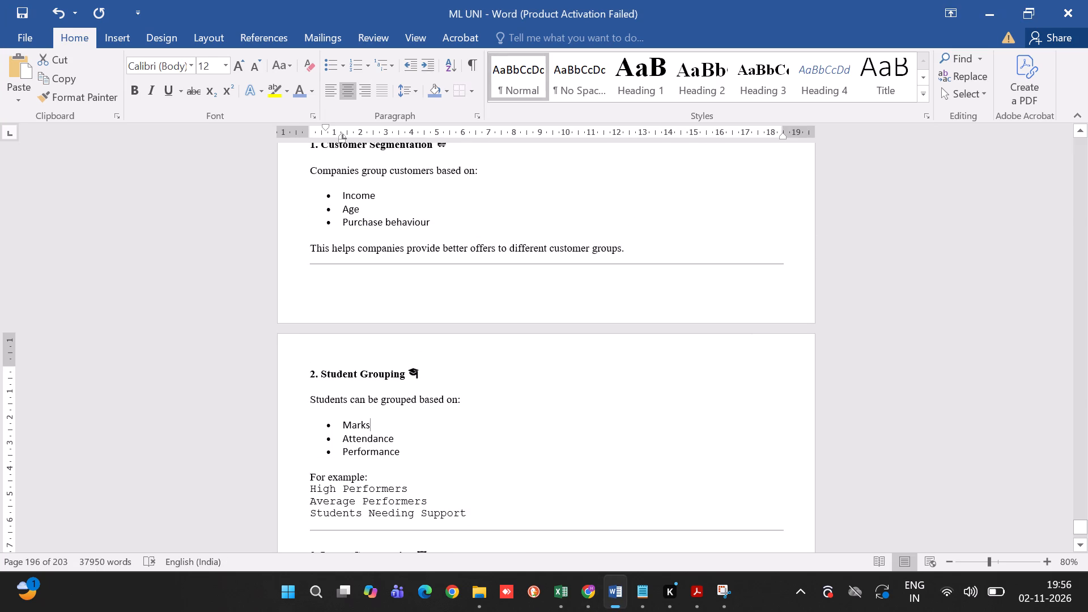
key("ctrl+v")
left_click(589, 428)
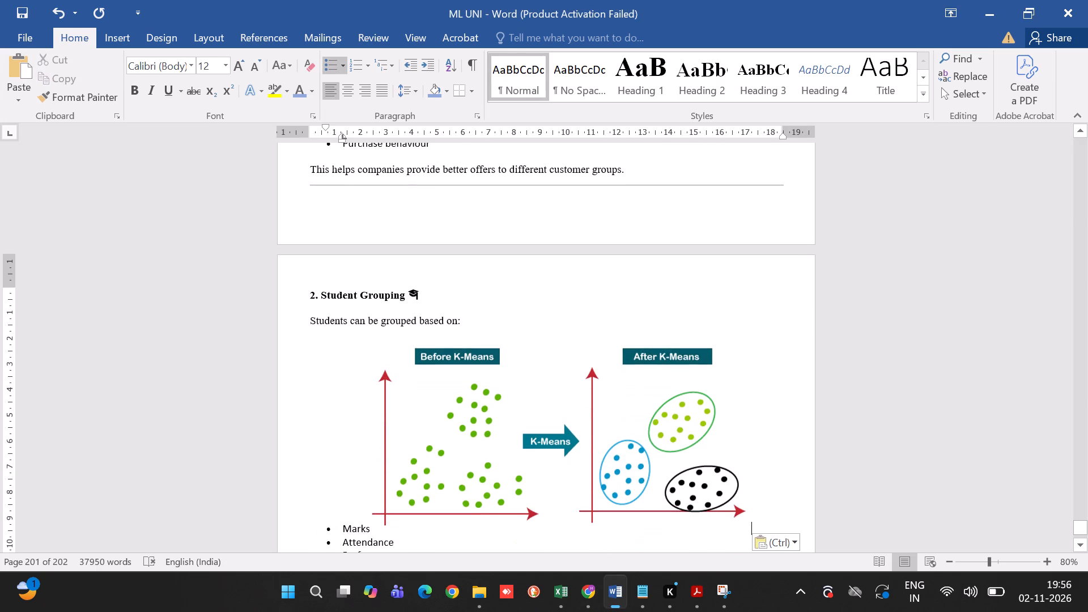
Shrink the pasted K-means diagram to about two-thirds size, set Through text wrapping, and place it beside the Student Grouping text.
left_click_drag(746, 532, 687, 469)
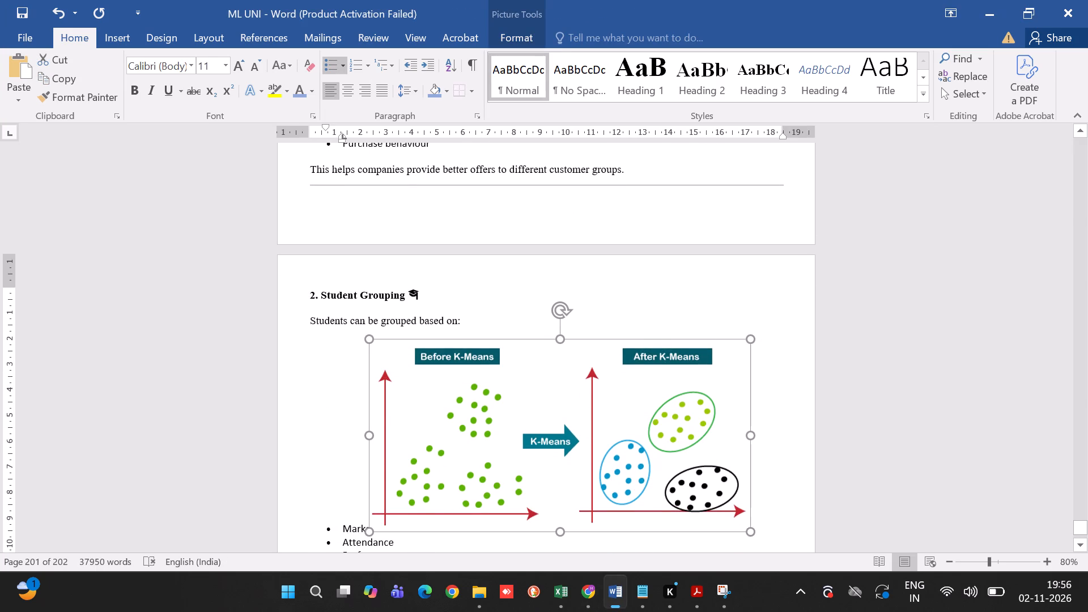
left_click_drag(687, 469, 627, 416)
left_click(654, 358)
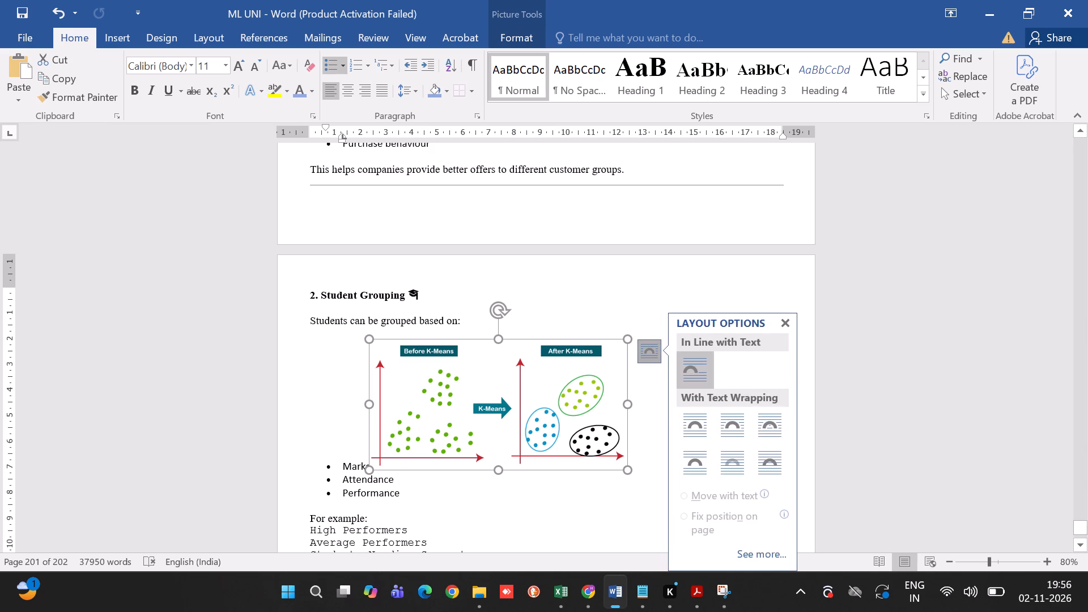
left_click(767, 425)
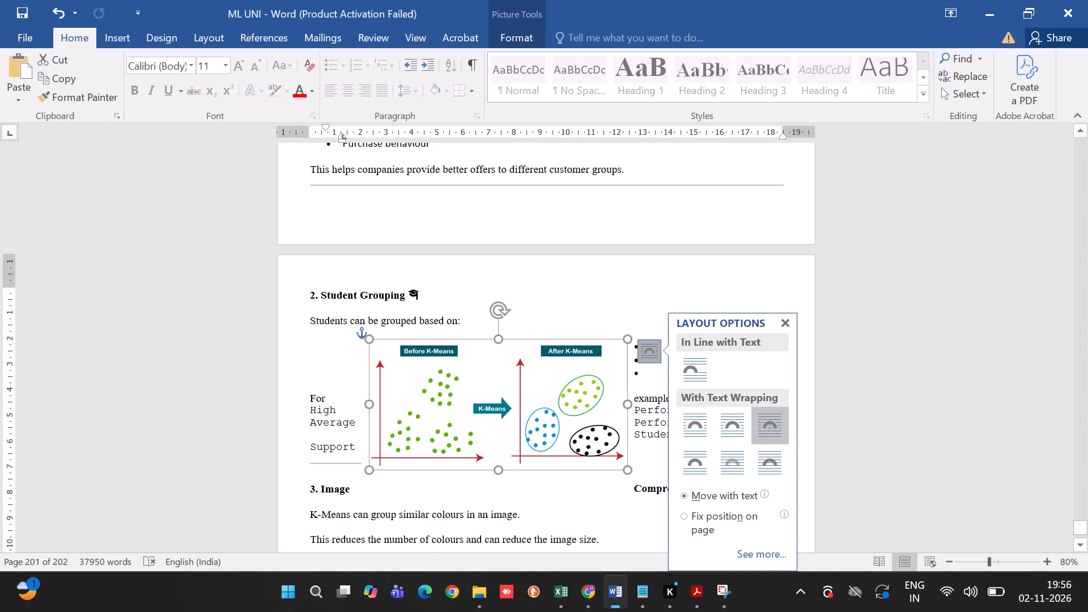
left_click_drag(570, 387, 731, 321)
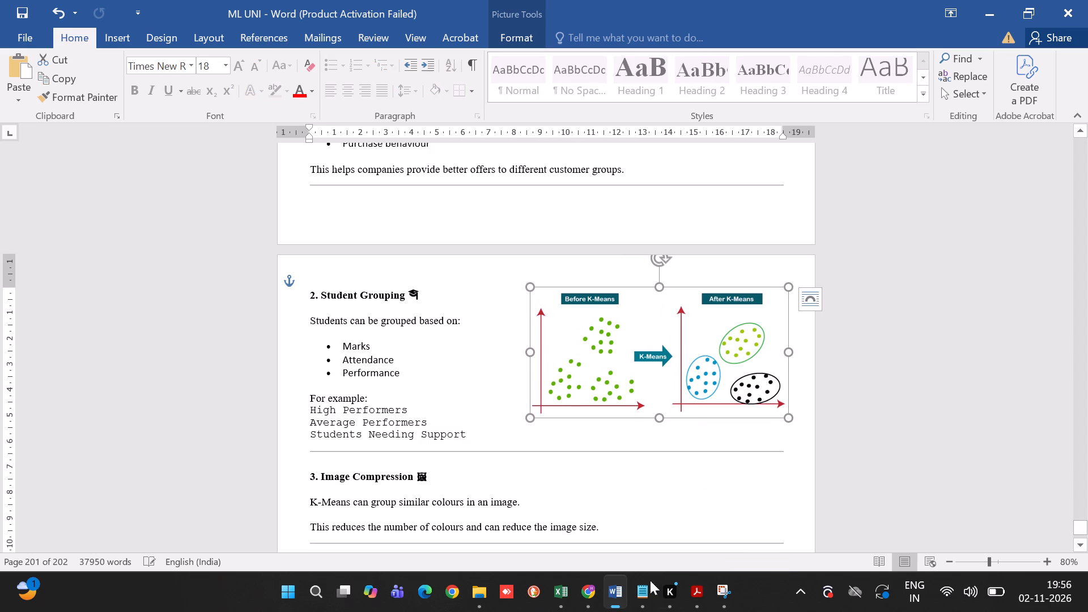
Look through the Google image results for another suitable K-means illustration.
left_click(584, 597)
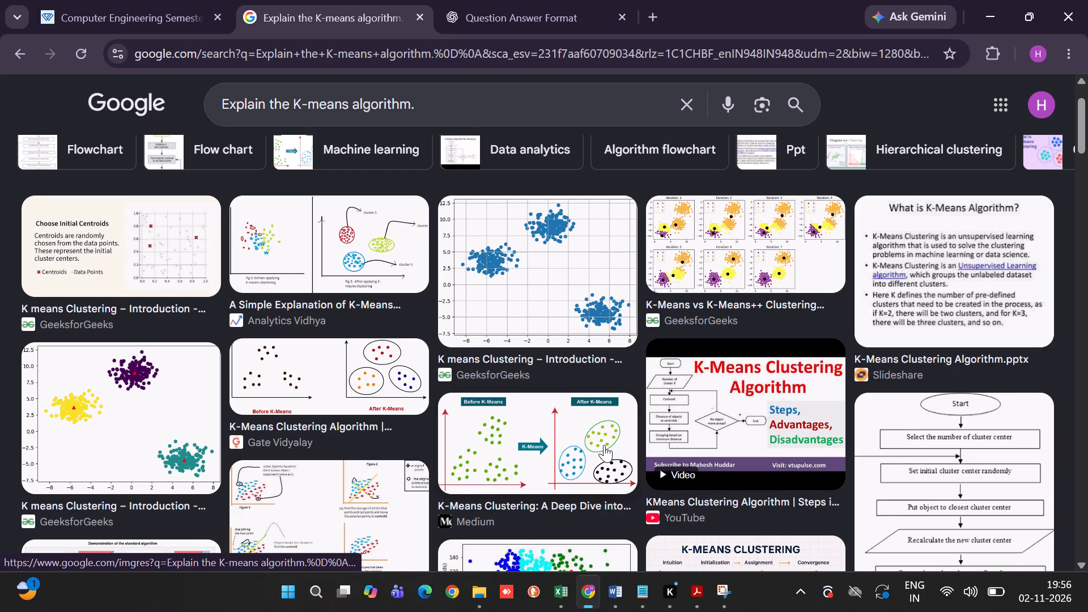
scroll(630, 358, "down", 3)
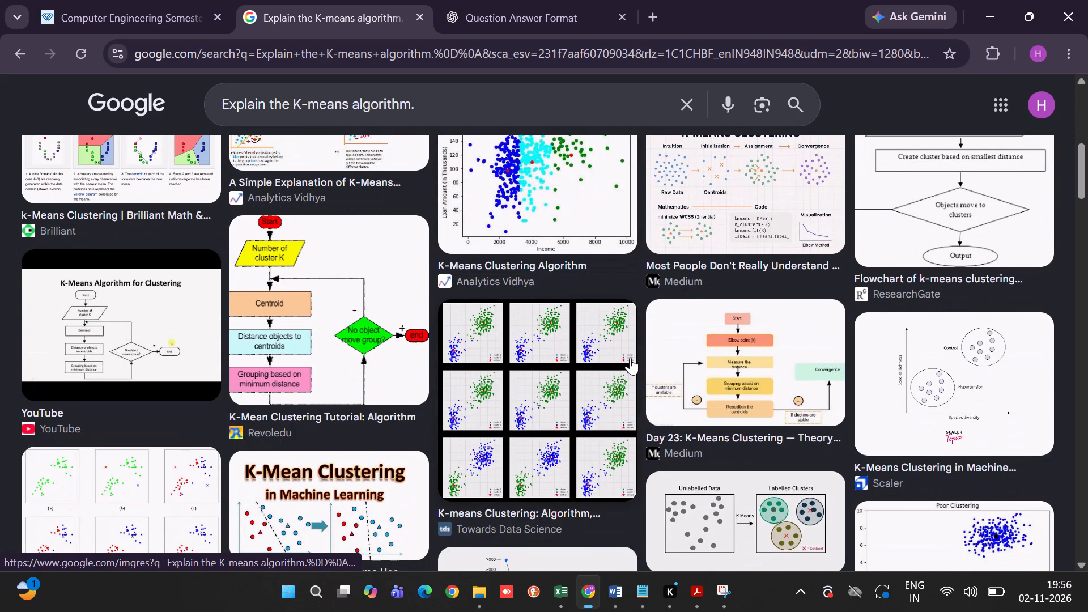
scroll(630, 358, "down", 1)
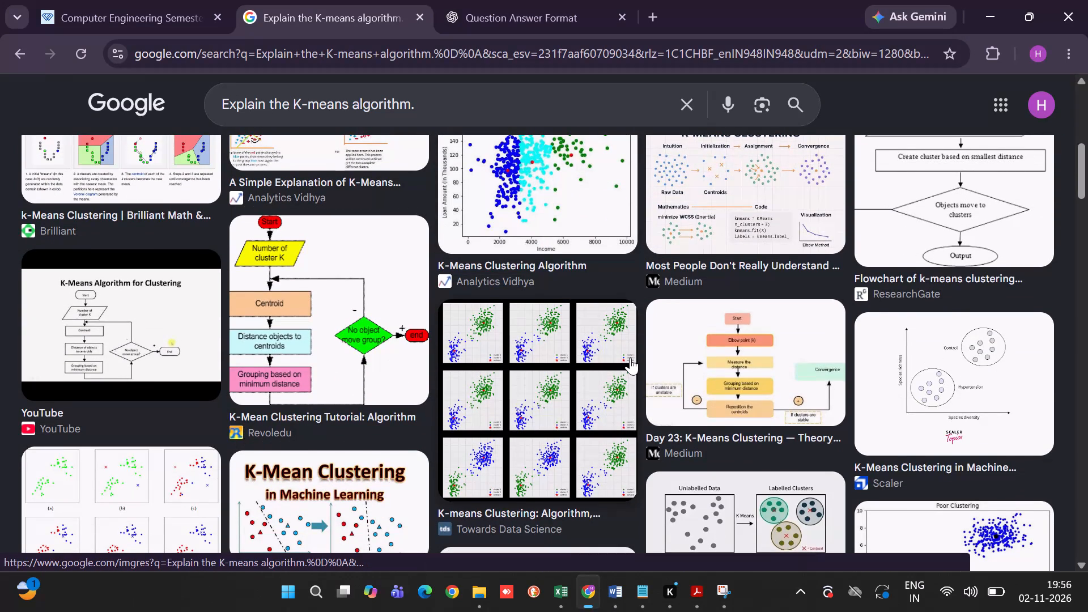
scroll(630, 358, "up", 2)
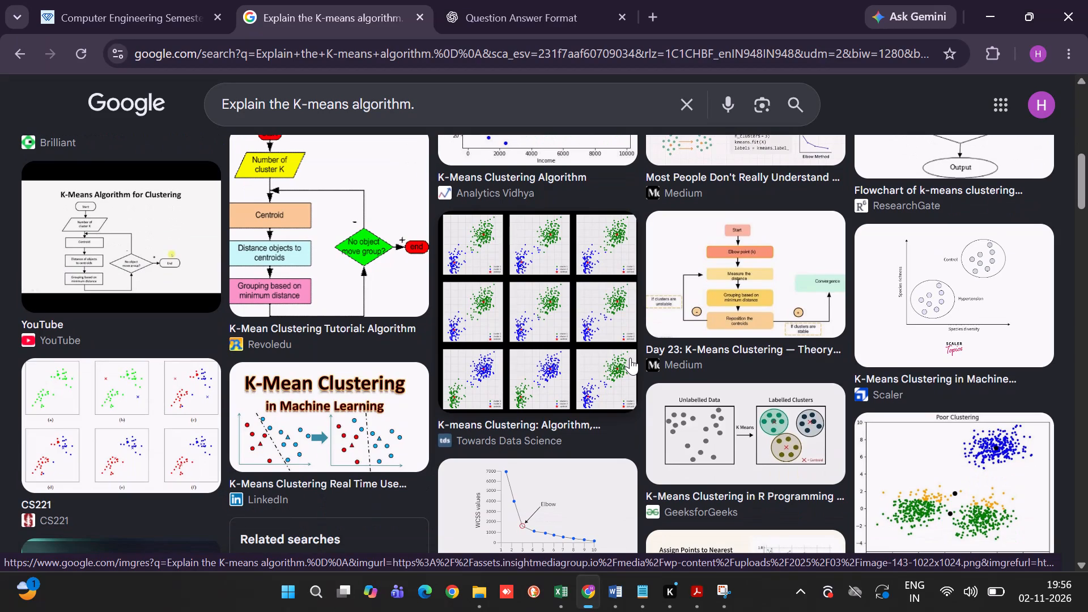
scroll(630, 358, "up", 2)
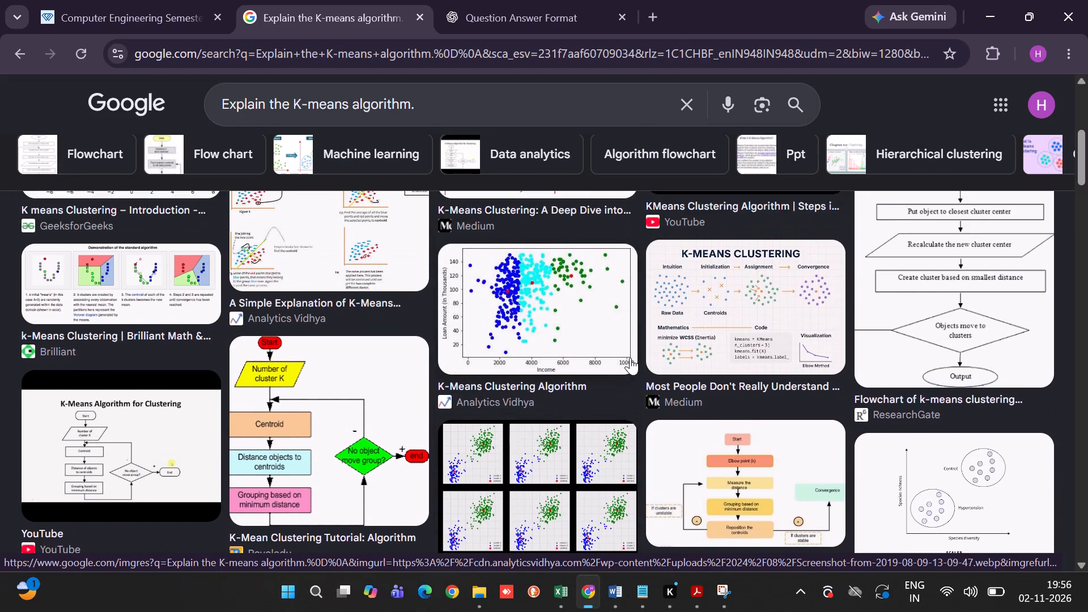
scroll(630, 358, "up", 3)
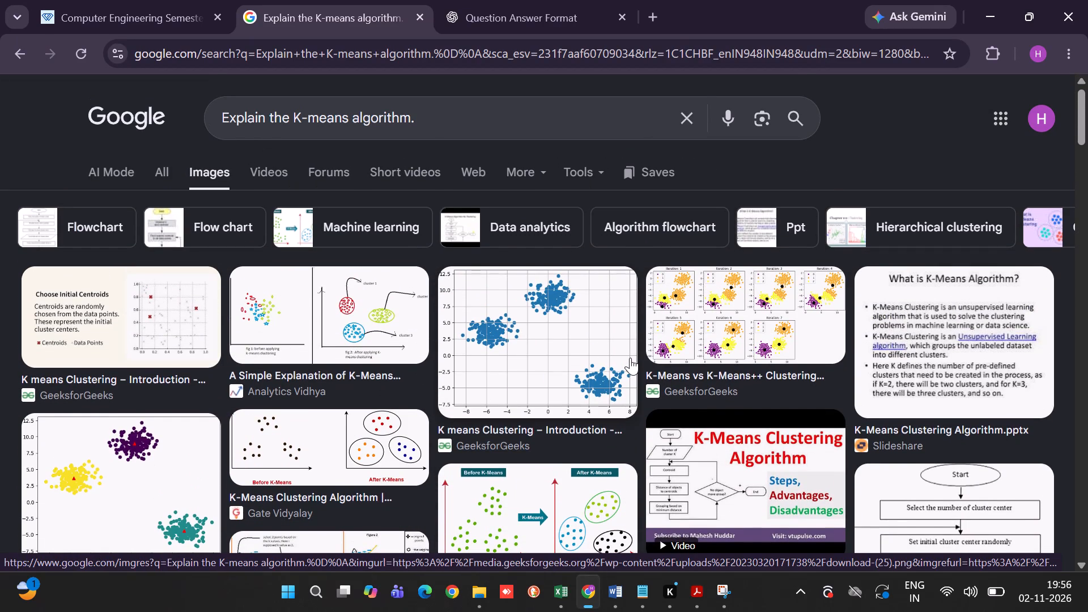
scroll(630, 358, "up", 2)
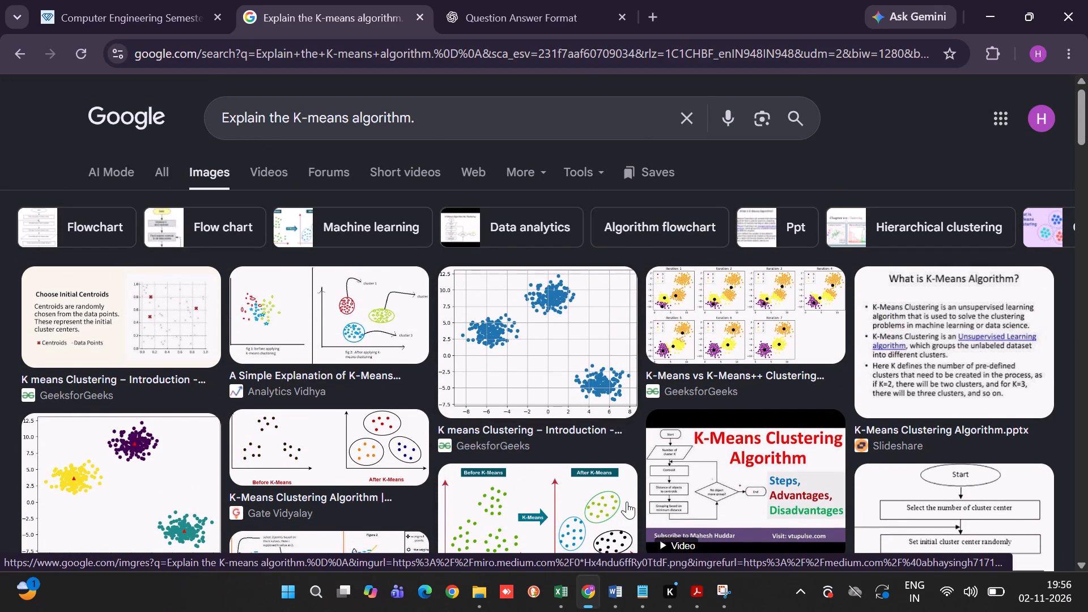
Open the next Machine Learning exam paper in Acrobat and examine its Q1 to Q3 questions.
left_click(689, 592)
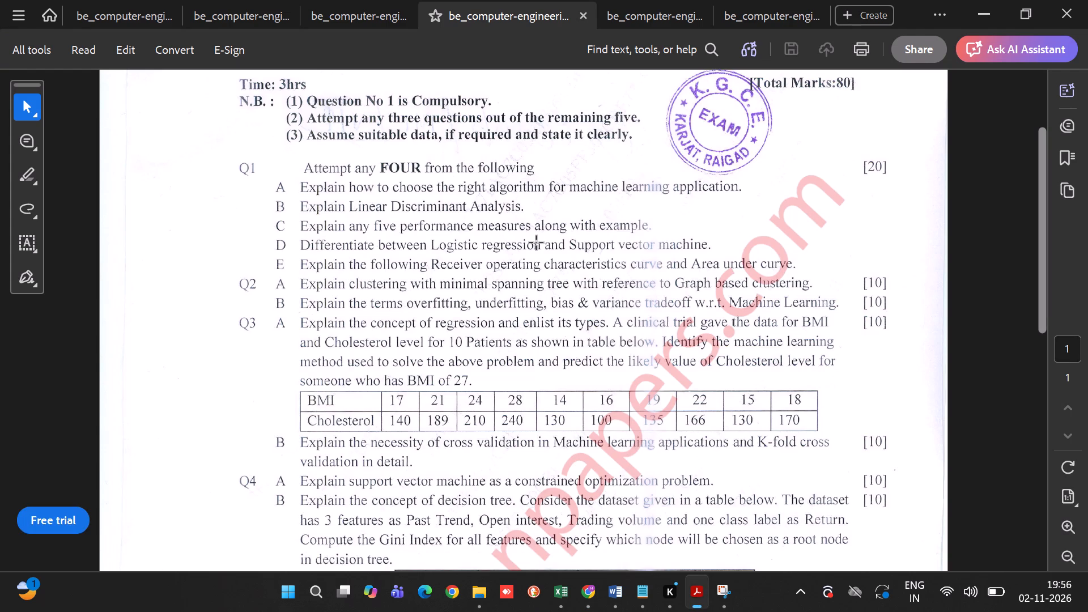
left_click(644, 10)
scroll(593, 215, "up", 7)
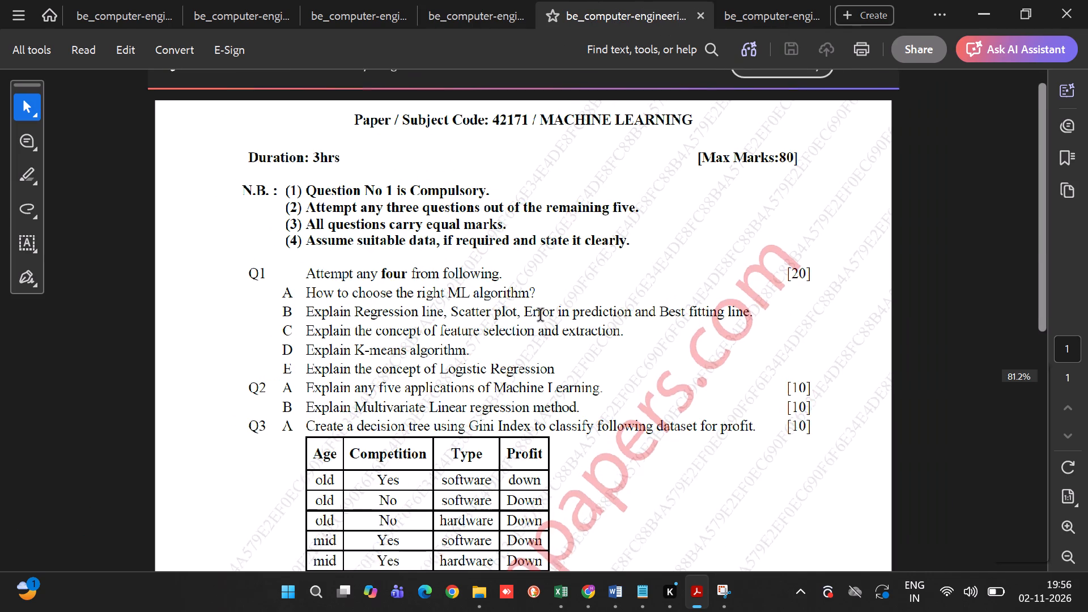
scroll(541, 316, "down", 2)
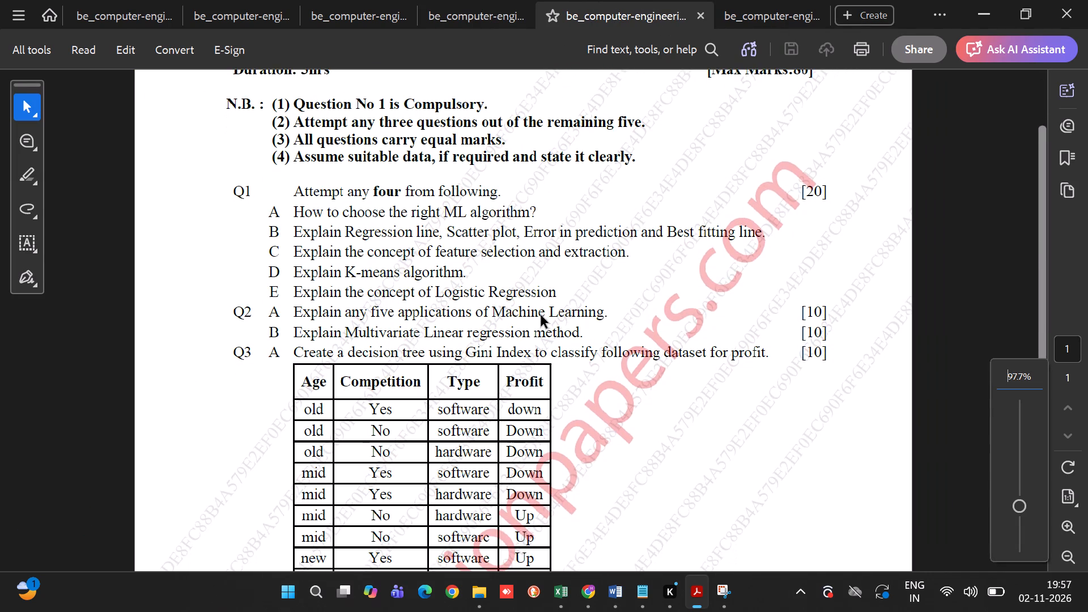
scroll(541, 316, "down", 2)
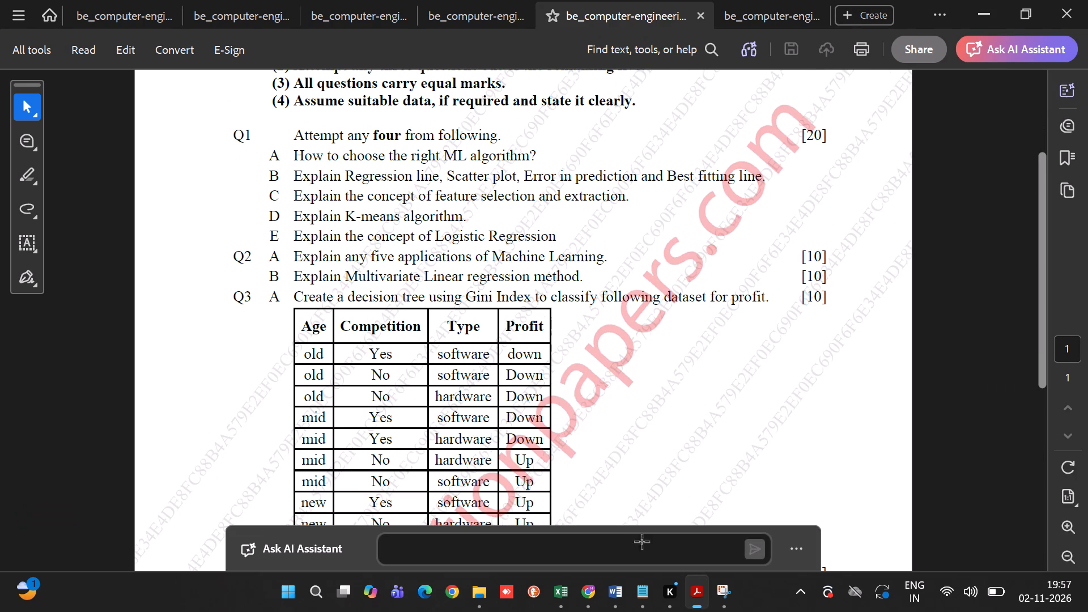
Delete the finished feature selection and K-means questions (C and D), with the leftover blank lines, from the untitled Notepad question list.
left_click(643, 596)
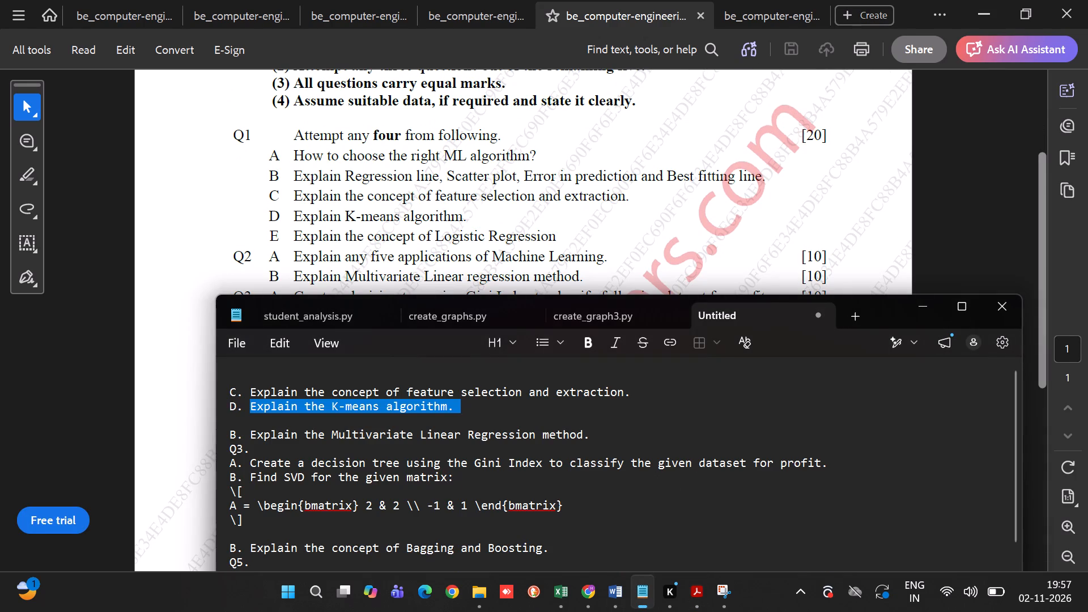
left_click(499, 409)
left_click_drag(499, 409, 288, 401)
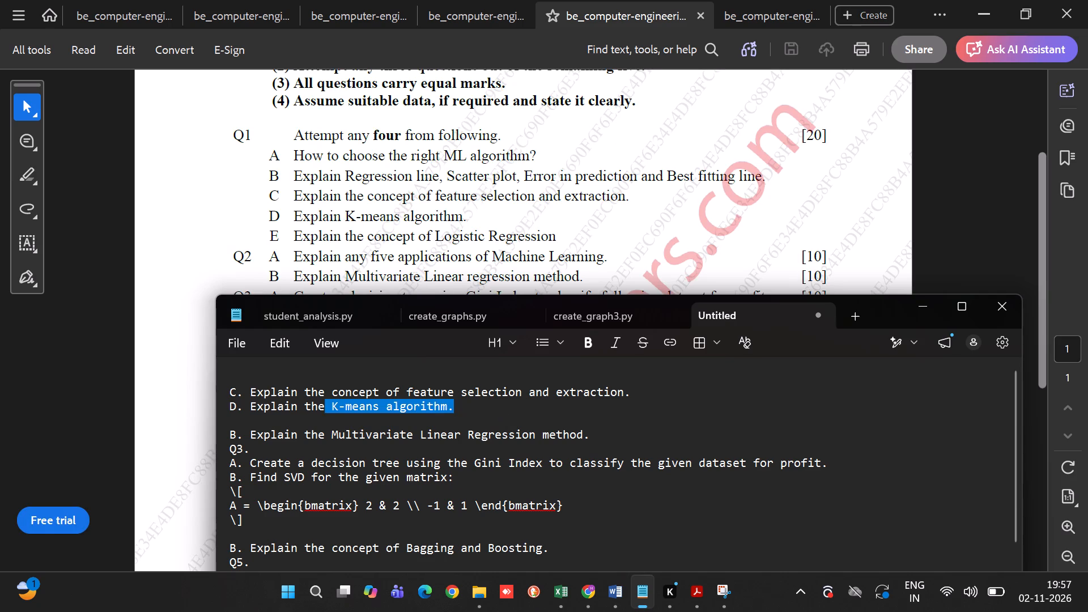
left_click_drag(288, 401, 223, 390)
key("BackSpace")
key("BackSpace")
key("BackSpace")
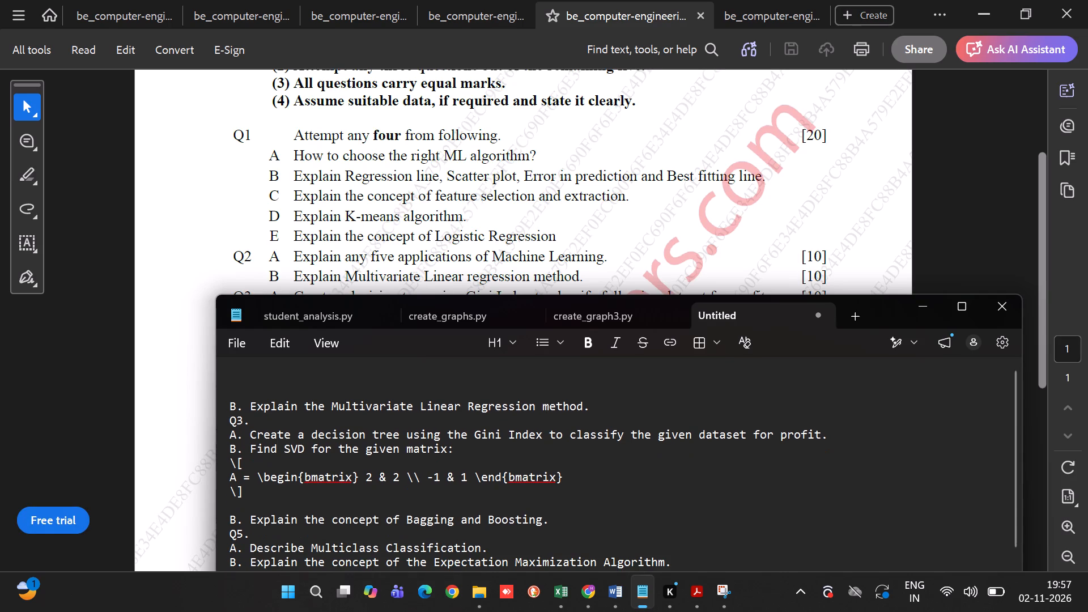
key("Down")
key("BackSpace")
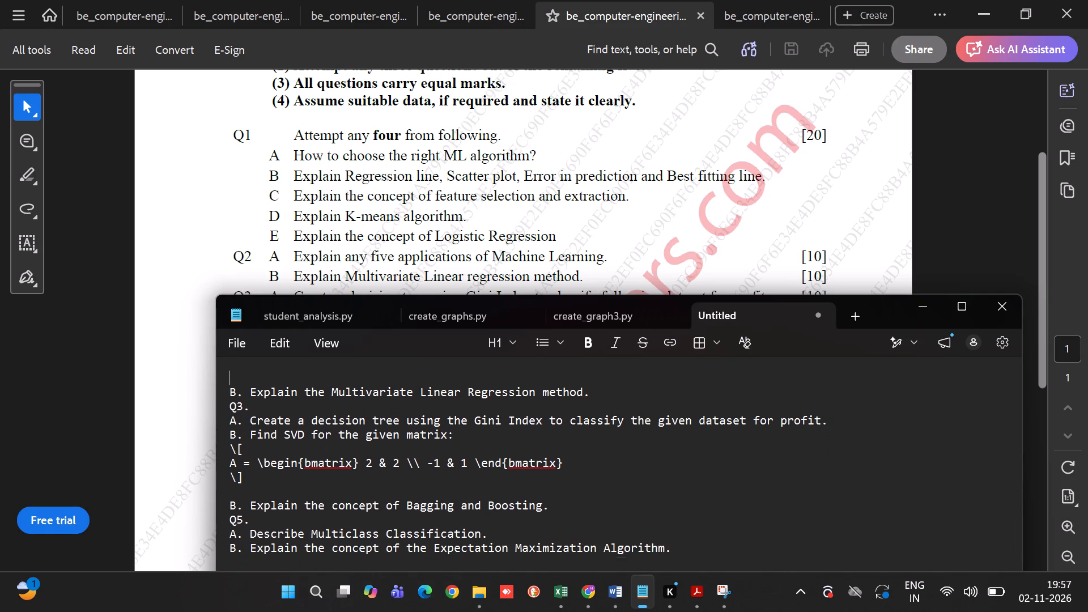
key("BackSpace")
Copy "Explain the Multivariate Linear Regression method." from the Notepad list and search Google Images for it.
left_click_drag(590, 393, 240, 393)
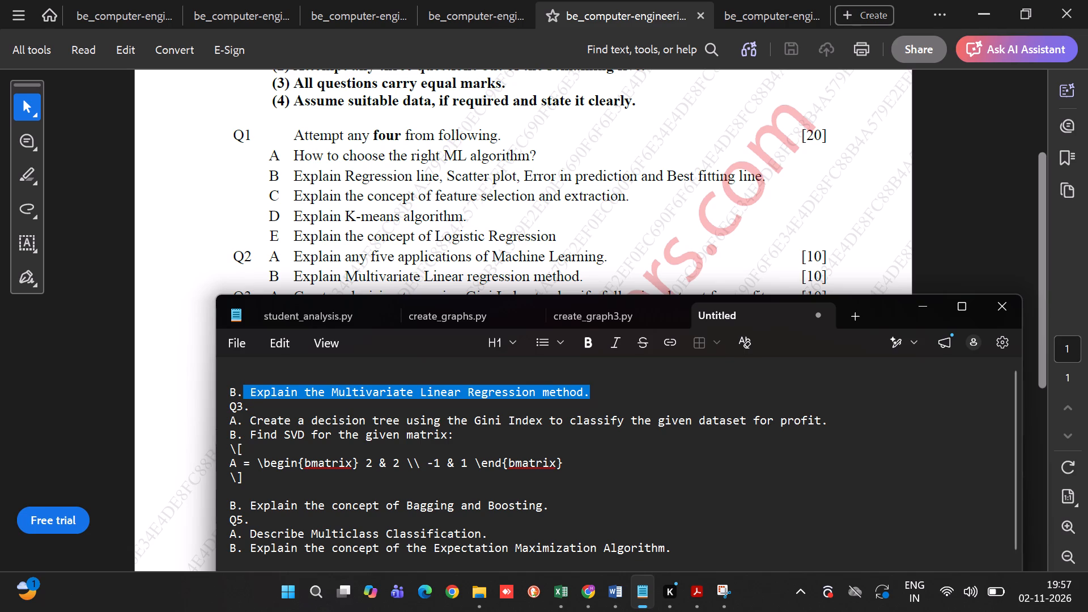
left_click_drag(240, 393, 247, 392)
key("ctrl+c")
left_click(588, 592)
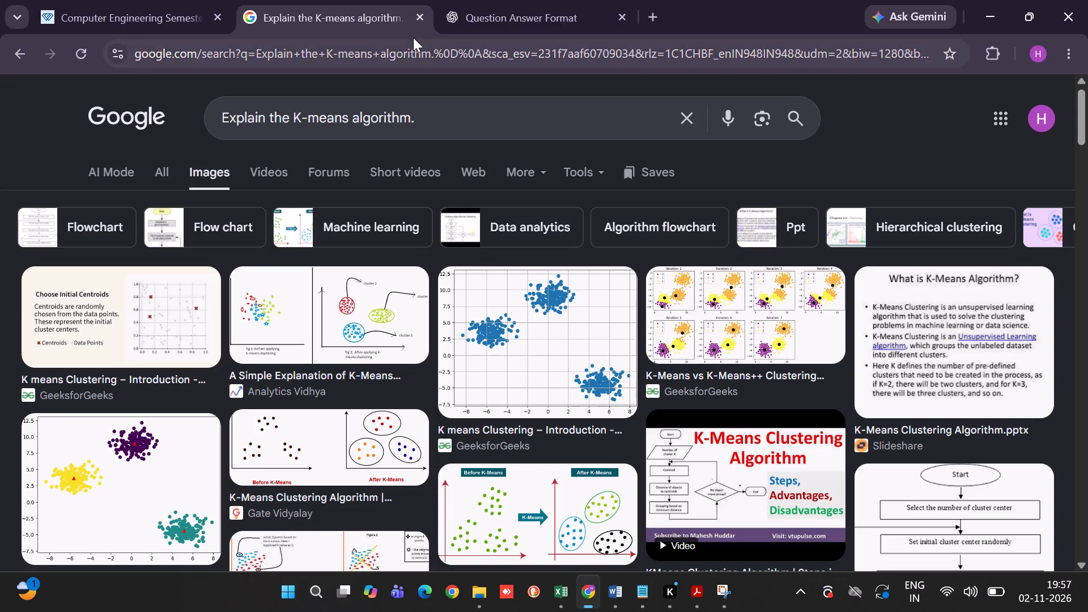
left_click(686, 118)
key("ctrl+v")
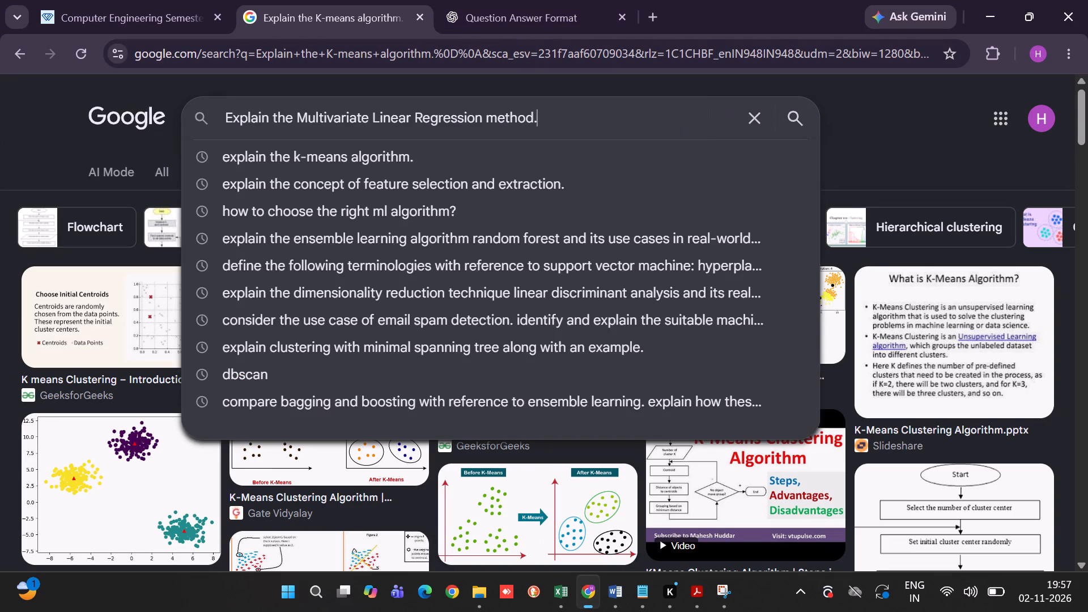
key("Return")
Ask ChatGPT in the Question Answer Format chat to "Explain the Multivariate Linear Regression method.".
left_click(567, 11)
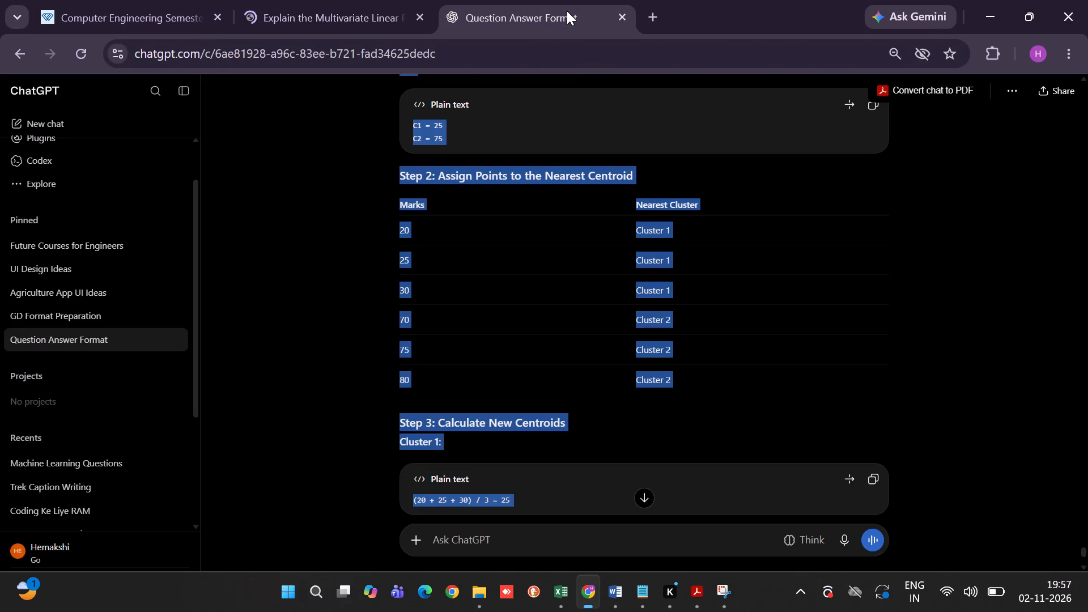
left_click(490, 542)
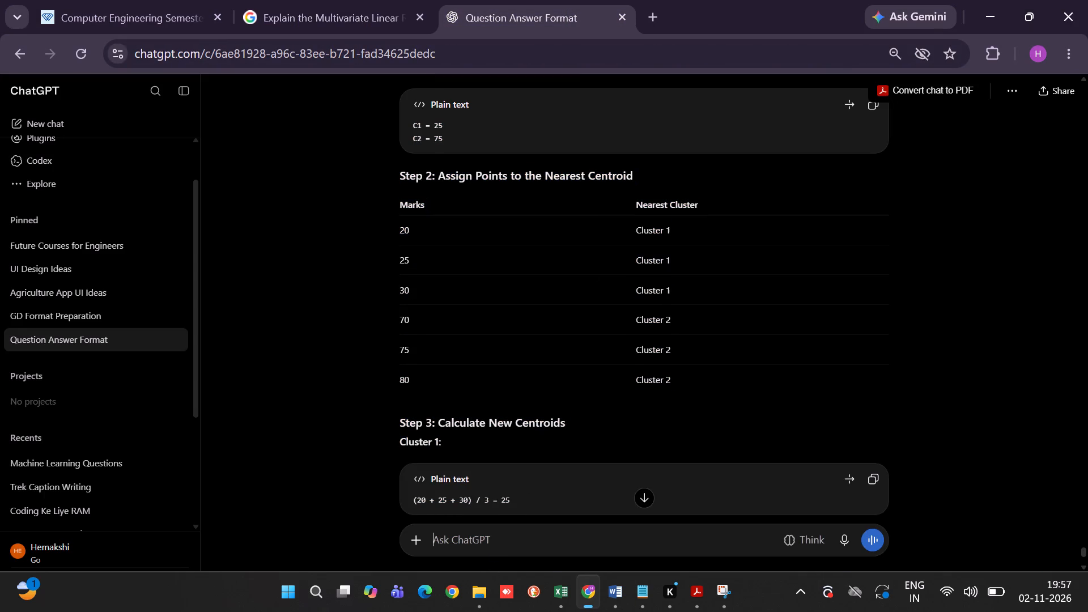
key("ctrl+v")
key("ctrl+Return")
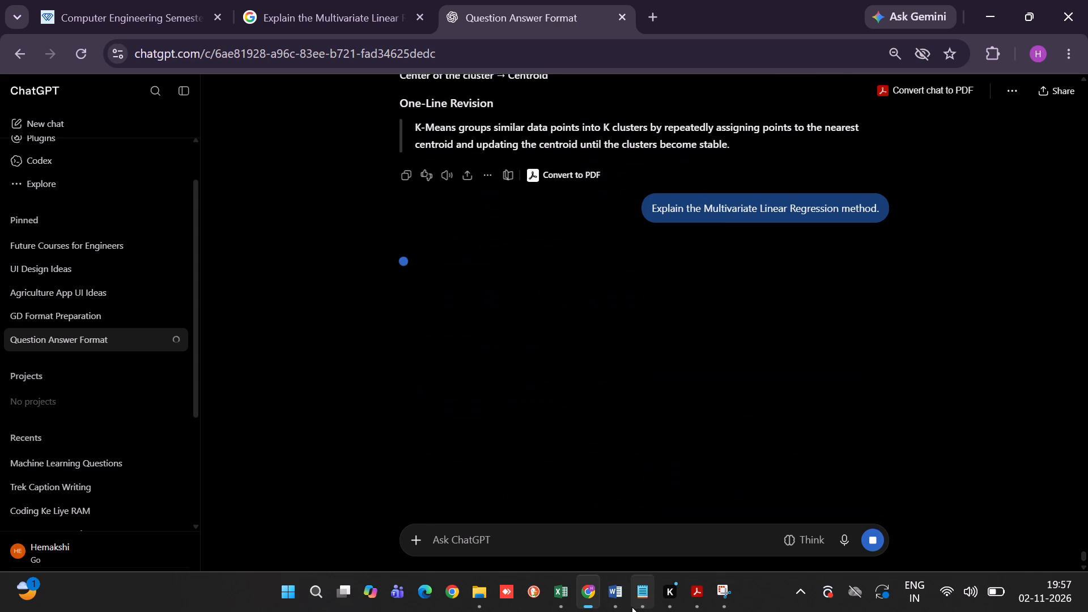
In the ML UNI Word document, add the heading "Q.46 Explain the Multivariate Linear Regression method." after the K-means answer.
left_click(627, 603)
scroll(610, 355, "up", 3)
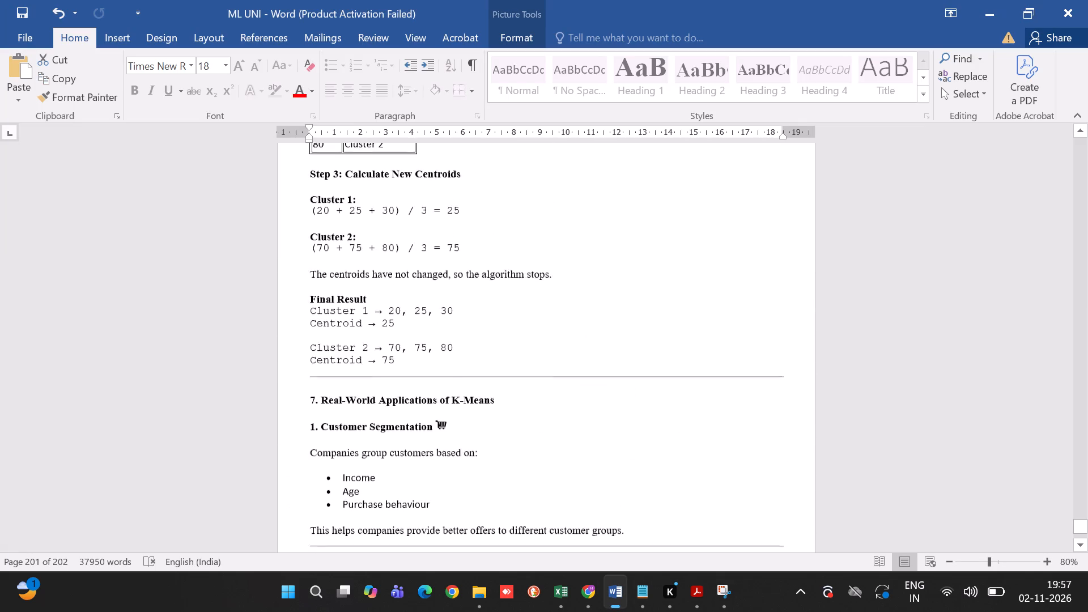
scroll(610, 355, "up", 4)
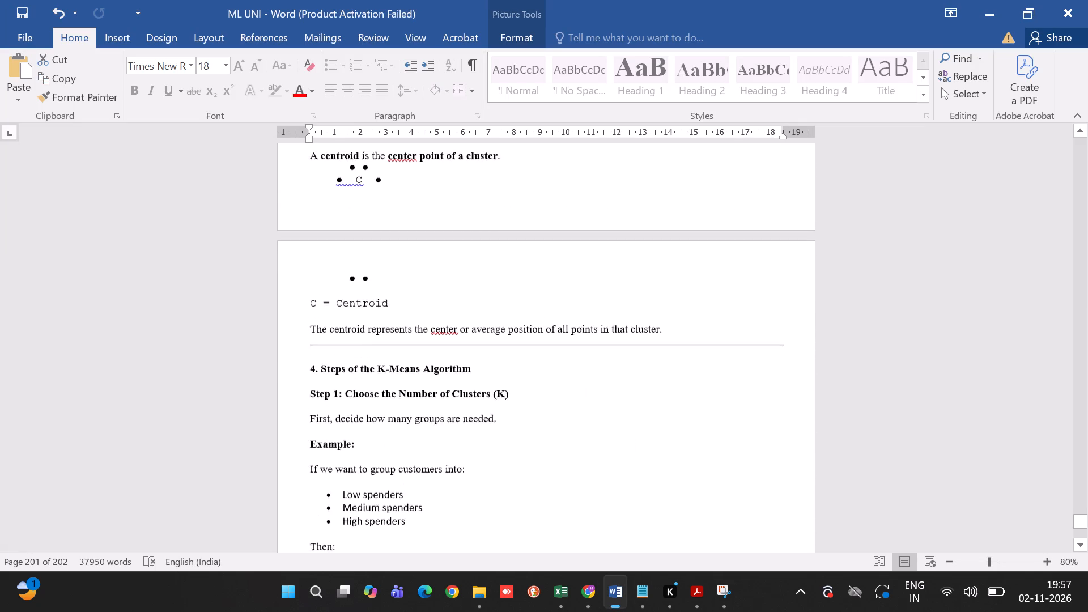
scroll(610, 355, "up", 3)
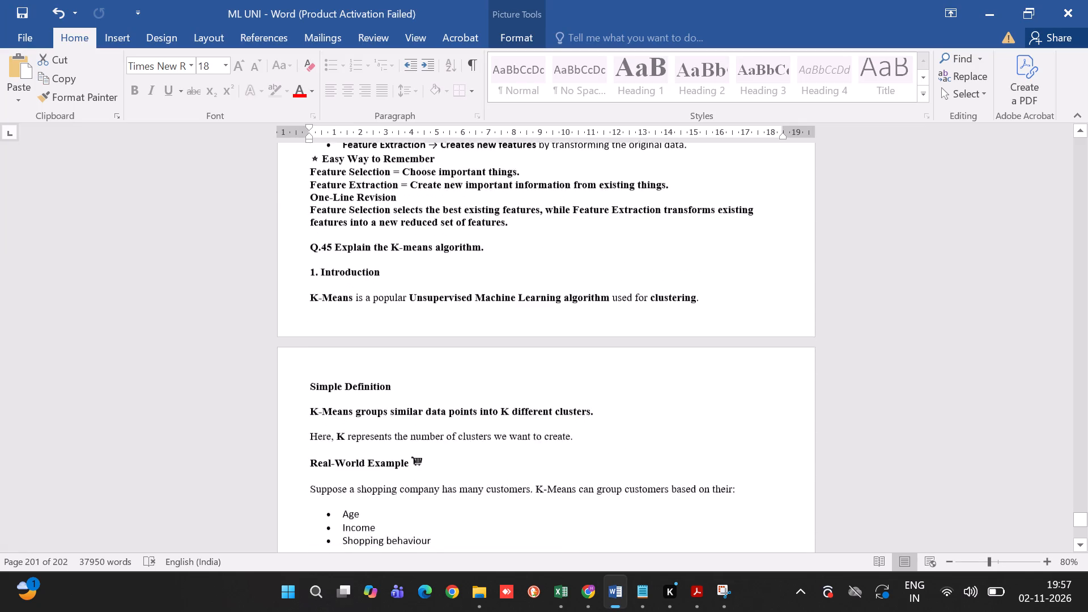
scroll(610, 355, "down", 20)
scroll(610, 355, "down", 20)
scroll(610, 355, "down", 9)
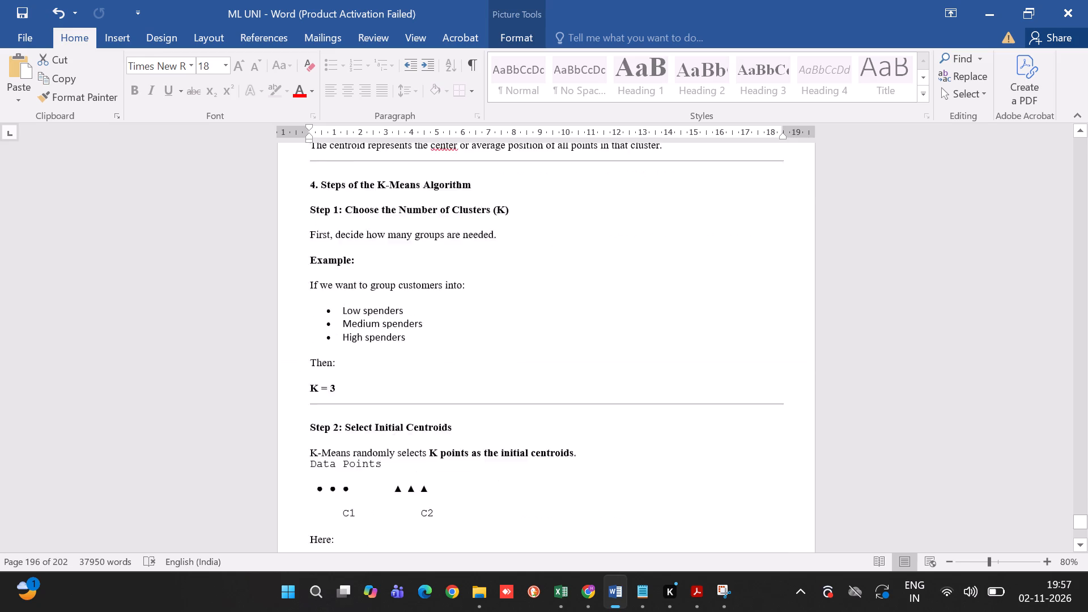
scroll(610, 355, "down", 20)
scroll(610, 355, "down", 20)
scroll(610, 355, "down", 20)
left_click(370, 259)
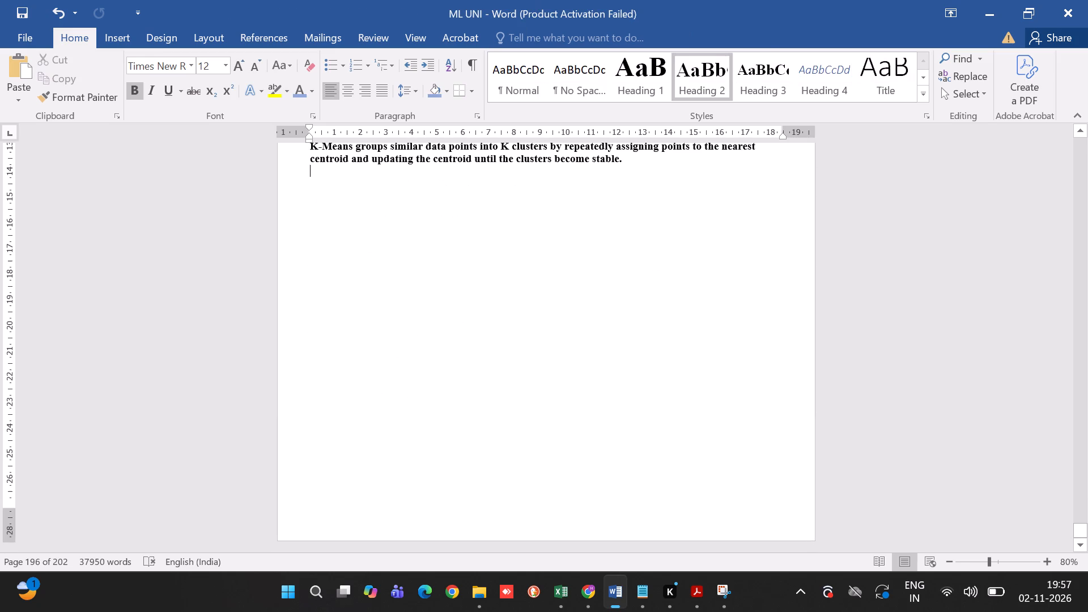
key("Return")
type("Q.46")
key("space")
key("ctrl+v")
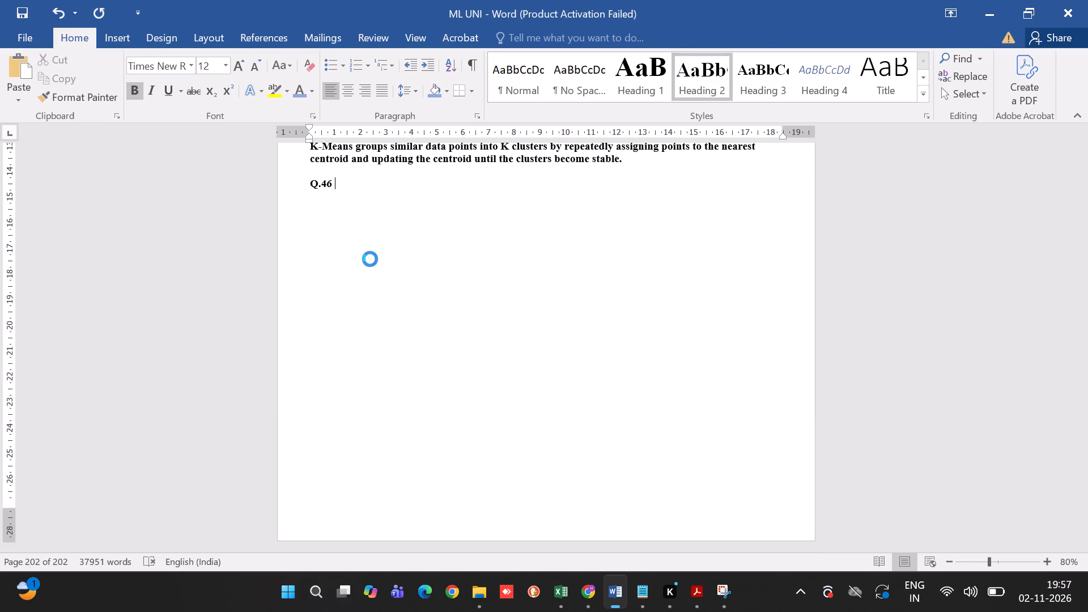
key("Return")
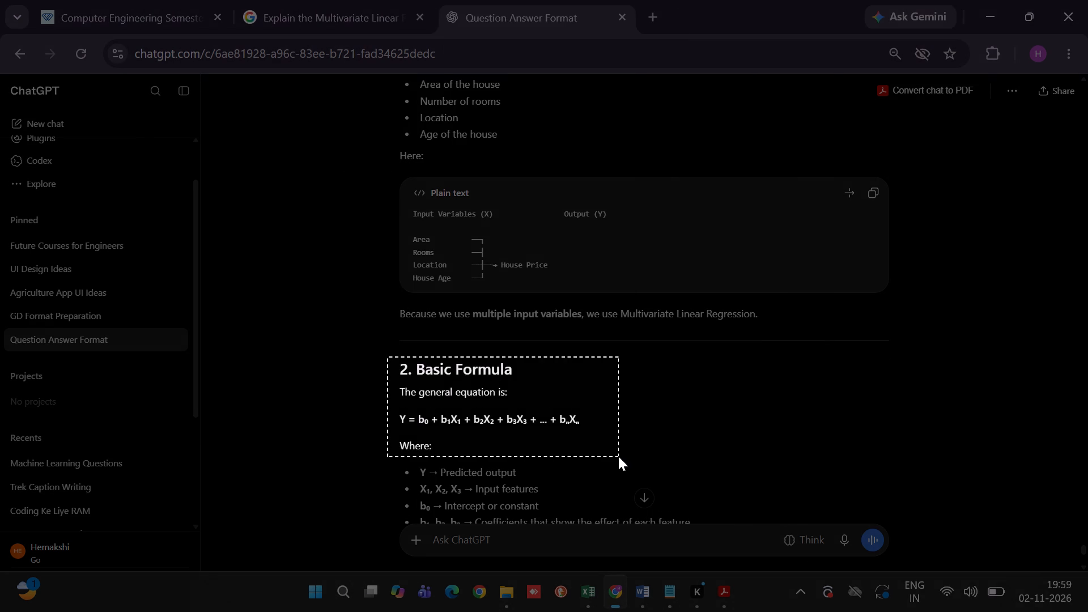
left_click_drag(618, 456, 605, 439)
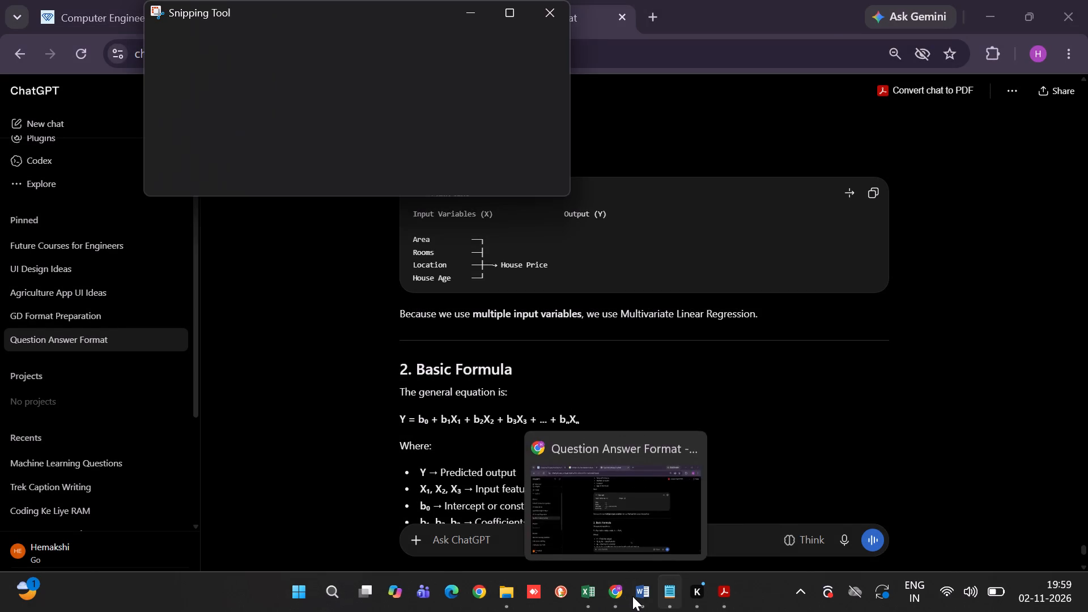
In Word, replace the "2. Basic Formula" heading and equation text with the snipped image, keeping "Where:" on its own line below.
left_click(633, 596)
left_click(617, 588)
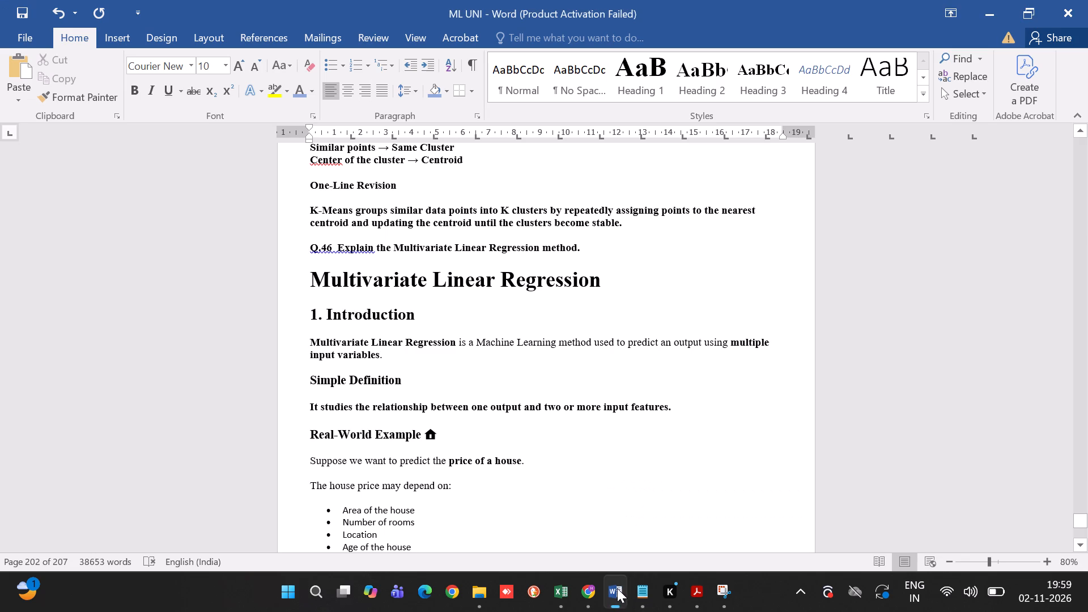
scroll(615, 457, "down", 3)
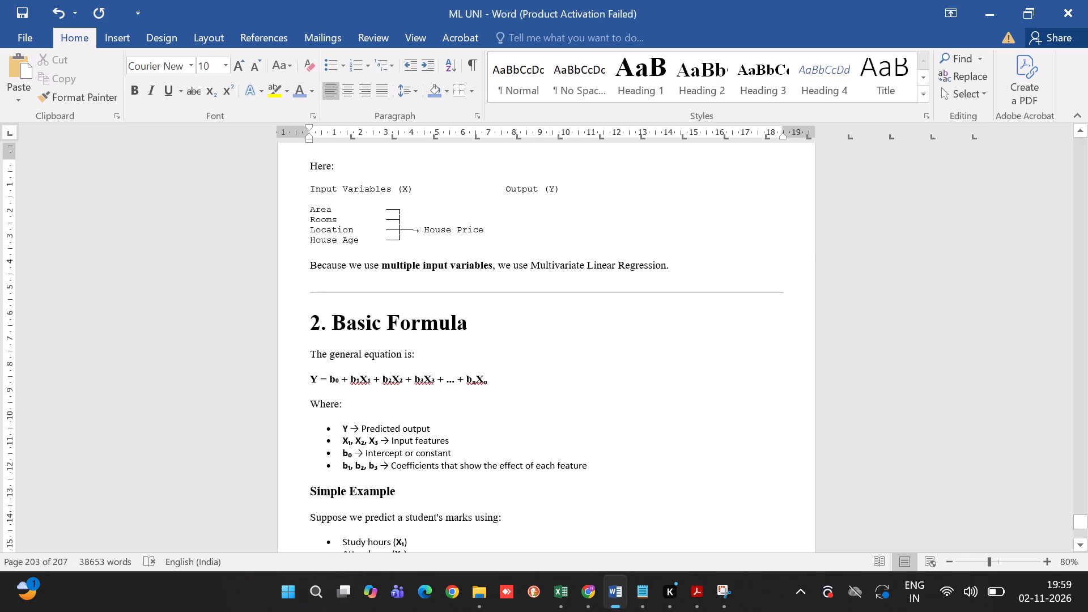
left_click_drag(517, 381, 305, 324)
key("ctrl+v")
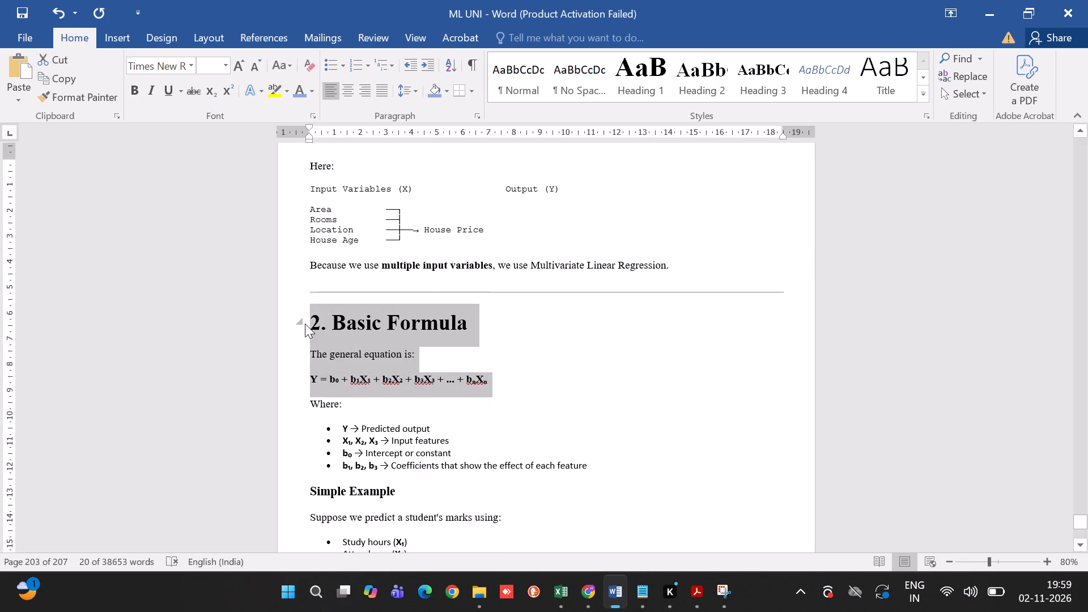
key("Return")
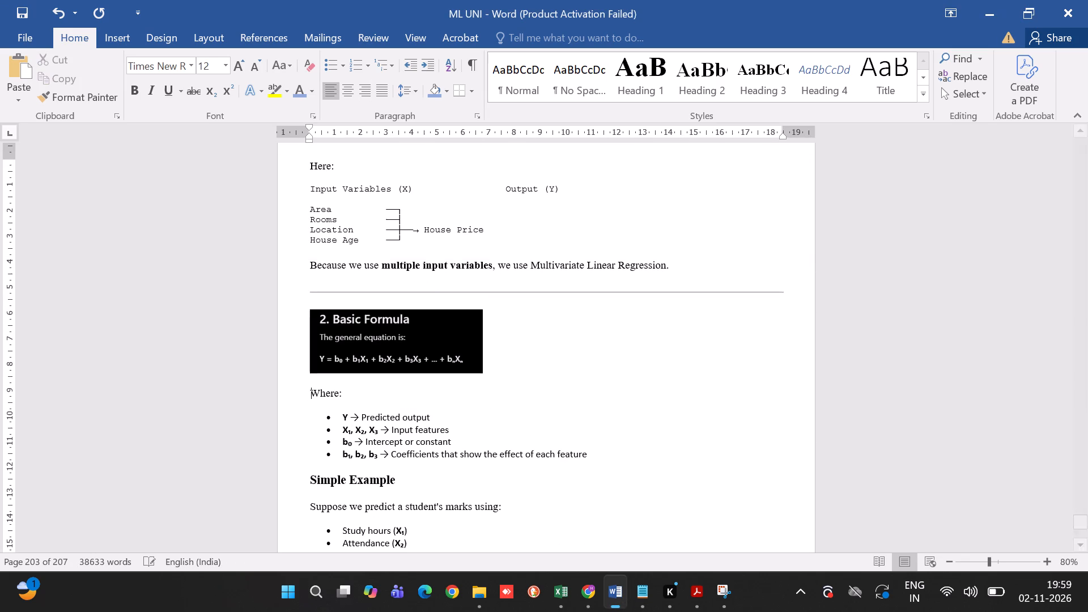
Set the Q.46 answer, from the "Multivariate Linear Regression" title through the One-Line Revision, to font size 12.
scroll(357, 231, "up", 1)
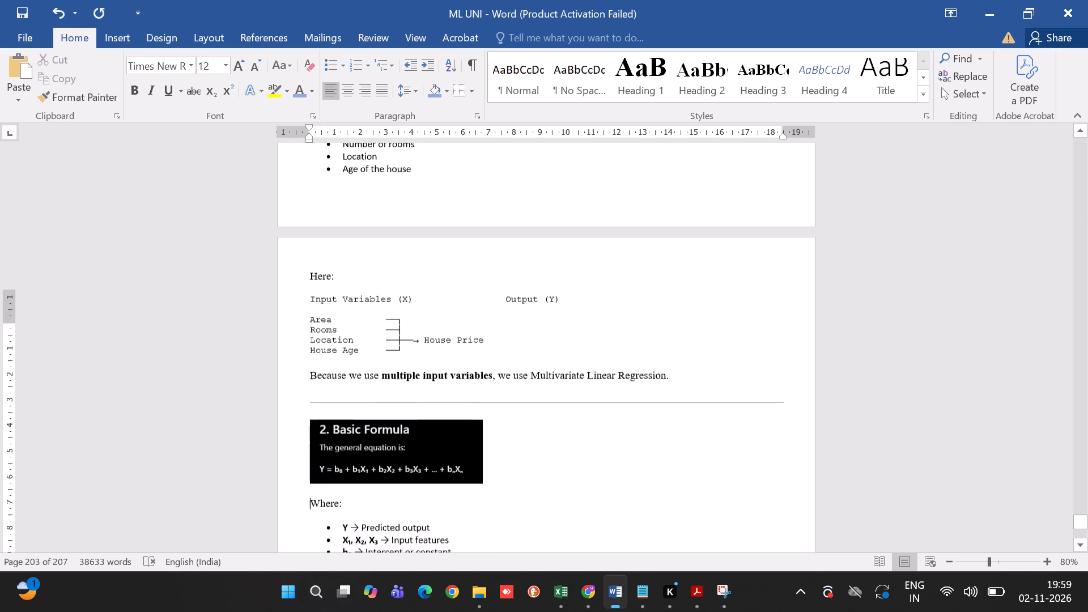
scroll(357, 231, "up", 2)
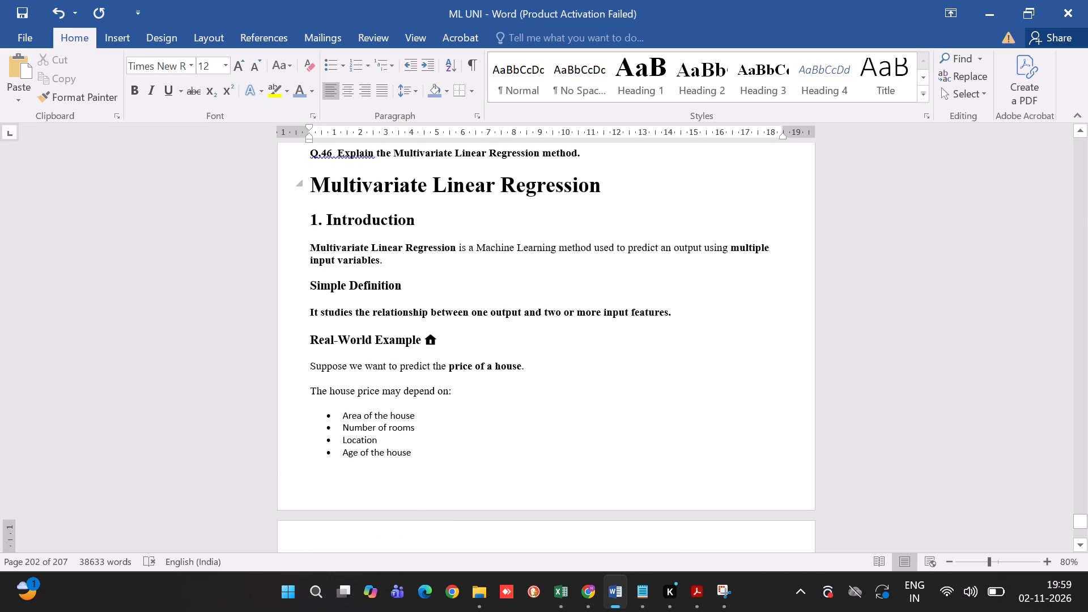
scroll(321, 188, "up", 2)
left_click_drag(309, 235, 457, 279)
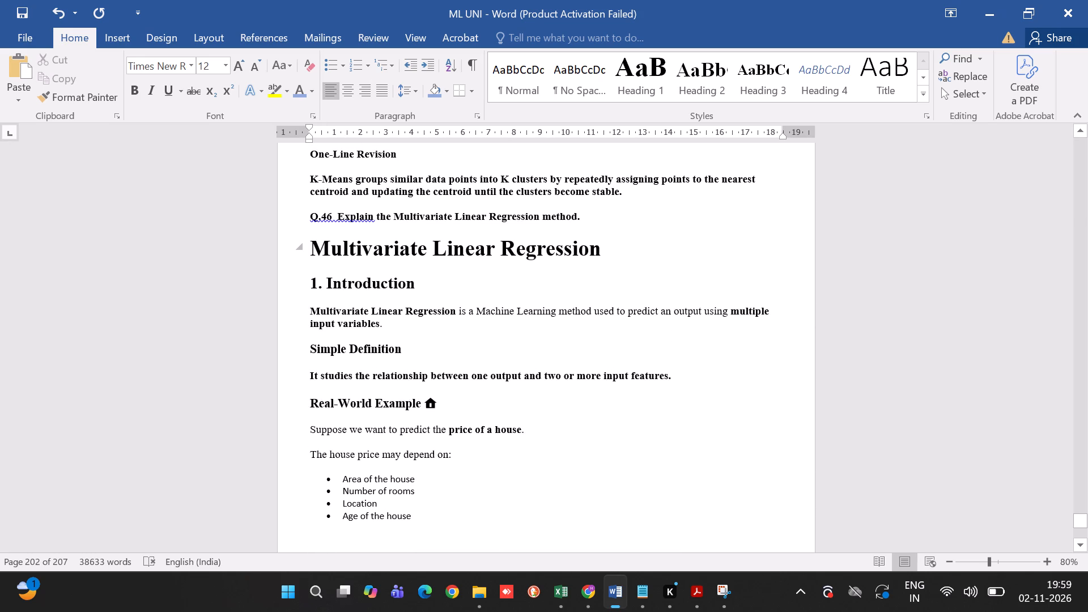
left_click_drag(457, 279, 722, 611)
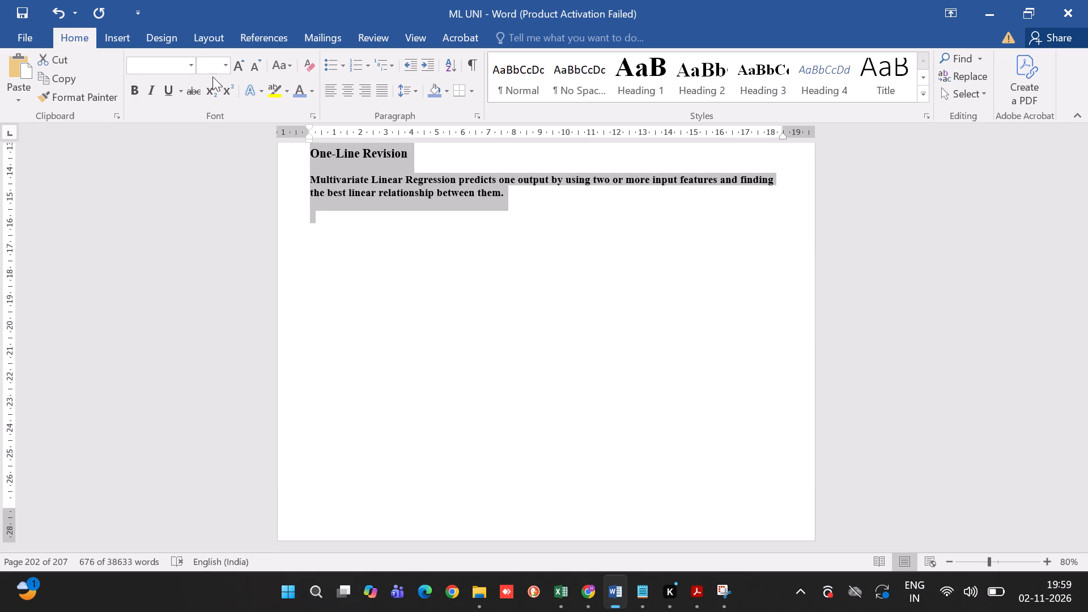
left_click(209, 65)
type("12")
key("Return")
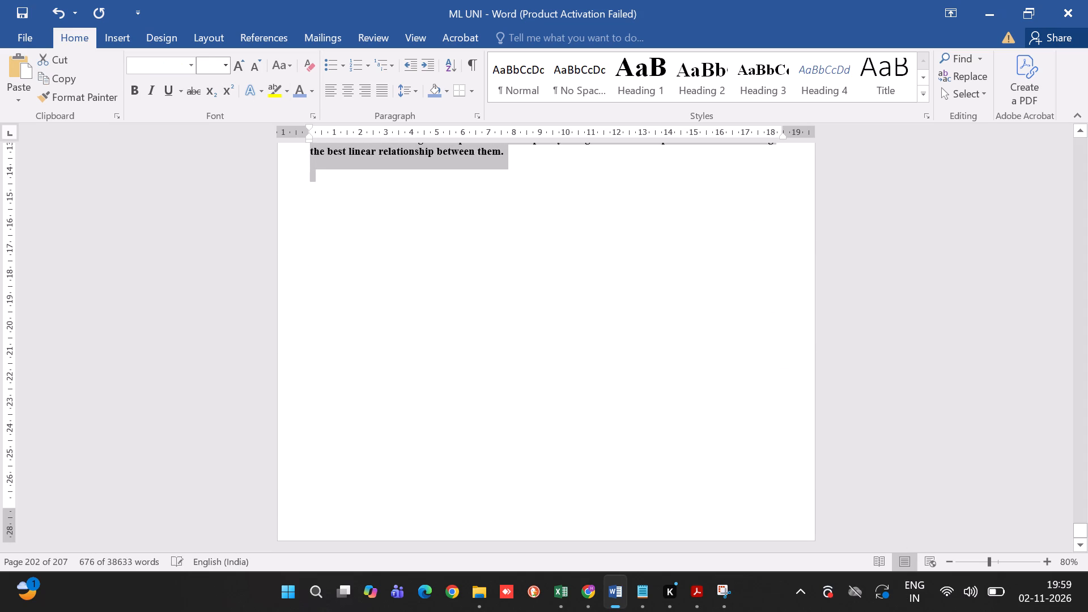
Remove the space after paragraphs throughout the selected Q.46 answer.
left_click(416, 97)
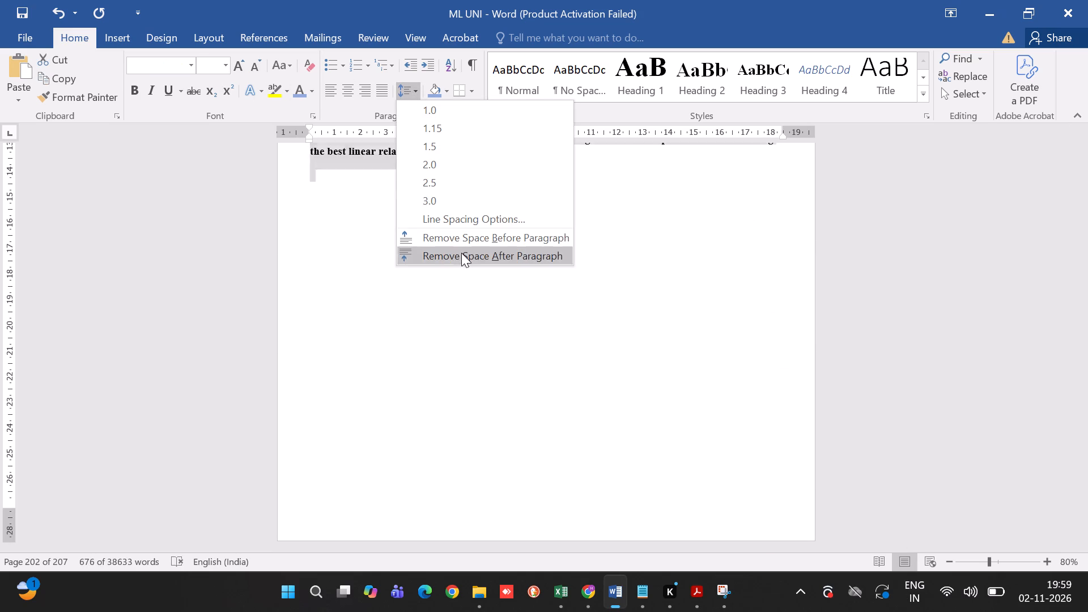
left_click(461, 253)
Copy the four-graph Multiple Linear Regression image from Google Images and paste it after "Area = 3 units" in Word's Simple Numerical Example.
left_click(597, 593)
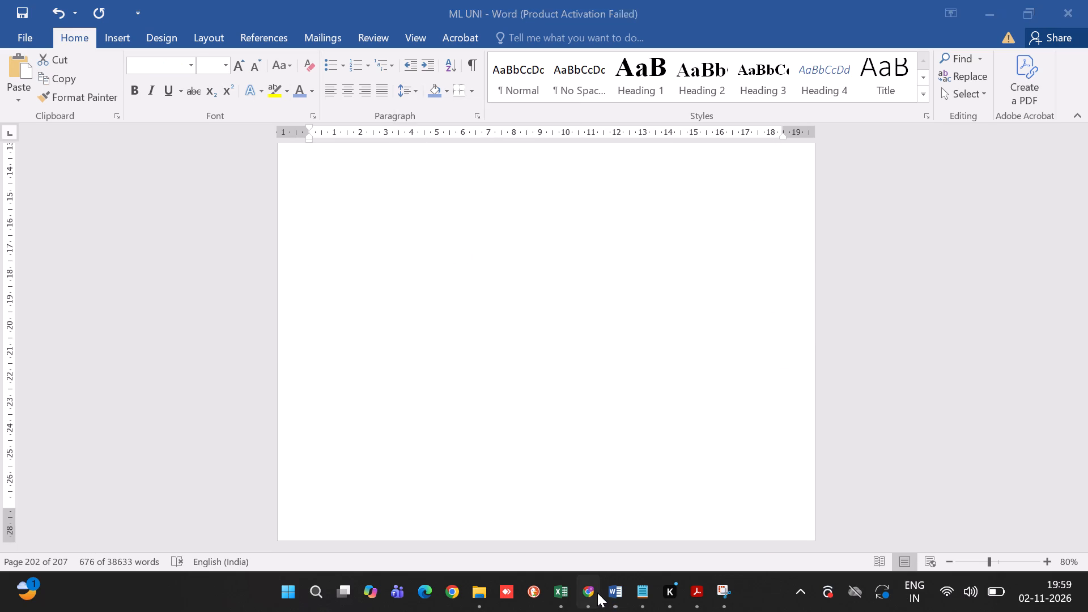
left_click(348, 18)
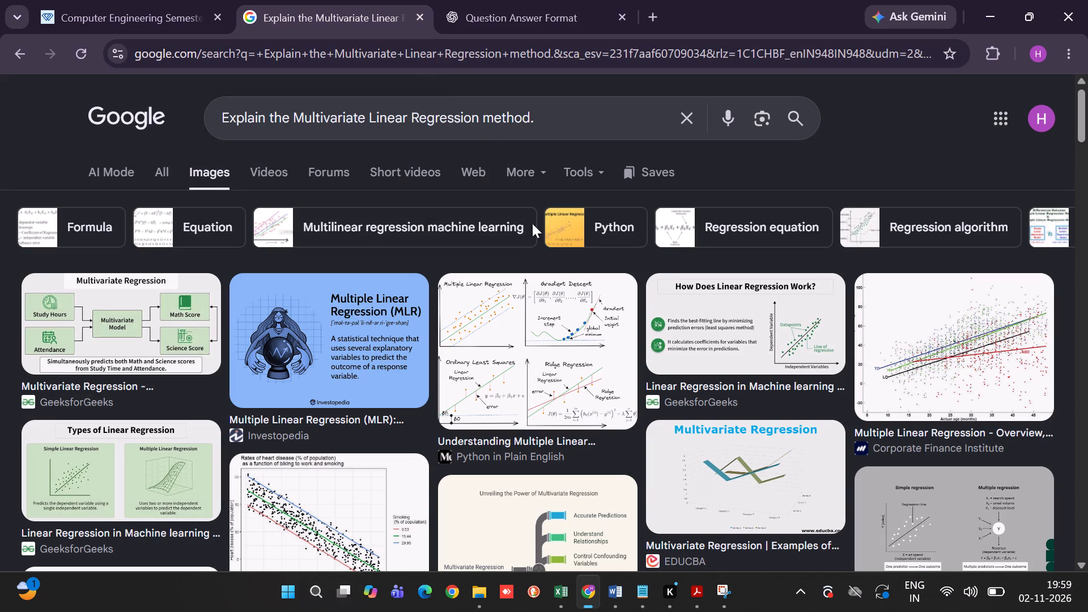
right_click(515, 322)
left_click(606, 414)
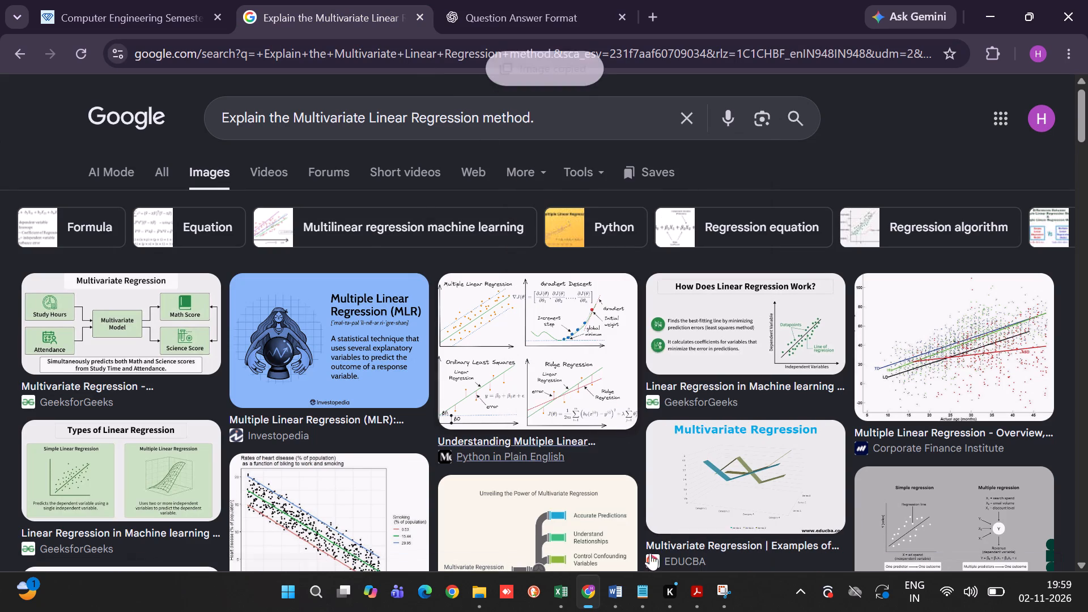
left_click(618, 599)
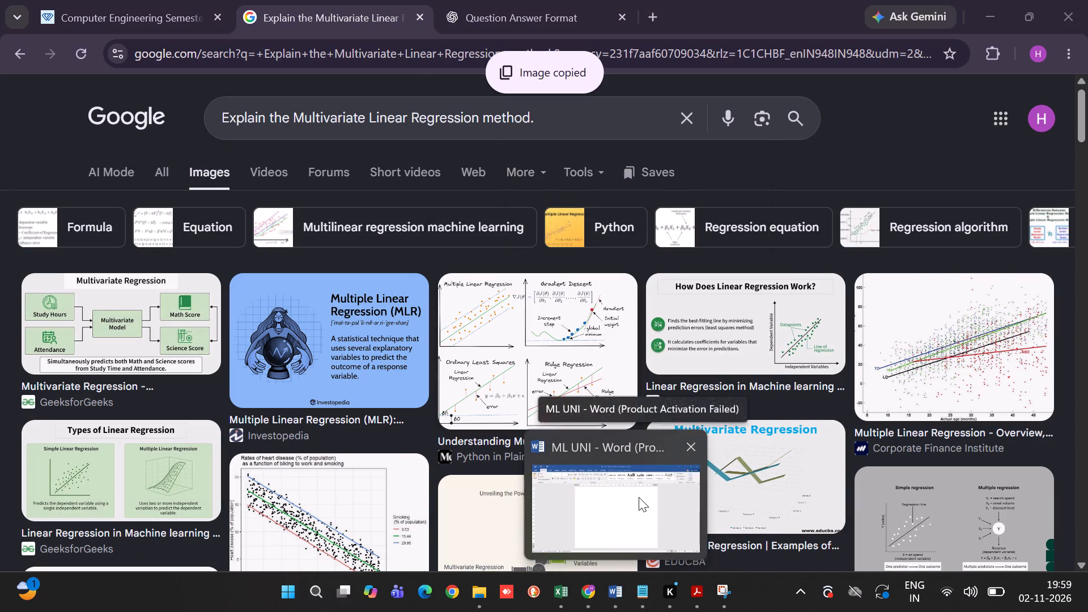
left_click(639, 497)
scroll(685, 223, "up", 10)
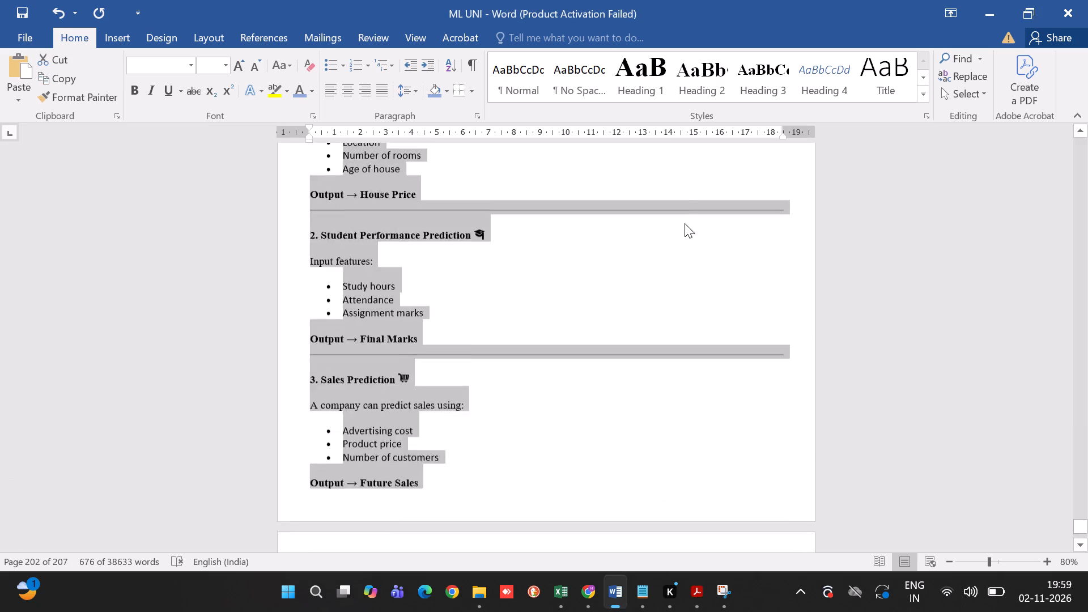
scroll(685, 223, "up", 5)
left_click(667, 259)
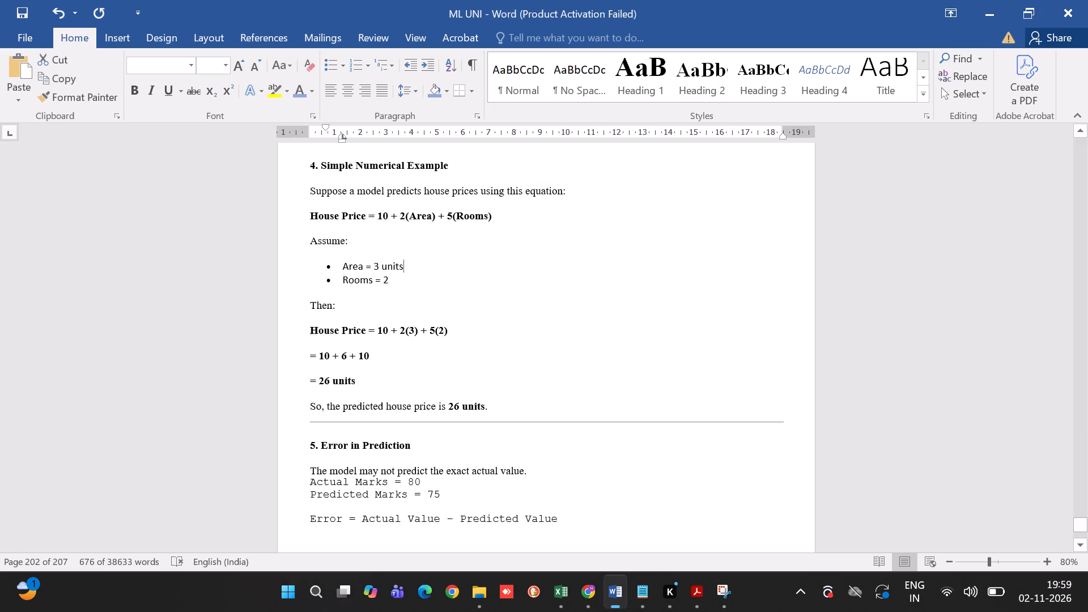
key("ctrl+v")
Shrink the pasted four-graph regression image and set its text wrapping to Through.
left_click(622, 319)
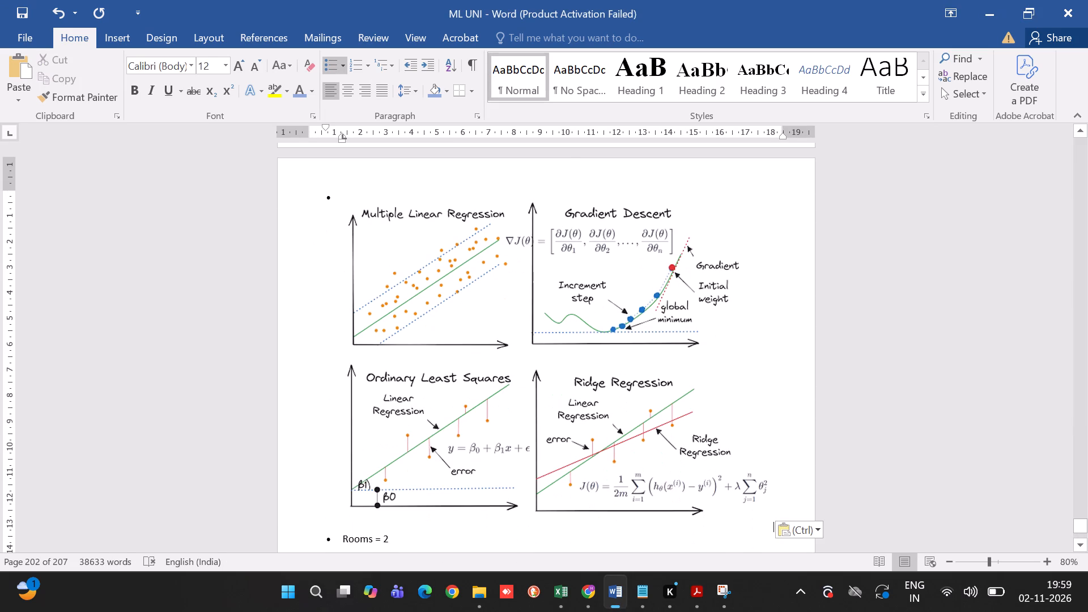
left_click_drag(772, 518, 525, 290)
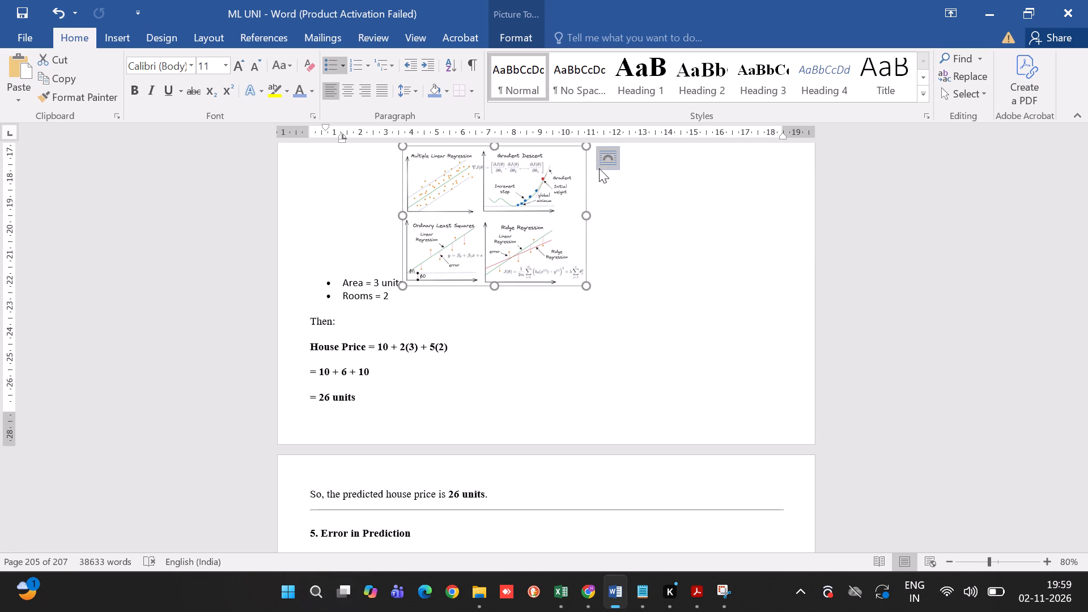
left_click(599, 168)
left_click(736, 253)
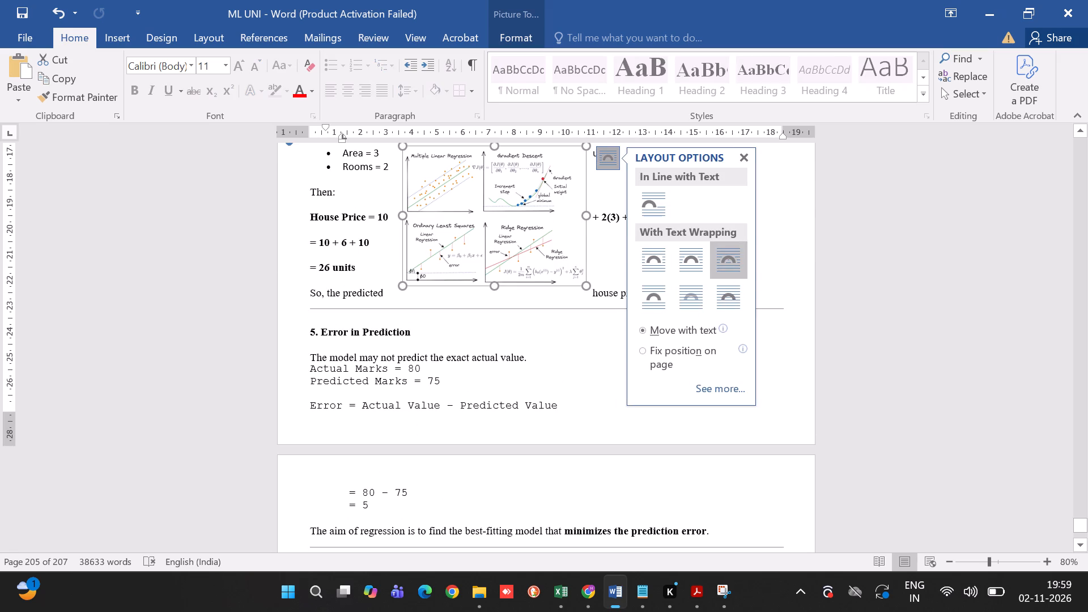
Place the regression image in the blank space beside the "Assume" and "Then" lines of the Simple Numerical Example and enlarge it slightly.
left_click_drag(558, 232, 738, 236)
scroll(738, 236, "up", 1)
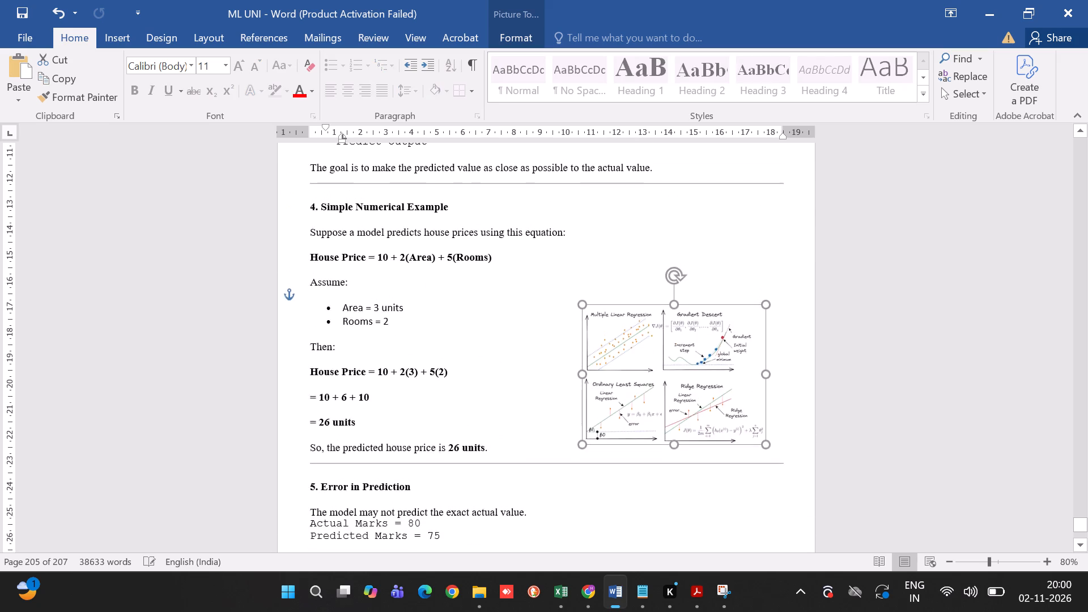
left_click_drag(684, 346, 690, 305)
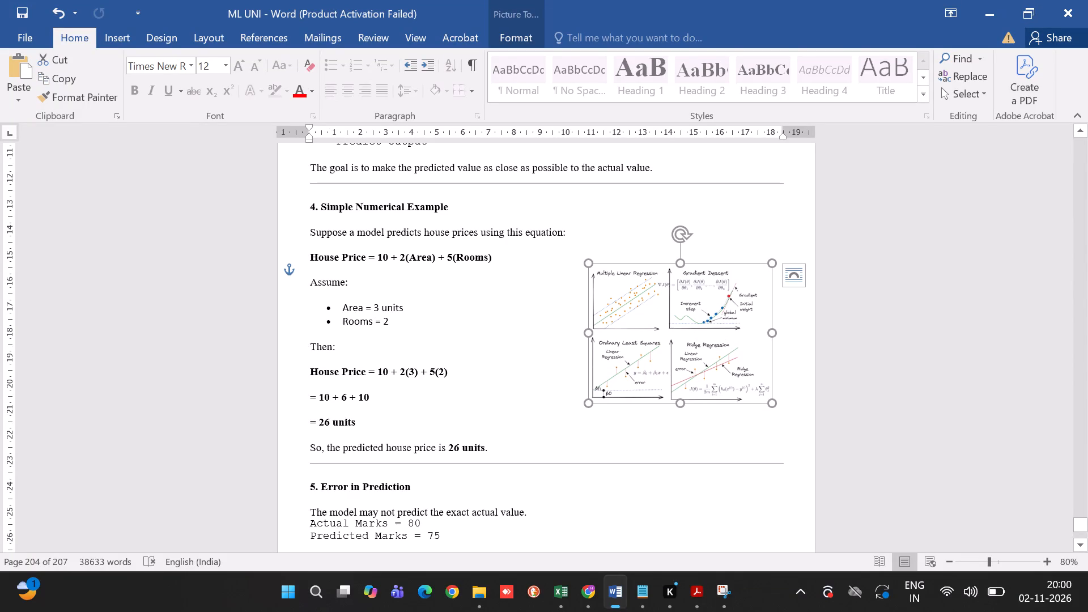
left_click_drag(772, 403, 801, 423)
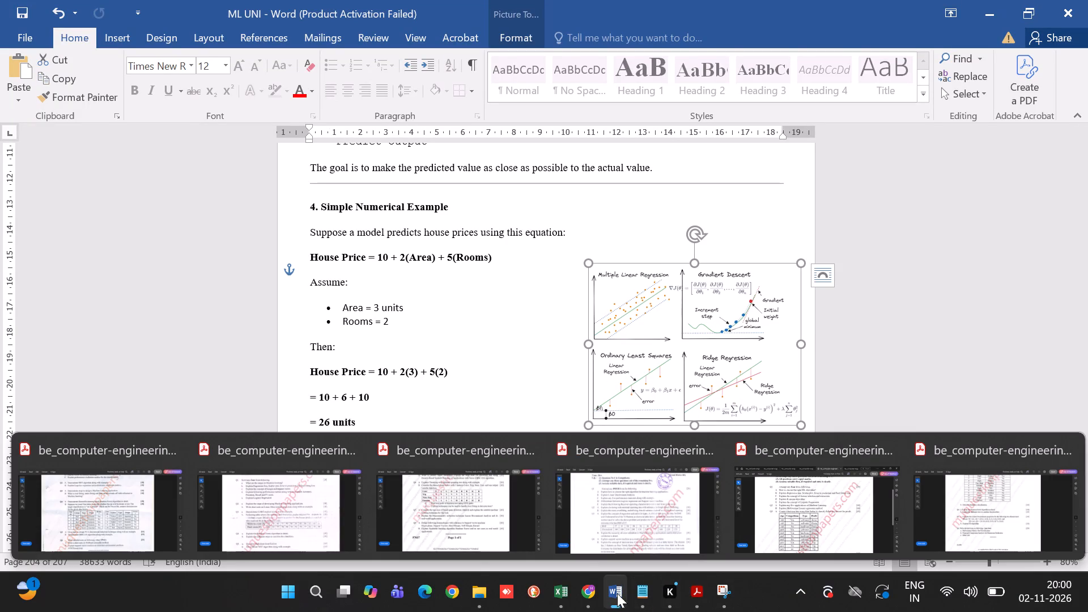
Copy the Multivariate Regression diagram from Google Images and paste it after the "Simple Example" heading in Word's Q.46 answer.
left_click(583, 589)
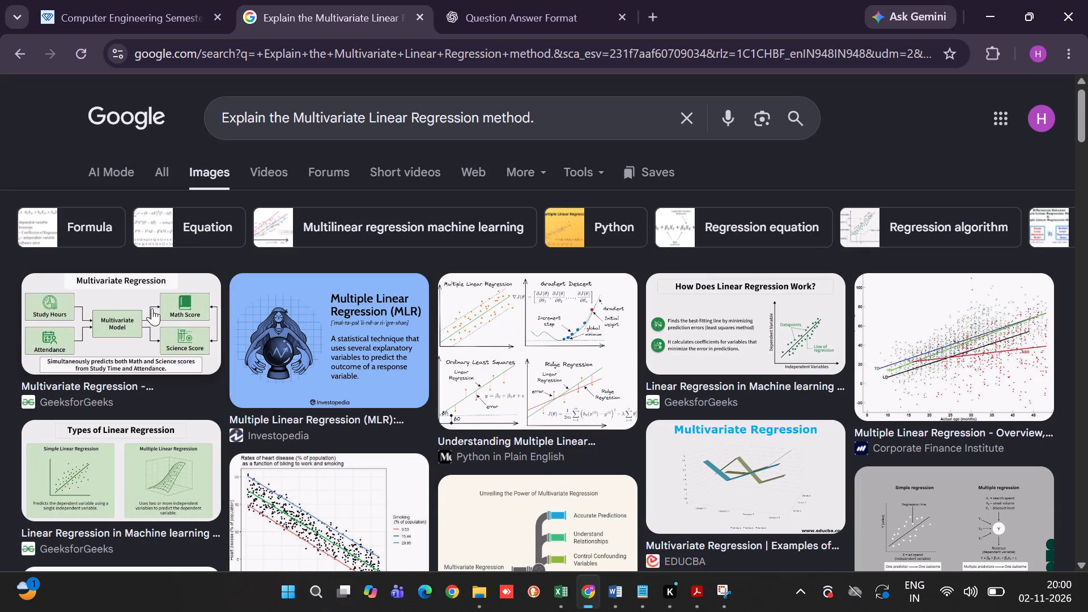
right_click(152, 308)
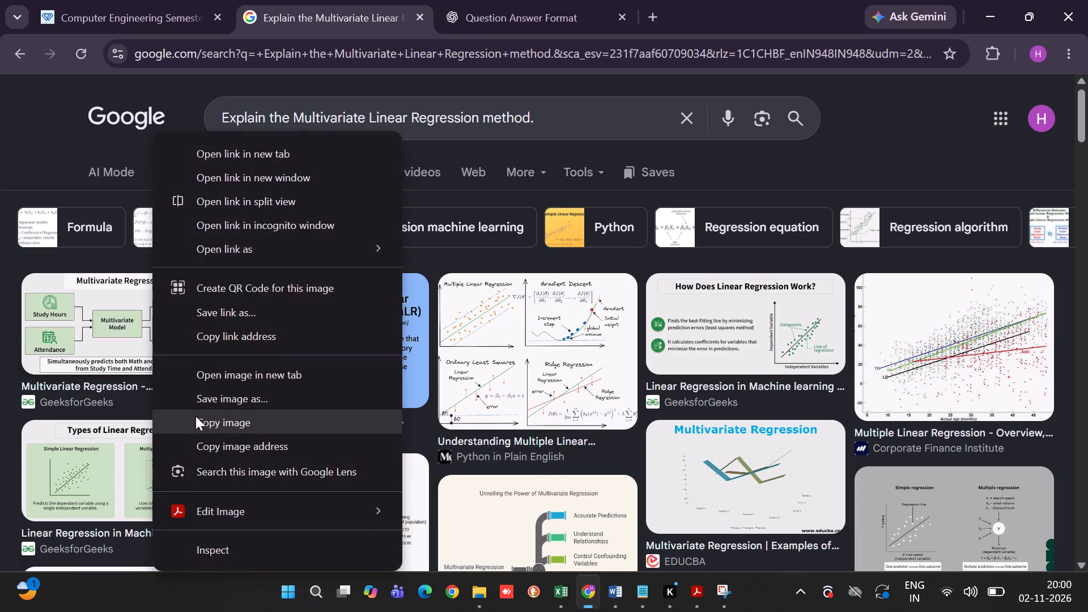
left_click(195, 416)
left_click(618, 582)
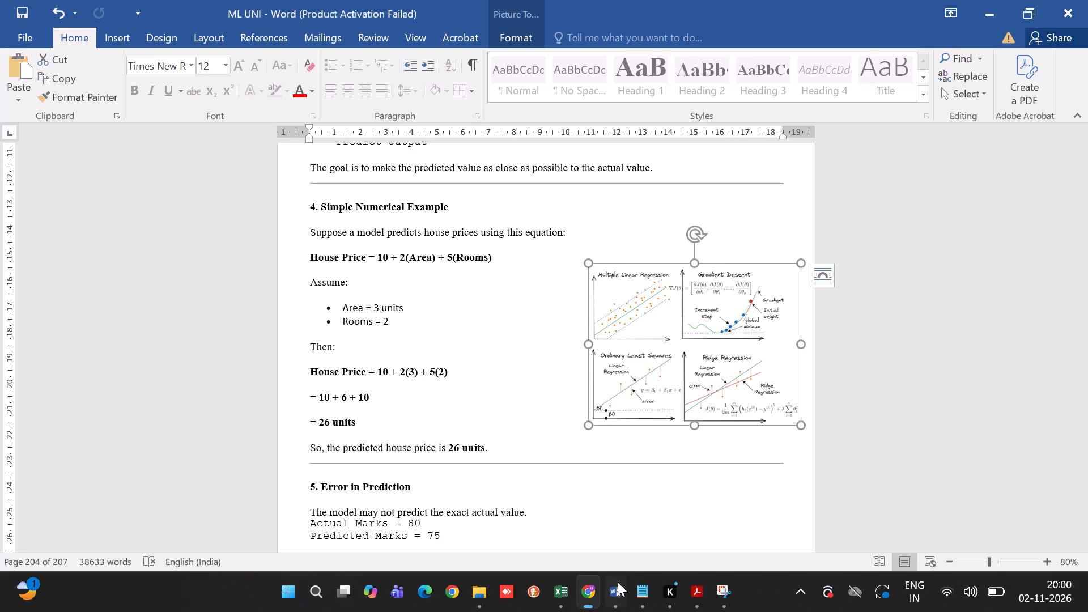
scroll(646, 363, "up", 6)
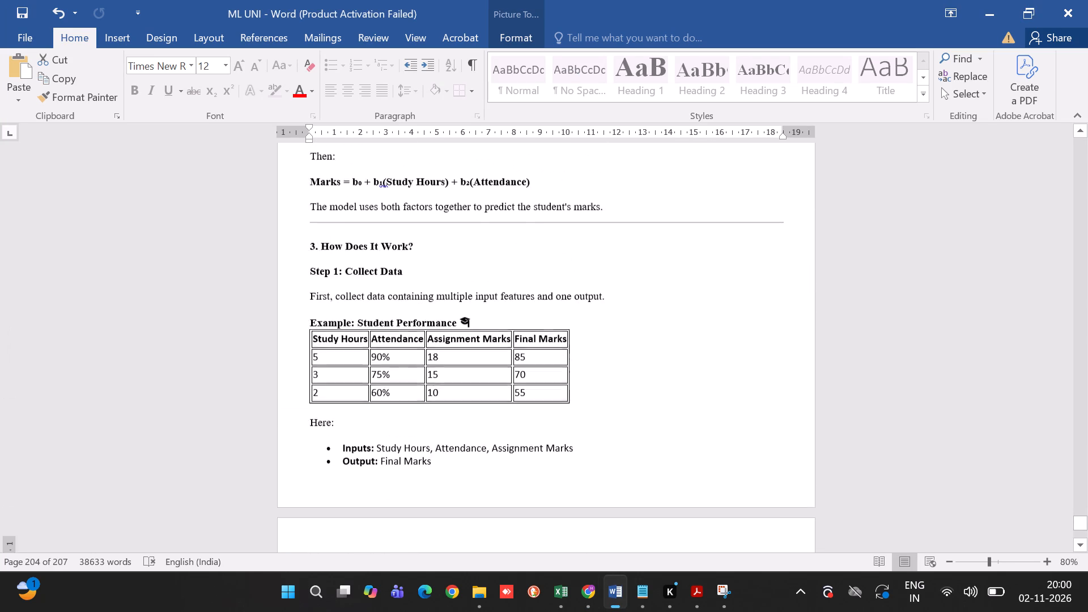
scroll(646, 363, "up", 2)
left_click(648, 374)
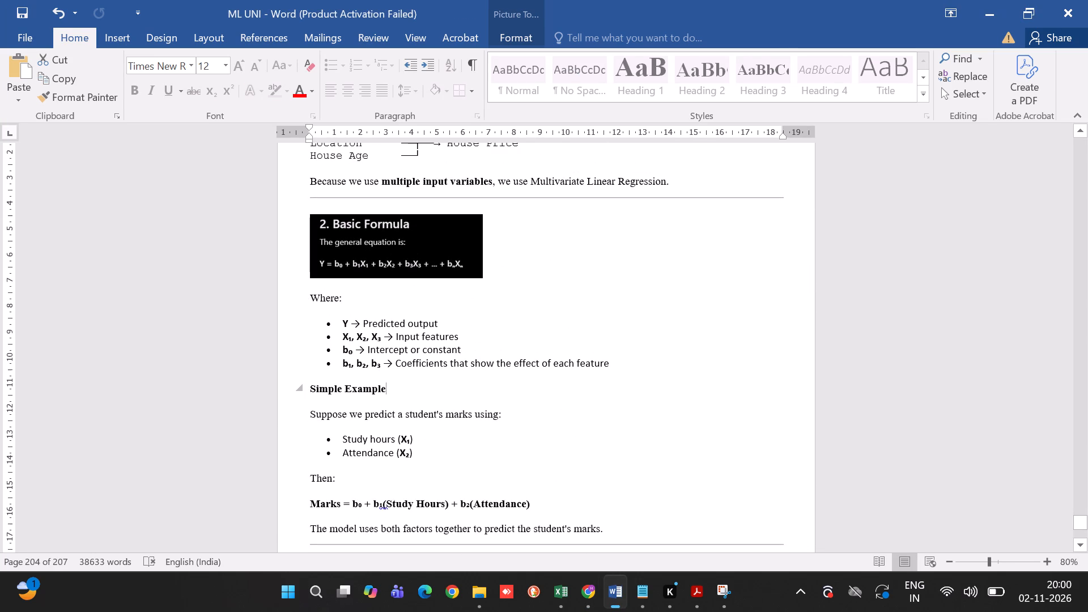
key("ctrl+v")
Shrink the pasted Multivariate Regression diagram and set its text wrapping to Through.
left_click(648, 374)
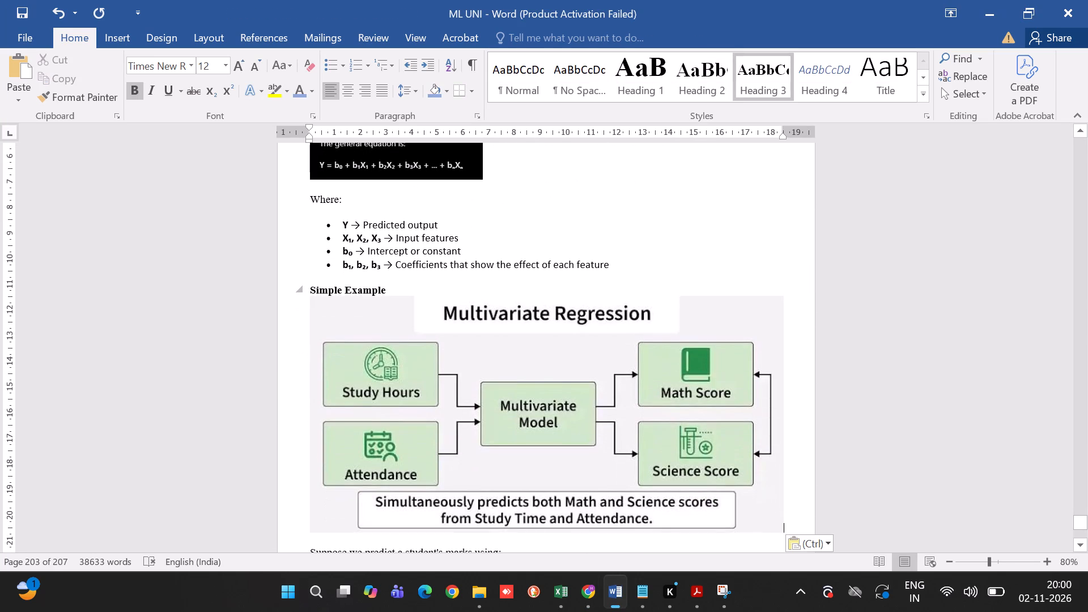
left_click_drag(785, 532, 627, 420)
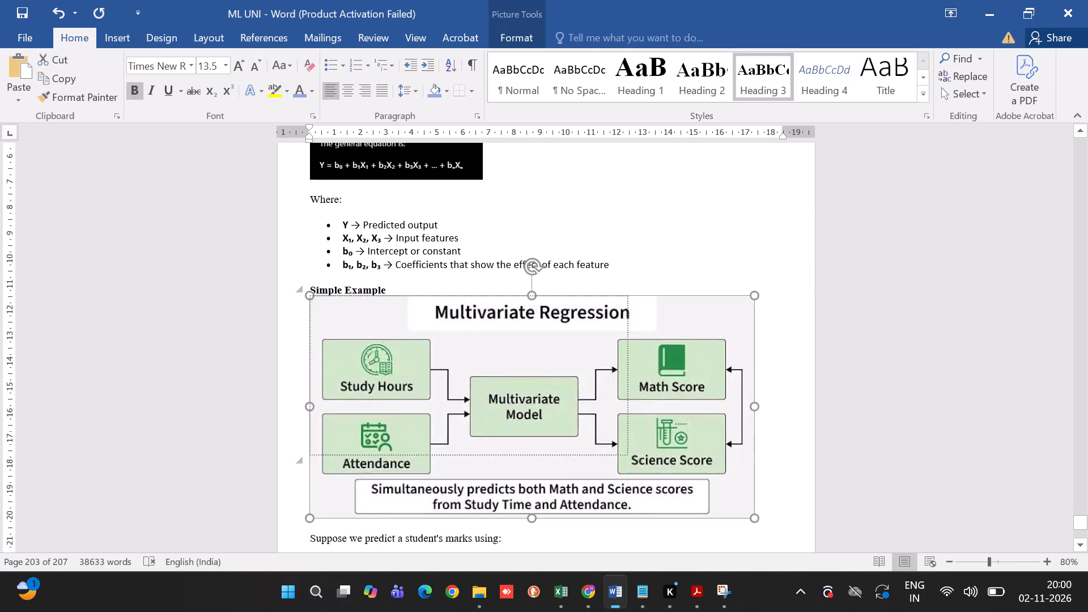
left_click_drag(627, 420, 597, 404)
left_click(685, 307)
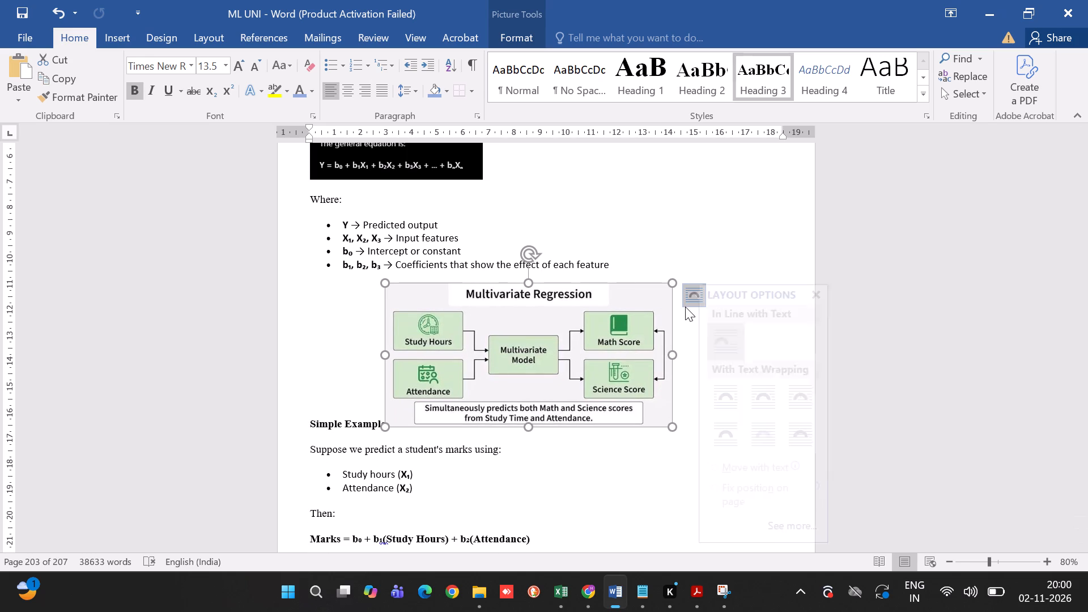
left_click(815, 397)
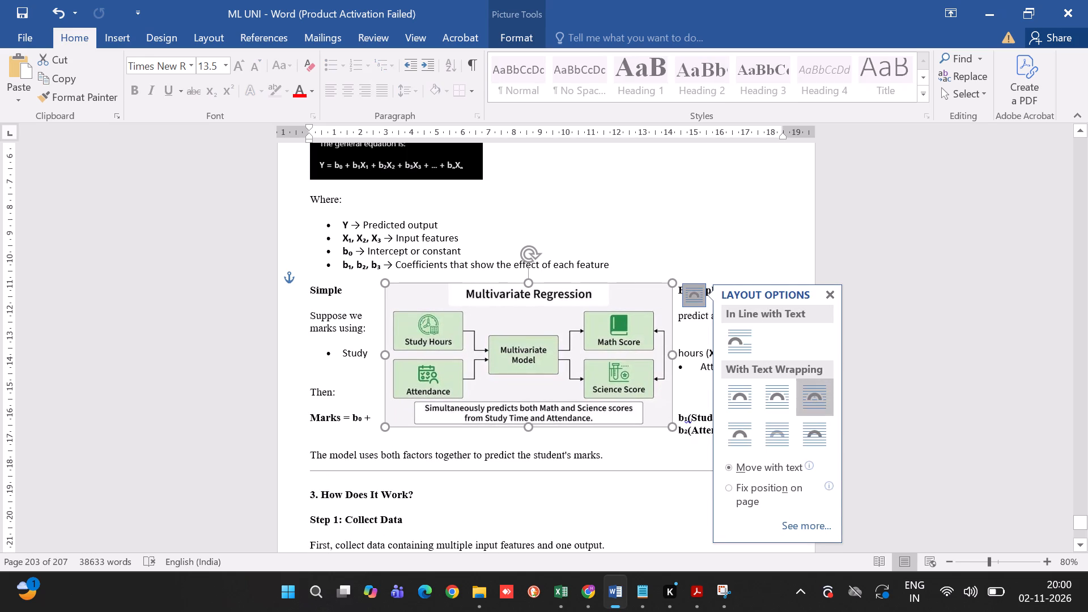
Place the Multivariate Regression diagram in the blank space beside the Simple Example text, reducing it further to fit within the page.
left_click_drag(537, 332, 683, 321)
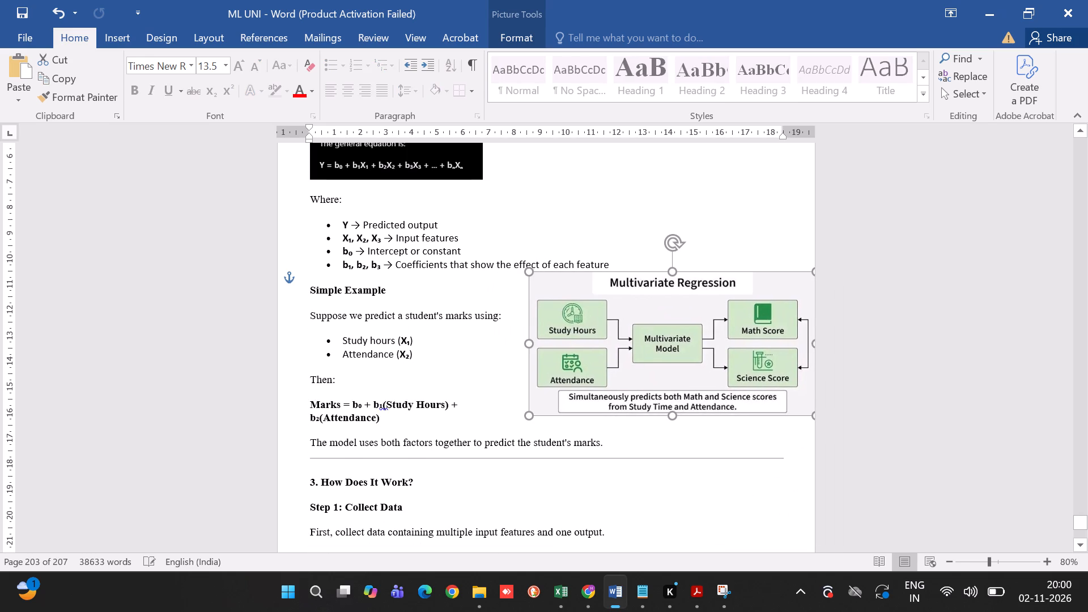
left_click_drag(526, 269, 606, 311)
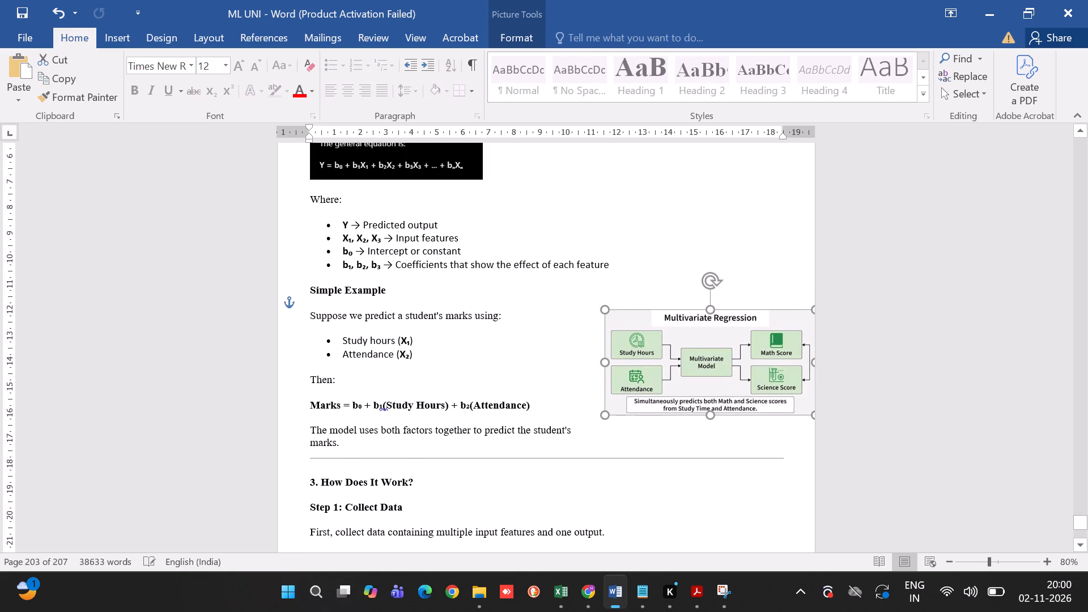
left_click_drag(693, 359, 670, 333)
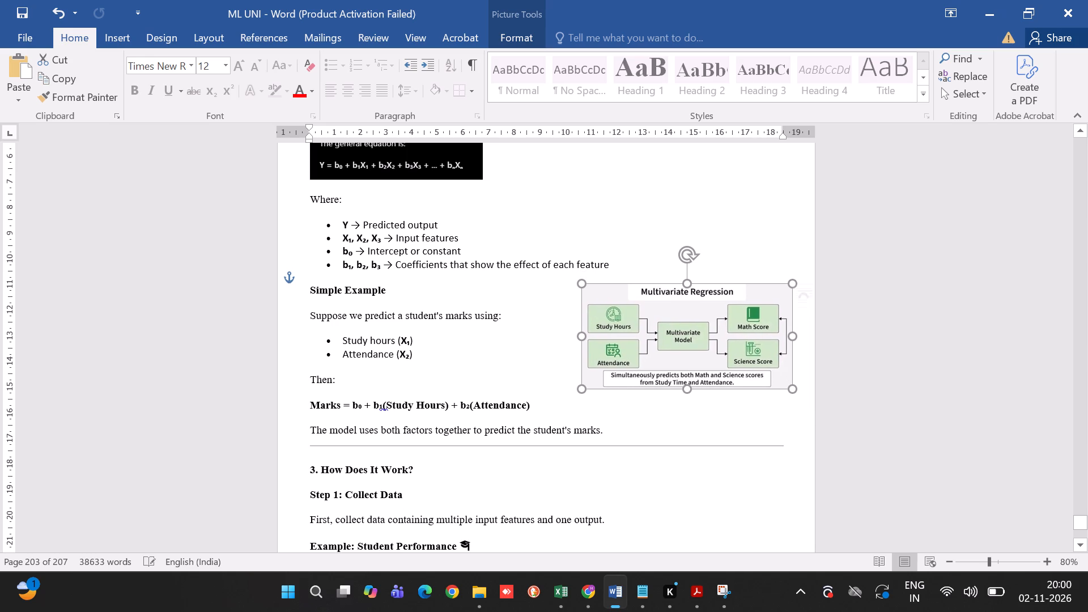
Copy the Types of Linear Regression image from Google Images and paste it after "The house price may depend on:" in Word.
left_click(592, 597)
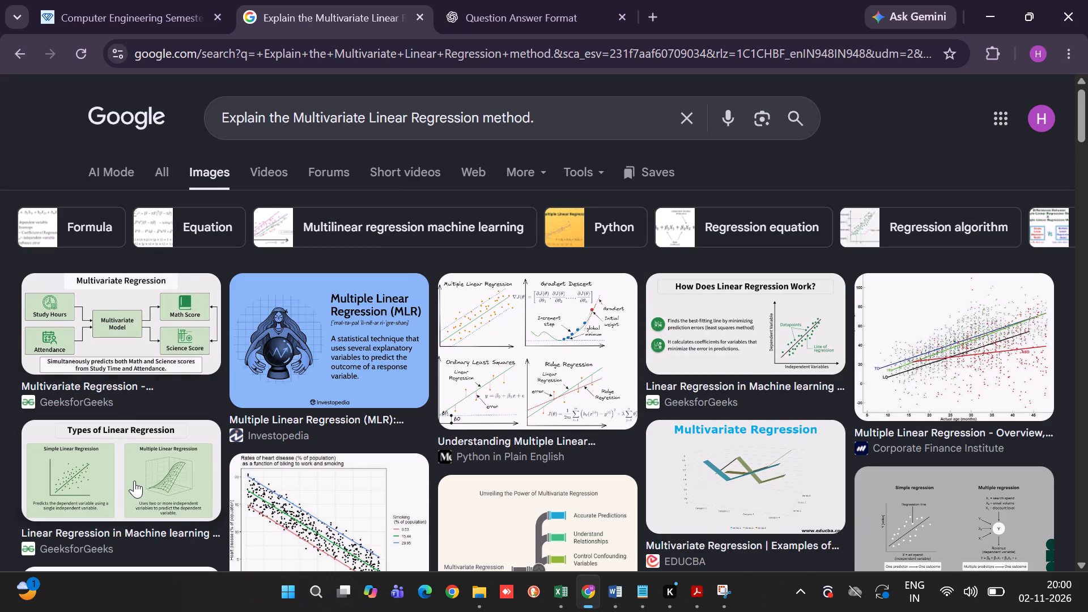
right_click(134, 481)
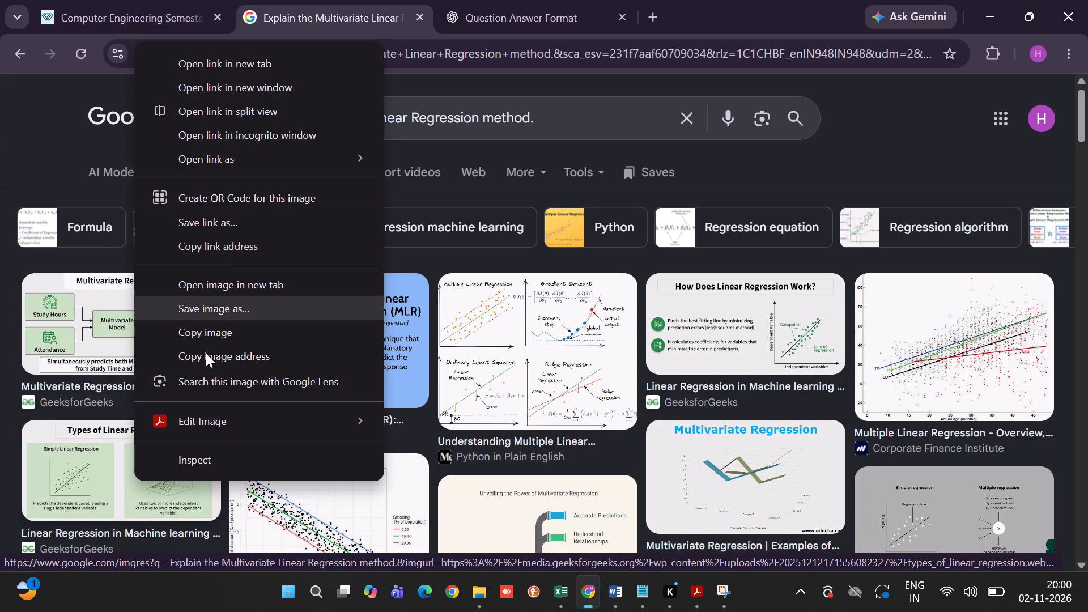
left_click(206, 338)
left_click(623, 581)
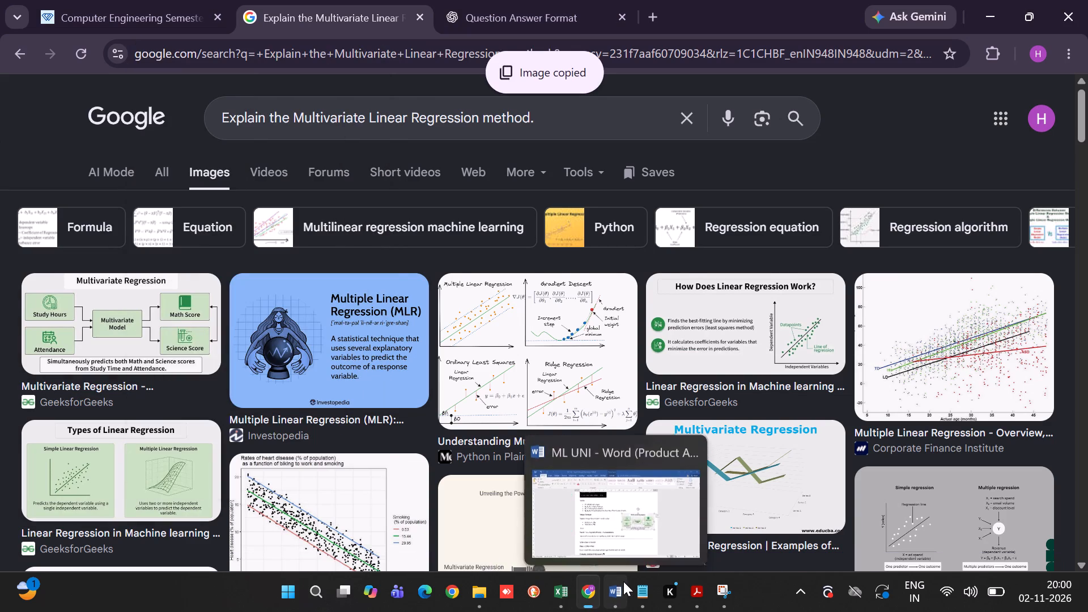
scroll(628, 277, "up", 3)
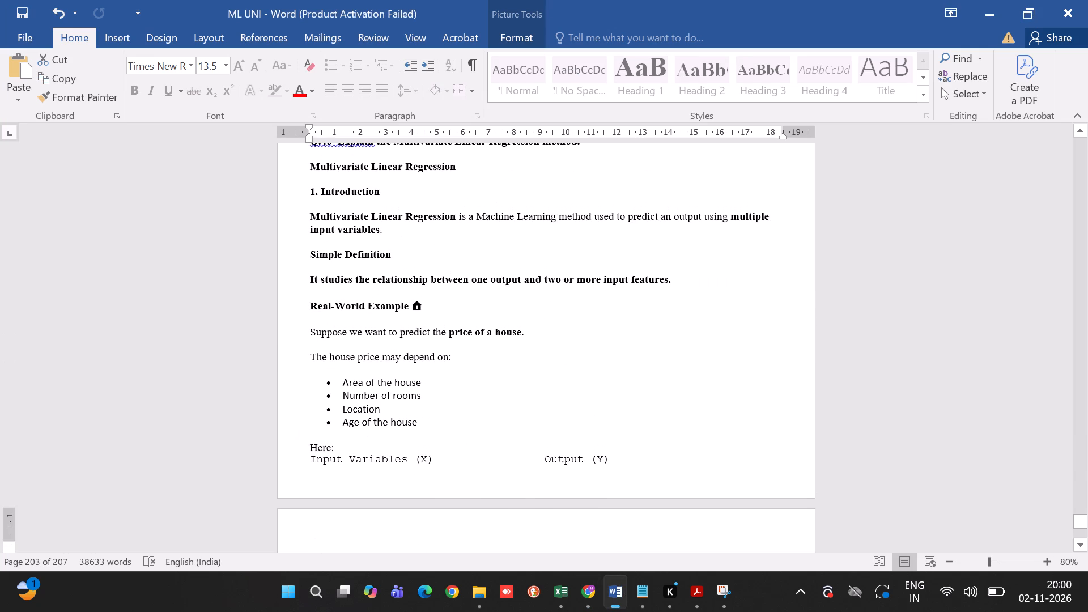
left_click(620, 350)
key("ctrl+v")
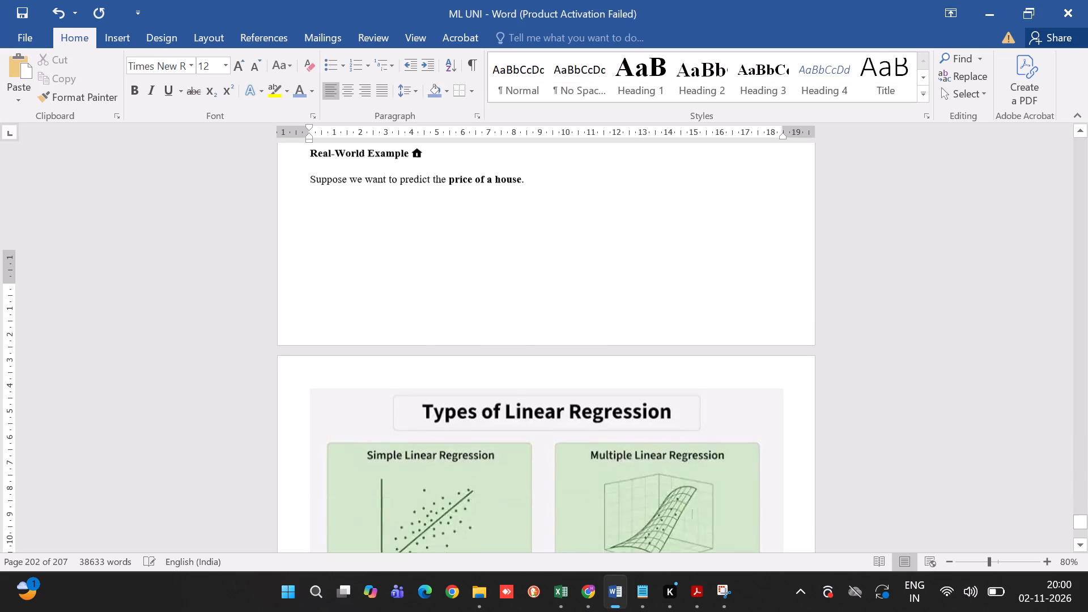
Shrink the pasted Types of Linear Regression image and set its text wrapping to Through.
left_click(596, 386)
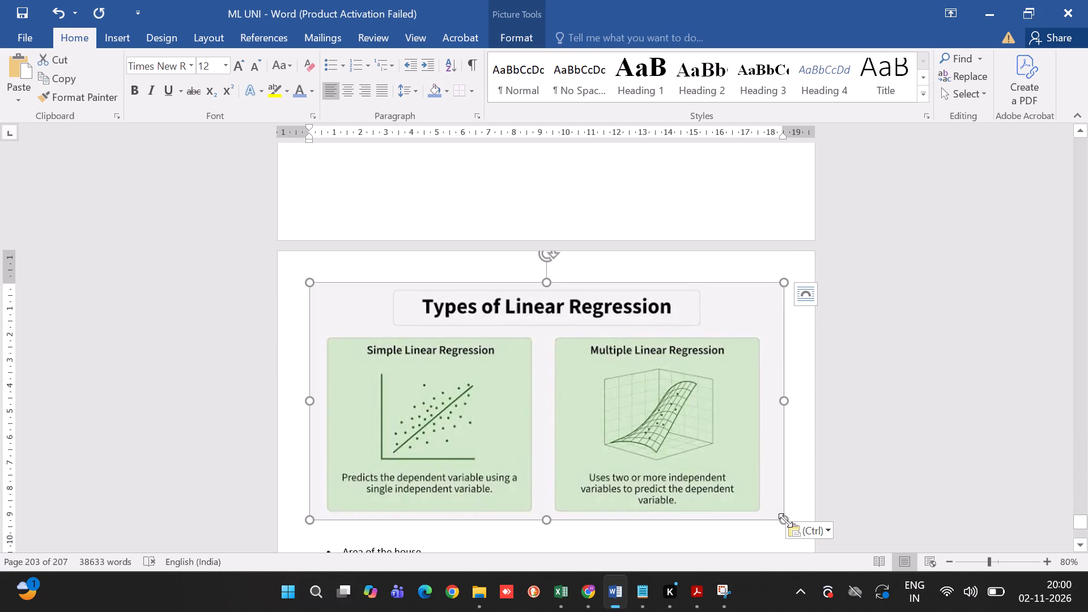
left_click_drag(785, 520, 559, 320)
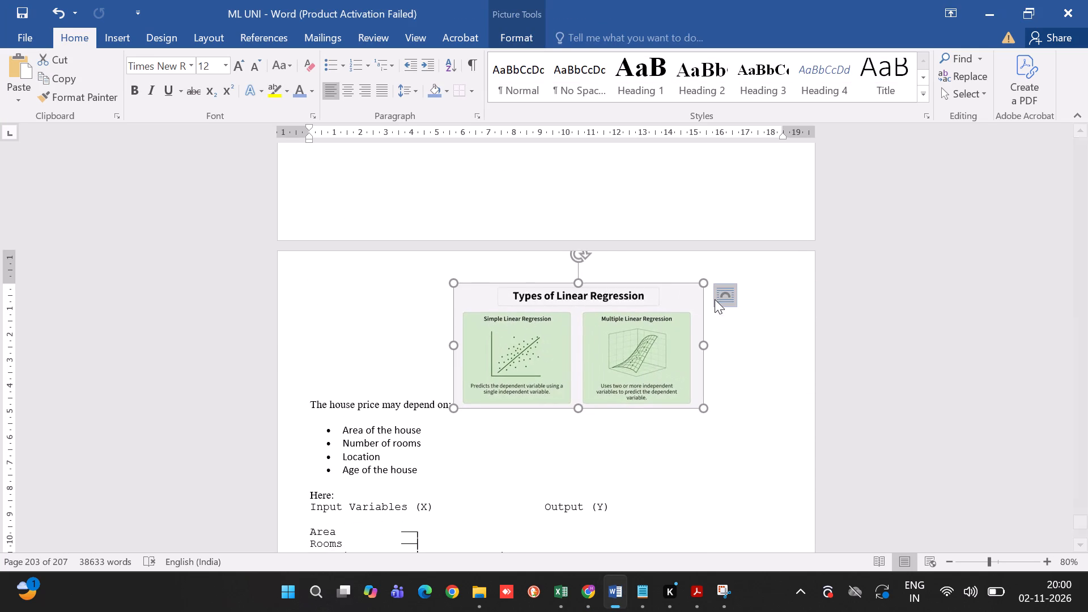
left_click(715, 299)
left_click(847, 395)
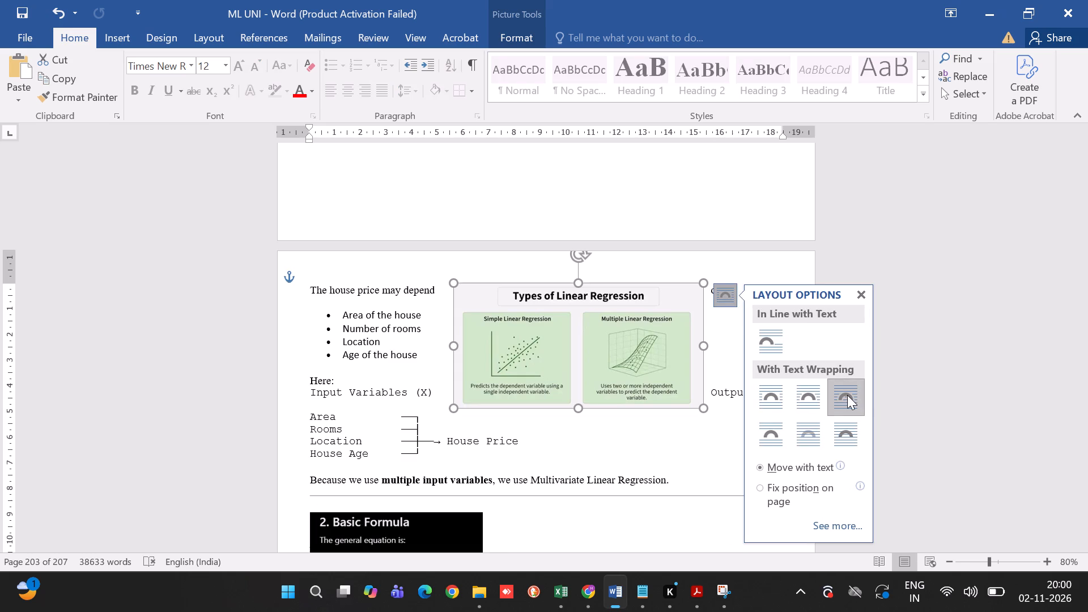
Place the Types of Linear Regression image in the blank space beside the Real-World Example's house price text and bullets.
scroll(571, 263, "up", 1)
left_click_drag(617, 450, 662, 305)
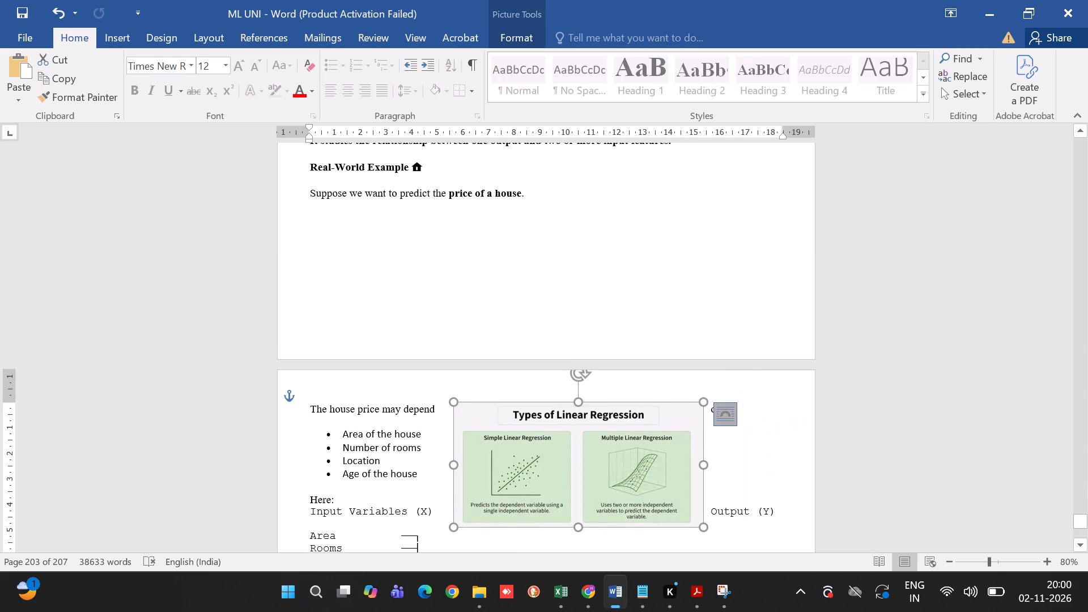
left_click_drag(662, 305, 724, 243)
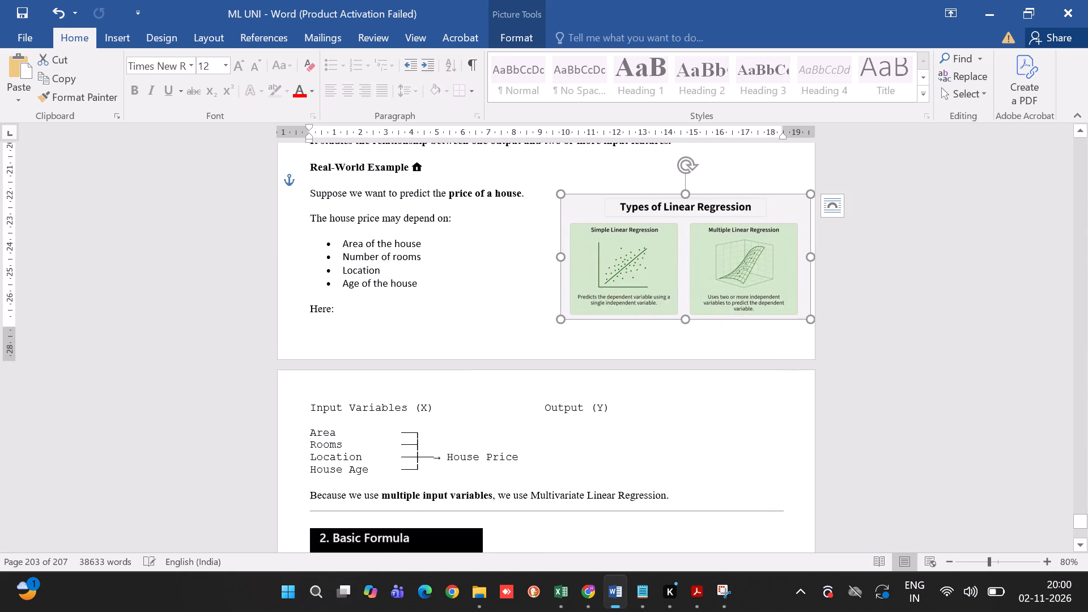
Start a new paragraph after the final sentence of the Q.46 answer and enter the question label "Q.47".
scroll(622, 526, "up", 2)
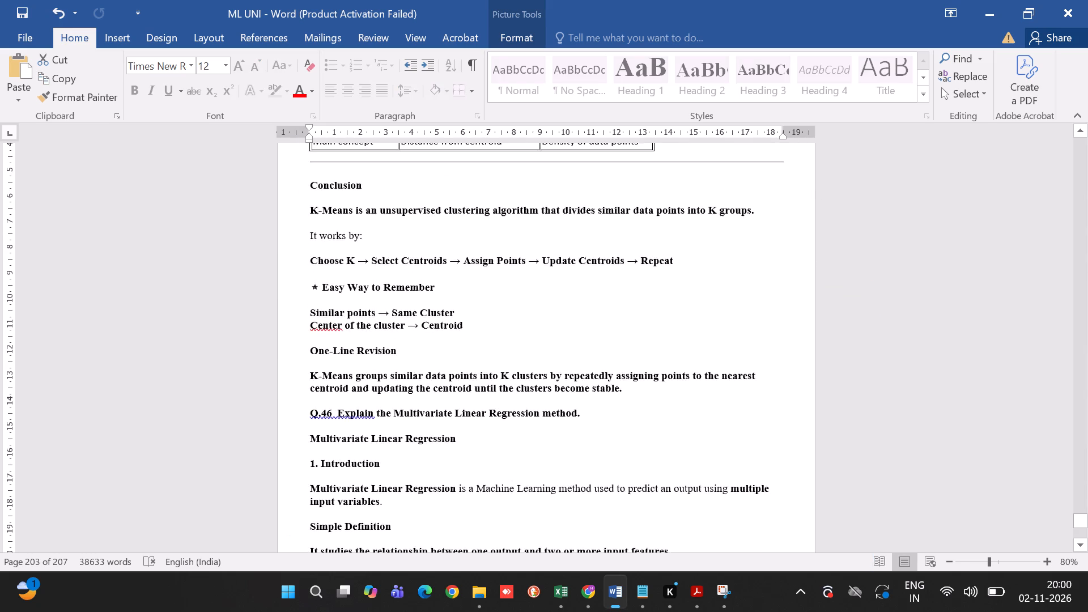
scroll(622, 526, "right", 1)
scroll(622, 526, "down", 8)
scroll(622, 526, "down", 14)
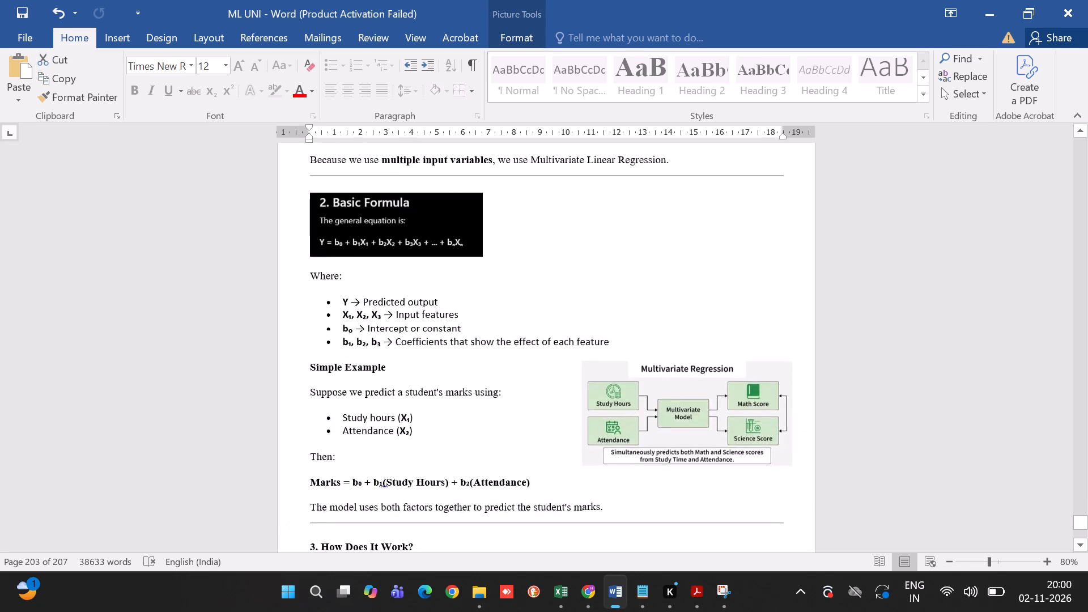
scroll(622, 526, "down", 20)
scroll(622, 526, "down", 20)
scroll(622, 526, "down", 20)
scroll(430, 320, "up", 1)
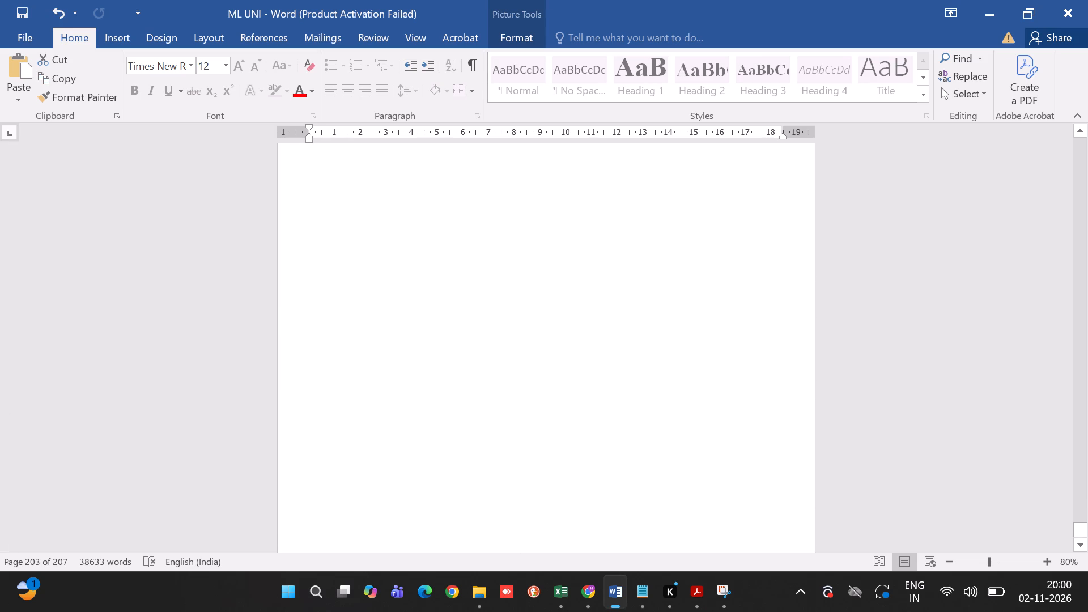
scroll(430, 320, "up", 1)
left_click(402, 331)
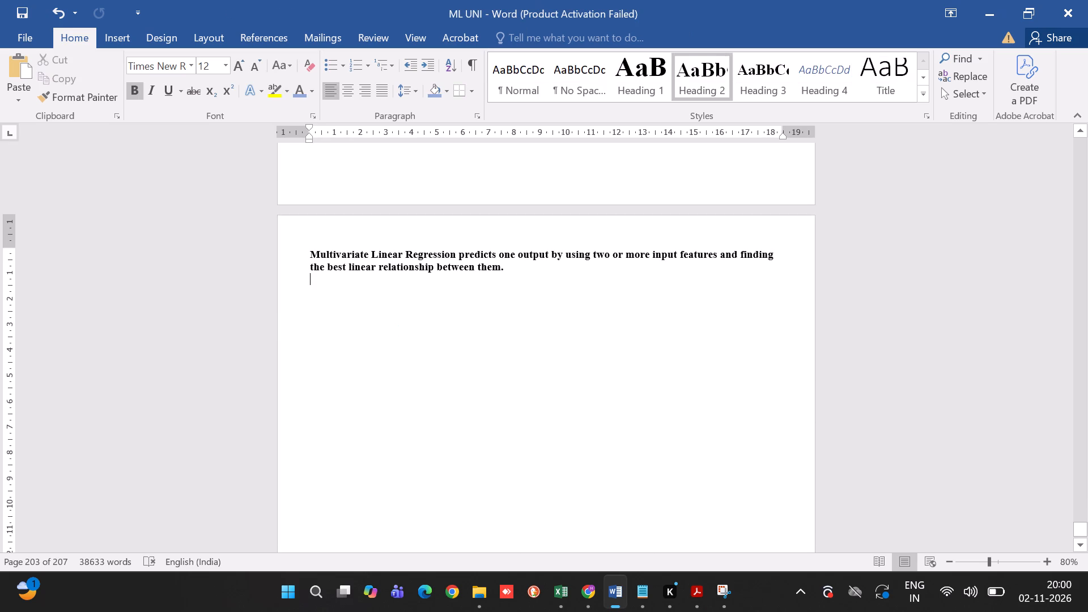
key("Return")
key("q")
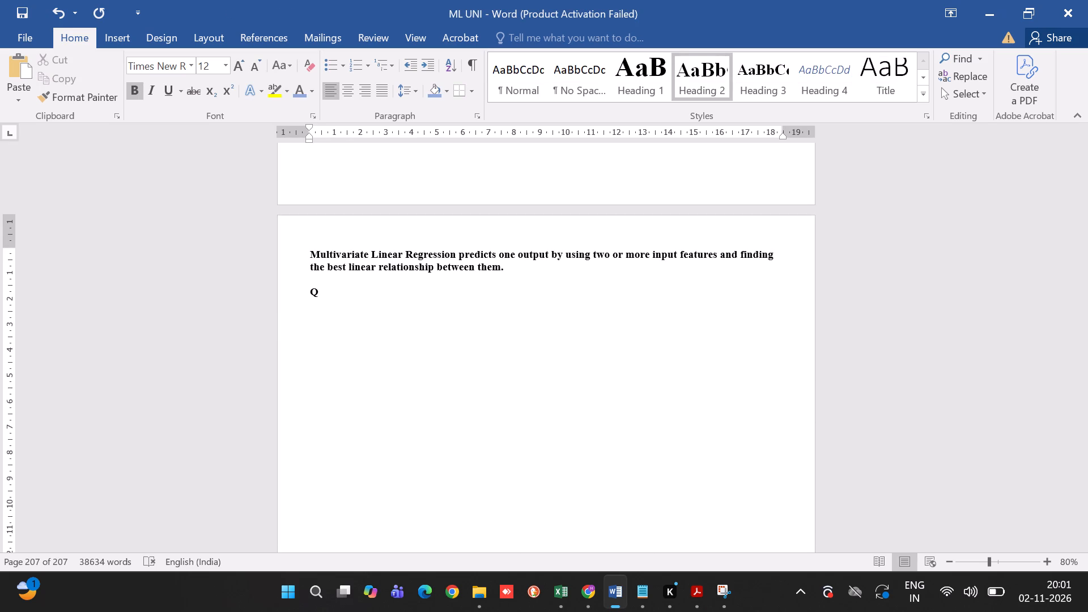
key("period")
key("4")
type("7")
key("space")
Check the Notepad question list, then look through the other exam papers in Acrobat for the upcoming decision tree question and its dataset.
left_click(648, 602)
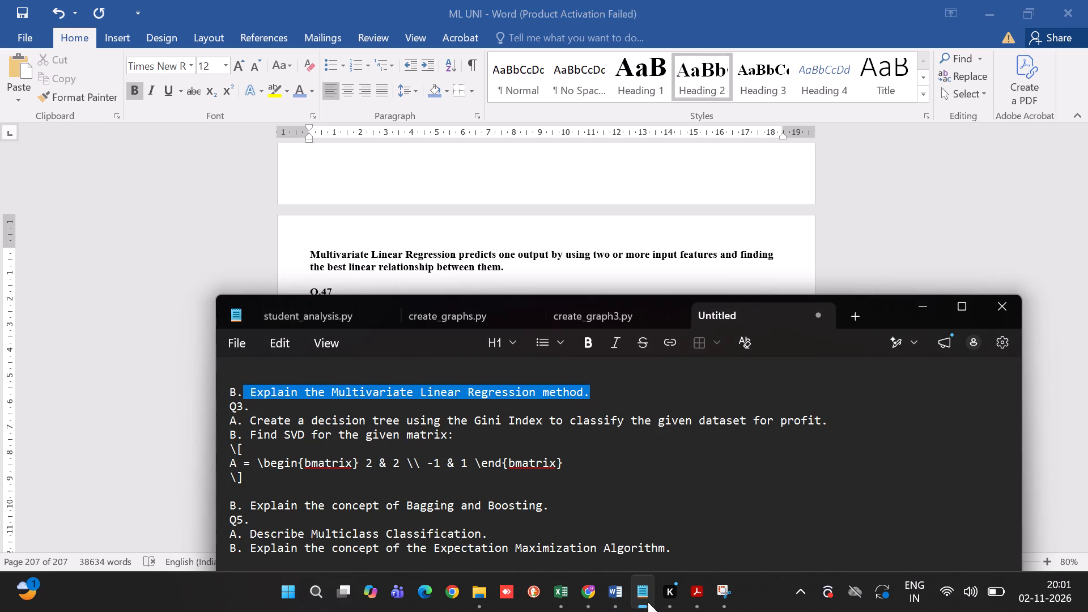
left_click(700, 602)
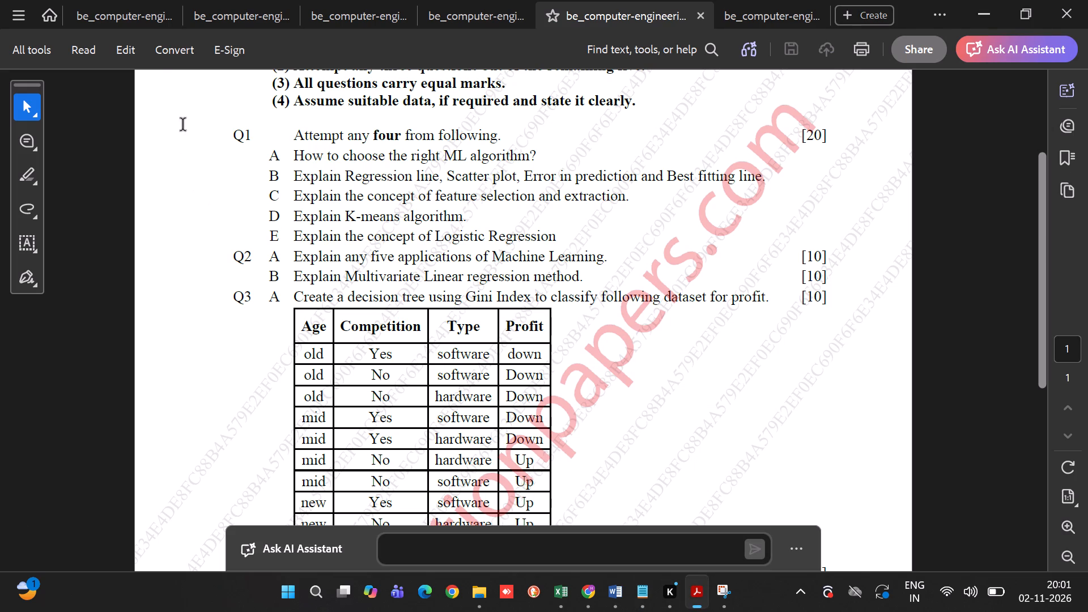
left_click(235, 27)
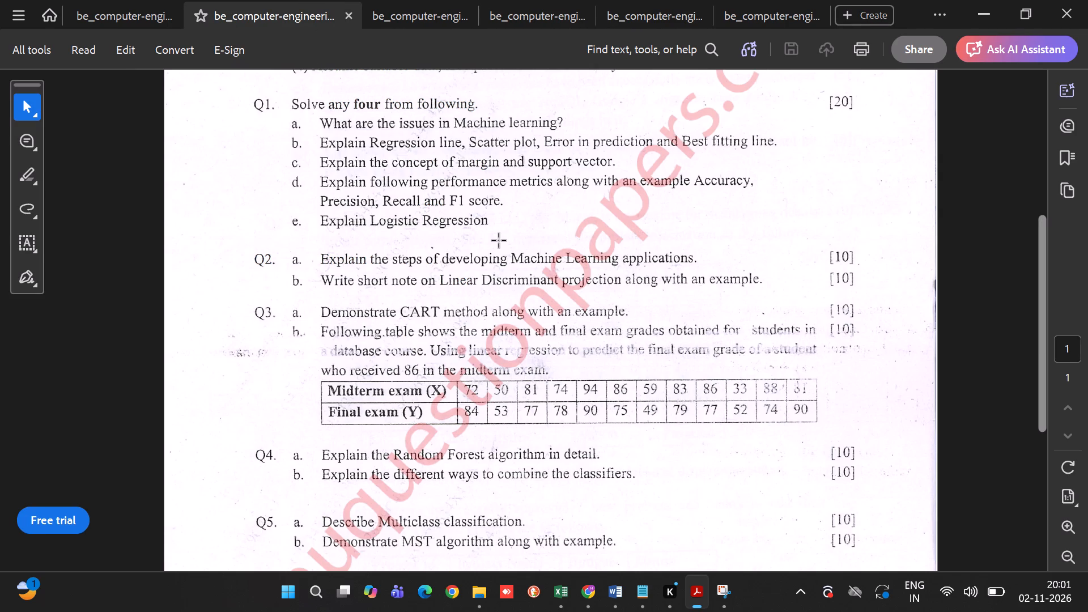
scroll(499, 241, "right", 1)
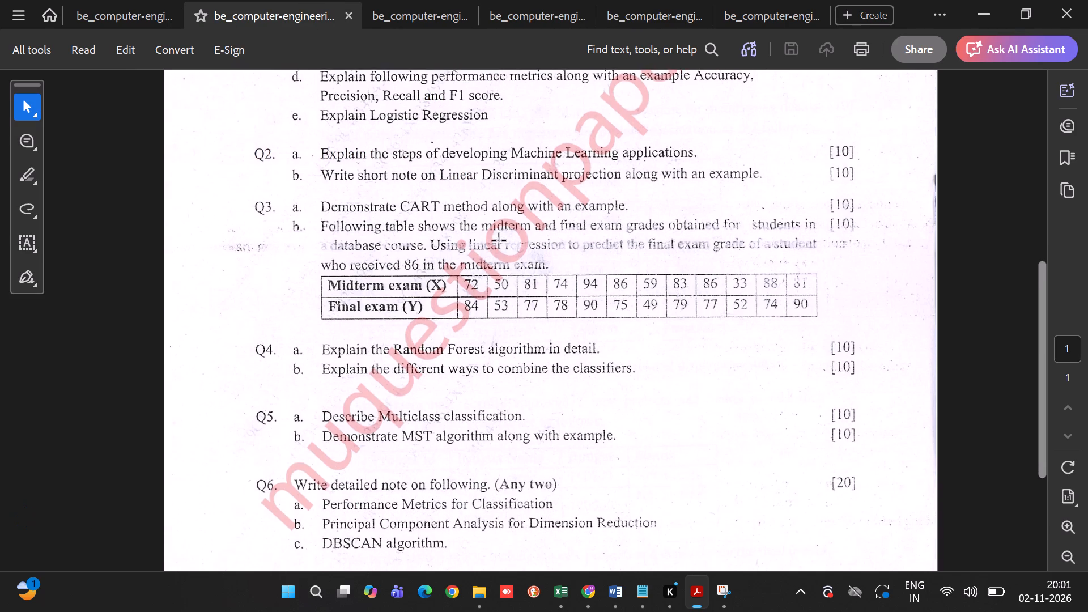
scroll(499, 241, "right", 2)
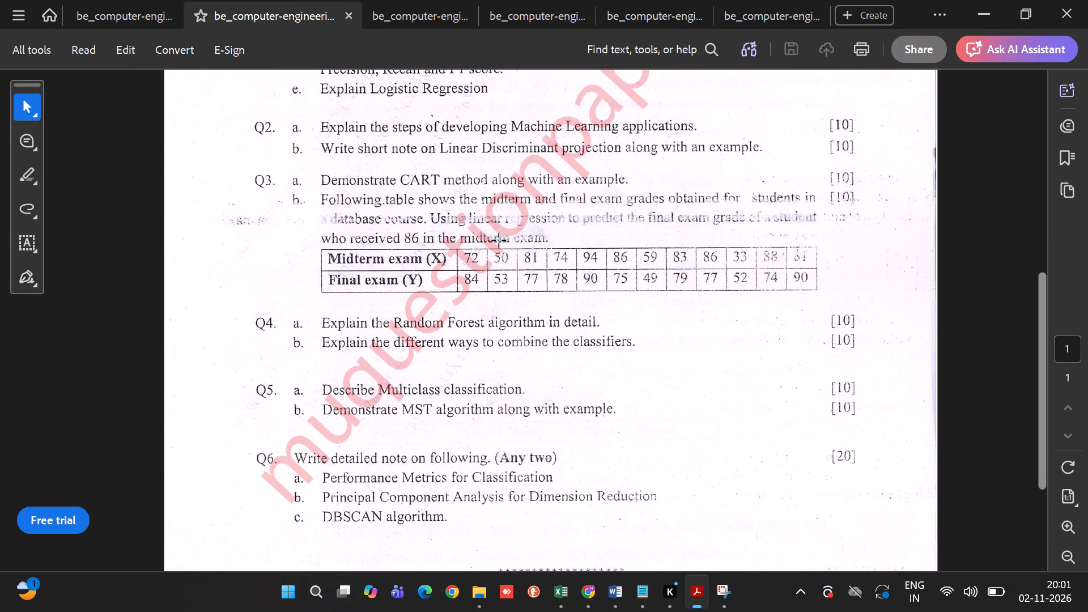
scroll(499, 241, "right", 3)
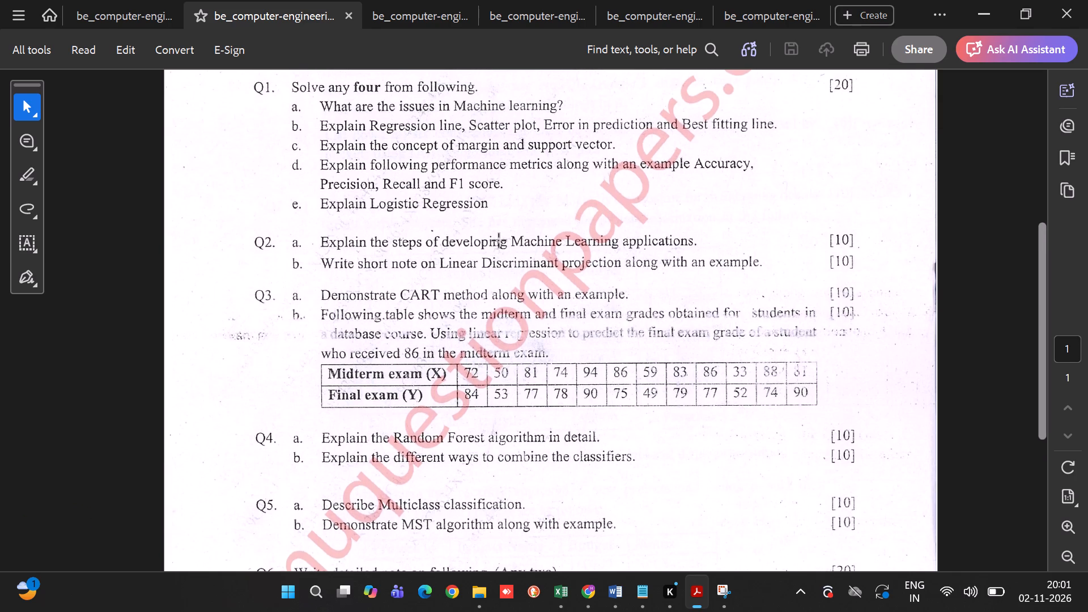
scroll(499, 241, "right", 3)
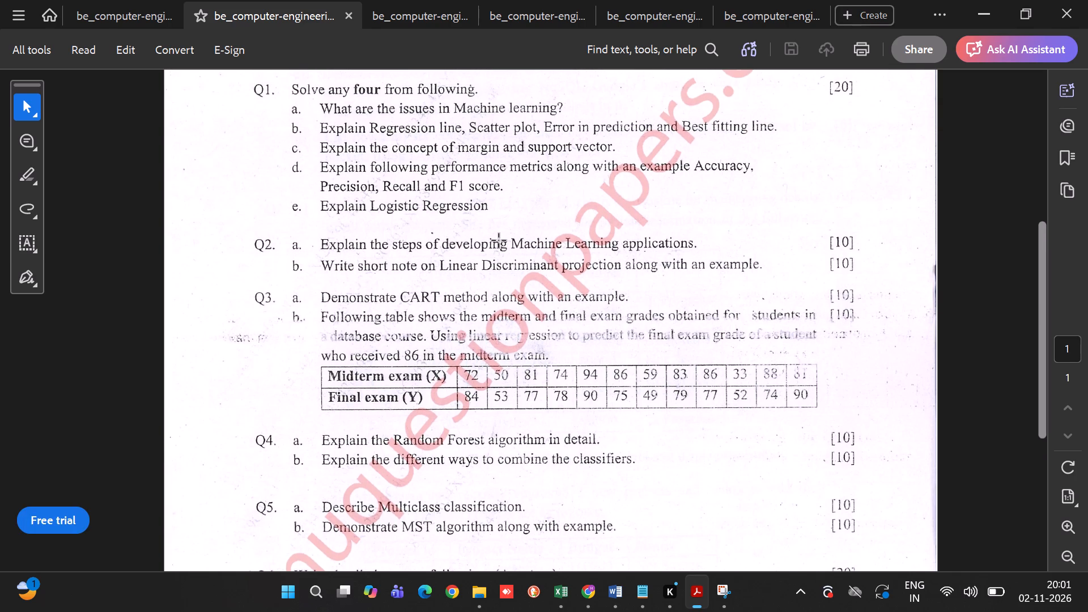
left_click(126, 7)
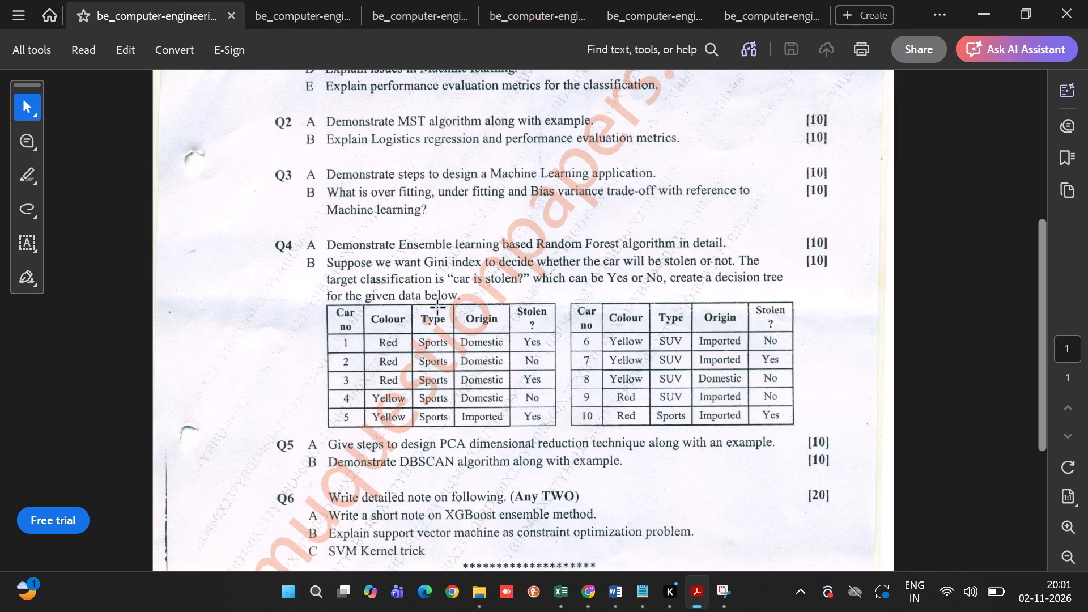
scroll(438, 308, "up", 1)
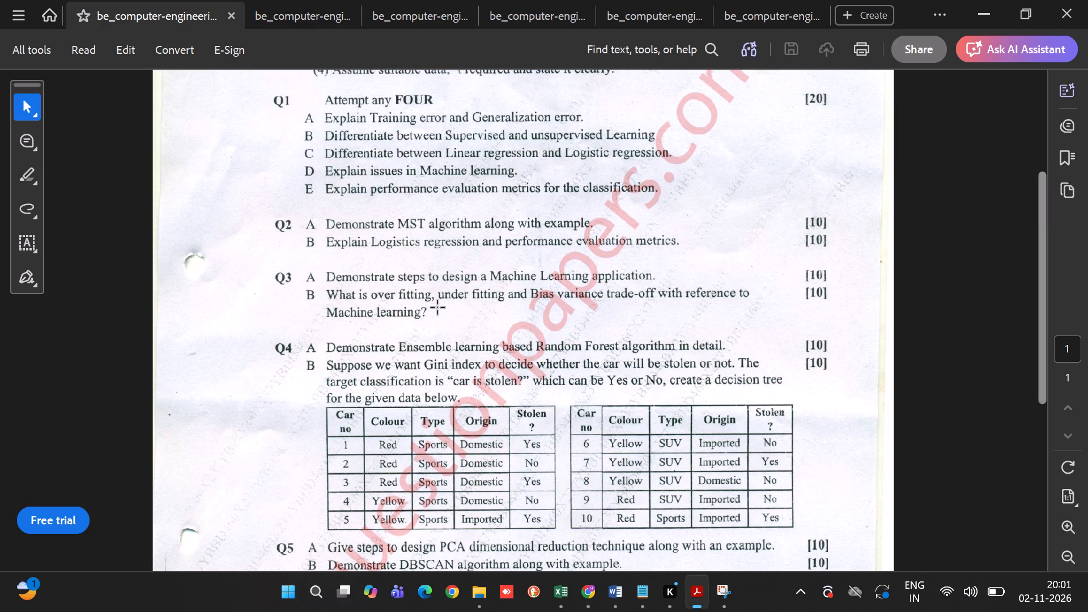
scroll(438, 308, "up", 6)
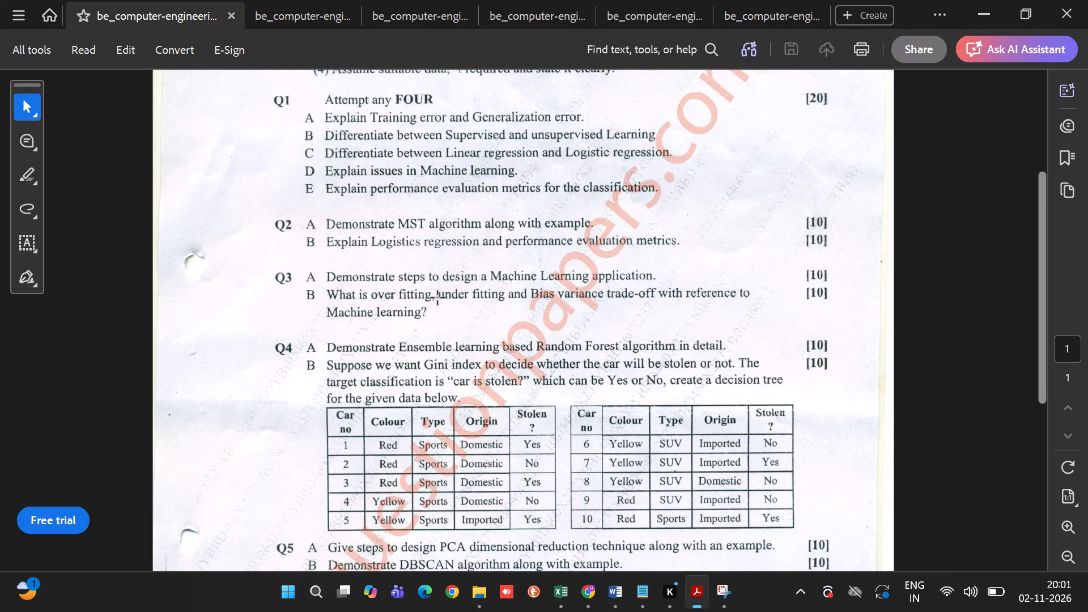
scroll(687, 428, "down", 2)
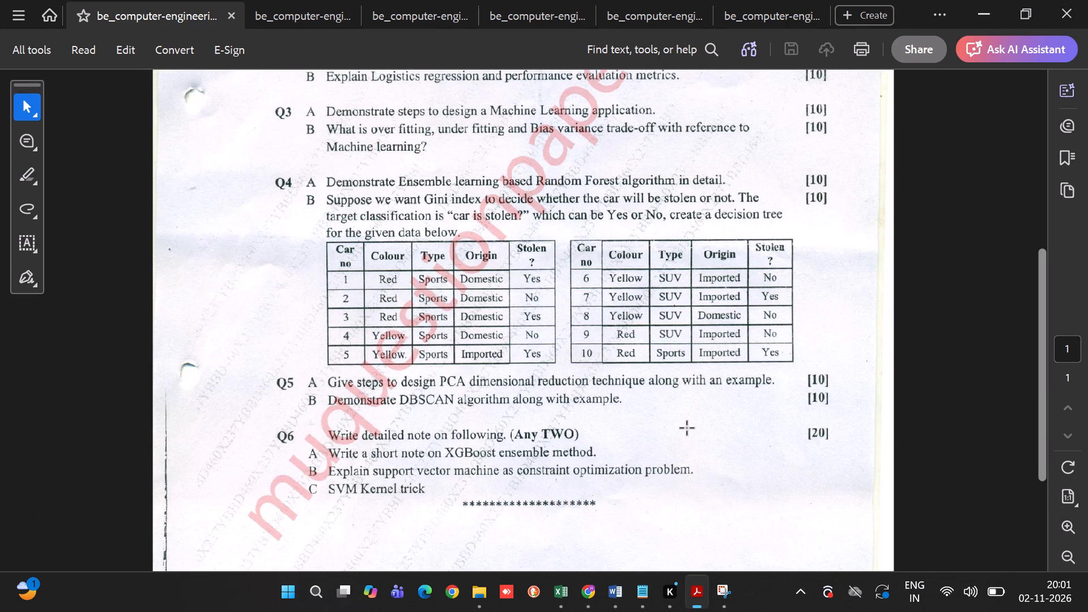
left_click(445, 8)
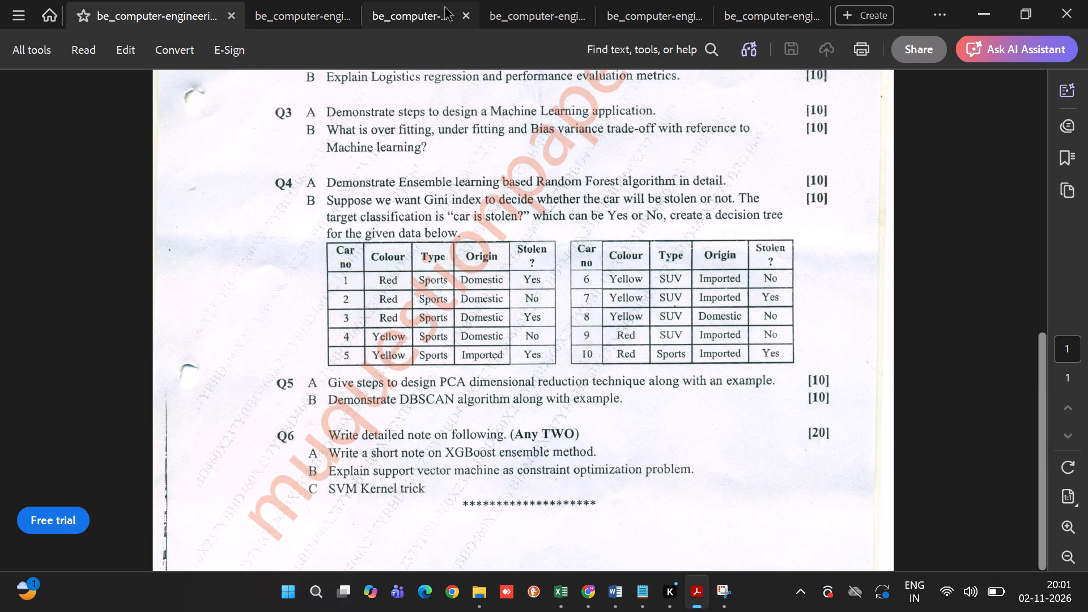
scroll(504, 253, "up", 2)
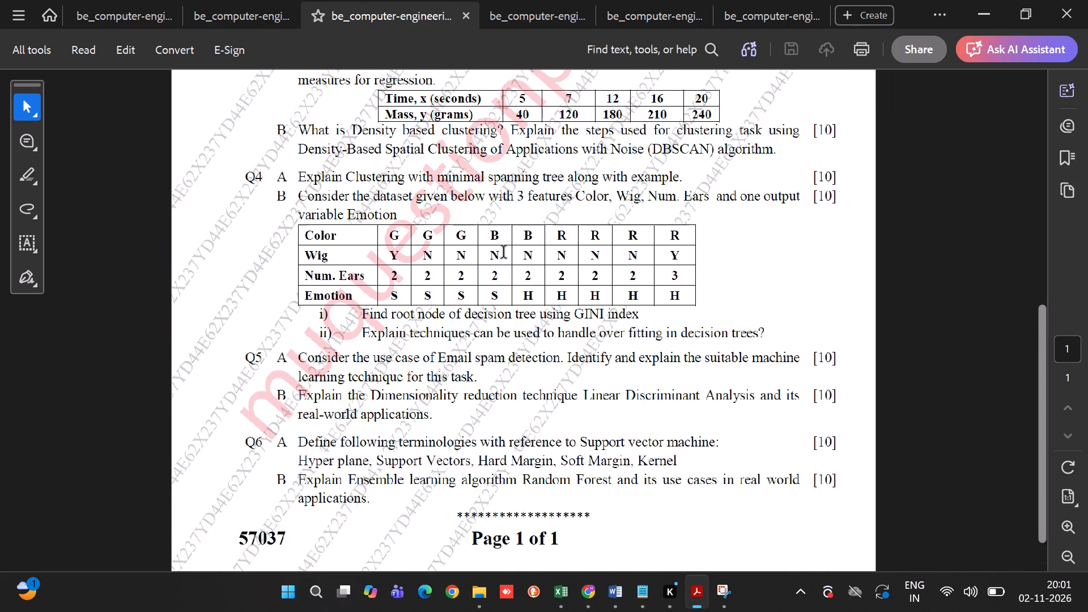
scroll(504, 253, "up", 3)
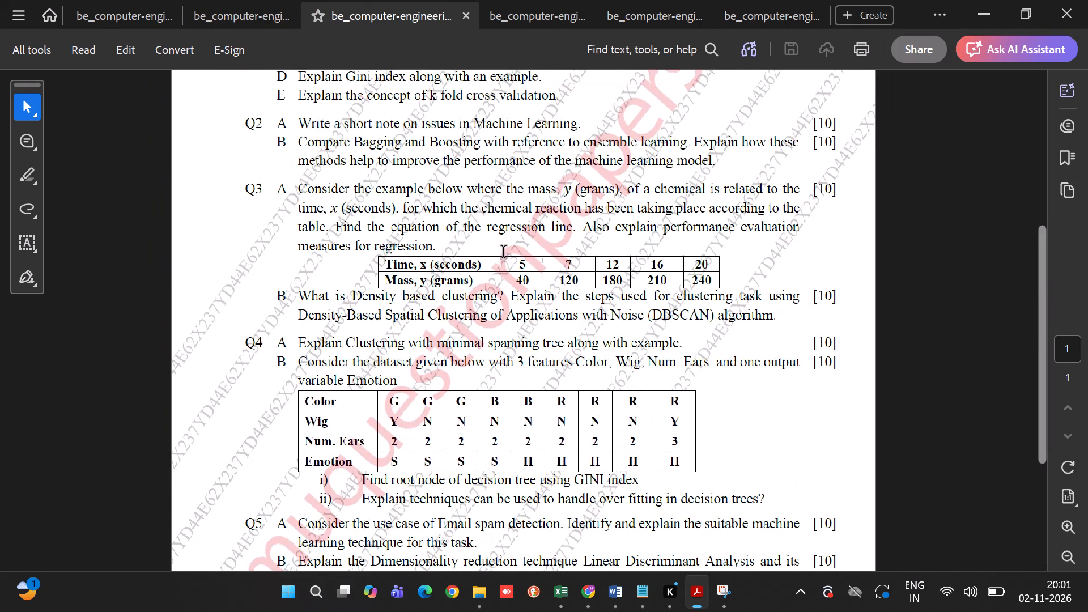
scroll(504, 253, "up", 2)
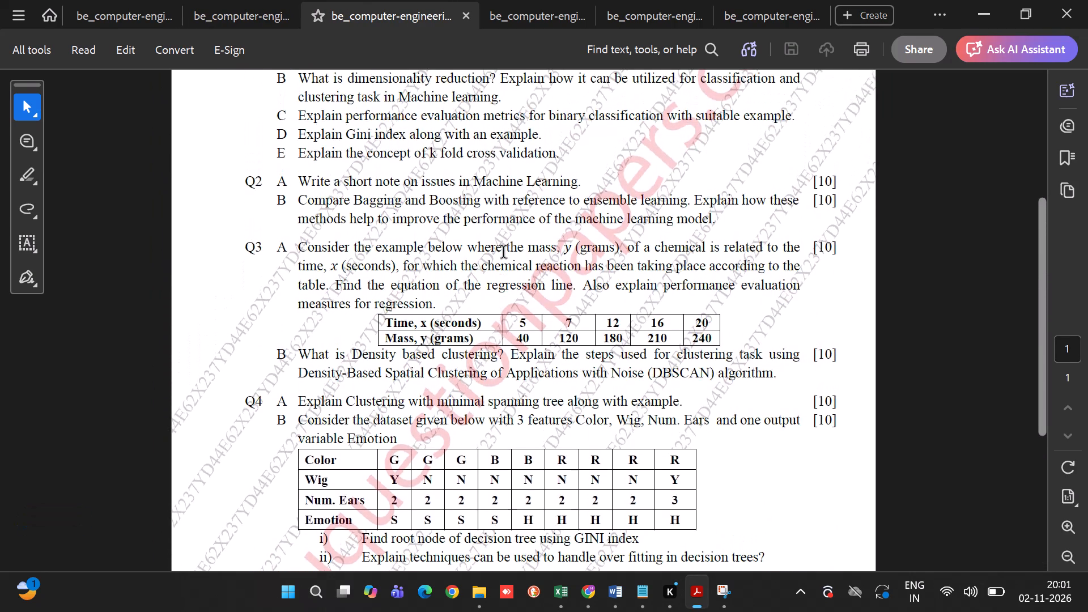
scroll(504, 253, "up", 2)
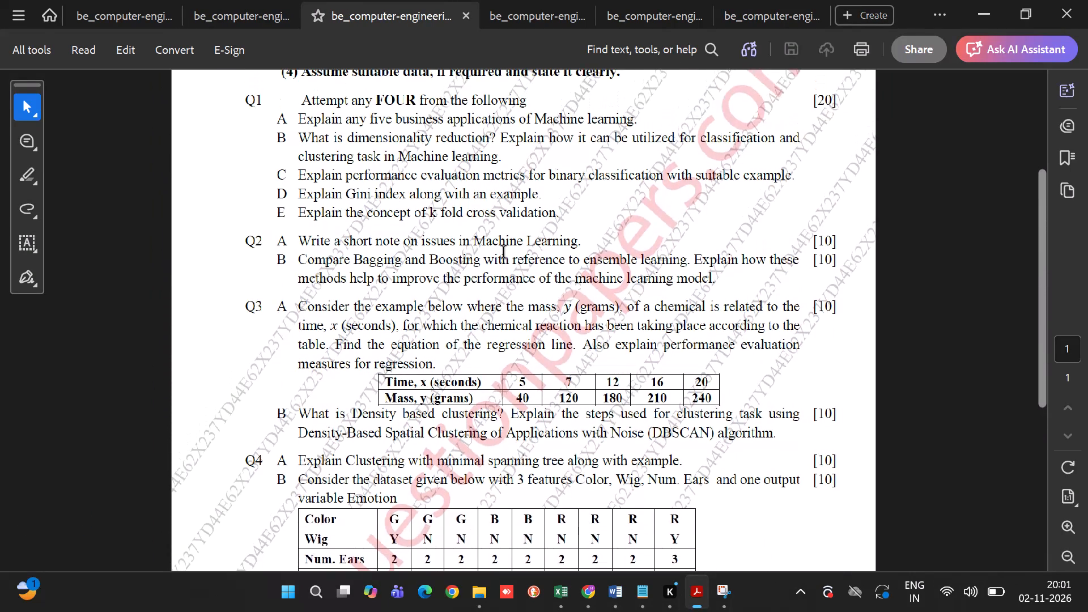
scroll(504, 253, "up", 1)
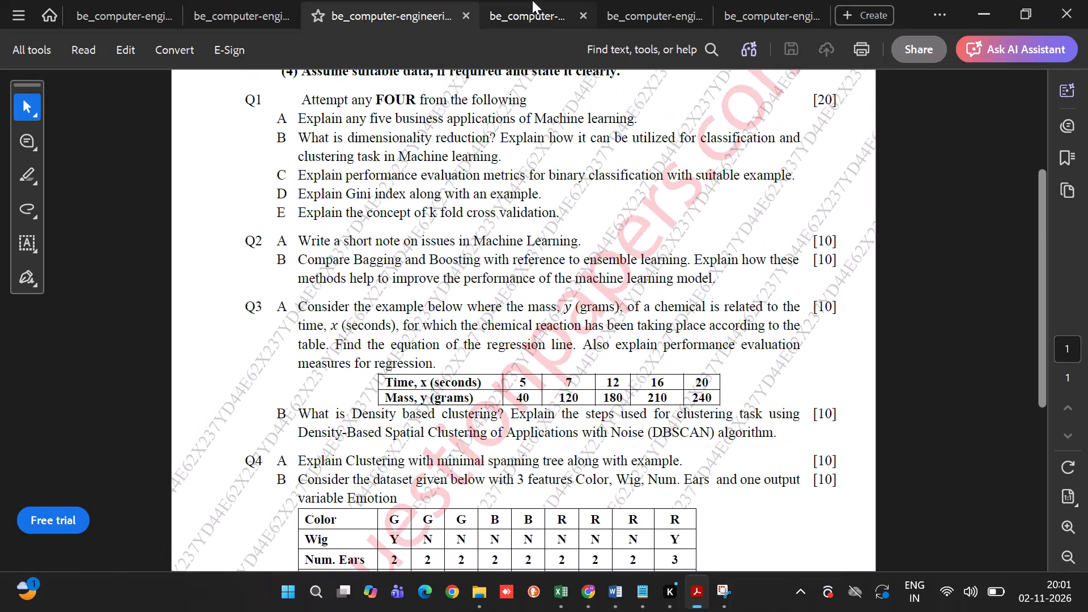
Snip question Q3 A, on creating a decision tree using Gini Index, together with its full Age/Competition/Type/Profit table from the exam paper.
left_click(650, 13)
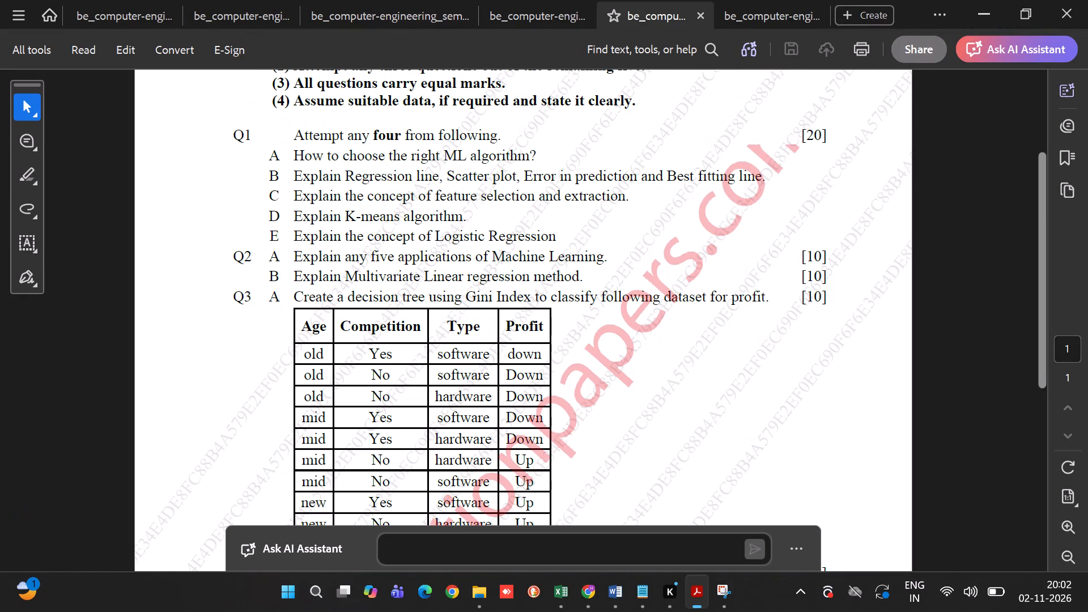
scroll(632, 367, "down", 1)
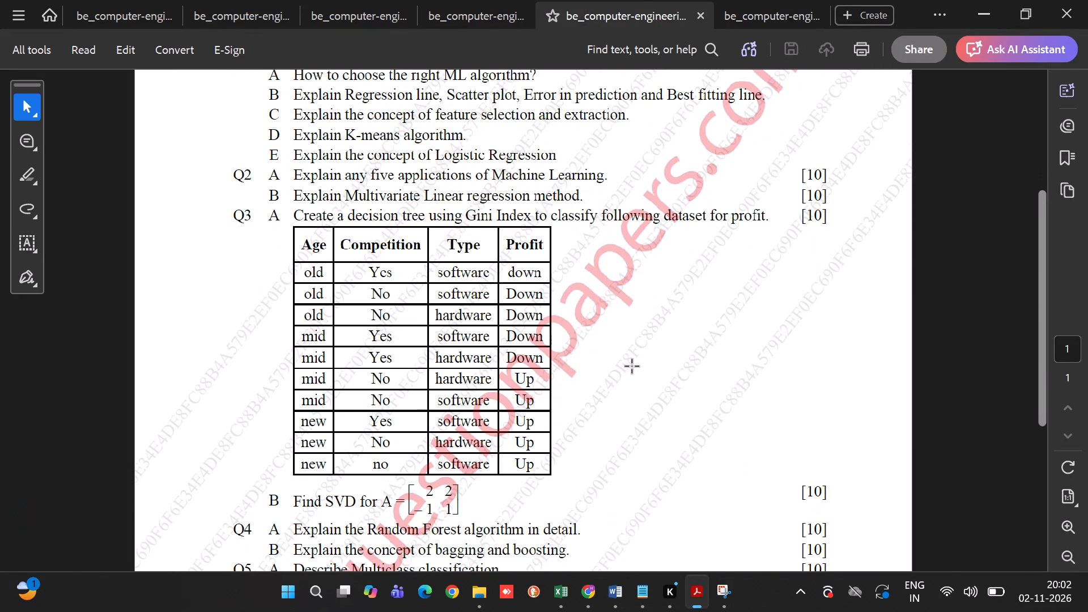
left_click(720, 585)
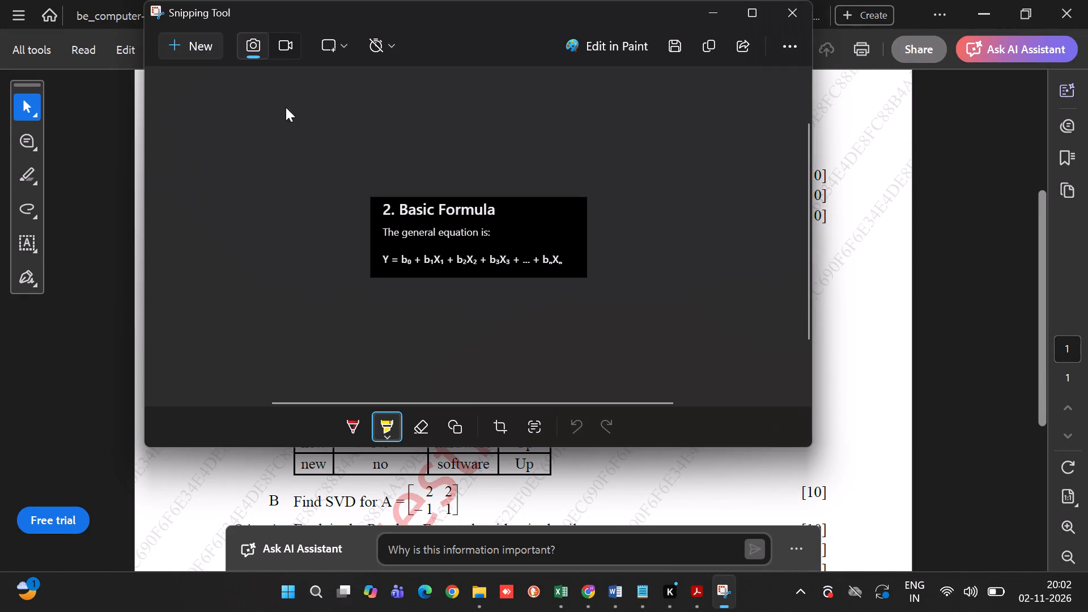
left_click(190, 43)
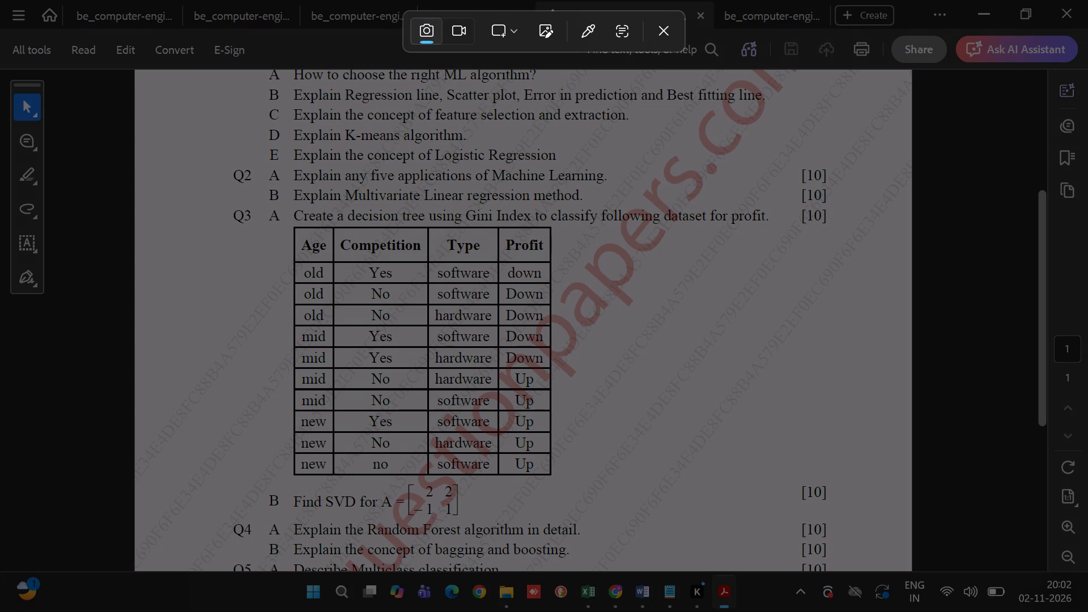
left_click_drag(261, 210, 810, 368)
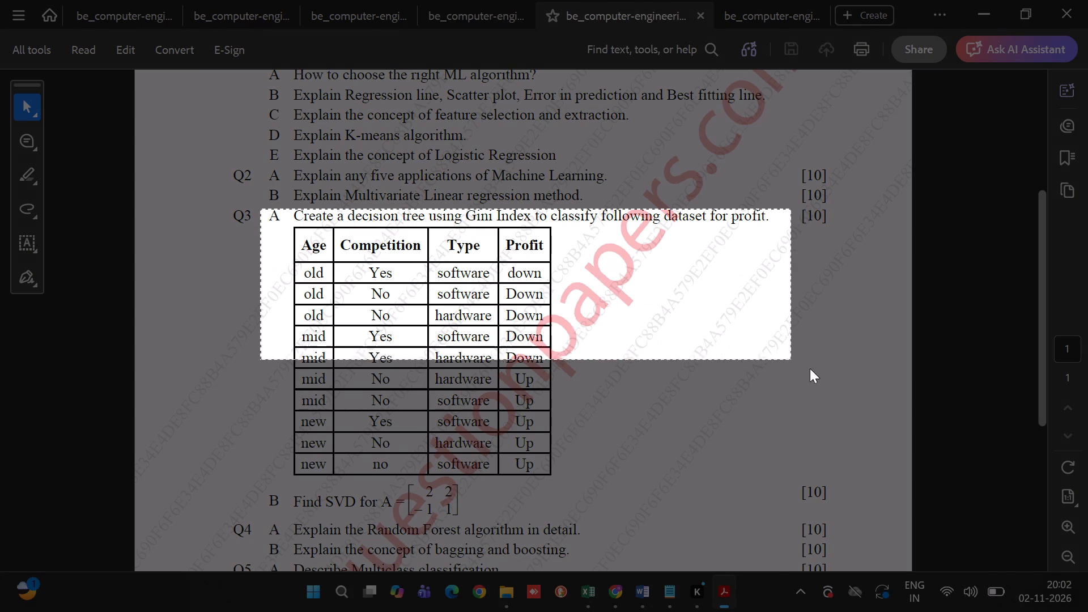
left_click_drag(810, 368, 796, 455)
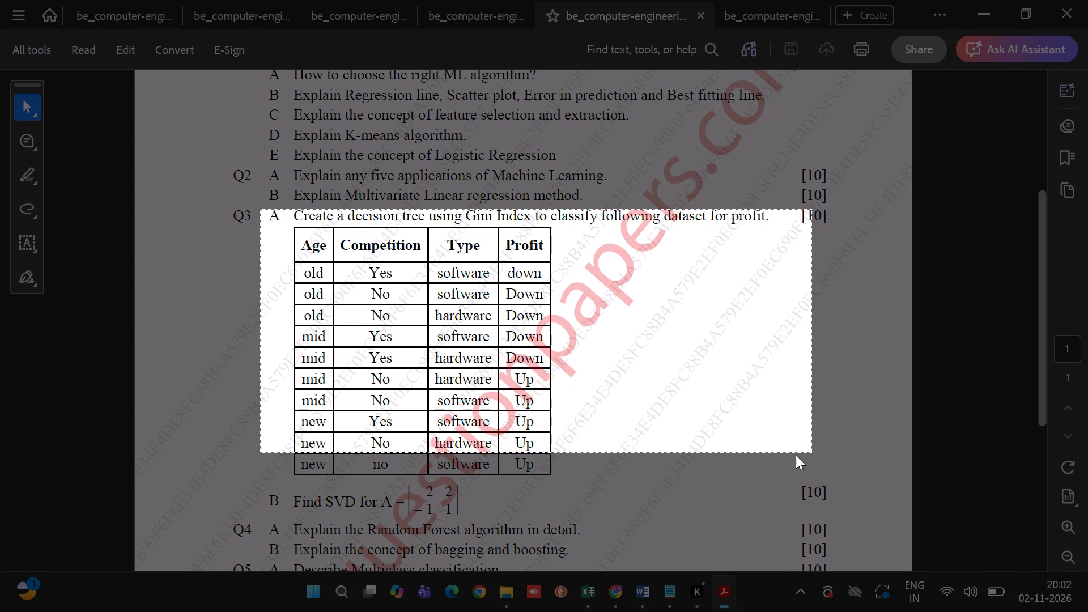
left_click_drag(796, 455, 779, 485)
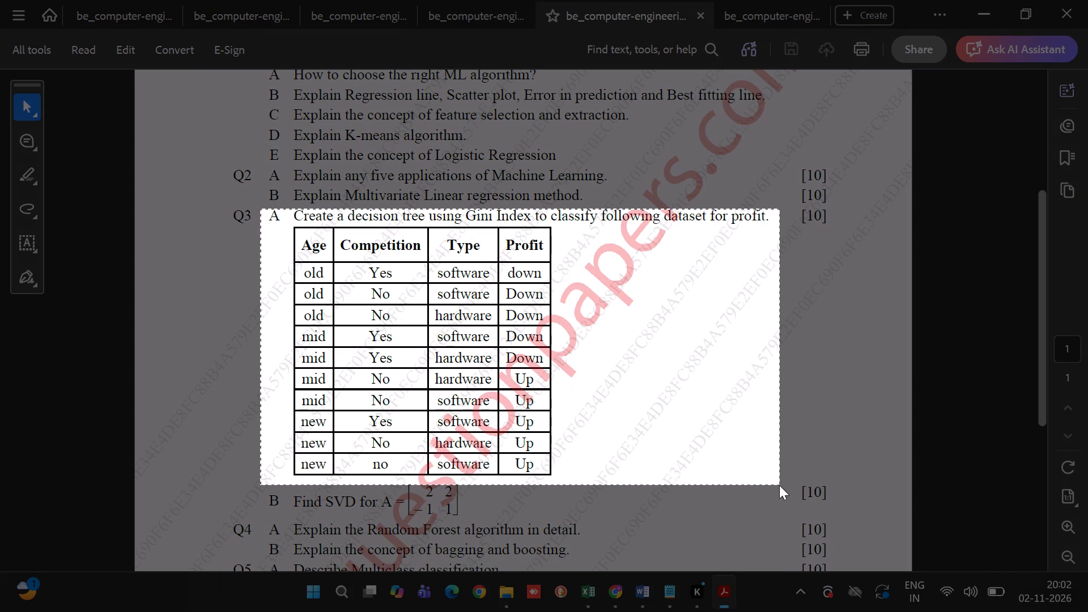
left_click_drag(779, 485, 781, 480)
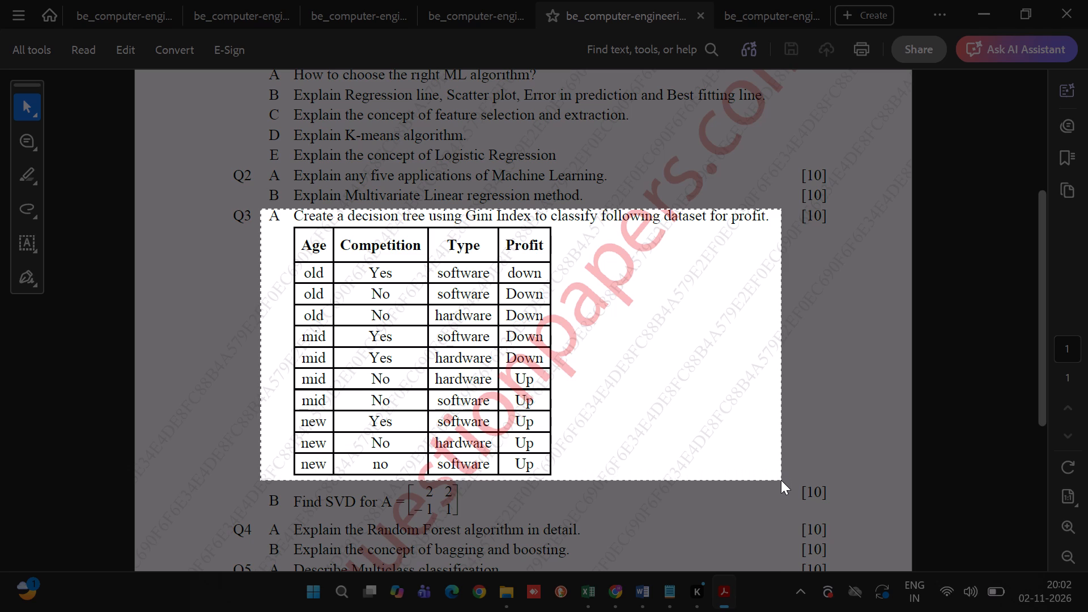
left_click_drag(781, 480, 781, 477)
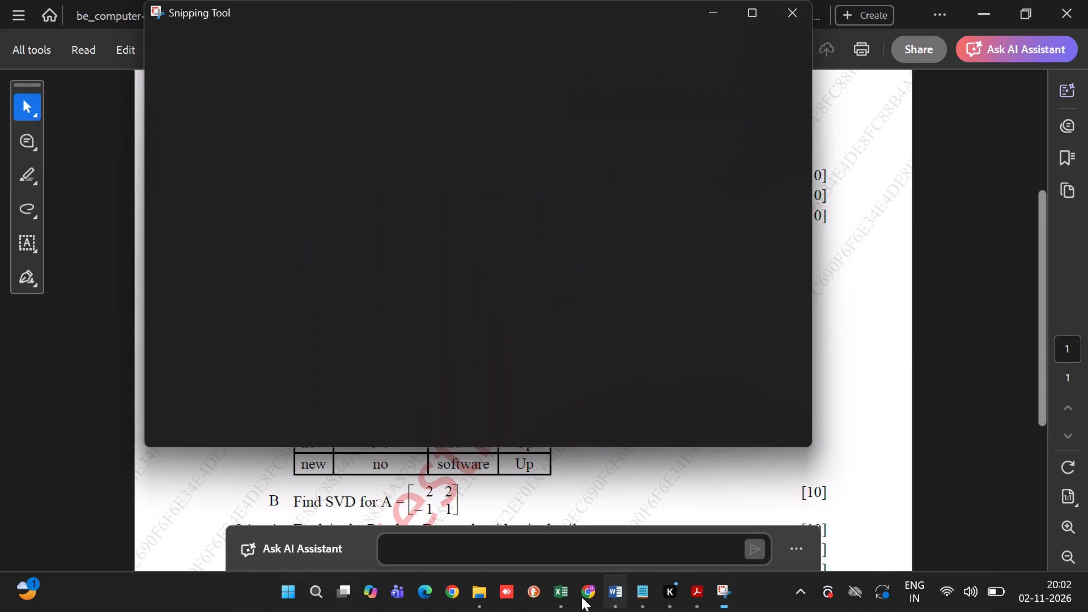
Paste the decision tree question snip beside "Q.47" in the Word document, shrink it proportionally, and start a new line below it.
left_click(610, 600)
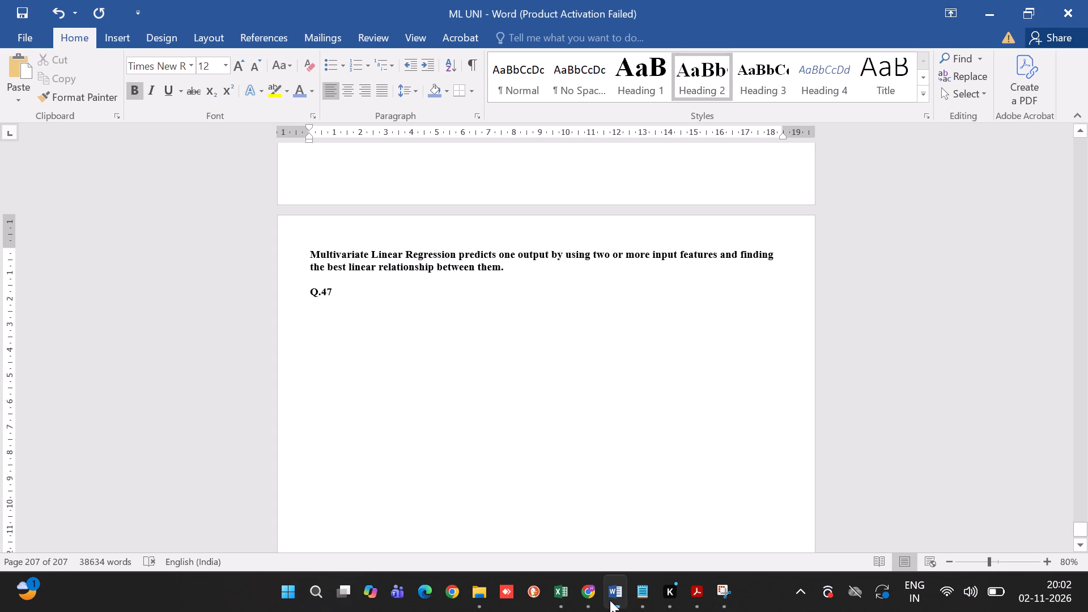
key("ctrl+v")
left_click(523, 456)
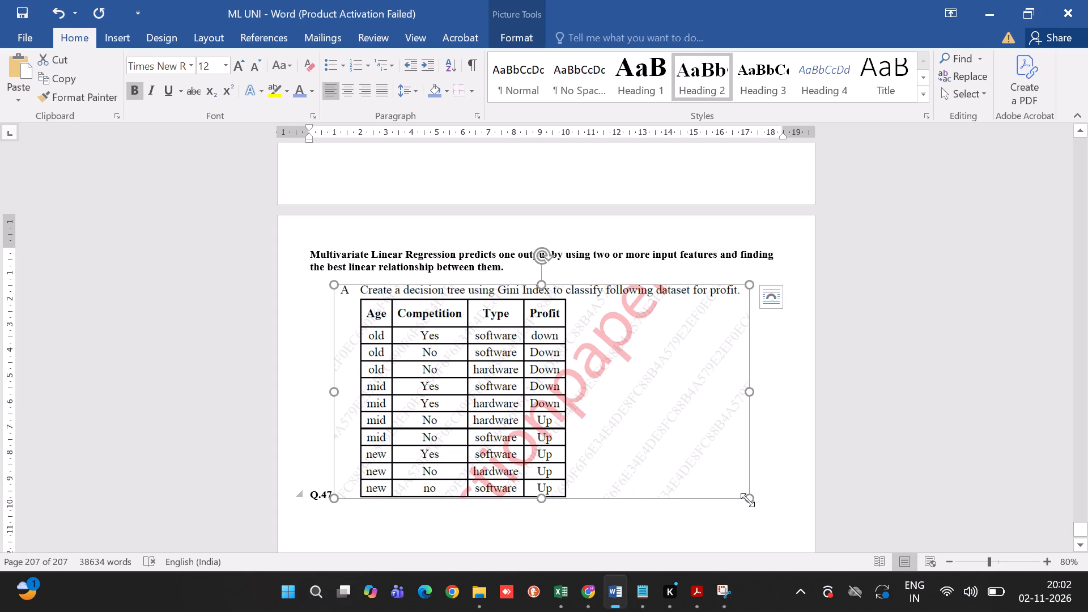
left_click(747, 500)
left_click_drag(747, 500, 672, 445)
left_click(688, 445)
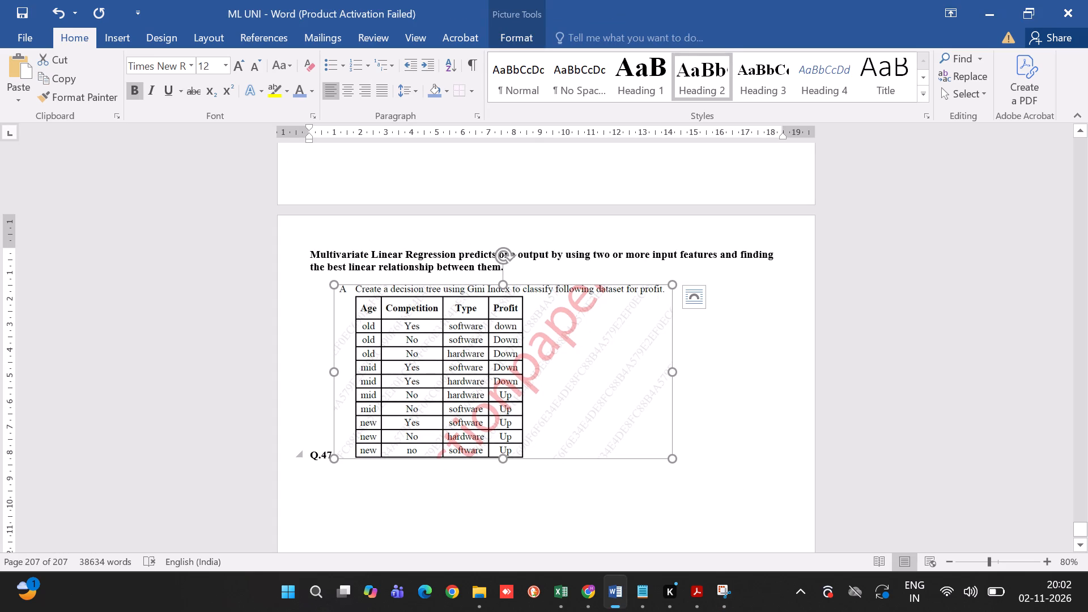
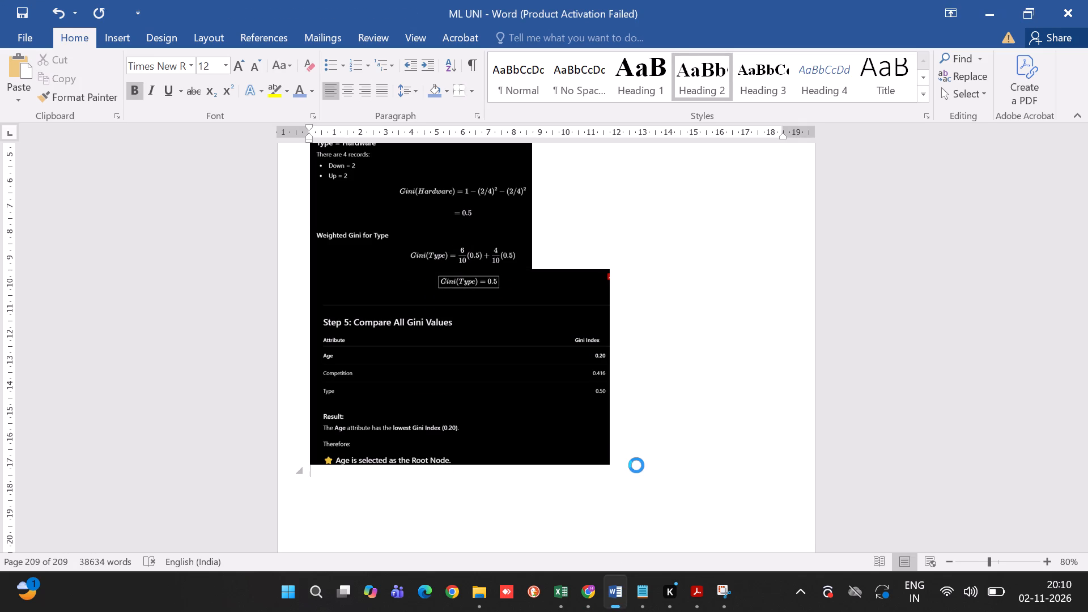
Set the pasted text, from the Step 6 heading through the Easy Conclusion sentence, to font size 12.
scroll(636, 465, "down", 2)
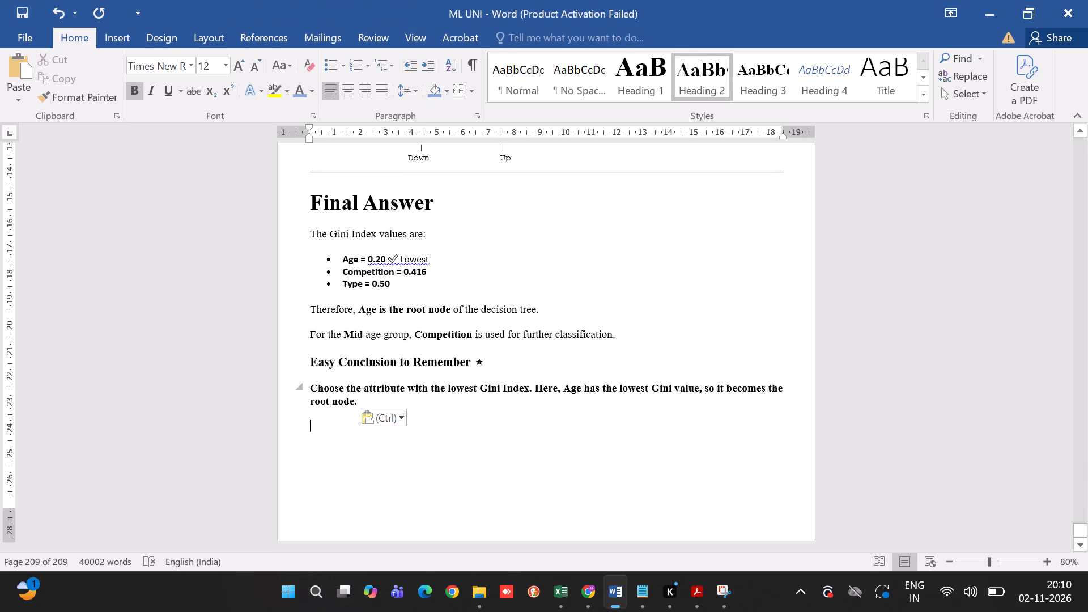
left_click_drag(362, 402, 265, 137)
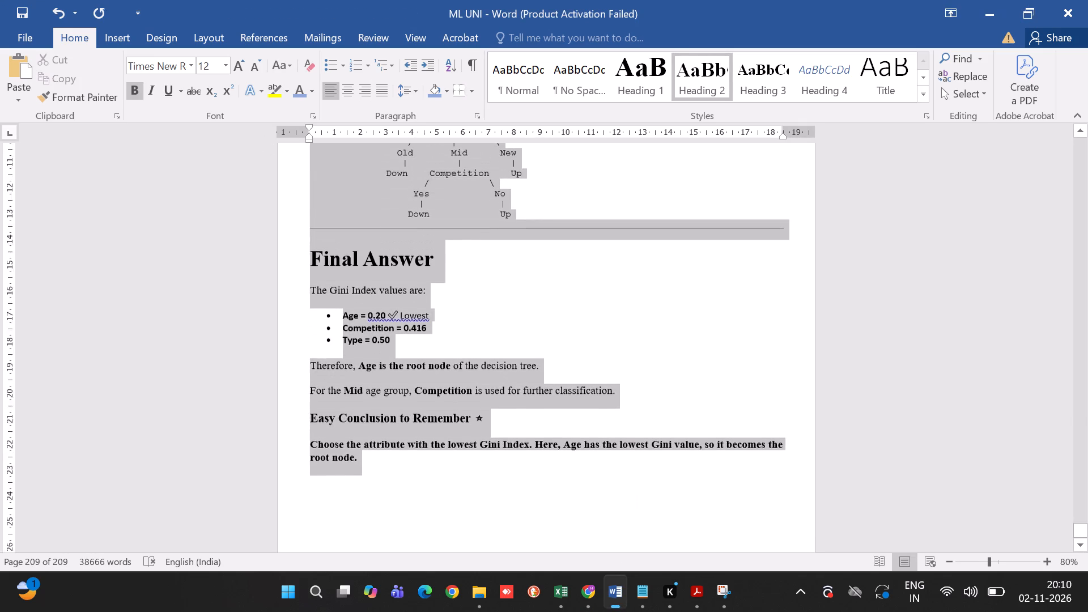
left_click_drag(265, 137, 272, 134)
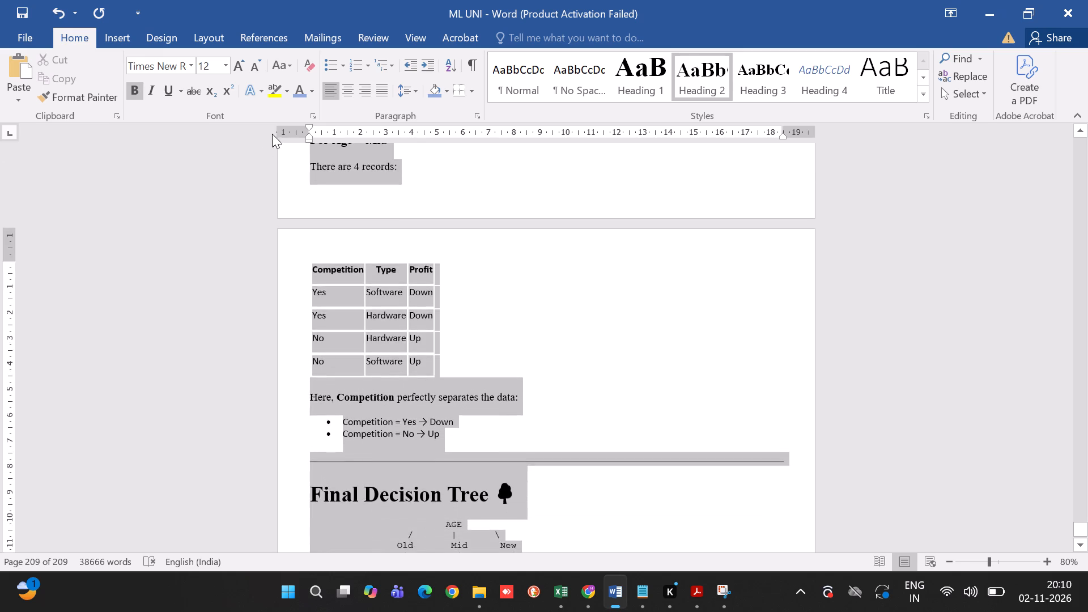
left_click_drag(272, 134, 287, 439)
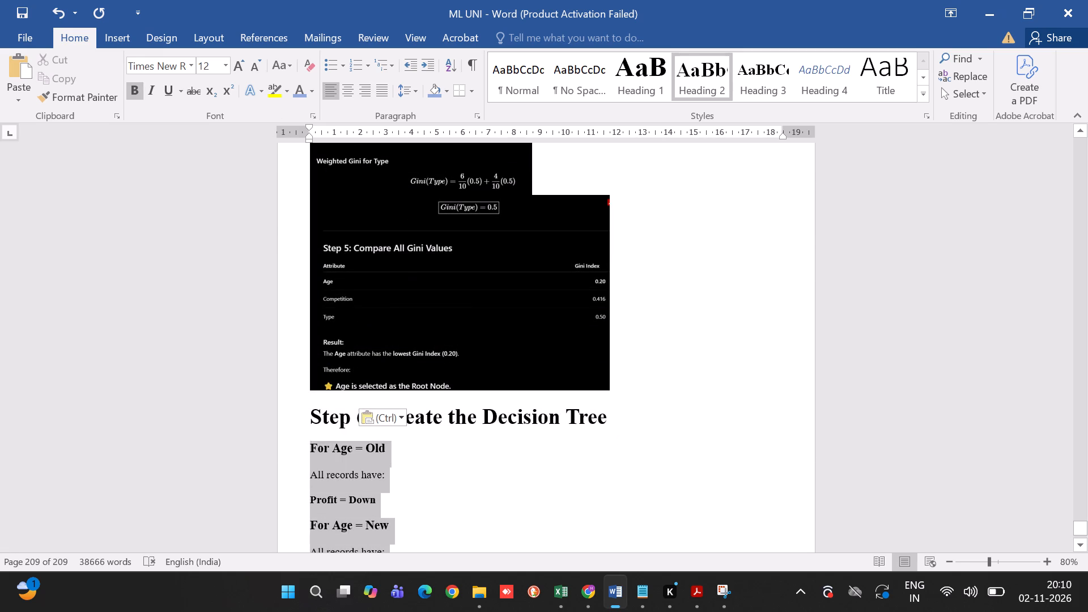
left_click_drag(287, 439, 288, 430)
left_click(208, 70)
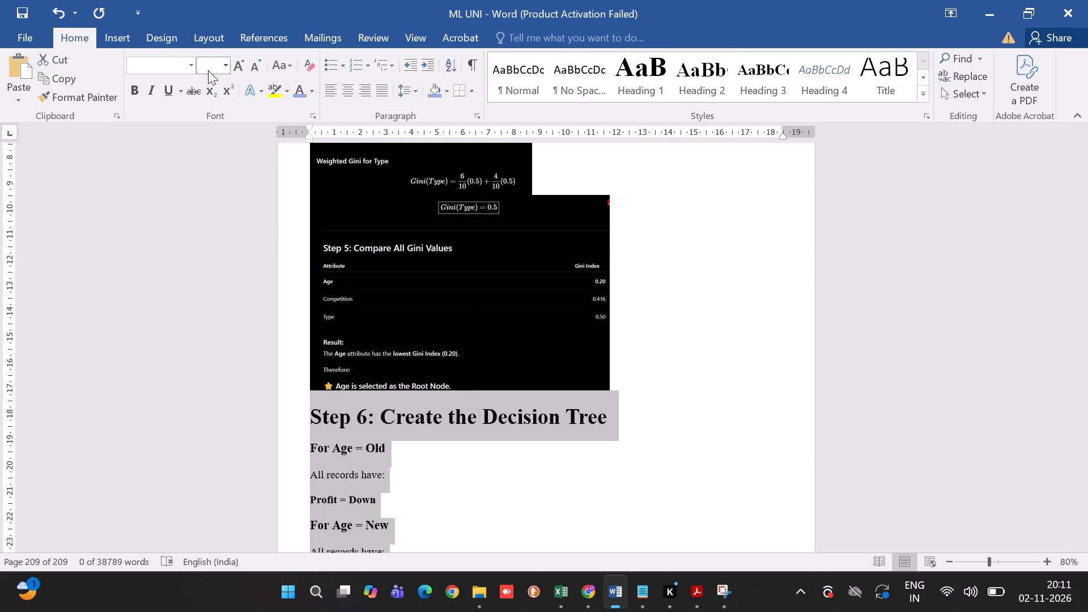
type("12")
key("Return")
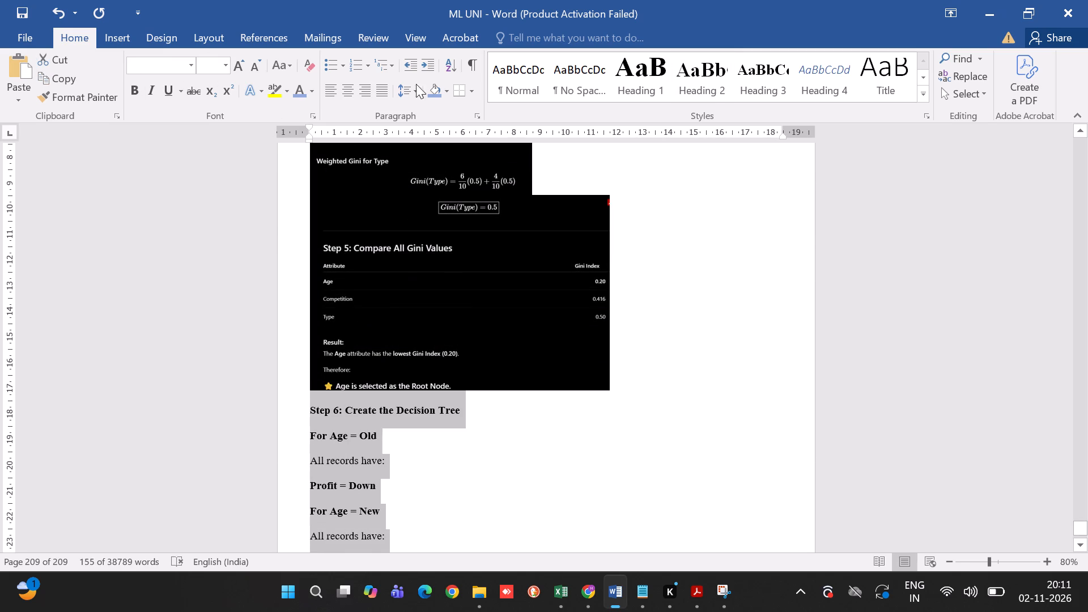
Remove the space after paragraphs in the selected Step 6 to conclusion text.
left_click(411, 91)
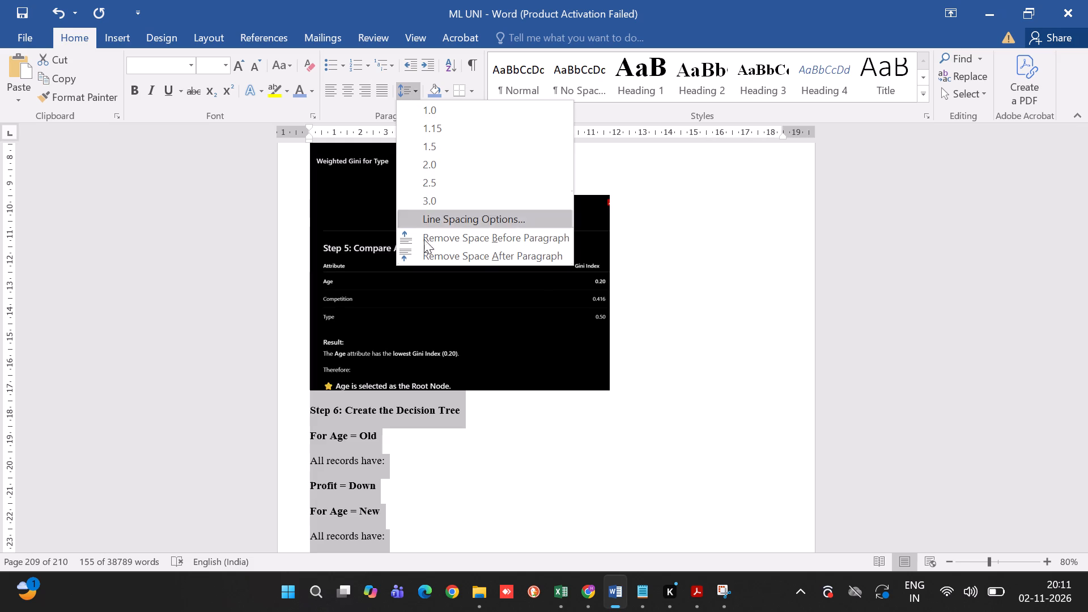
left_click(447, 260)
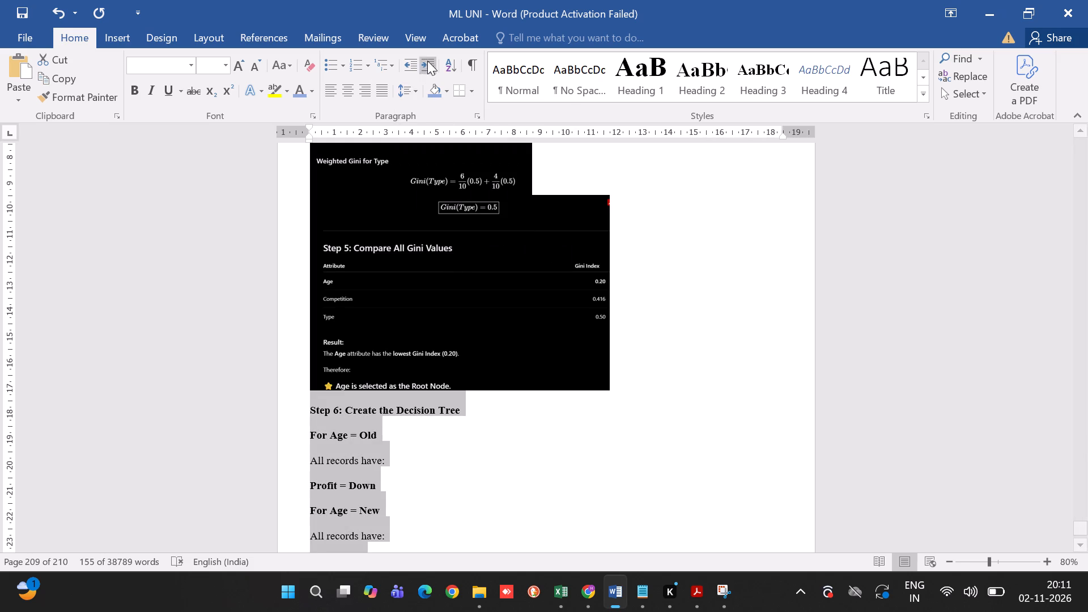
Remove the space before paragraphs in the selected Step 6 to conclusion text.
left_click(418, 95)
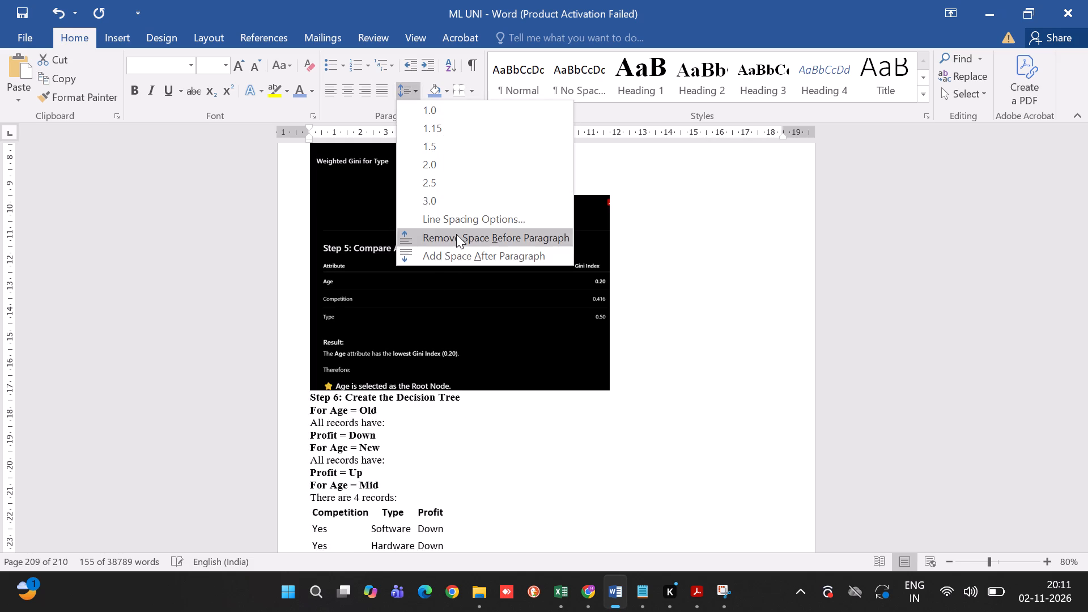
left_click(456, 234)
left_click(559, 541)
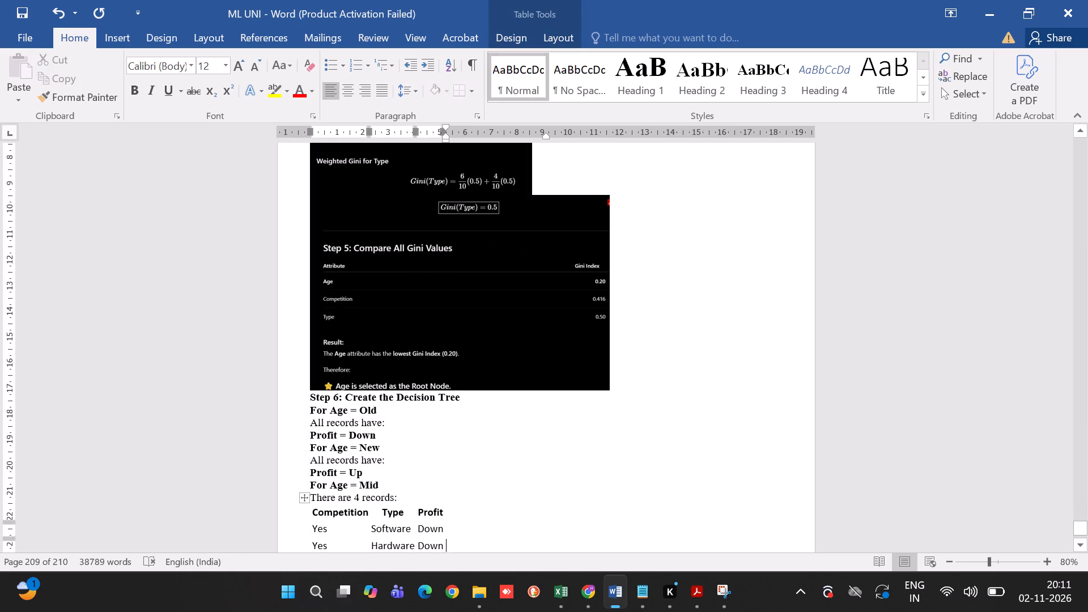
Apply all borders to the Competition, Type and Profit table under For Age = Mid.
scroll(559, 541, "down", 1)
left_click(303, 259)
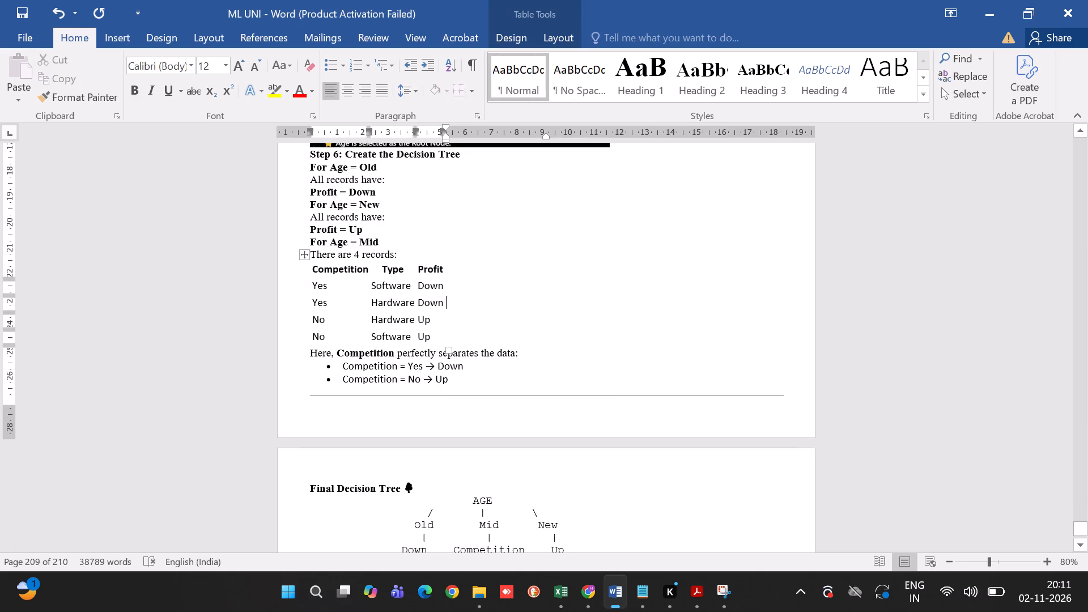
left_click(454, 234)
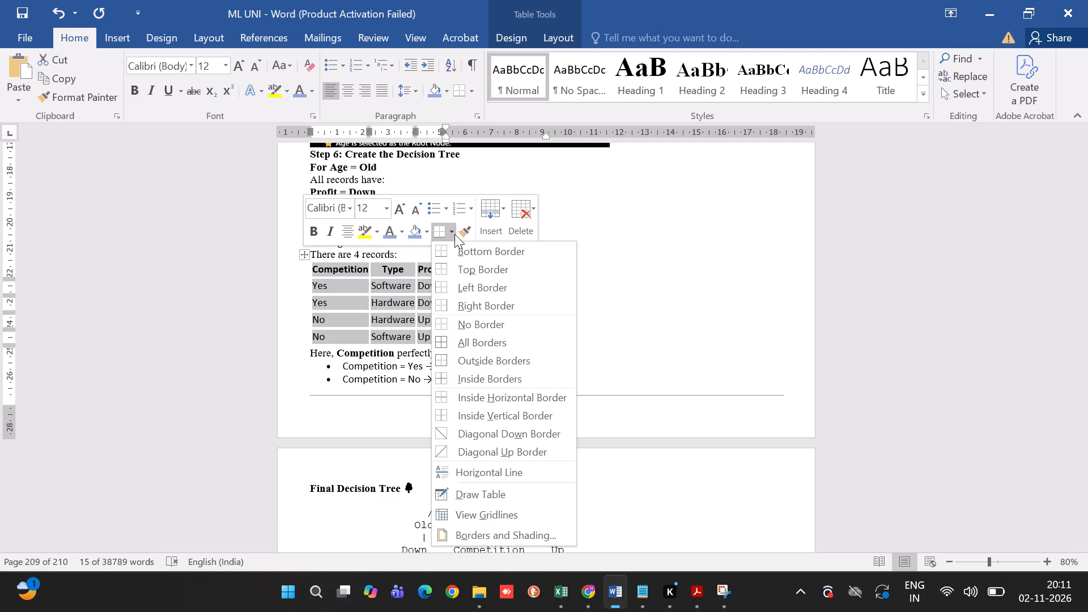
left_click(482, 343)
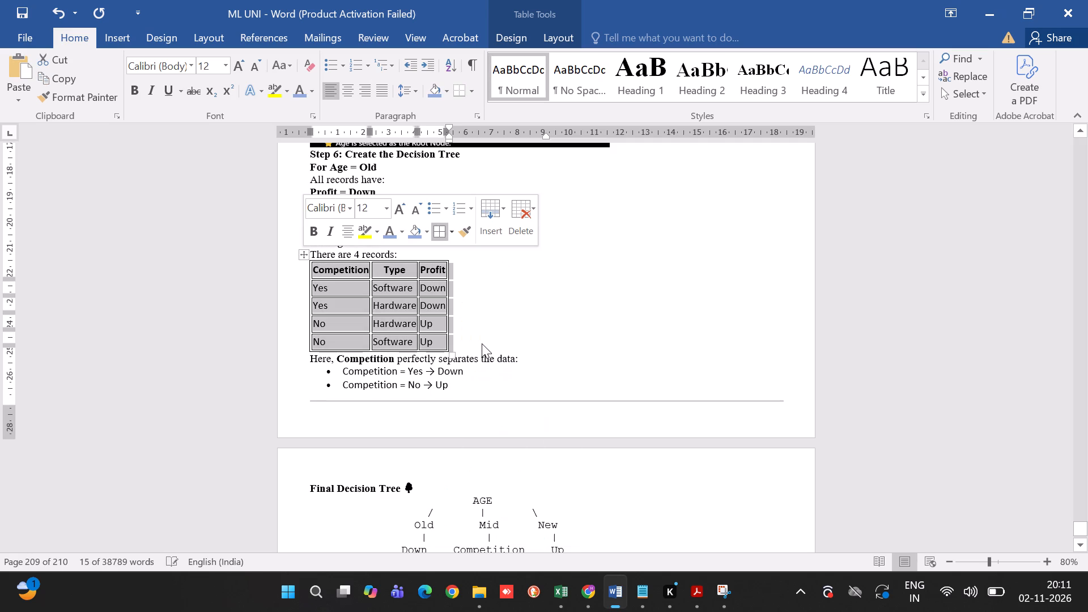
Review the Q.47 solution from the dataset picture through the Gini calculation pictures to the Easy Conclusion text.
scroll(576, 501, "up", 7)
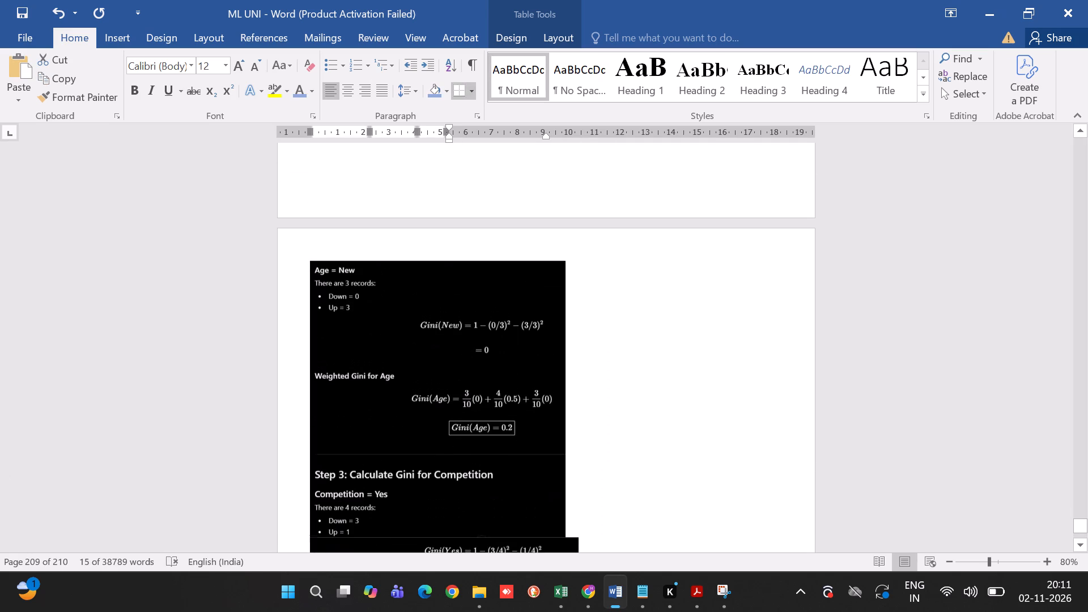
scroll(576, 501, "up", 4)
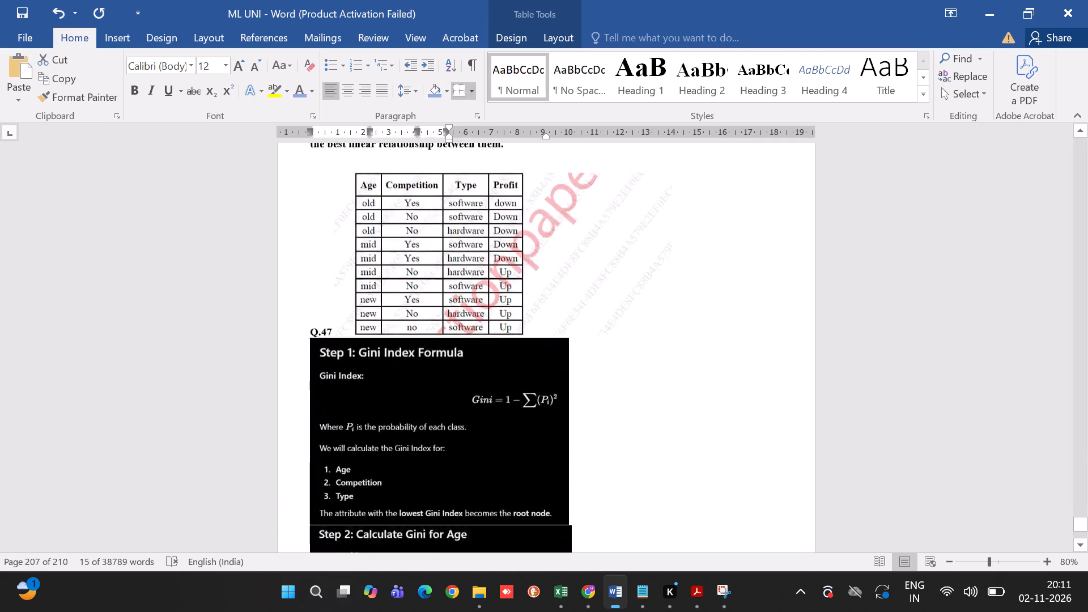
scroll(576, 501, "up", 2)
scroll(576, 501, "down", 12)
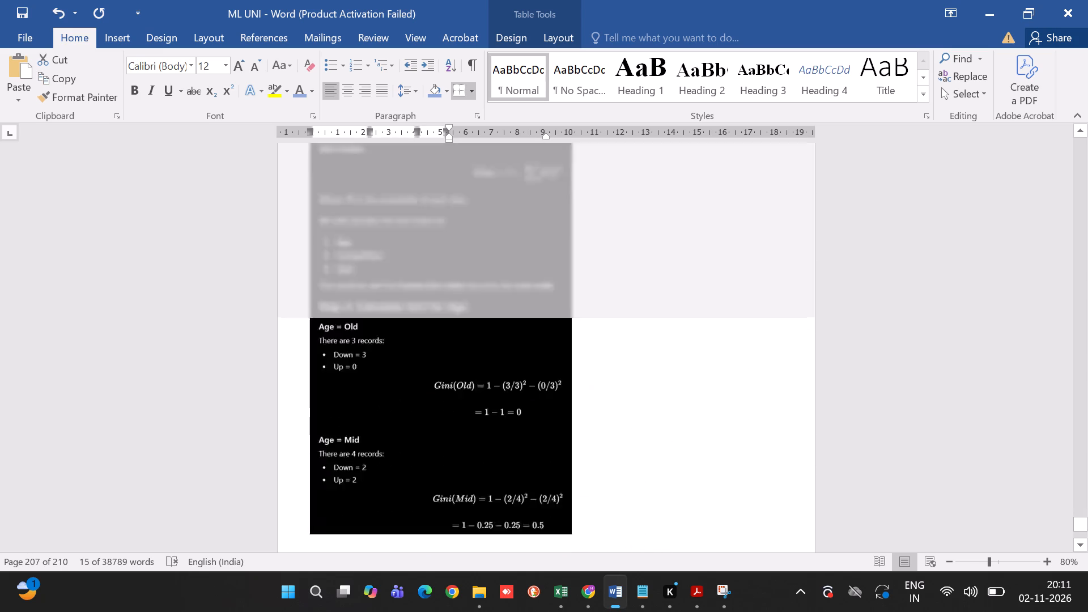
scroll(576, 501, "down", 6)
scroll(576, 501, "up", 1)
Add the question label "Q.48" on a new line below the Easy Conclusion sentence.
left_click(312, 367)
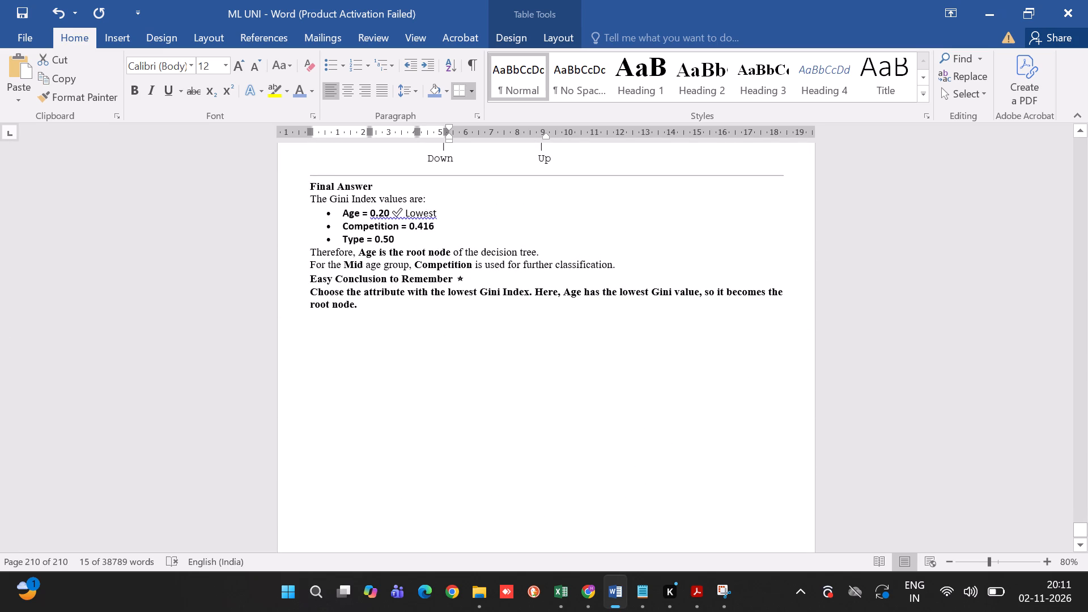
key("Return")
type("Q.")
type("48")
key("space")
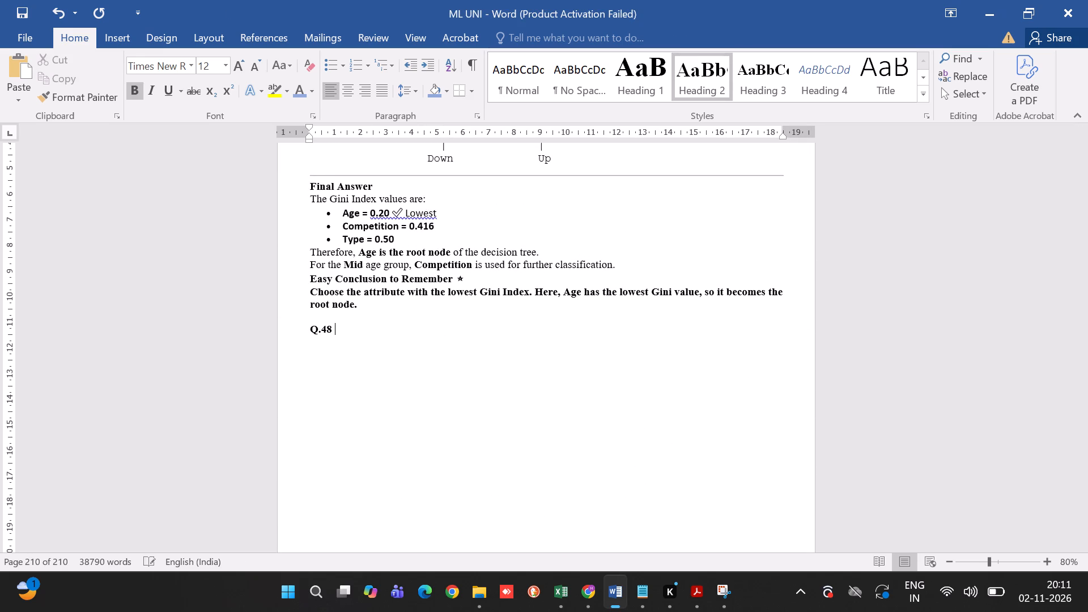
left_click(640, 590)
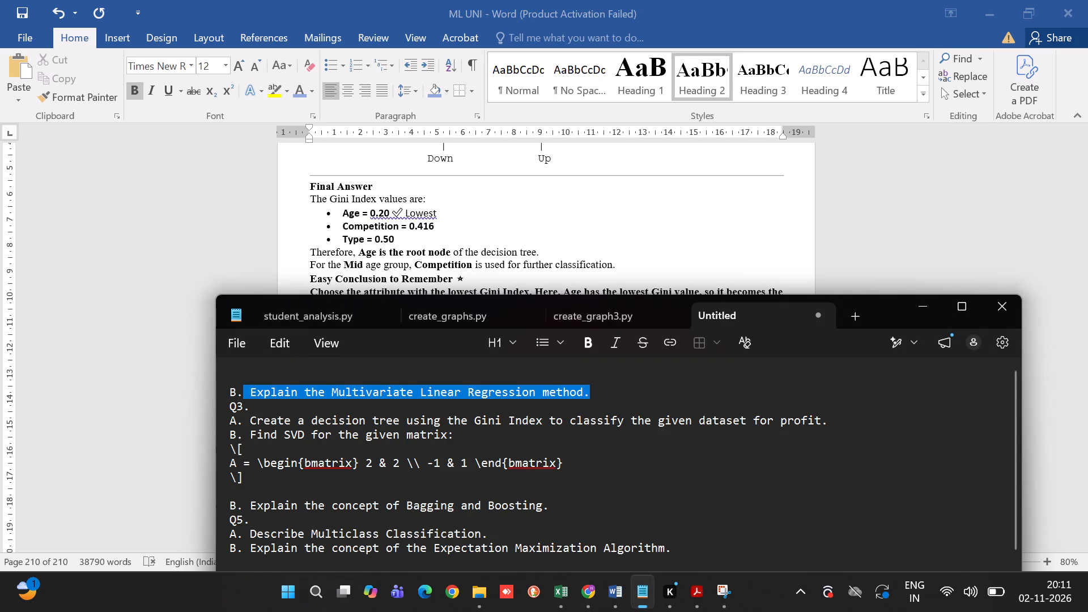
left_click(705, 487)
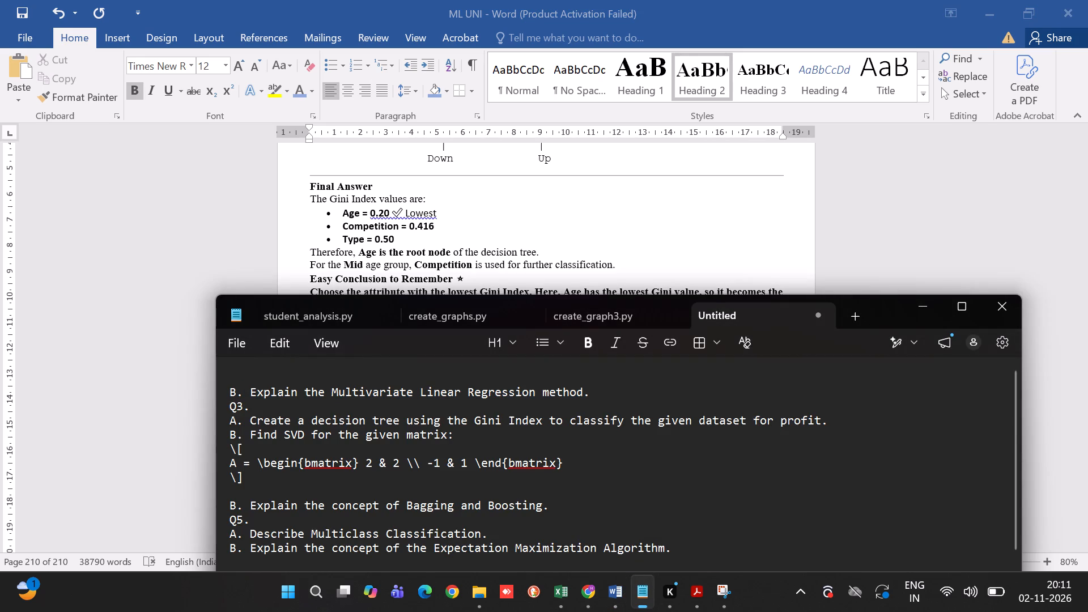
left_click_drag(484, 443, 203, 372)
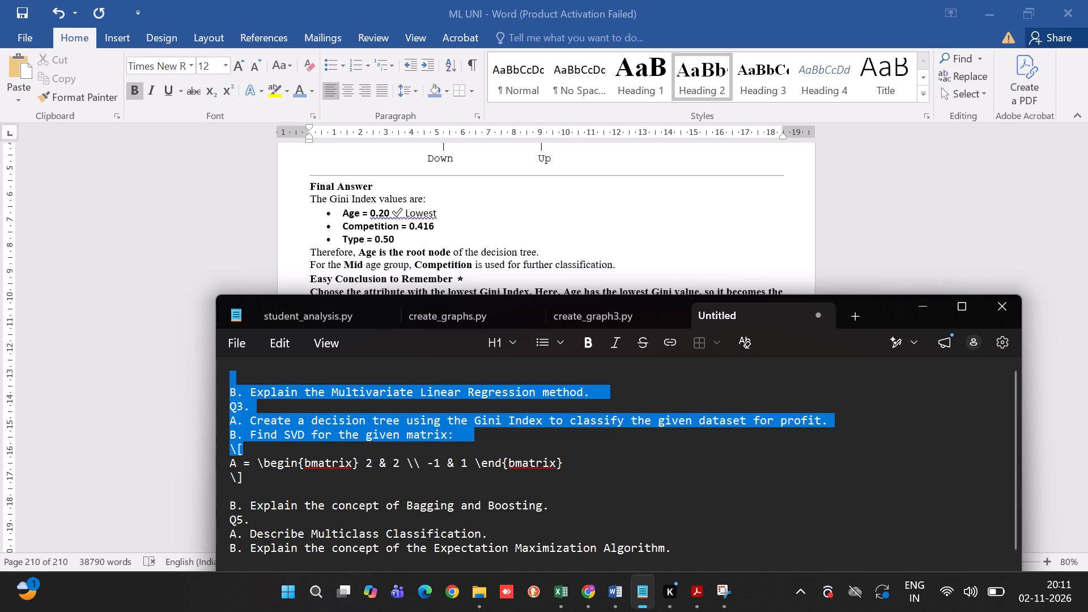
In the exam paper PDF in Acrobat, capture question Q3 B, "Find SVD for A", including its matrix, with the Snipping Tool.
left_click(698, 606)
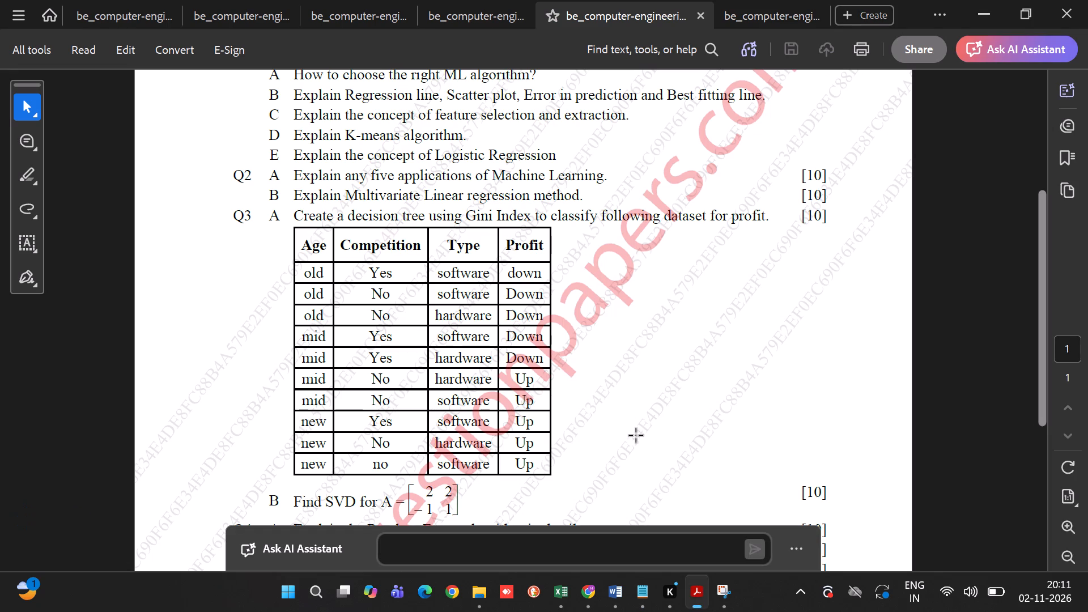
scroll(611, 368, "down", 1)
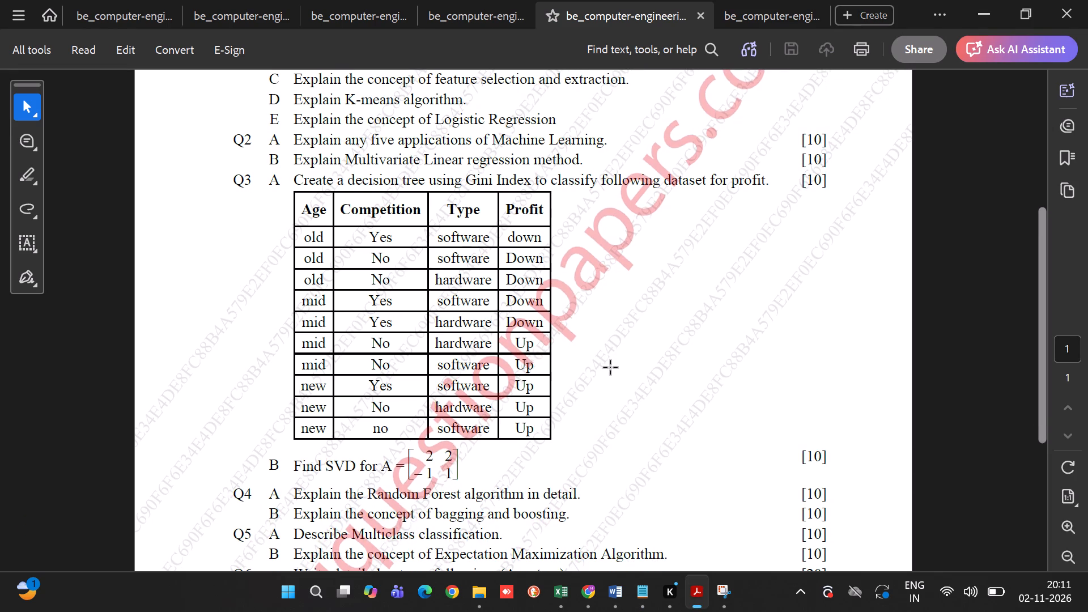
scroll(611, 368, "down", 3)
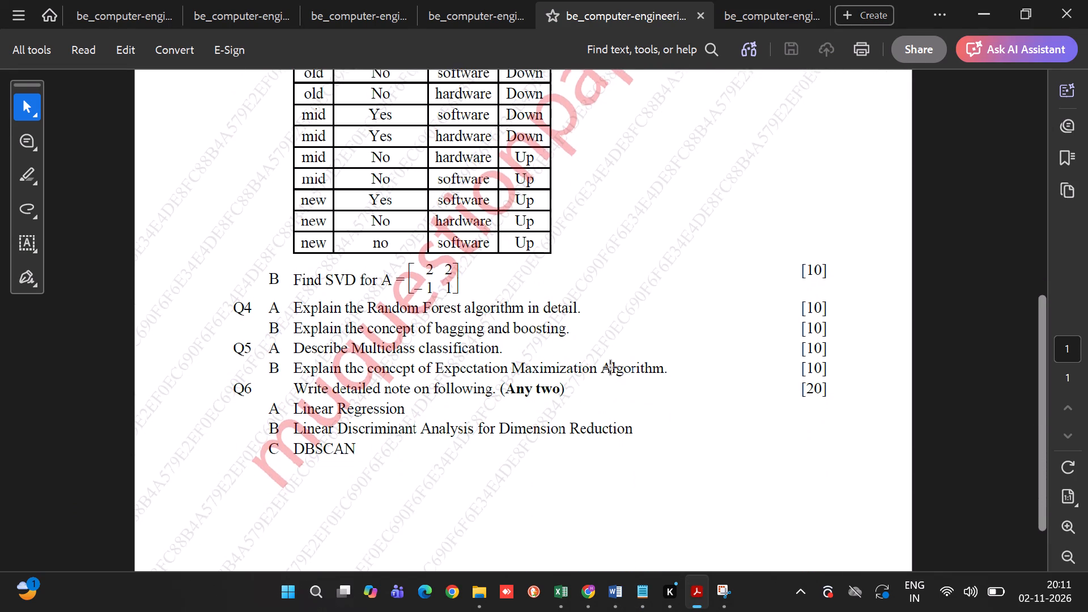
scroll(611, 368, "down", 1)
left_click(725, 596)
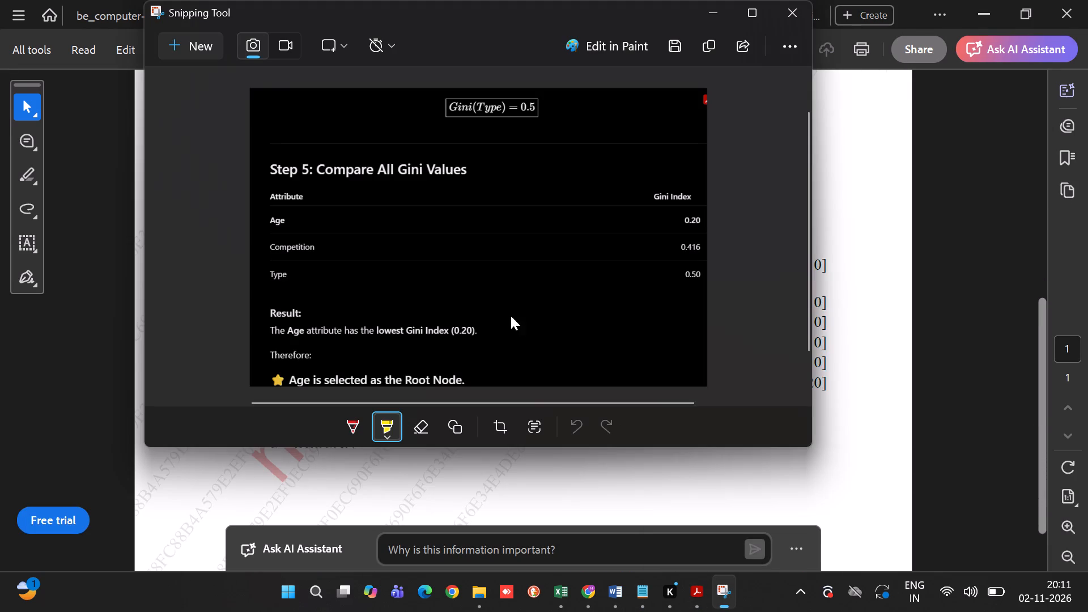
left_click(207, 36)
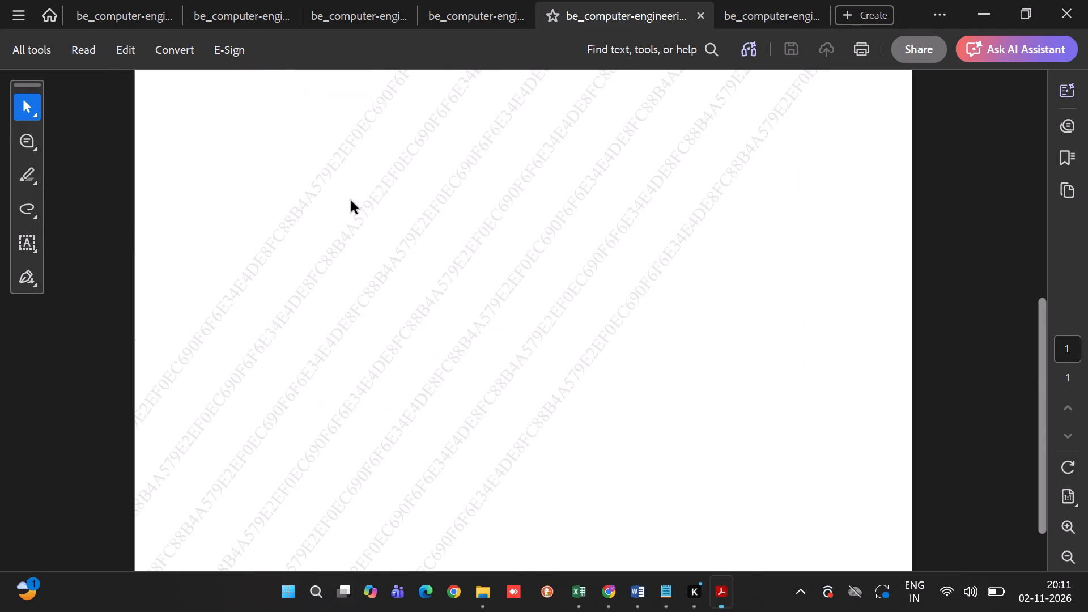
left_click_drag(253, 254, 494, 275)
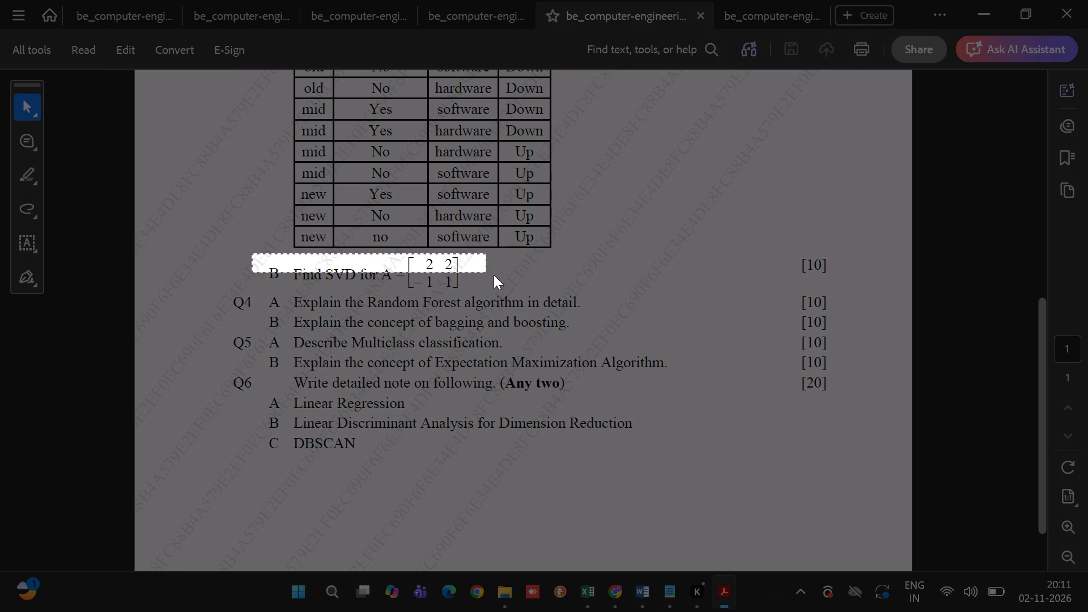
left_click_drag(494, 275, 501, 291)
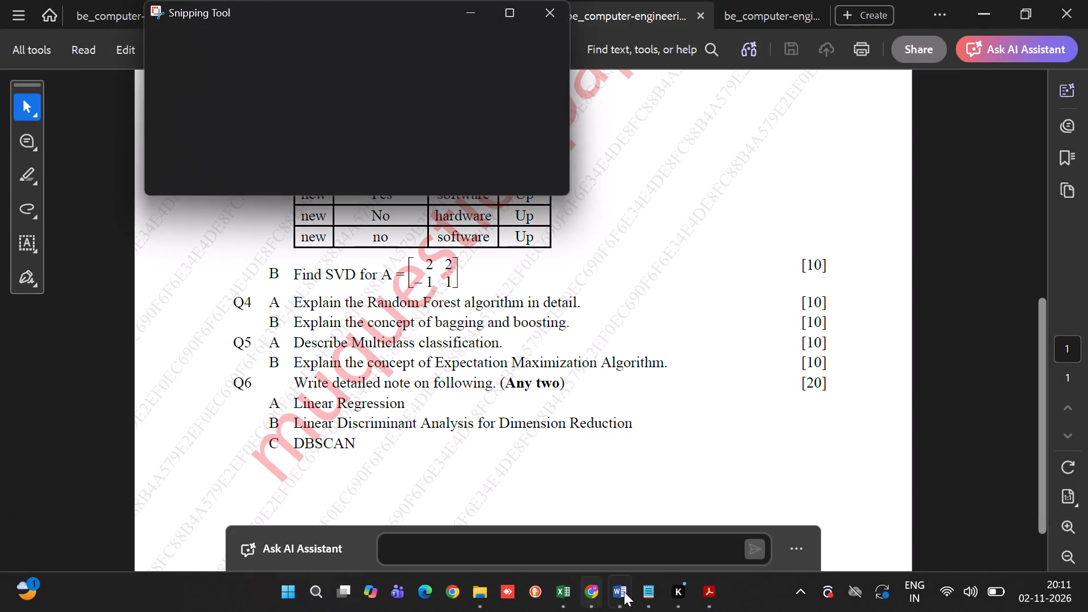
Paste the captured SVD question picture after the Q.48 label in Word and start a new line below it.
left_click(617, 592)
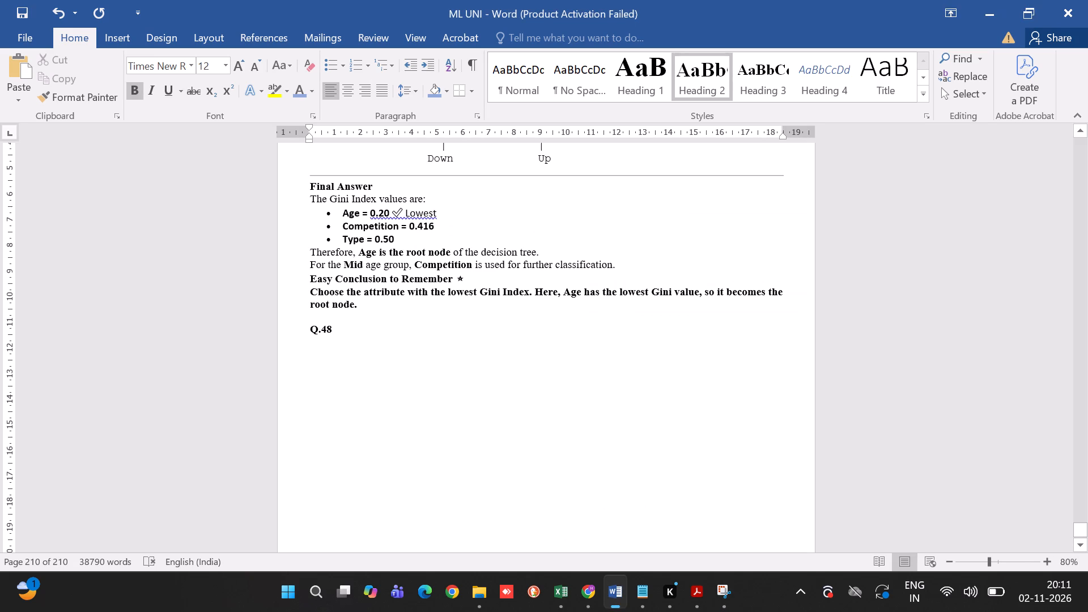
key("ctrl+v")
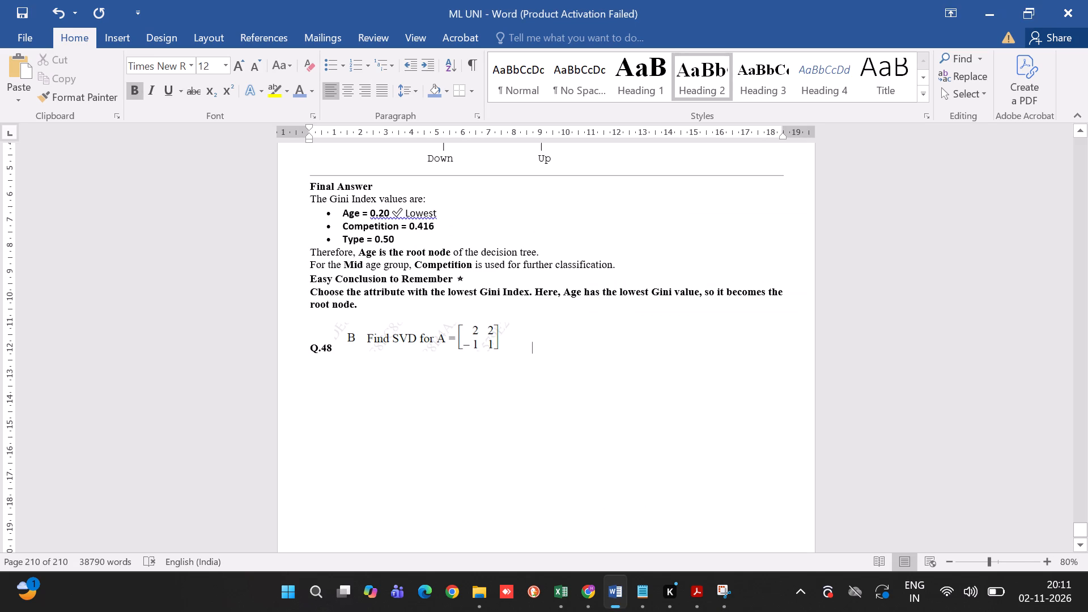
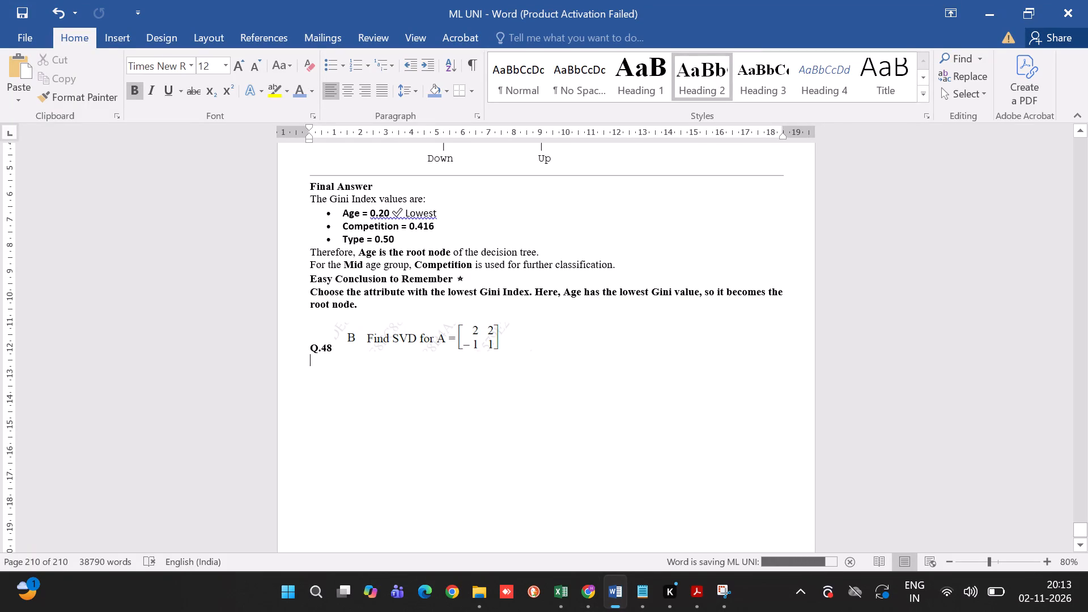
Switch from the document to Windows and open the computer's power options.
left_click(291, 593)
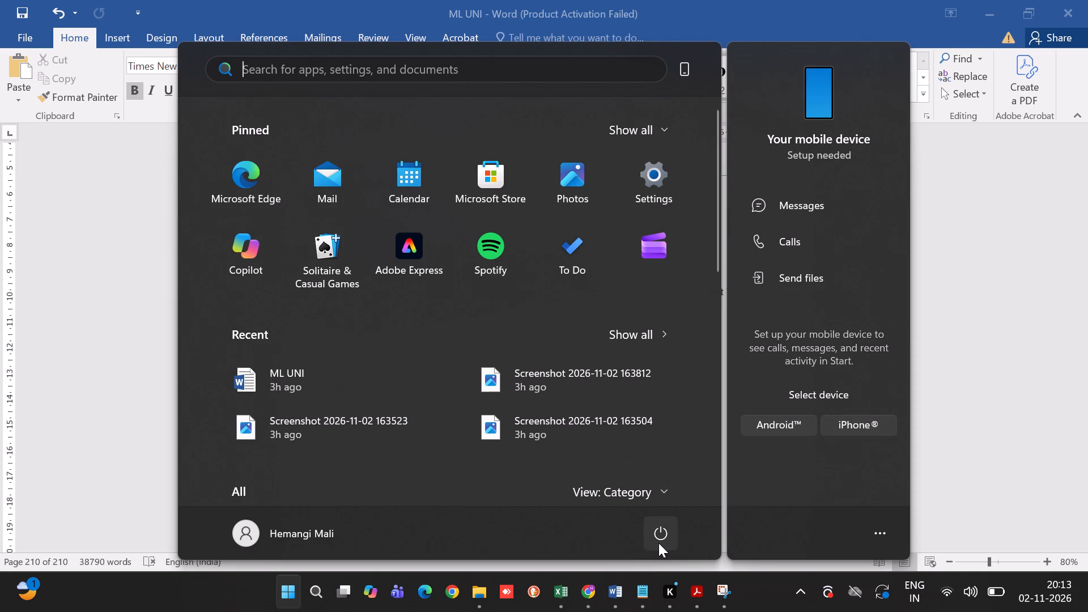
left_click(658, 543)
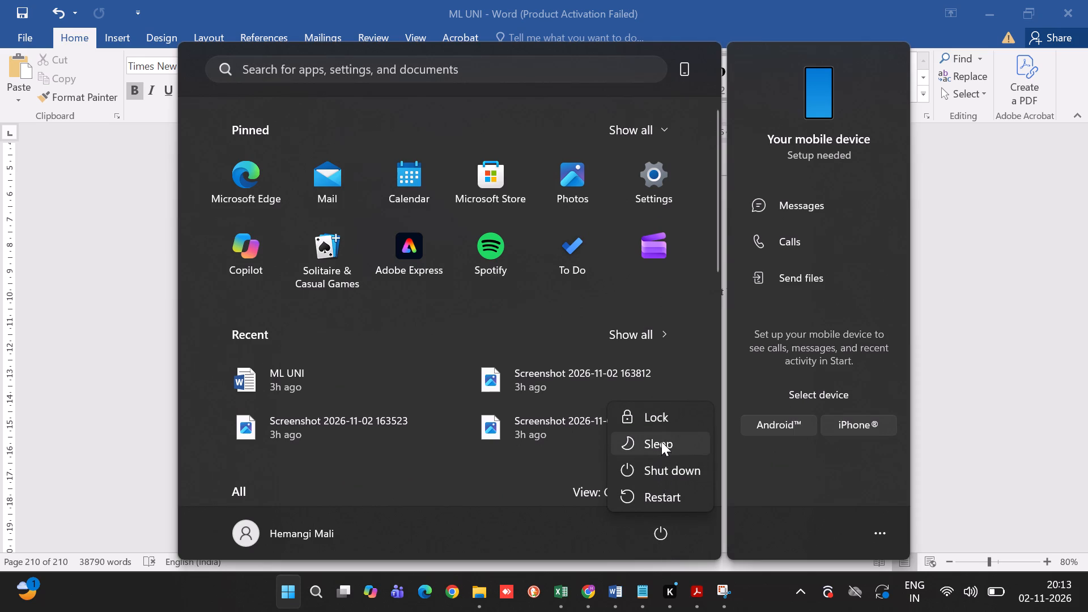